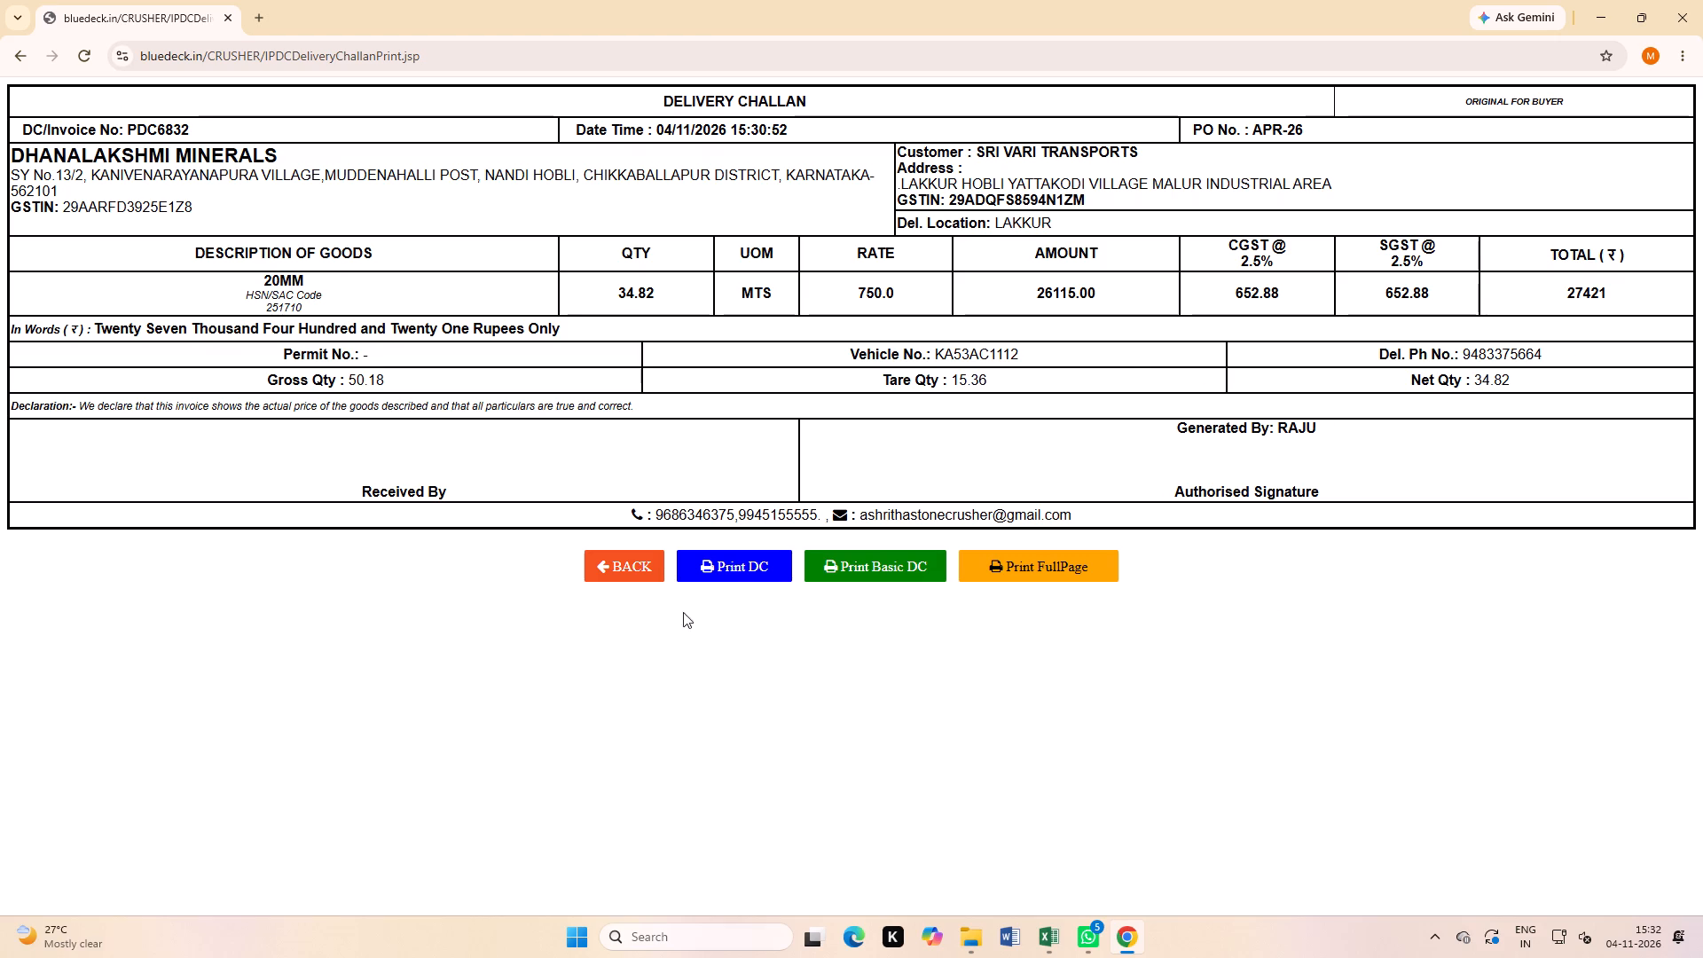
# Leave the printed challan view and list the pending delivery challans for 04/11/2026 with UOM ALL.
pyautogui.click(622, 559)
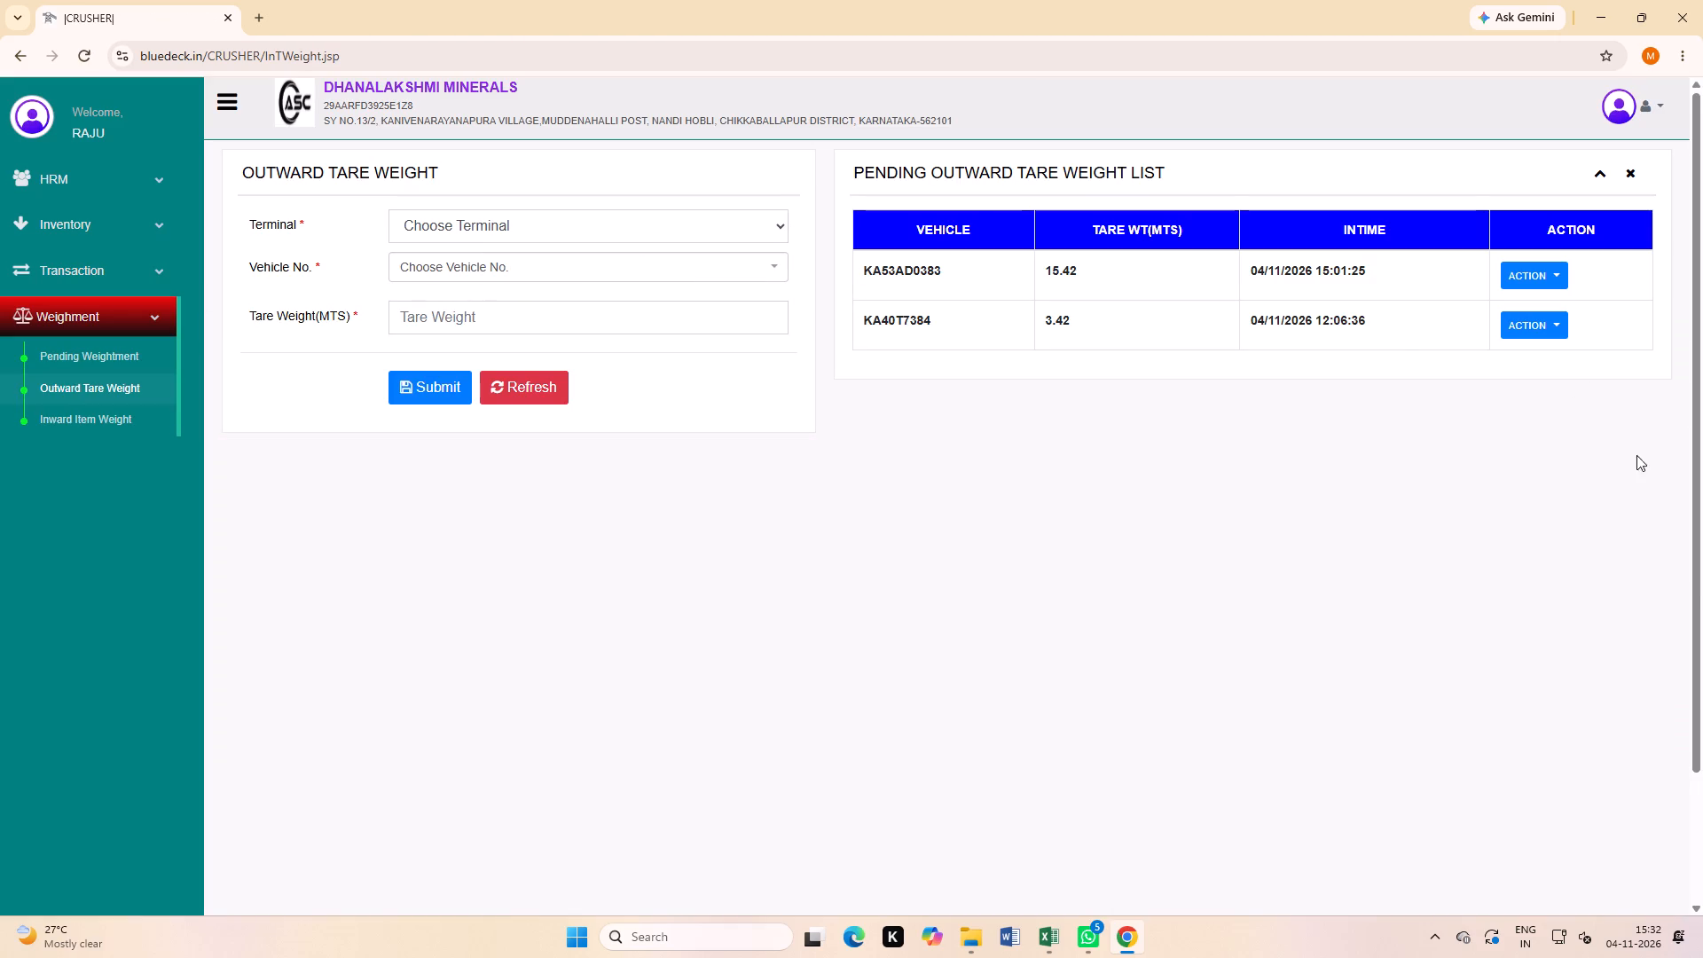
pyautogui.click(90, 354)
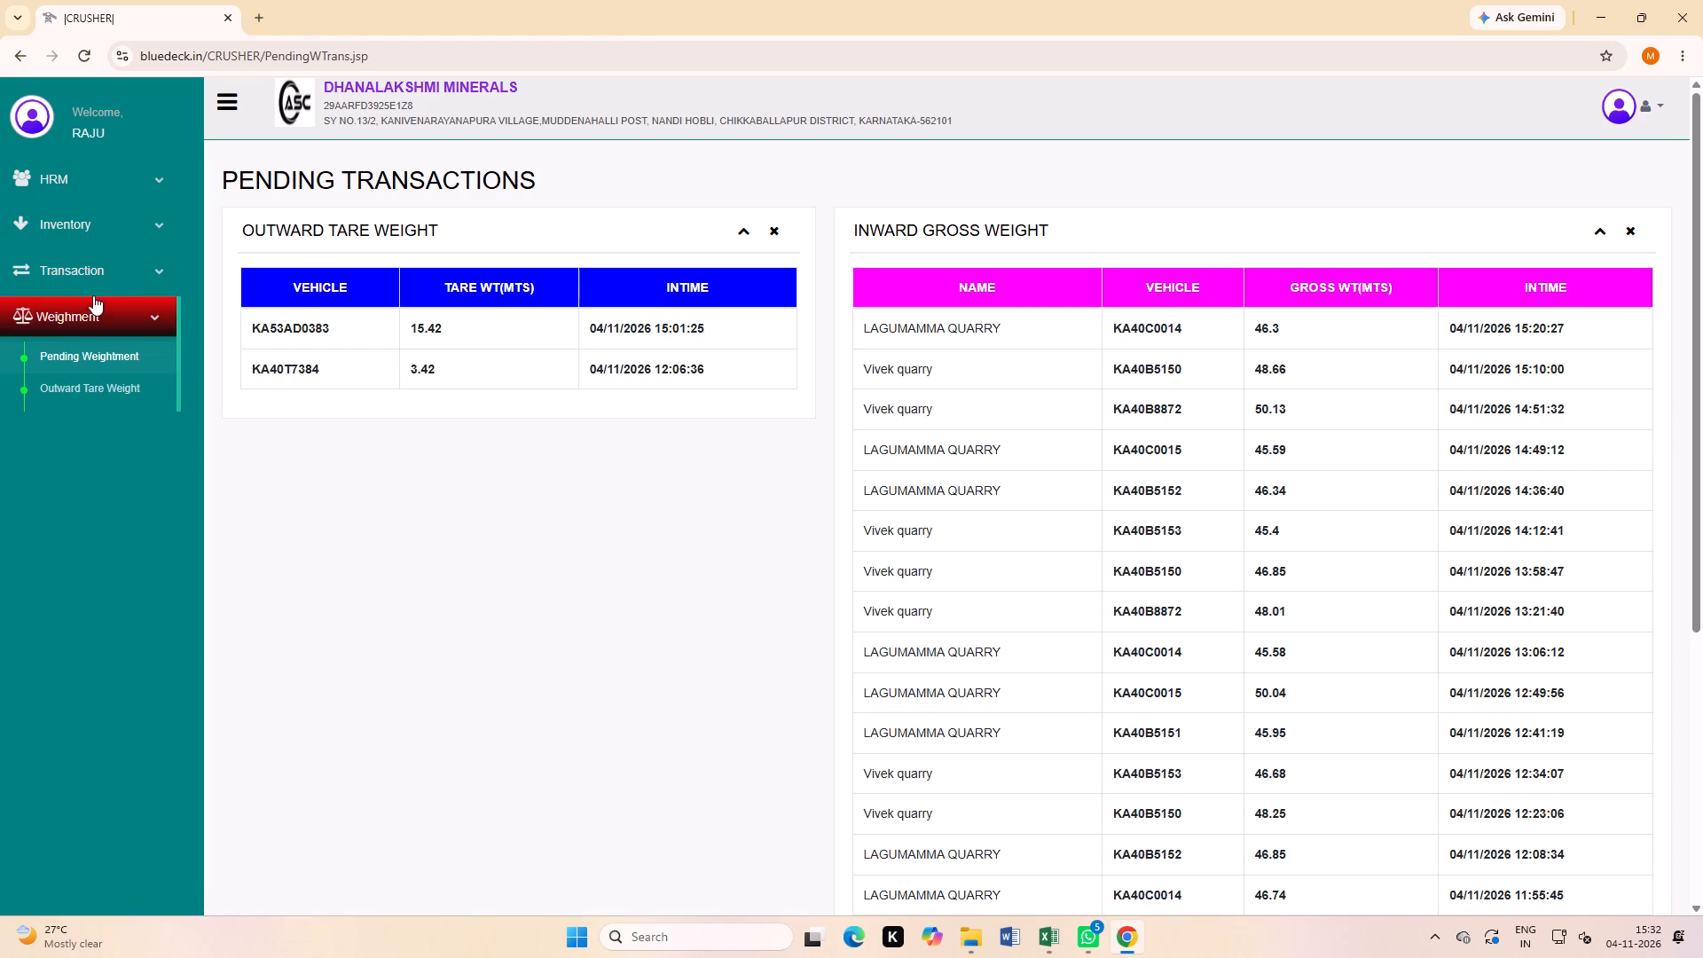
pyautogui.click(88, 267)
pyautogui.click(70, 326)
pyautogui.click(80, 400)
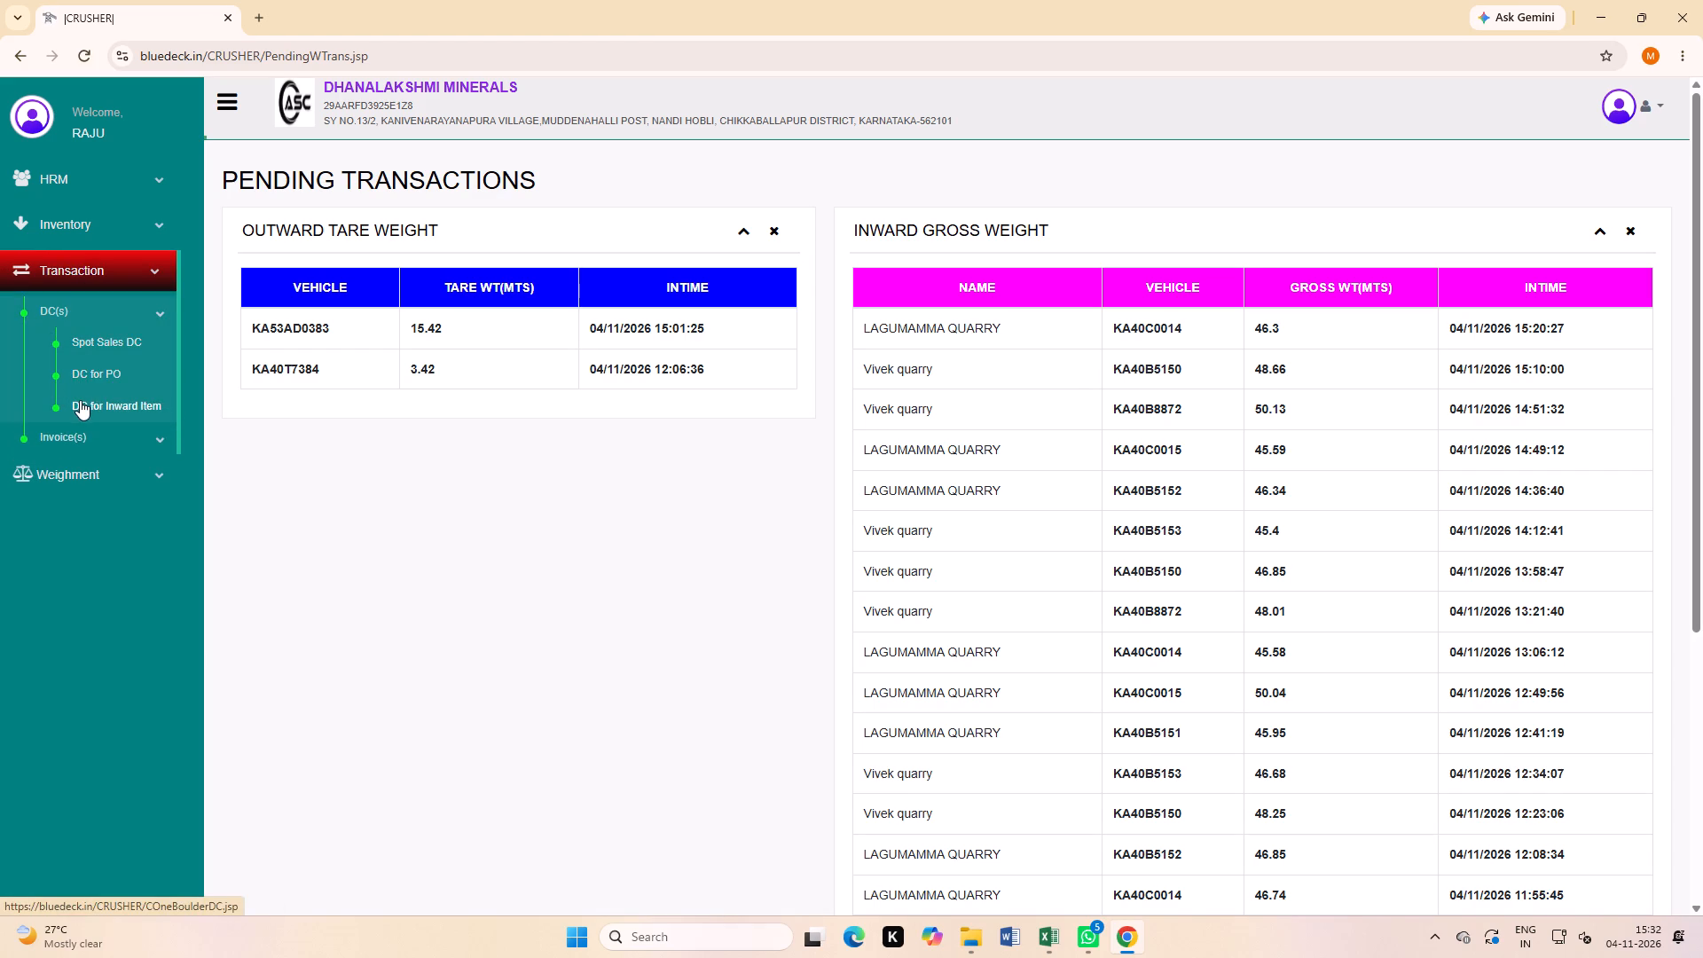
pyautogui.click(63, 433)
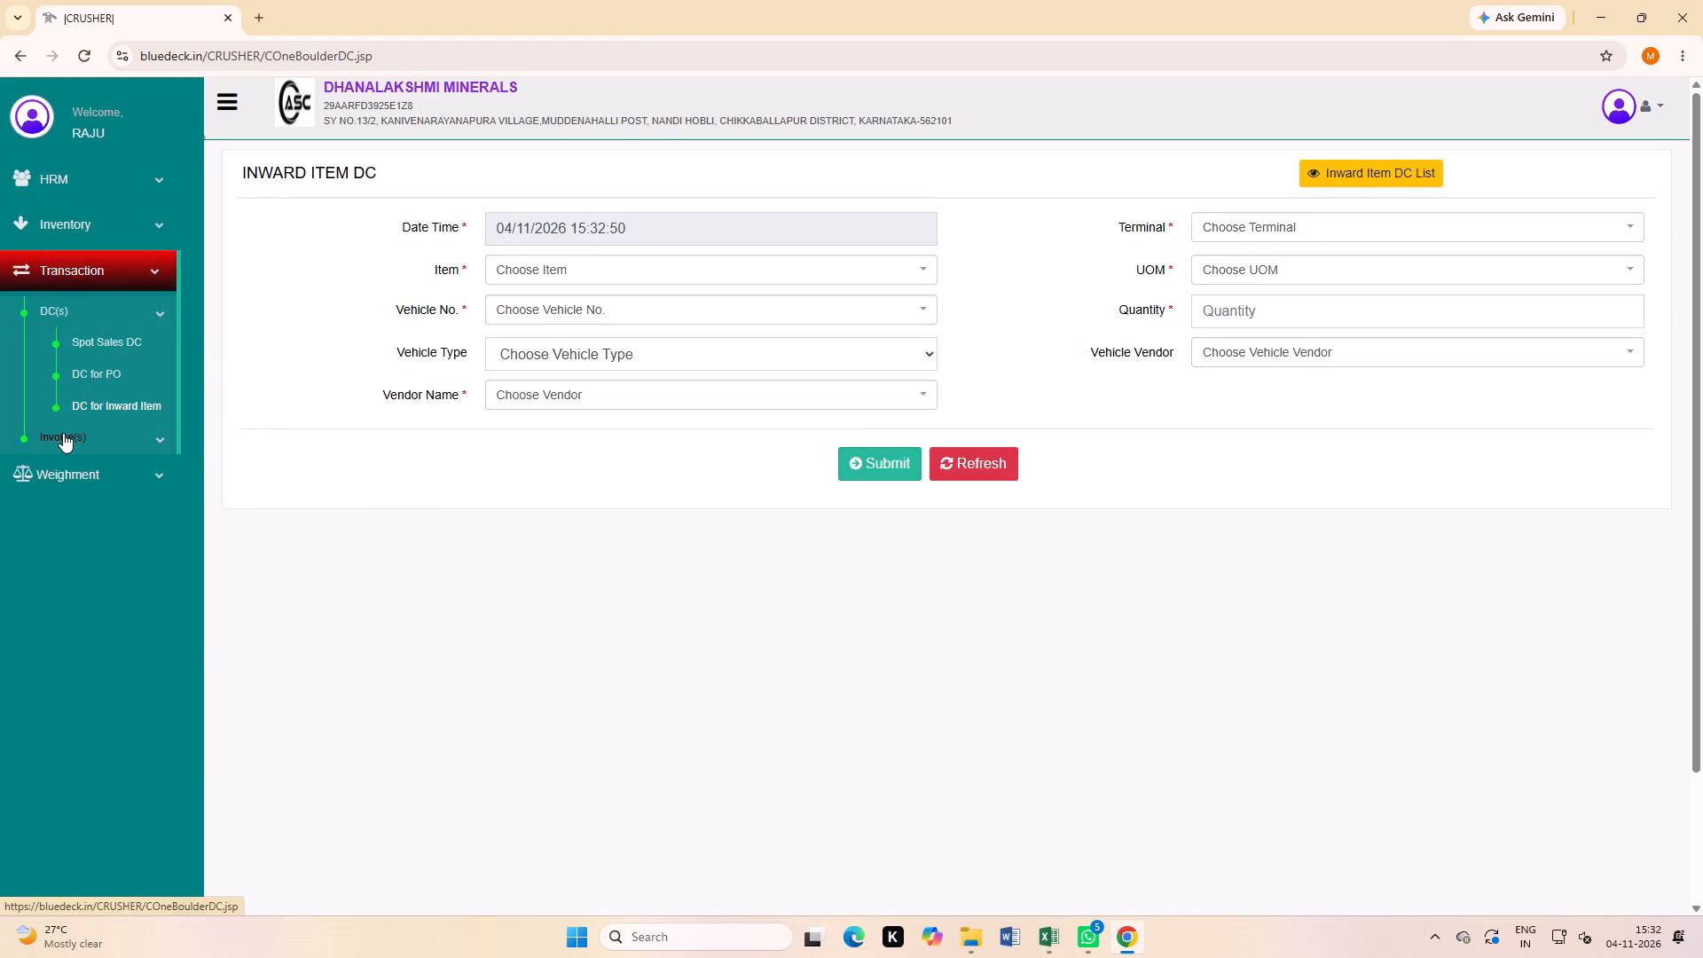
pyautogui.click(106, 474)
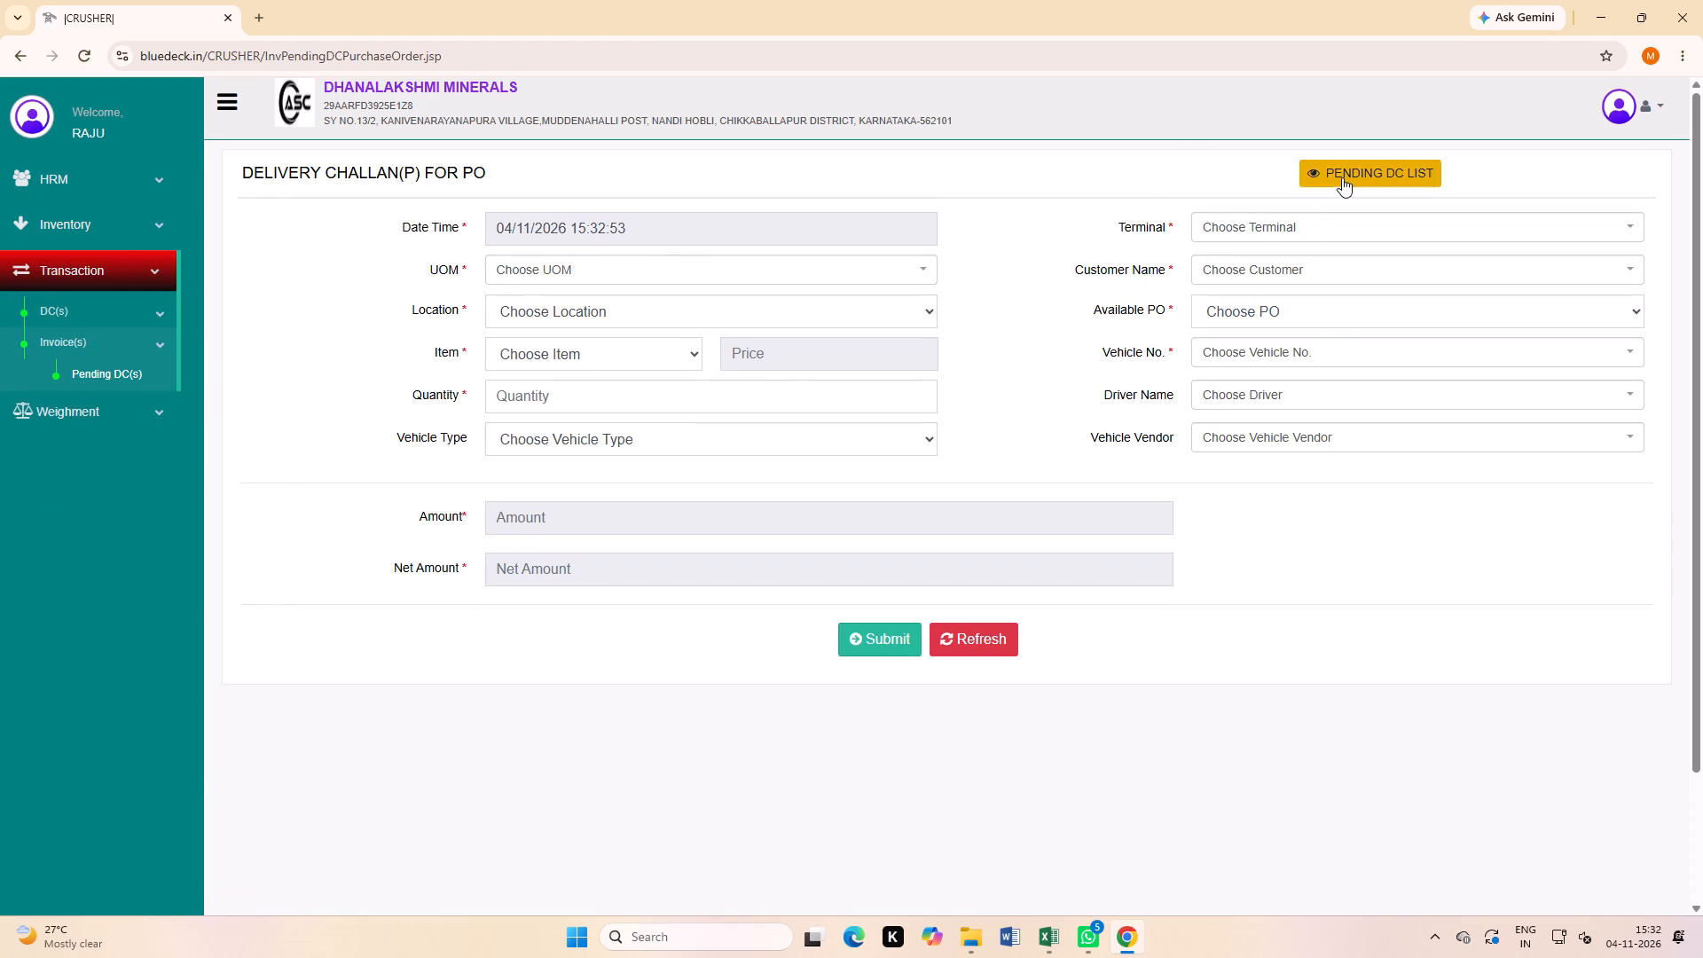
pyautogui.click(1342, 175)
pyautogui.click(903, 267)
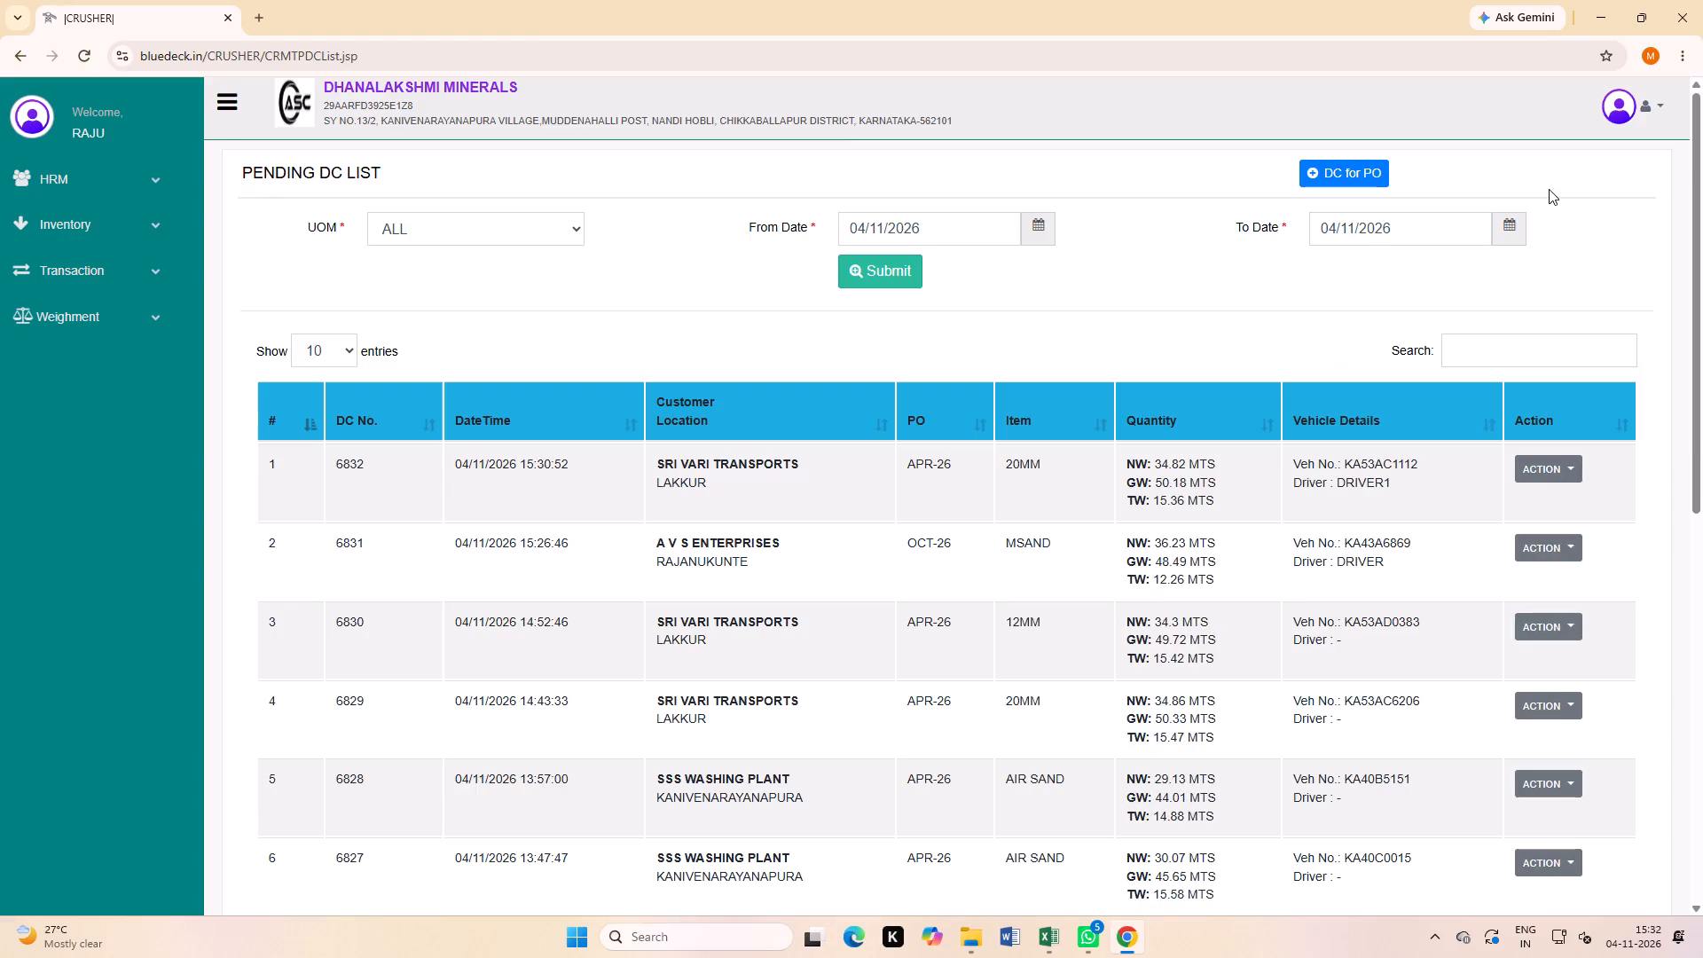
# Print 2 copies of the basic DC for challan 6831 of A V S ENTERPRISES, and return to the pending DC list window.
pyautogui.click(1542, 546)
pyautogui.click(1535, 590)
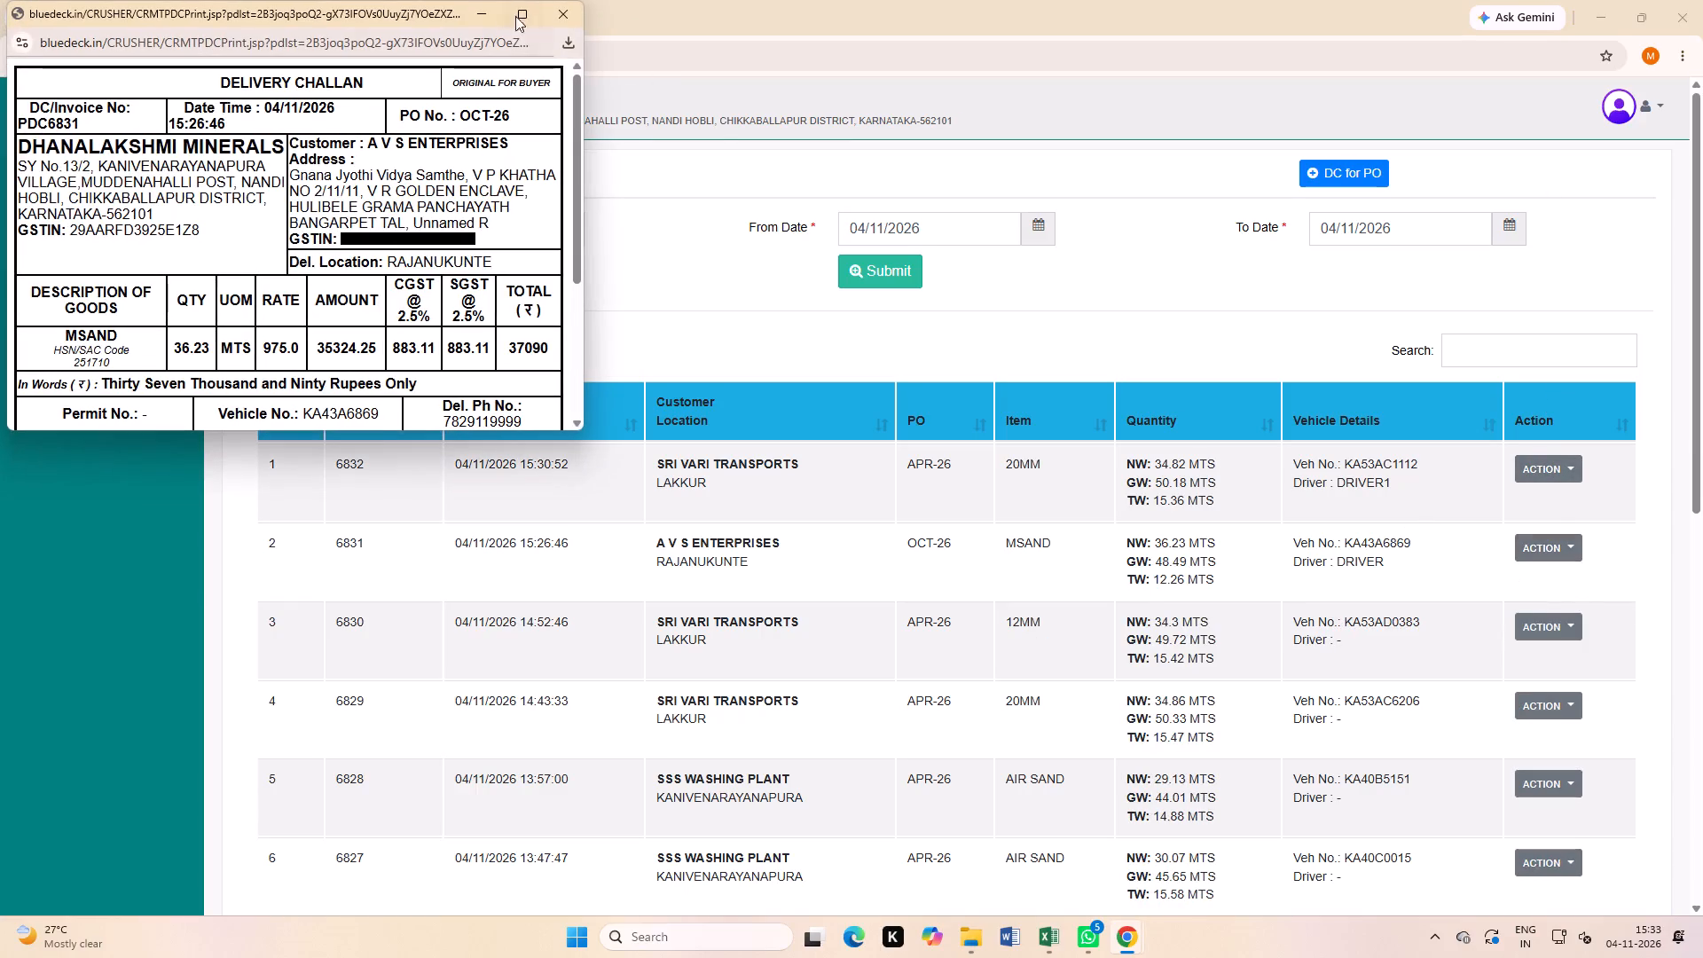
pyautogui.click(514, 11)
pyautogui.click(980, 560)
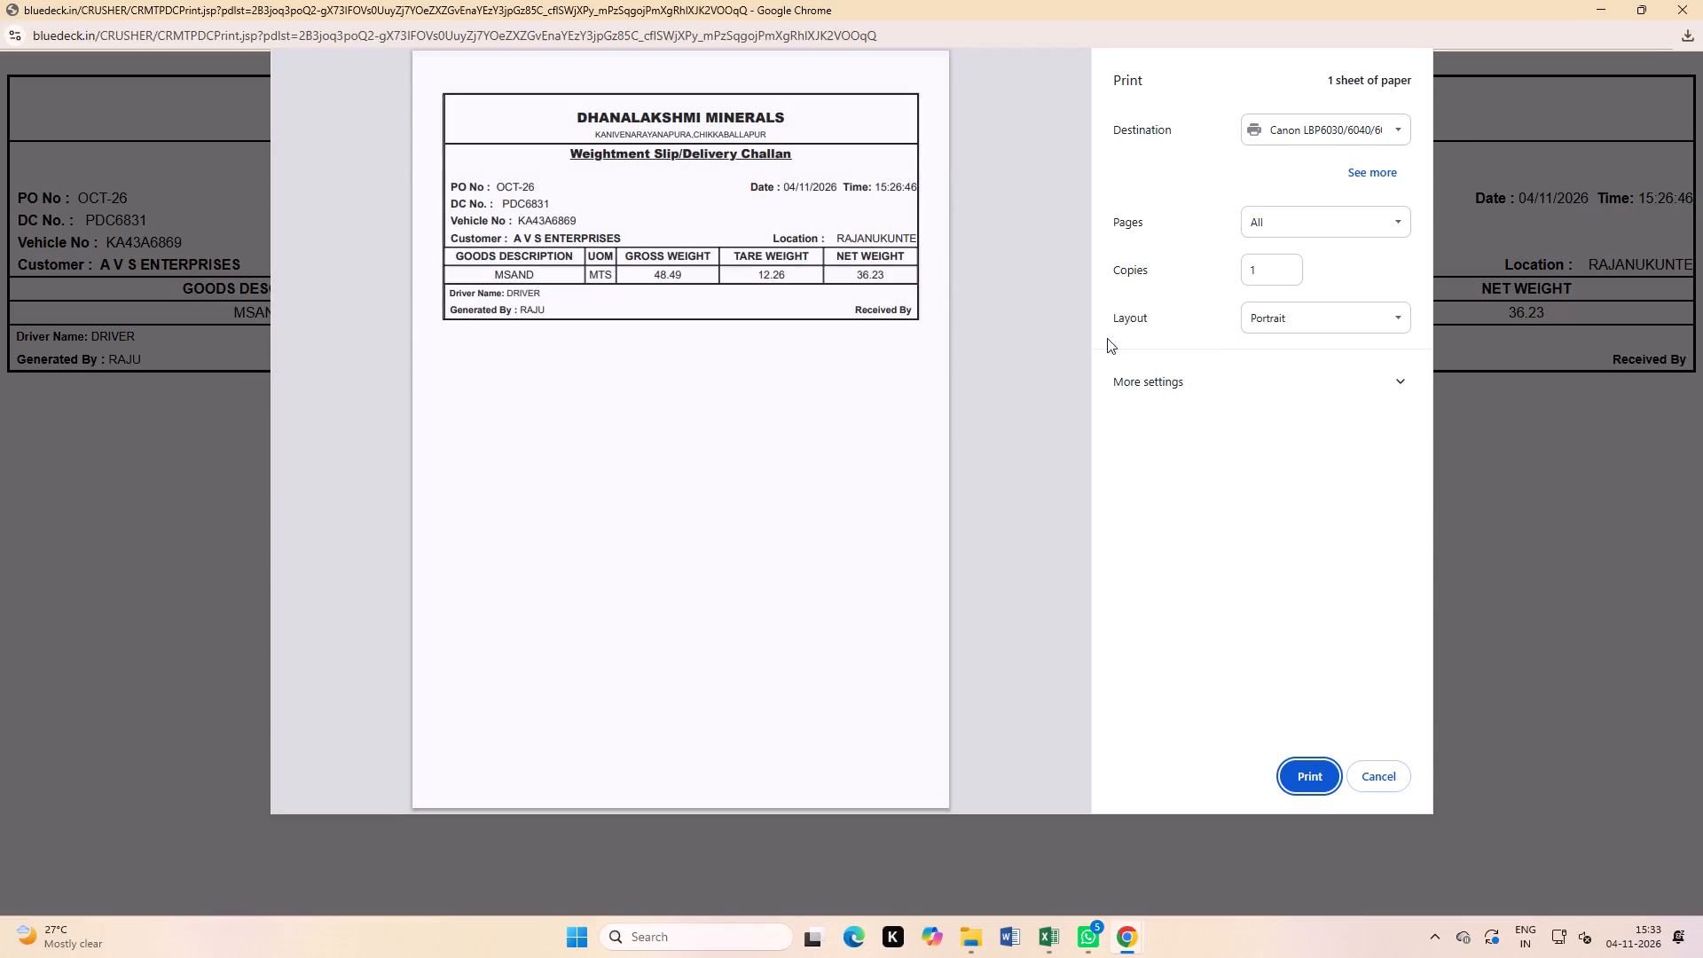
pyautogui.click(1284, 262)
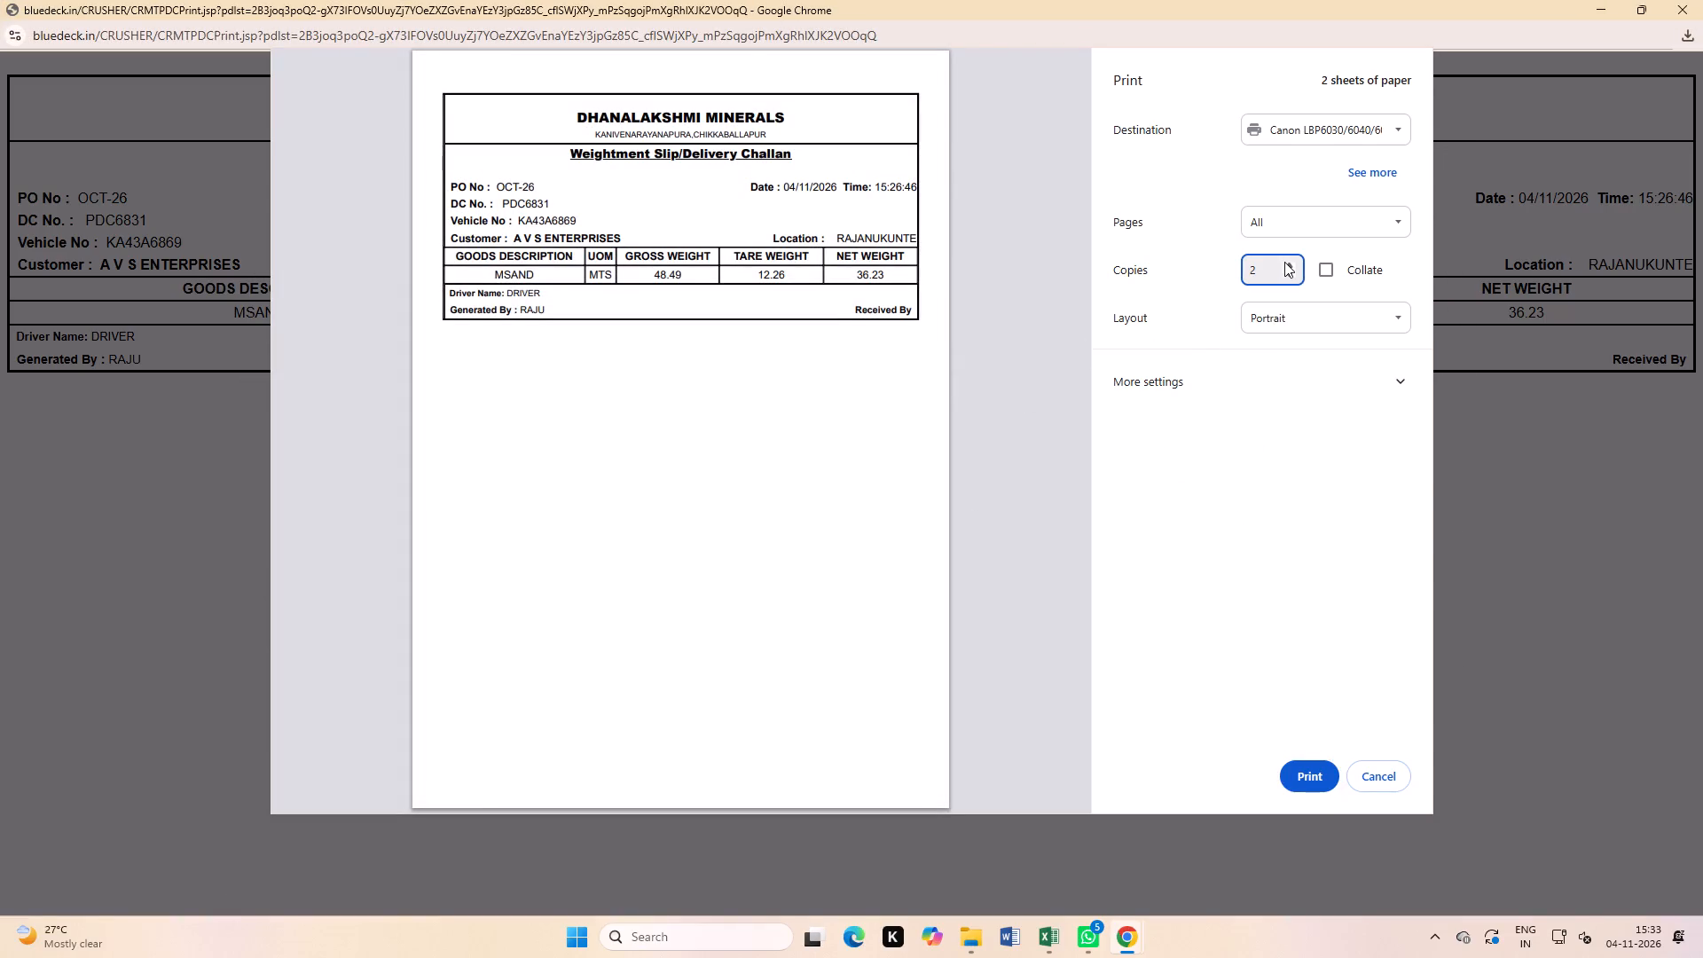
pyautogui.click(1303, 763)
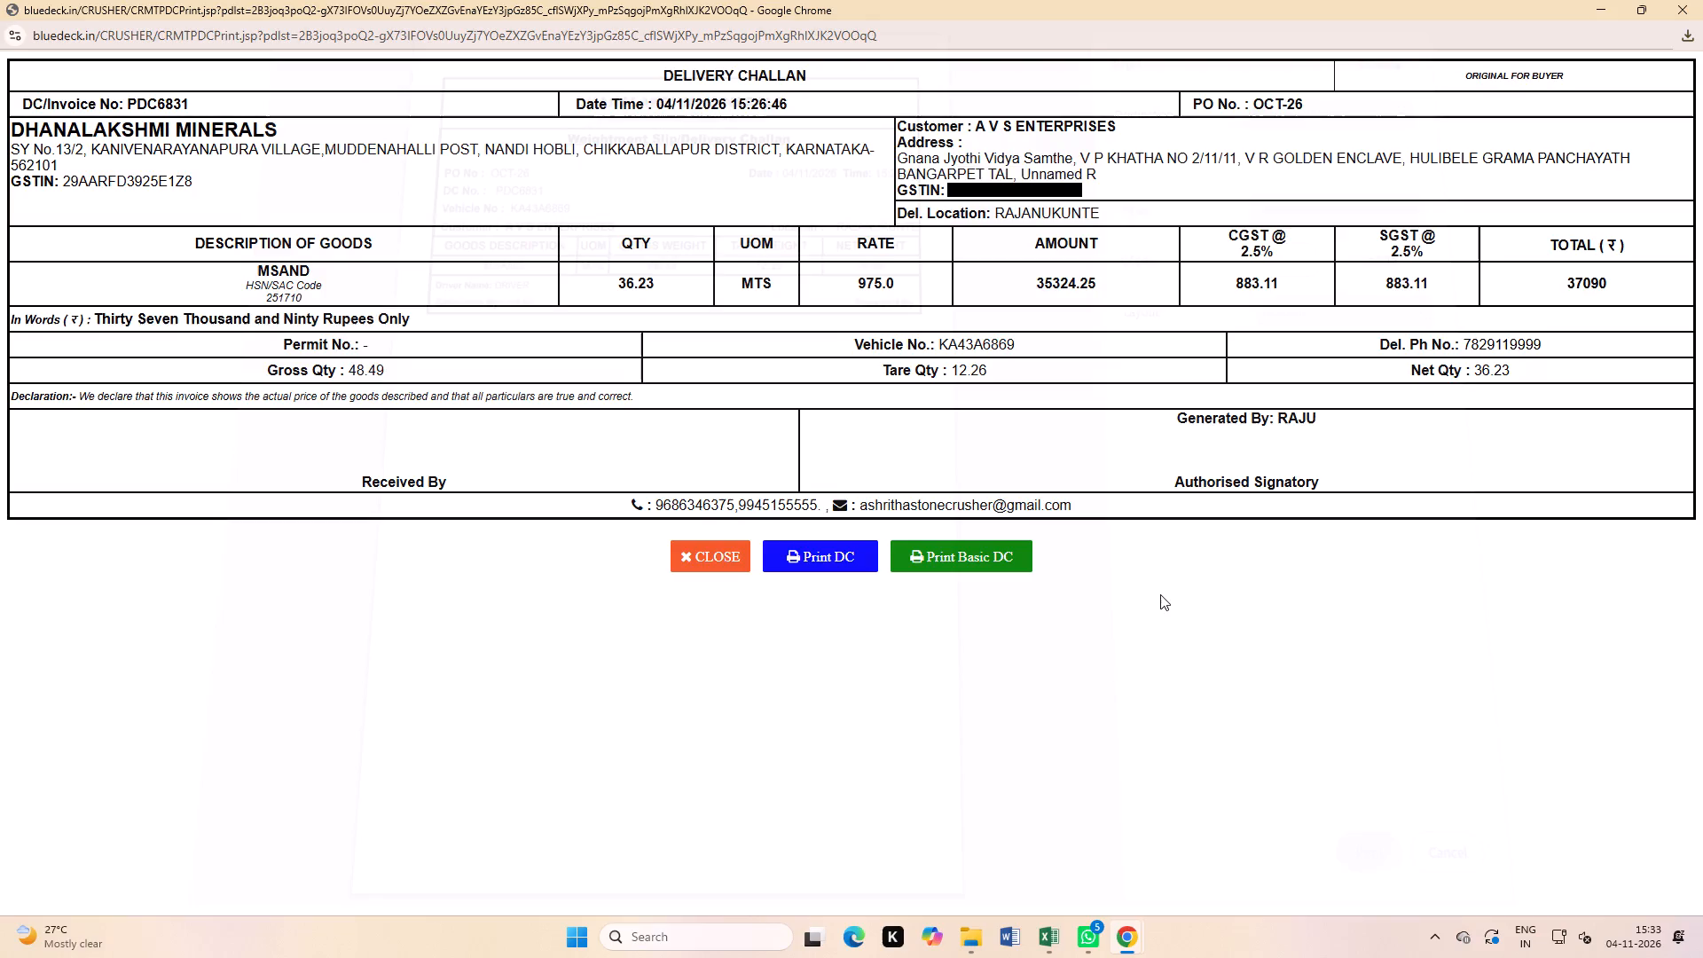
pyautogui.click(1130, 947)
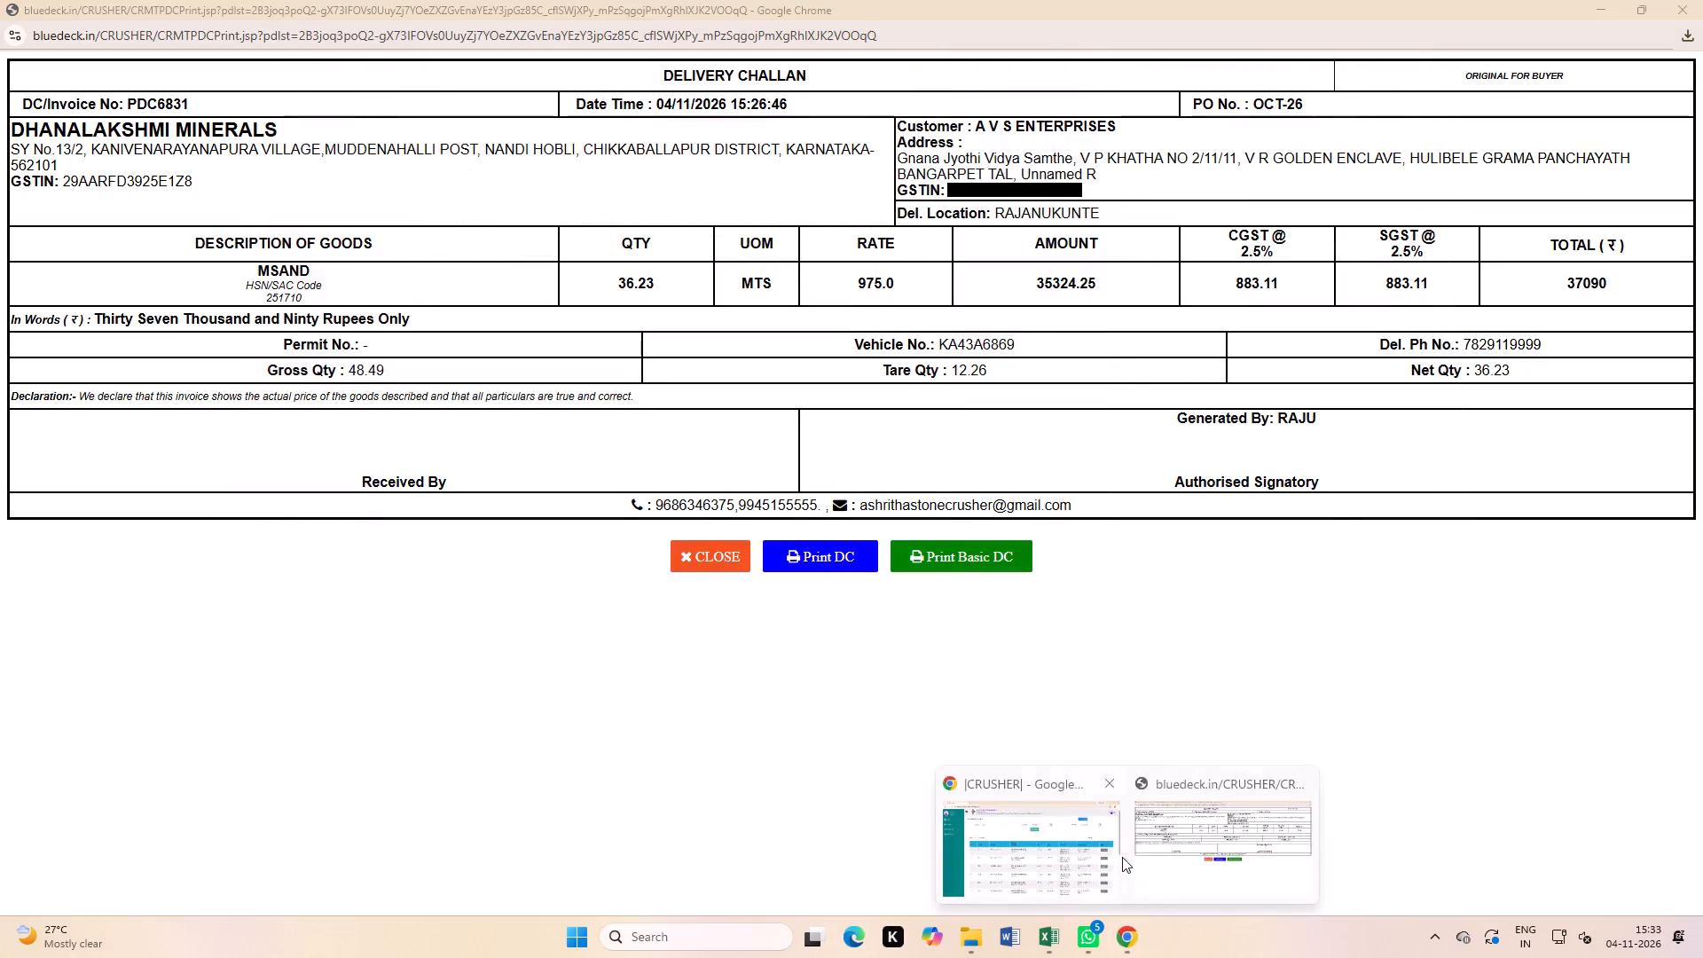
pyautogui.click(1042, 849)
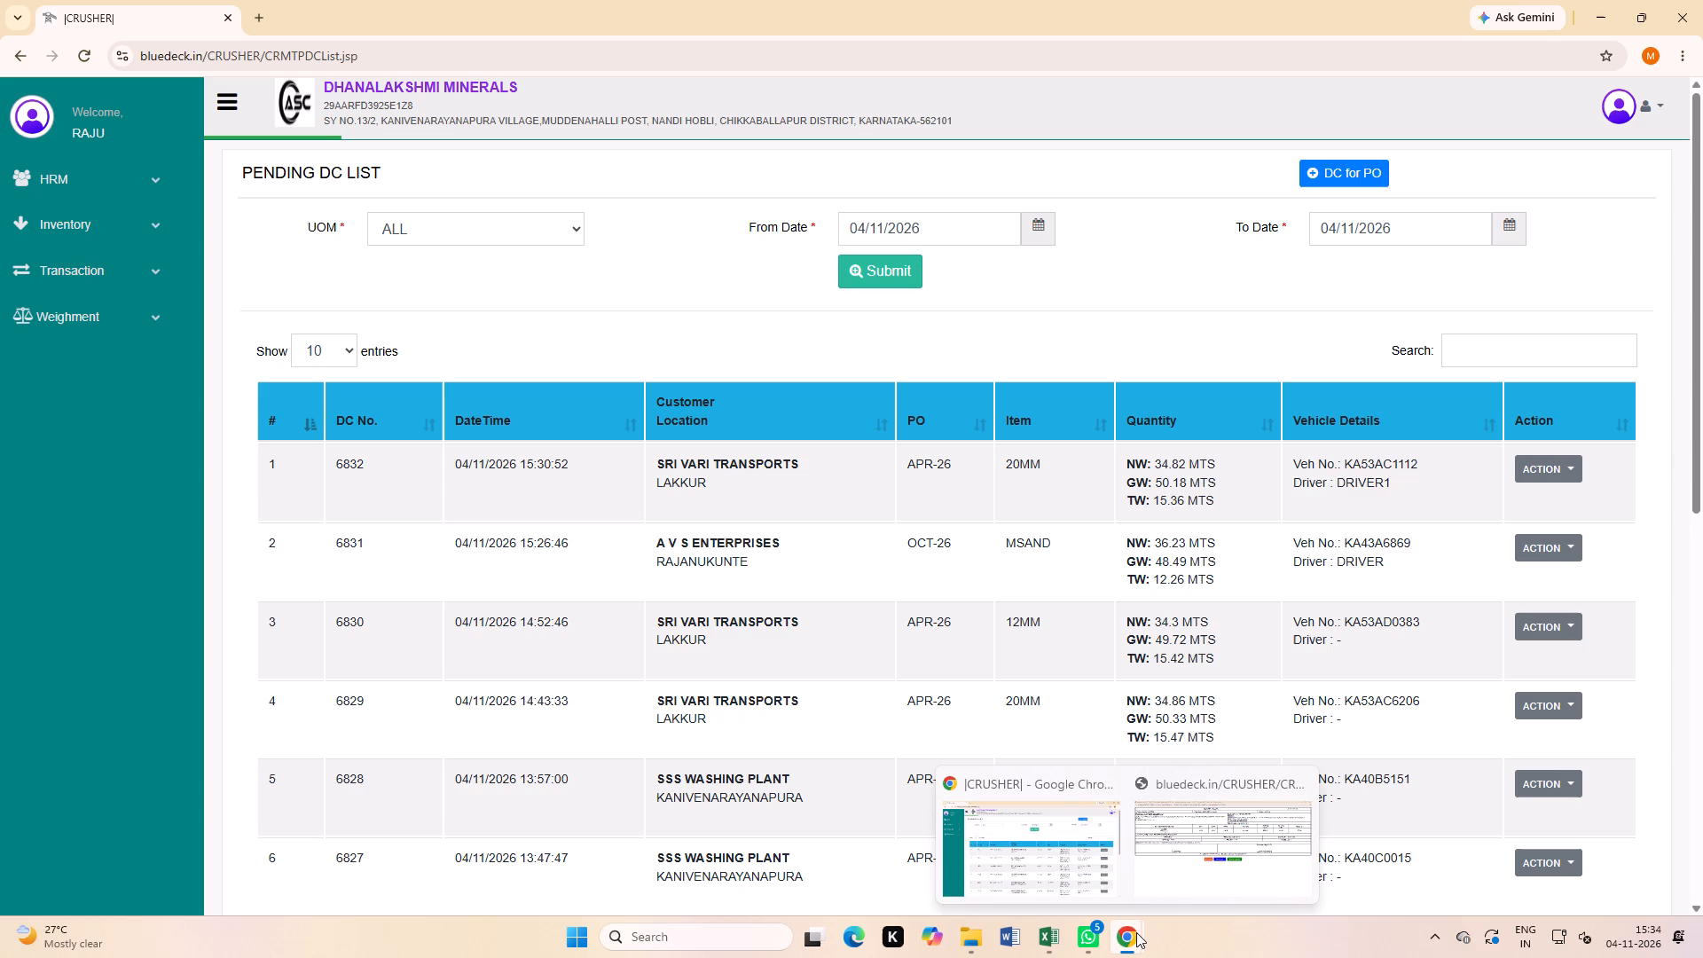
# In Excel, copy the Diesel sep-26 Diesel Inward entries from 16-09-2026 to 30-09-2026, all columns, into New Microsoft Excel Worksheet starting at D6.
pyautogui.click(1048, 940)
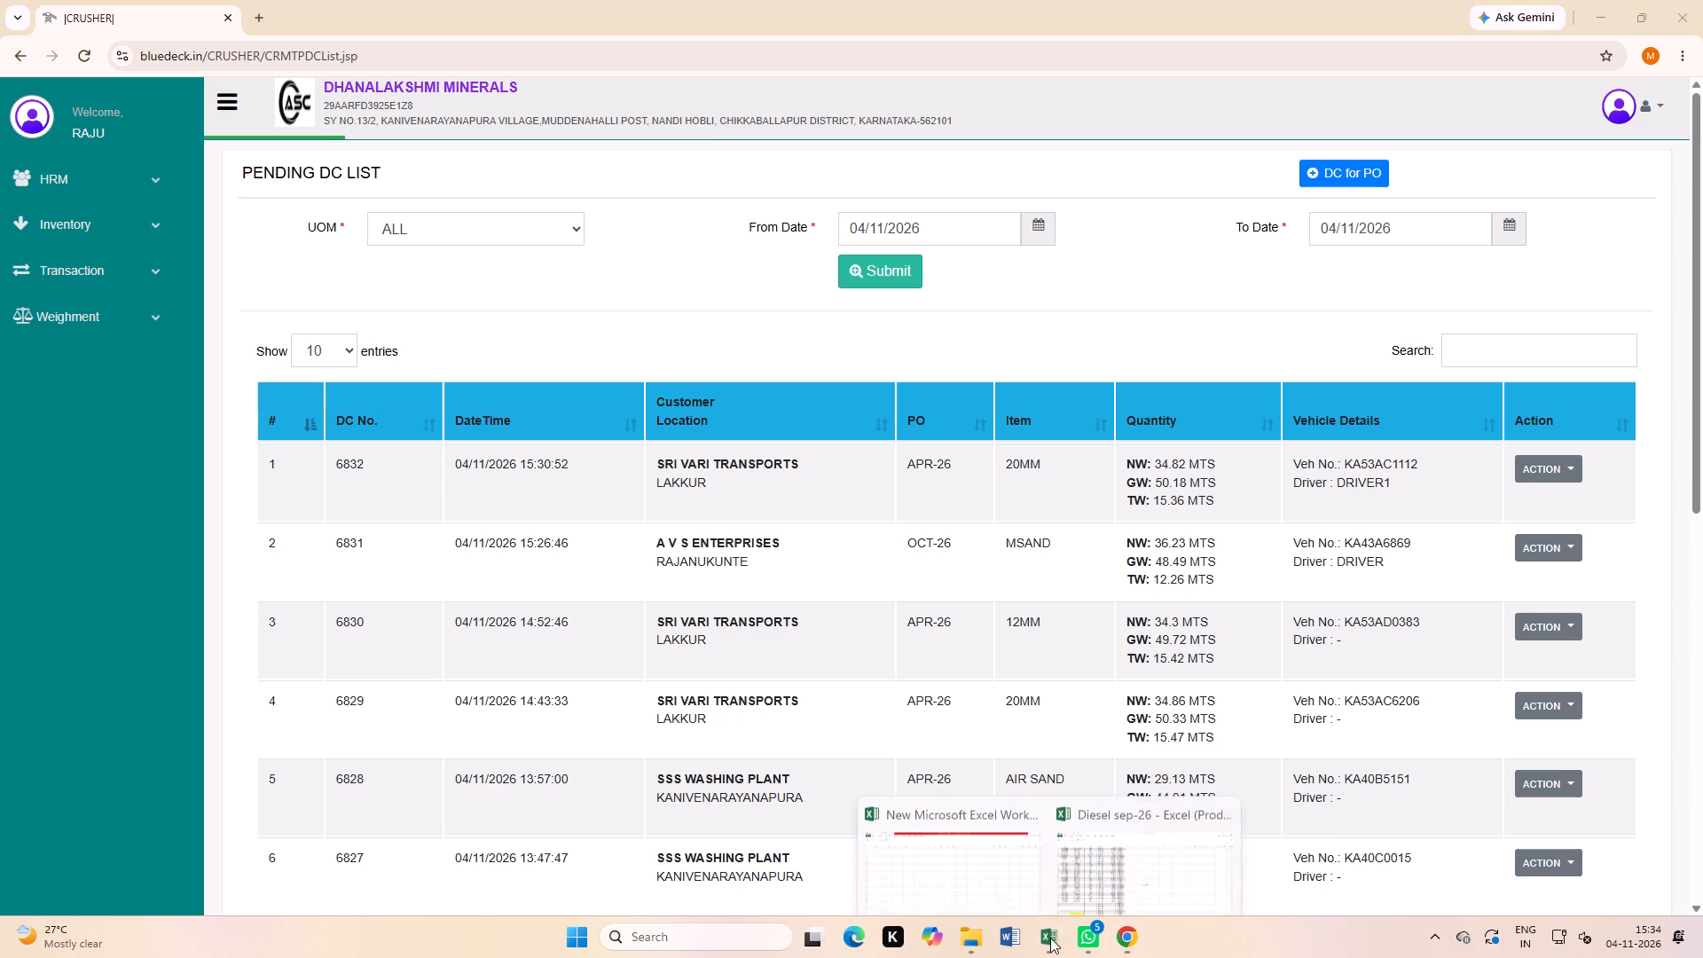
pyautogui.click(997, 849)
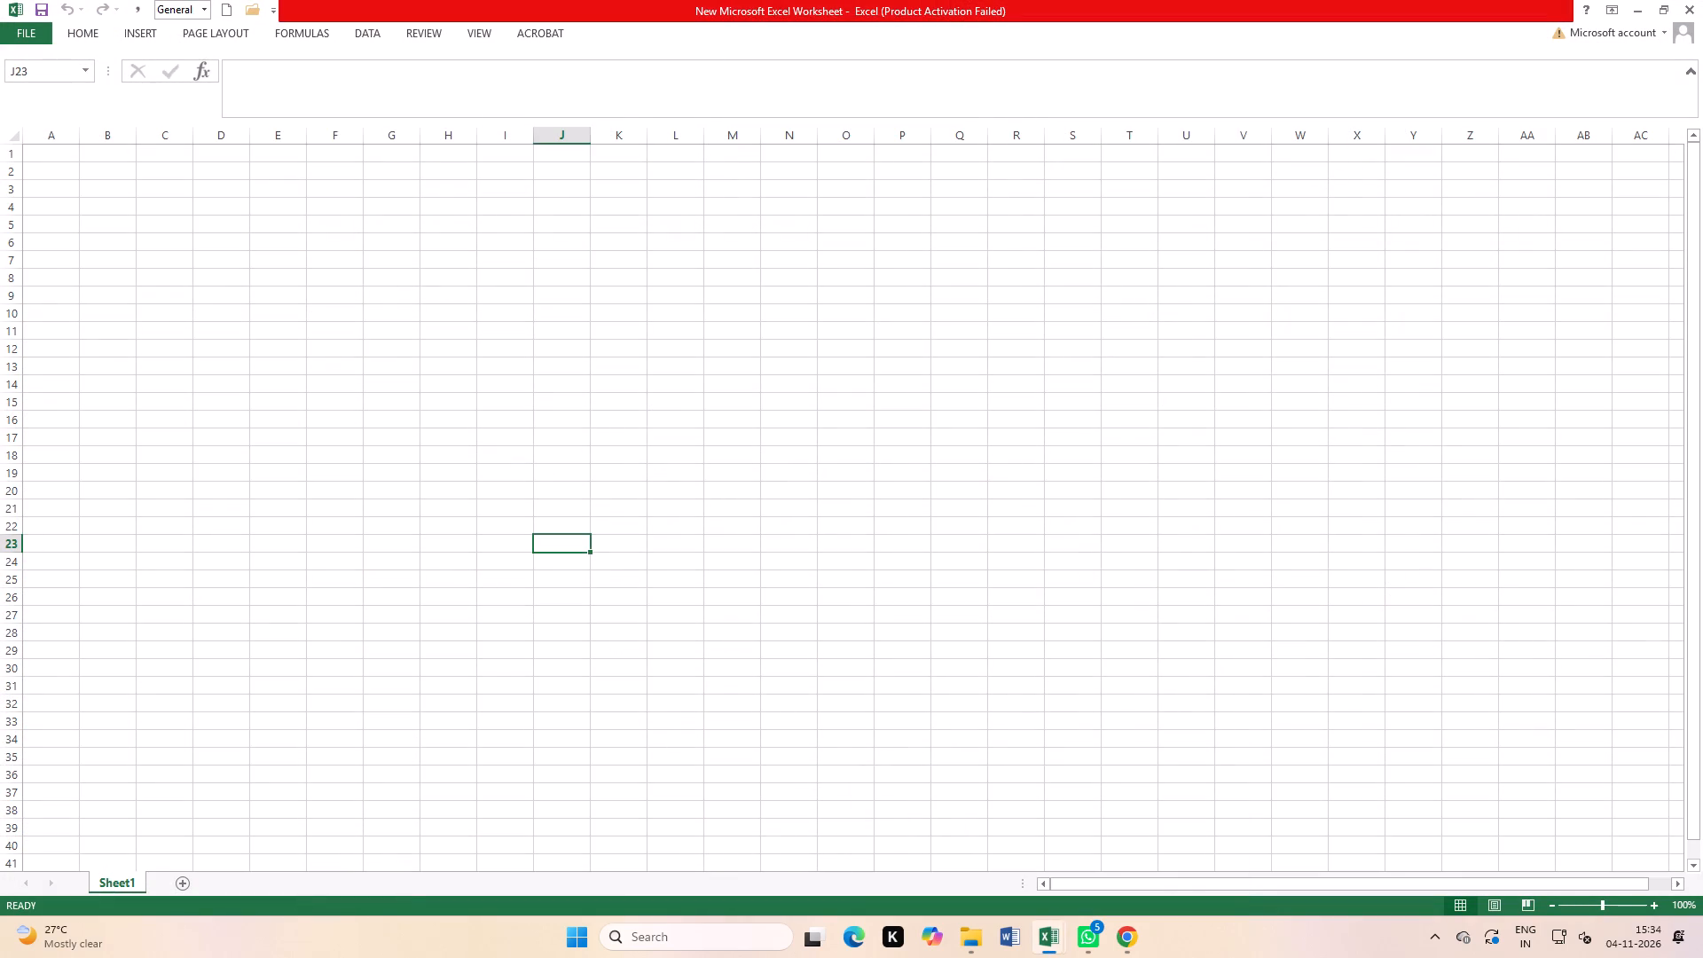
pyautogui.click(1052, 938)
pyautogui.click(1151, 853)
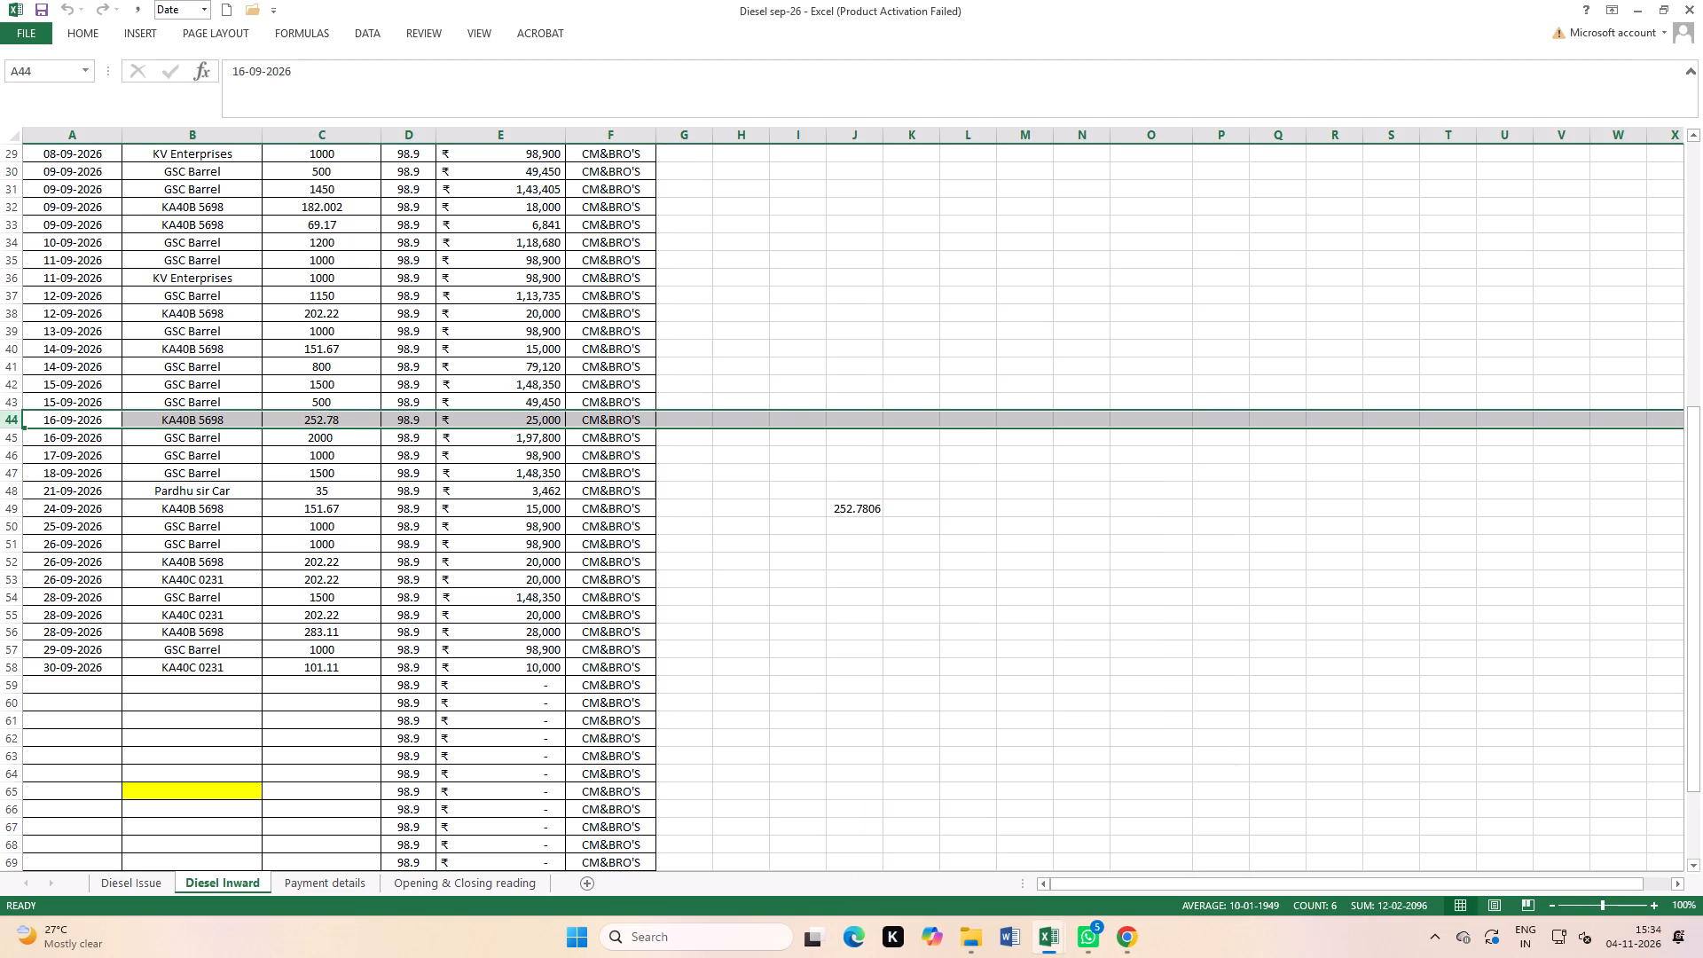
pyautogui.click(101, 561)
pyautogui.moveTo(60, 421); pyautogui.dragTo(349, 553)
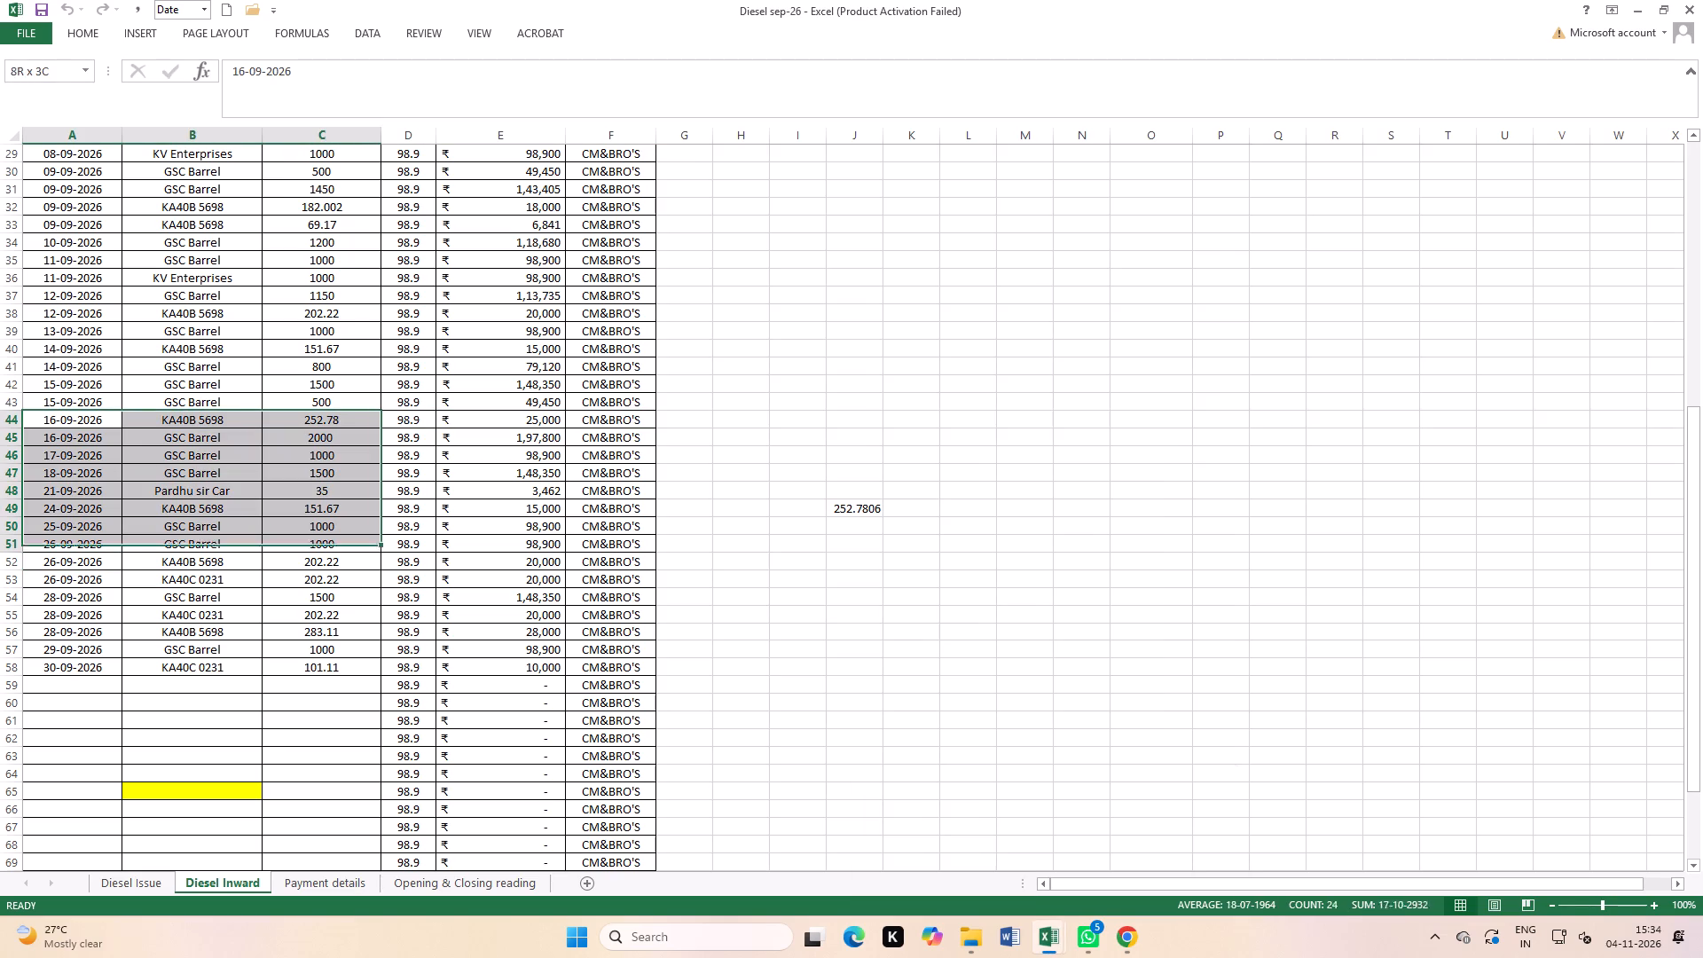
pyautogui.moveTo(349, 553); pyautogui.dragTo(506, 674)
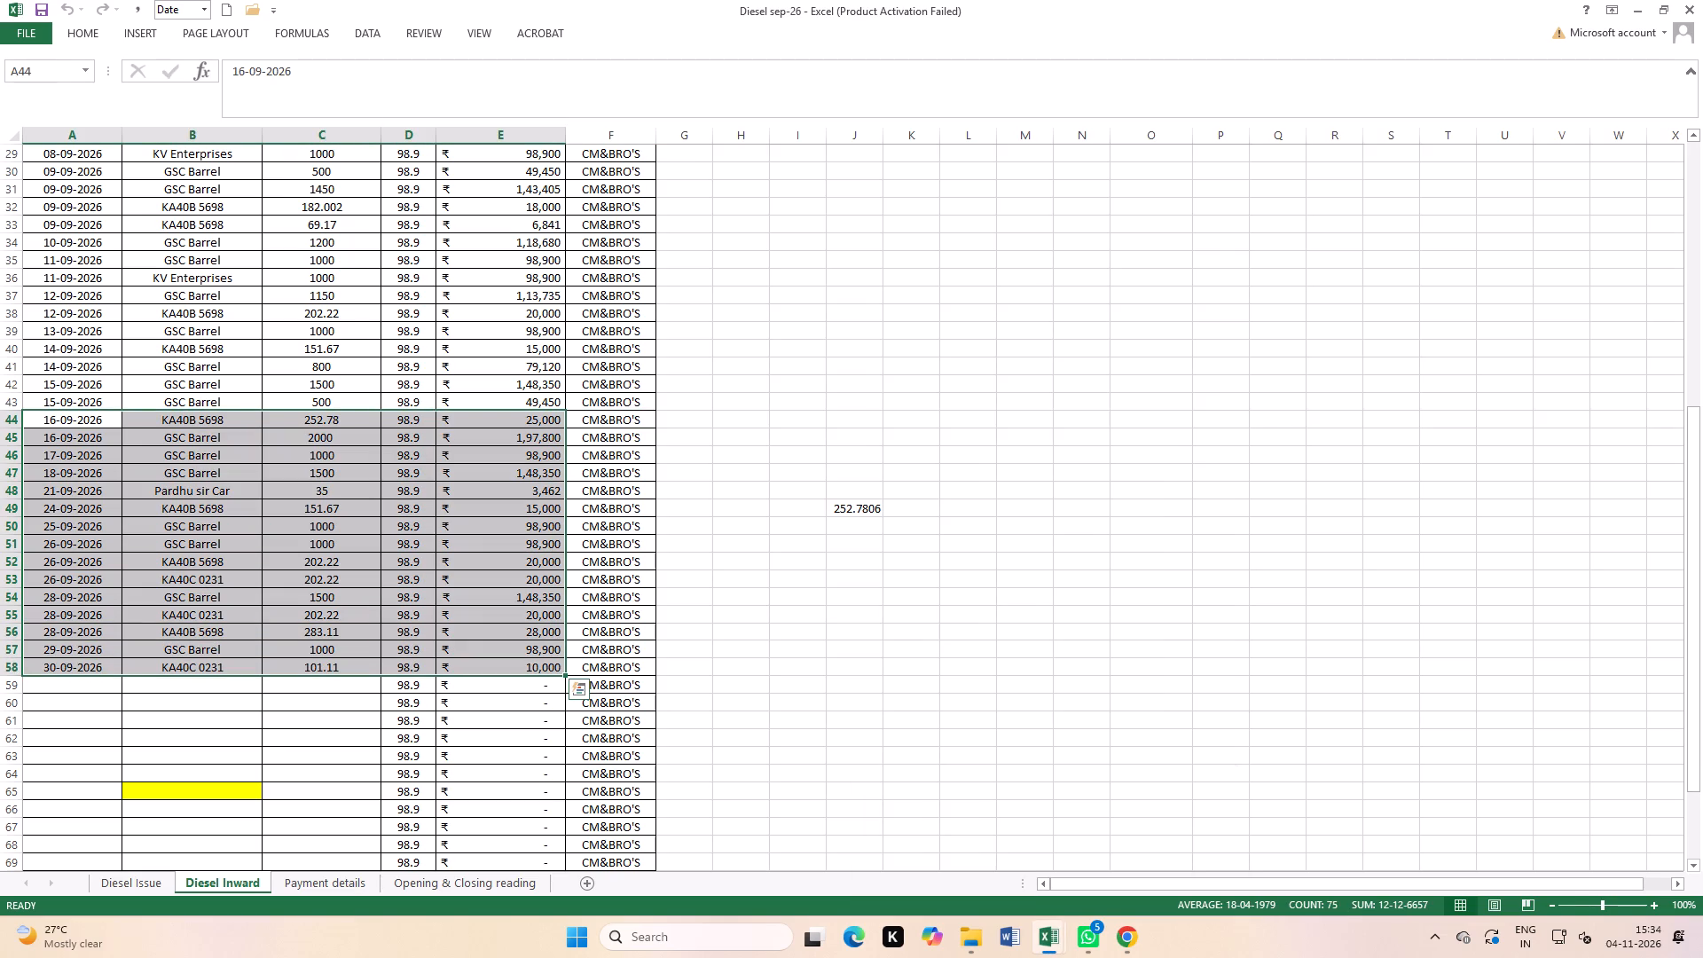
pyautogui.click(820, 612)
pyautogui.moveTo(67, 423); pyautogui.dragTo(584, 664)
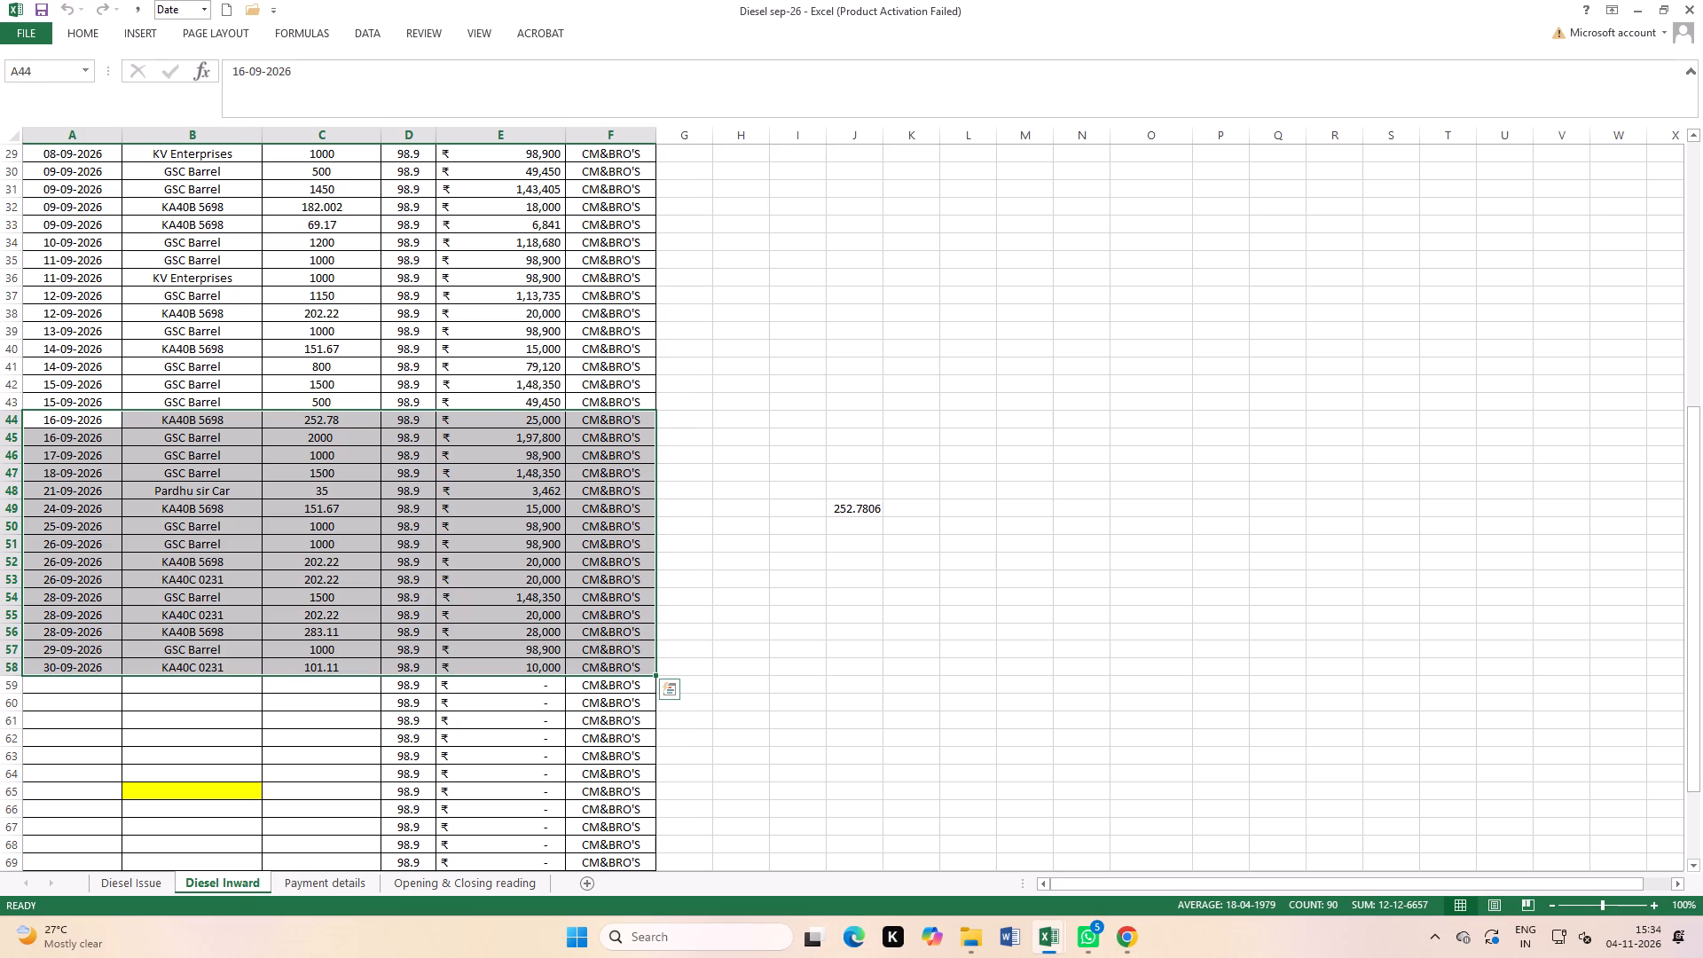
pyautogui.hotkey('ctrl', 'c')
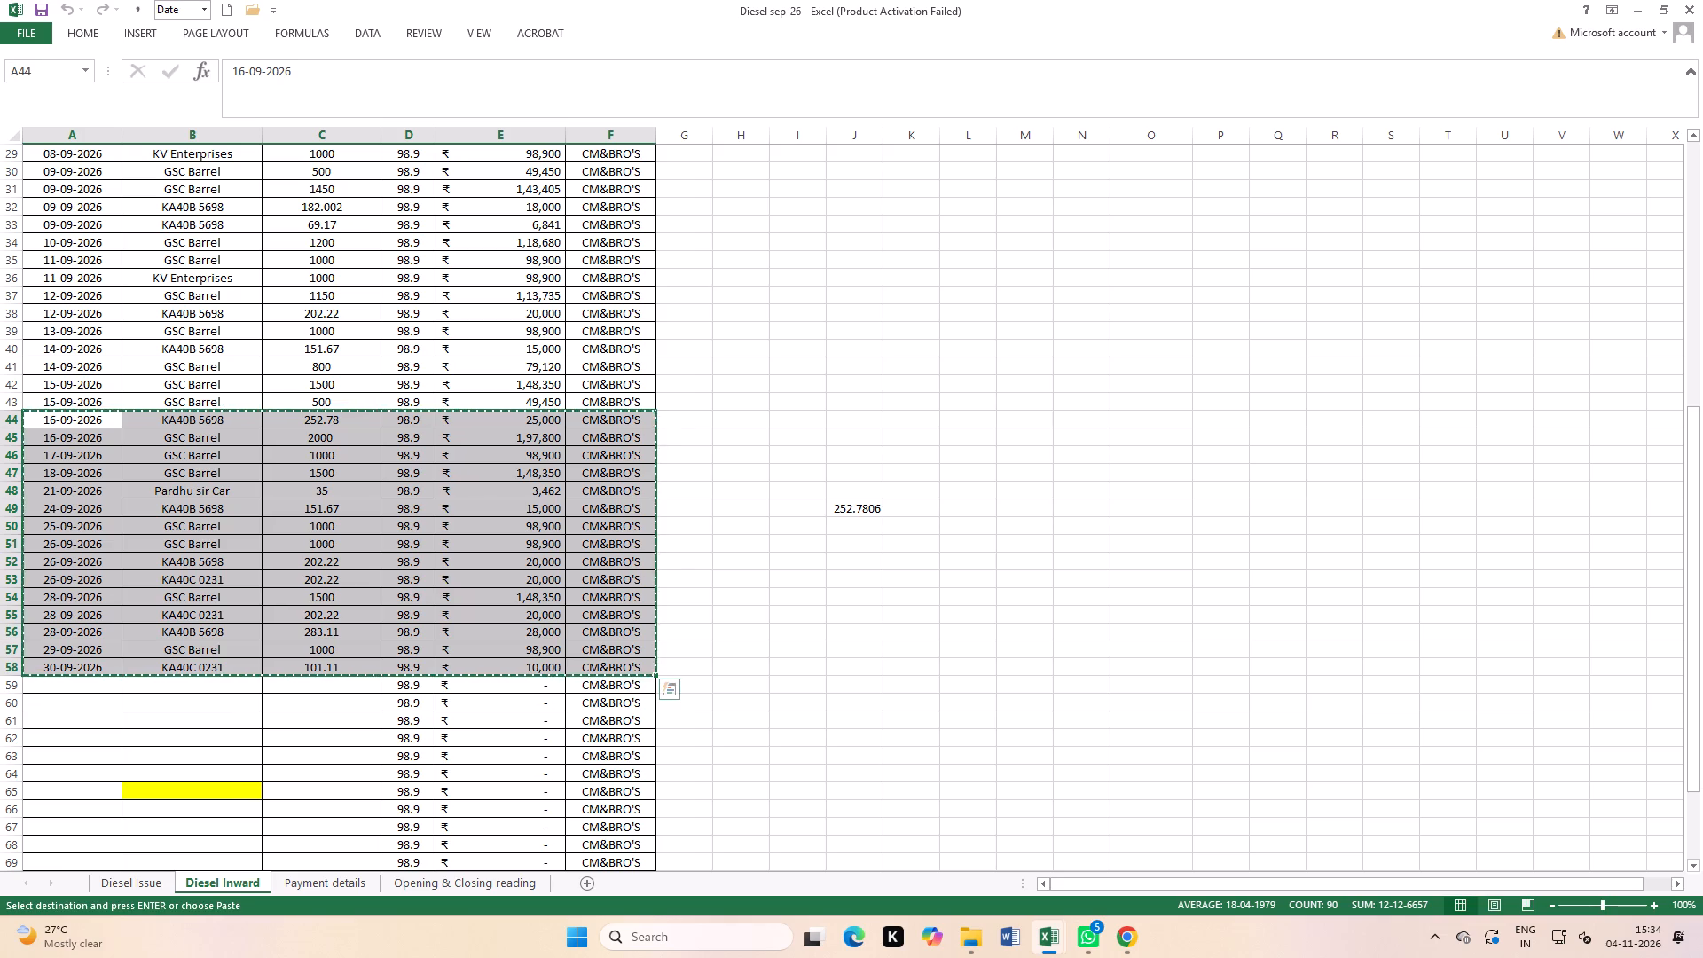
pyautogui.hotkey('ctrl', 'Tab')
pyautogui.click(221, 243)
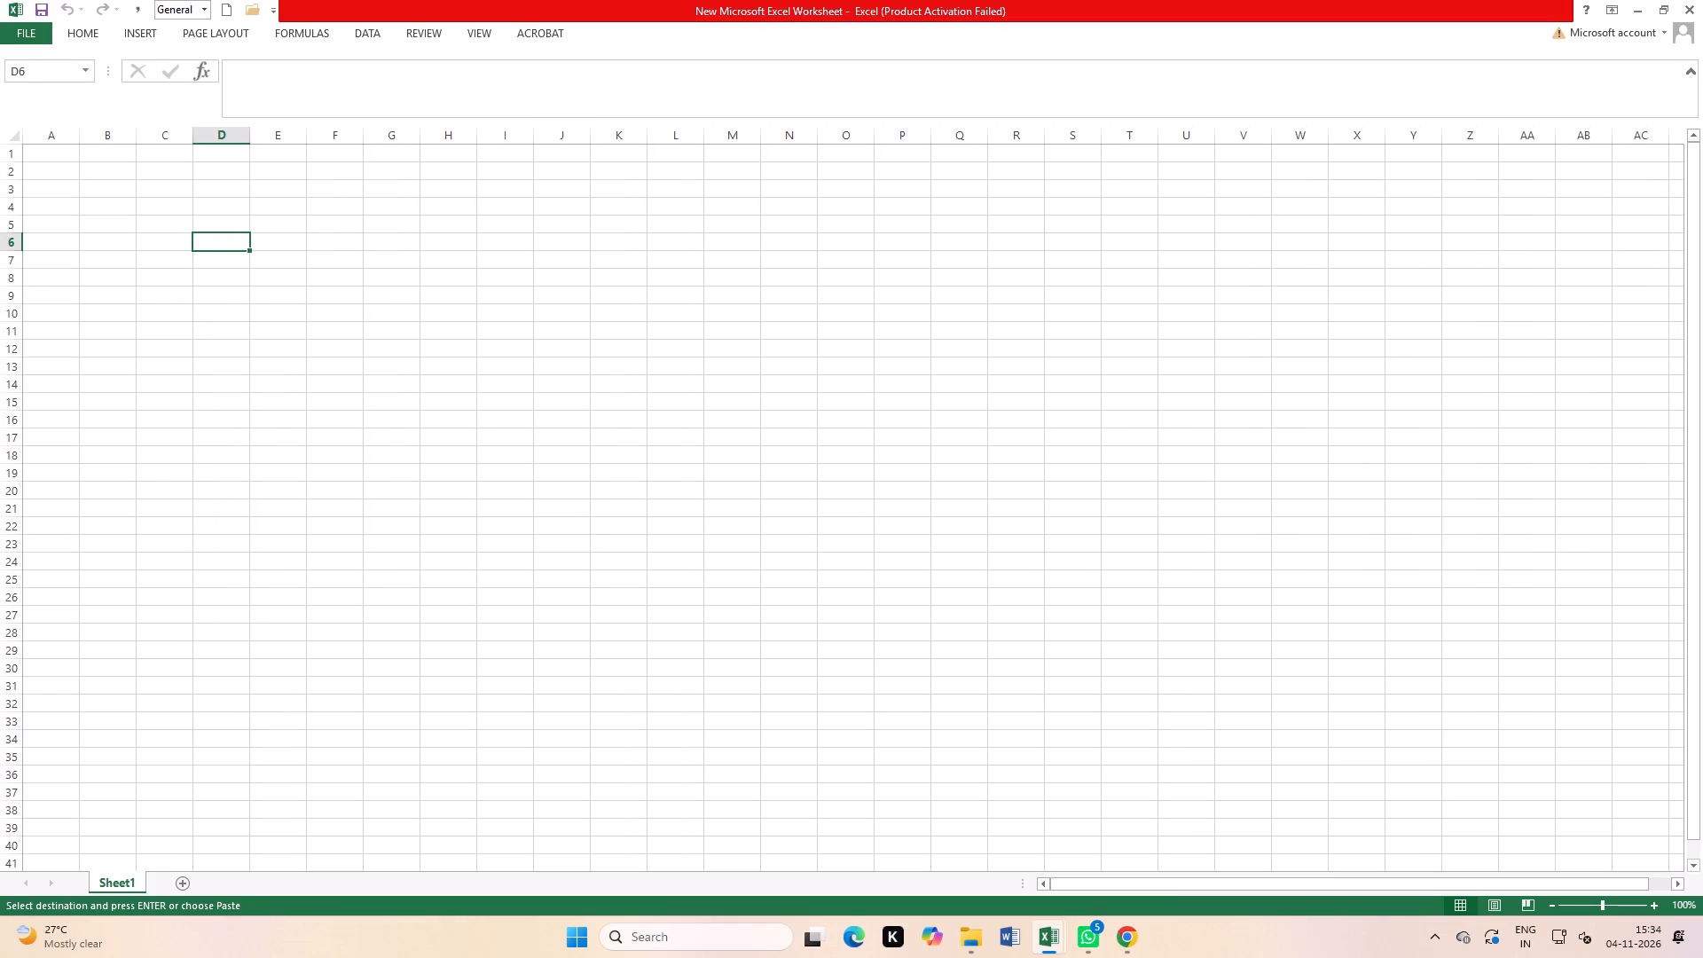
pyautogui.hotkey('ctrl', 'v')
pyautogui.click(368, 664)
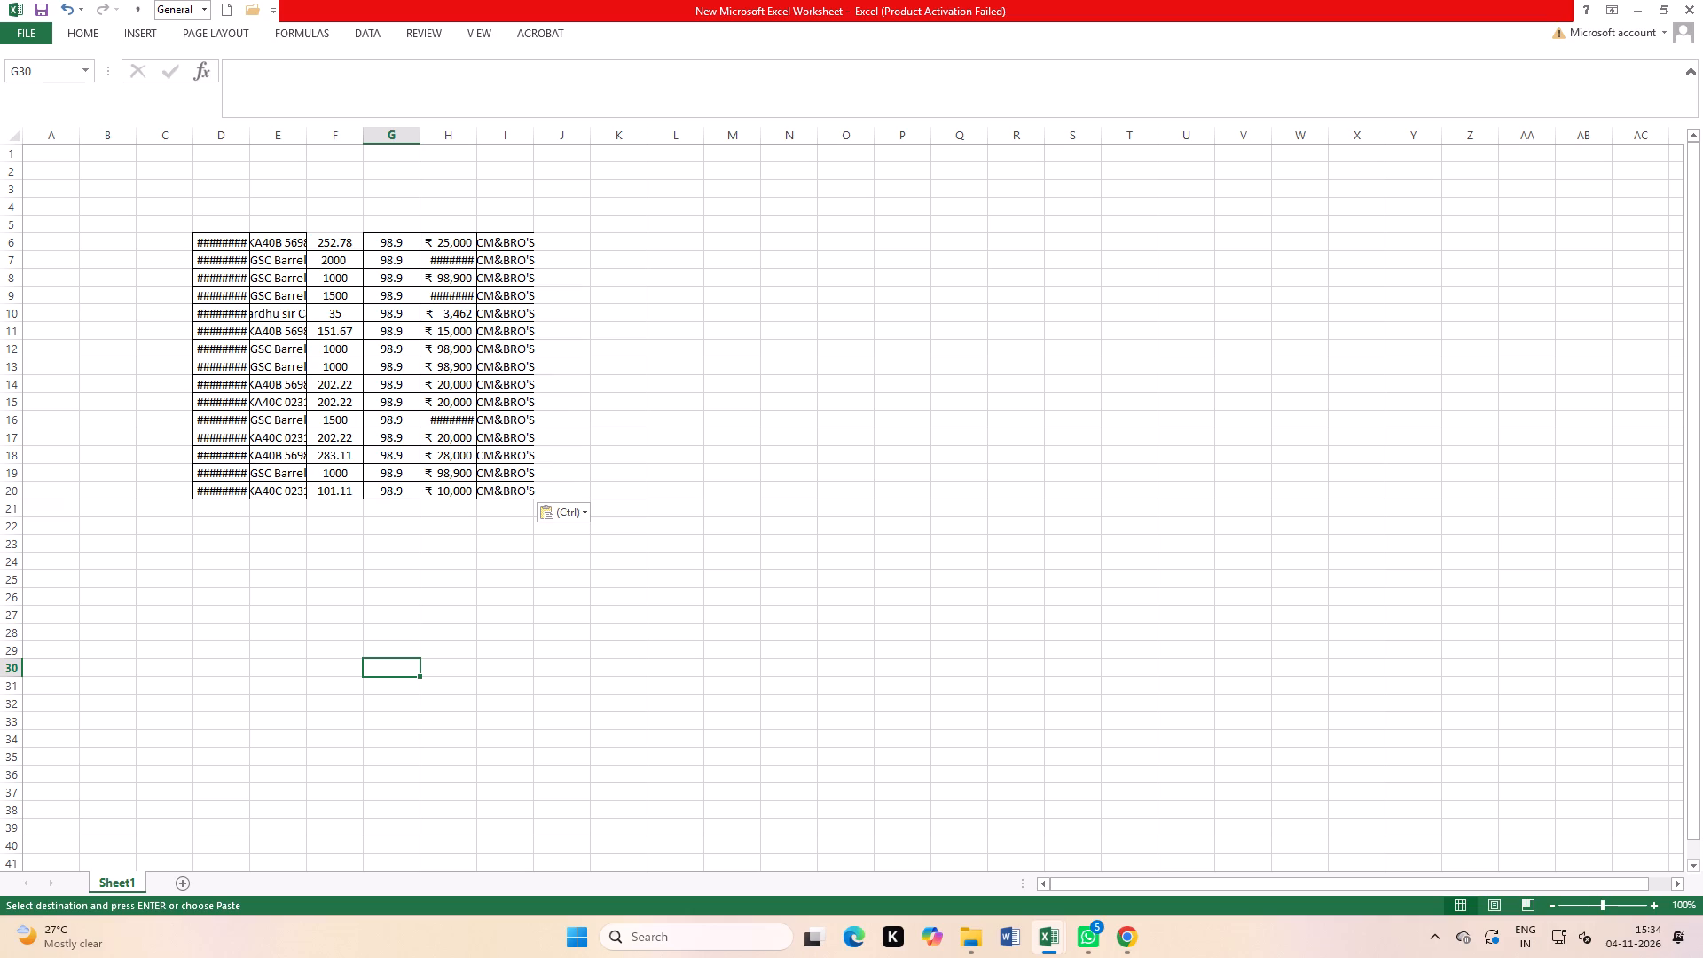
# Copy the Date-to-Bunk header row from the Diesel Inward sheet into D5 above the pasted entries in the new worksheet.
pyautogui.hotkey('ctrl', 'Tab')
pyautogui.scroll(14, 266, 465)
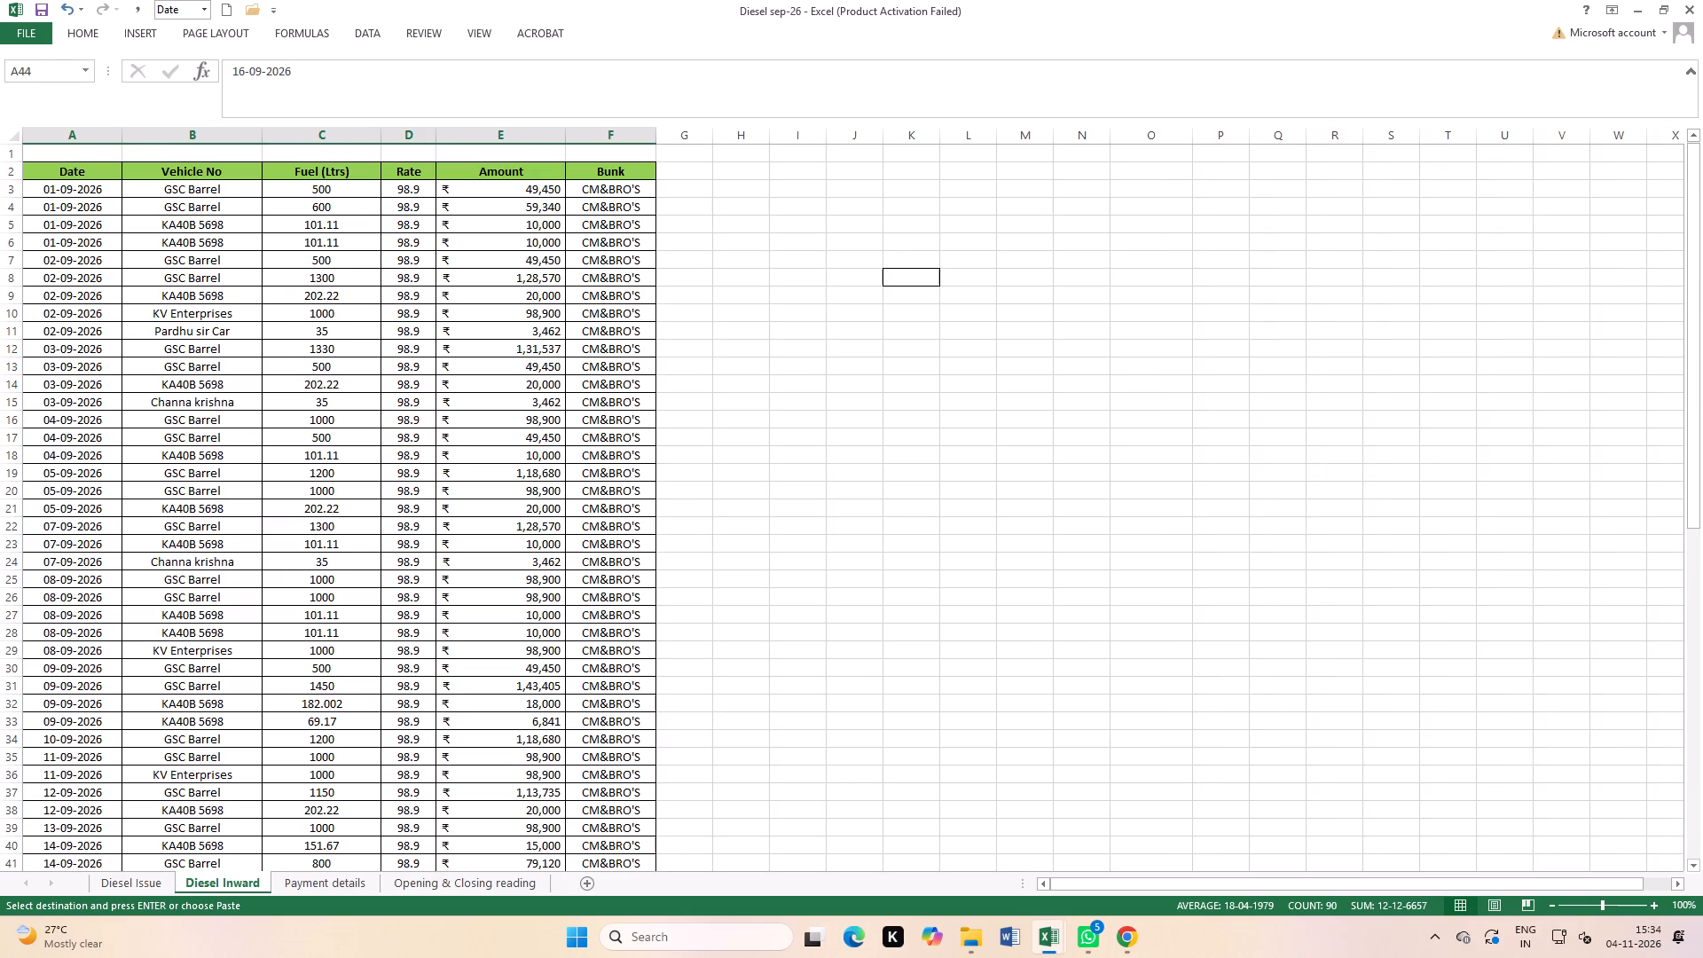
pyautogui.moveTo(72, 170); pyautogui.dragTo(607, 172)
pyautogui.hotkey('ctrl', 'c')
pyautogui.hotkey('ctrl', 'Tab')
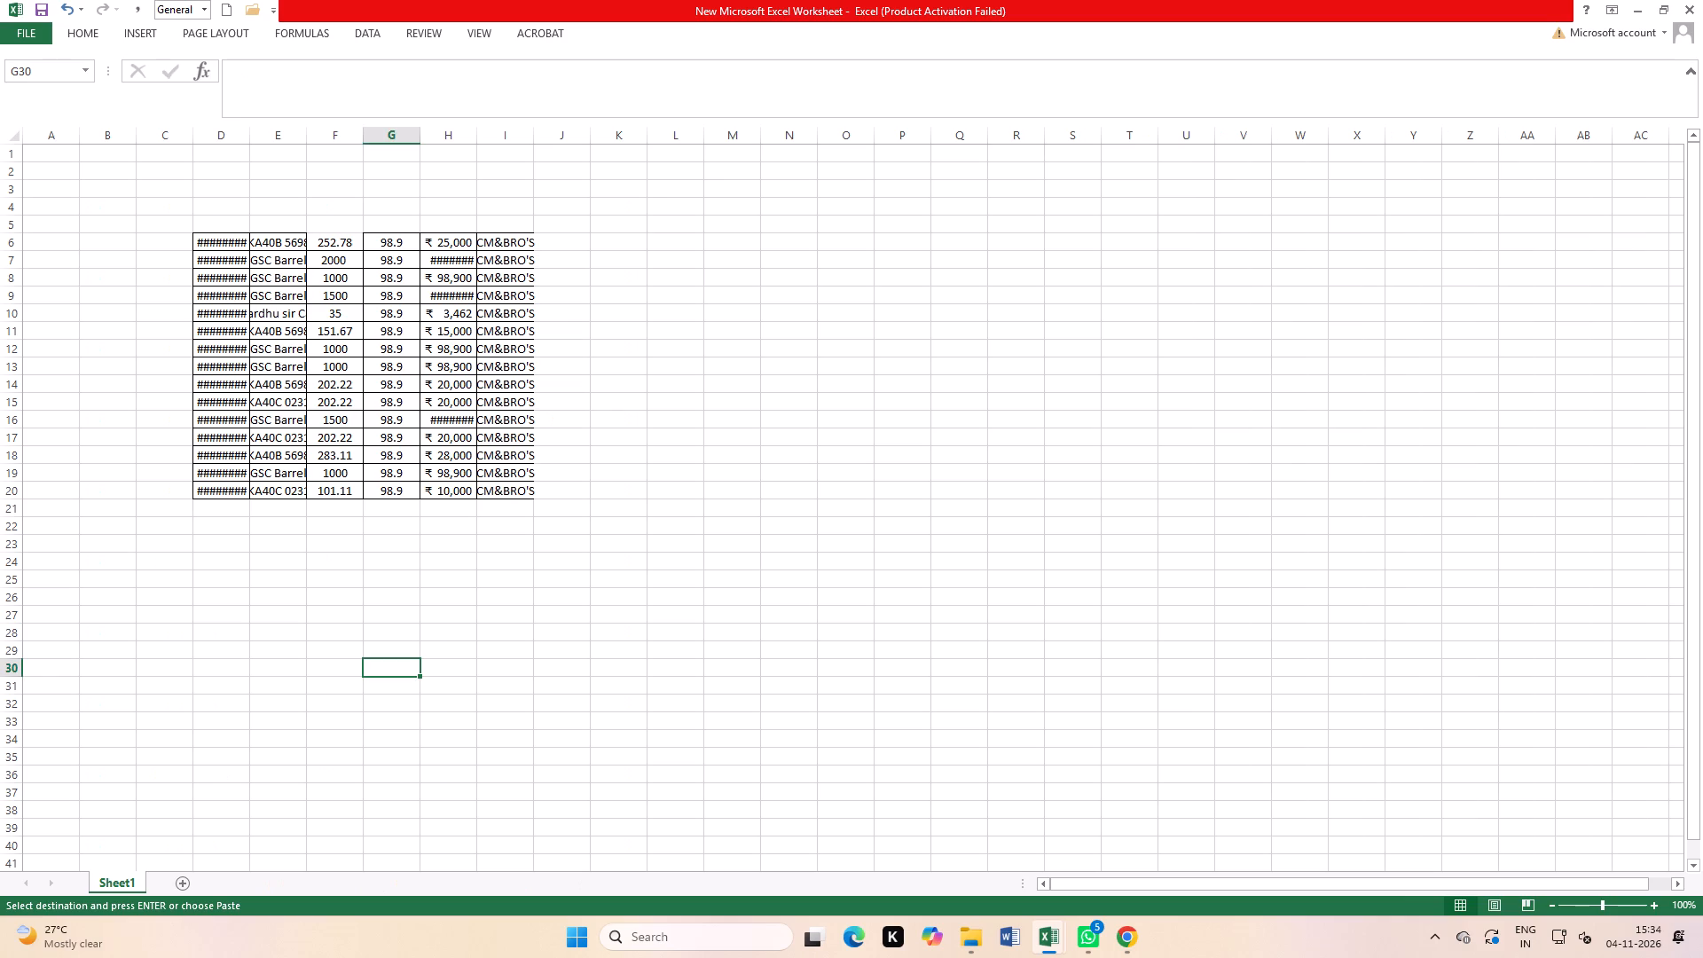
pyautogui.click(225, 224)
pyautogui.hotkey('ctrl', 'v')
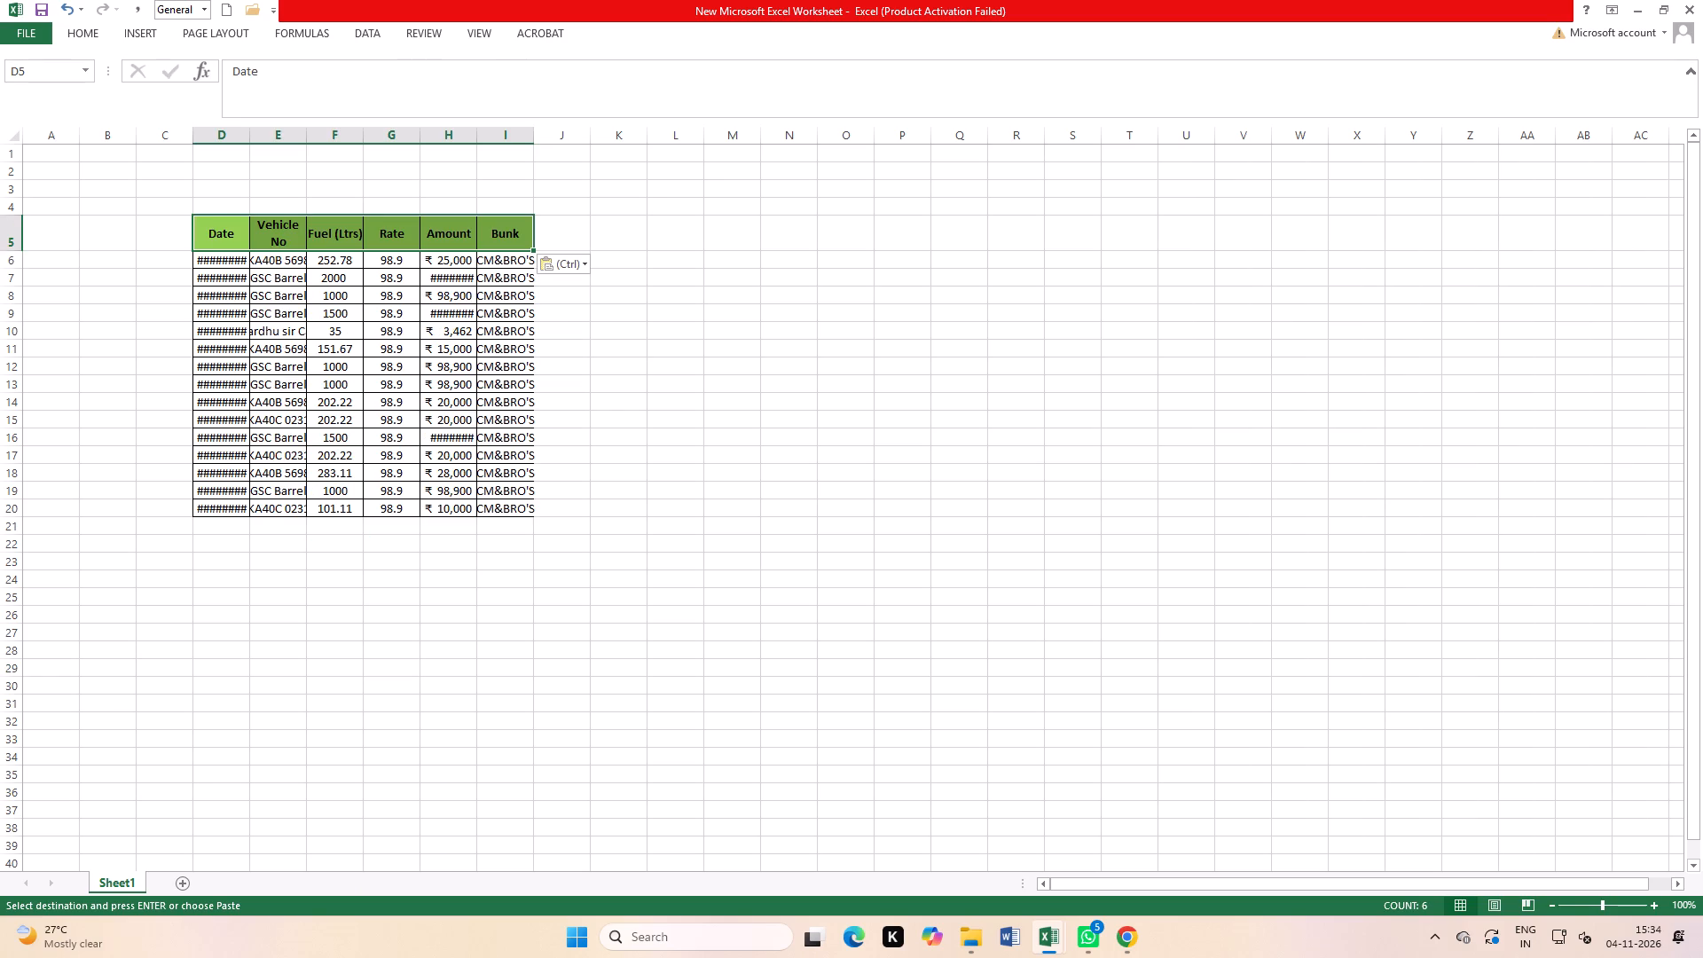
# Close the Diesel sep-26 workbook without saving changes.
pyautogui.hotkey('ctrl', 'Tab')
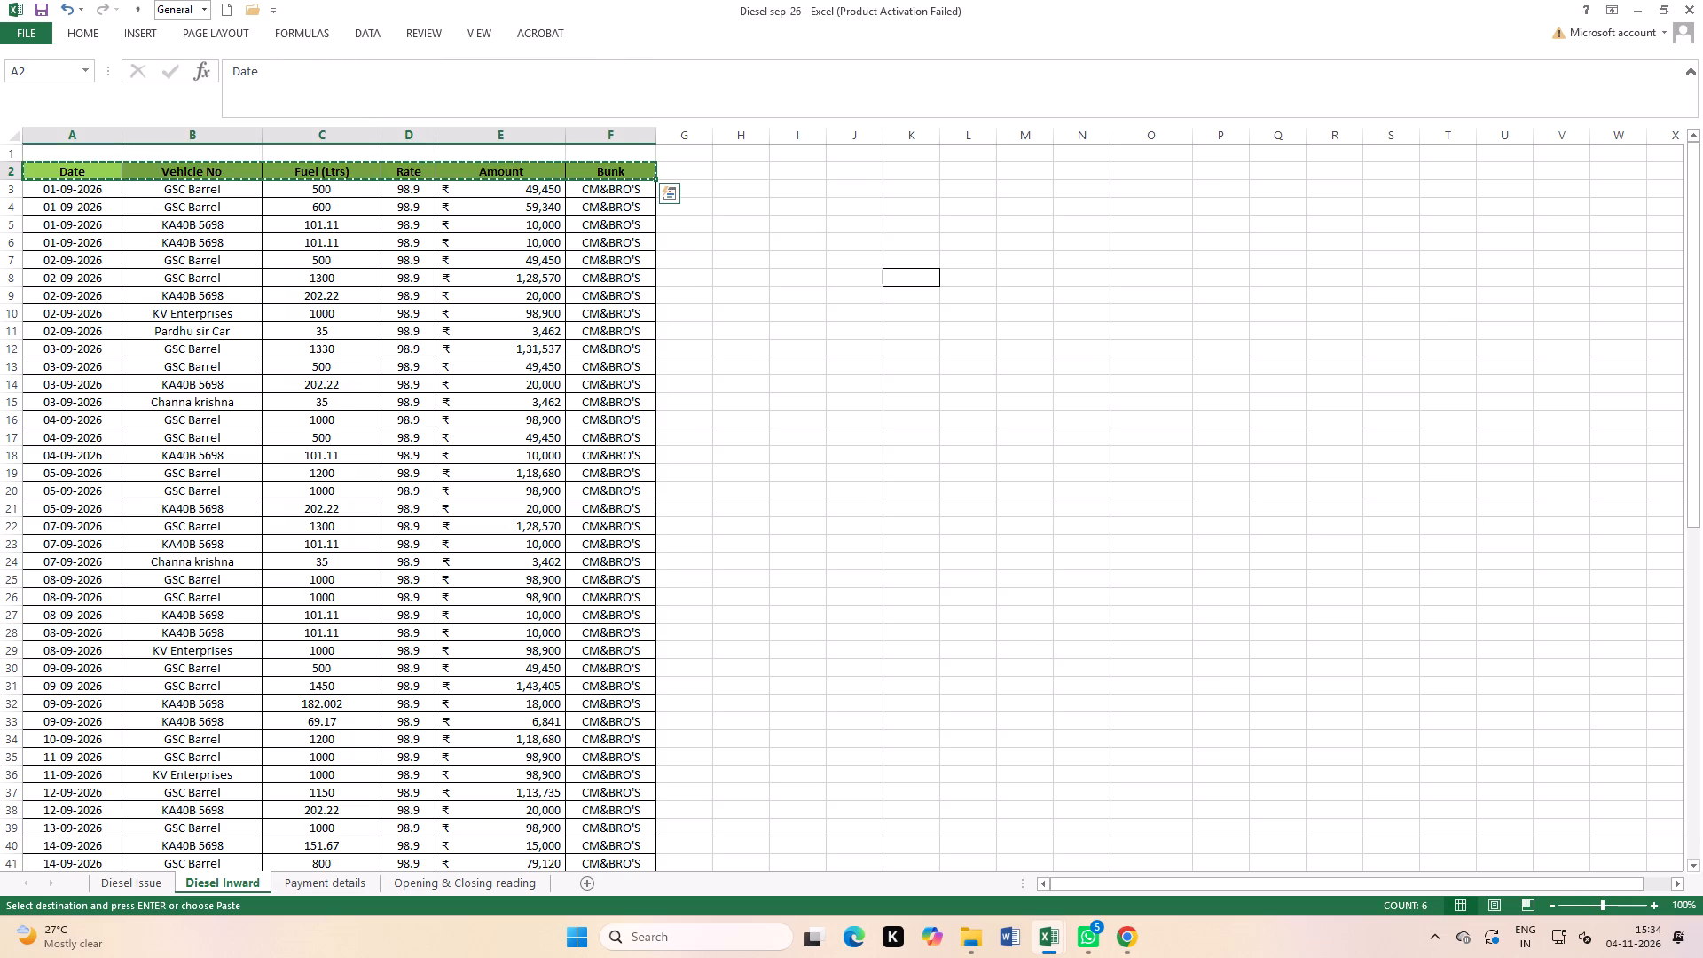
pyautogui.click(734, 216)
pyautogui.click(738, 229)
pyautogui.click(741, 229)
pyautogui.doubleClick(744, 224)
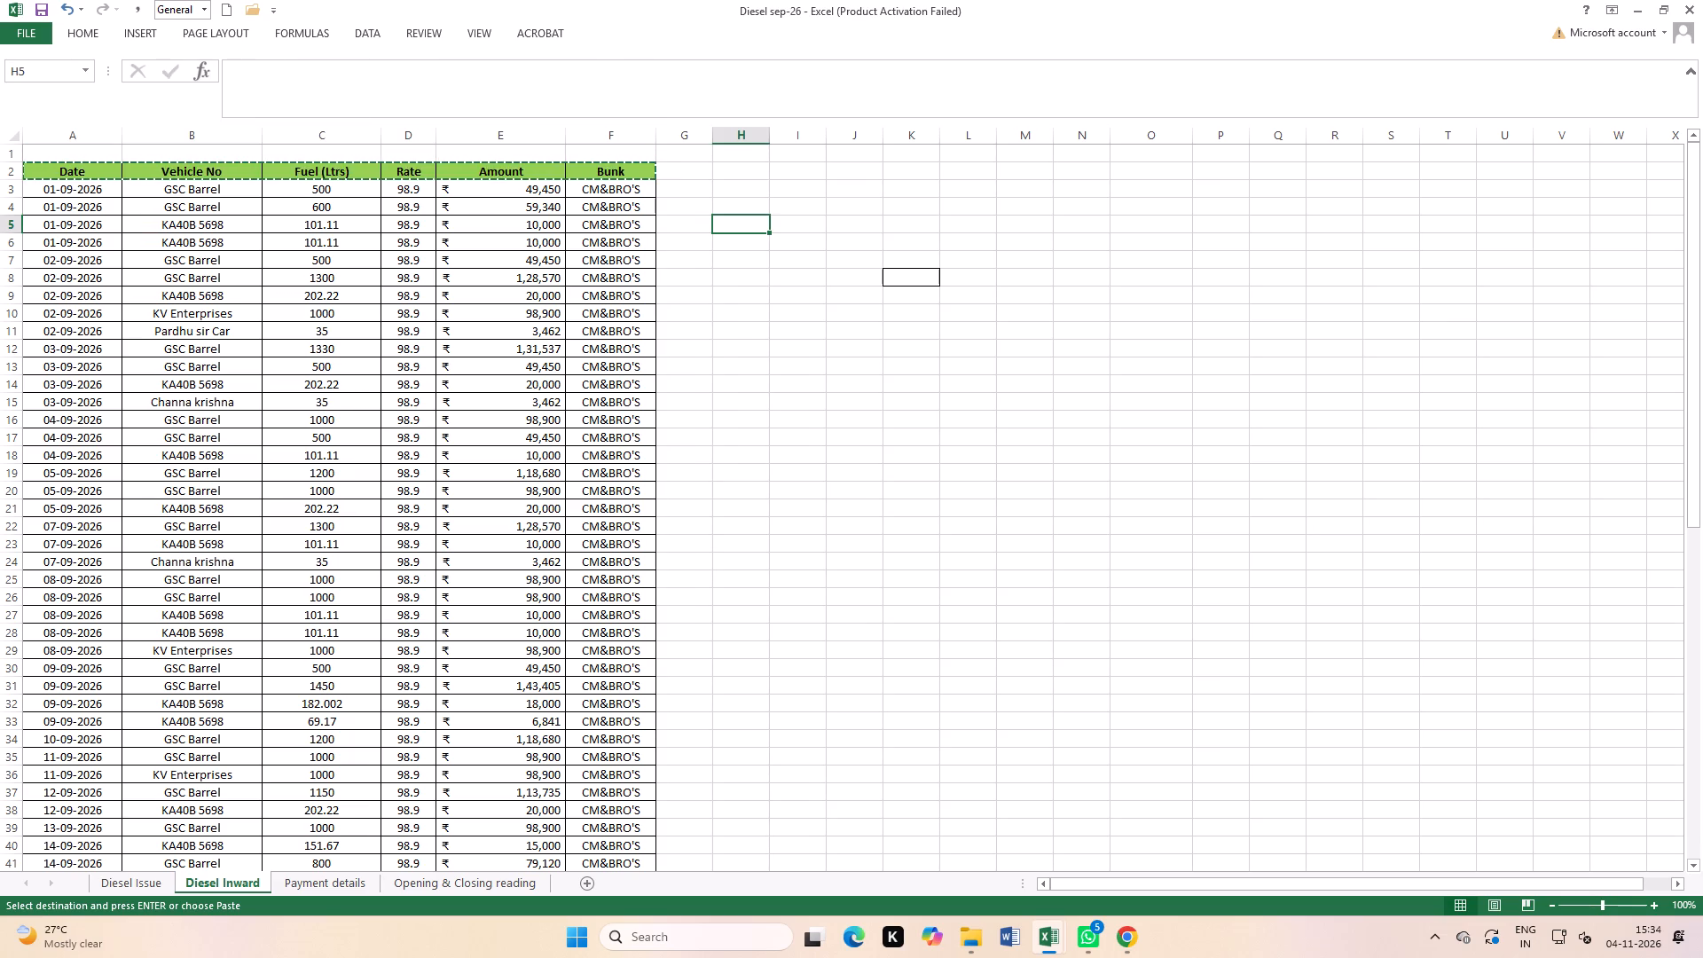
pyautogui.click(908, 455)
pyautogui.click(1702, 0)
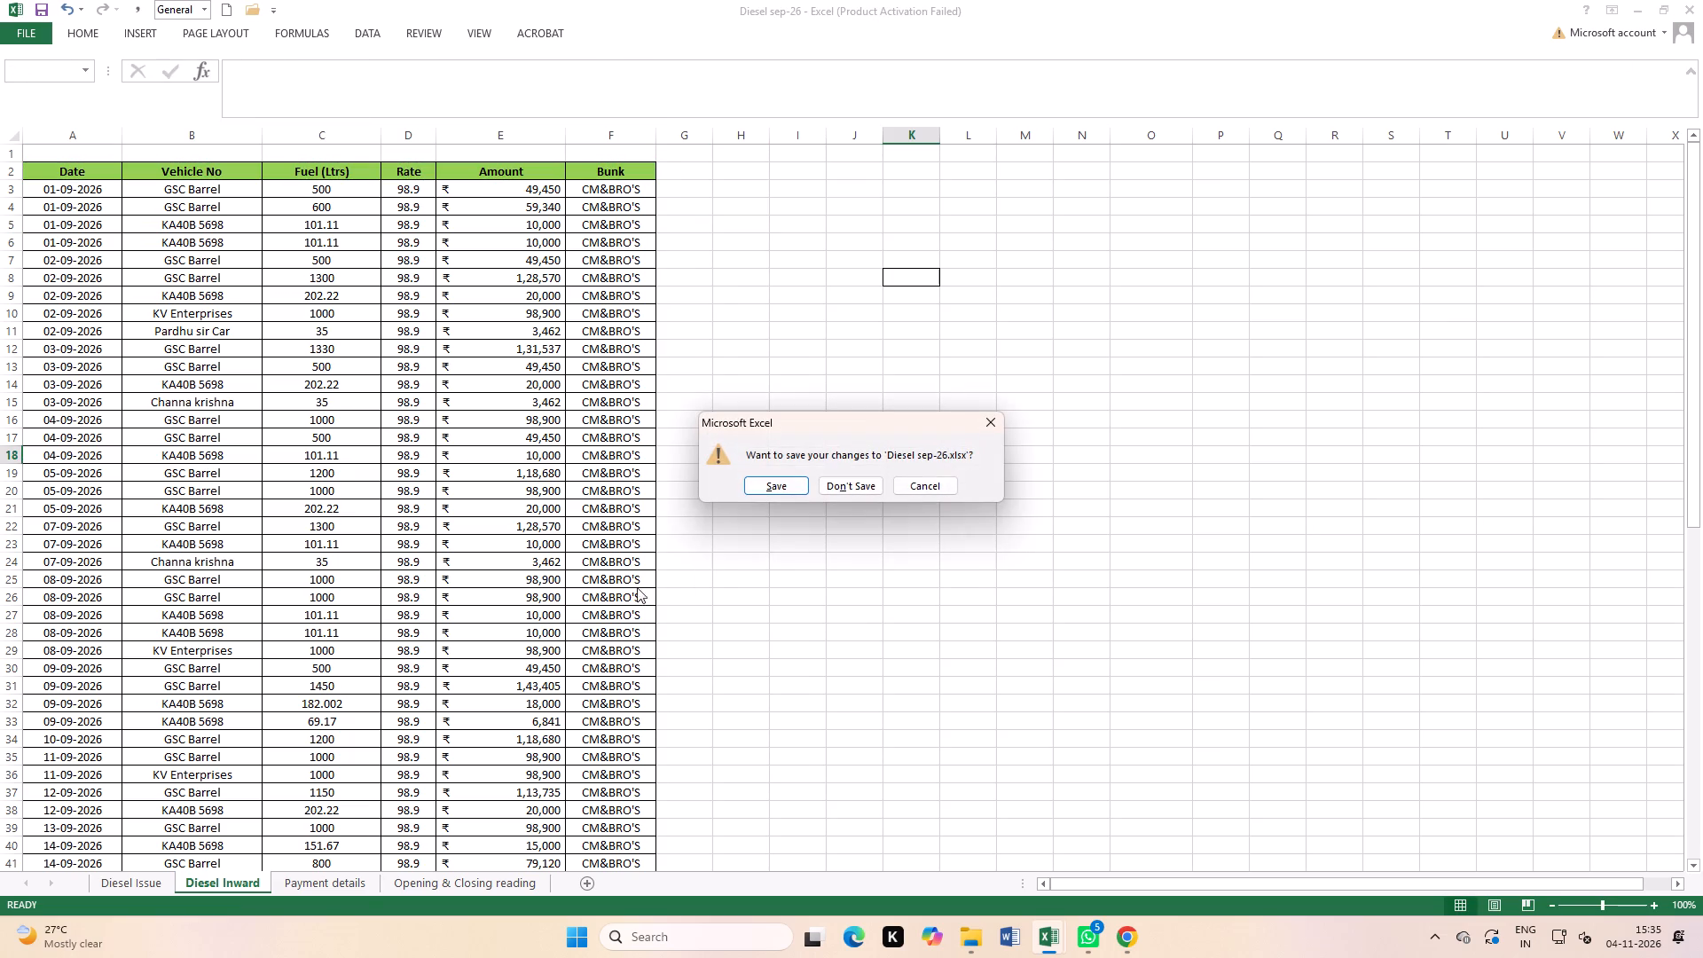
pyautogui.click(859, 486)
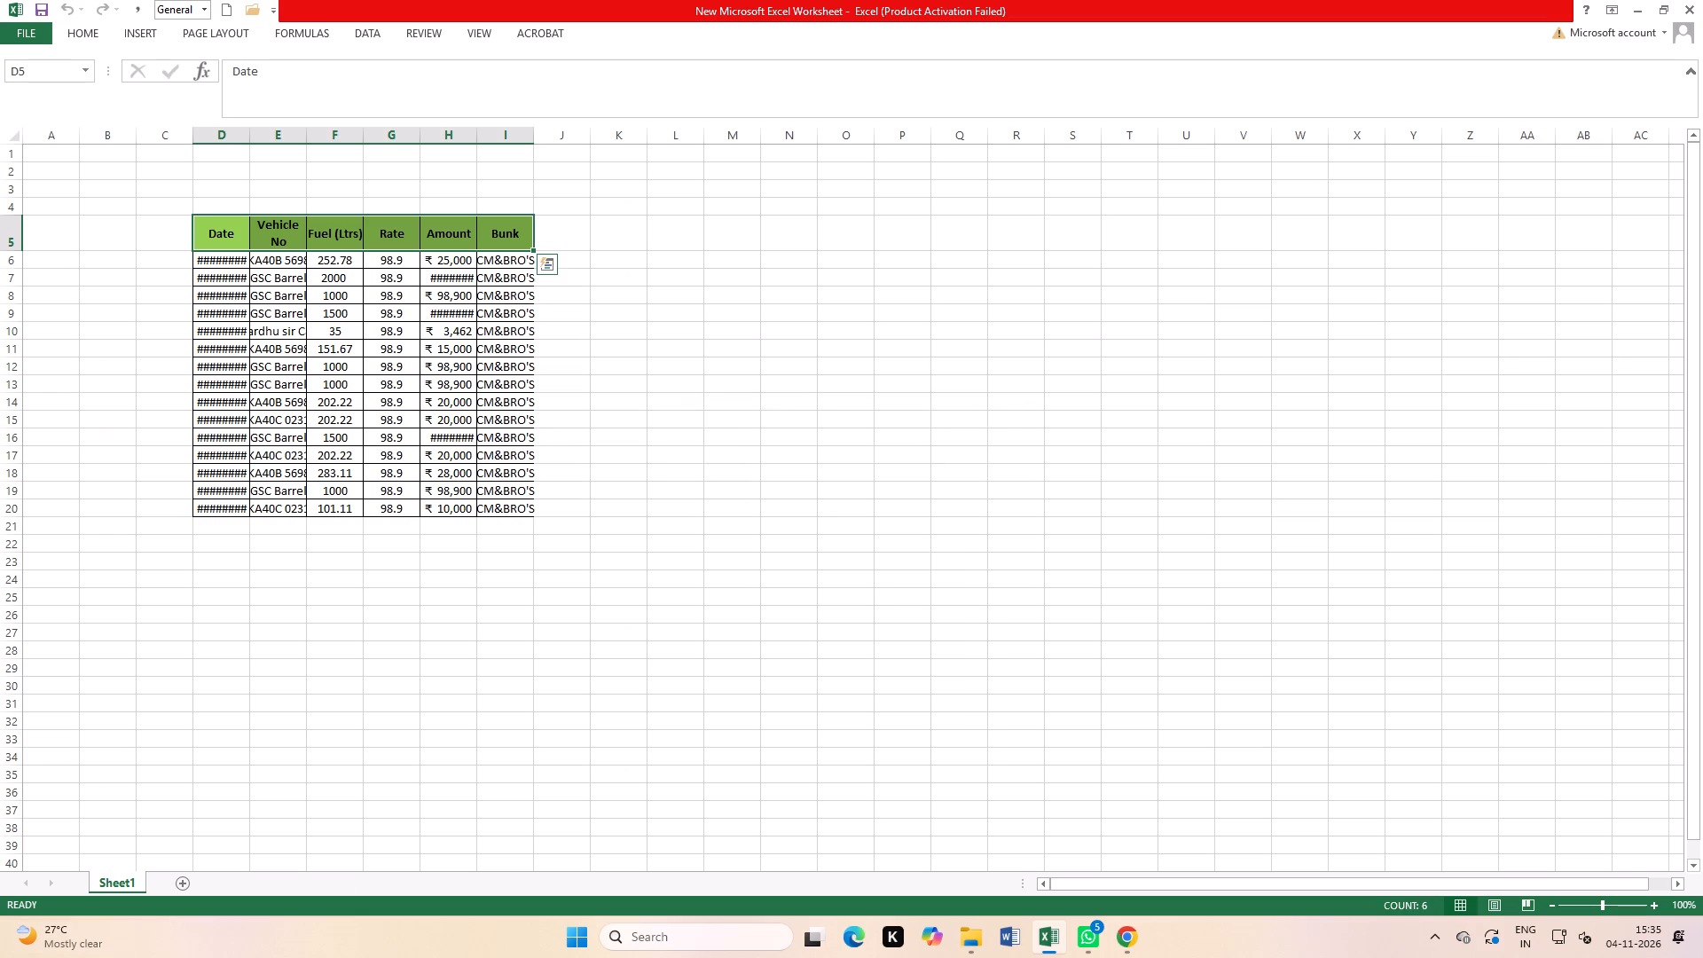
# Open Diesel Rep Oct-26 and copy all Diesel Inward entries from 01-10-2026 to 31-10-2026 into New Microsoft Excel Worksheet starting at D21.
pyautogui.click(972, 943)
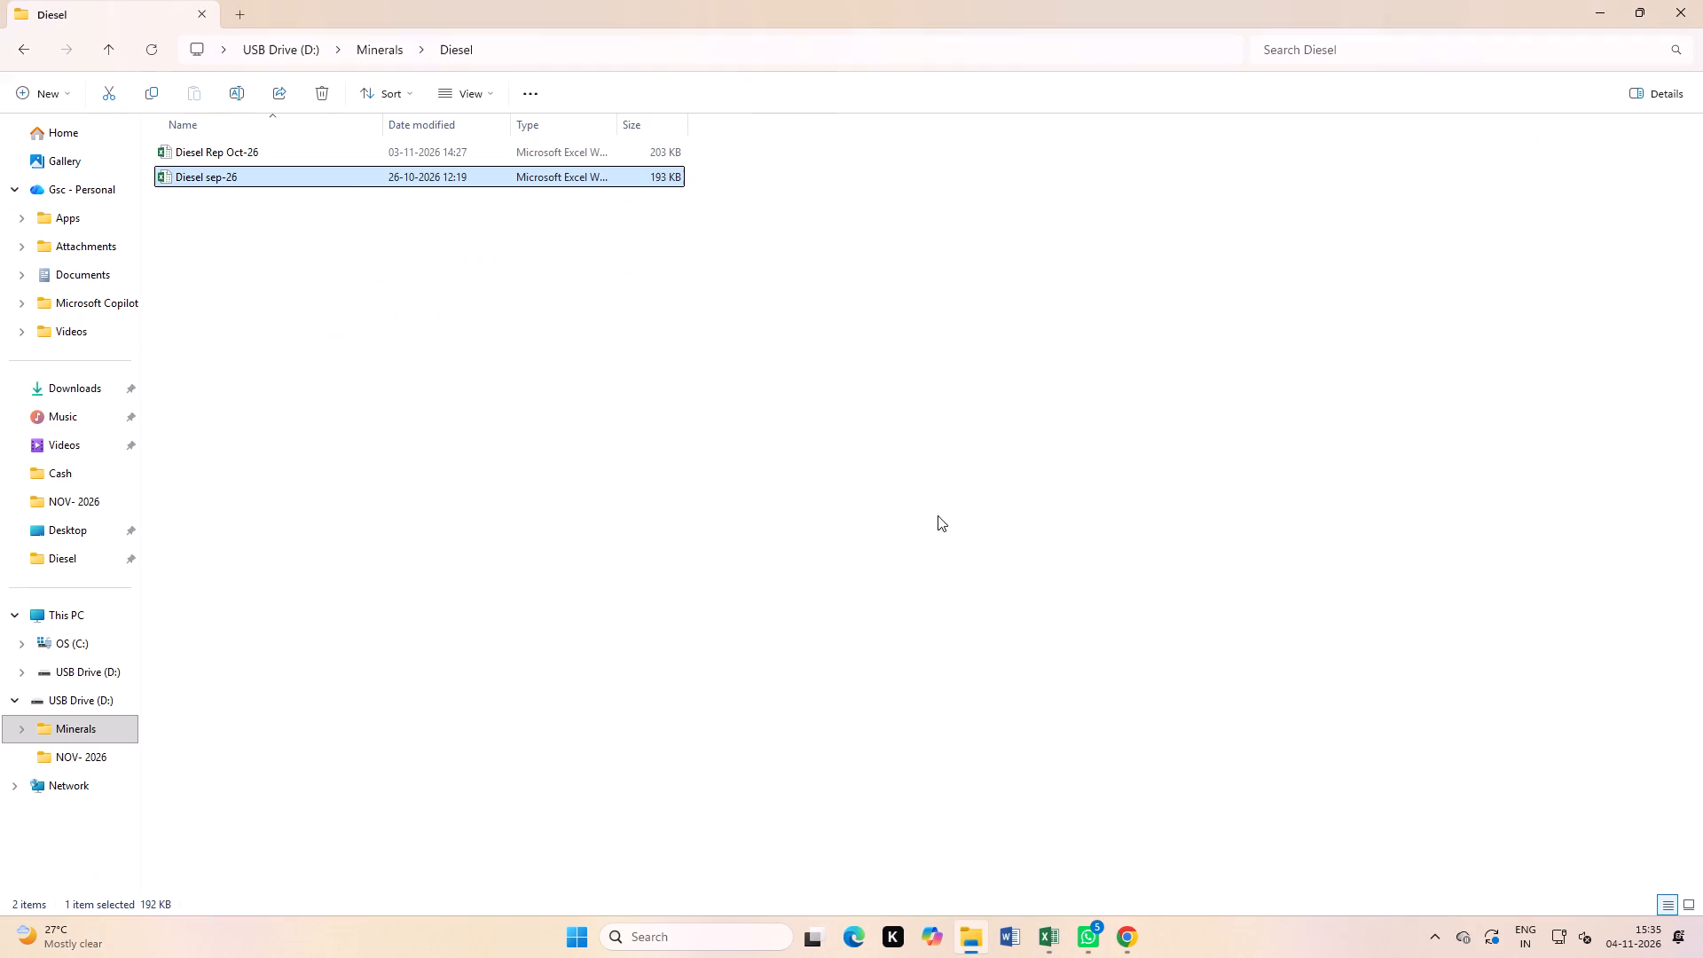
pyautogui.doubleClick(283, 145)
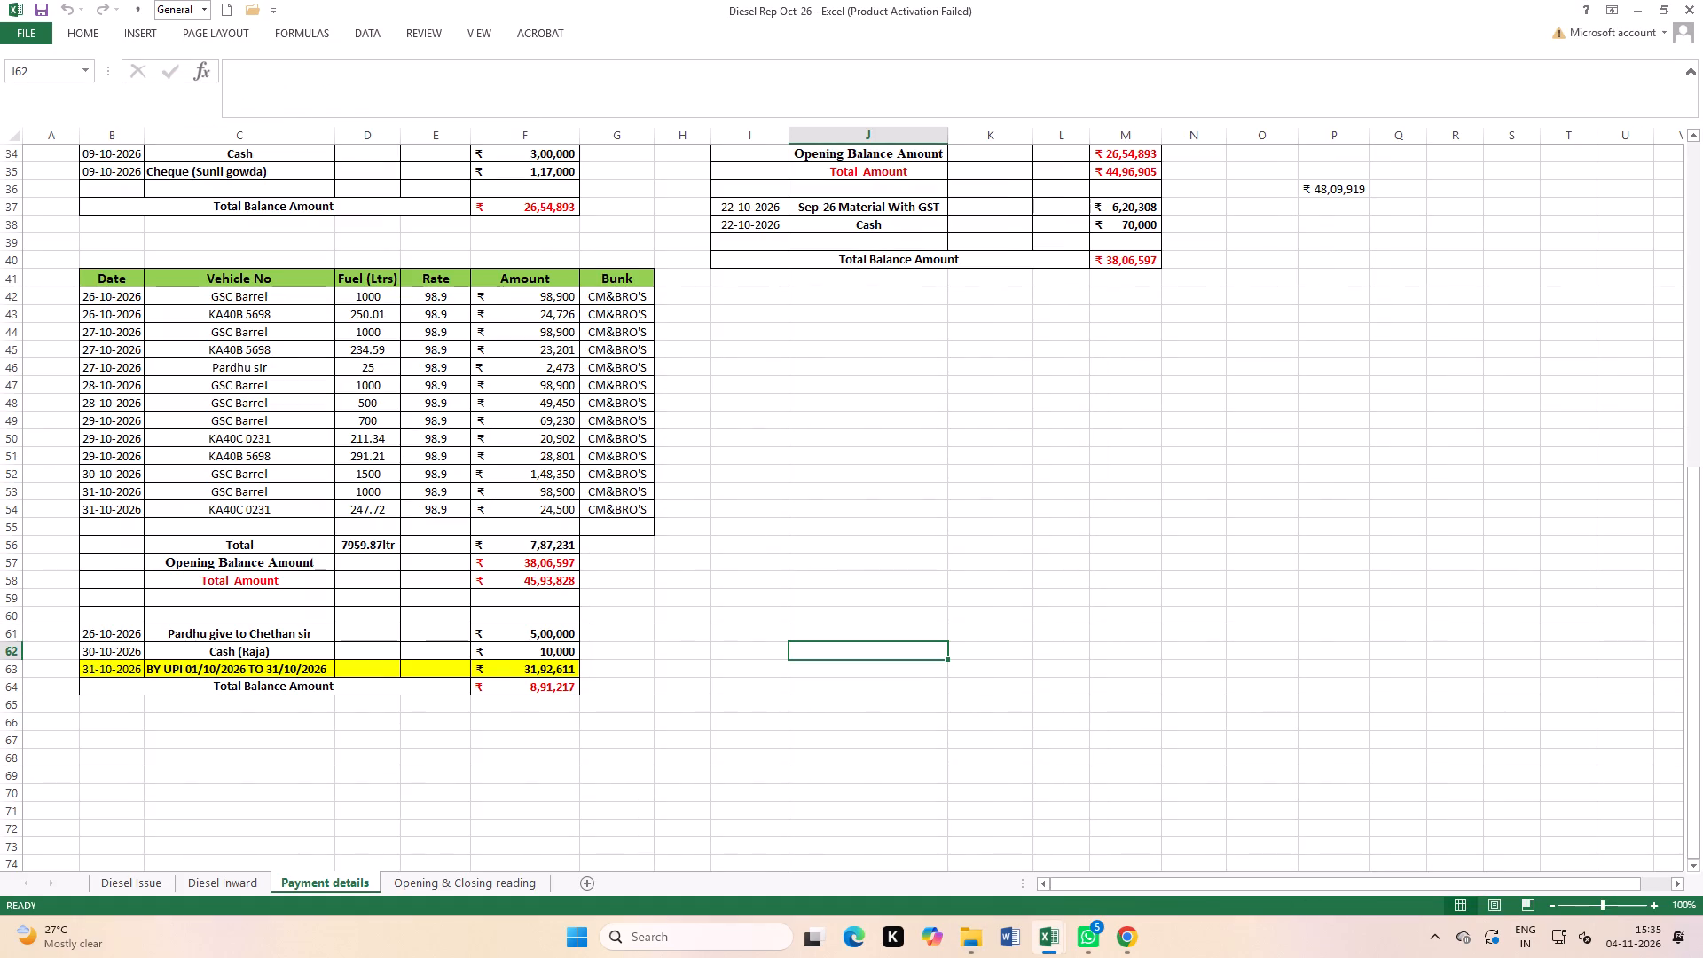
pyautogui.click(202, 884)
pyautogui.scroll(8, 401, 489)
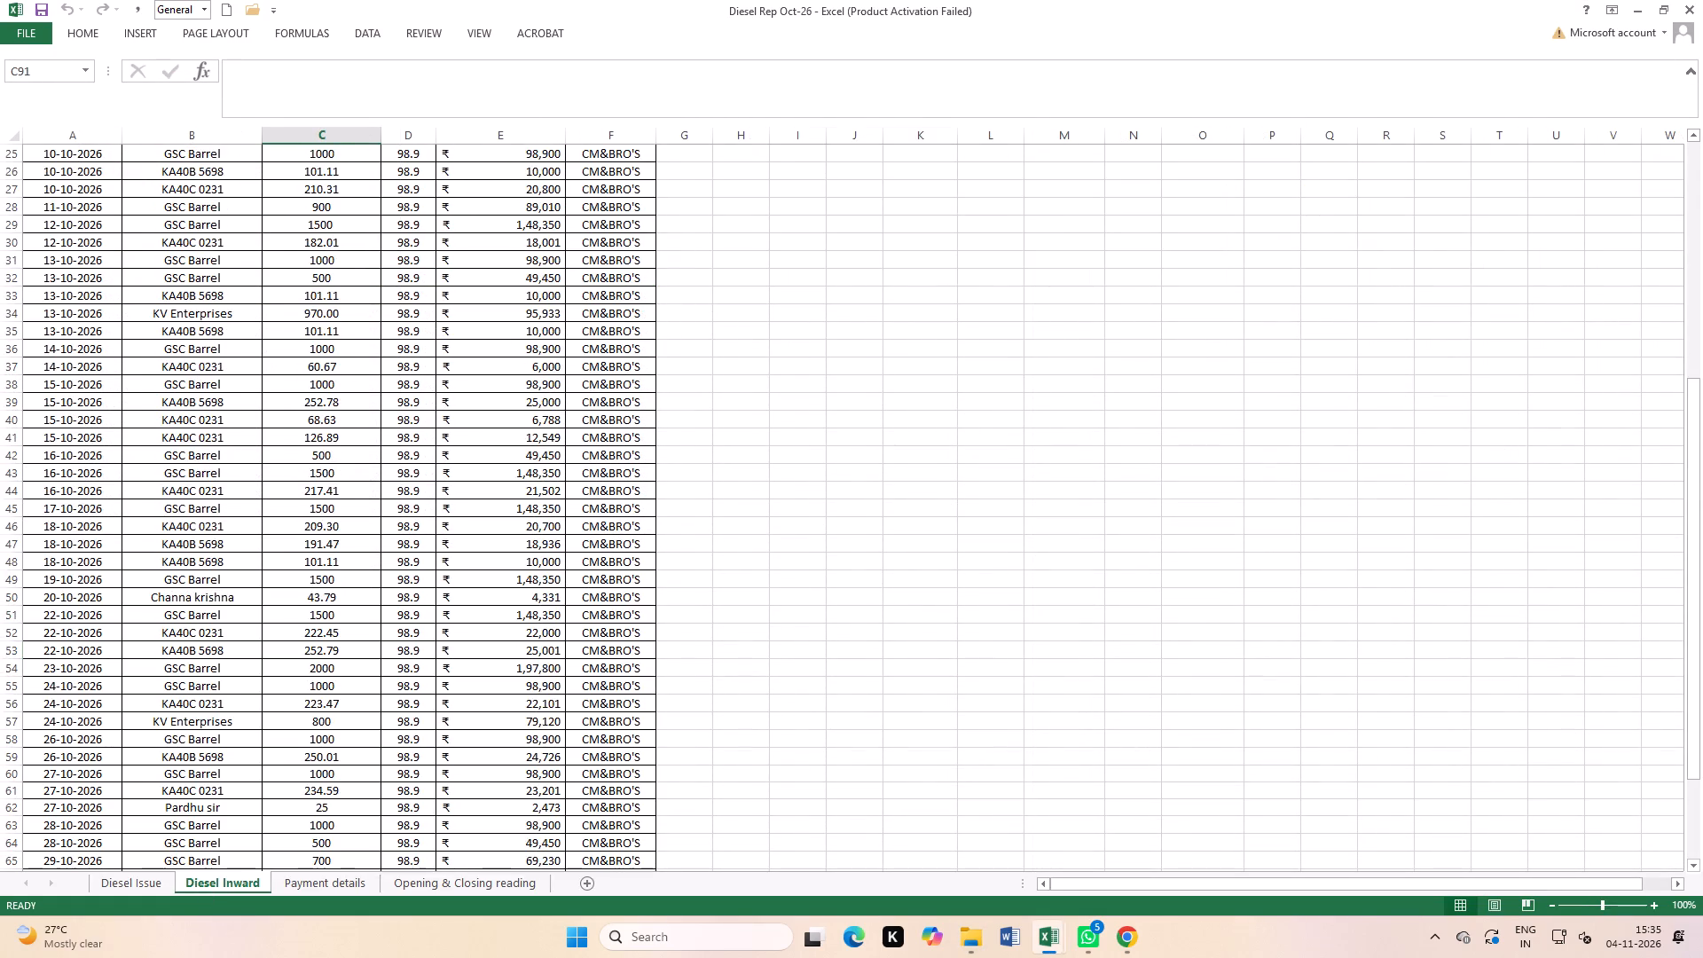
pyautogui.scroll(10, 399, 488)
pyautogui.moveTo(65, 188); pyautogui.dragTo(438, 465)
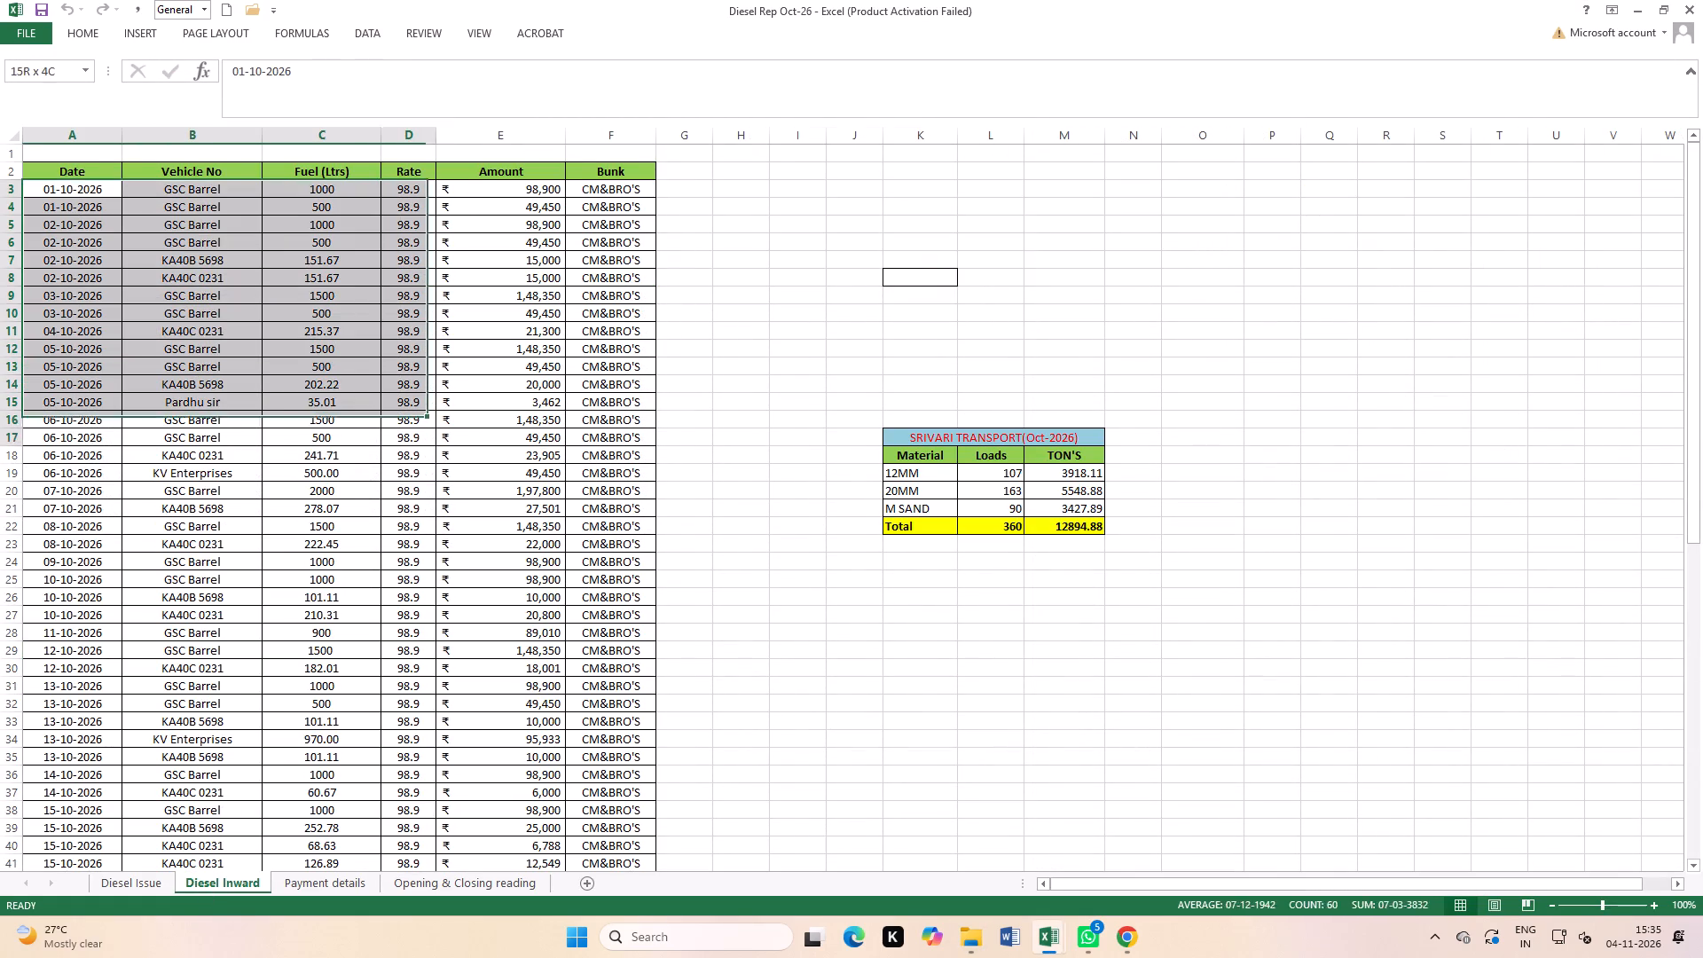
pyautogui.moveTo(438, 465); pyautogui.dragTo(582, 941)
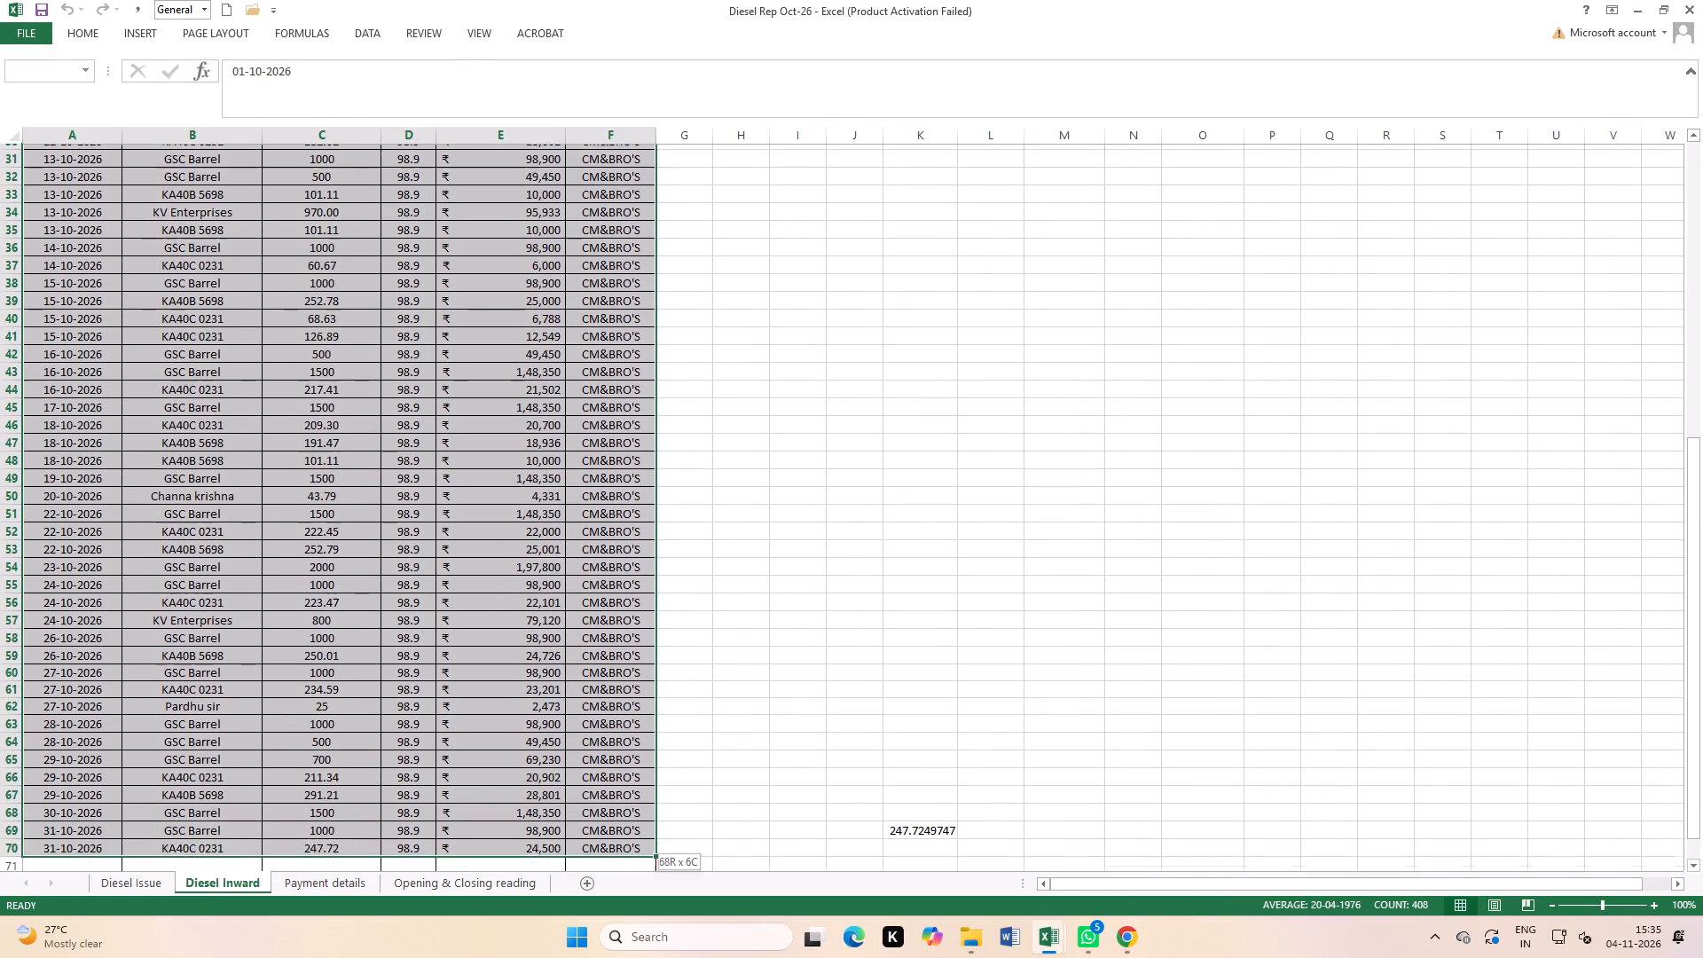
pyautogui.moveTo(582, 941); pyautogui.dragTo(600, 781)
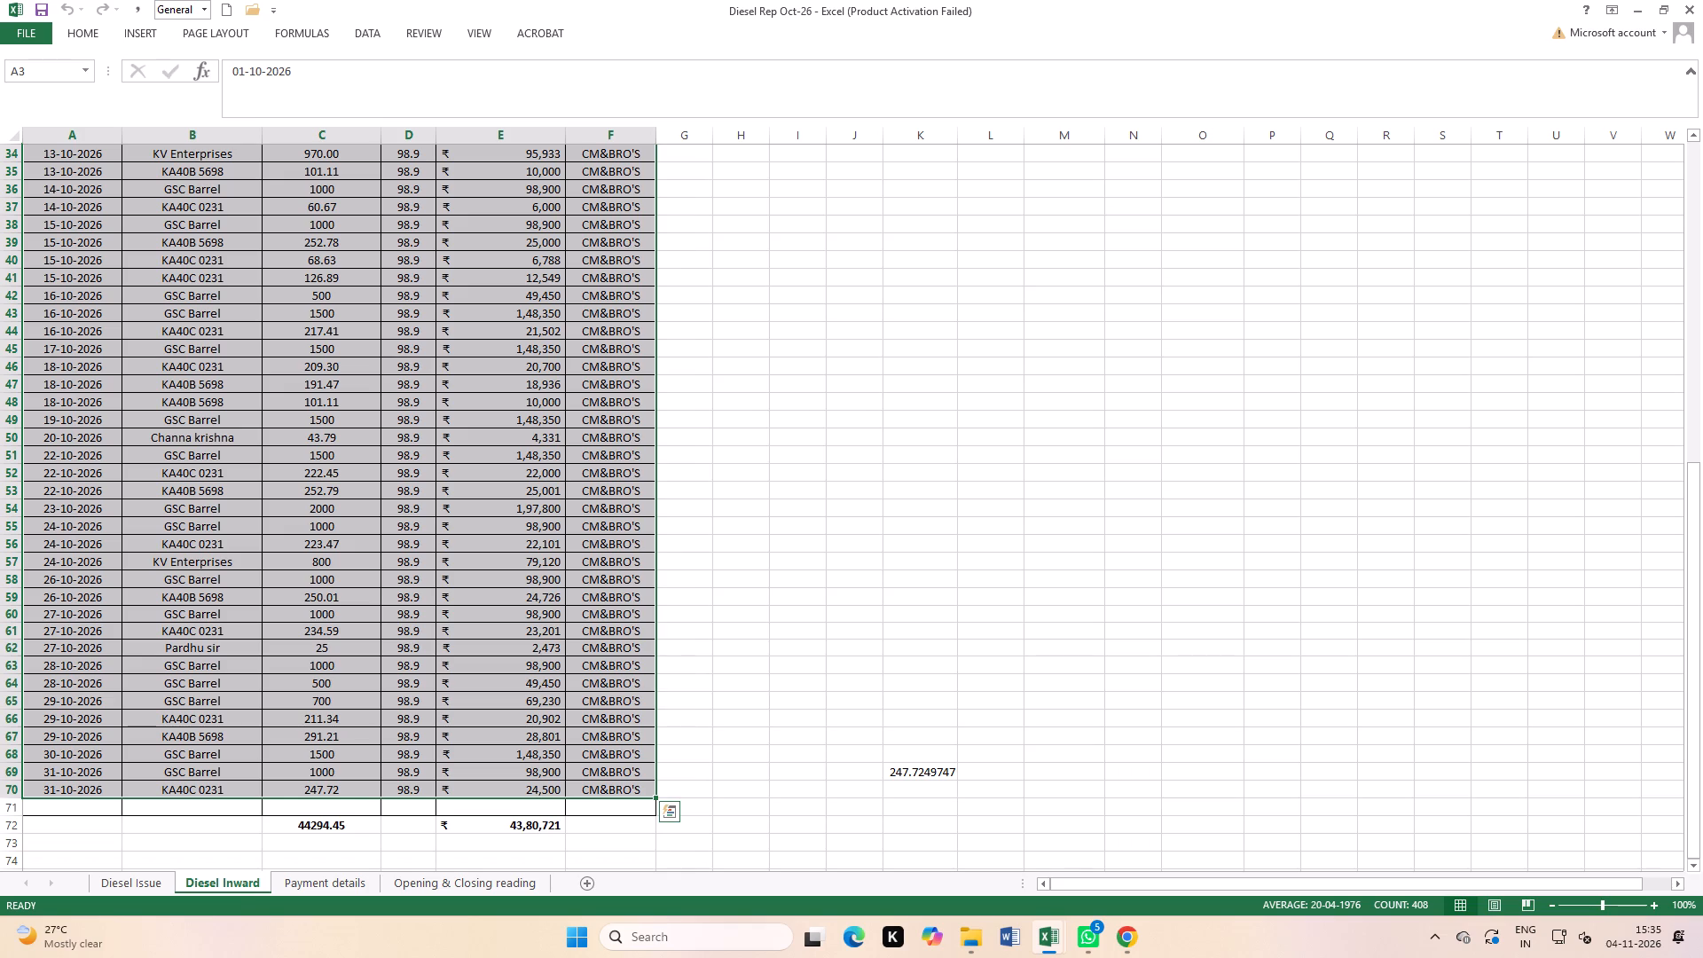
pyautogui.hotkey('ctrl', 'c')
pyautogui.hotkey('ctrl', 'Tab')
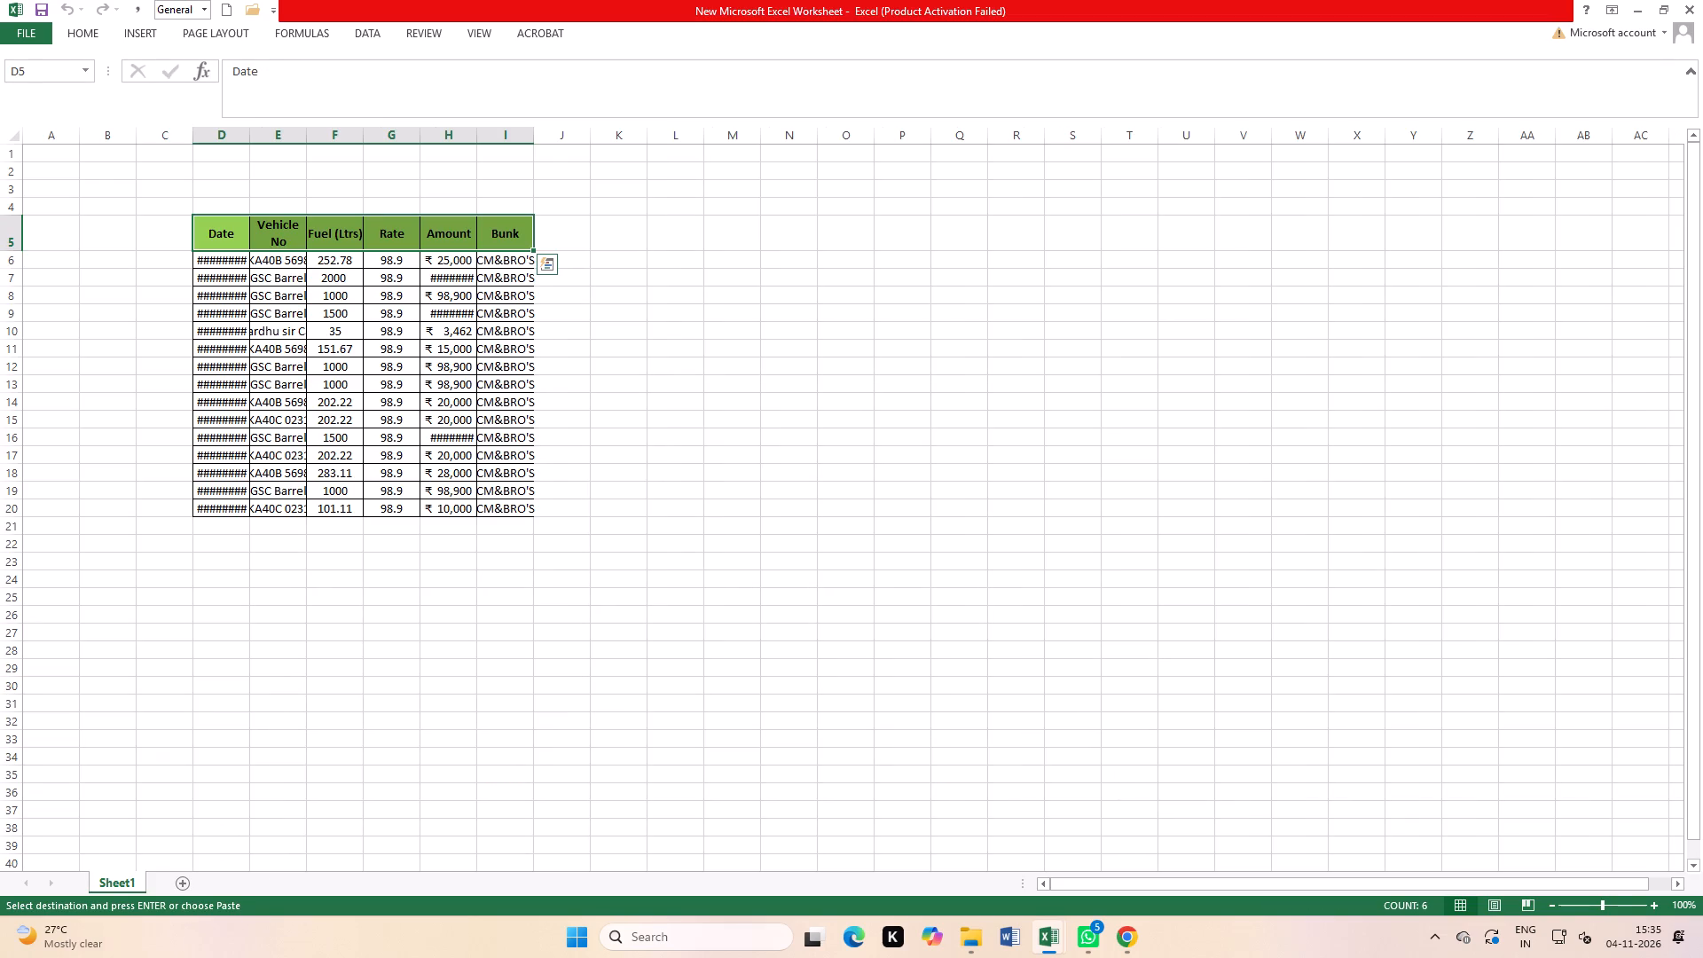
pyautogui.click(232, 526)
pyautogui.hotkey('ctrl', 'v')
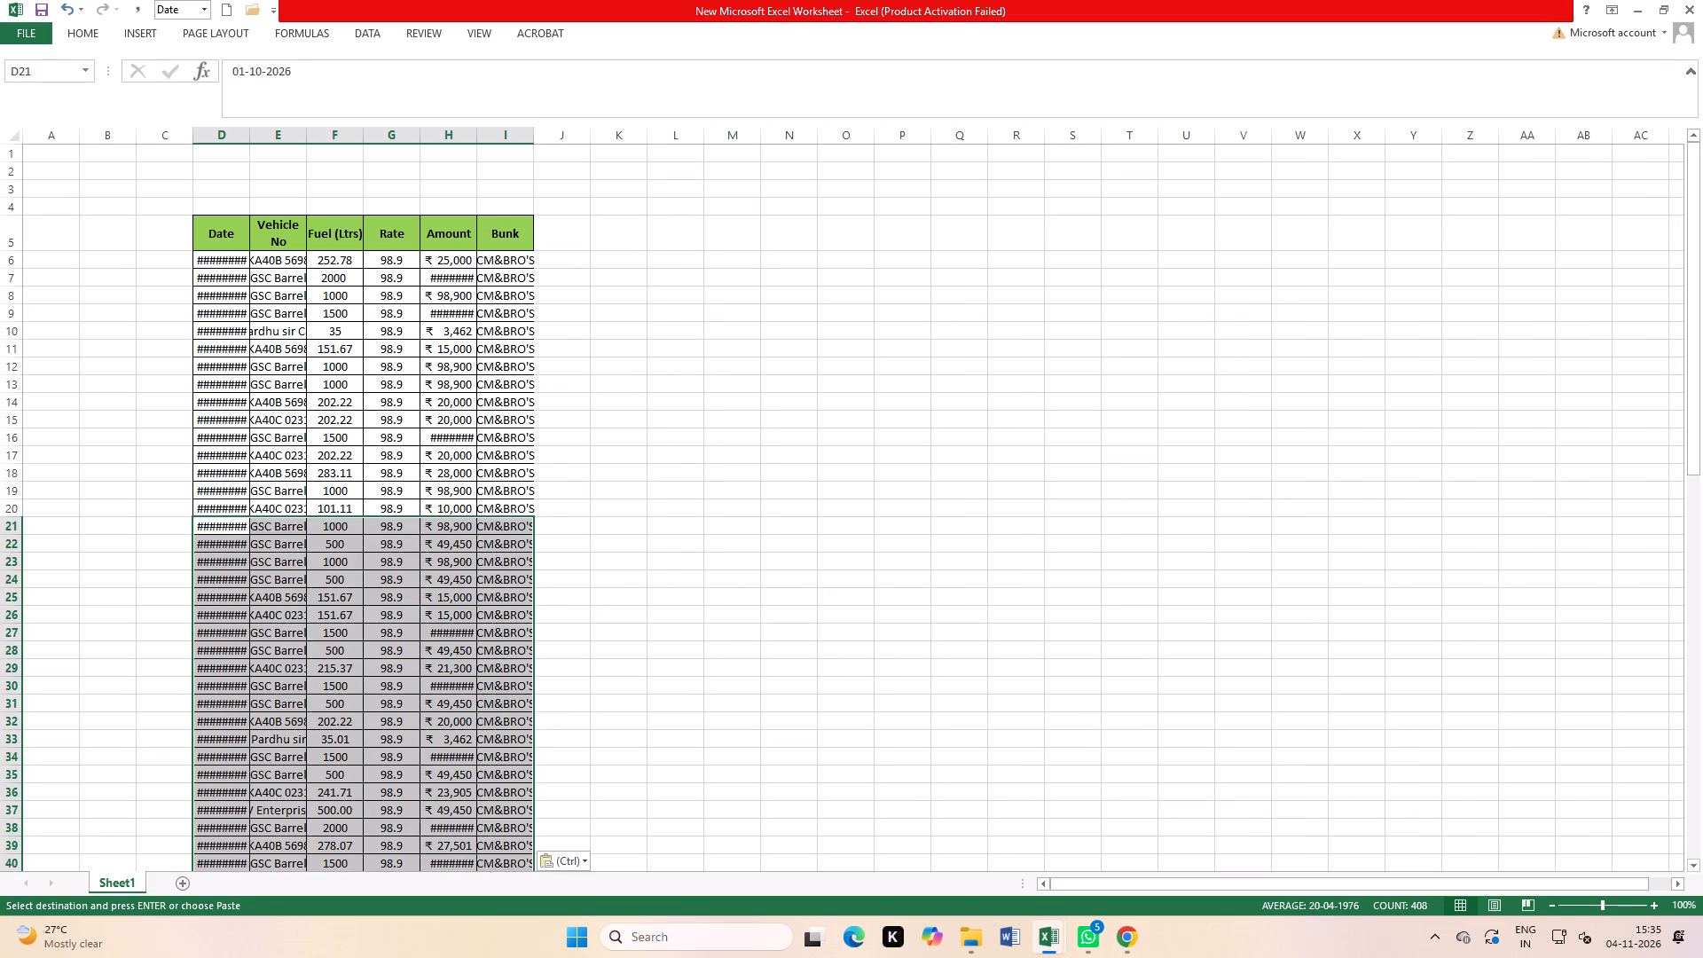
# Auto-fit the widths of the Date, Vehicle No, Rate, Amount and Bunk columns in the new worksheet.
pyautogui.click(773, 465)
pyautogui.doubleClick(250, 133)
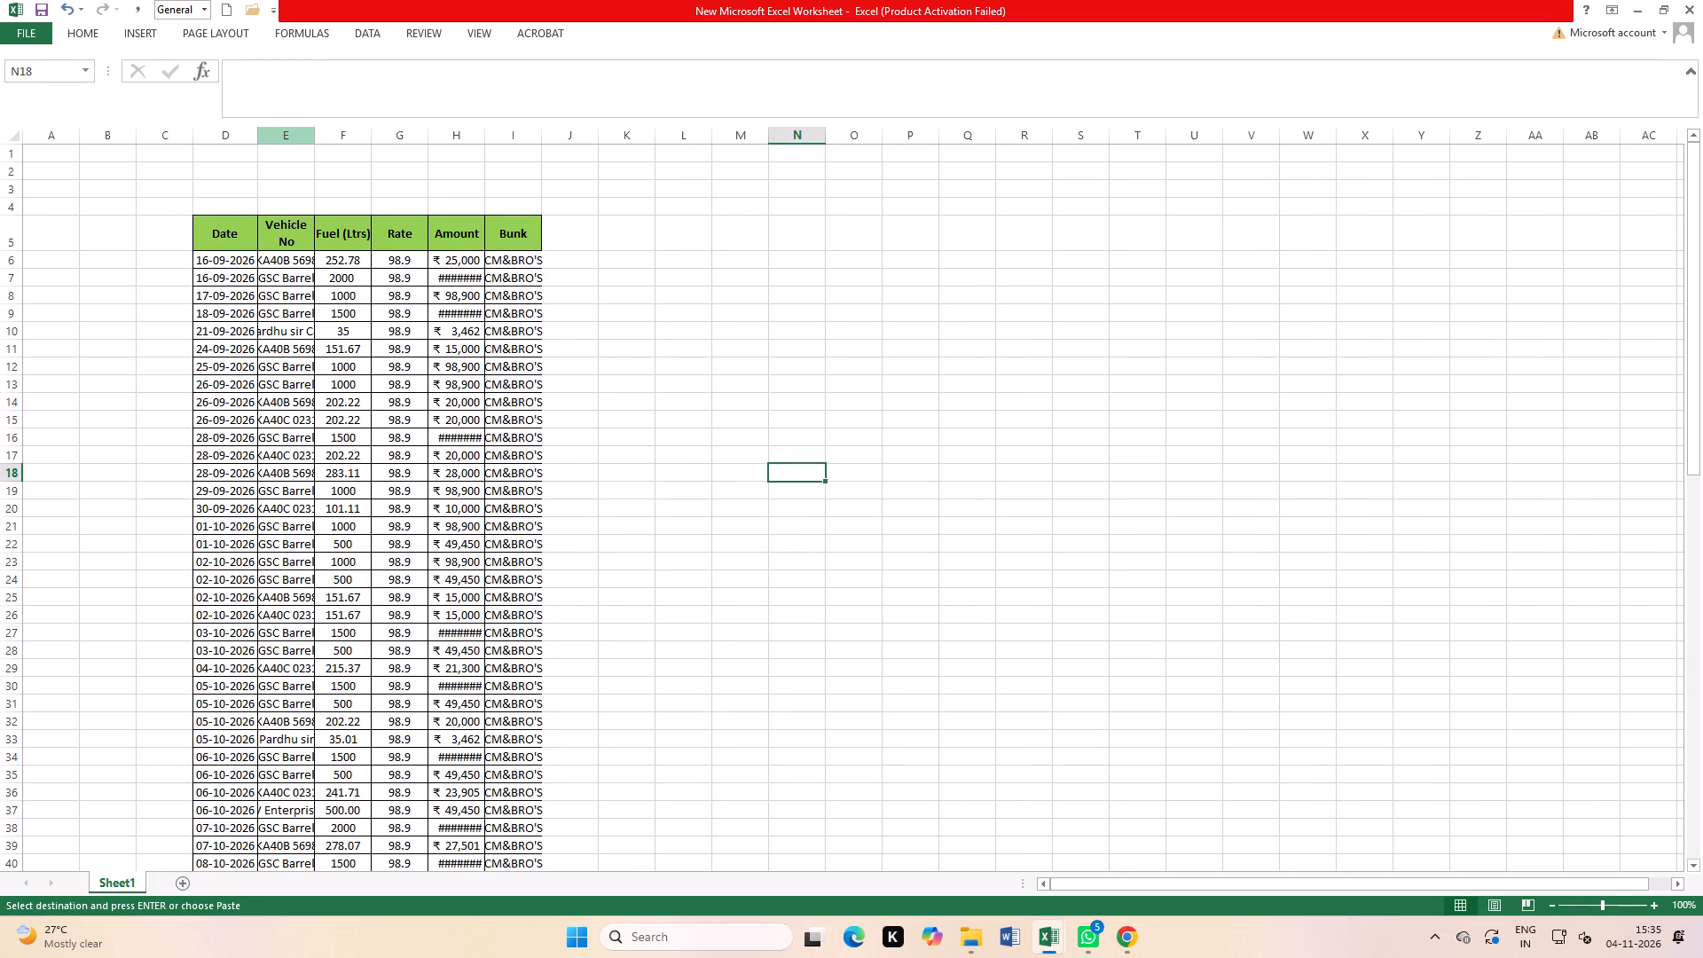
pyautogui.doubleClick(315, 136)
pyautogui.doubleClick(463, 136)
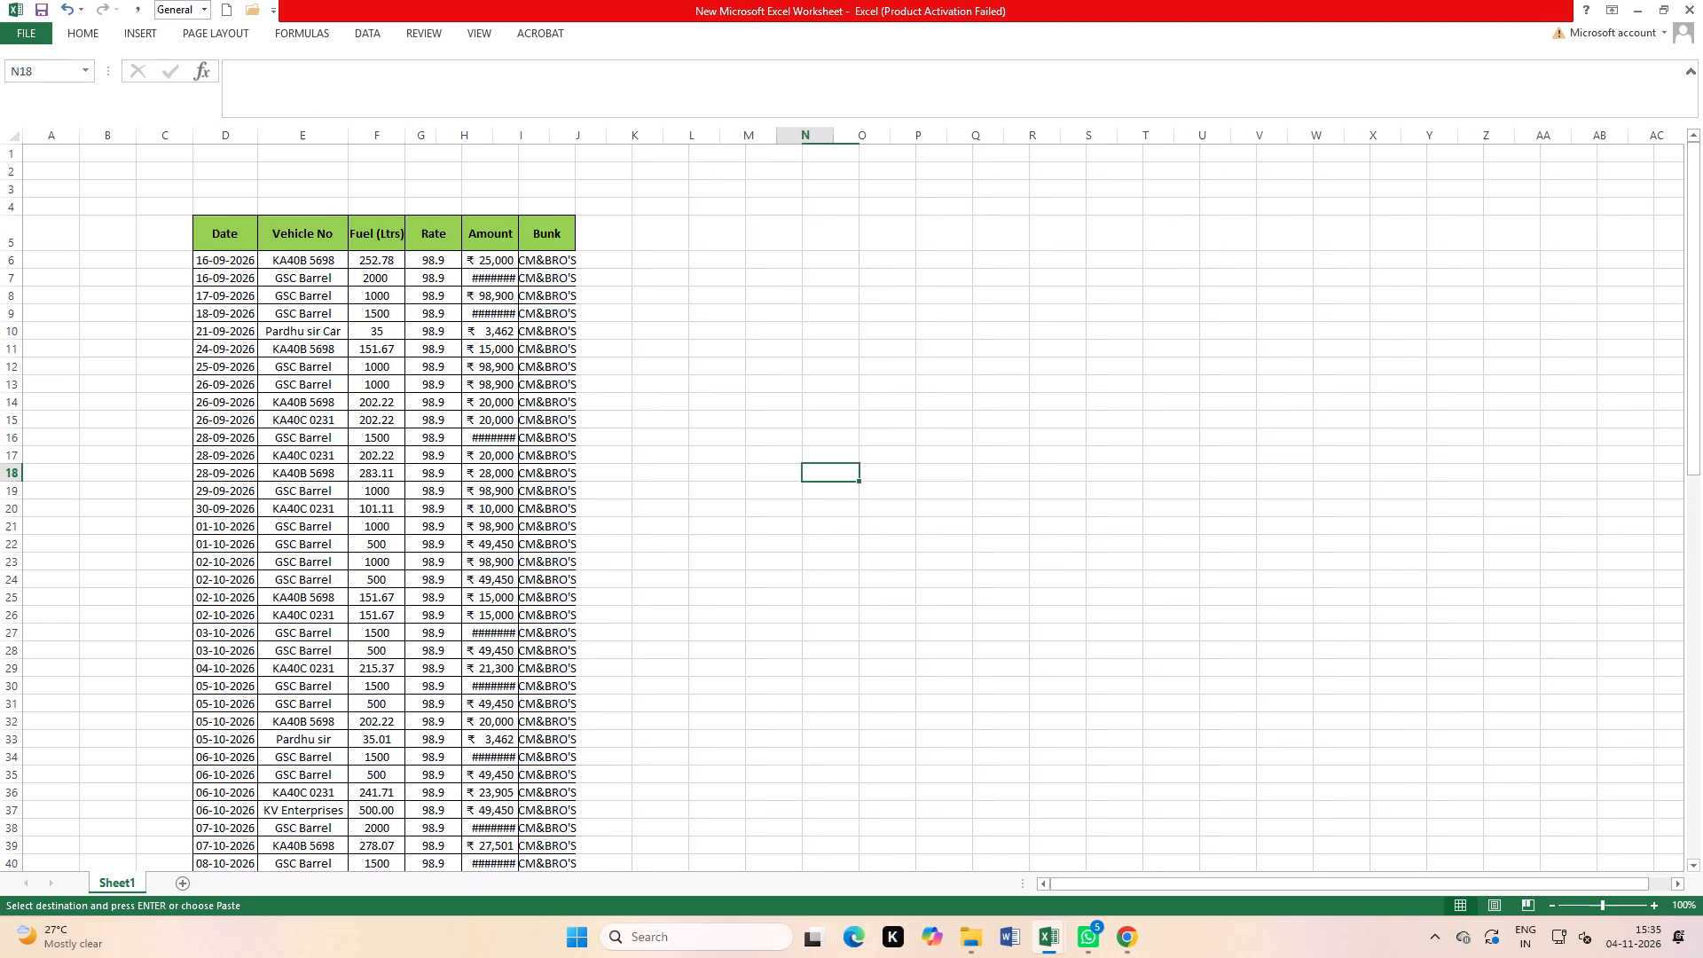
pyautogui.doubleClick(499, 131)
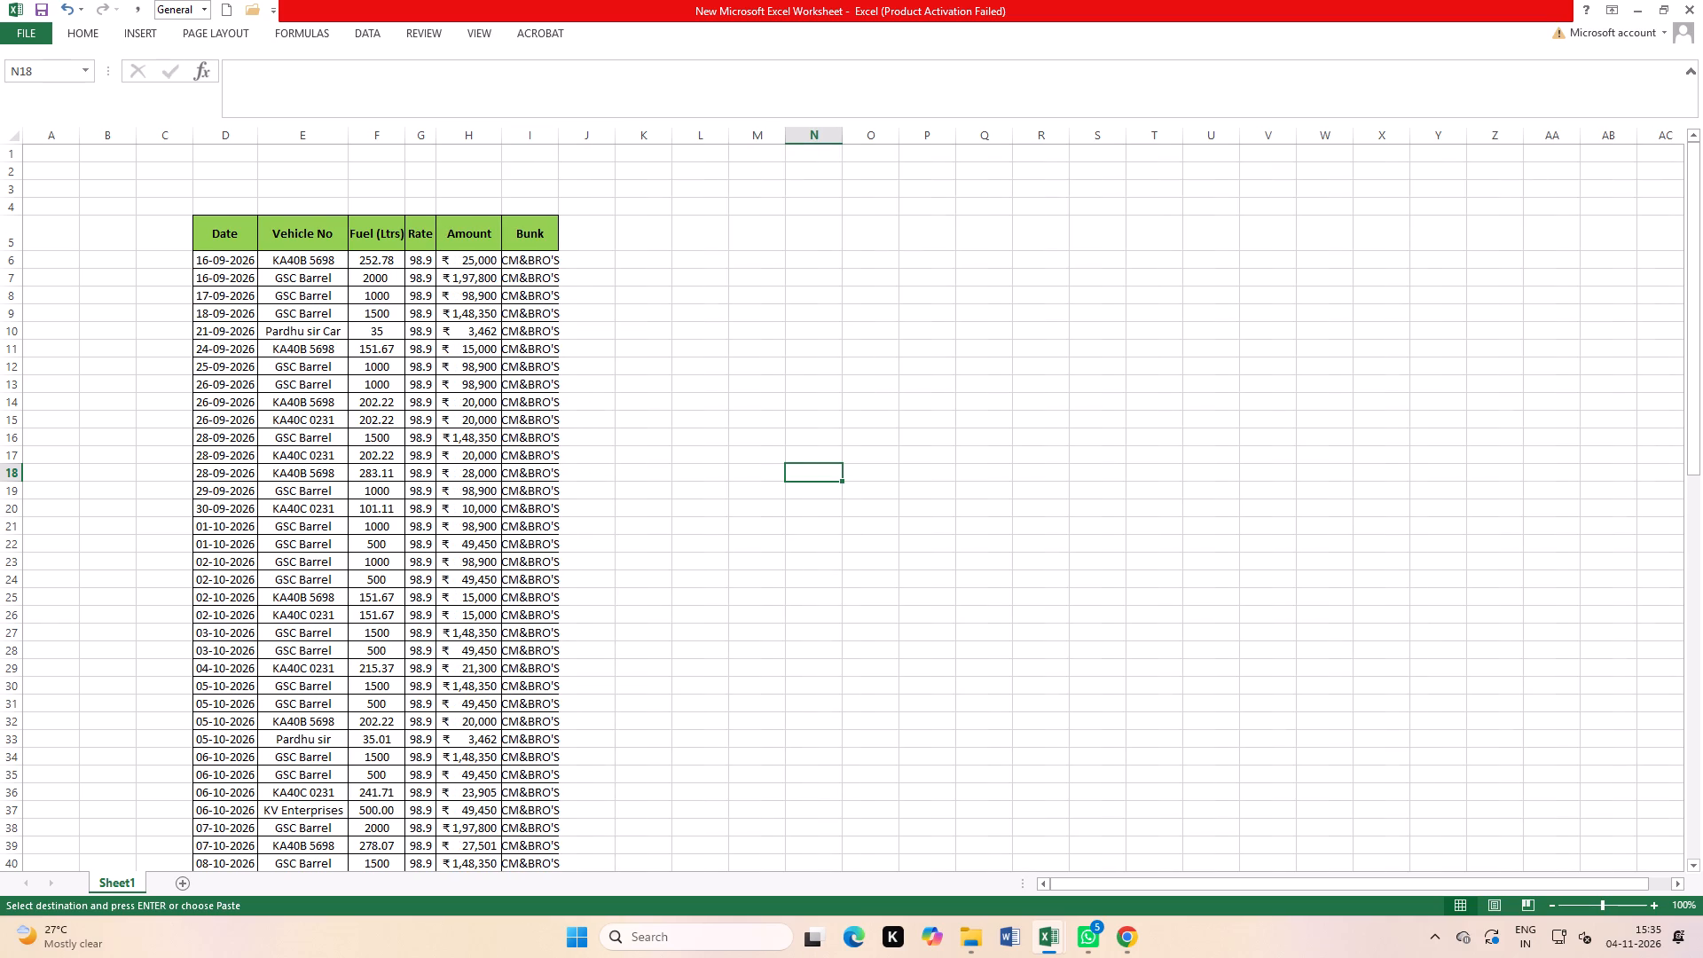
pyautogui.doubleClick(559, 134)
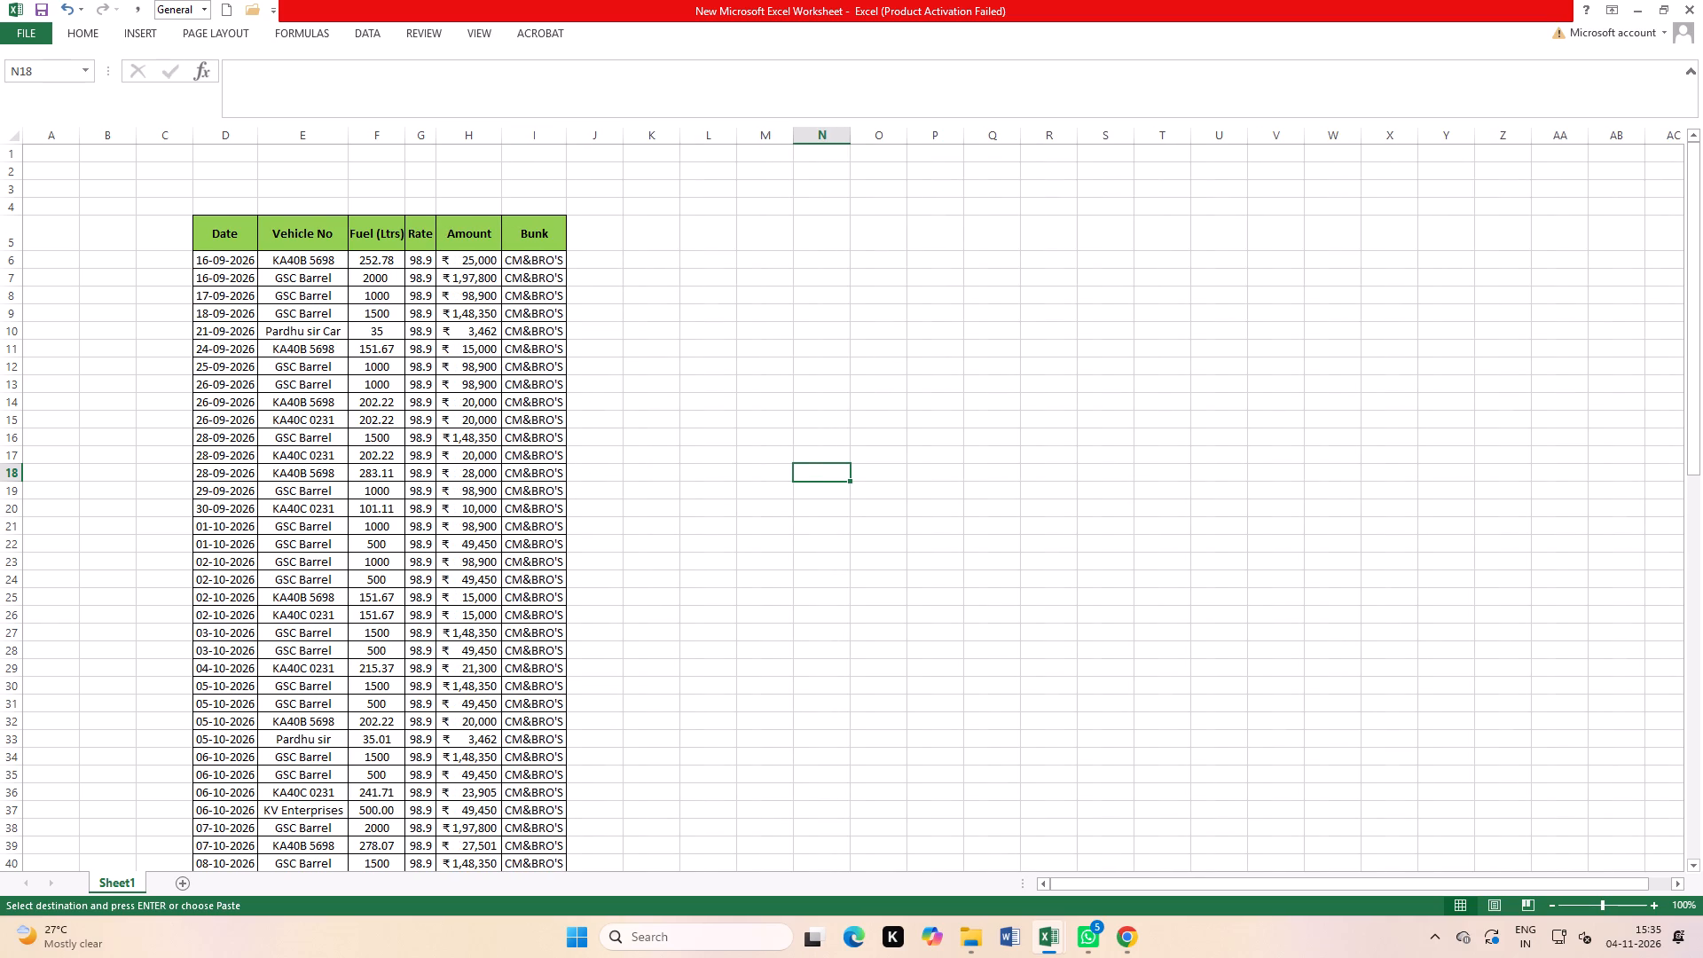
# Widen the Rate column and the Date column slightly beyond their fitted widths.
pyautogui.click(926, 410)
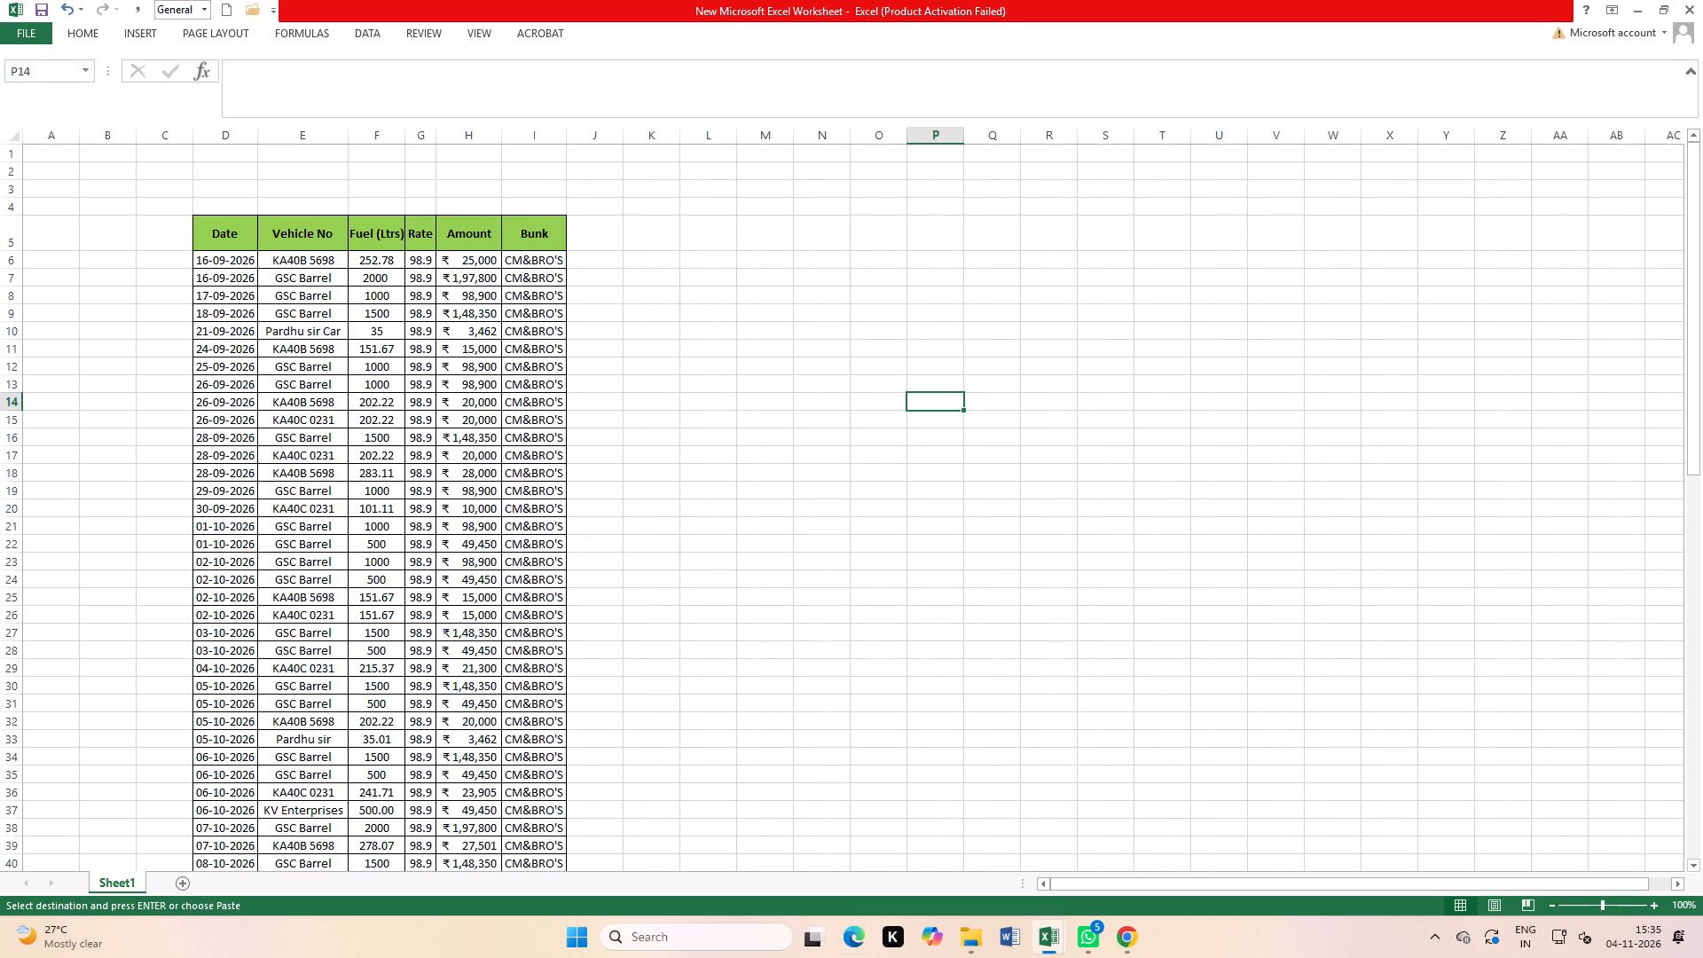
pyautogui.moveTo(437, 133); pyautogui.dragTo(469, 146)
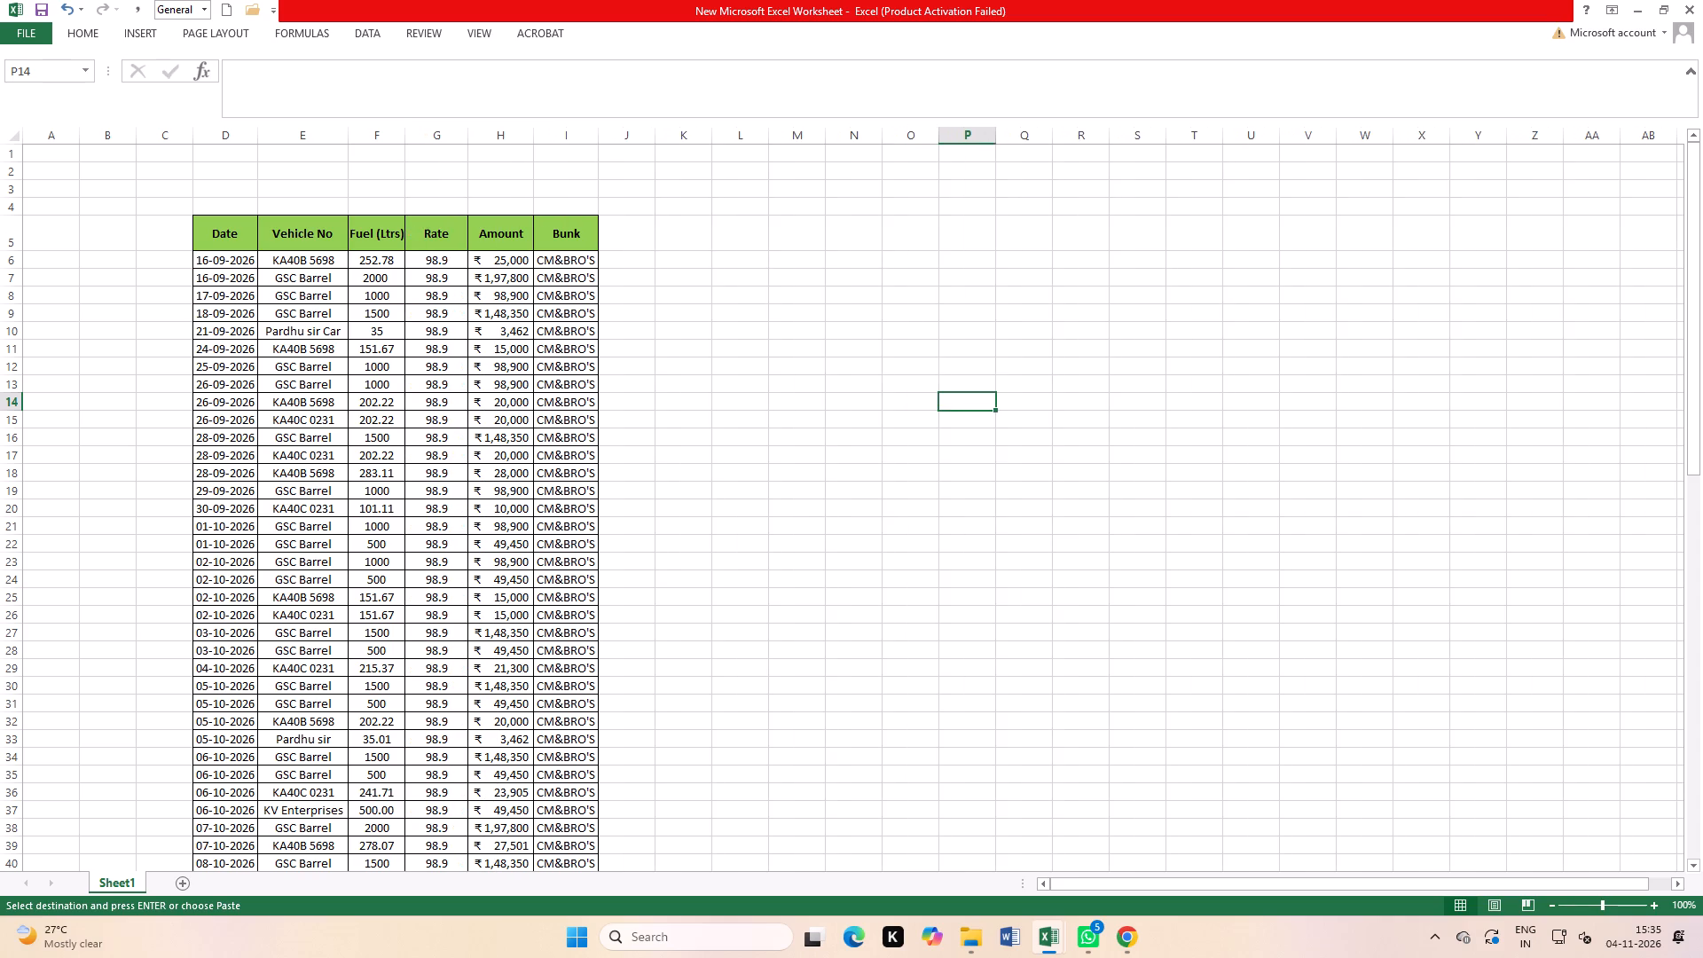
pyautogui.click(709, 243)
pyautogui.moveTo(260, 135); pyautogui.dragTo(275, 137)
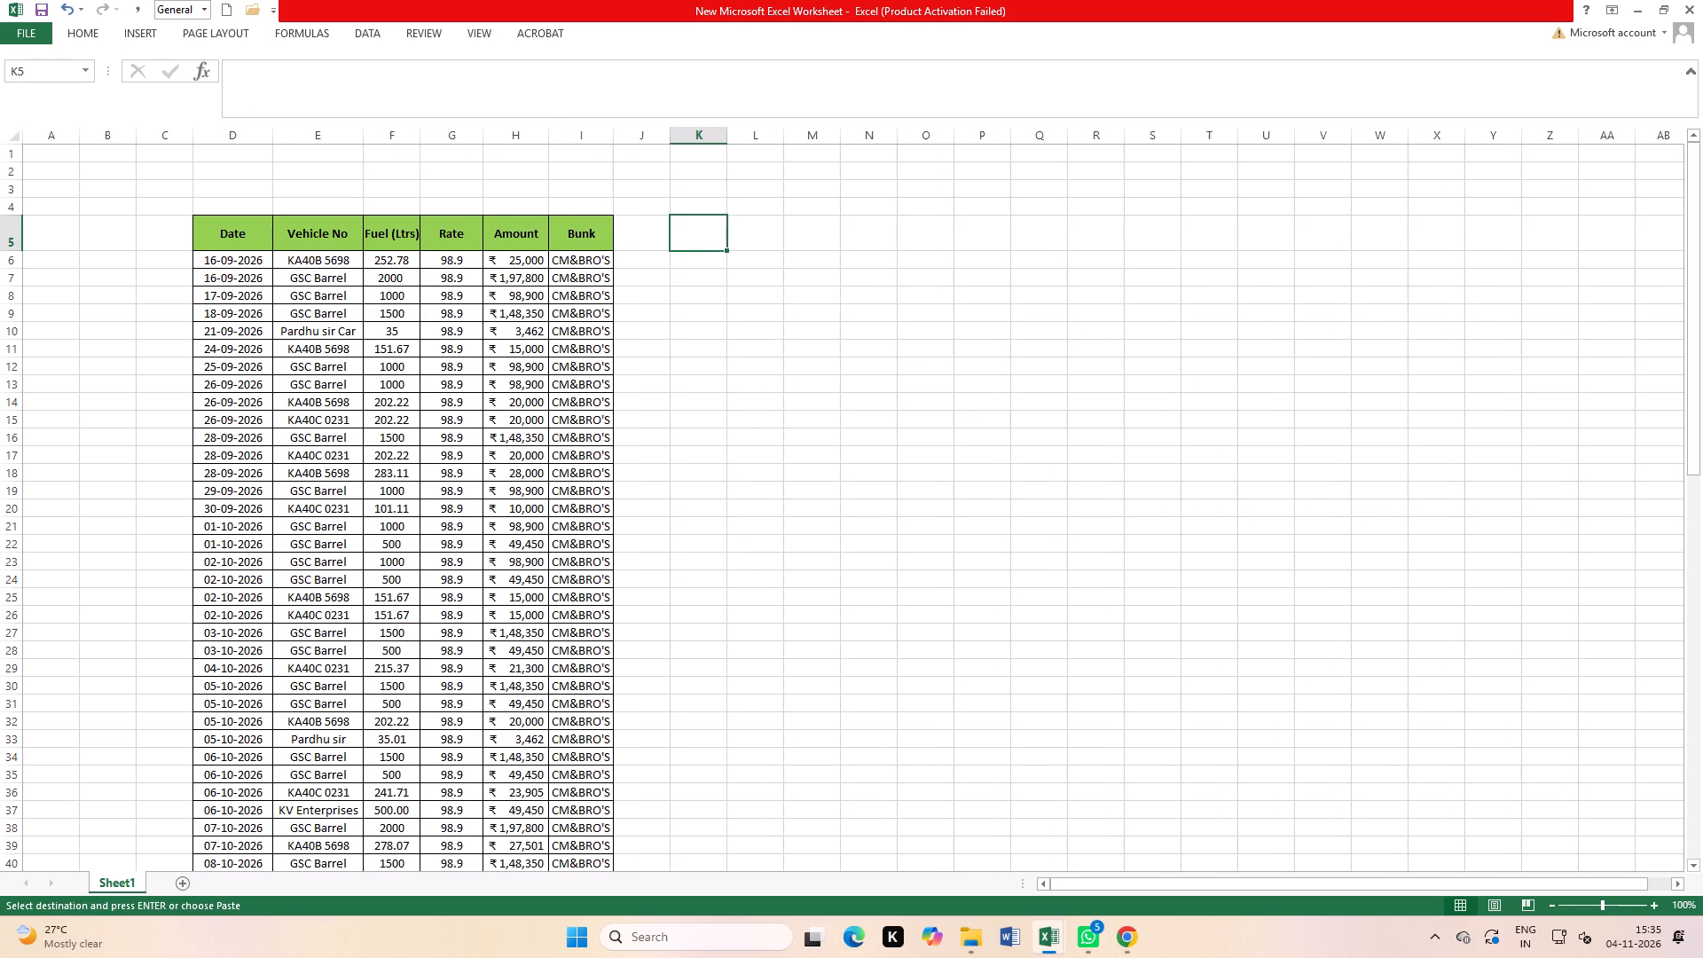
pyautogui.click(966, 365)
# Delete the four empty rows 1 to 4 above the table header.
pyautogui.moveTo(2, 156); pyautogui.dragTo(7, 191)
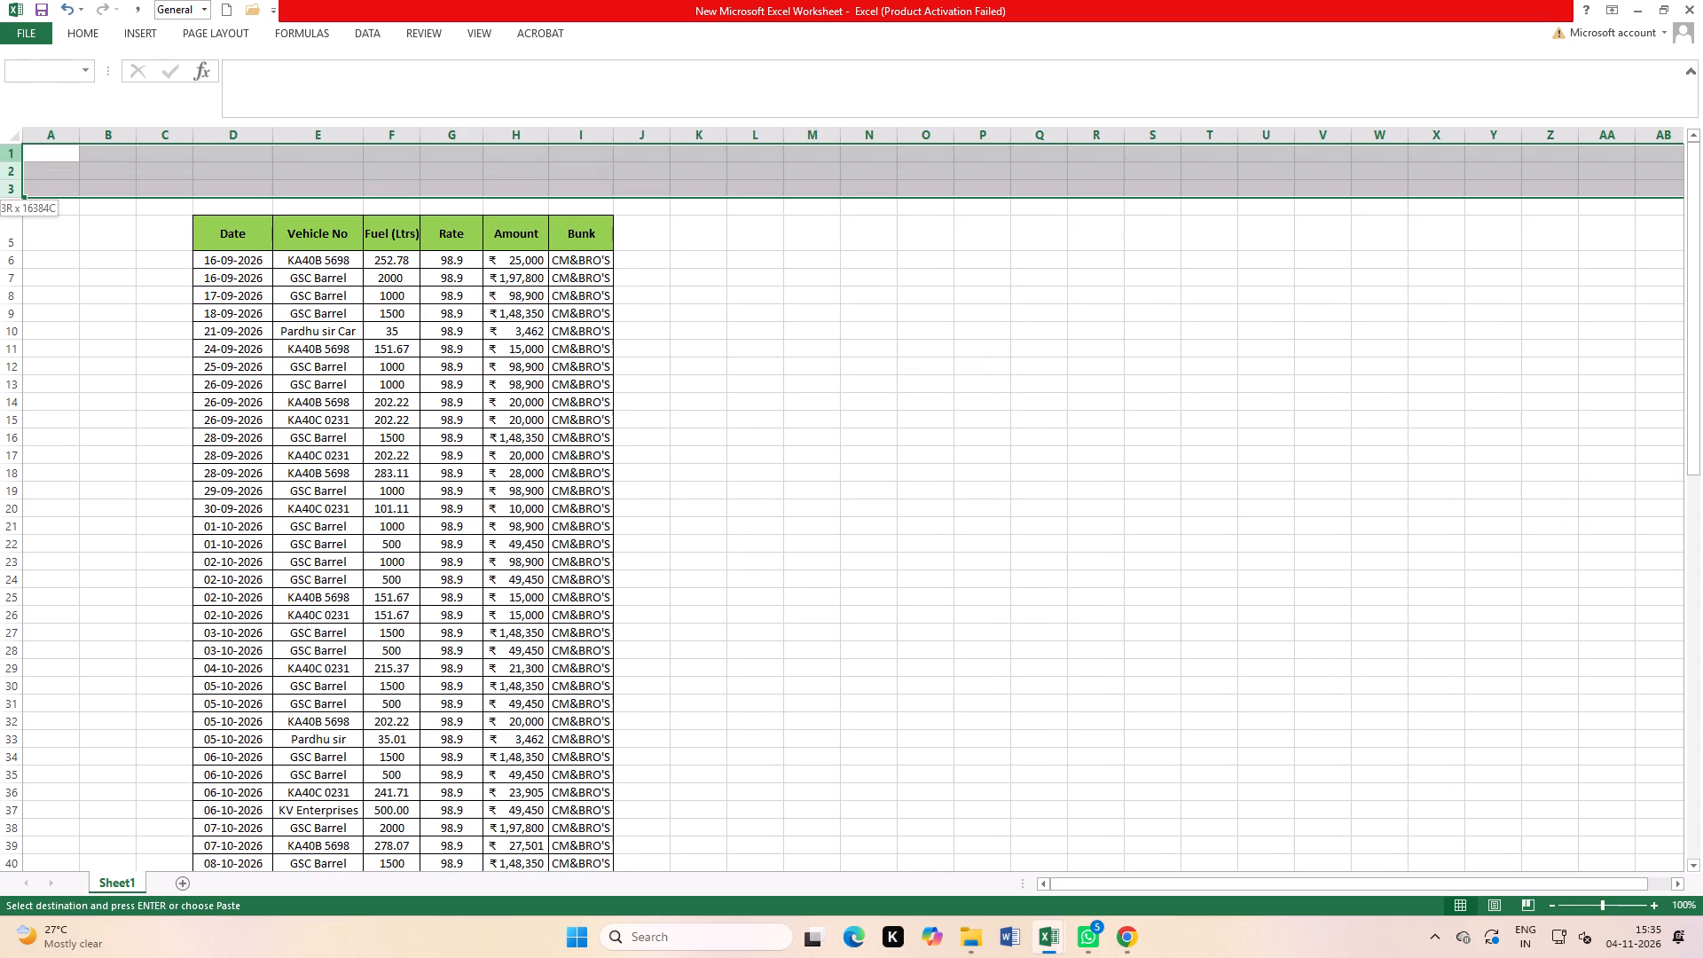
pyautogui.moveTo(7, 191); pyautogui.dragTo(14, 206)
pyautogui.rightClick(117, 189)
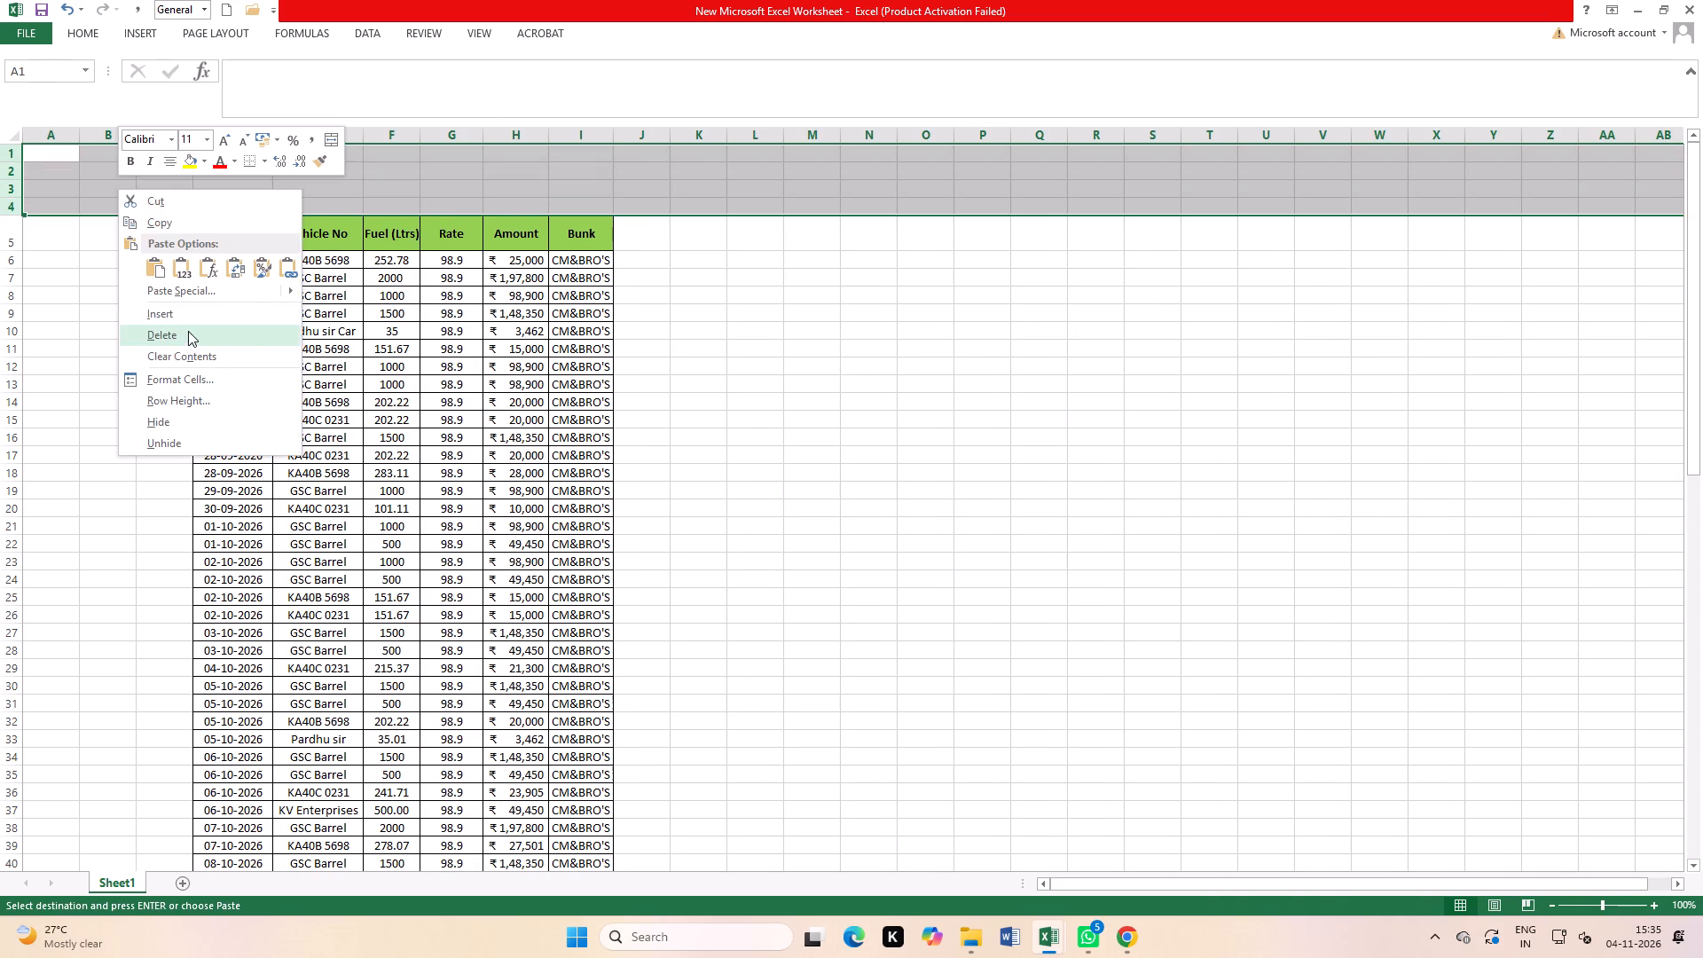
pyautogui.click(188, 331)
pyautogui.moveTo(927, 424); pyautogui.dragTo(929, 434)
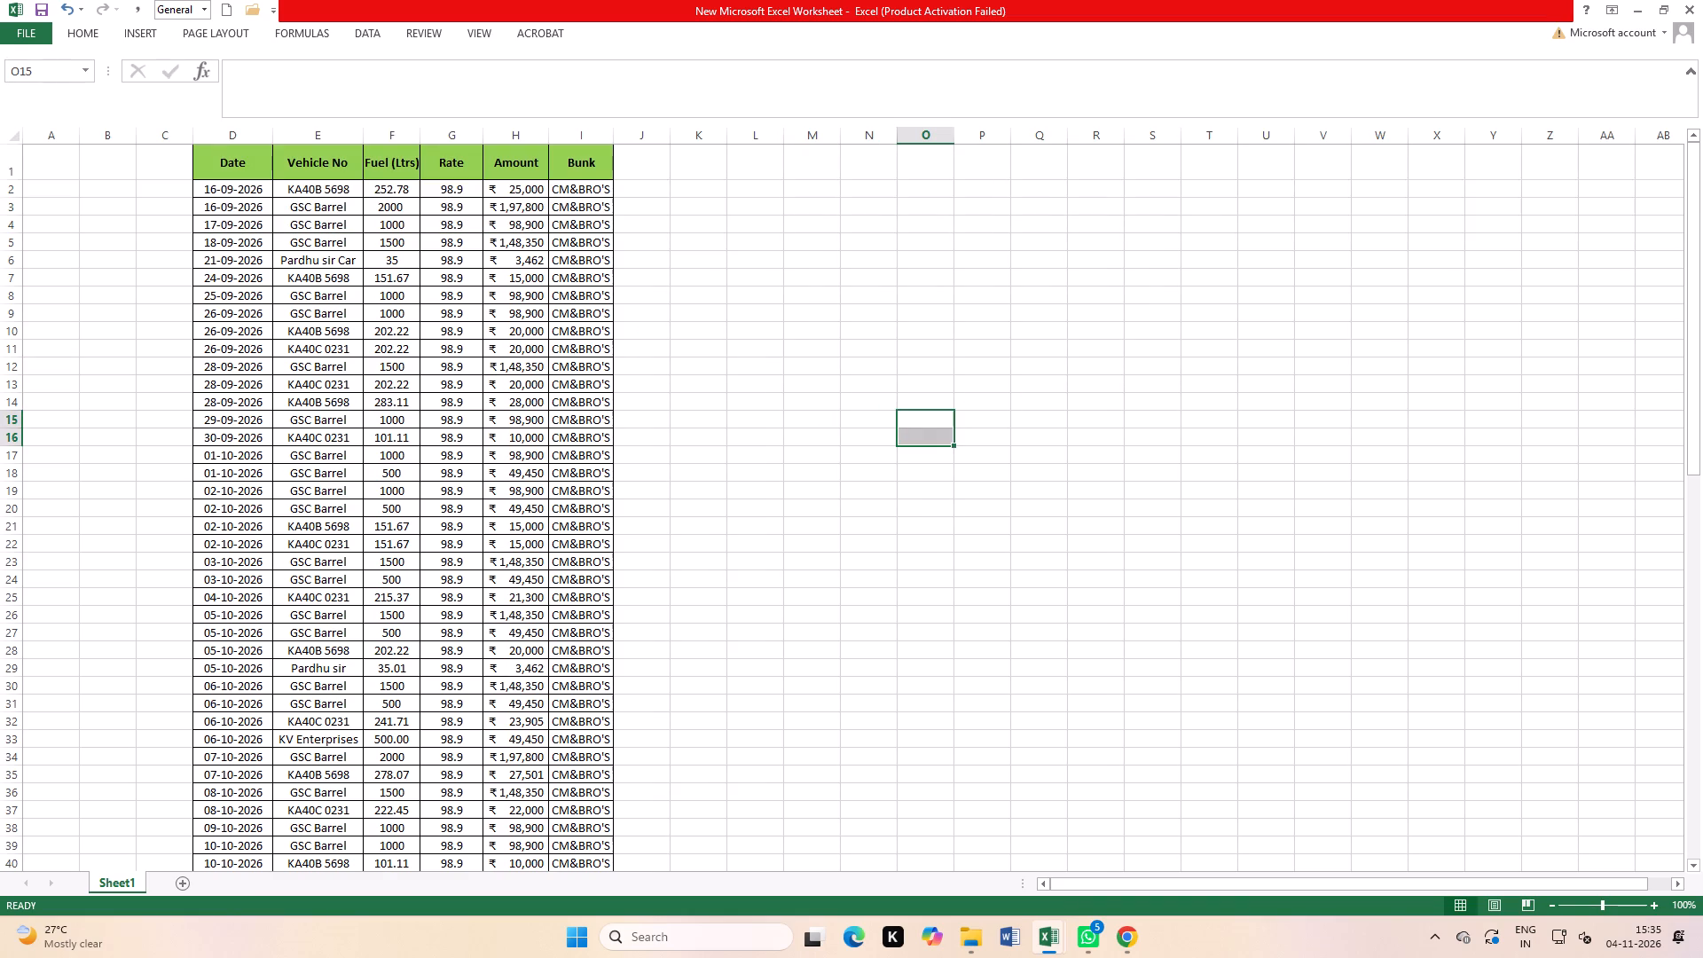
# Widen the Bunk column of the compiled table.
pyautogui.moveTo(608, 137); pyautogui.dragTo(640, 152)
pyautogui.click(687, 329)
# Check the compiled entries down to the table's end and save the new worksheet.
pyautogui.scroll(-3, 407, 587)
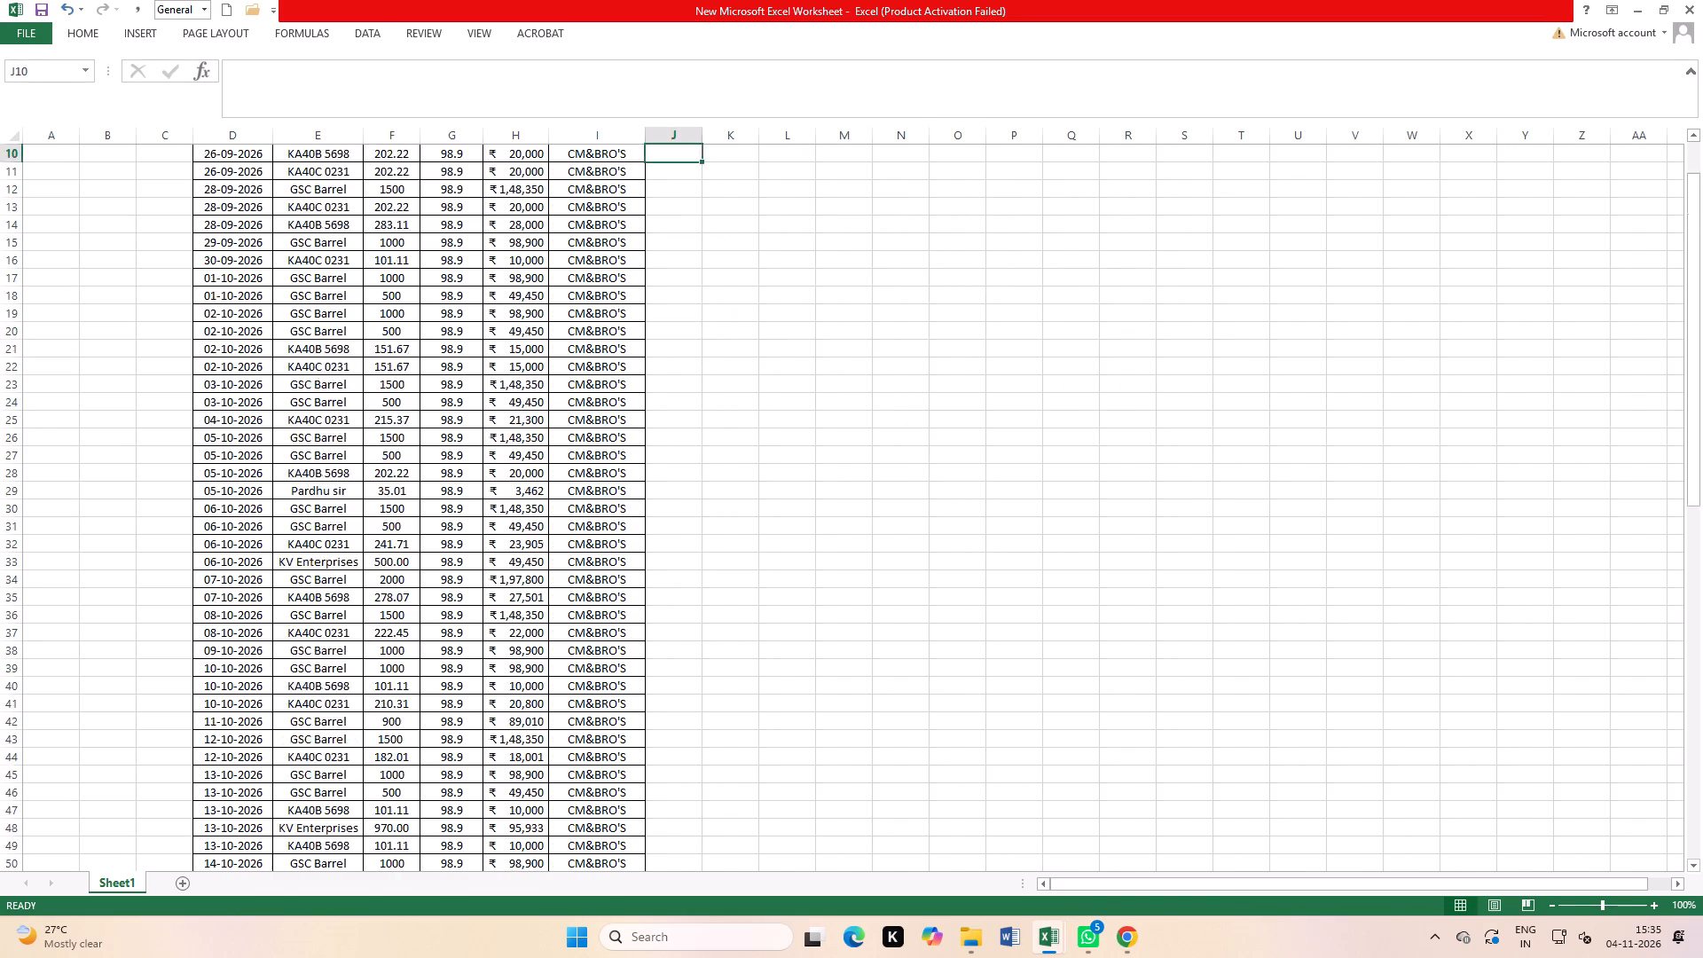
pyautogui.scroll(-20, 407, 587)
pyautogui.click(661, 565)
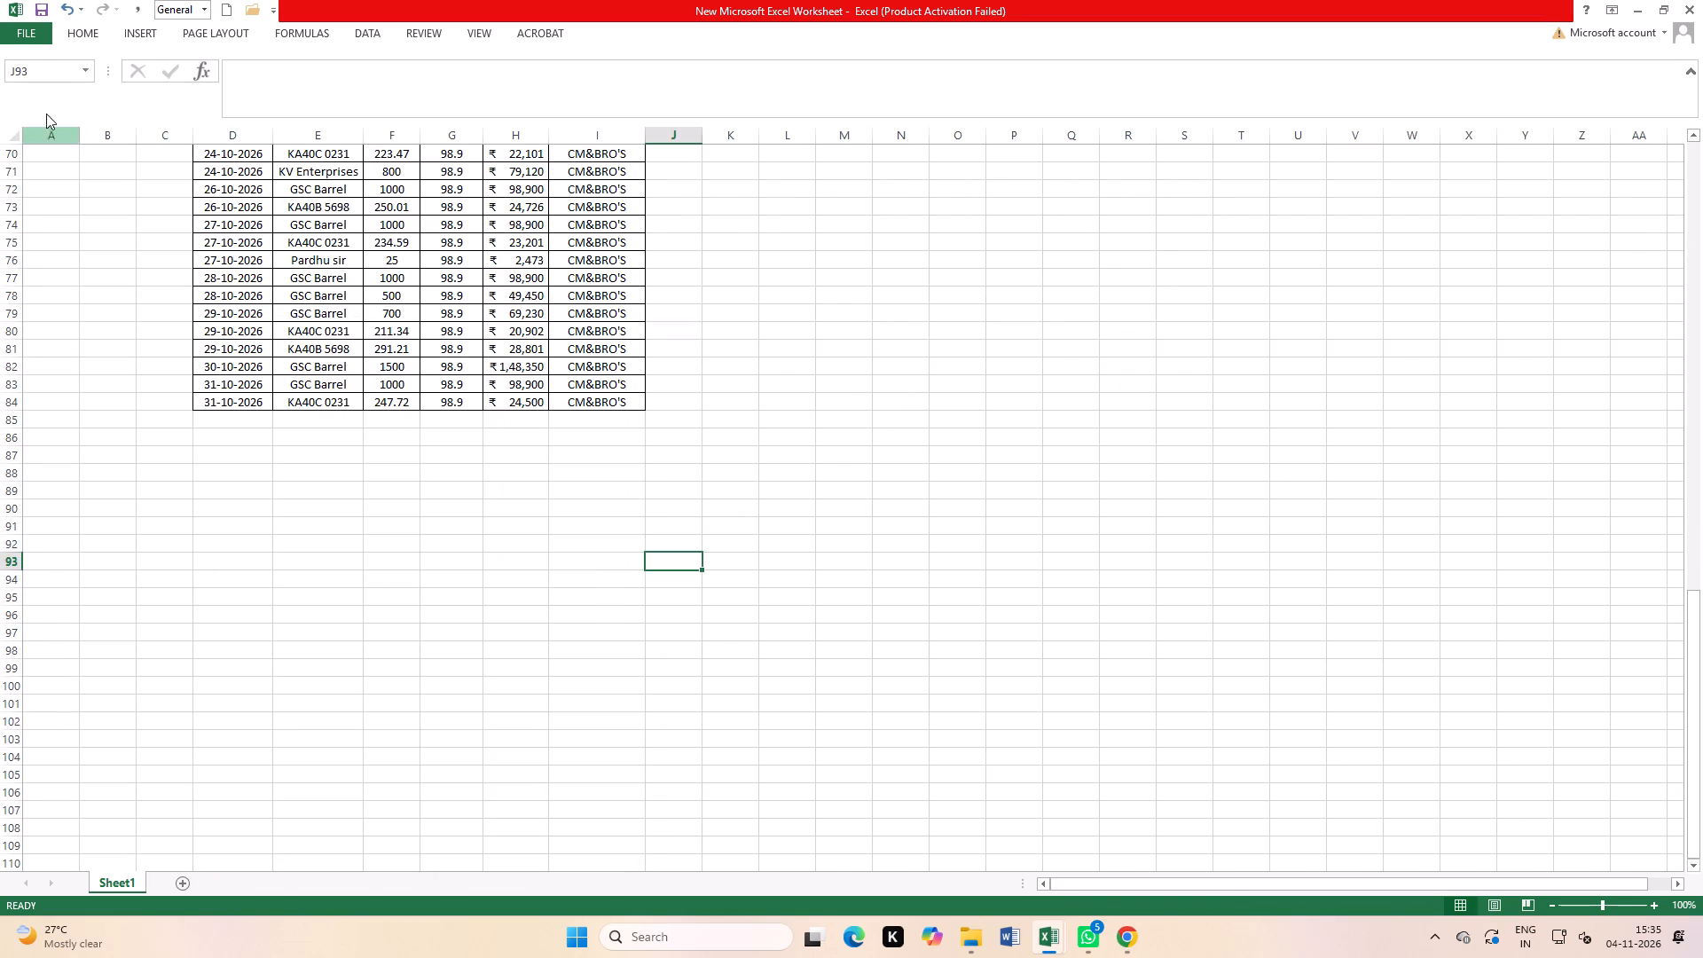
pyautogui.click(41, 8)
pyautogui.scroll(-2, 284, 730)
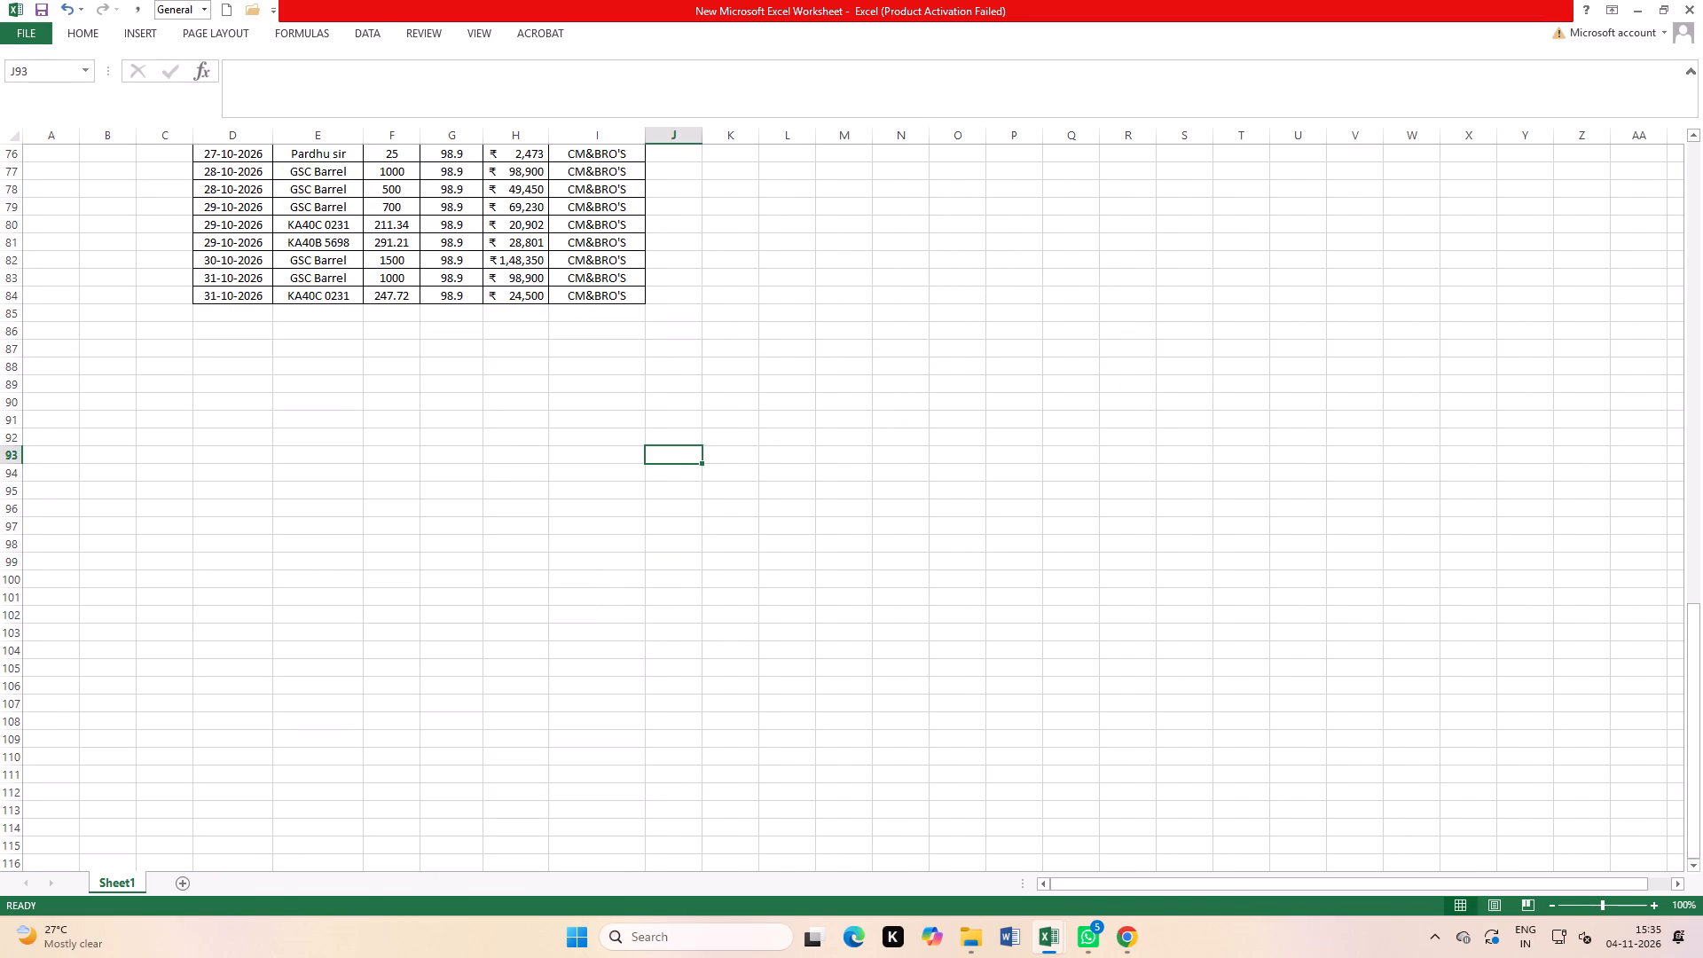
# Switch to Diesel Rep Oct-26 and review its Payment details, Diesel Issue and Opening & Closing reading sheets, including the payment and balance tables.
pyautogui.hotkey('ctrl', 'Tab')
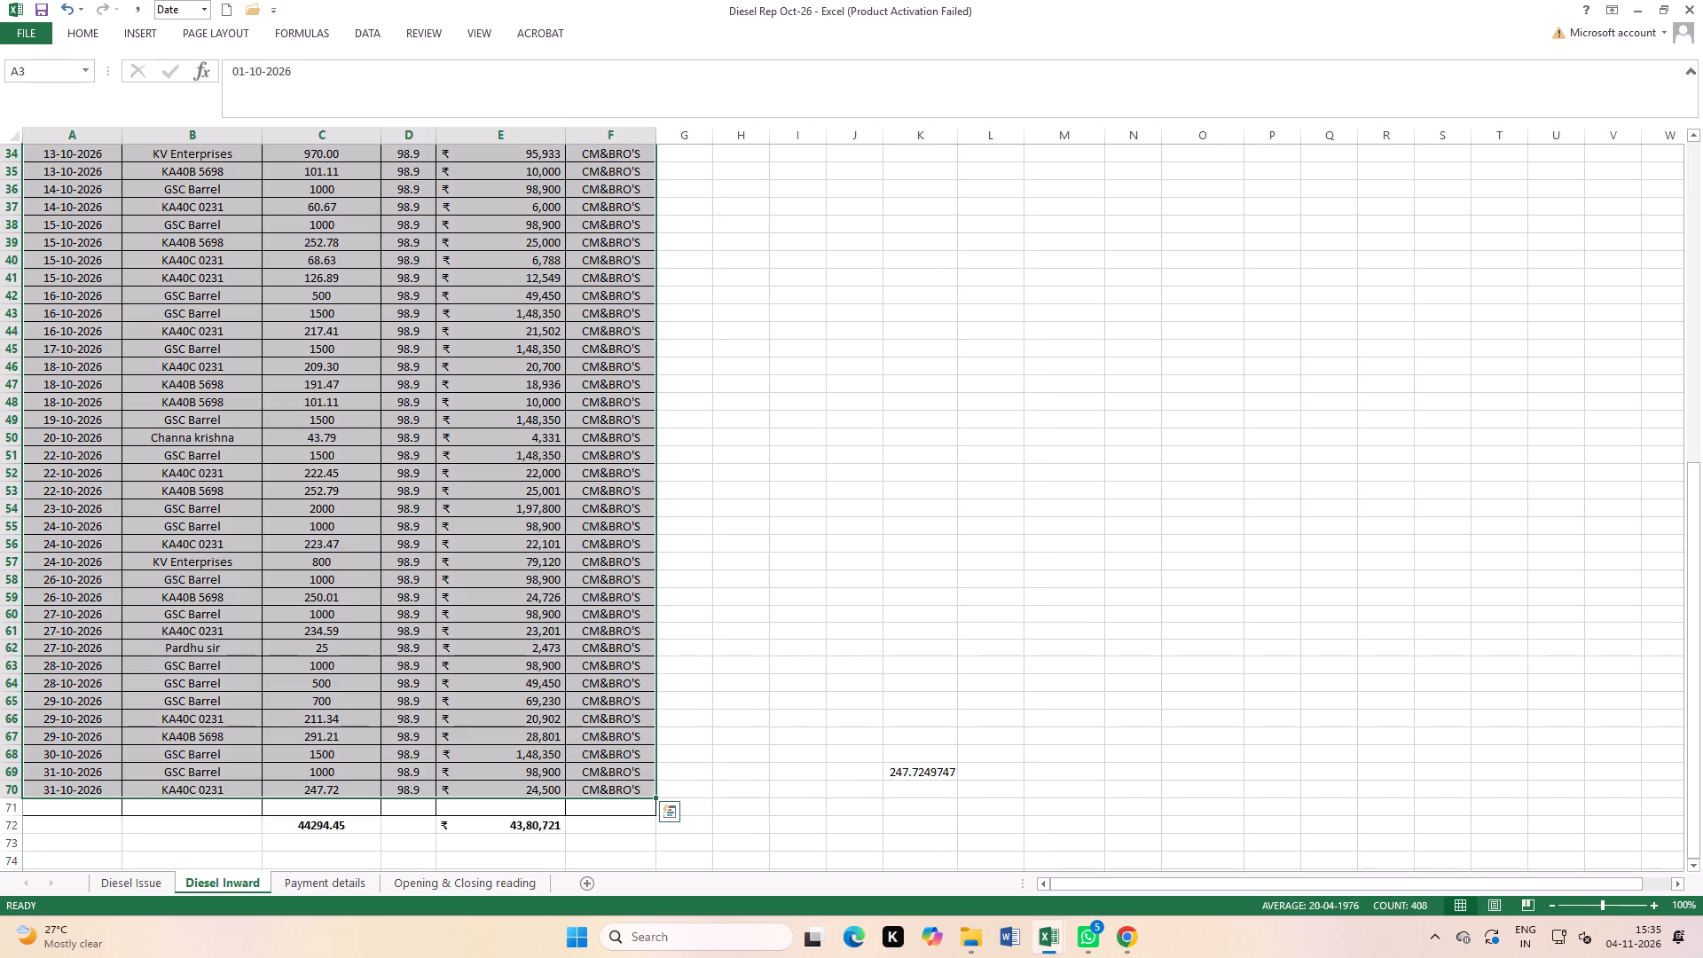
pyautogui.click(335, 883)
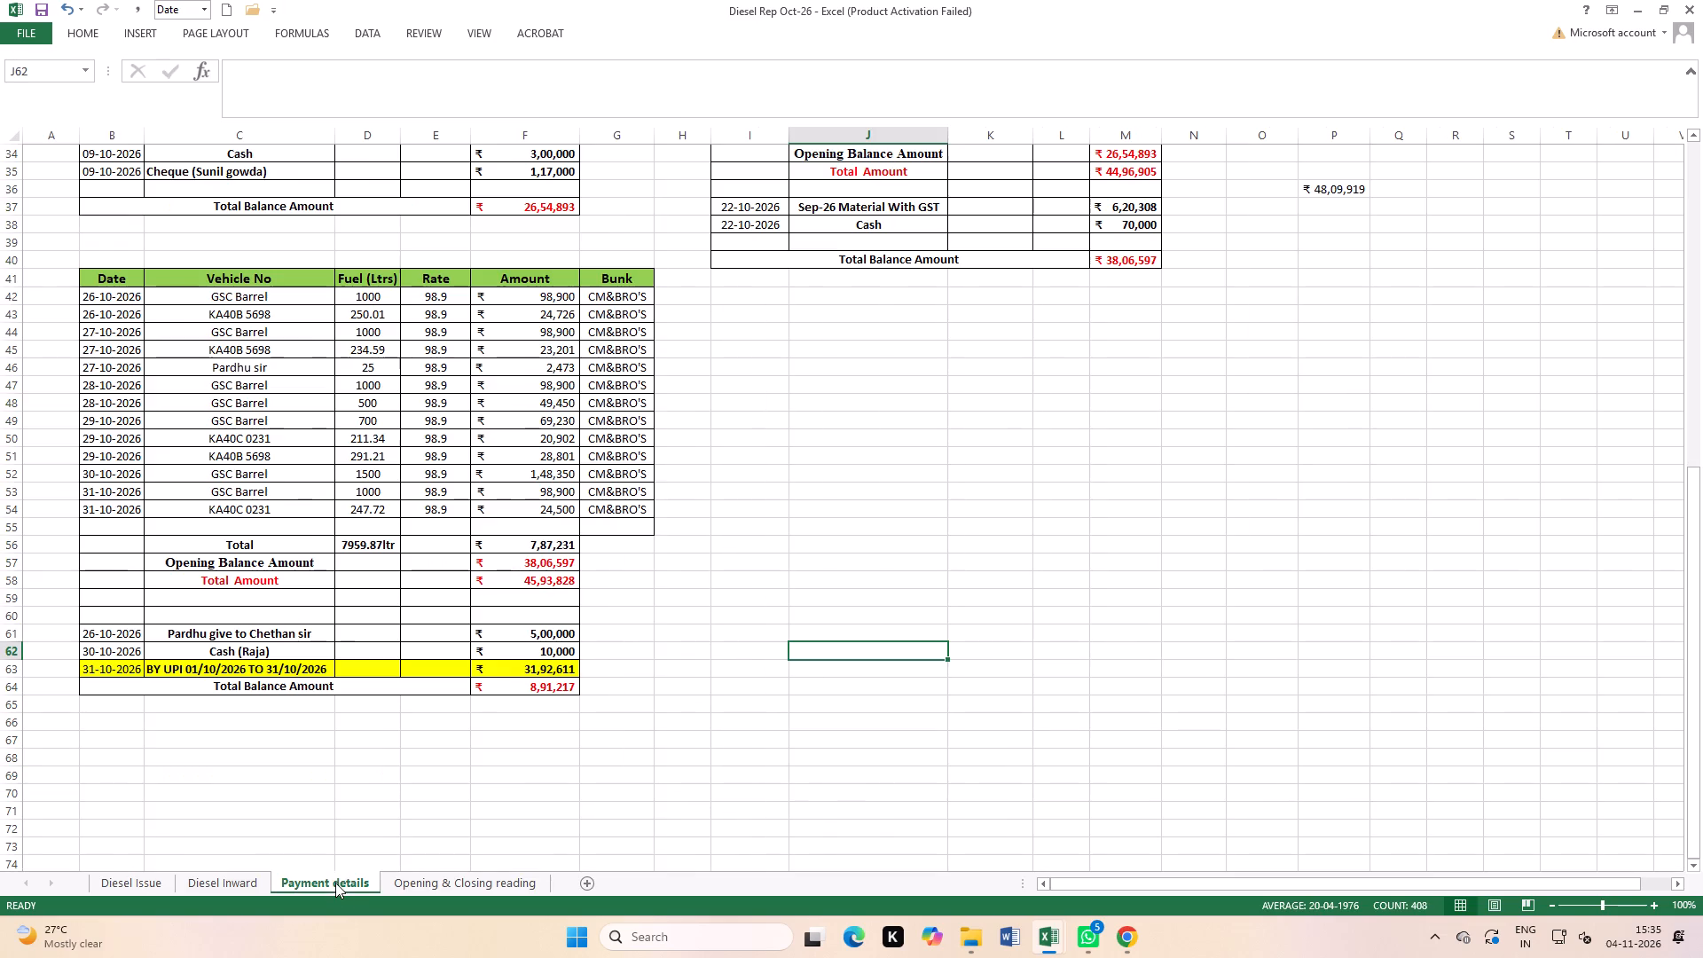
pyautogui.click(125, 882)
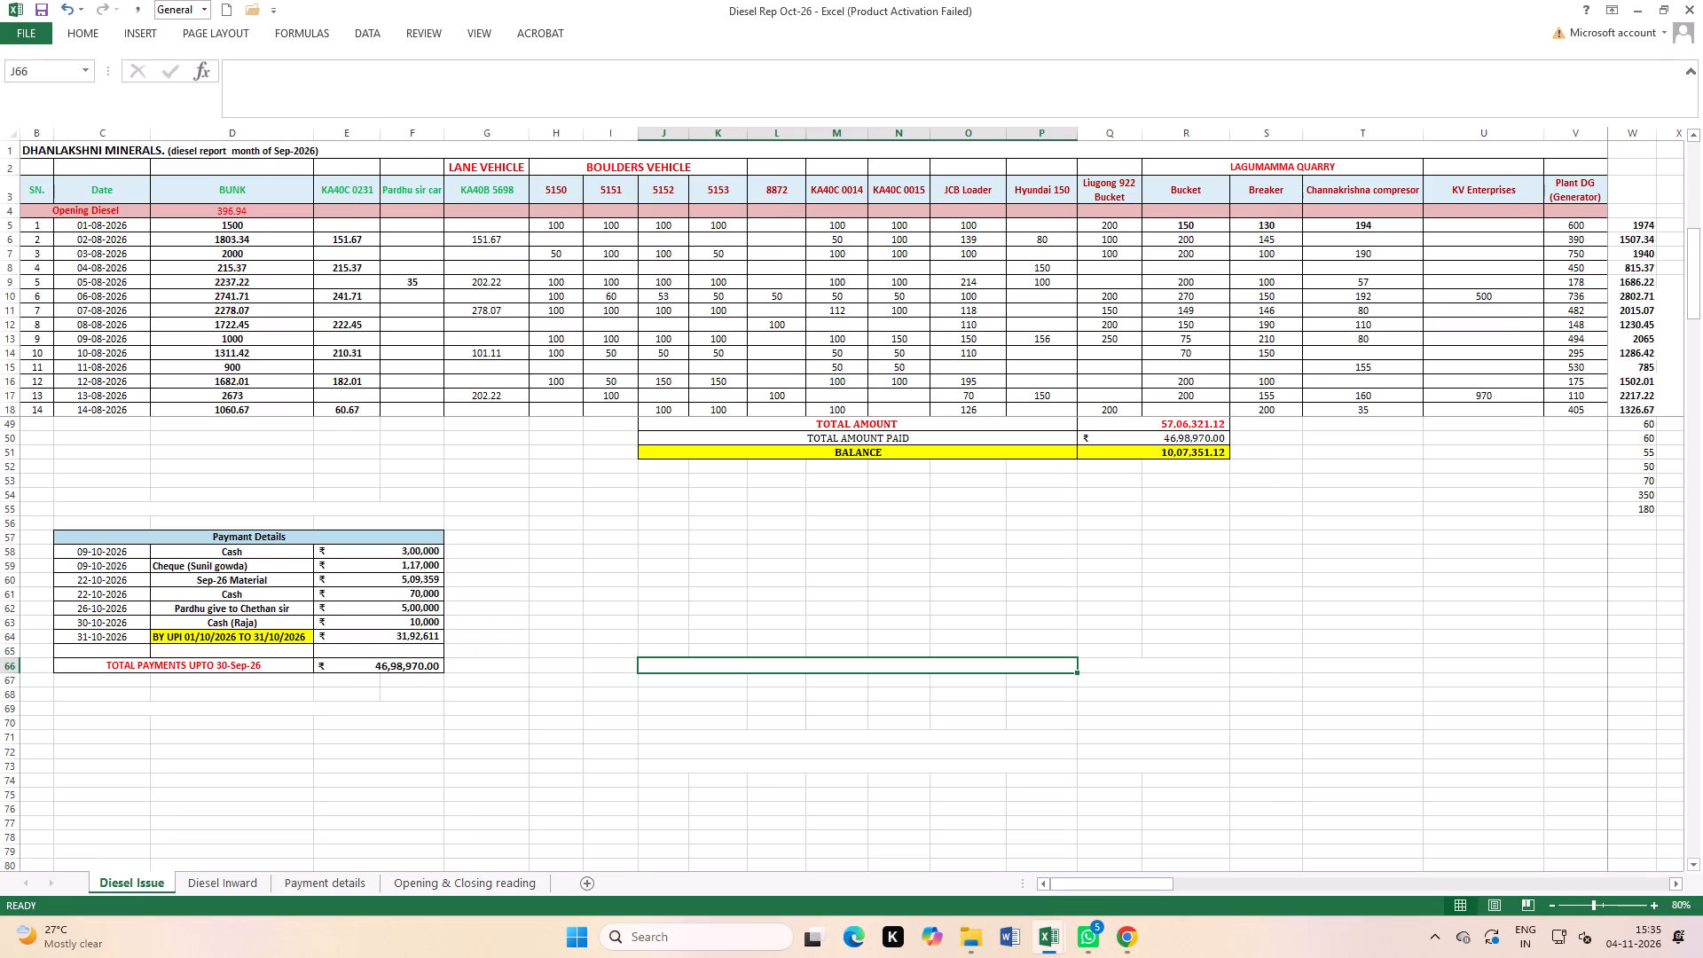
pyautogui.moveTo(130, 538); pyautogui.dragTo(334, 633)
pyautogui.scroll(5, 488, 679)
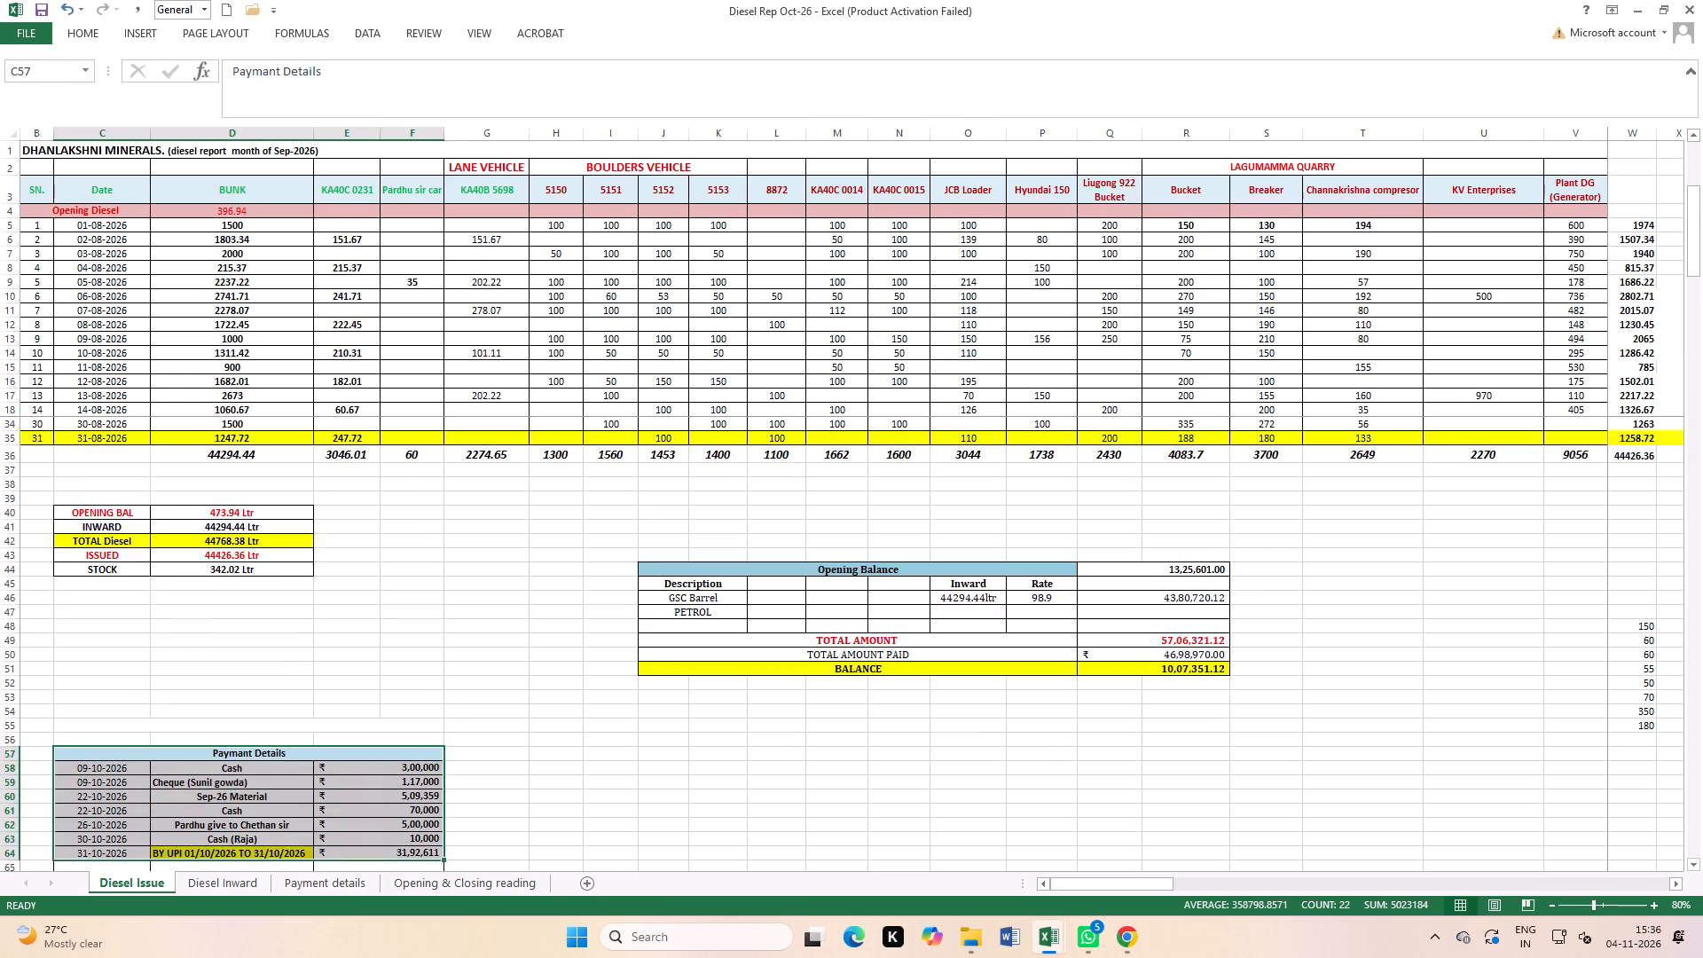
pyautogui.scroll(11, 382, 638)
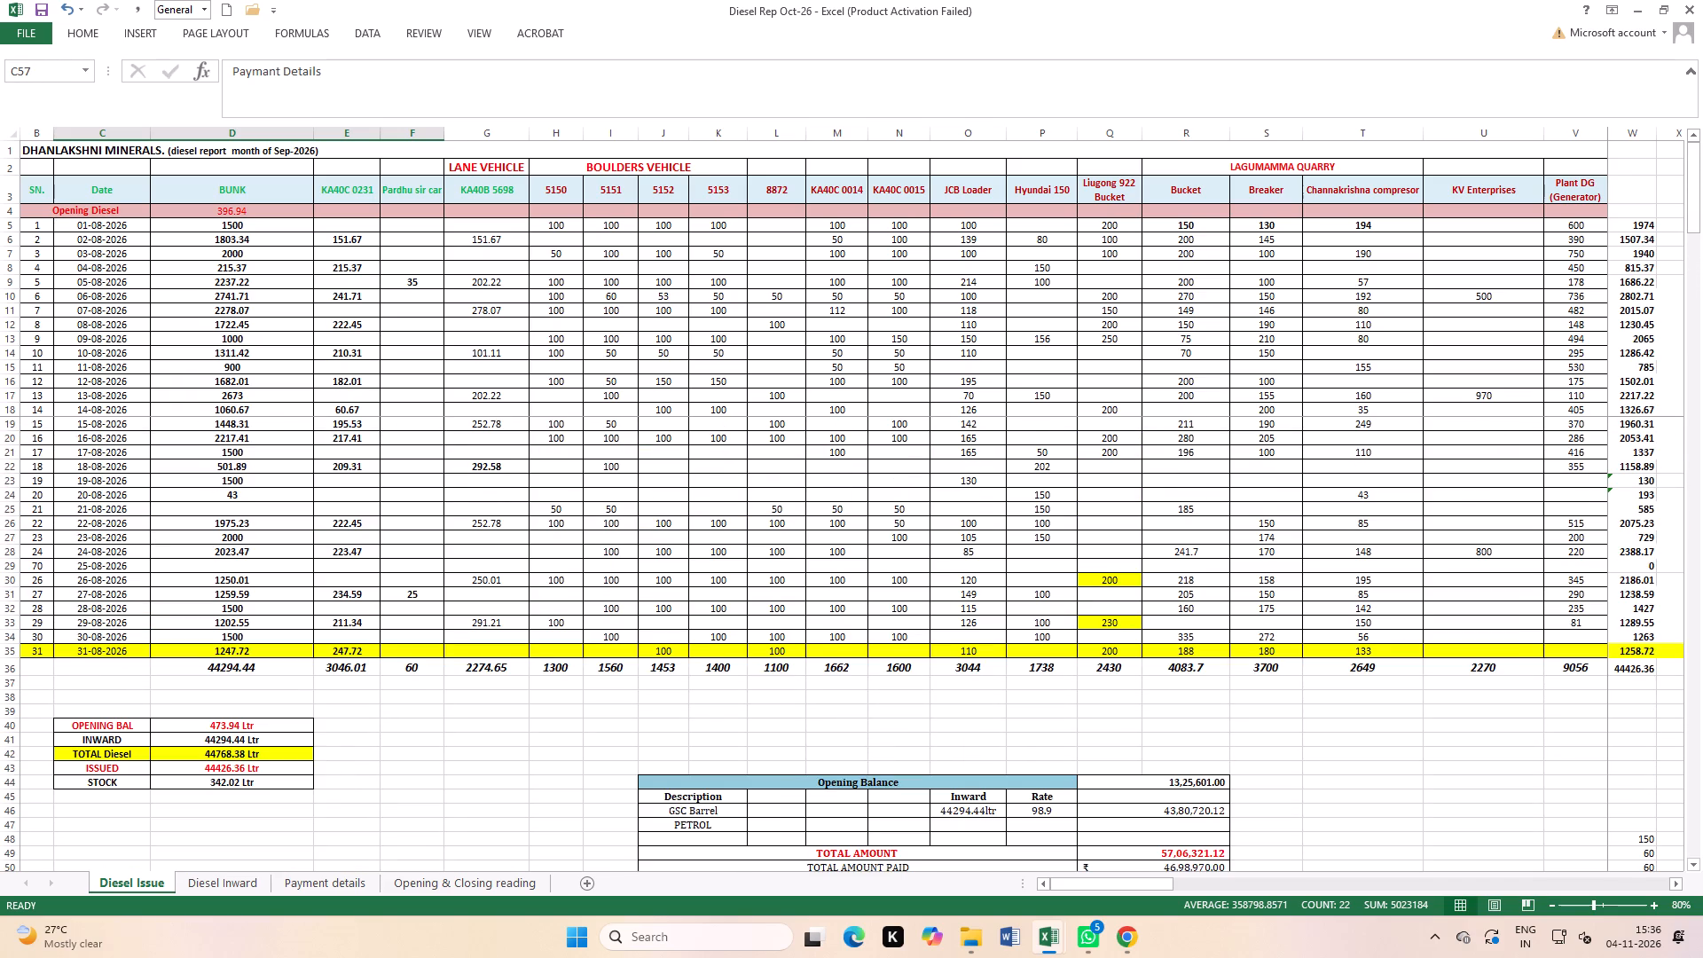
pyautogui.click(419, 883)
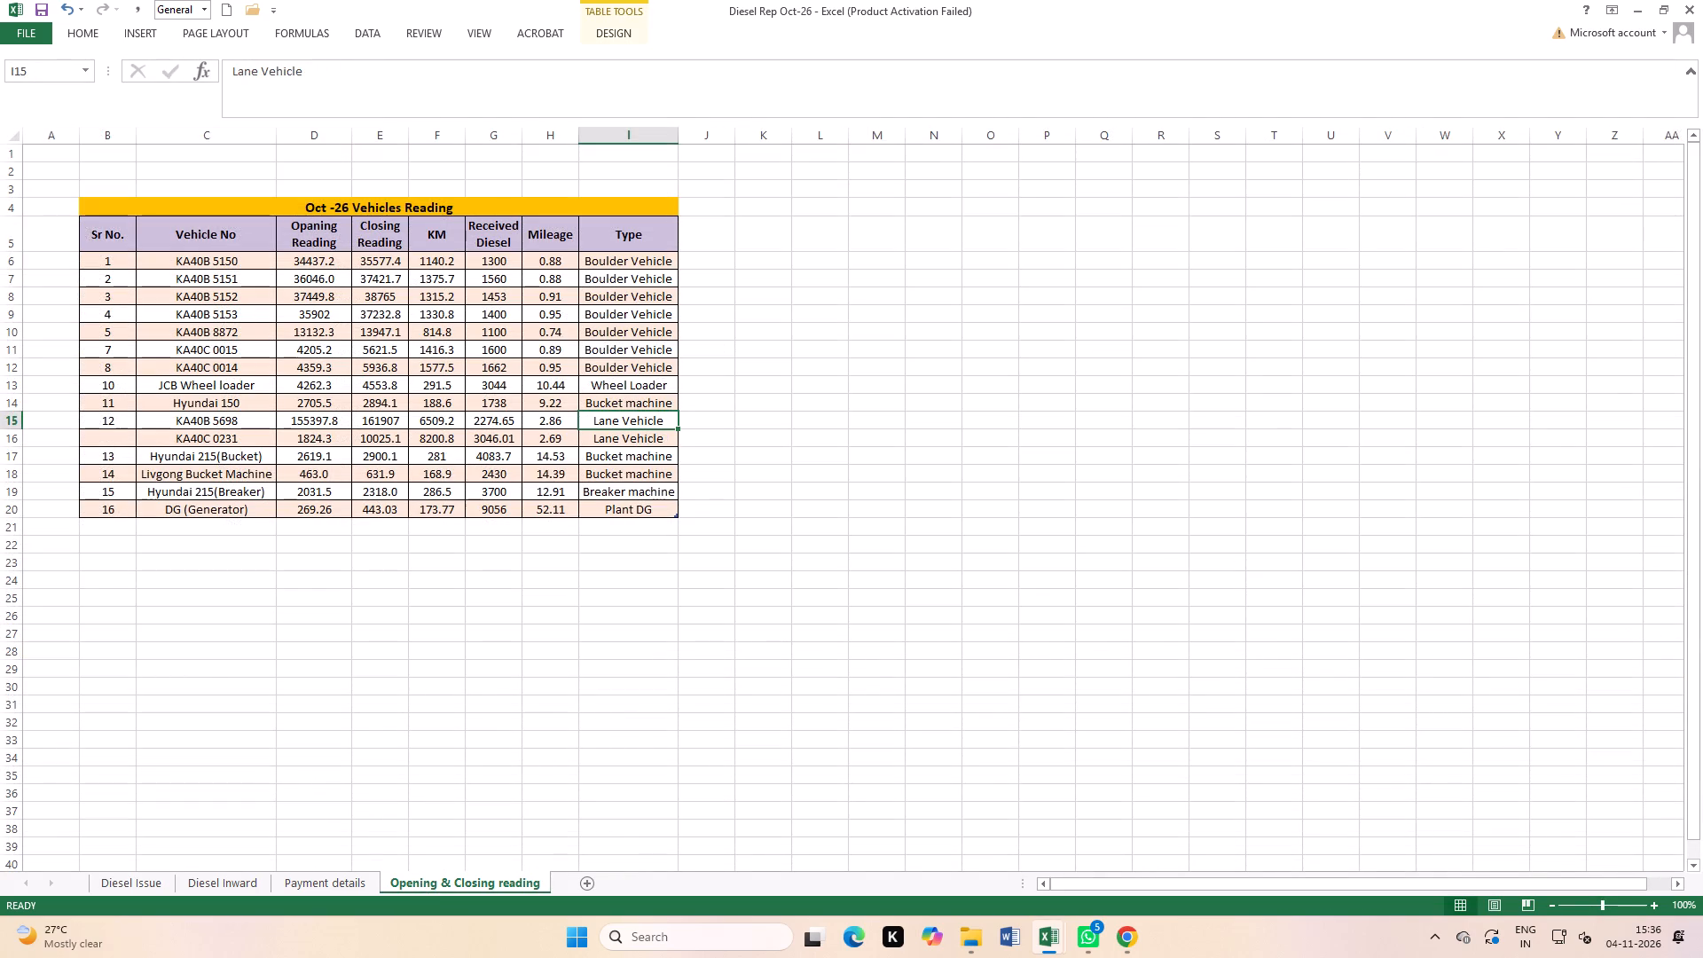
pyautogui.click(341, 879)
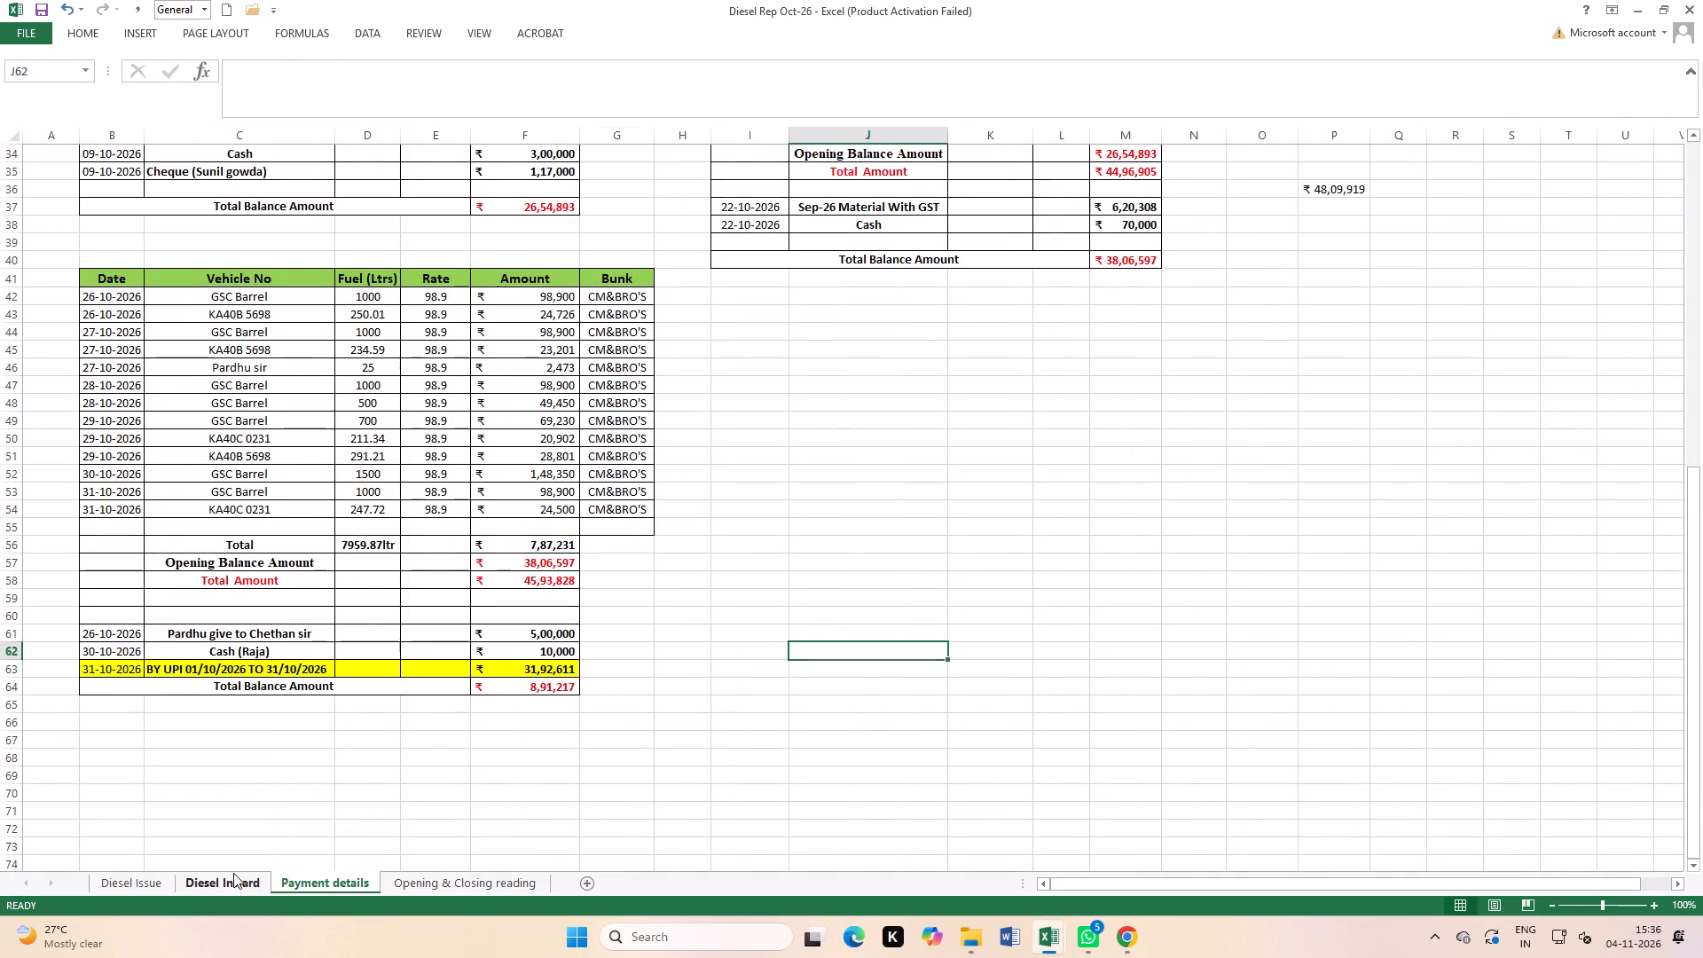
pyautogui.click(233, 880)
pyautogui.click(145, 888)
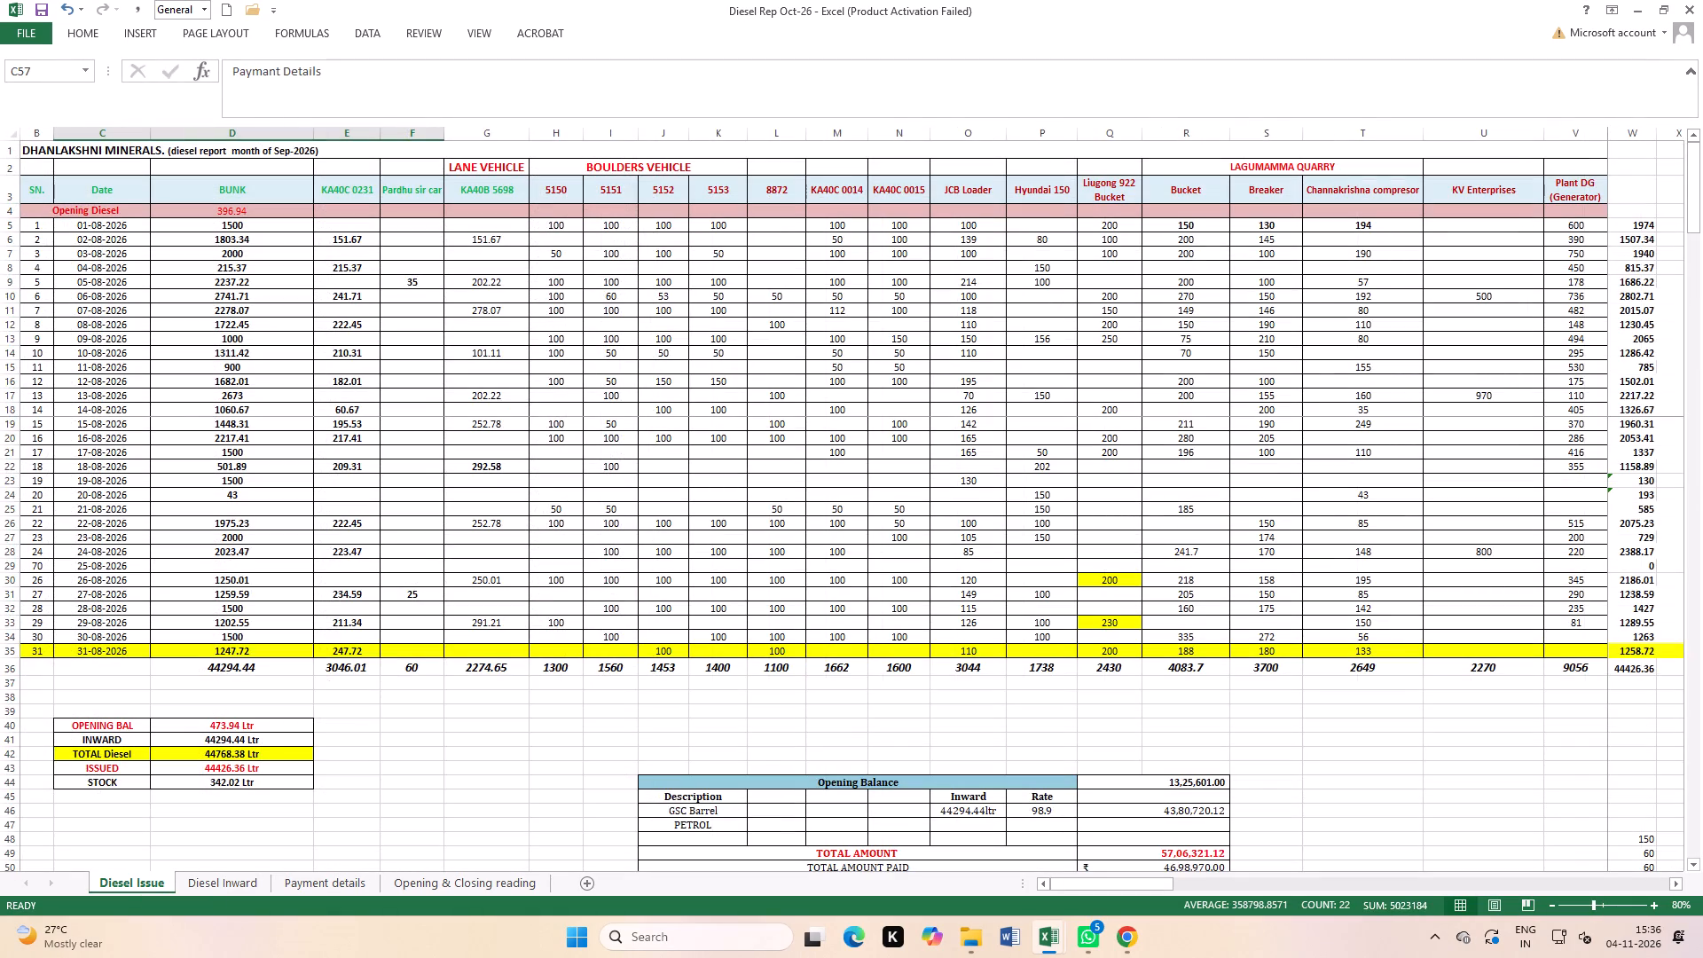
pyautogui.scroll(-7, 169, 802)
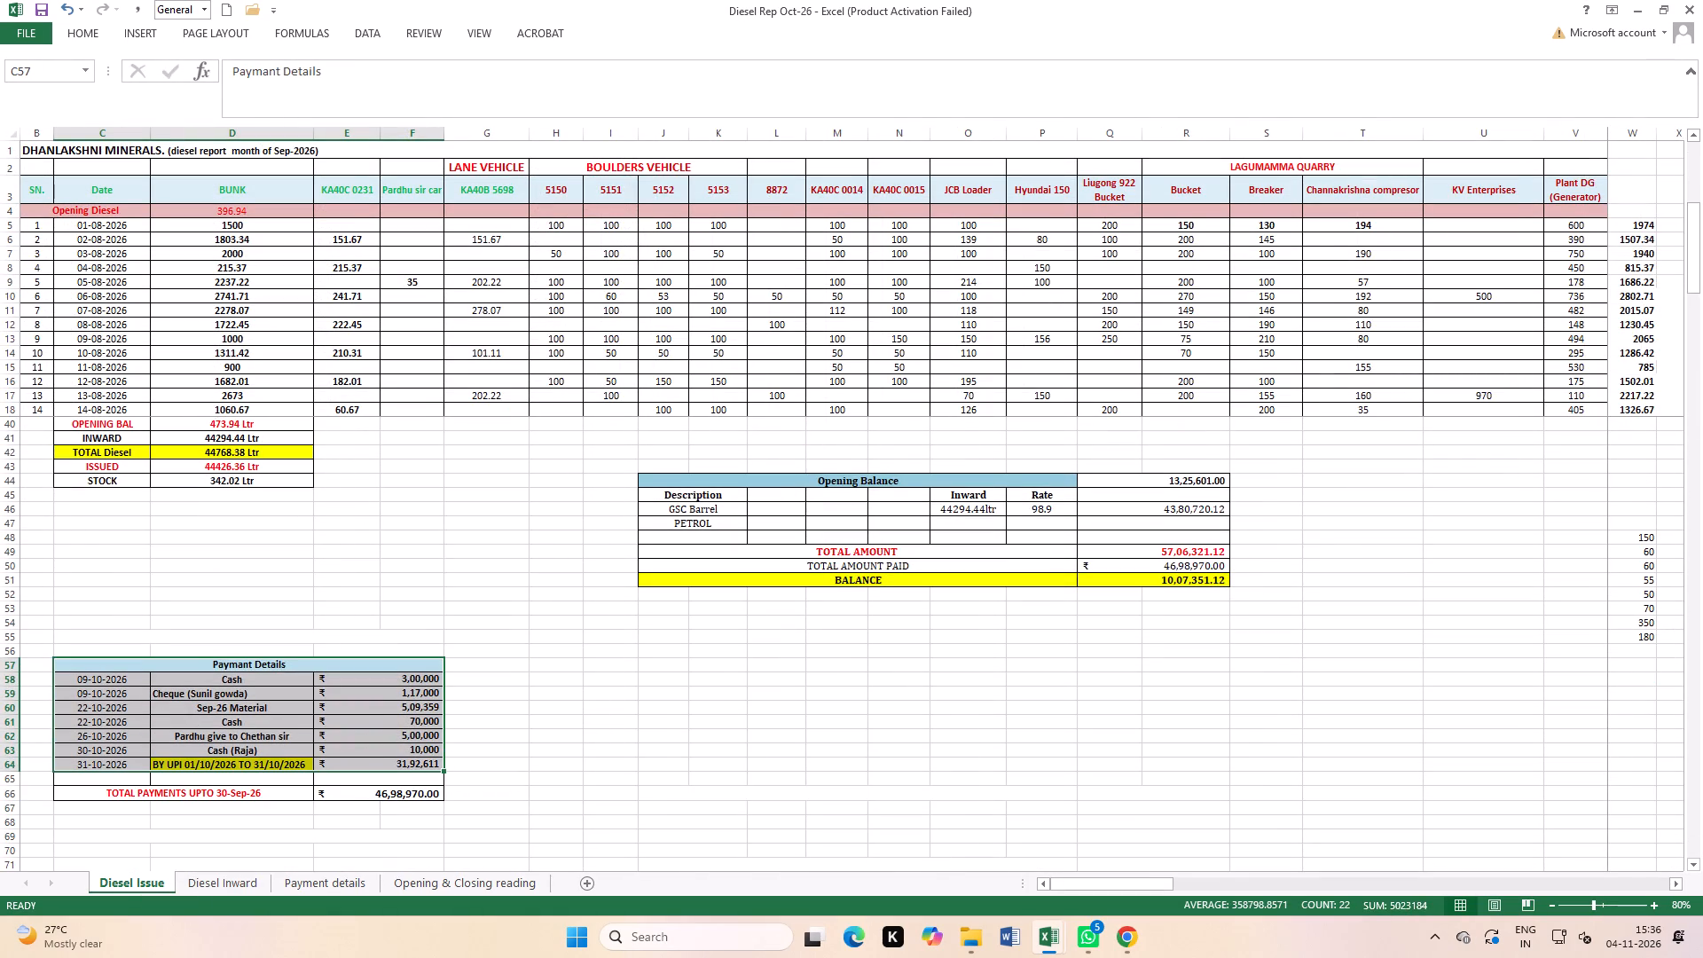
pyautogui.scroll(13, 153, 663)
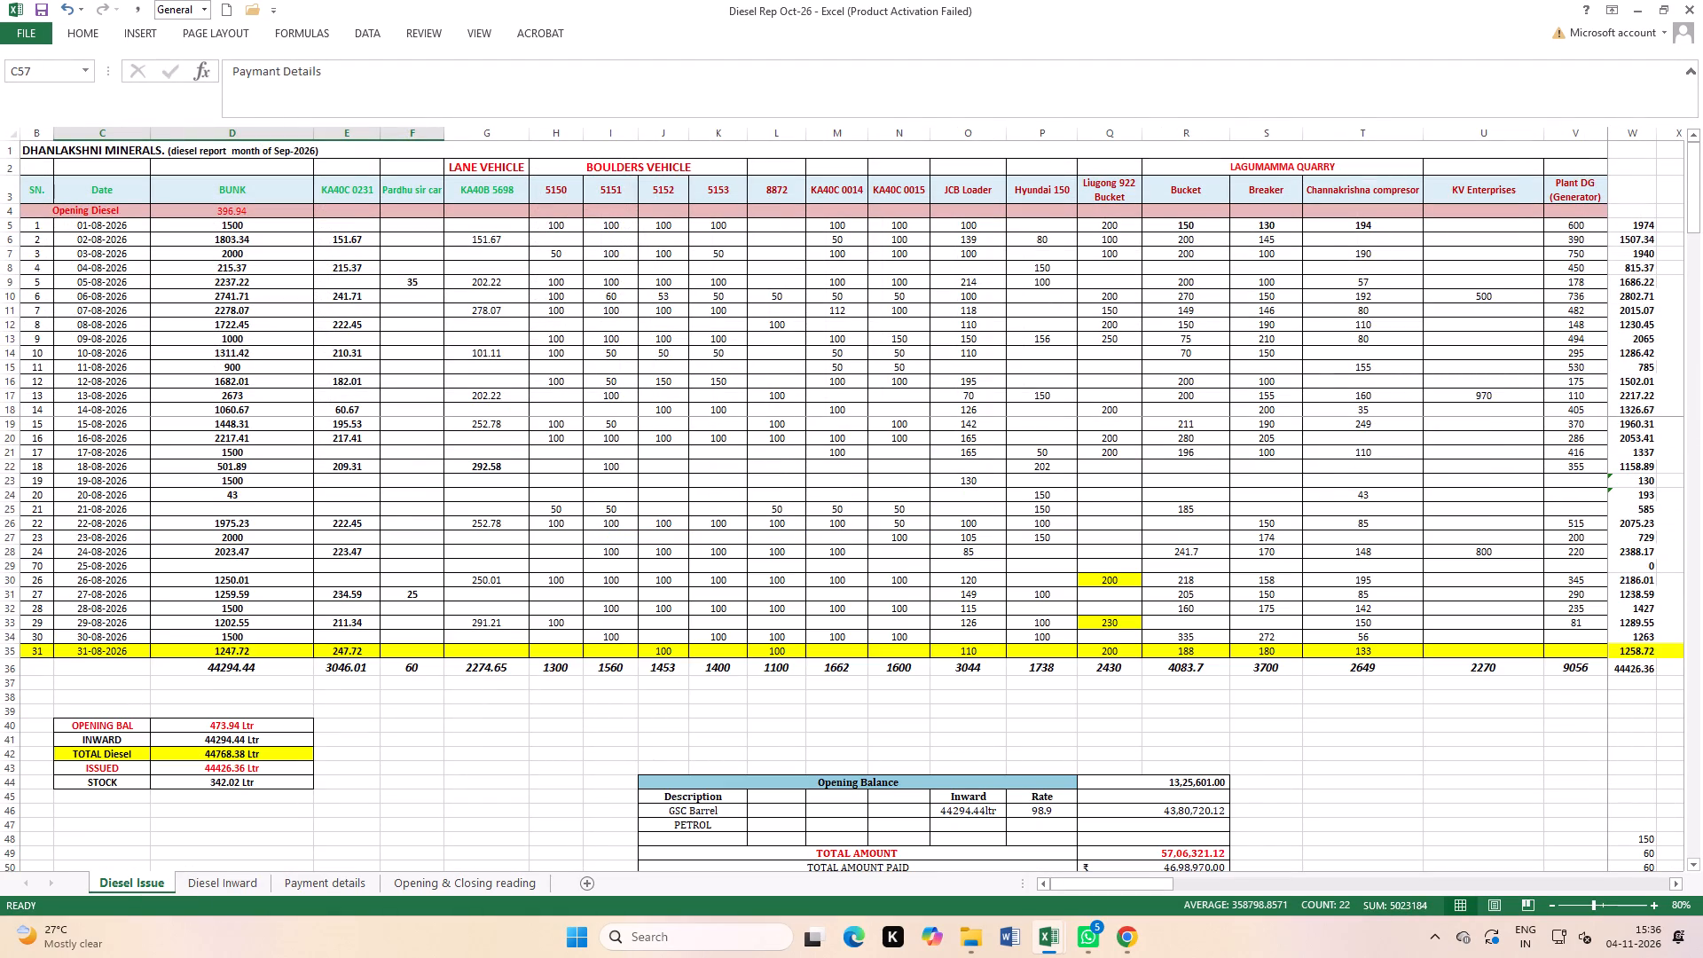
# On the Diesel Issue sheet, change the first date in C5 to 01-10-2026.
pyautogui.doubleClick(100, 227)
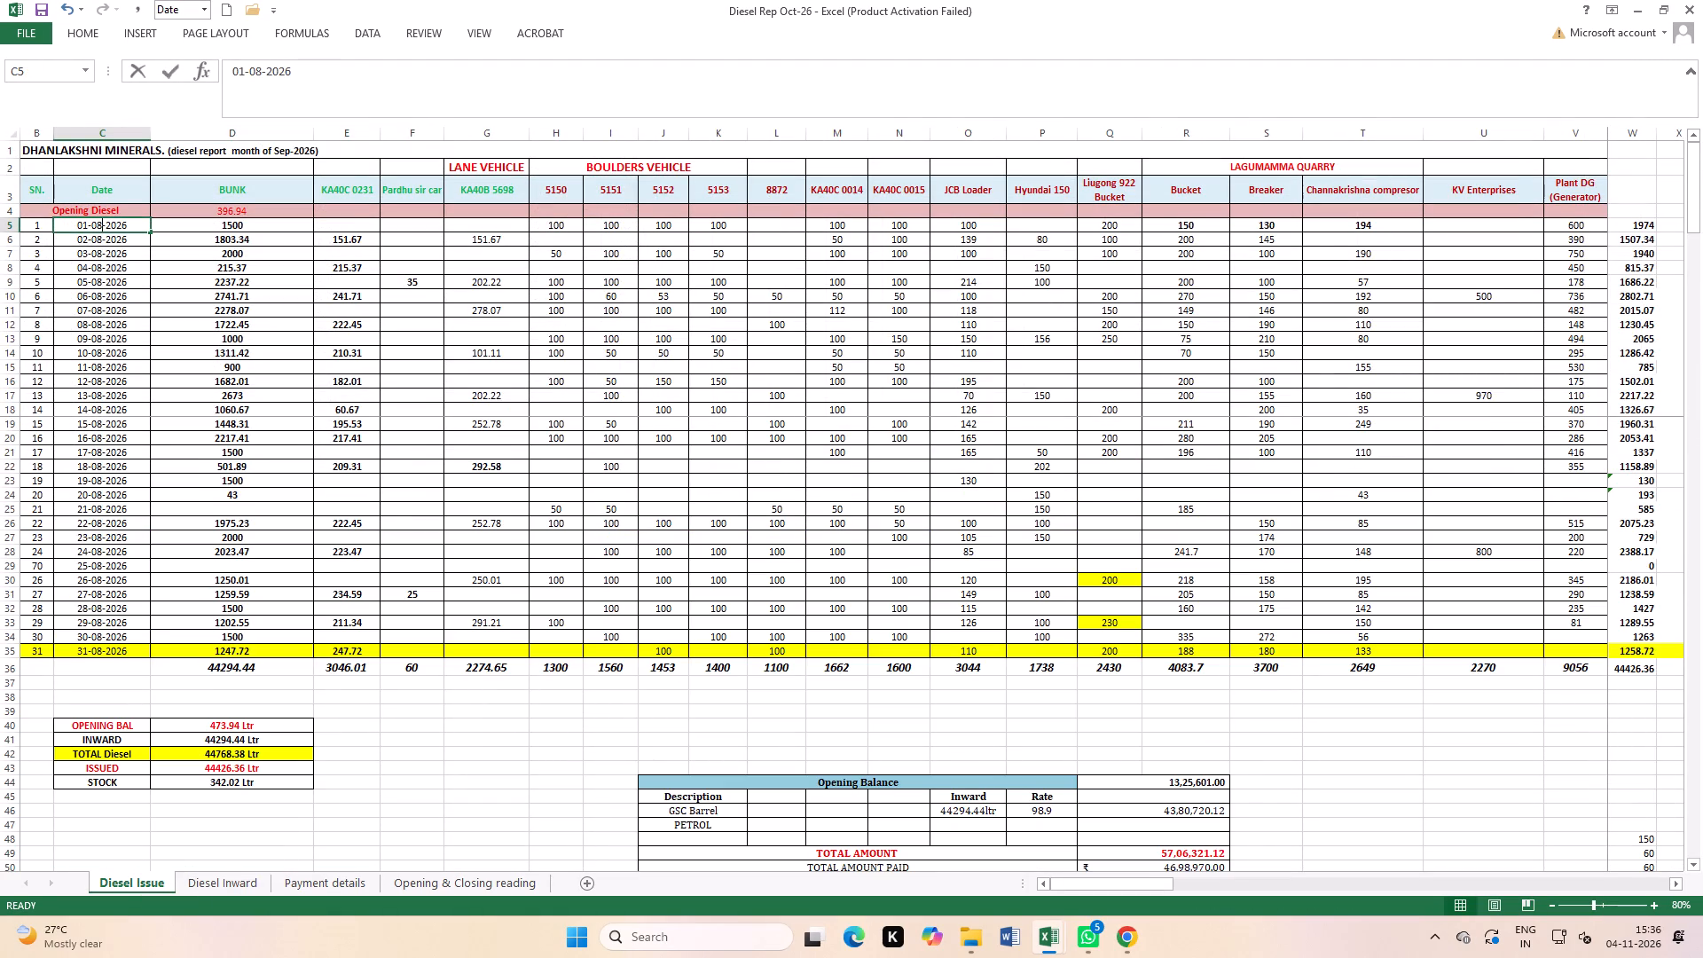
pyautogui.press('BackSpace')
pyautogui.press('BackSpace')
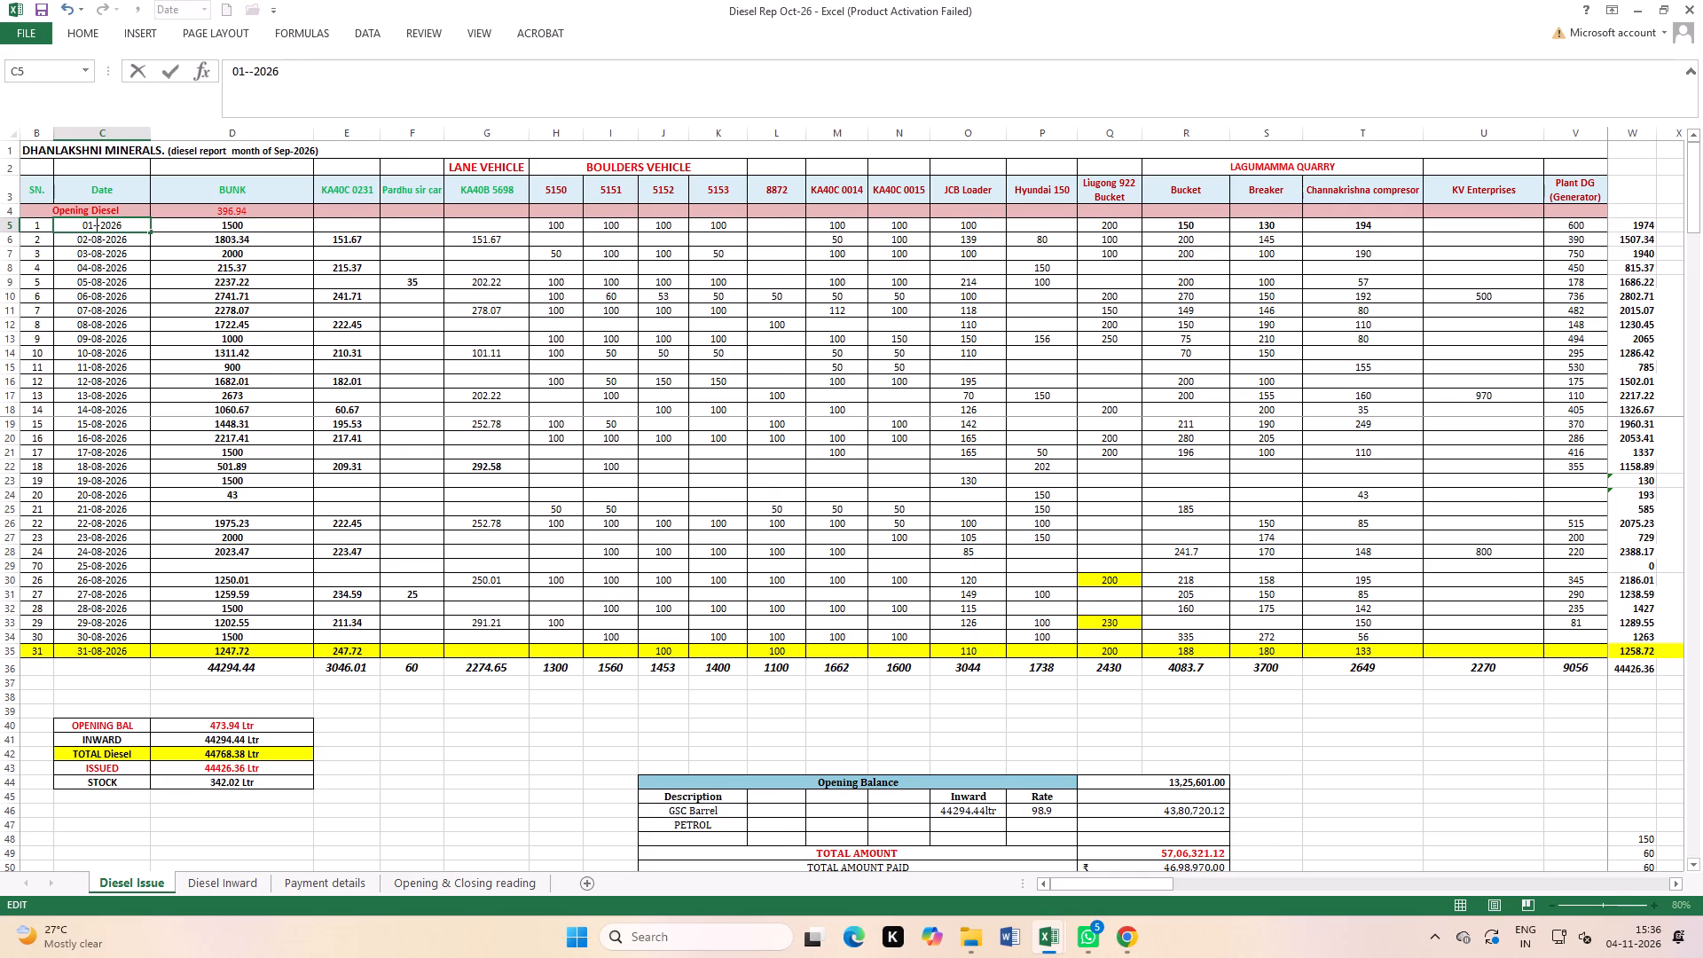
pyautogui.write('10')
pyautogui.click(118, 361)
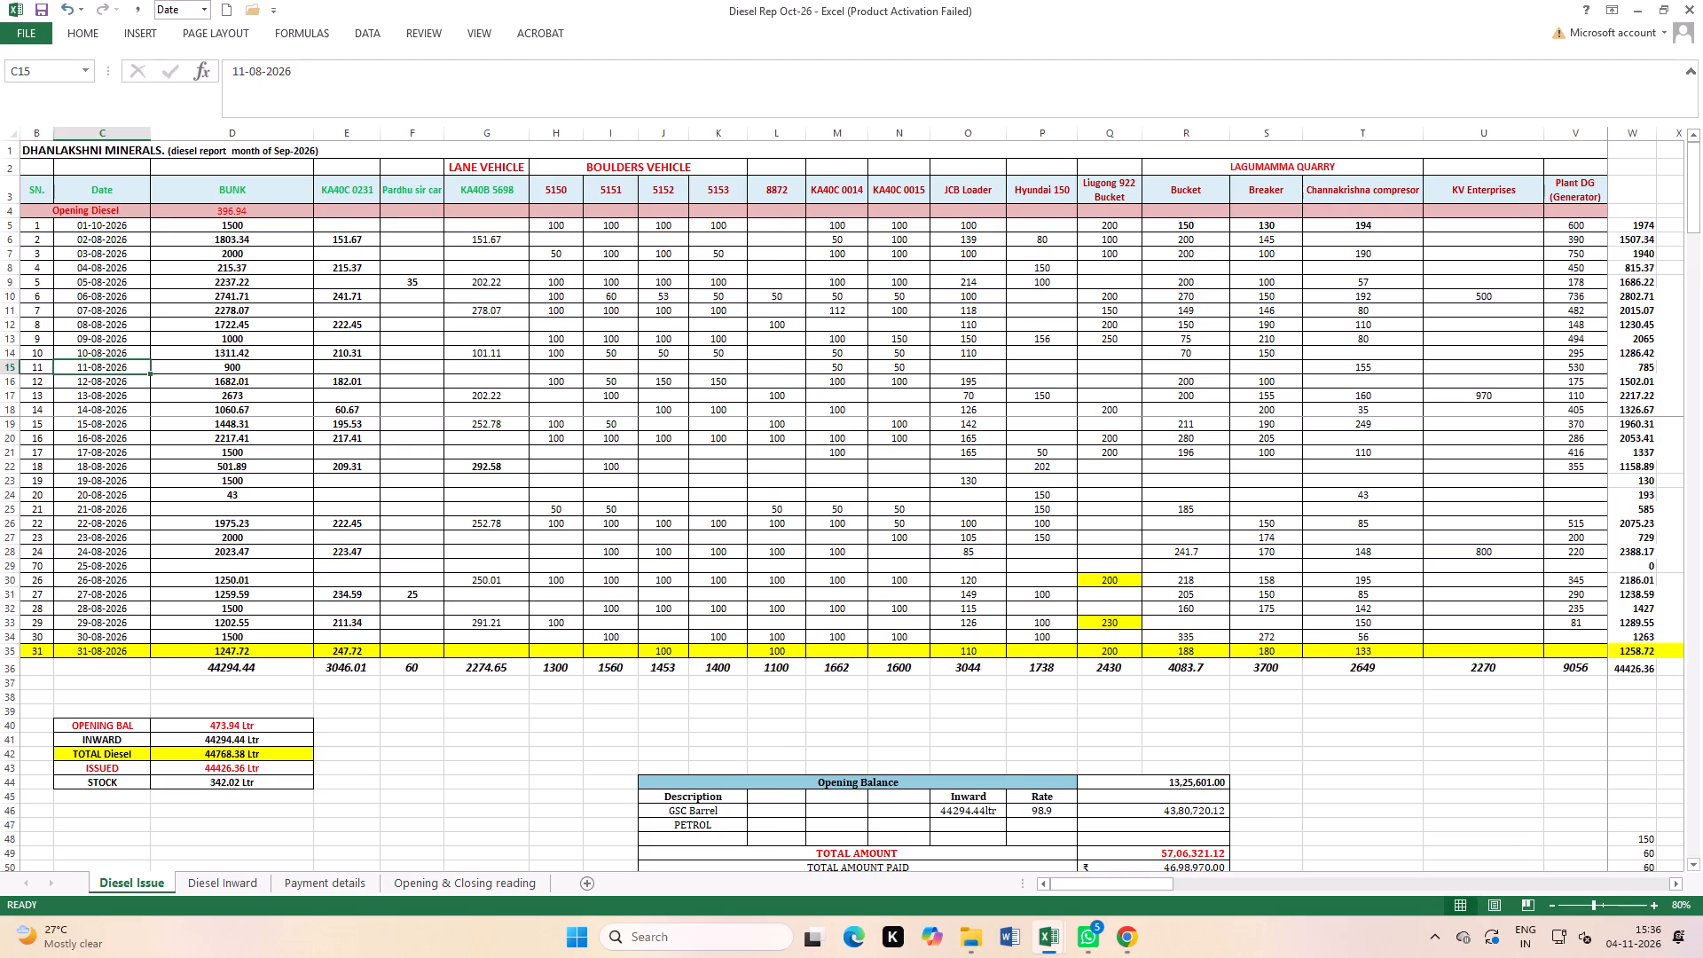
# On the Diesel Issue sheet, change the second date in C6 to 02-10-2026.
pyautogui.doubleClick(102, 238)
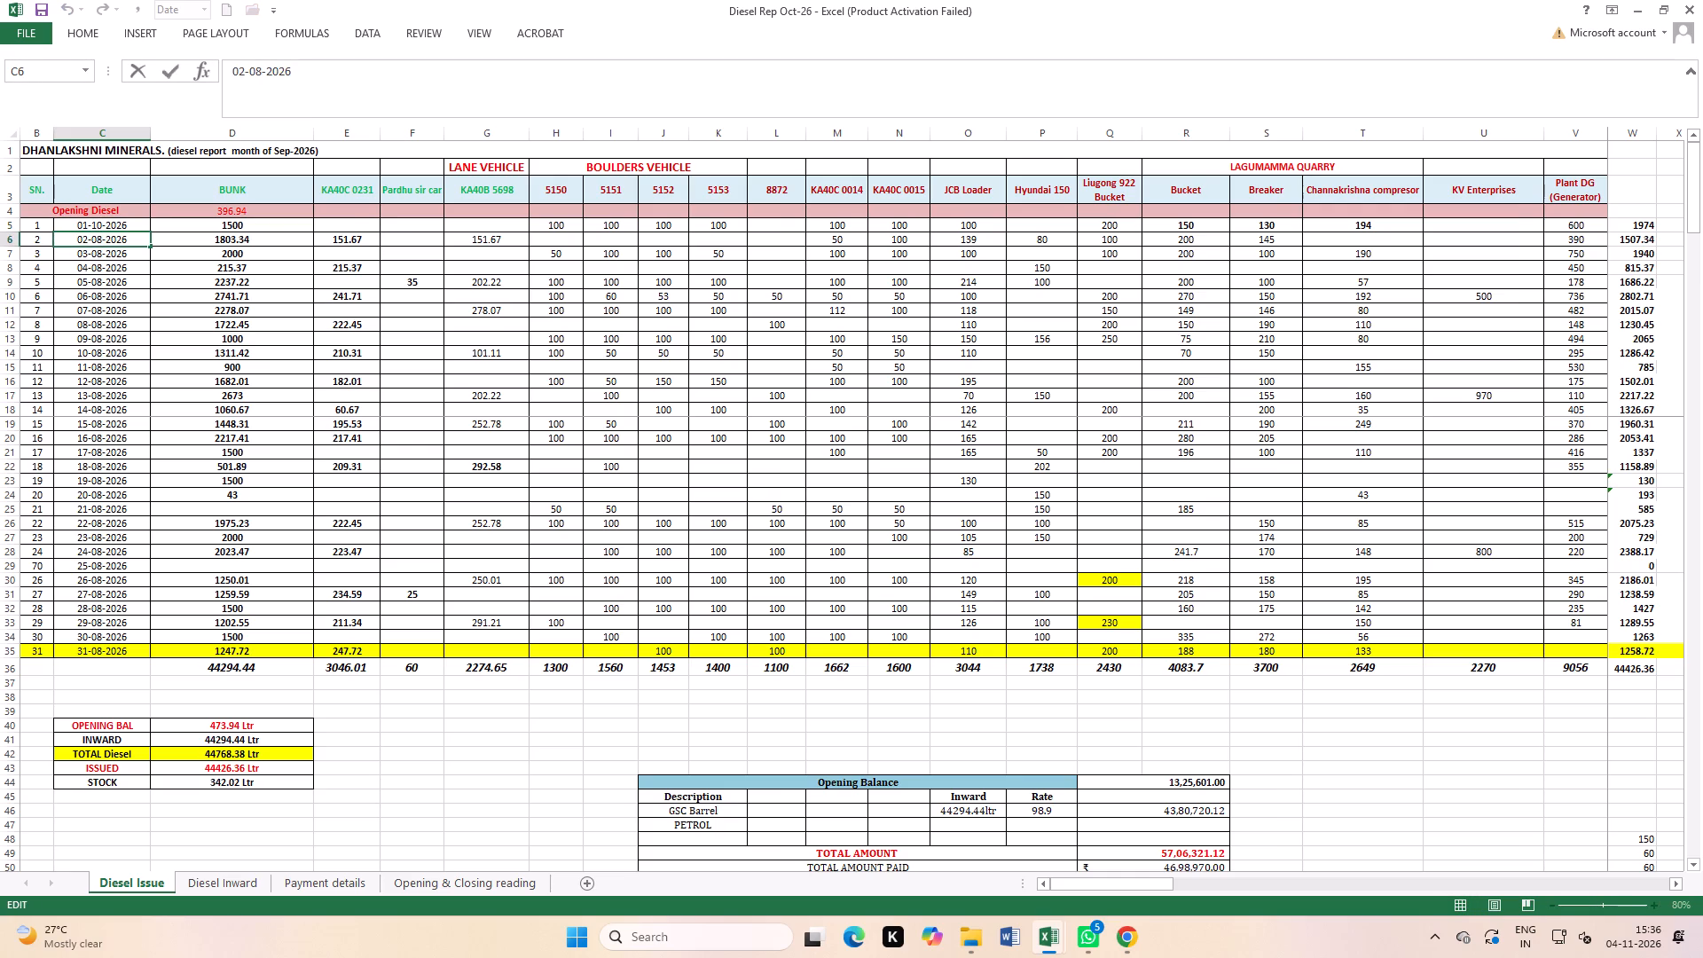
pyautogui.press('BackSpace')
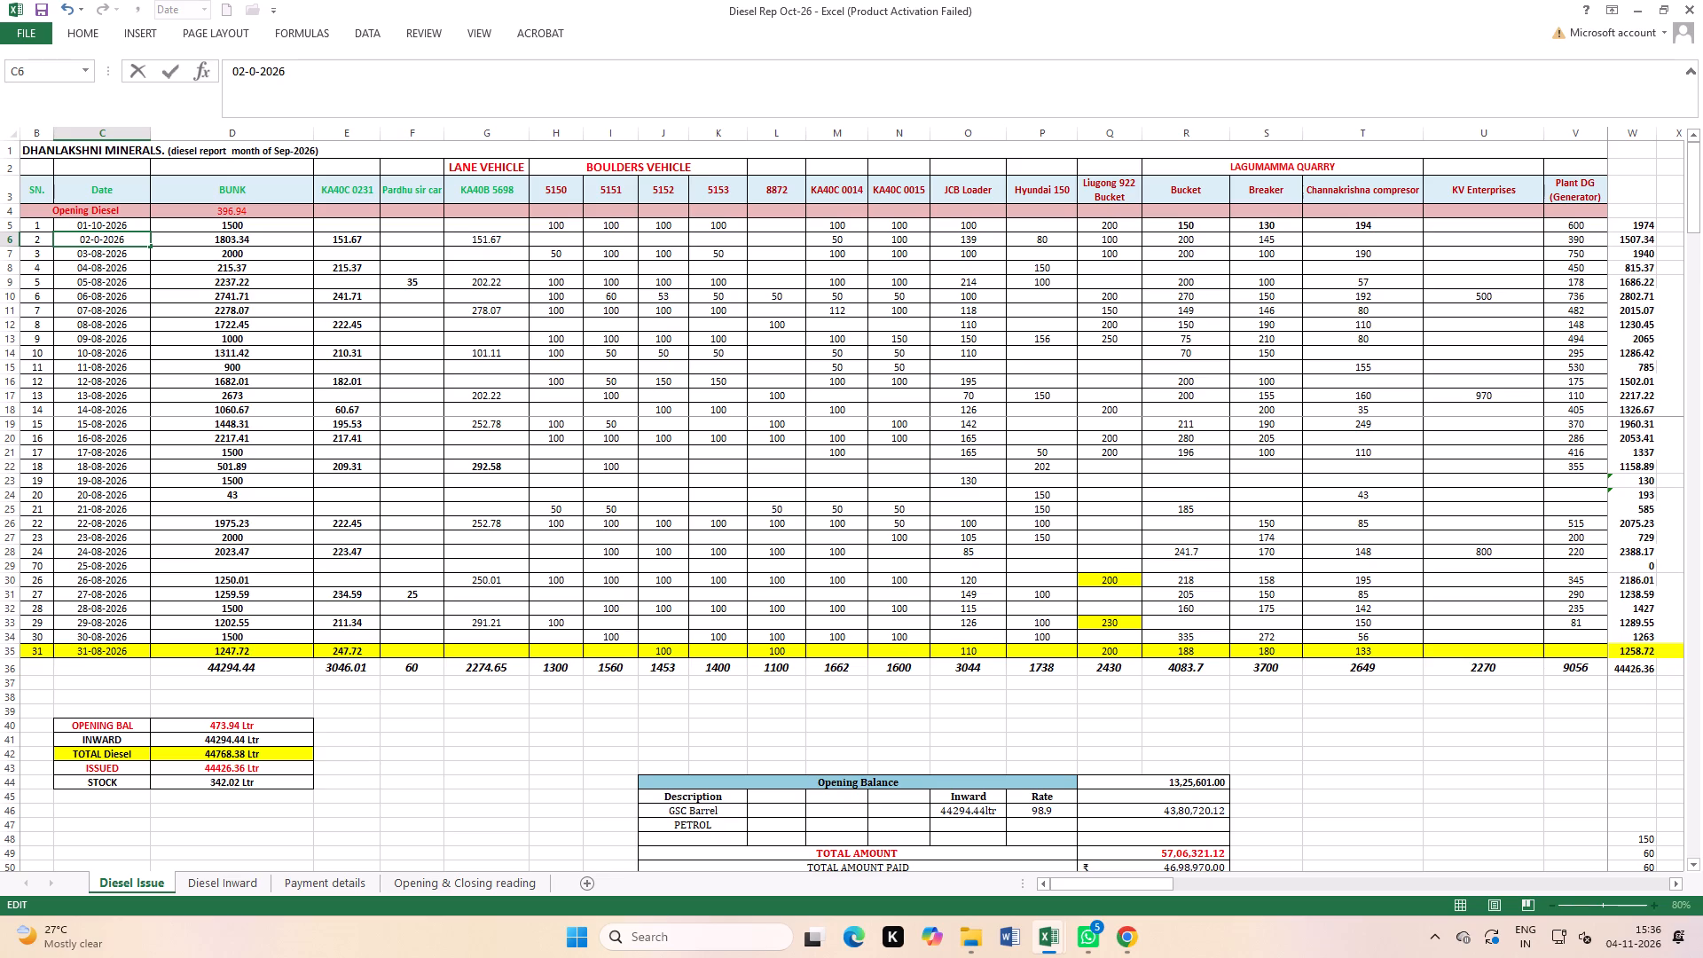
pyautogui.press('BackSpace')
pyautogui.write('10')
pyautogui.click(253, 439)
# Fill the Date column from C5 down to C35 as a daily series from 01-10-2026 to 31-10-2026, and save the workbook.
pyautogui.click(117, 224)
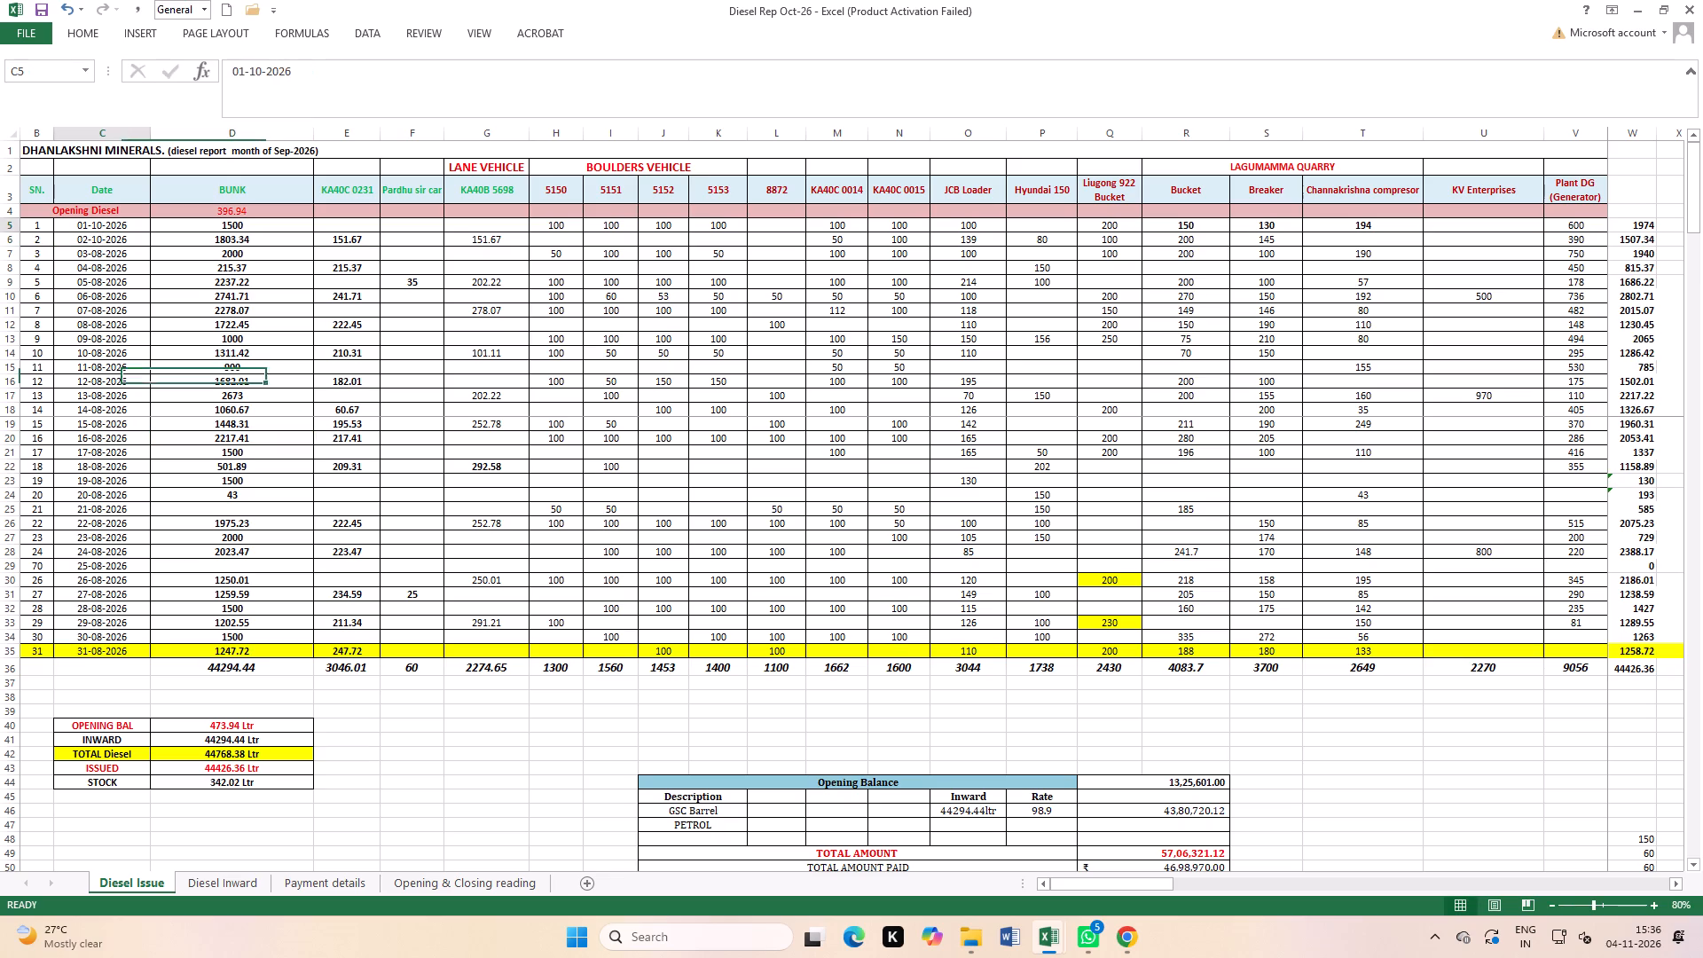
pyautogui.moveTo(151, 229); pyautogui.dragTo(151, 240)
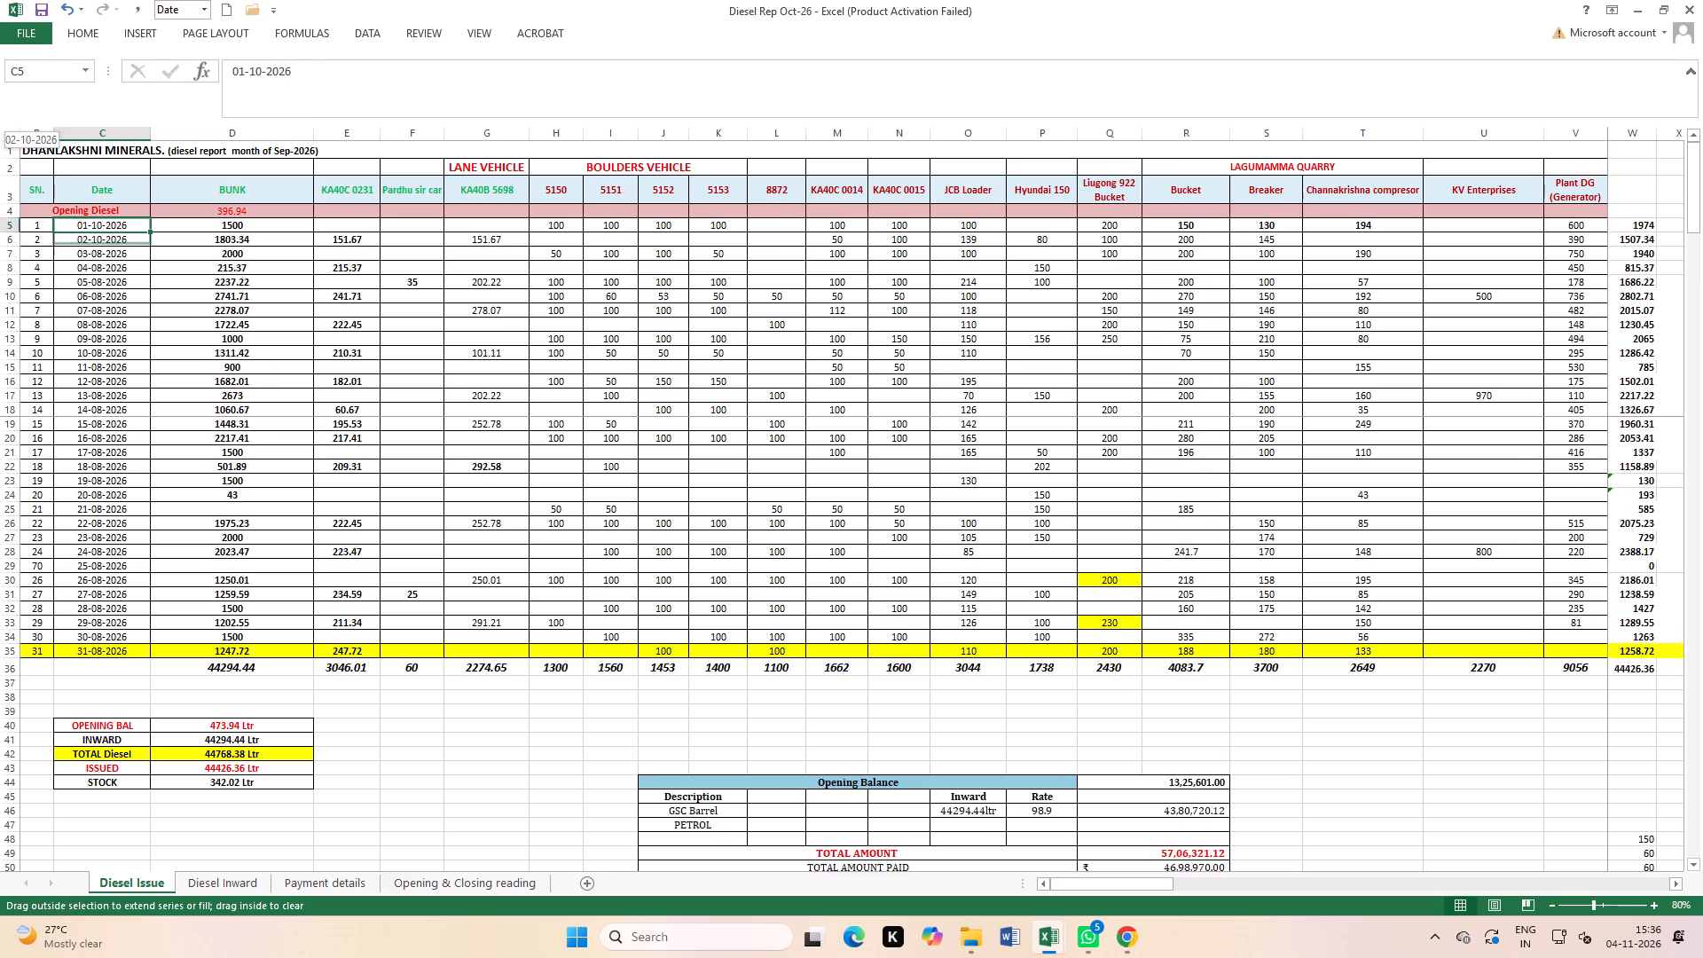
pyautogui.moveTo(151, 240); pyautogui.dragTo(169, 404)
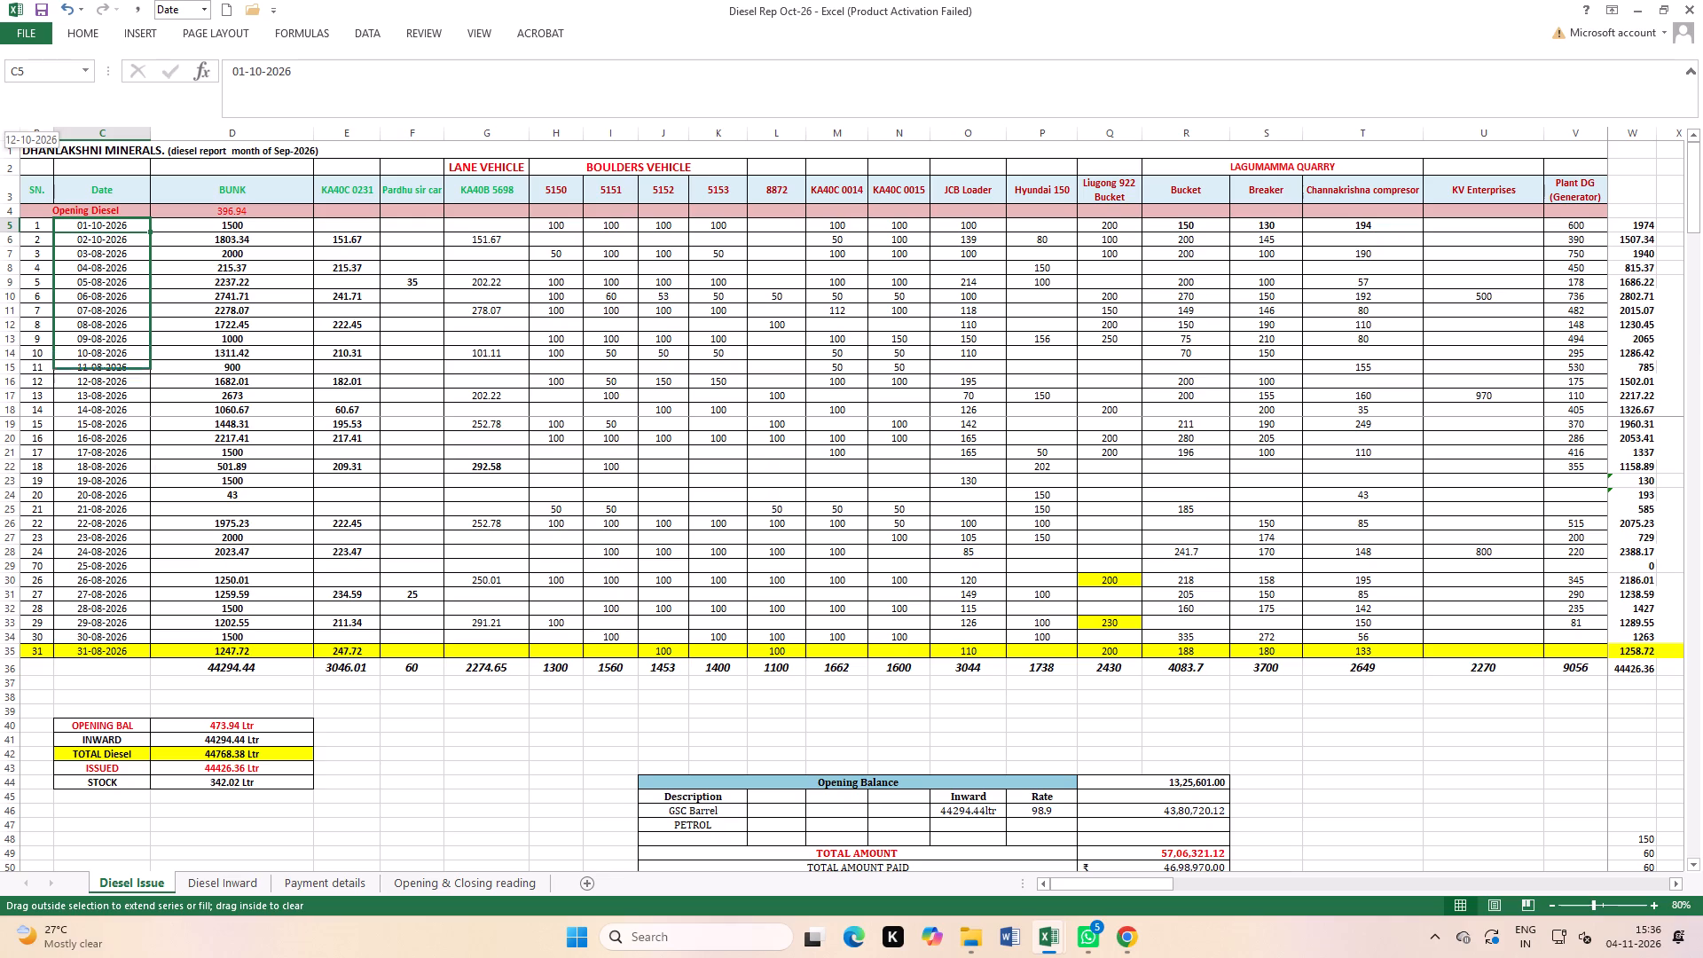
pyautogui.moveTo(169, 404); pyautogui.dragTo(157, 655)
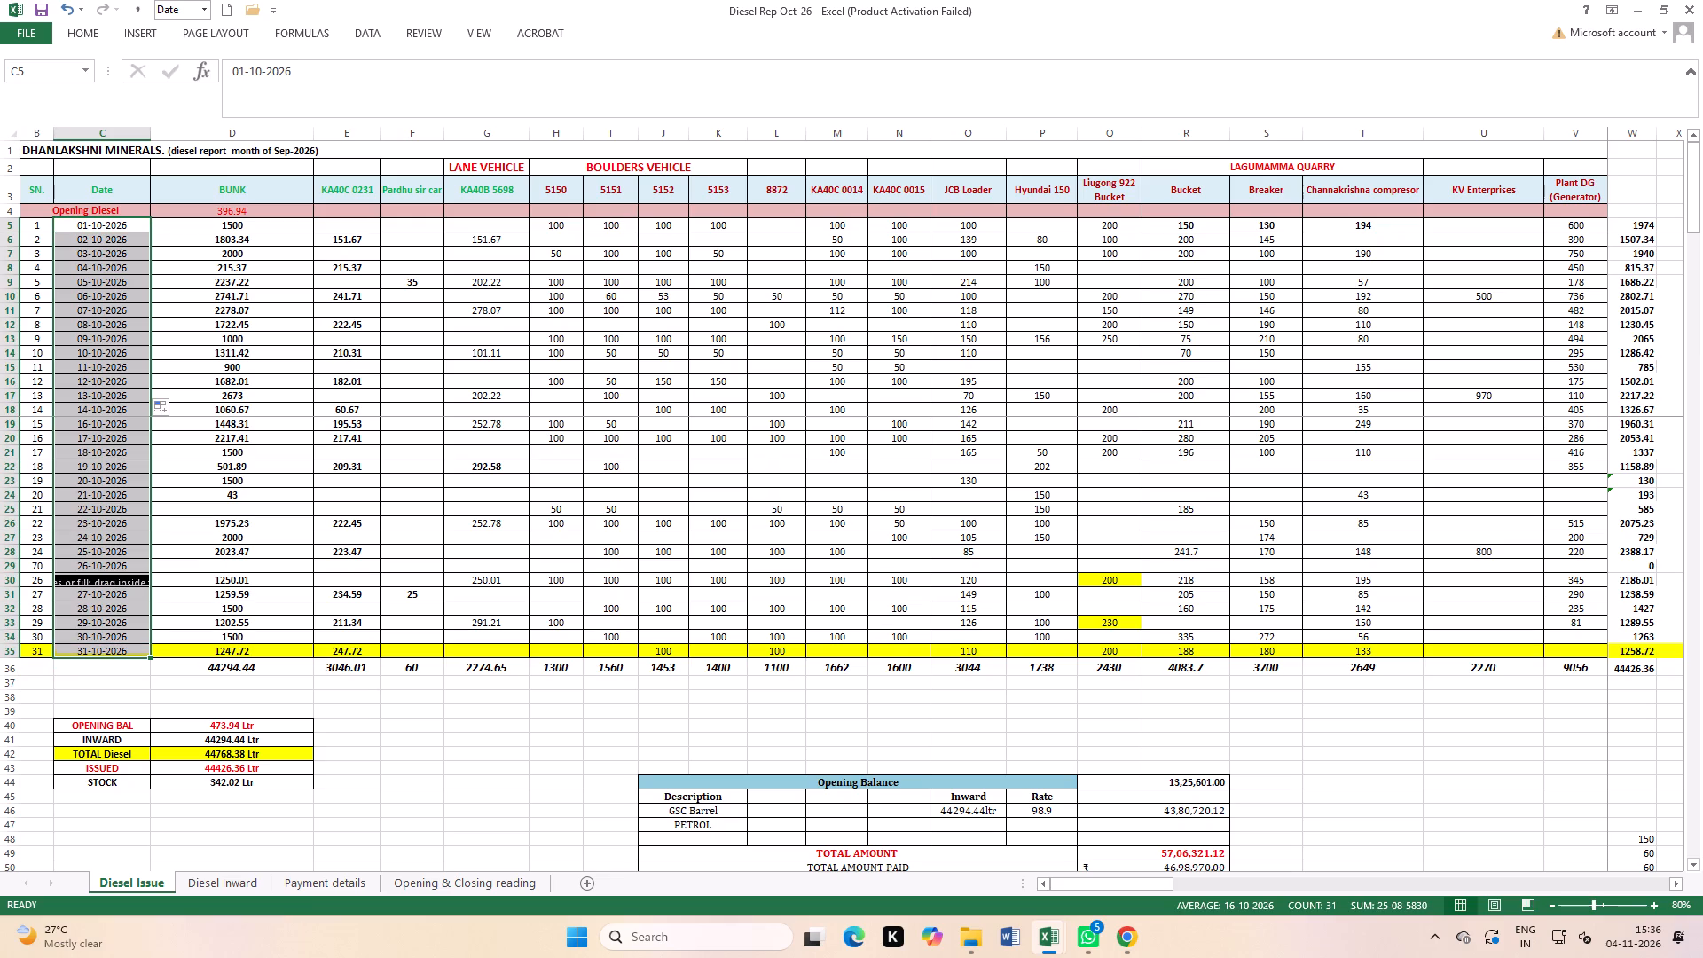
pyautogui.click(184, 561)
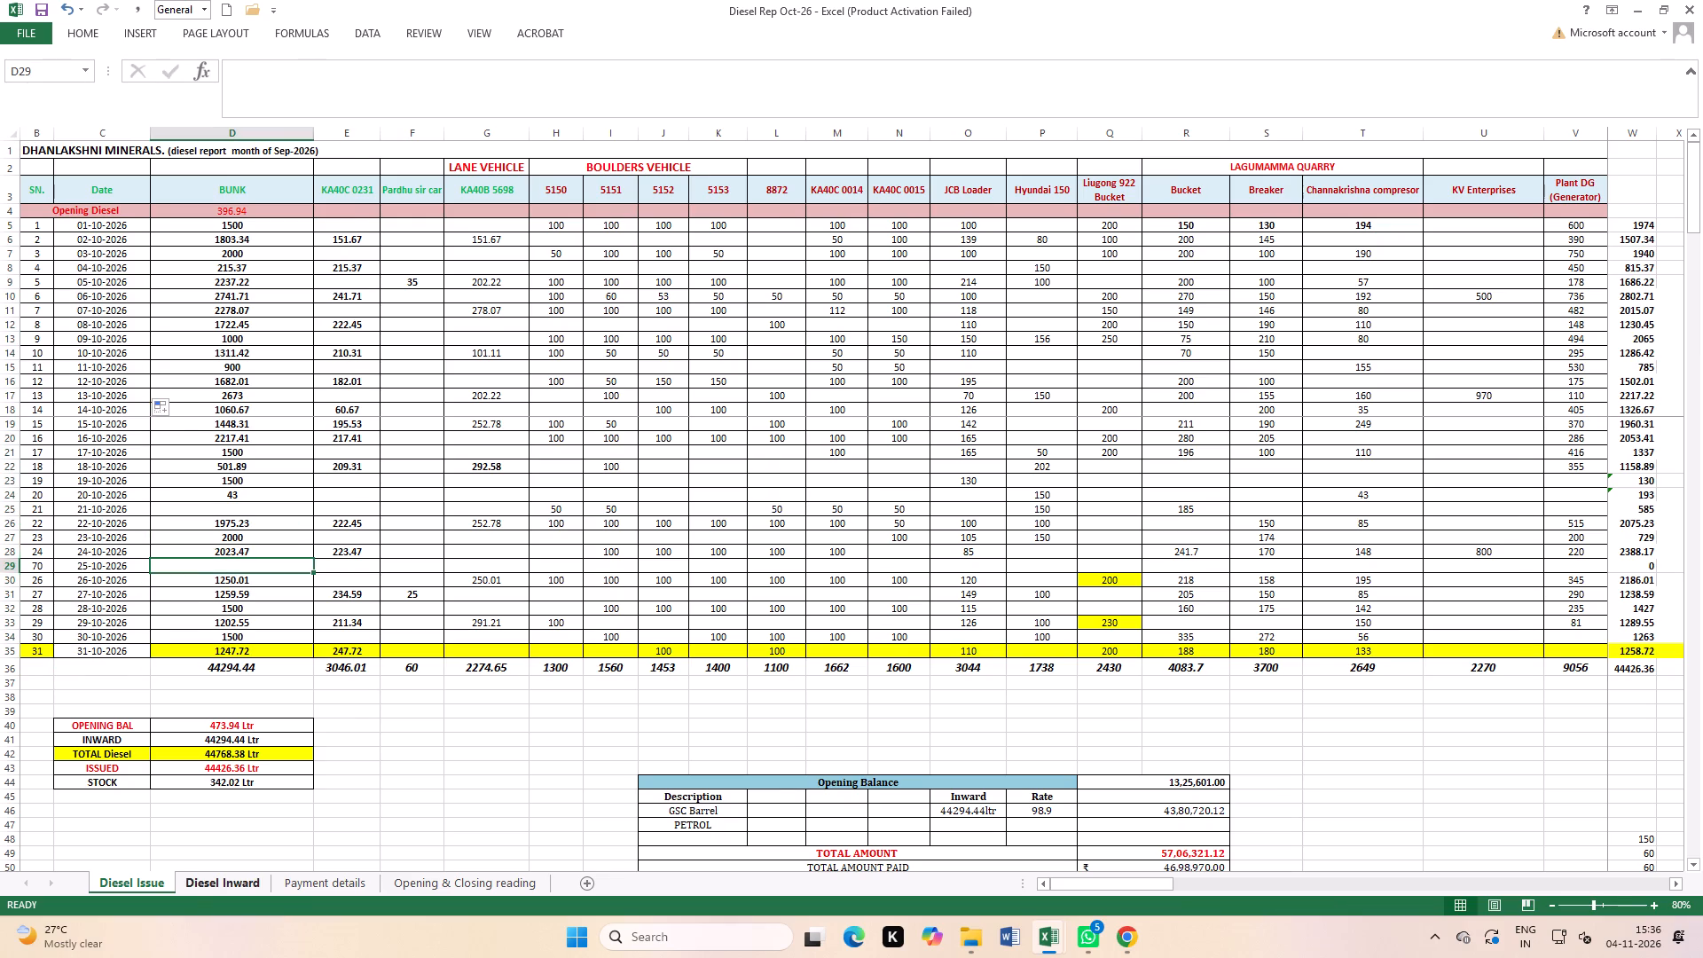
pyautogui.tripleClick(41, 9)
# Look over the Diesel Inward and Payment details sheets, and examine the Payment Details table below the entries on Diesel Issue.
pyautogui.click(220, 883)
pyautogui.scroll(4, 238, 725)
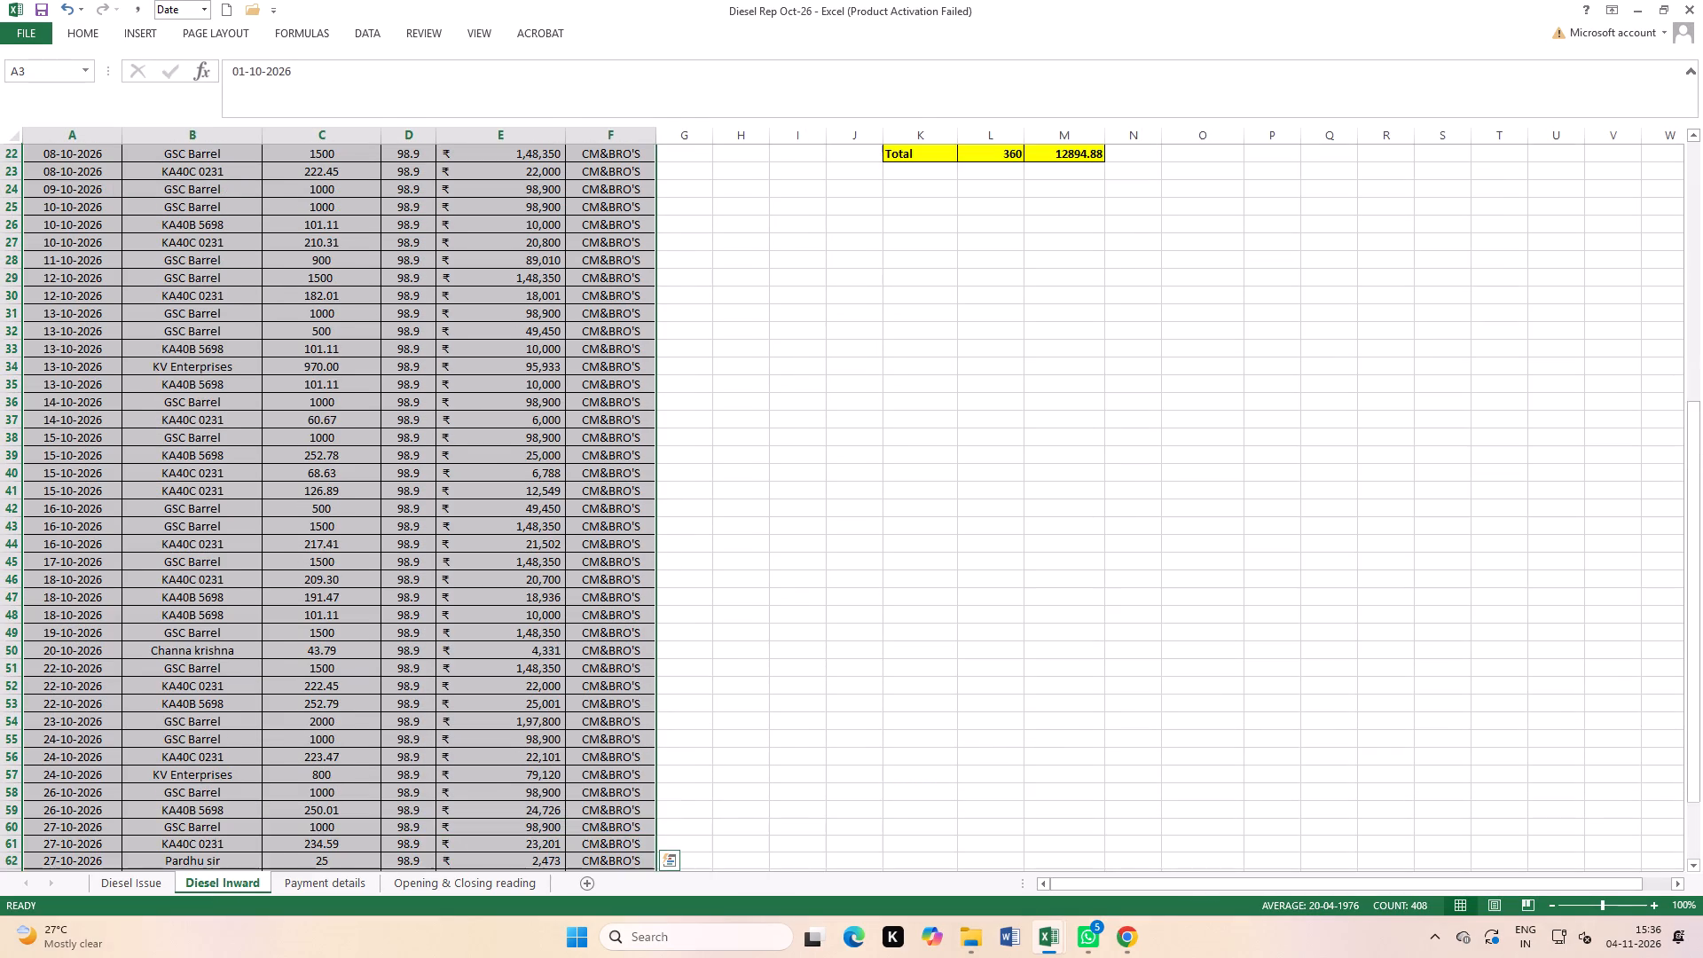
pyautogui.click(887, 636)
pyautogui.click(337, 879)
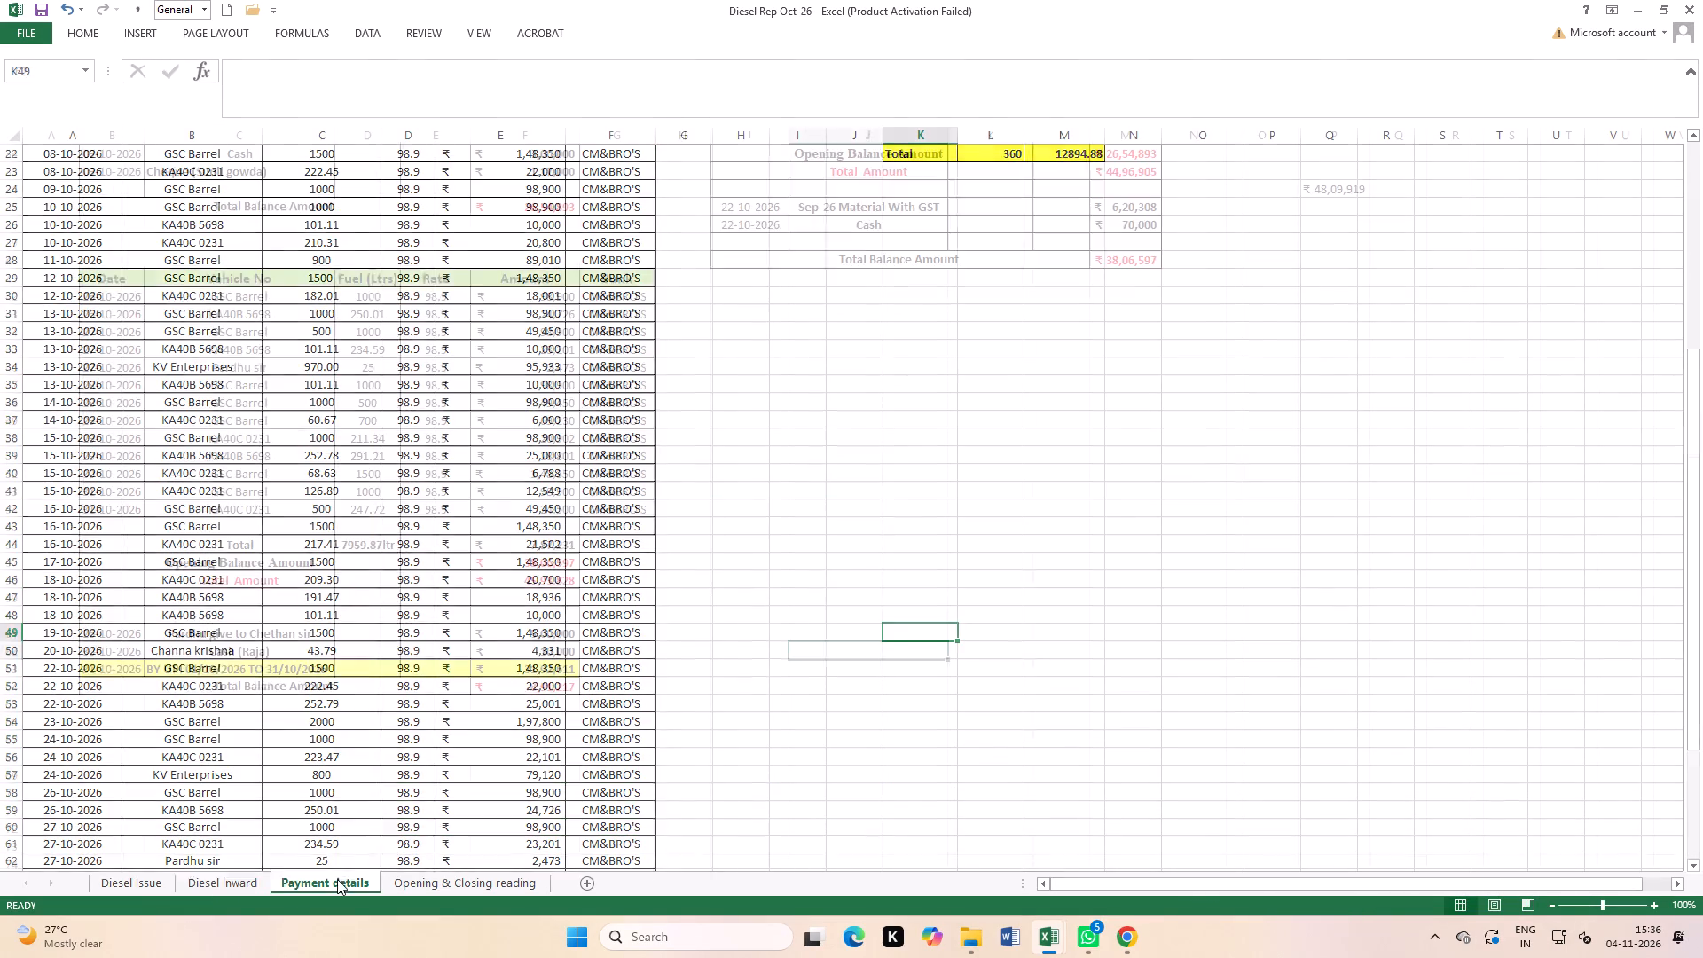
pyautogui.click(141, 884)
pyautogui.scroll(-6, 309, 648)
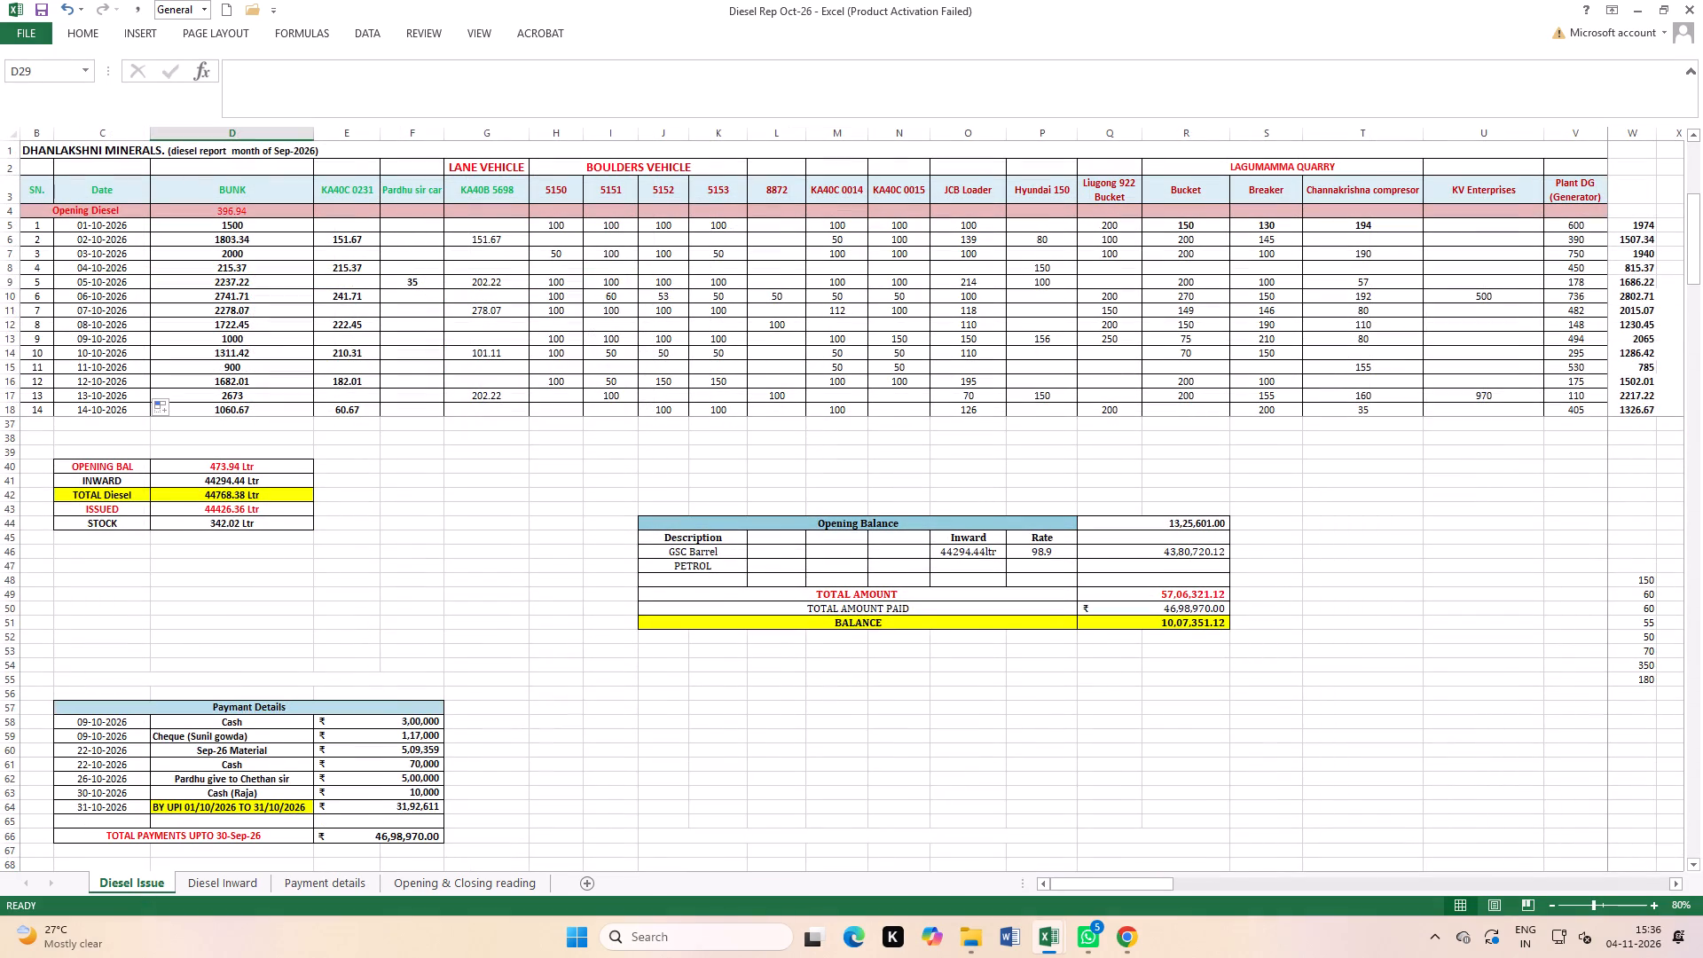
pyautogui.click(650, 738)
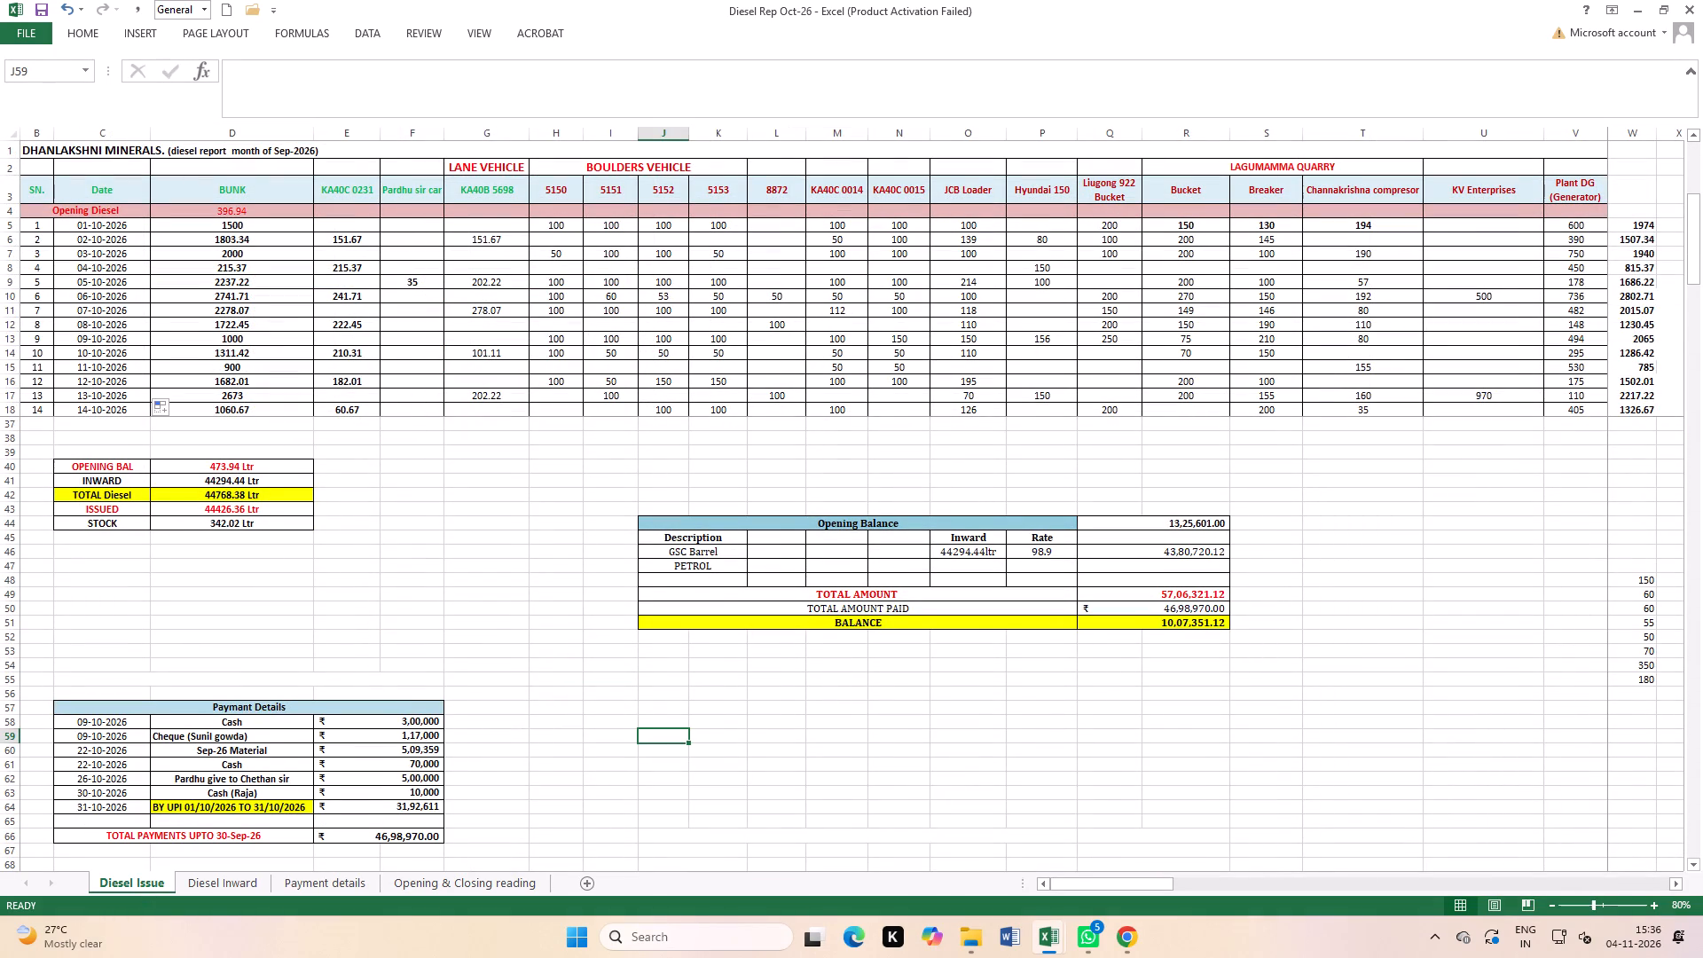
pyautogui.click(116, 700)
pyautogui.click(381, 695)
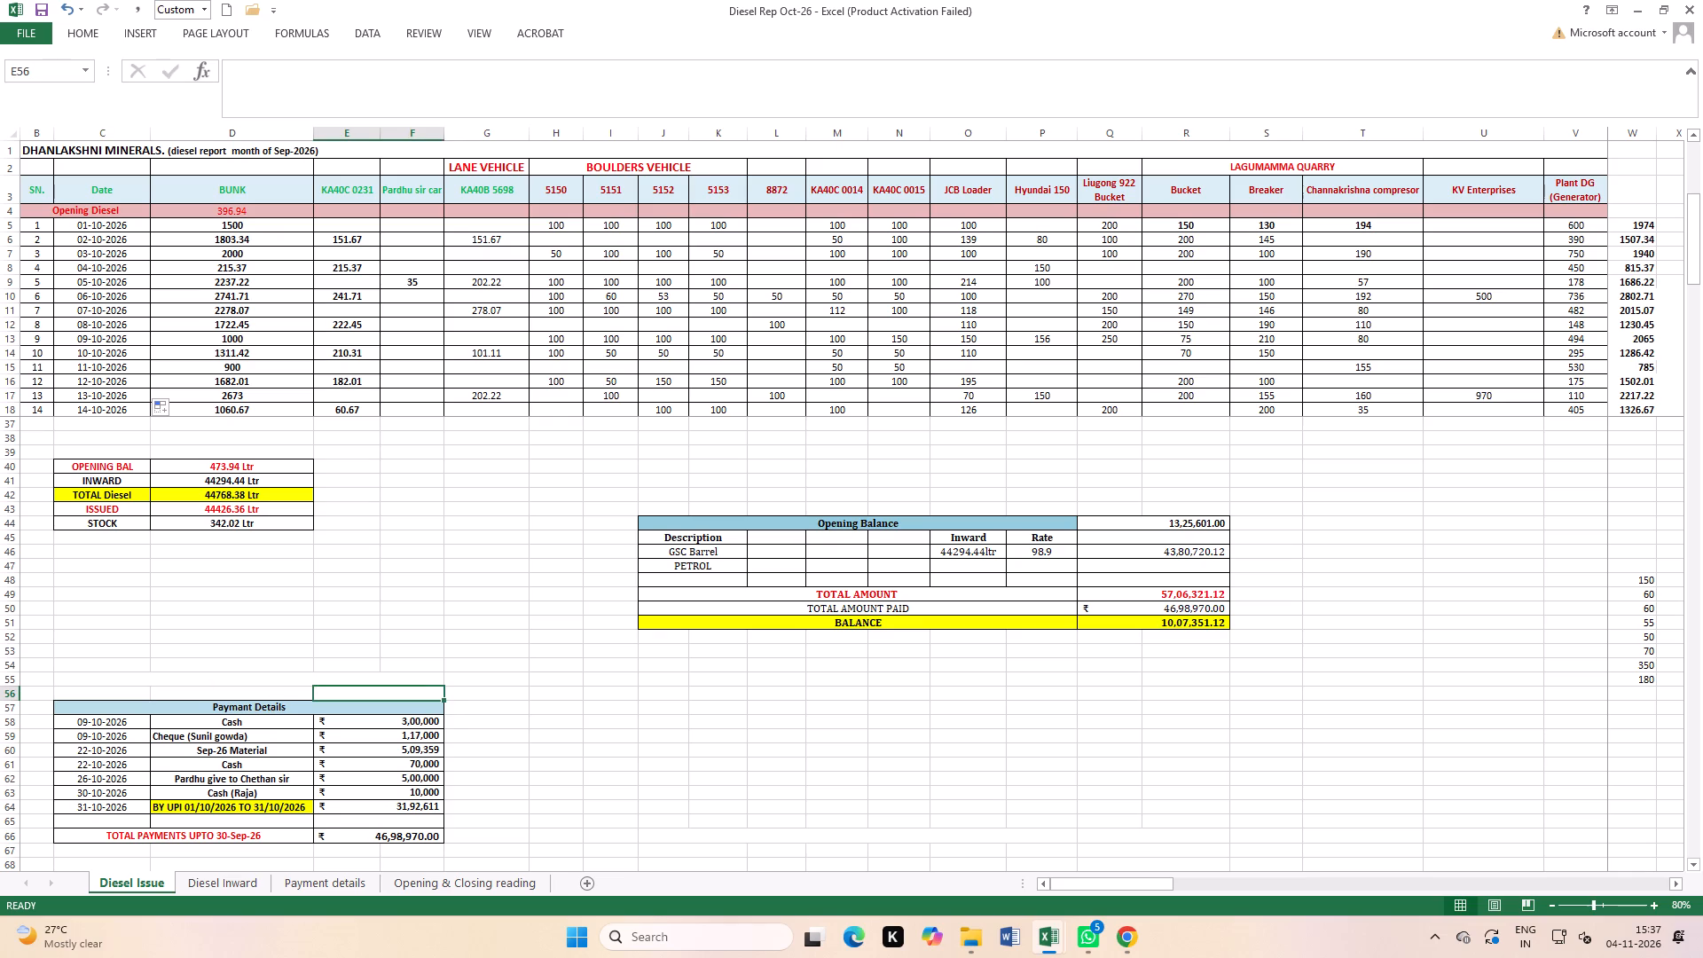
pyautogui.click(553, 719)
pyautogui.moveTo(143, 706); pyautogui.dragTo(302, 781)
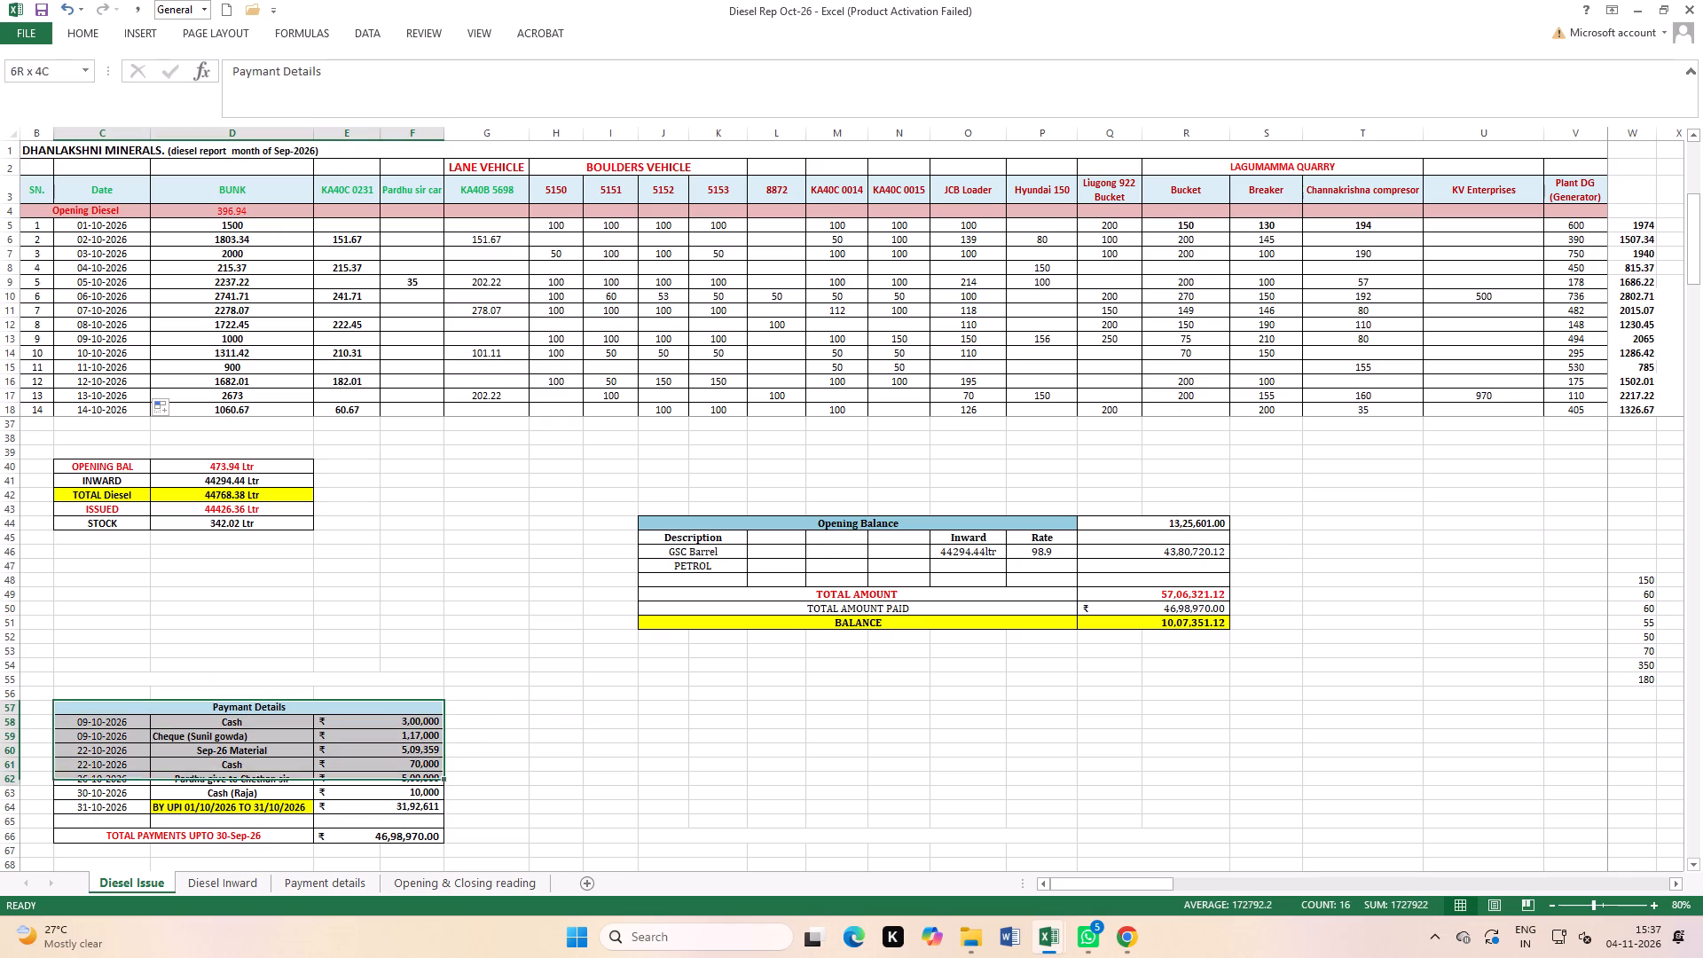
pyautogui.moveTo(302, 781); pyautogui.dragTo(334, 840)
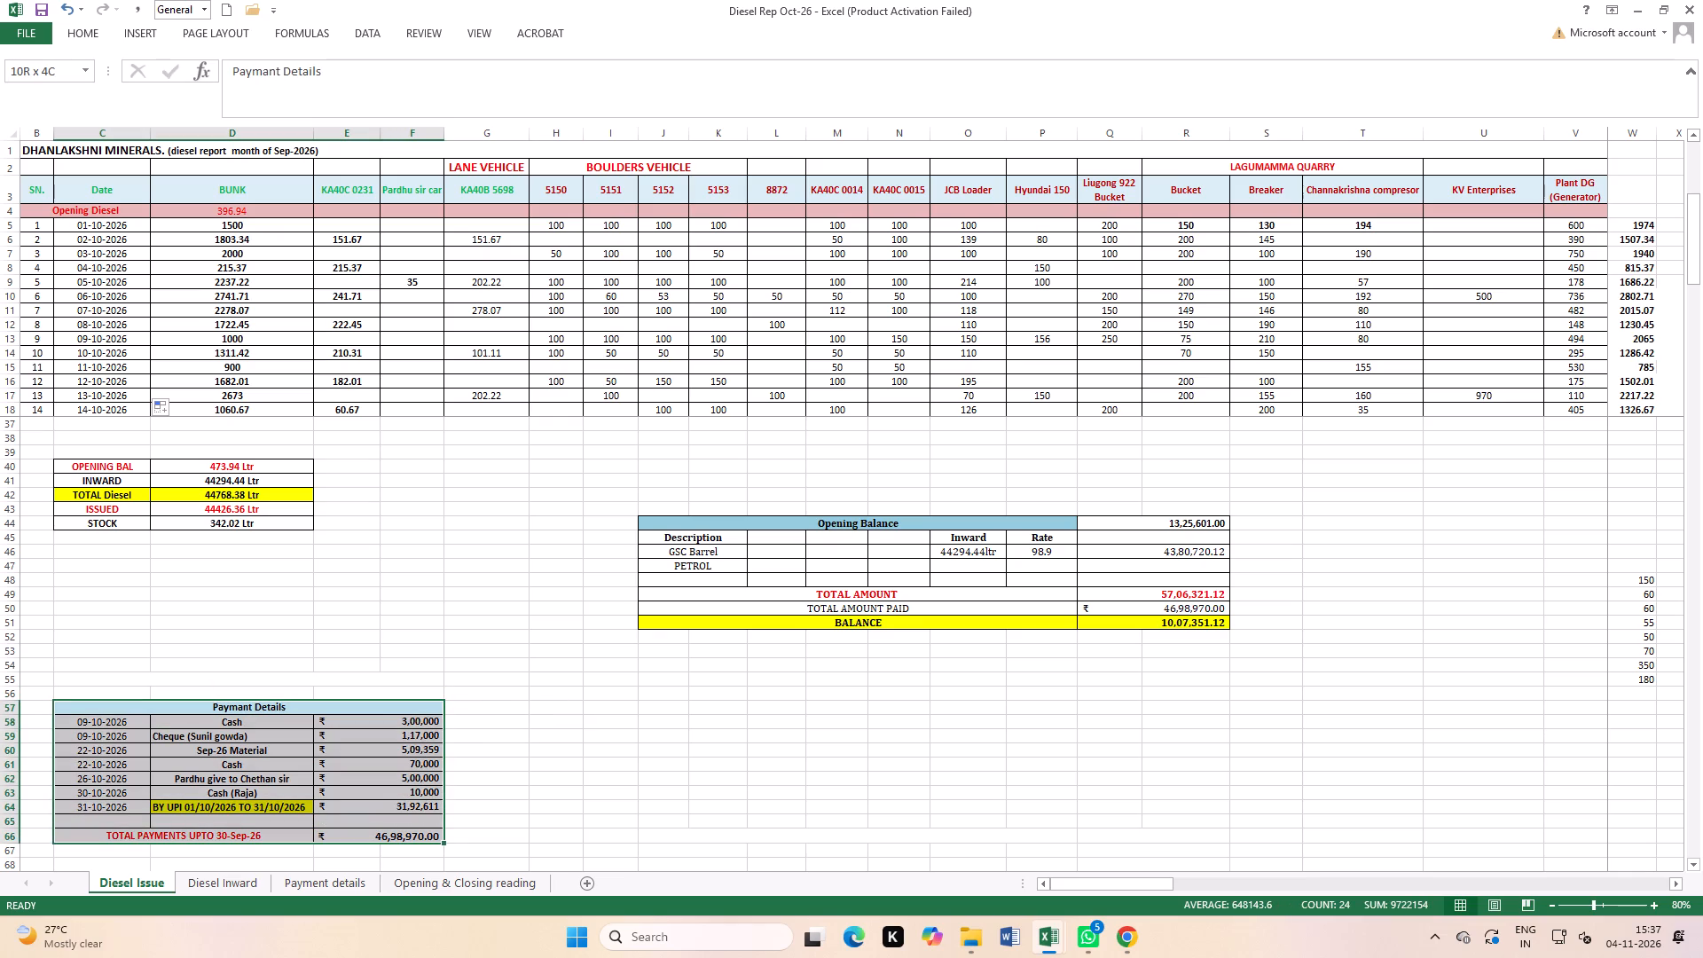
pyautogui.moveTo(334, 840); pyautogui.dragTo(349, 816)
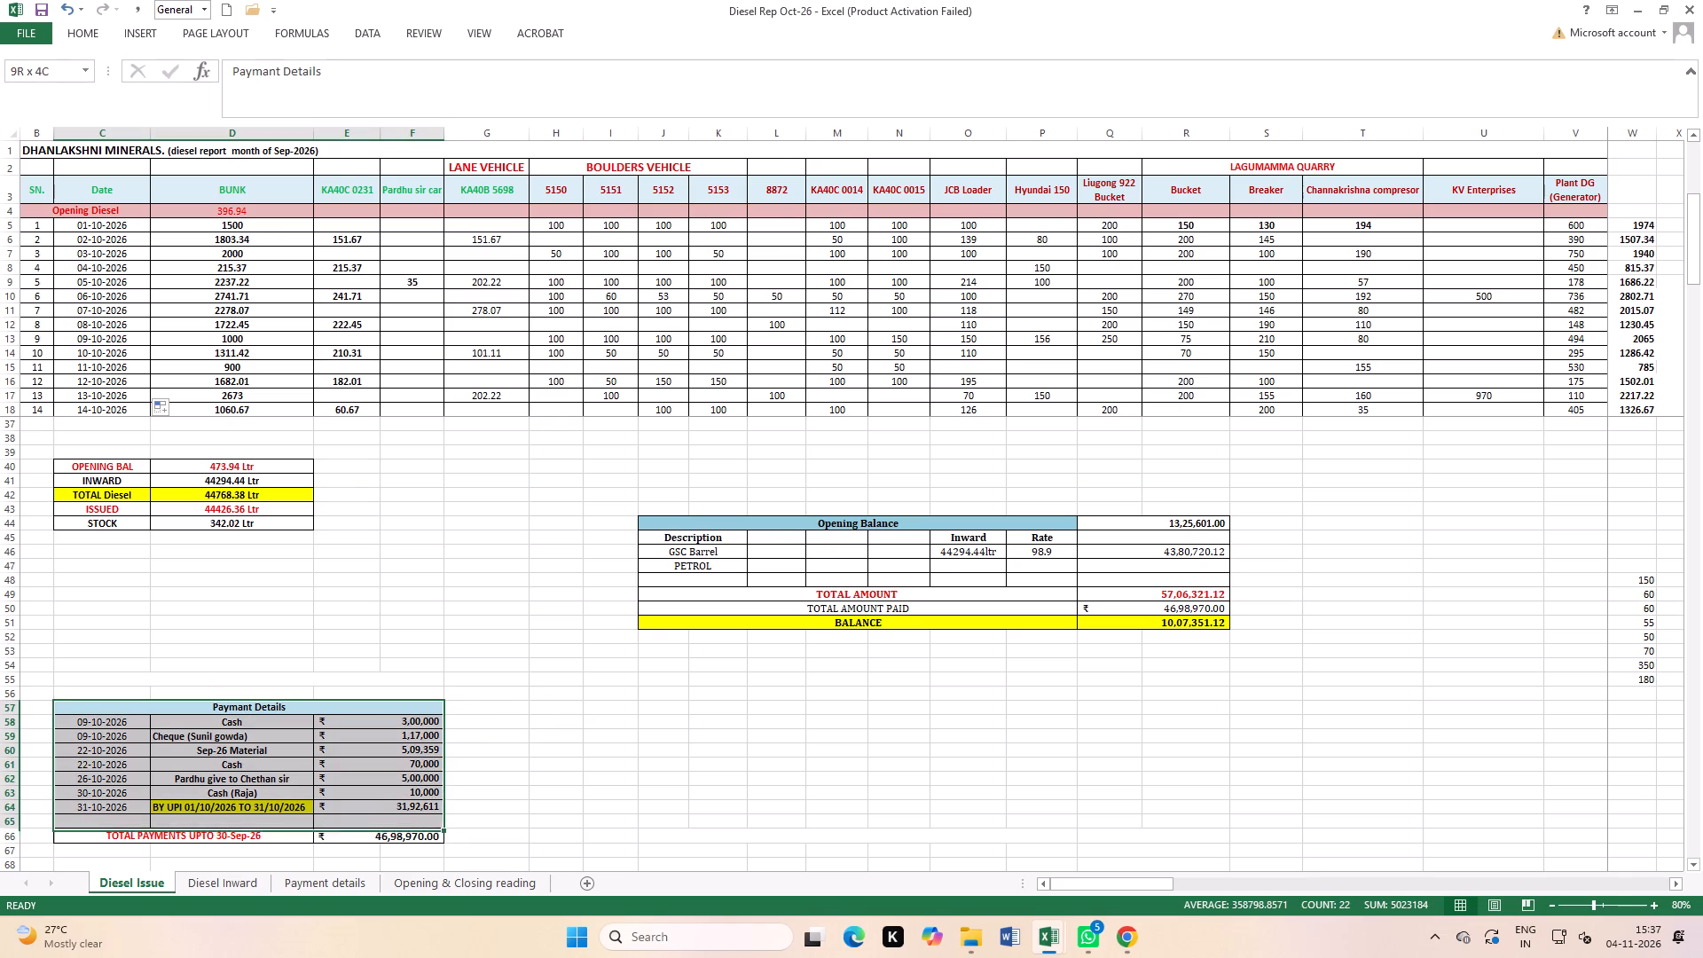
pyautogui.moveTo(349, 816); pyautogui.dragTo(367, 787)
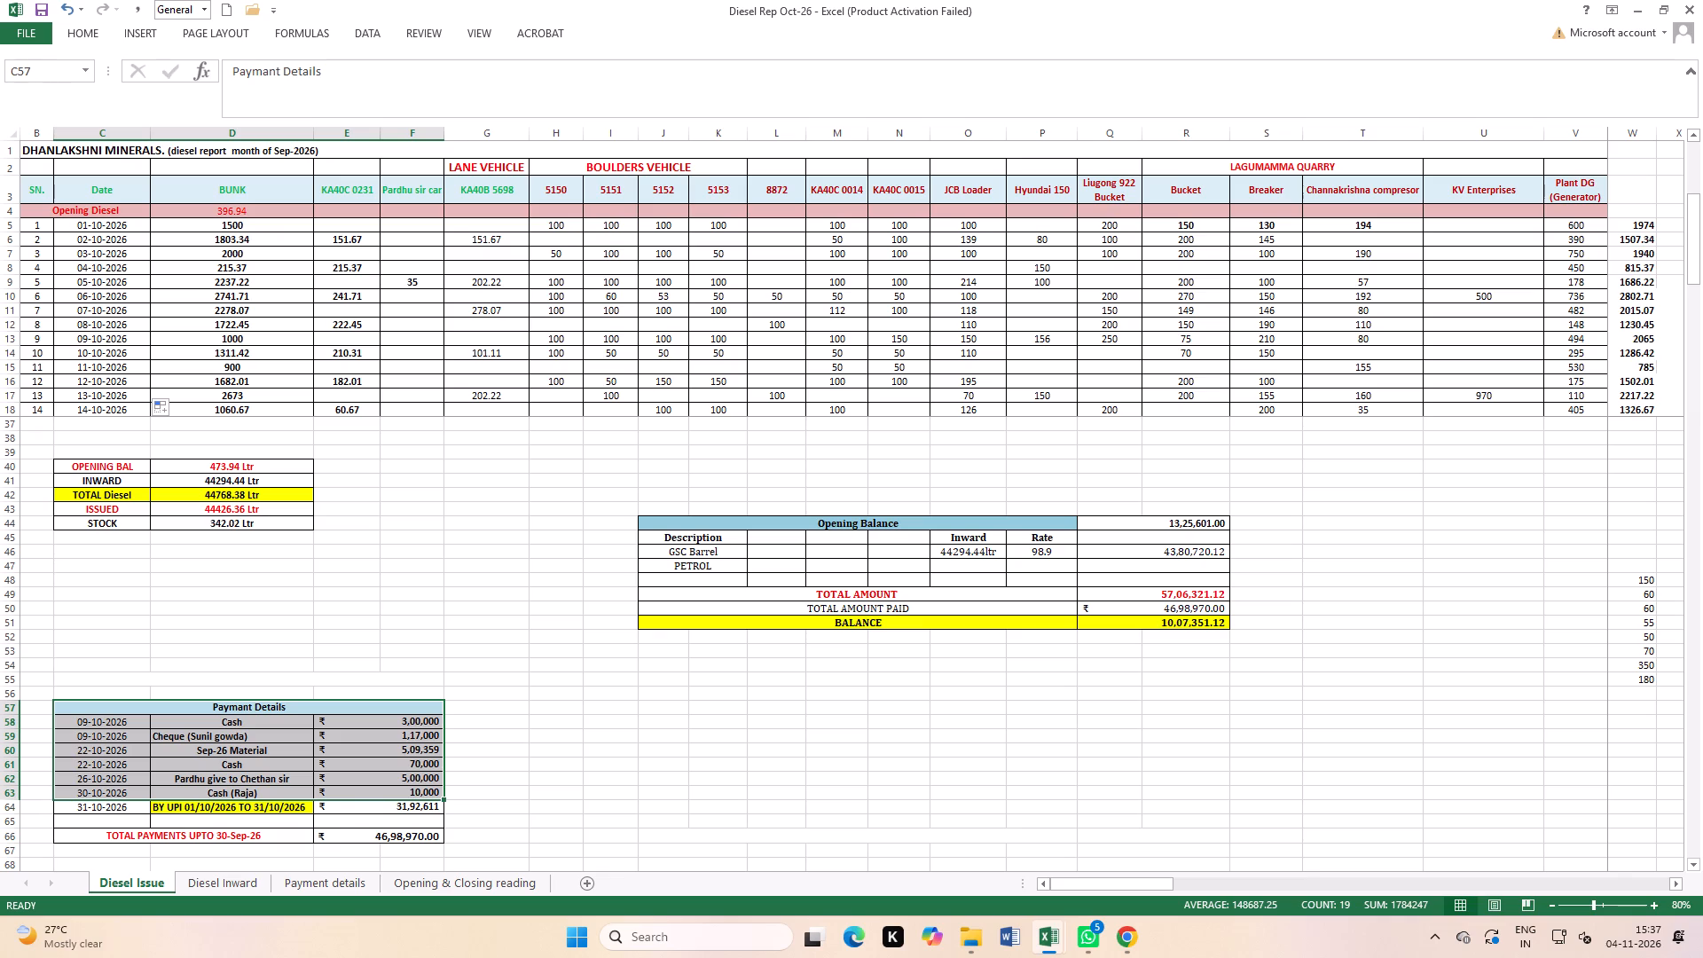
pyautogui.click(614, 718)
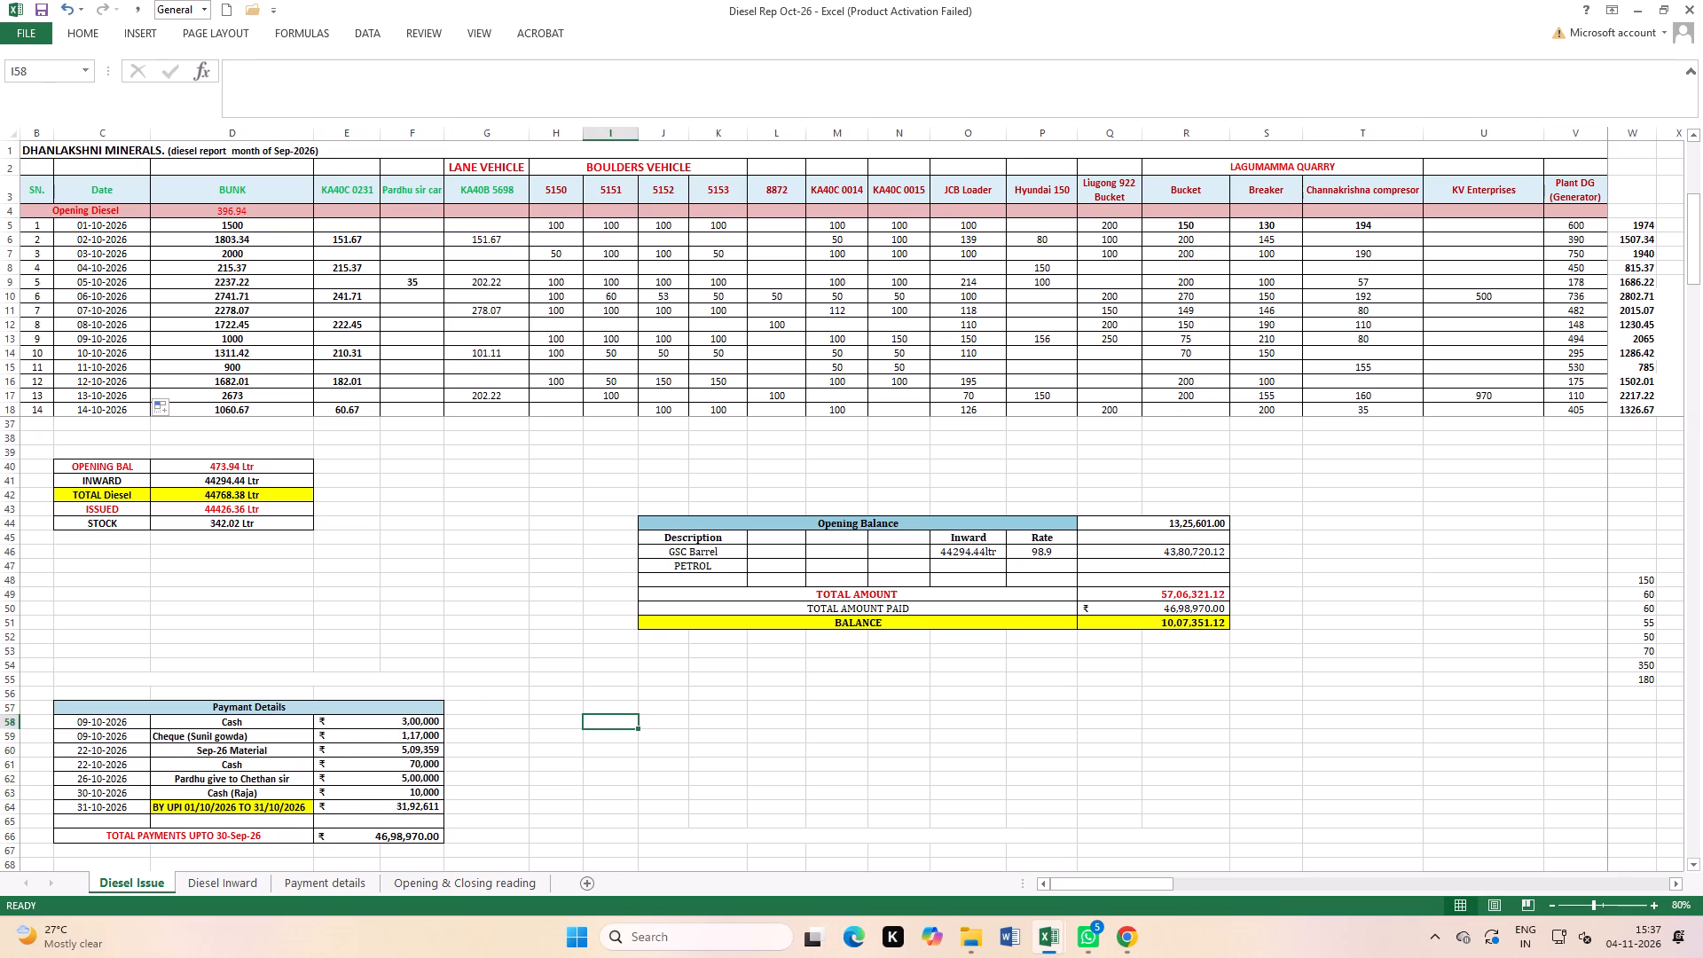
# Open the Diesel sep-26 workbook and review the summary tables on Diesel Issue and the September period tables on Payment details.
pyautogui.click(965, 942)
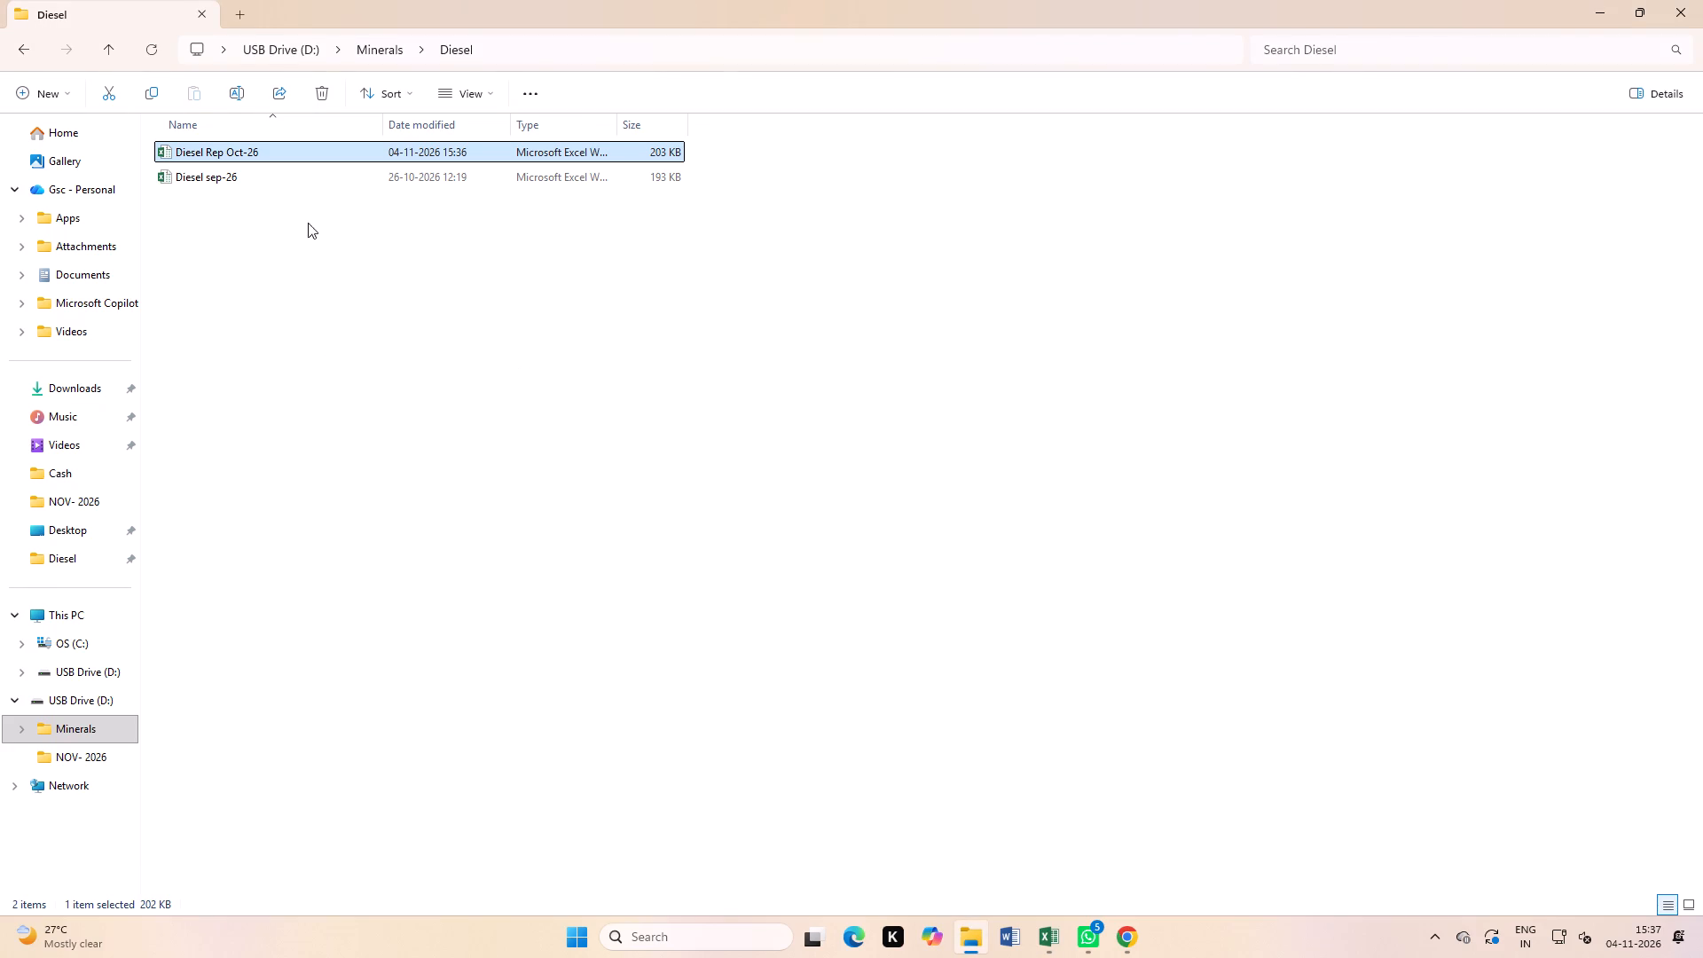
pyautogui.doubleClick(244, 178)
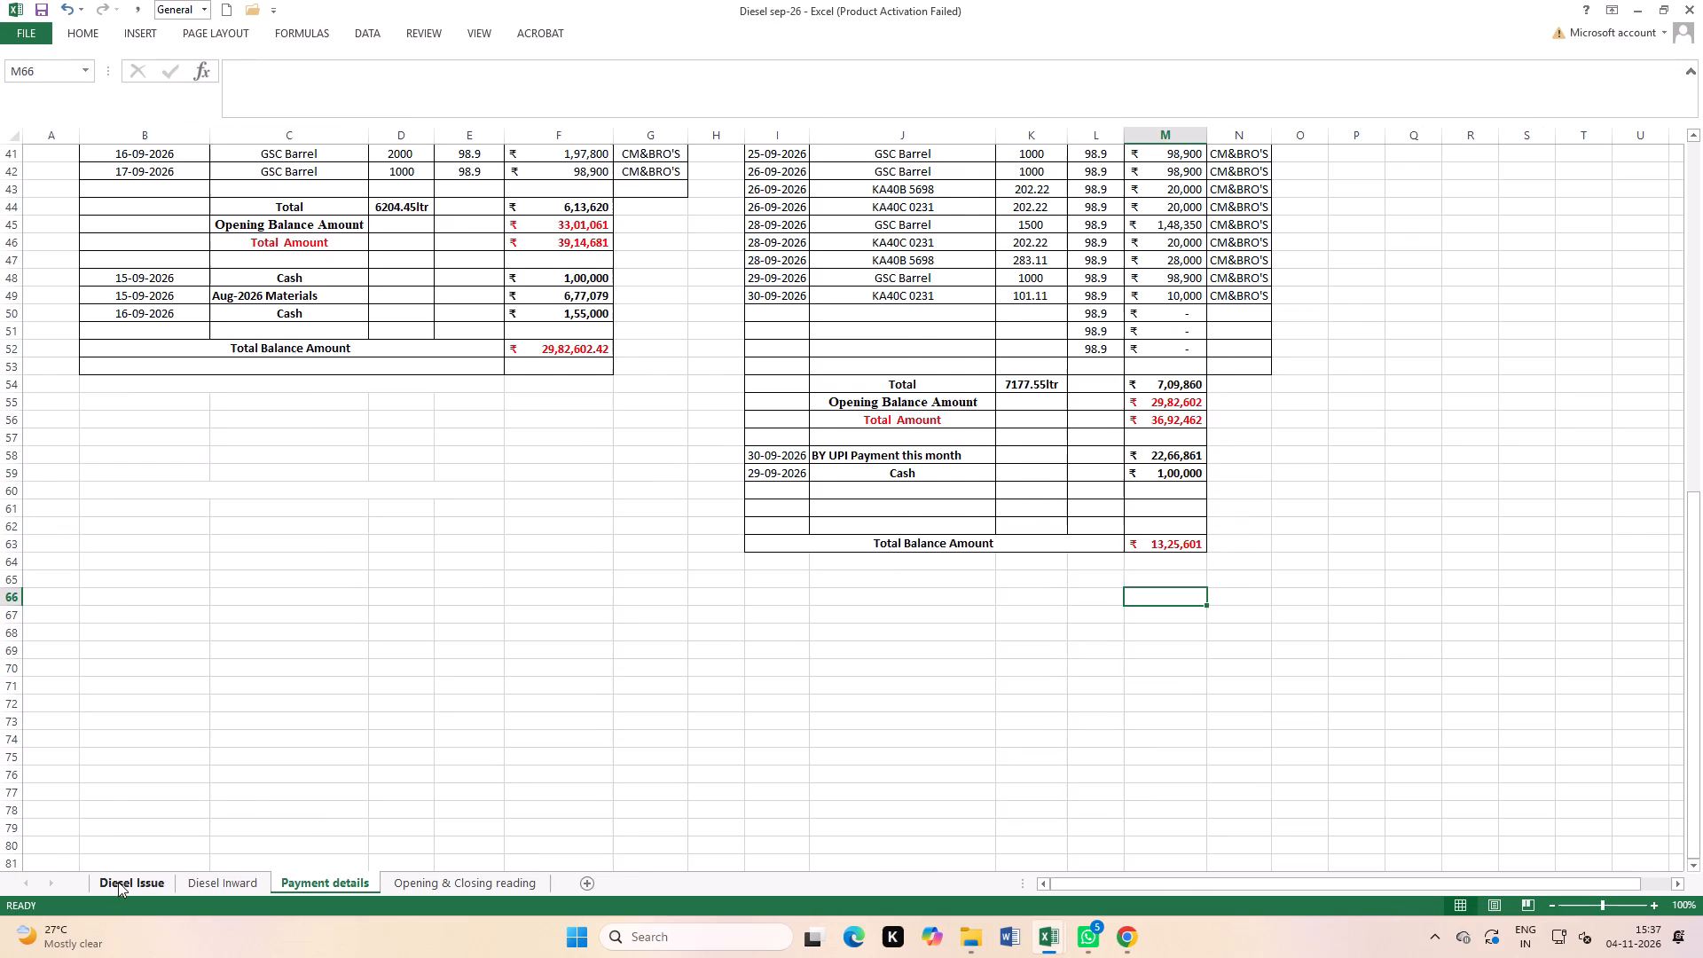
pyautogui.moveTo(116, 882); pyautogui.dragTo(123, 873)
pyautogui.scroll(-4, 252, 671)
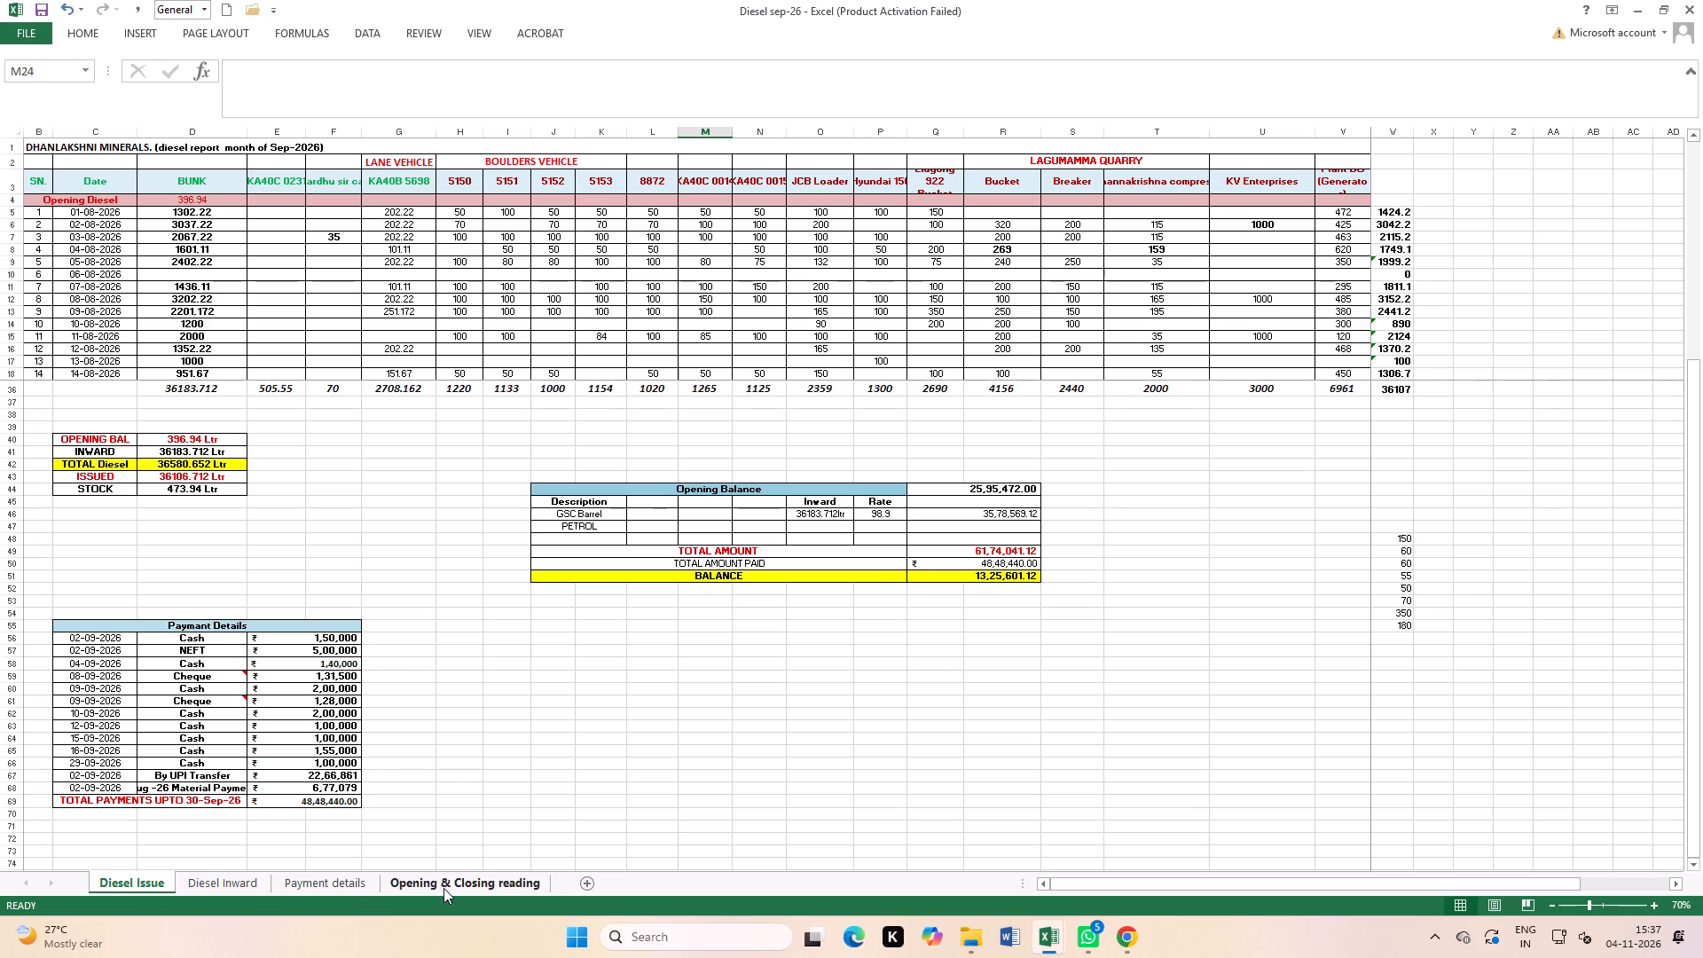
pyautogui.click(344, 883)
pyautogui.scroll(6, 483, 679)
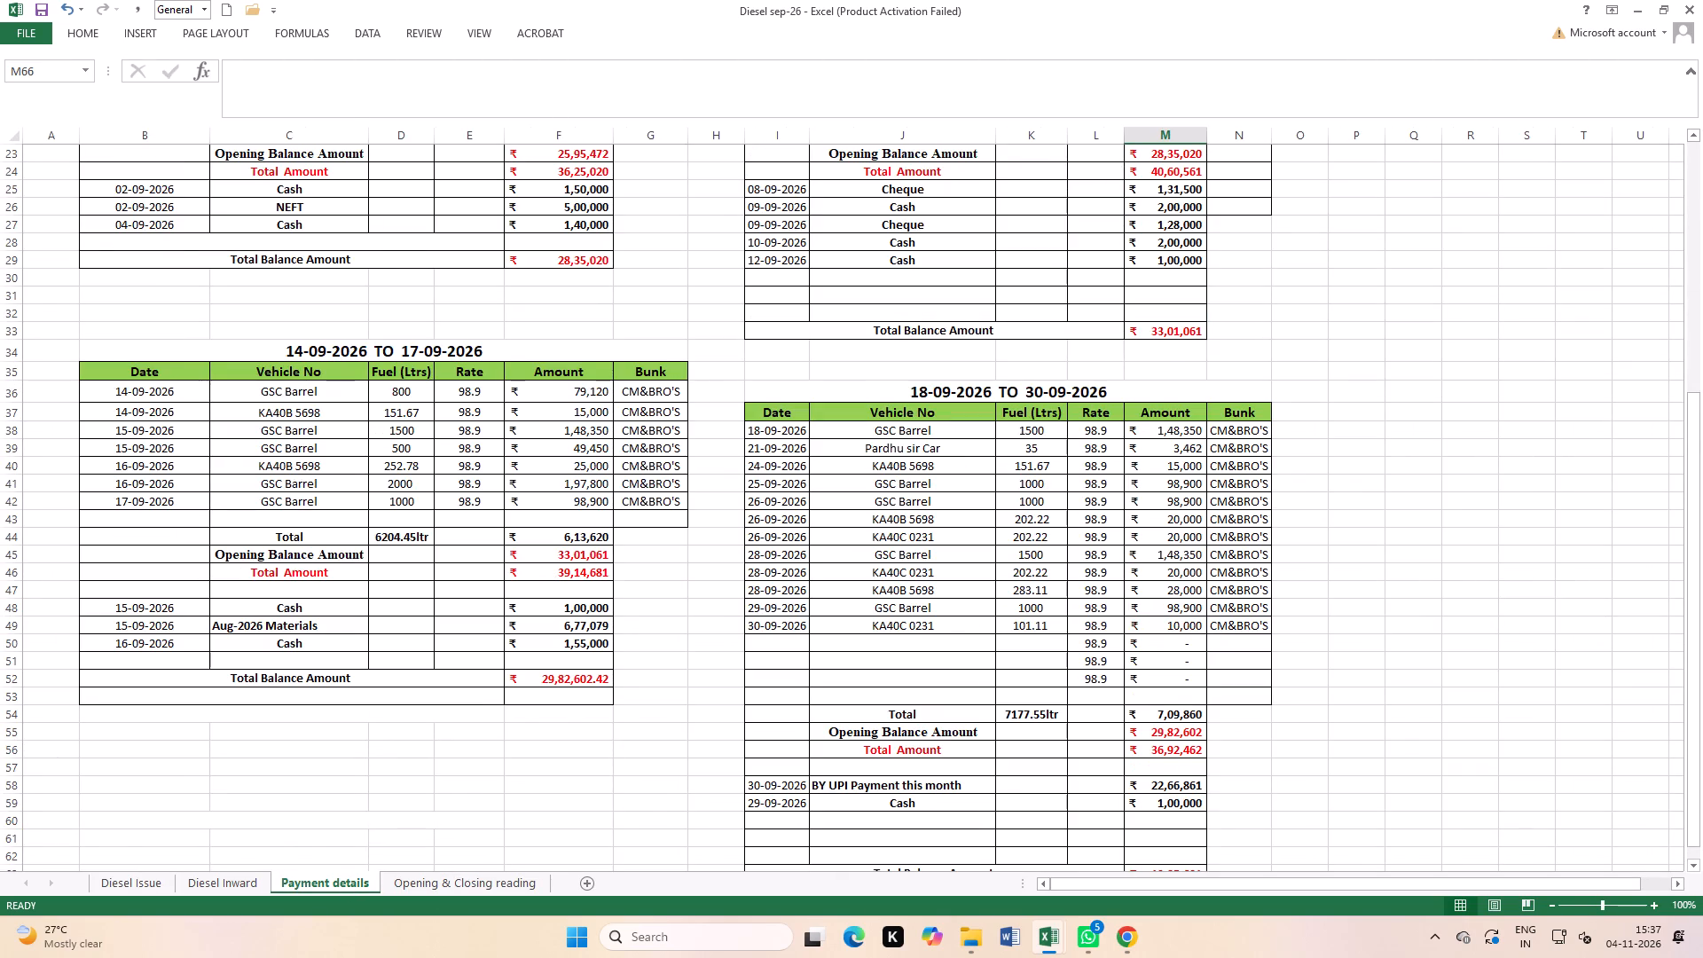
pyautogui.scroll(-2, 292, 636)
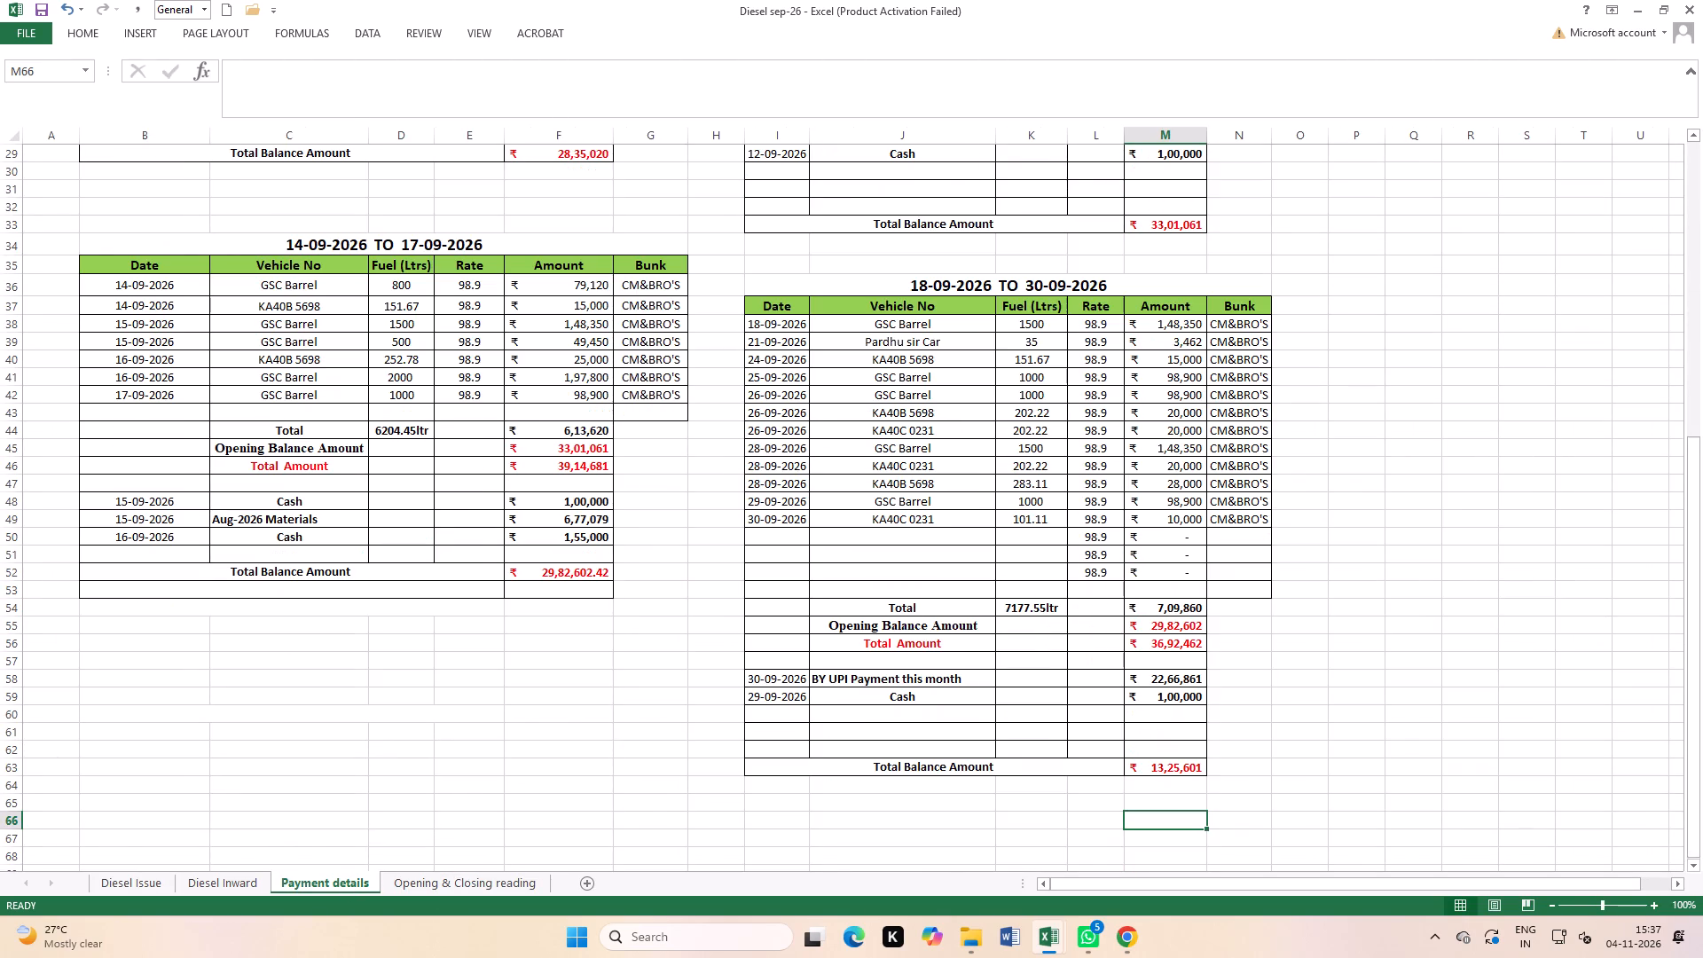
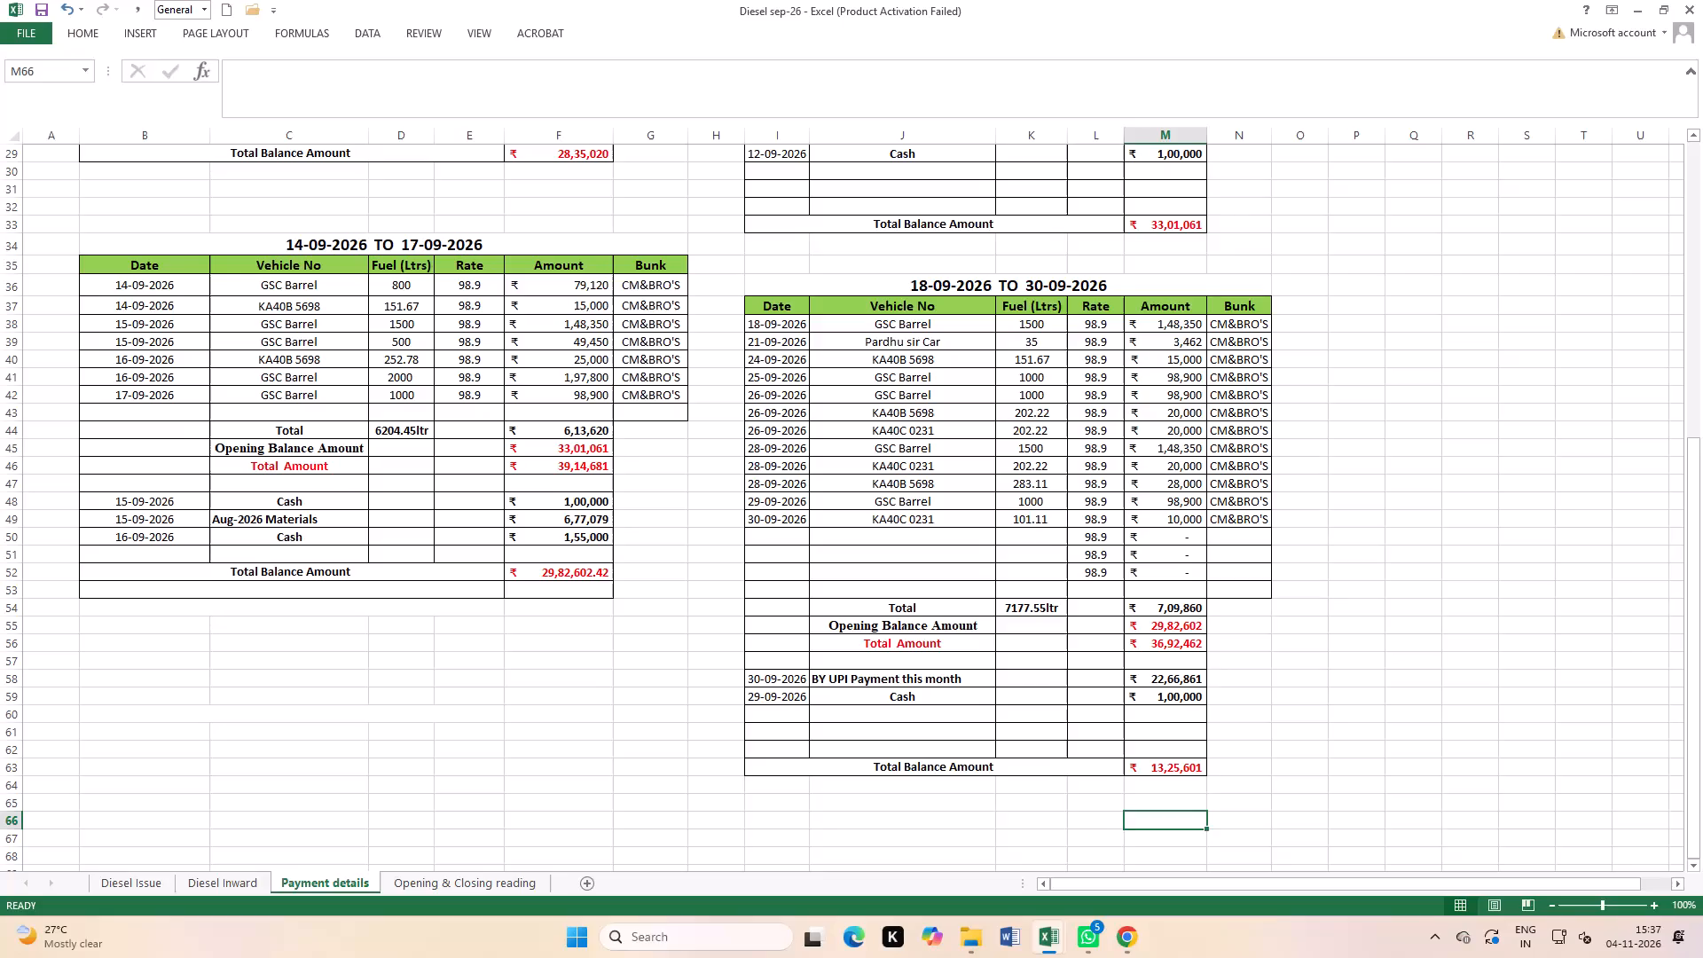
# Review the rest of Payment details and the daily entries and summary tables on Diesel Issue in the September workbook.
pyautogui.scroll(-2, 337, 648)
pyautogui.scroll(-11, 564, 717)
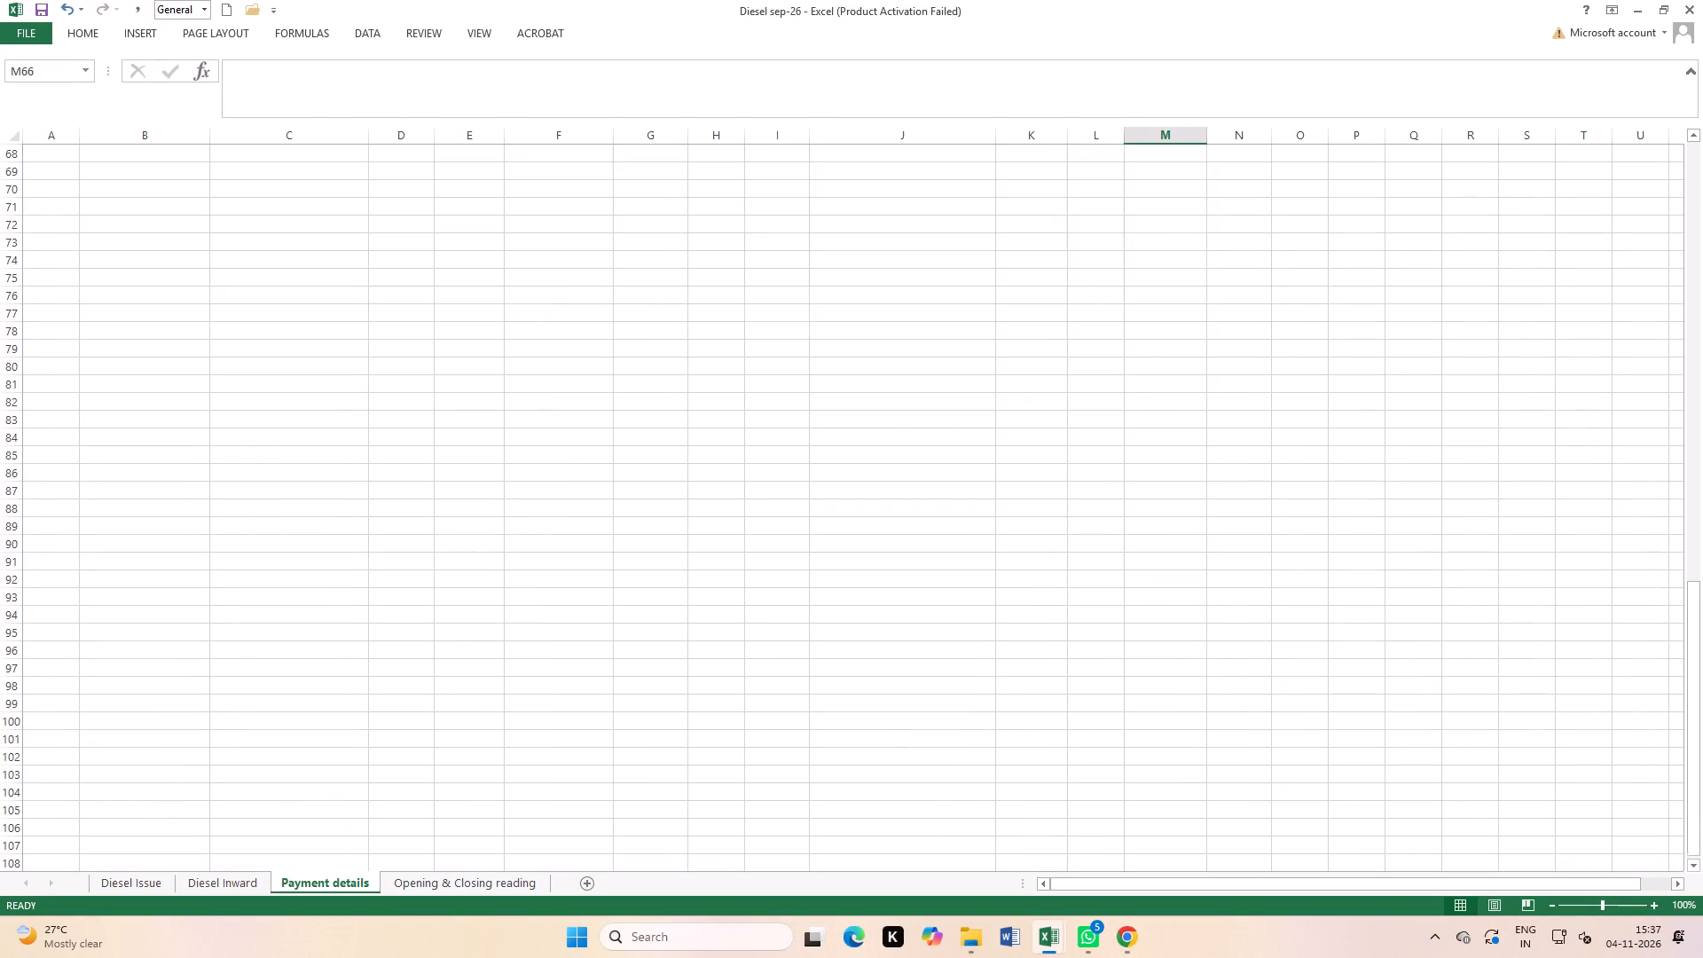
pyautogui.scroll(5, 551, 695)
pyautogui.click(224, 886)
pyautogui.click(150, 884)
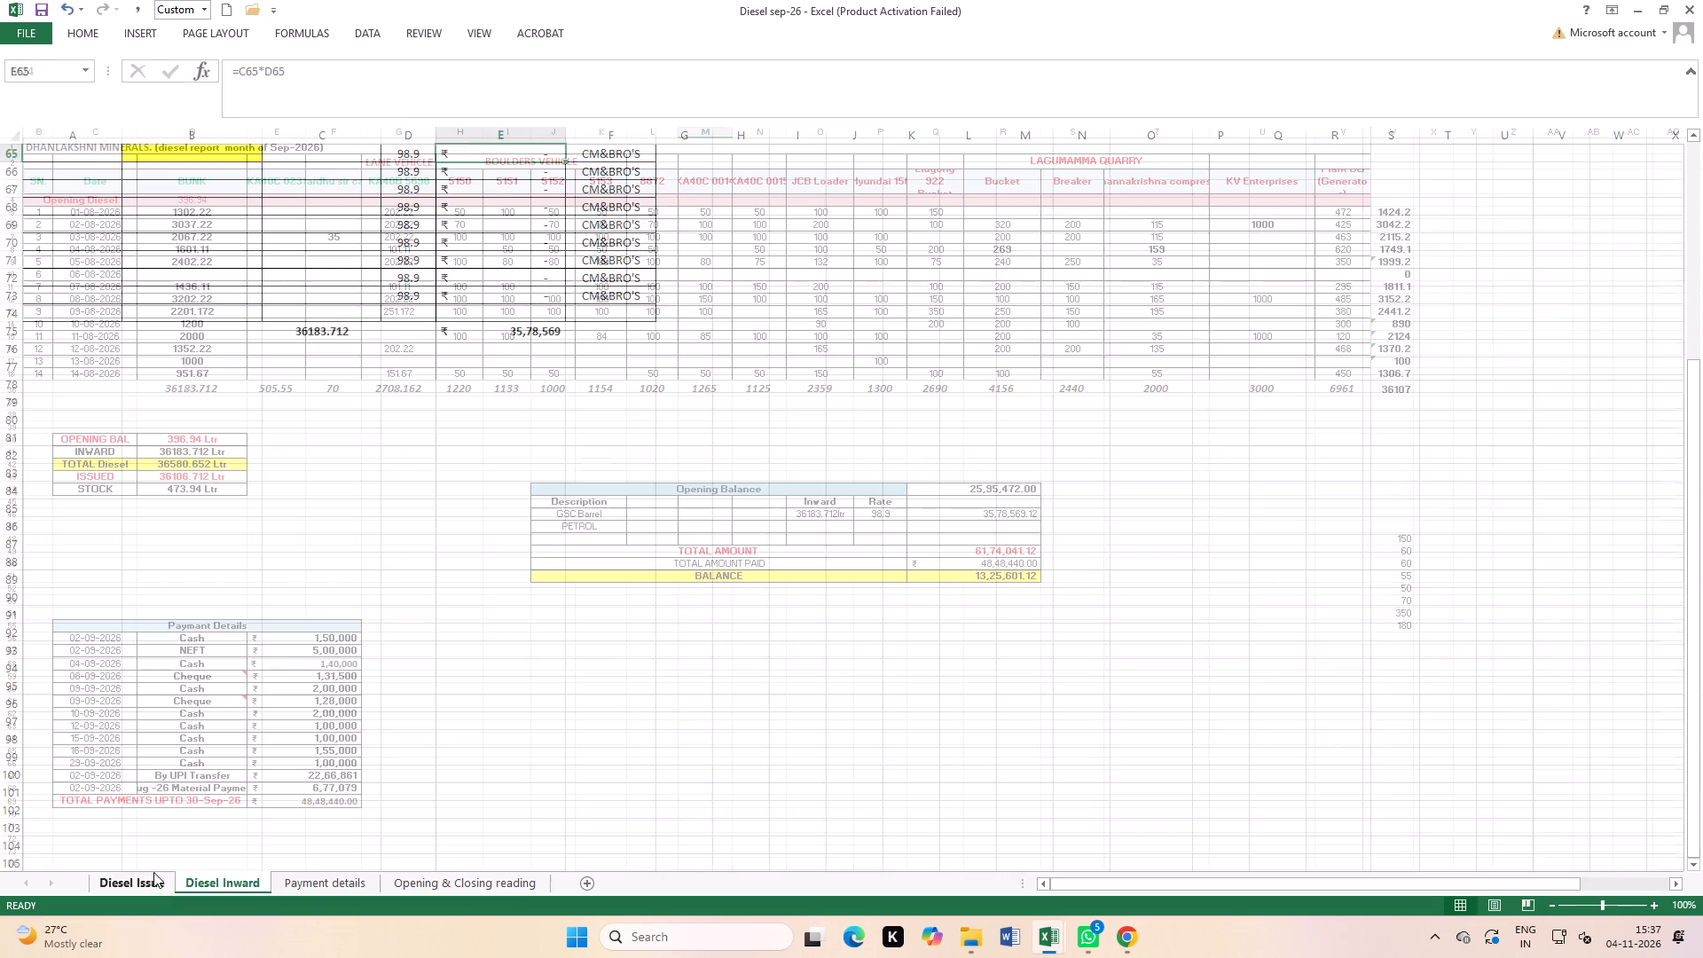
pyautogui.scroll(4, 200, 736)
pyautogui.scroll(5, 208, 570)
pyautogui.scroll(-4, 210, 750)
pyautogui.scroll(10, 215, 695)
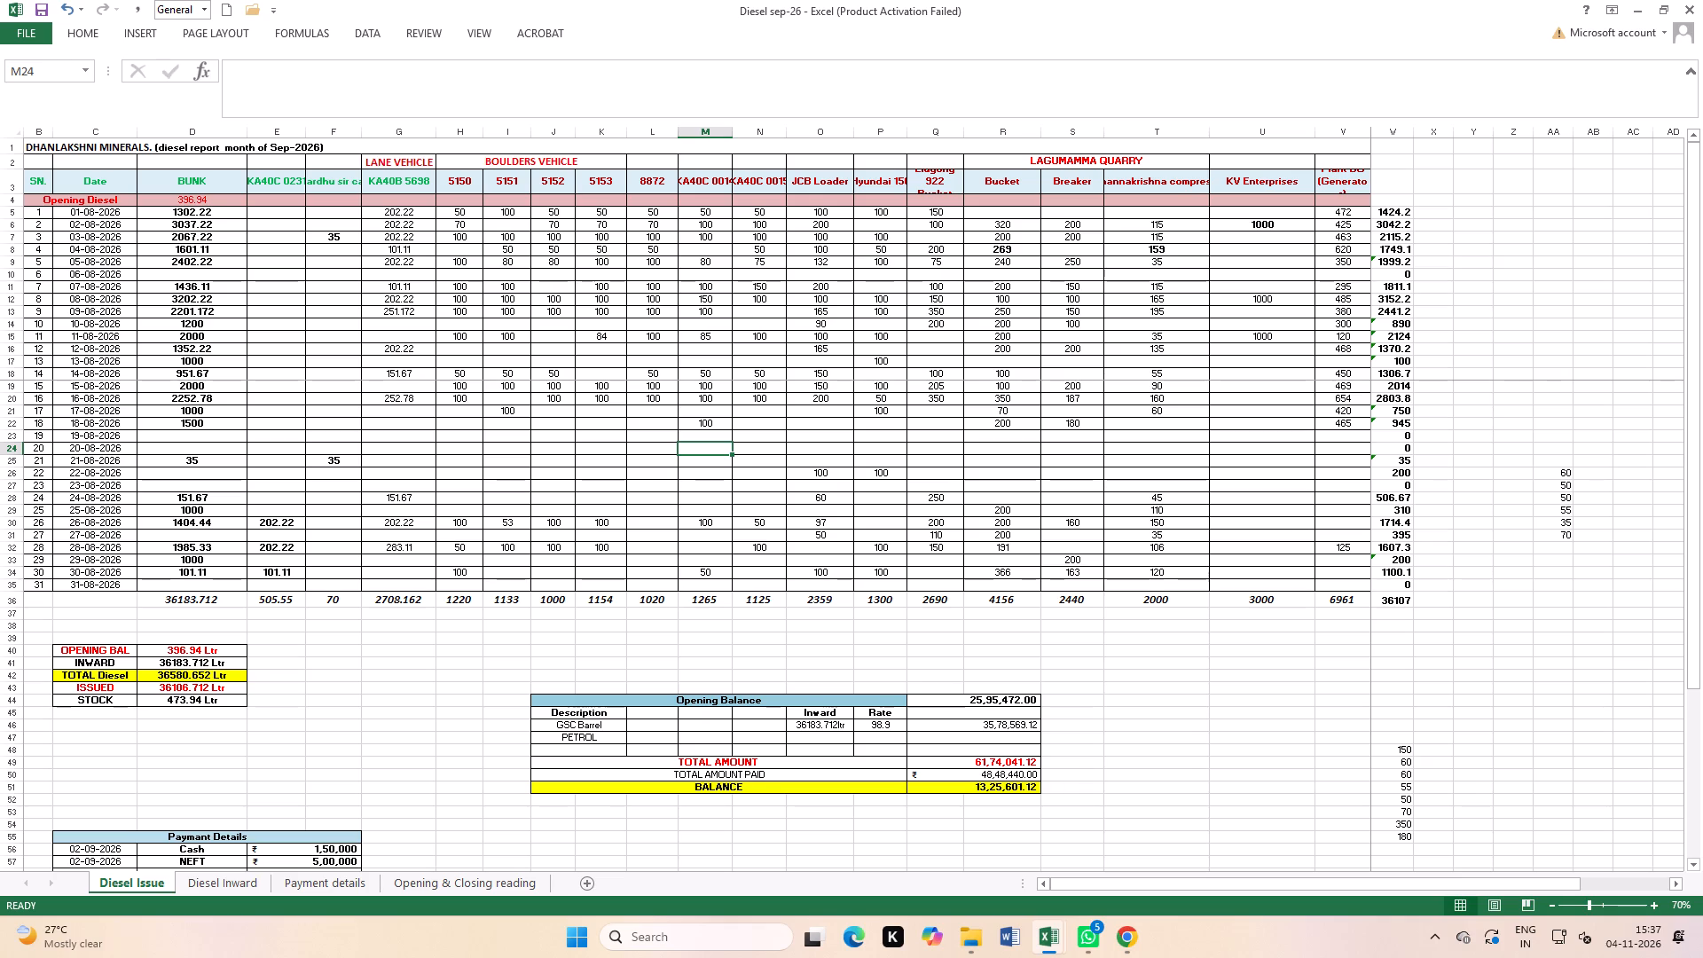
pyautogui.scroll(-6, 126, 520)
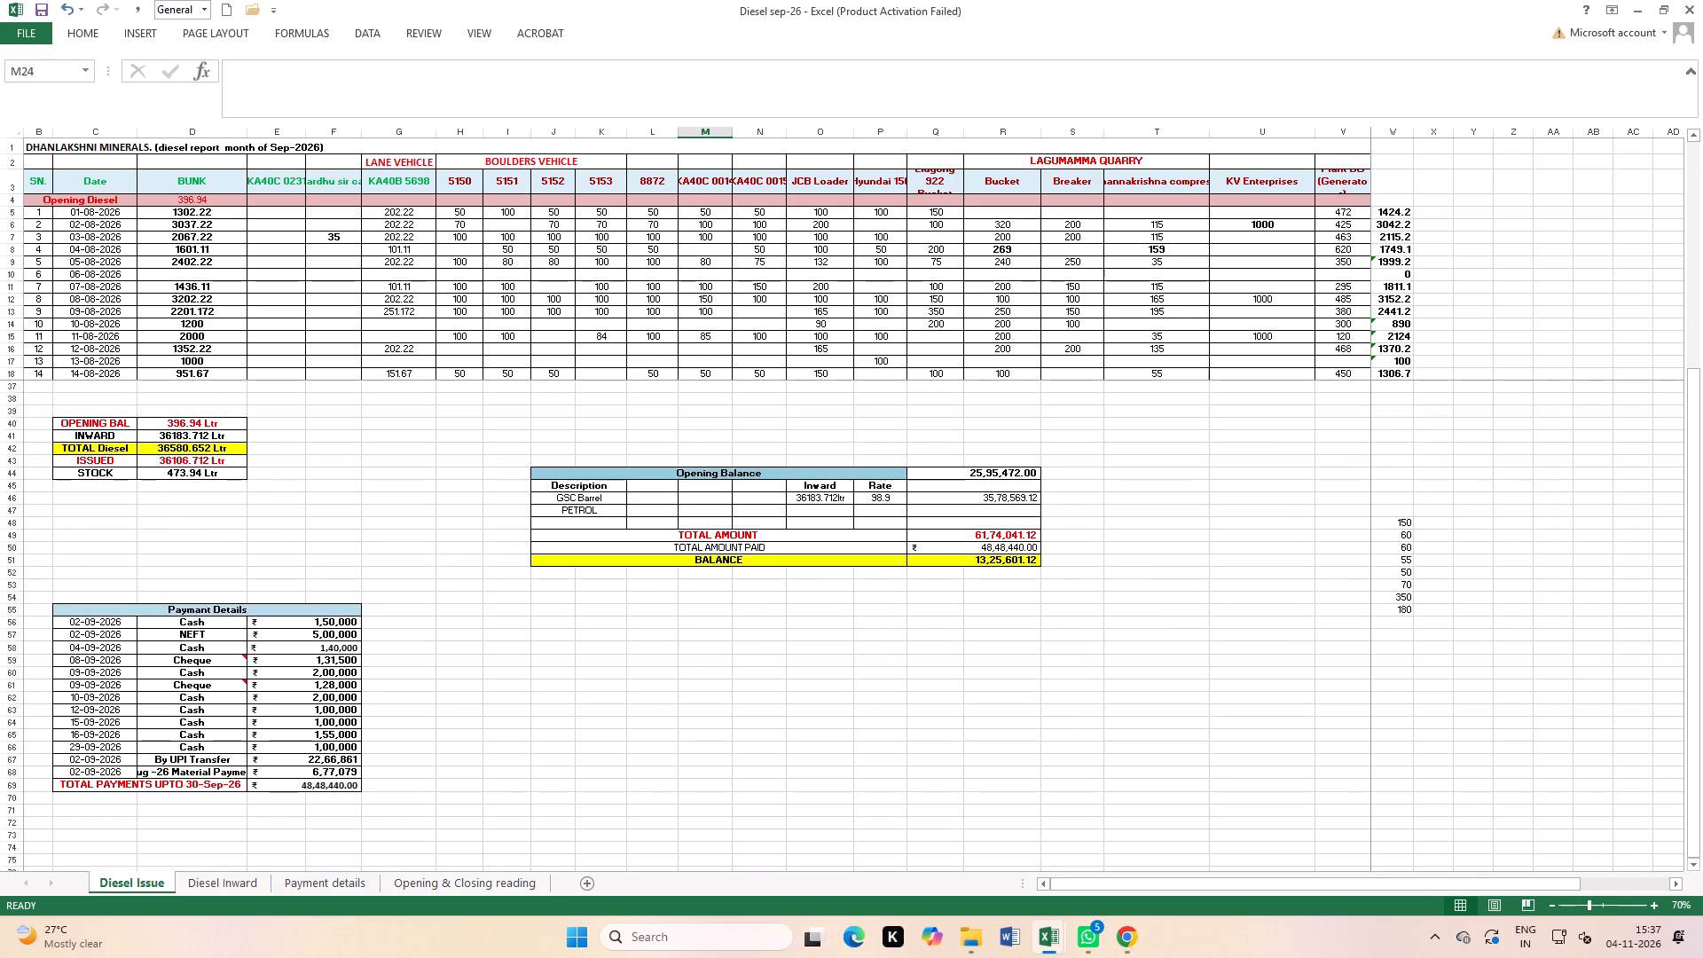
# Compare the Diesel Issue entries and summary tables in the October workbook with those in the September workbook.
pyautogui.hotkey('ctrl', 'Tab')
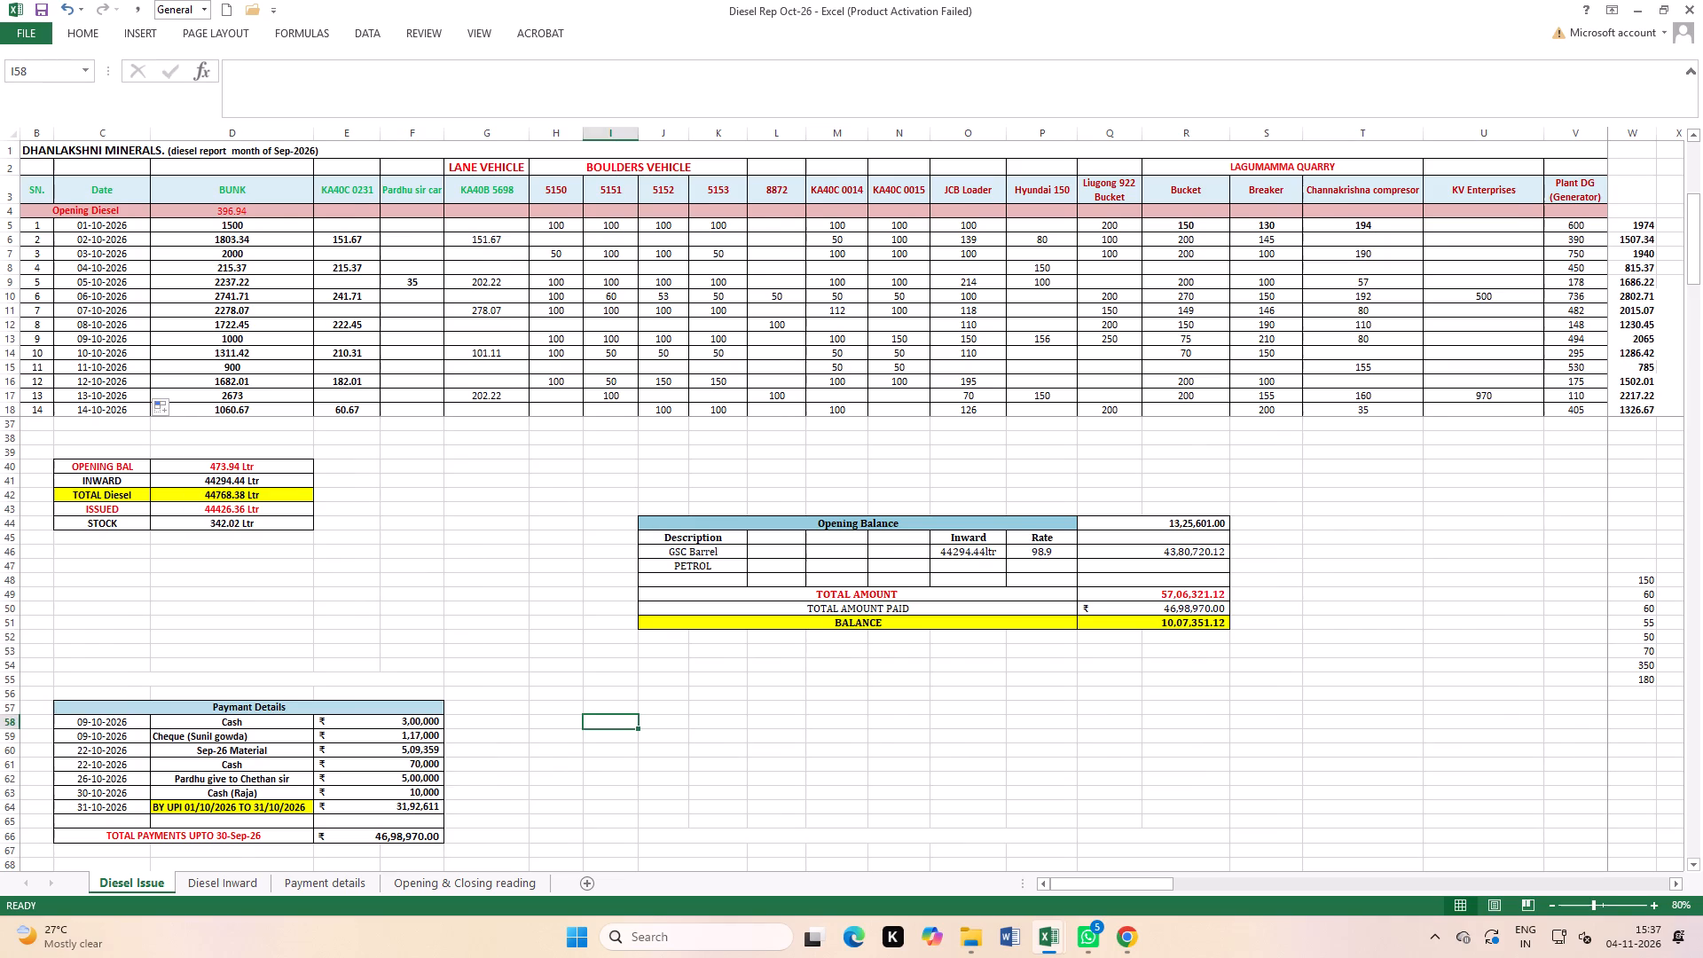
pyautogui.scroll(13, 241, 330)
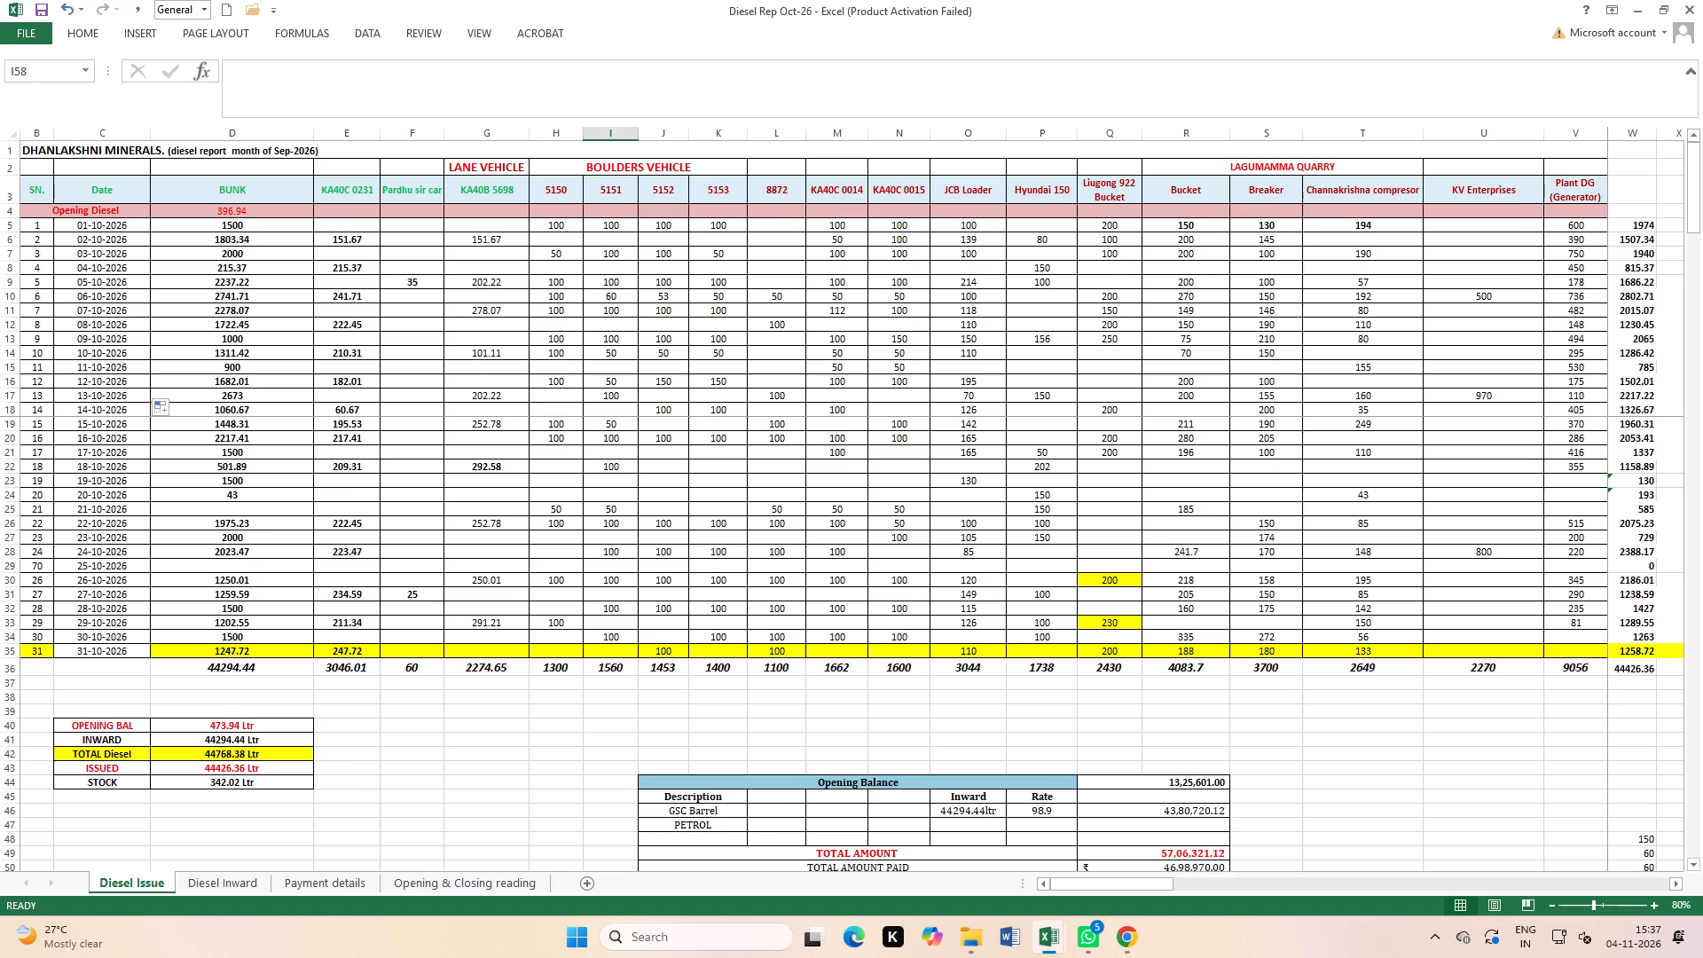
pyautogui.hotkey('ctrl', 'Tab')
pyautogui.scroll(6, 260, 563)
pyautogui.hotkey('ctrl', 'Tab')
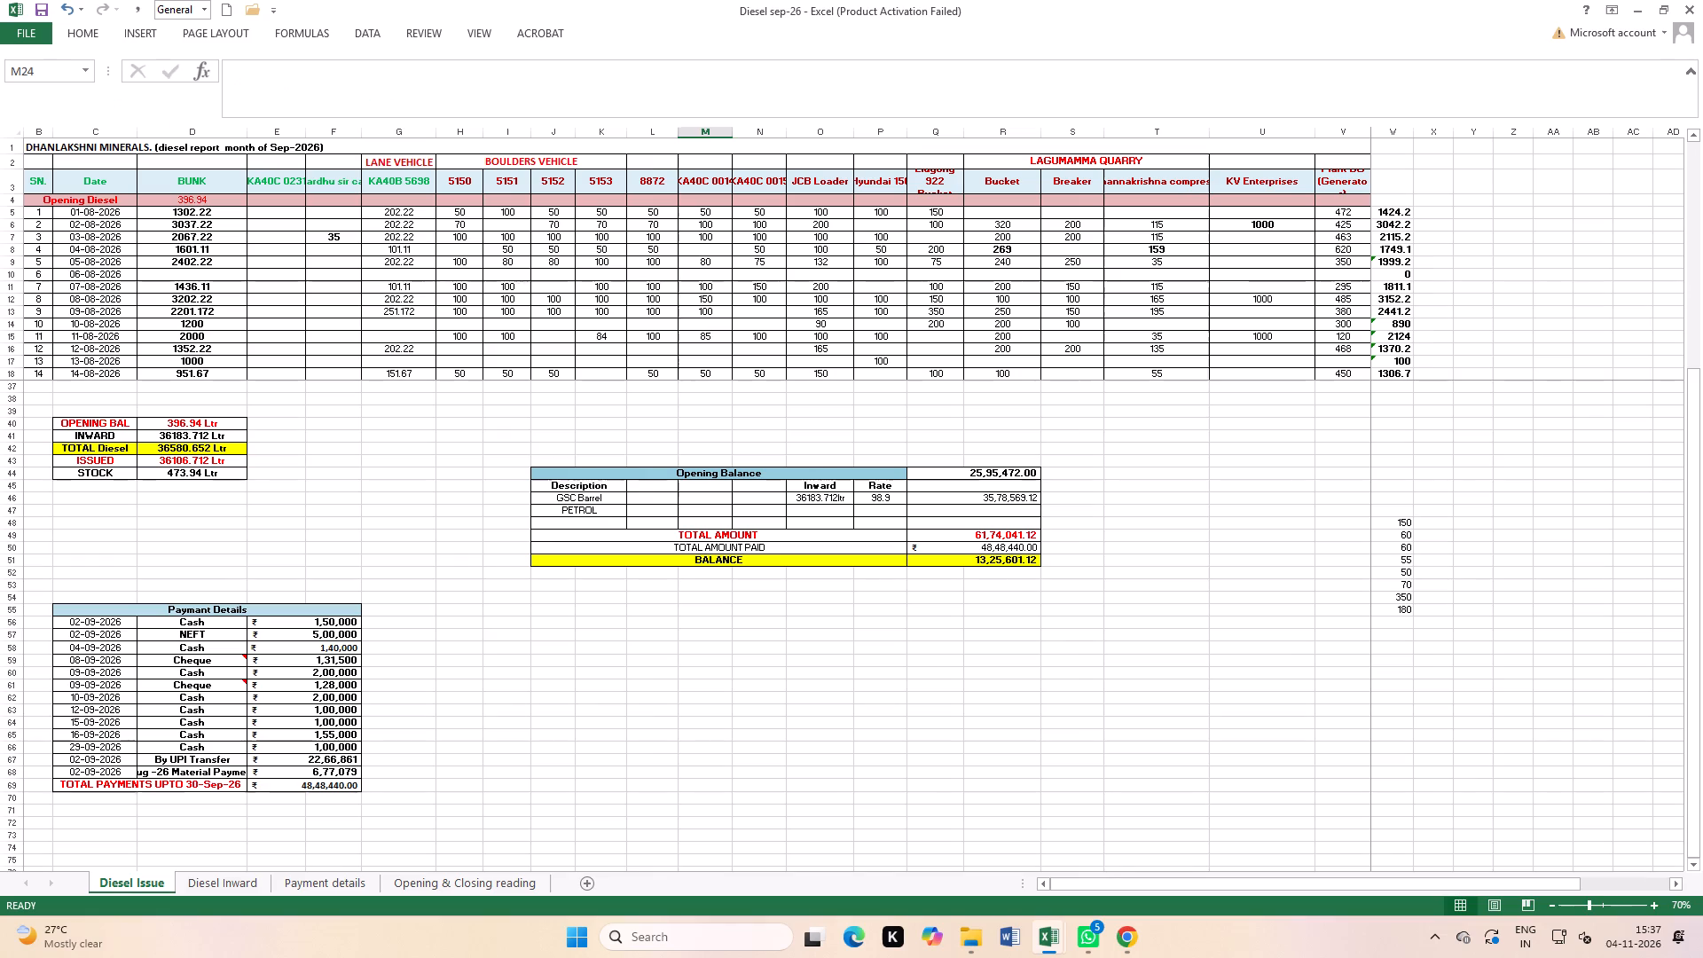
pyautogui.scroll(5, 243, 470)
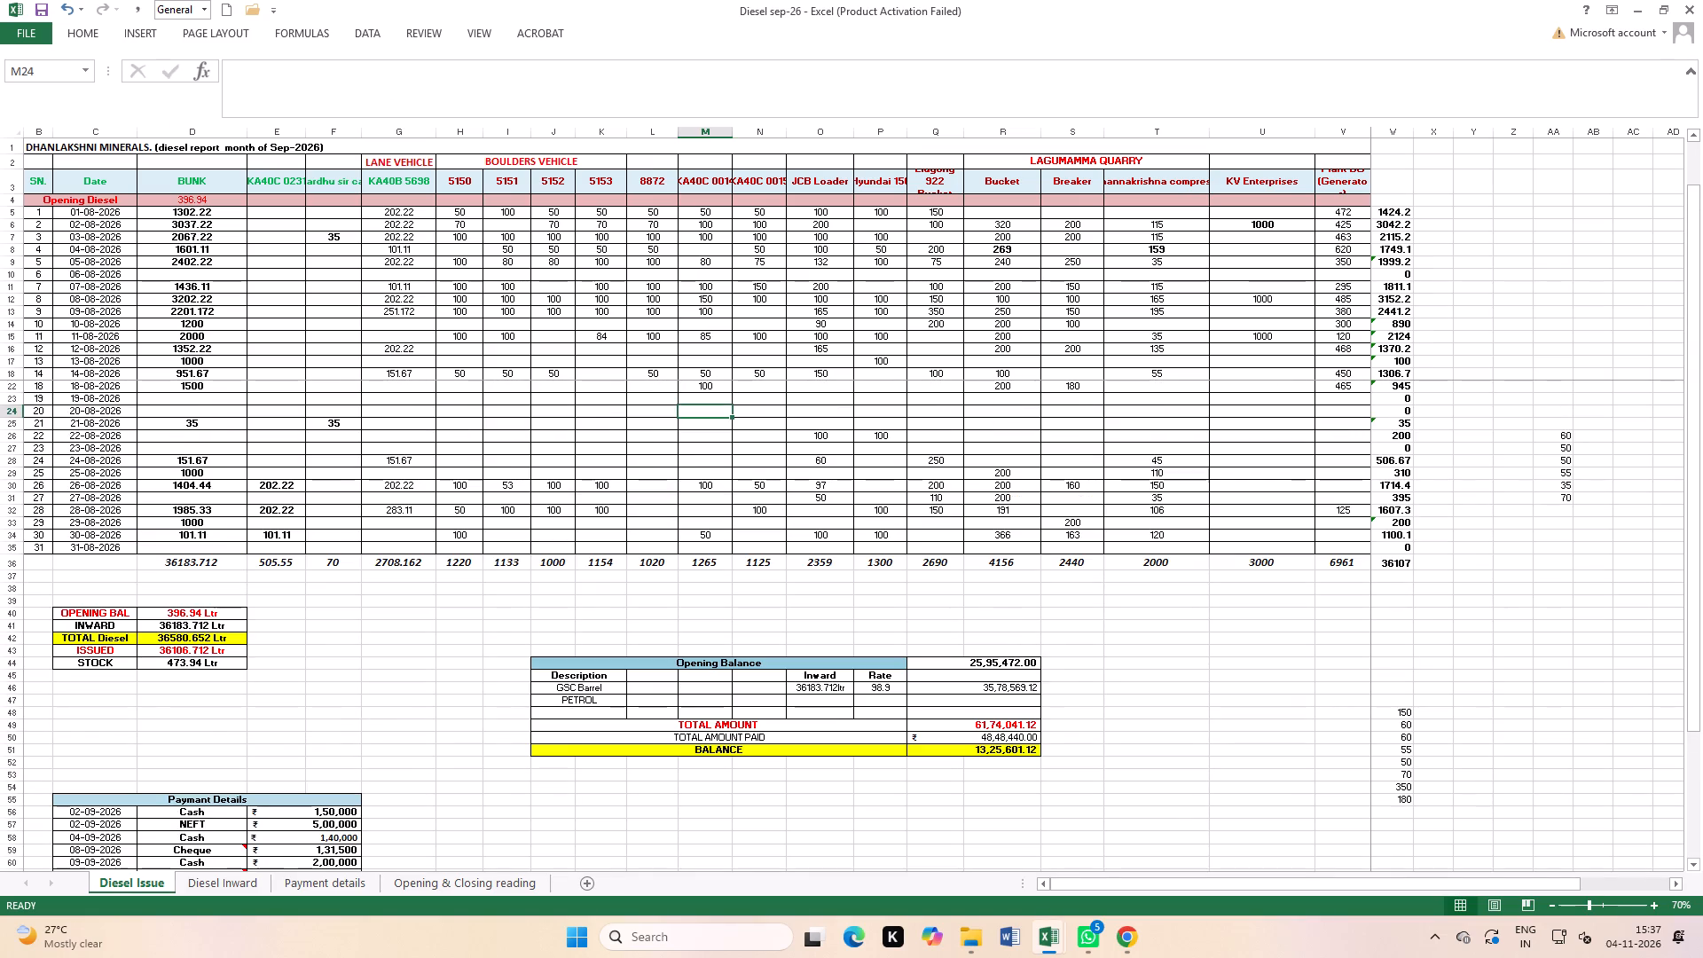
pyautogui.scroll(2, 122, 441)
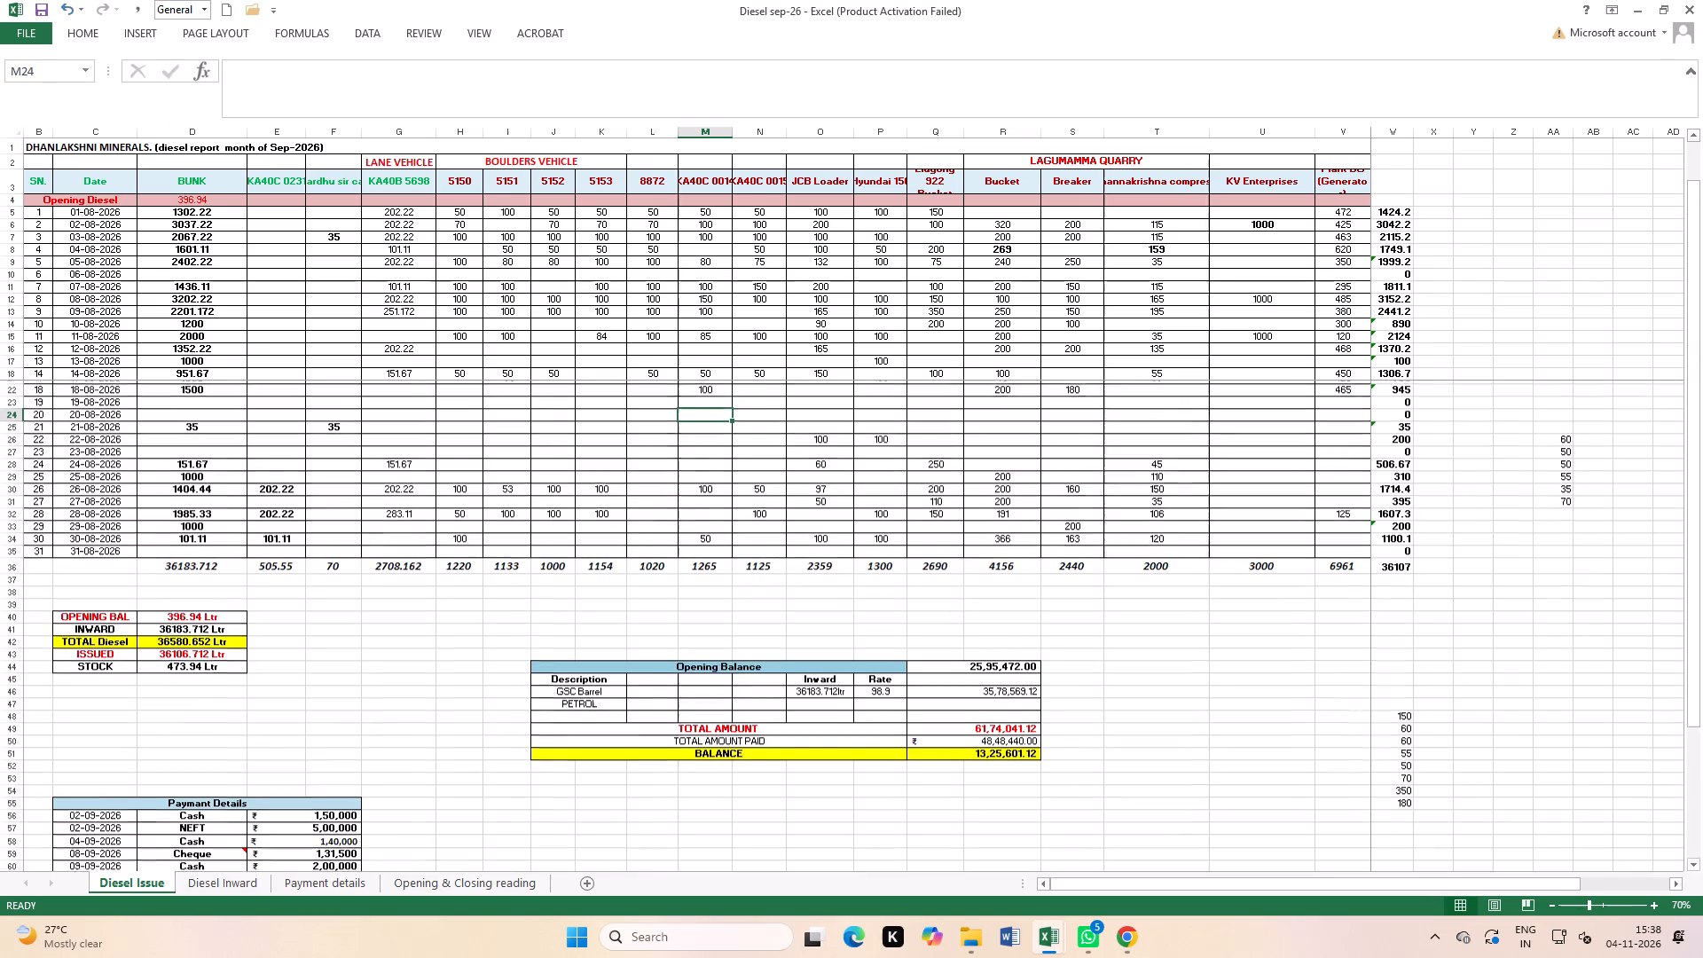
pyautogui.scroll(3, 122, 441)
# Look over the September workbook's Opening & Closing reading and Diesel Inward sheets, and return to its Diesel Issue sheet.
pyautogui.click(408, 890)
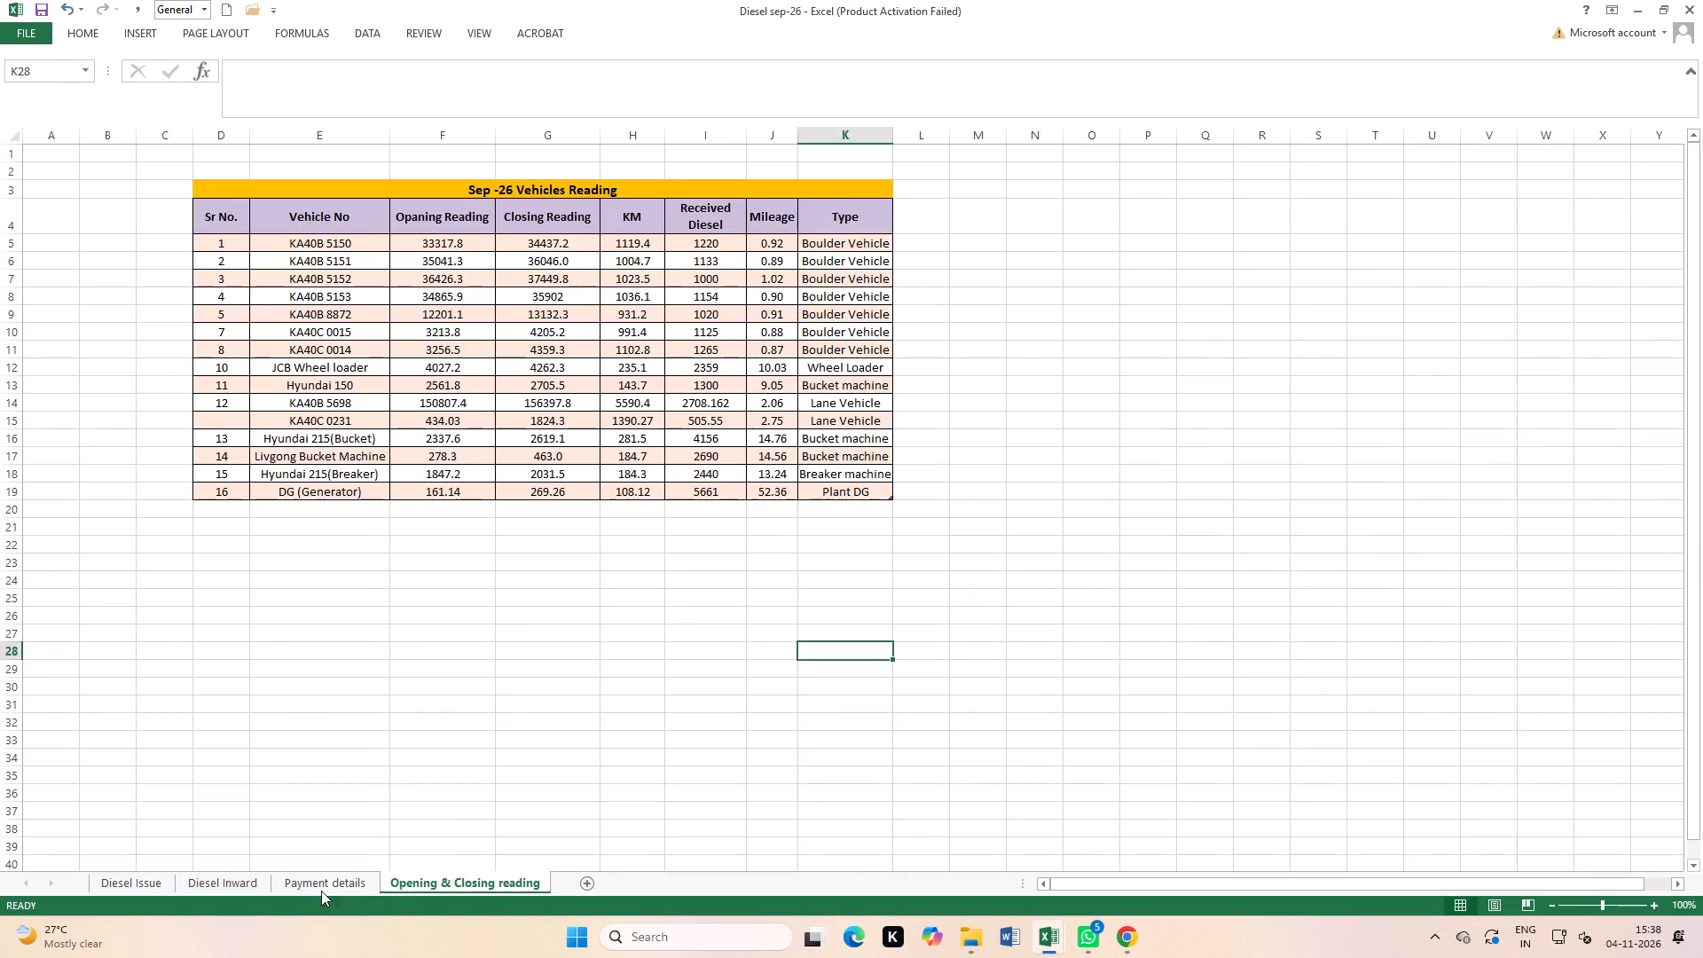
pyautogui.click(314, 889)
pyautogui.click(245, 879)
pyautogui.scroll(6, 289, 650)
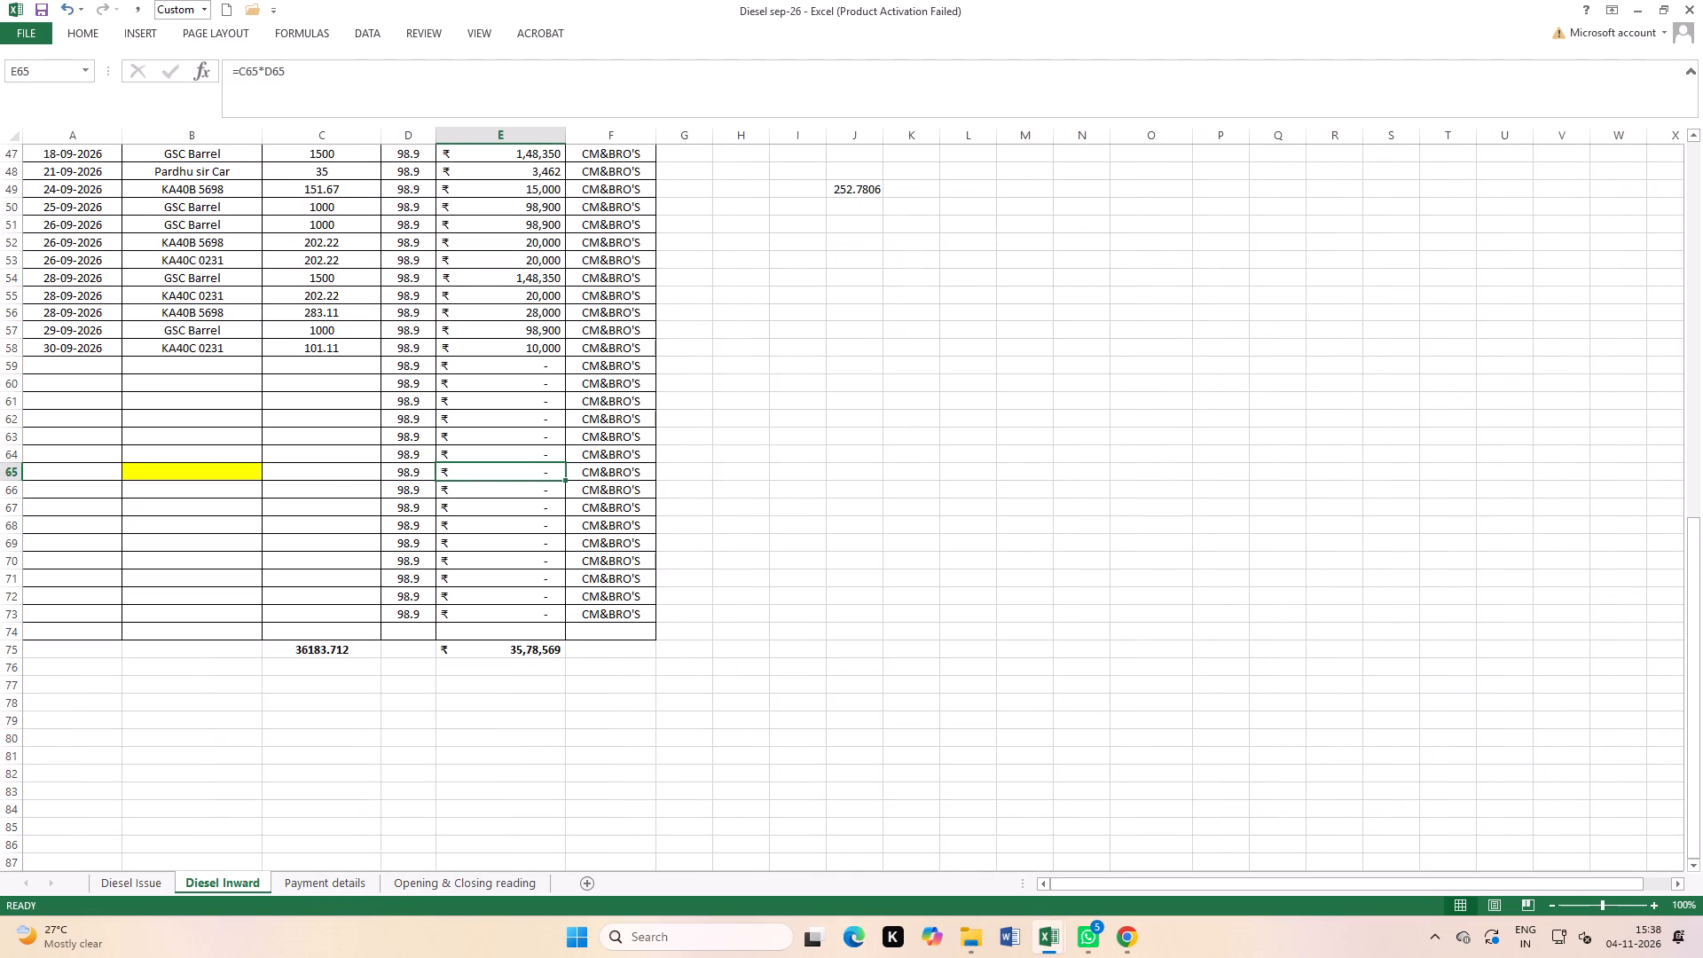
pyautogui.click(111, 883)
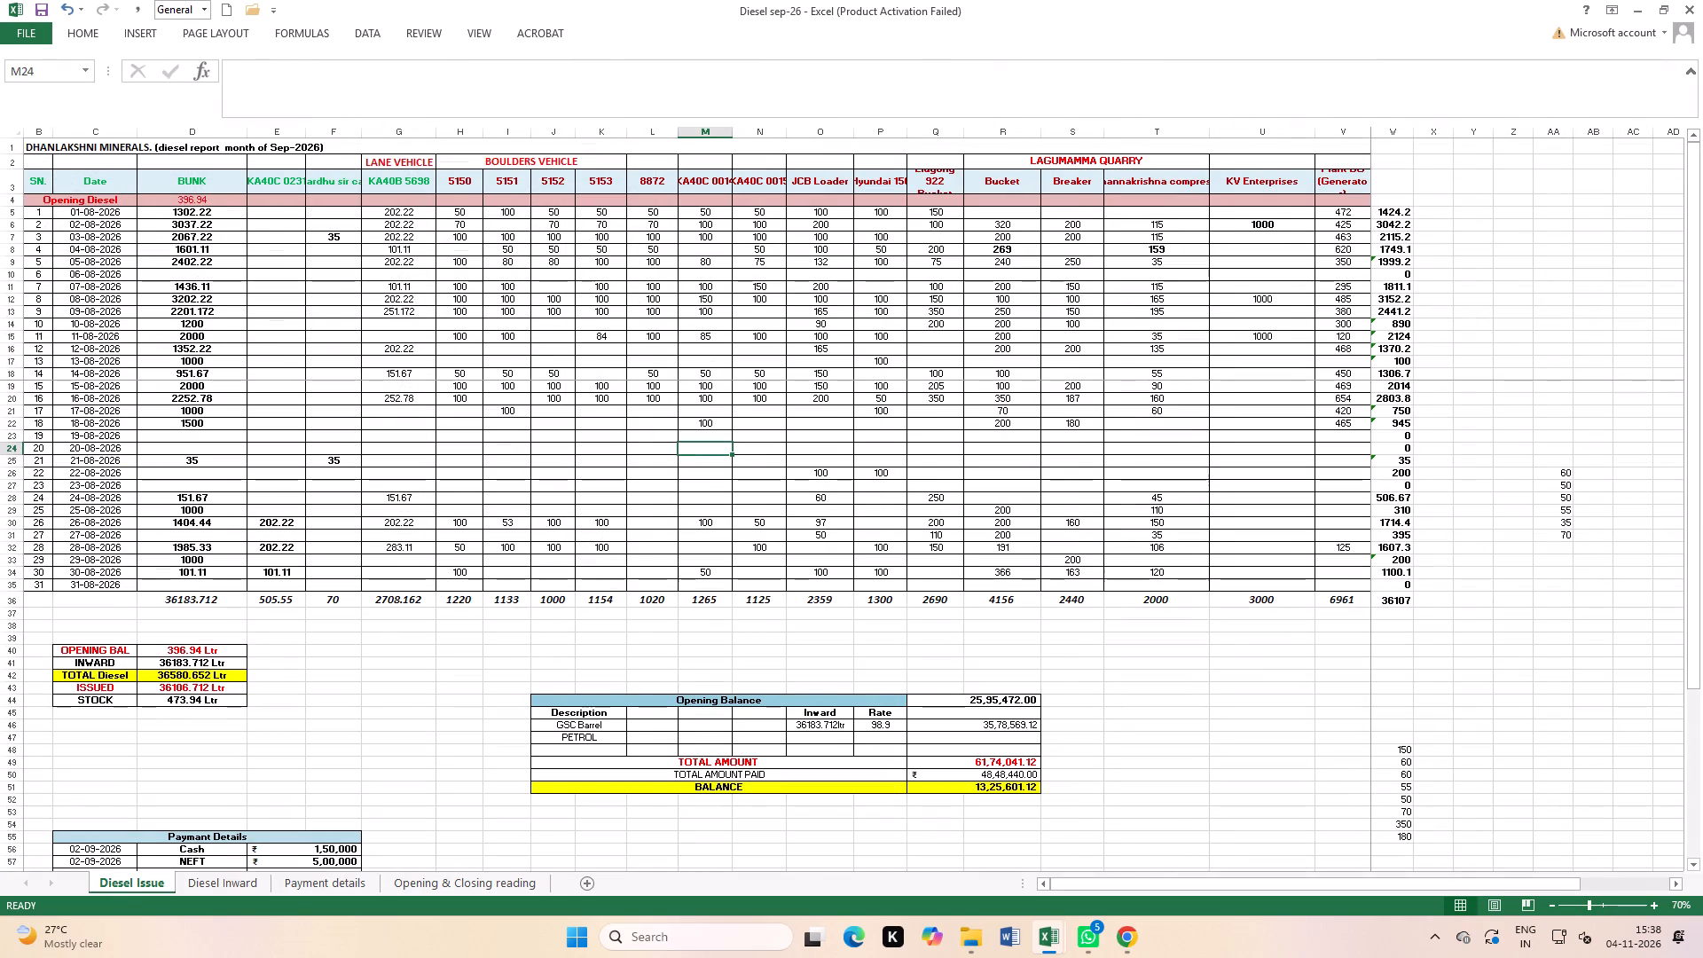
pyautogui.scroll(2, 122, 329)
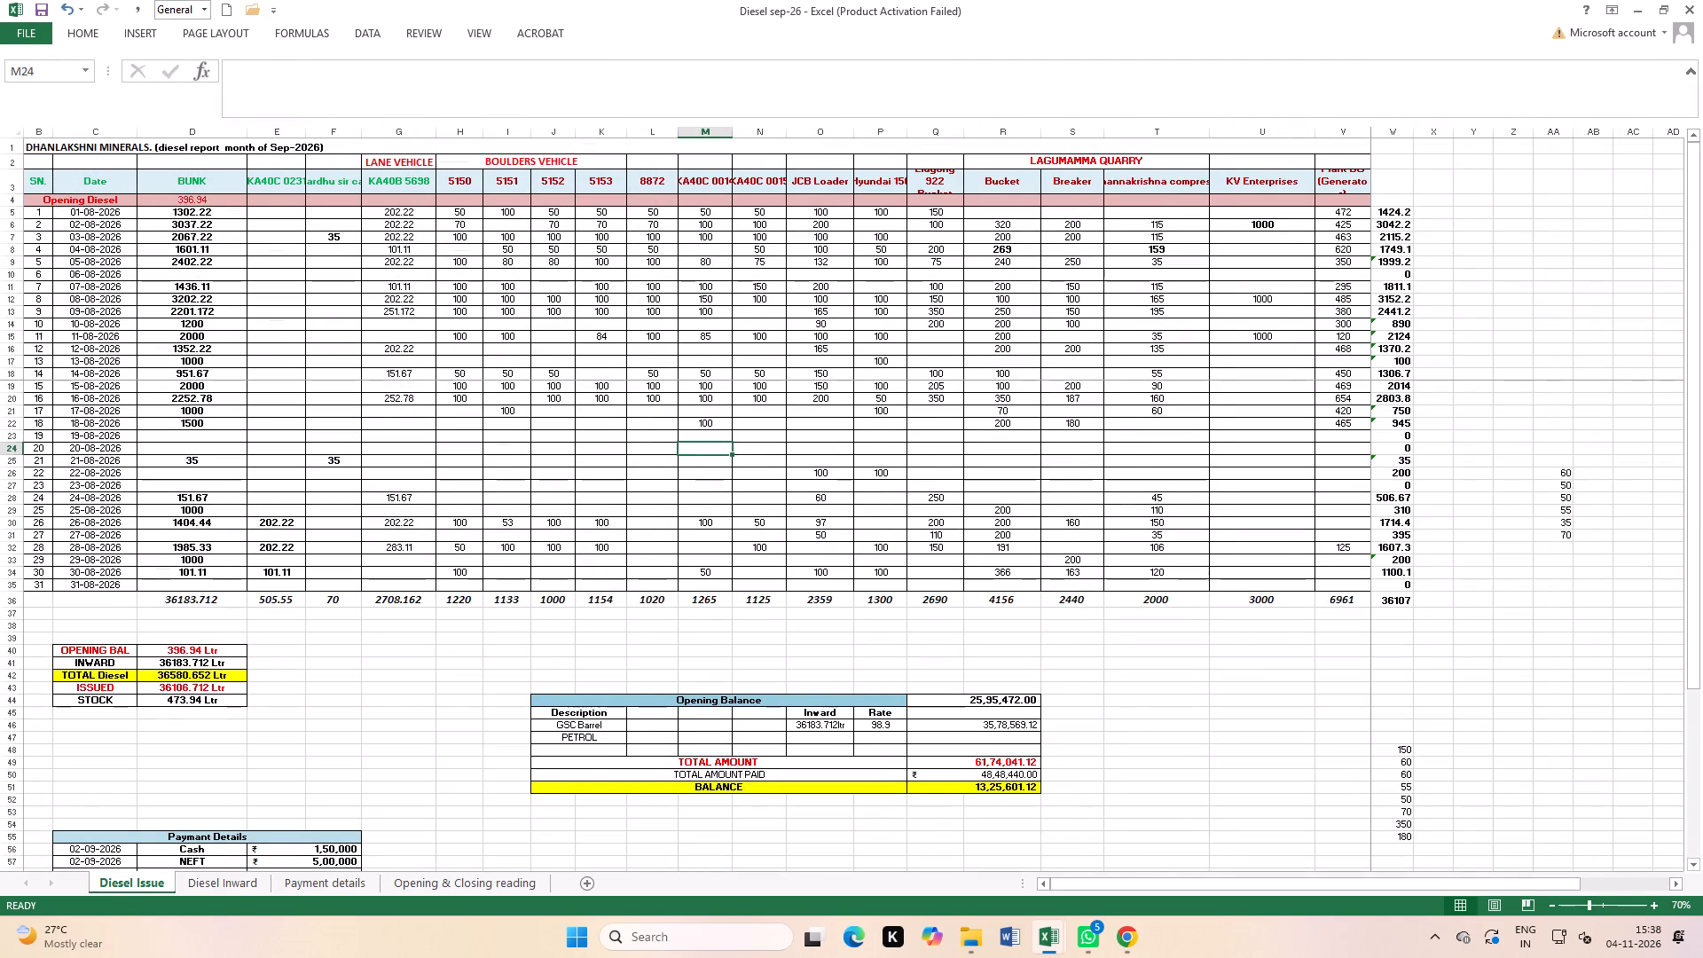
# On the September Diesel Issue sheet, set the first two dates, C5 and C6, to 01-09-2026 and 02-09-2026.
pyautogui.doubleClick(94, 213)
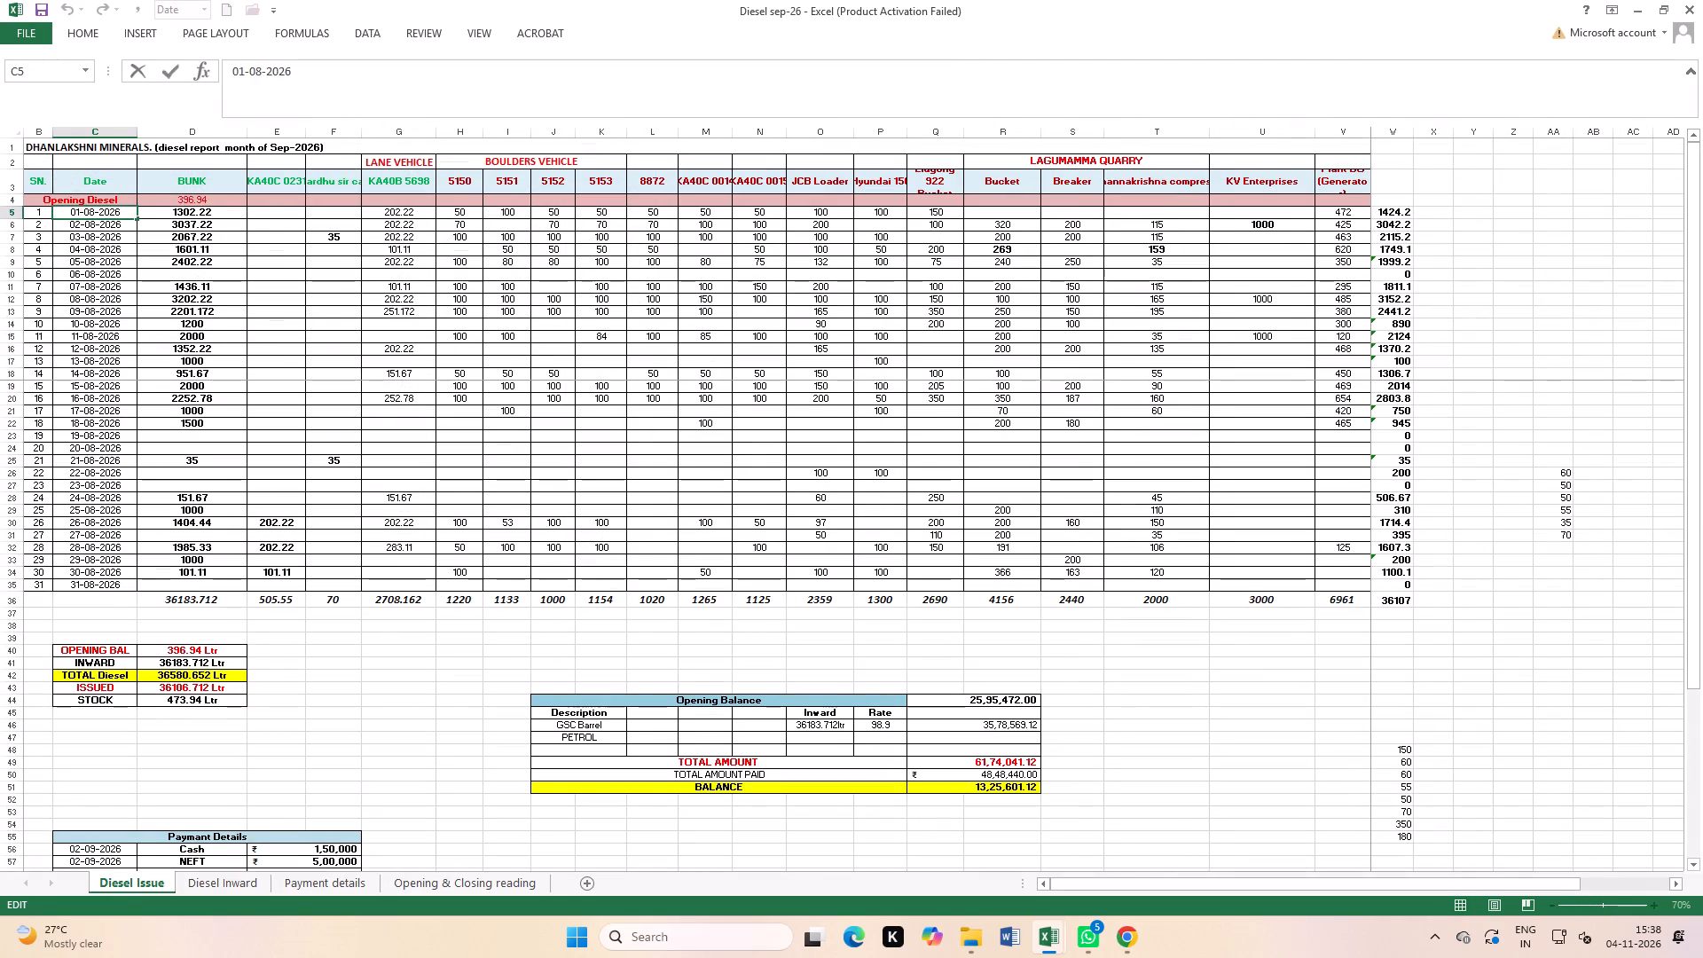
pyautogui.press('BackSpace')
pyautogui.press('BackSpace')
pyautogui.write('09')
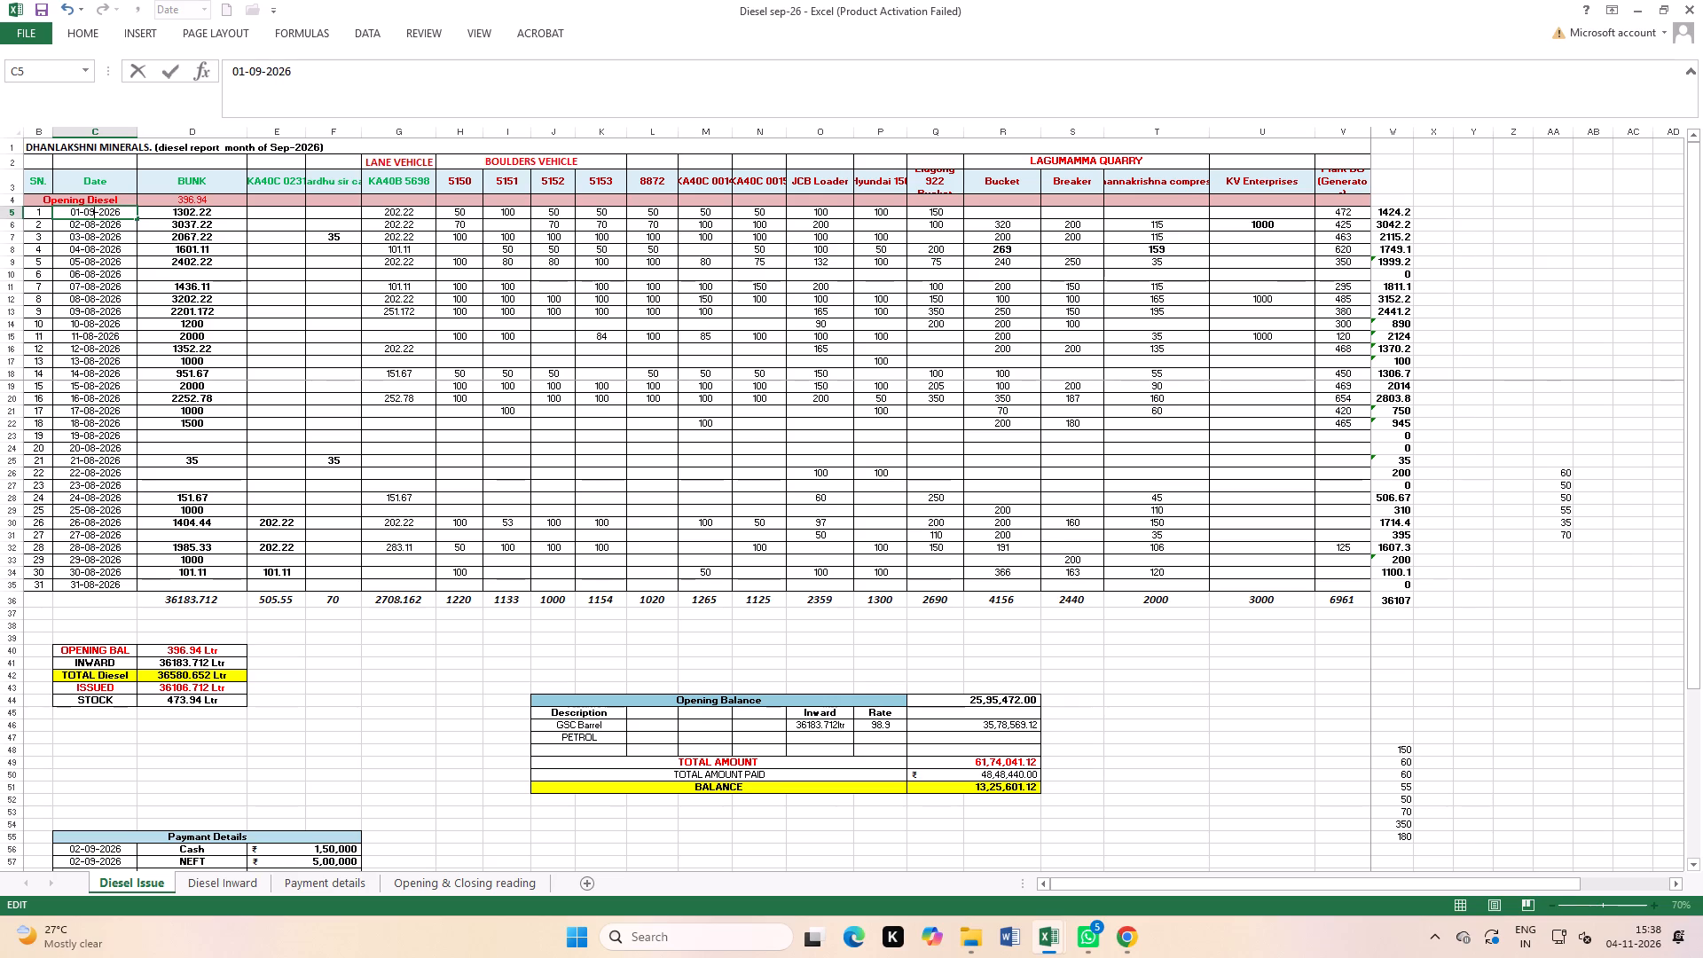
pyautogui.click(113, 279)
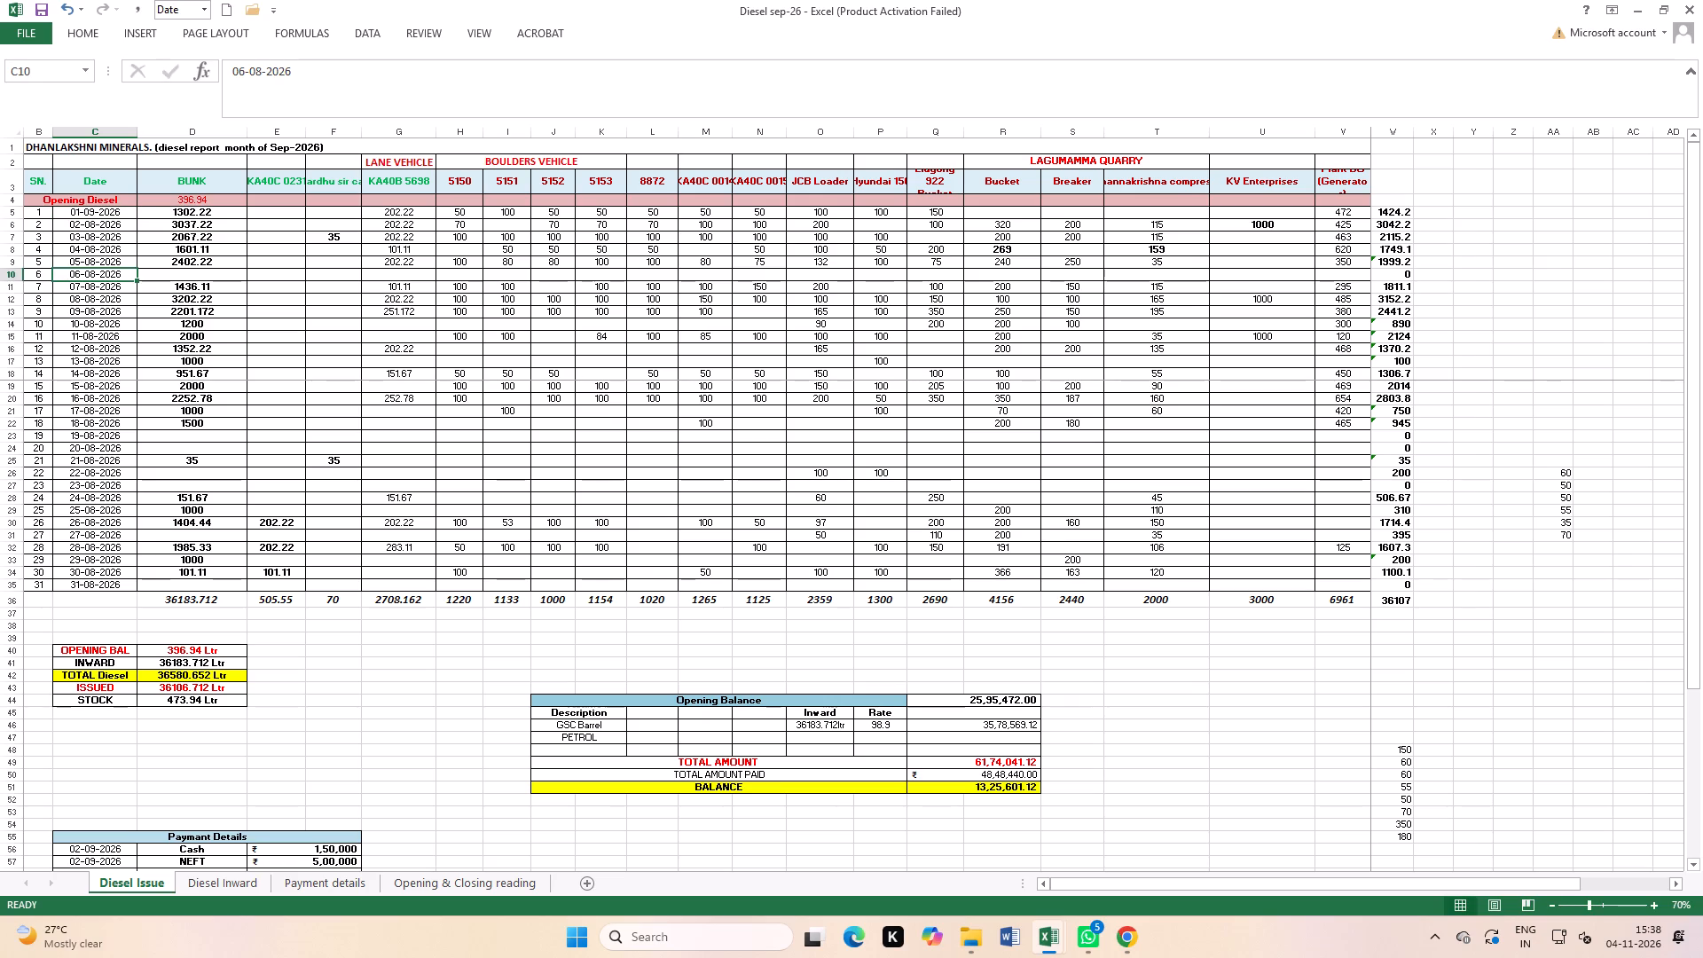
pyautogui.doubleClick(90, 224)
pyautogui.press('Right')
pyautogui.press('BackSpace')
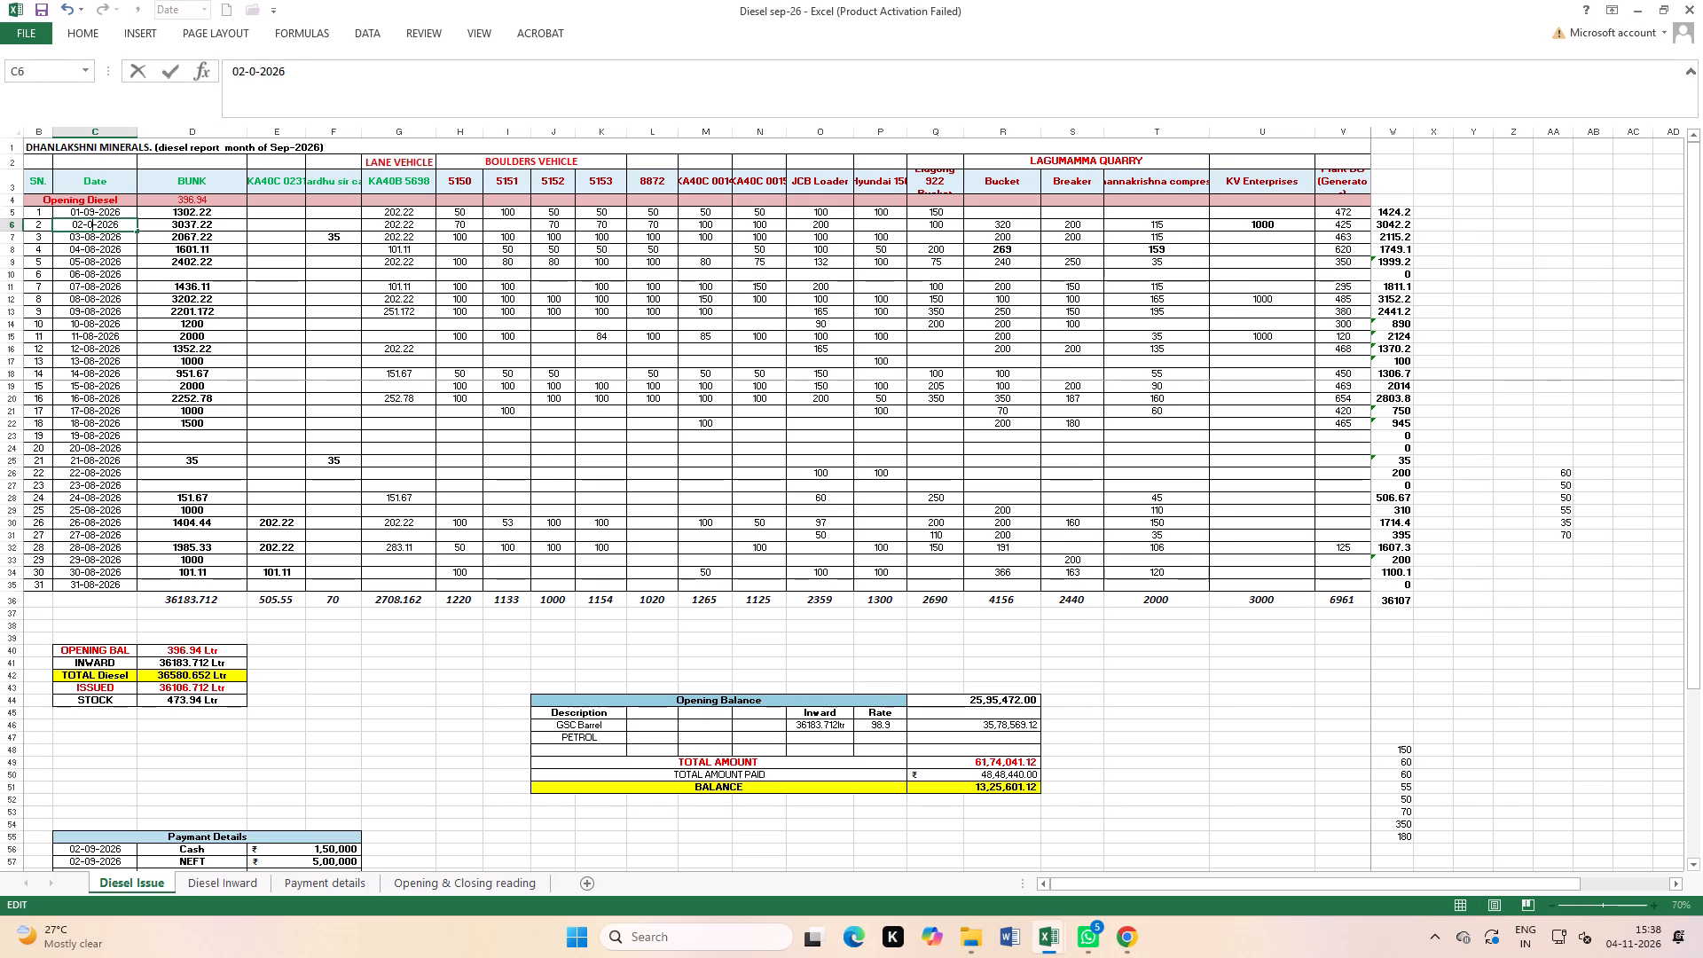
pyautogui.press('9')
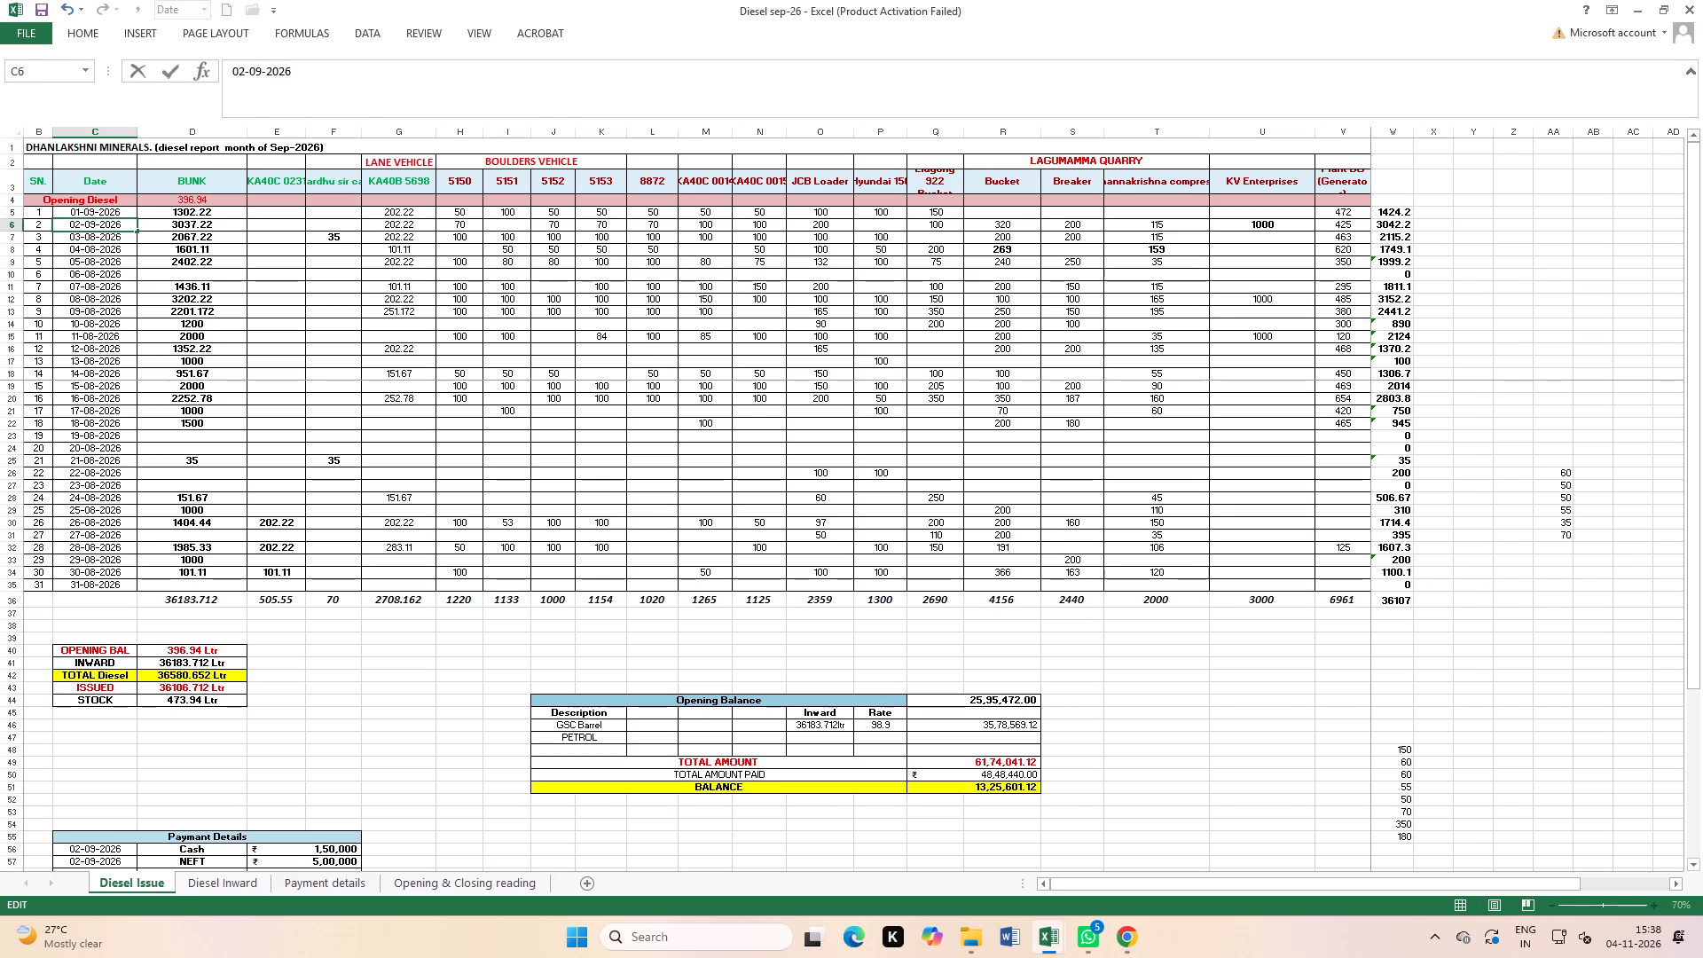
pyautogui.click(106, 377)
# Fill the Date column down from C5:C6 to C35 as a daily series, and clear the extra 01-10-2026 date in C35.
pyautogui.moveTo(116, 212); pyautogui.dragTo(116, 221)
pyautogui.doubleClick(134, 229)
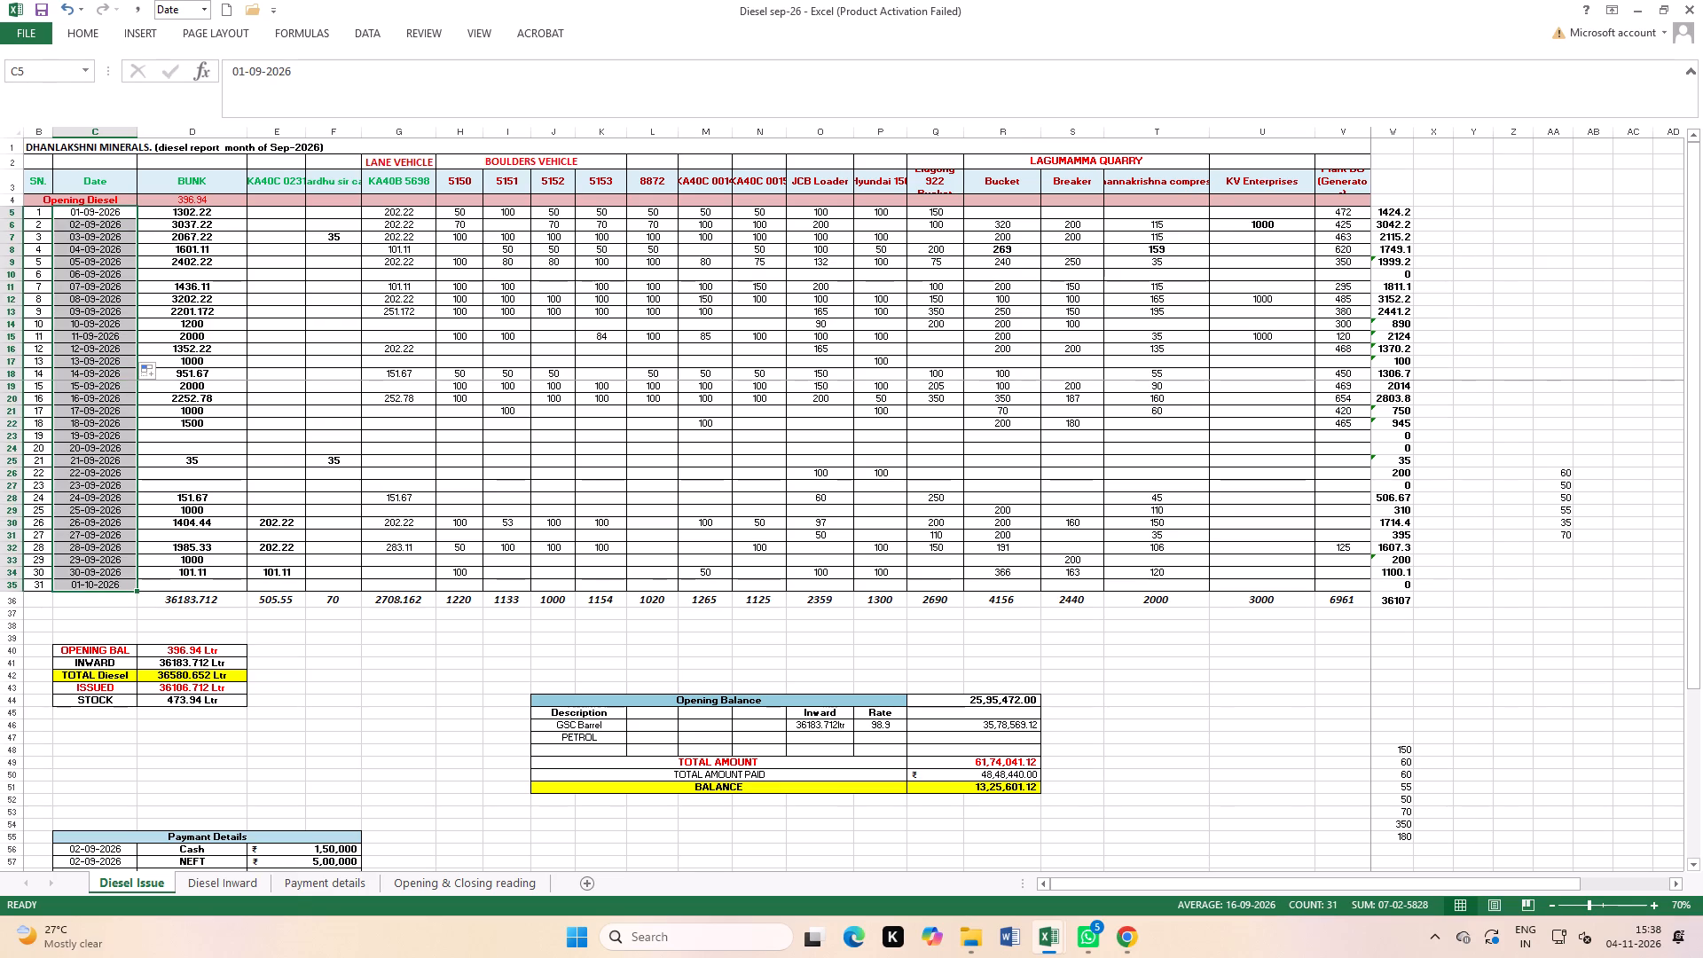
pyautogui.click(87, 577)
pyautogui.click(92, 583)
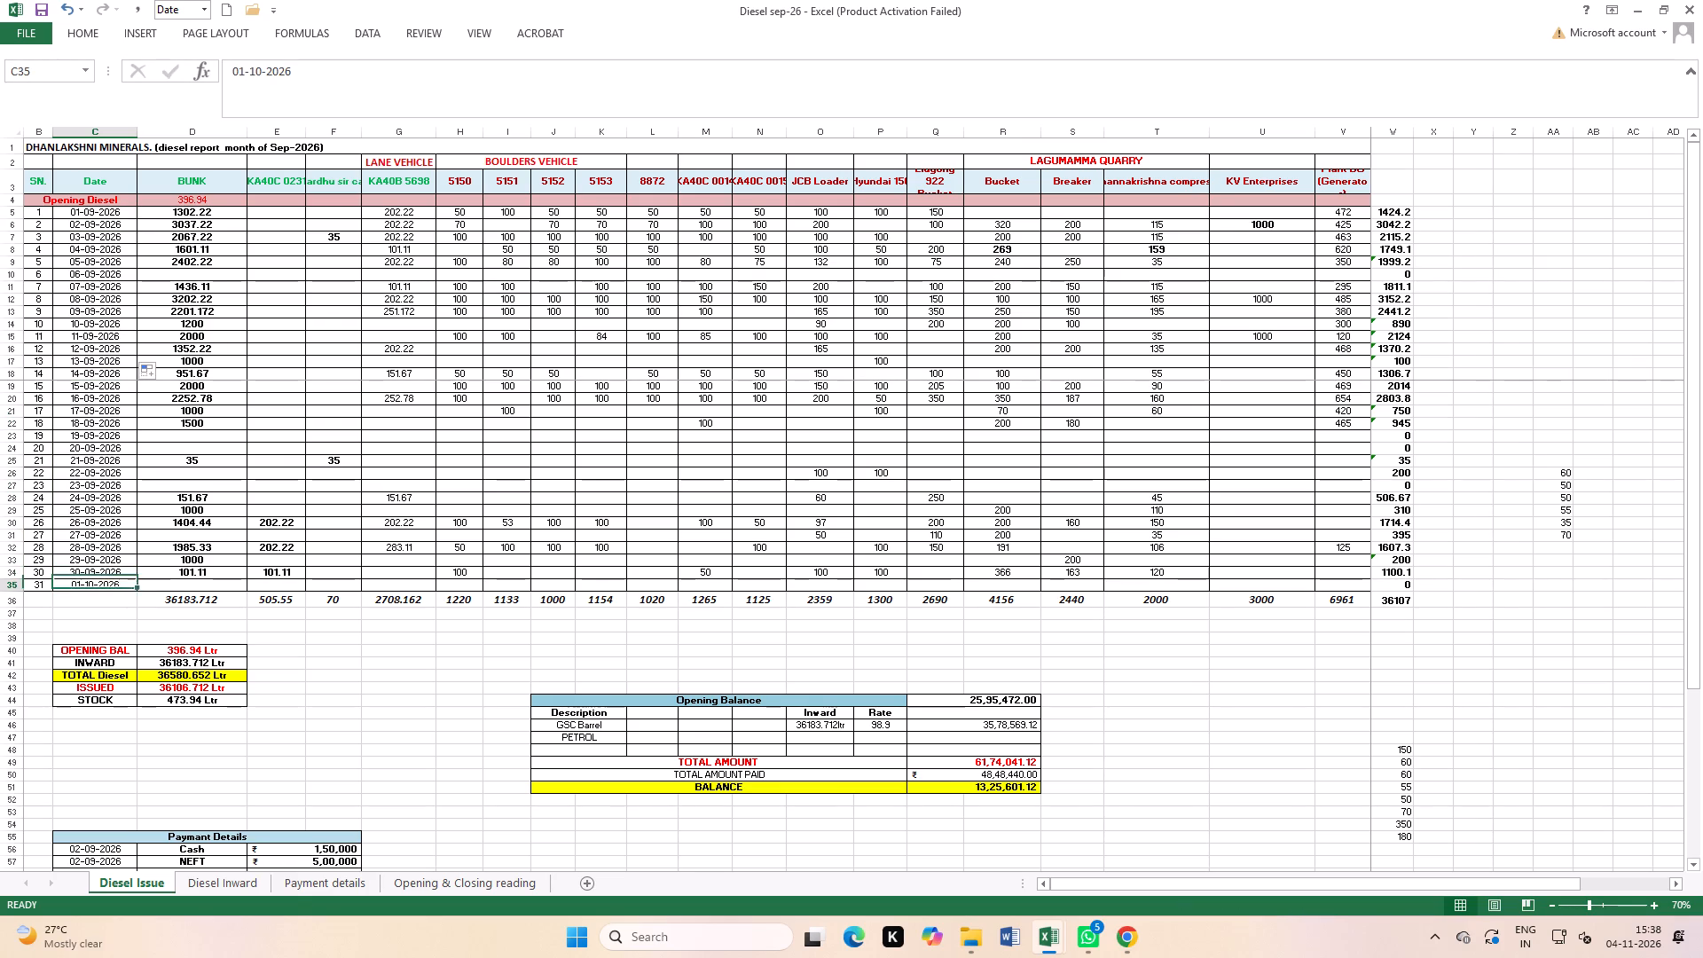
pyautogui.press('Delete')
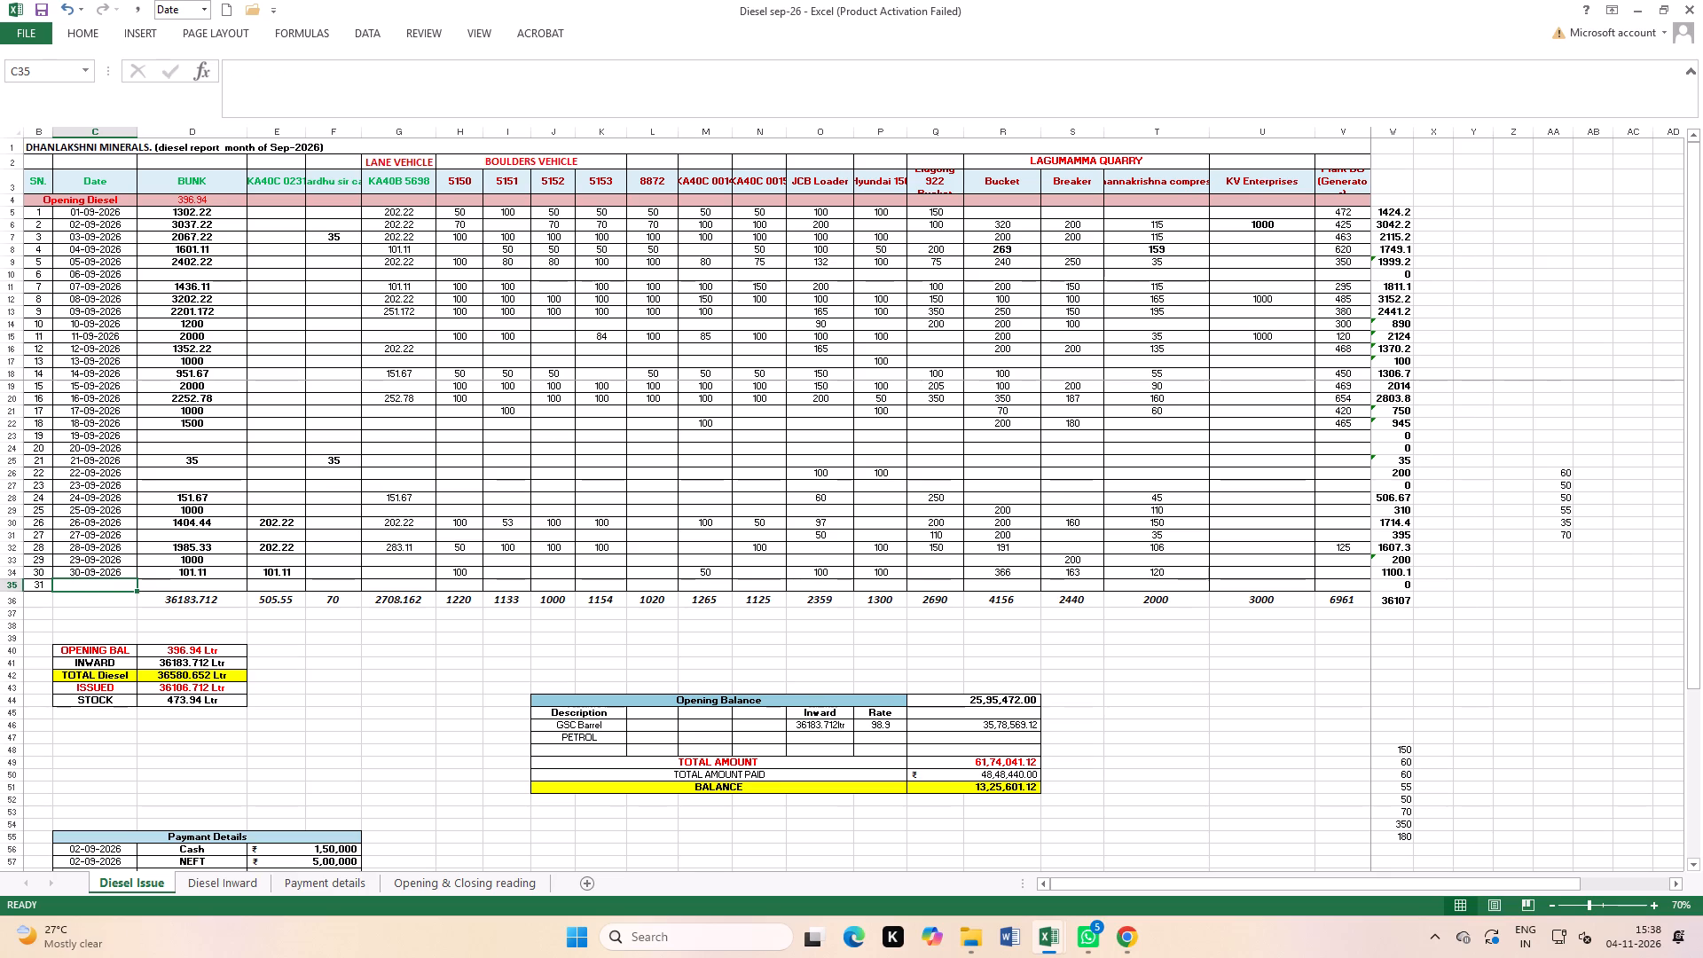
pyautogui.click(365, 773)
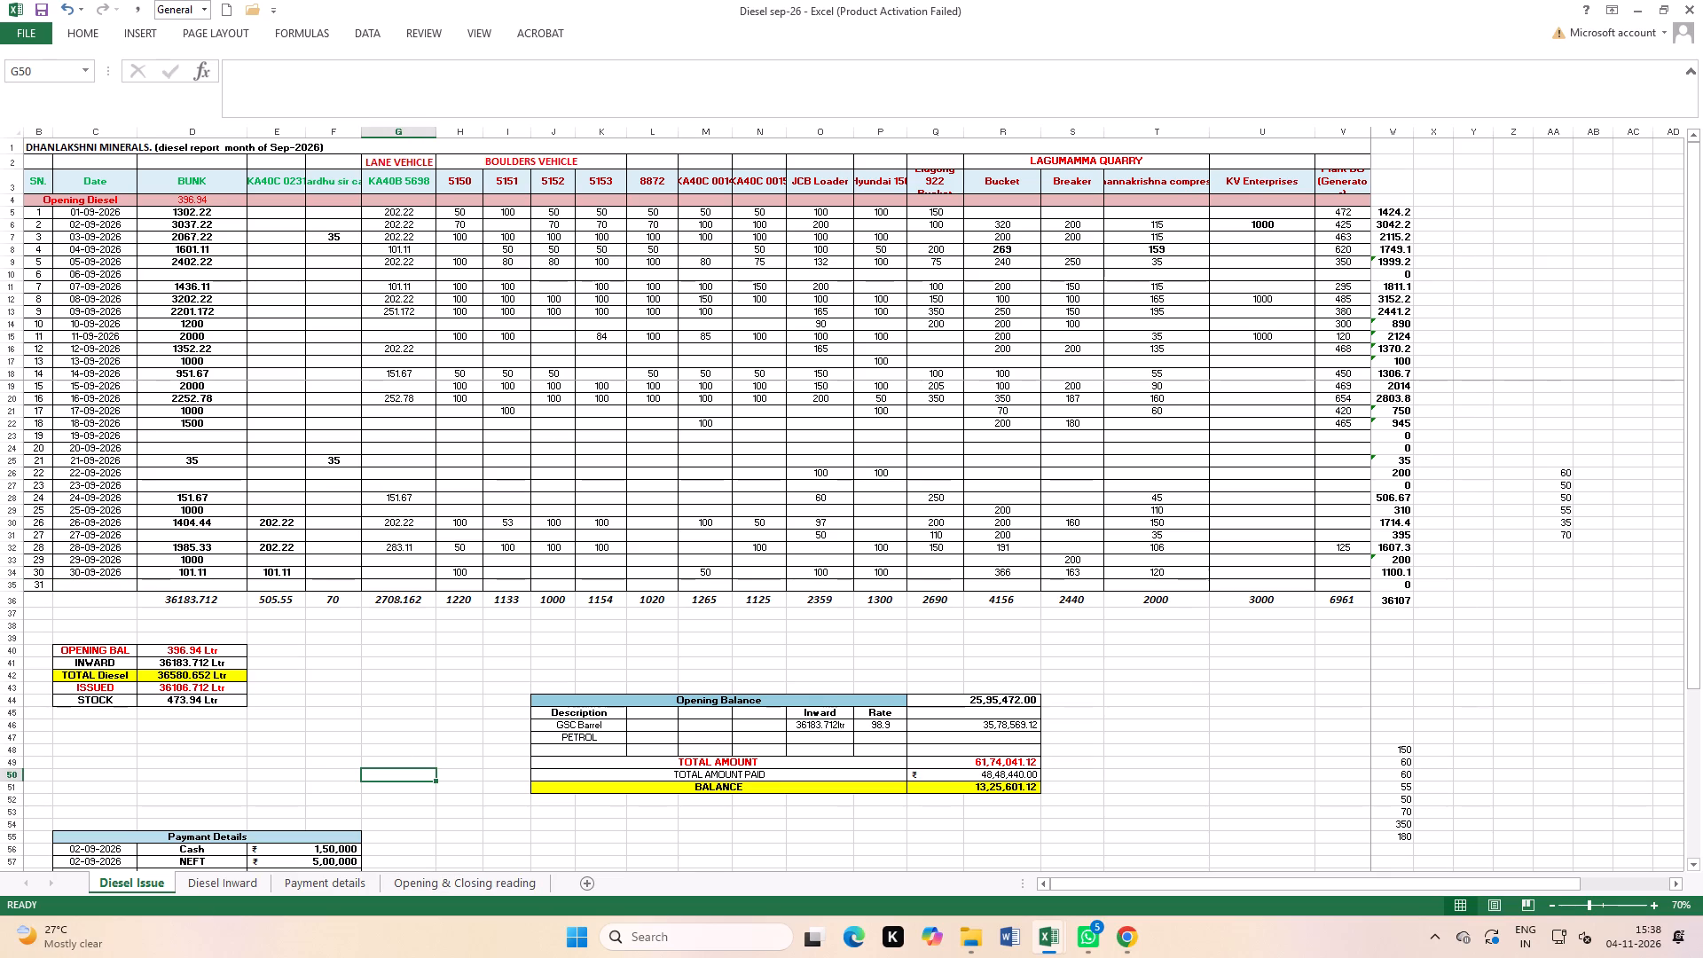
# Compare the September closing stock in D44 and Opening Diesel in D4 with the October workbook's Opening Diesel and opening balance.
pyautogui.click(187, 696)
pyautogui.scroll(-2, 294, 708)
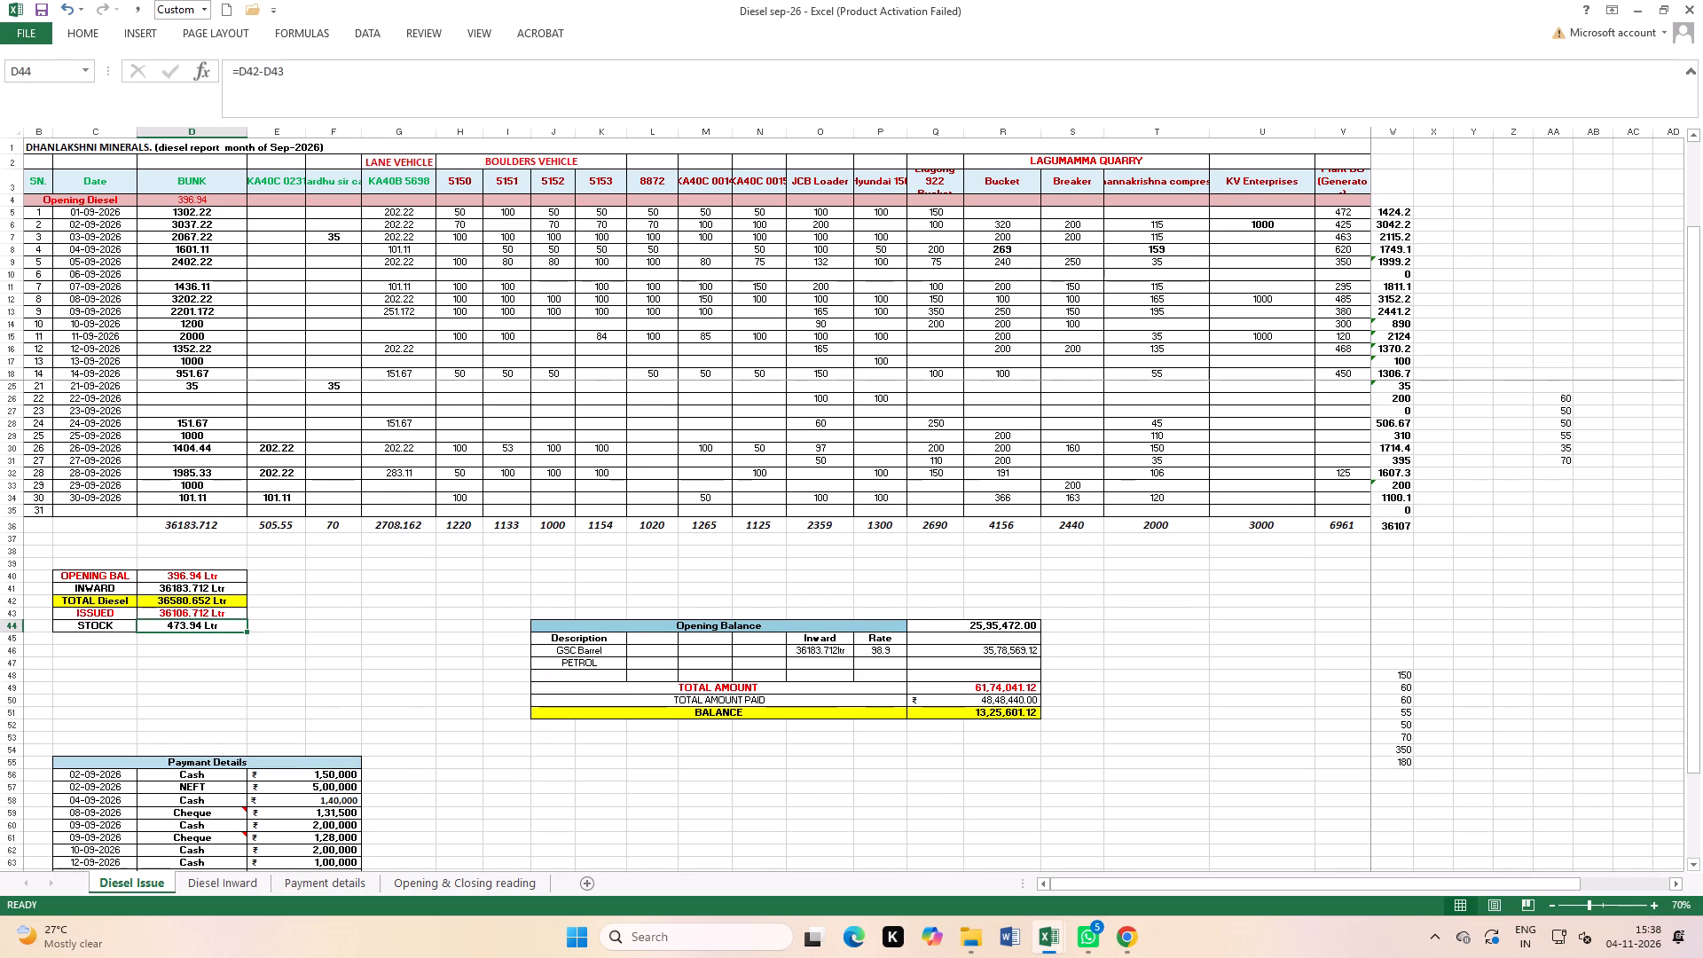
pyautogui.scroll(3, 98, 324)
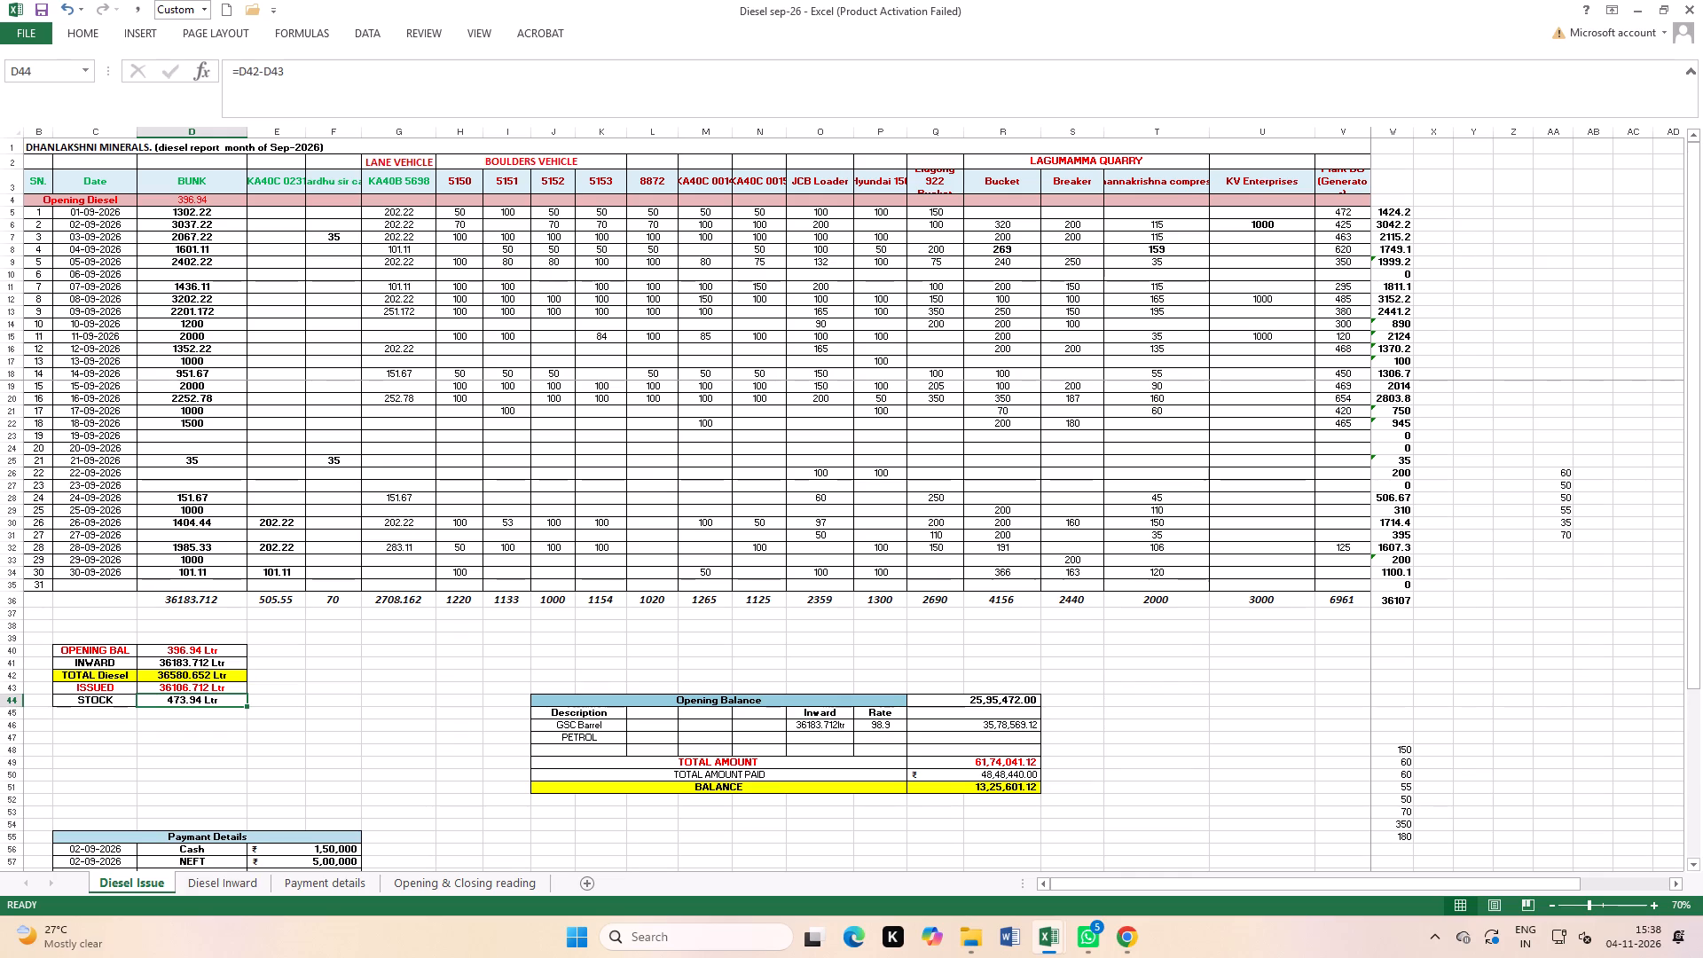
pyautogui.click(198, 198)
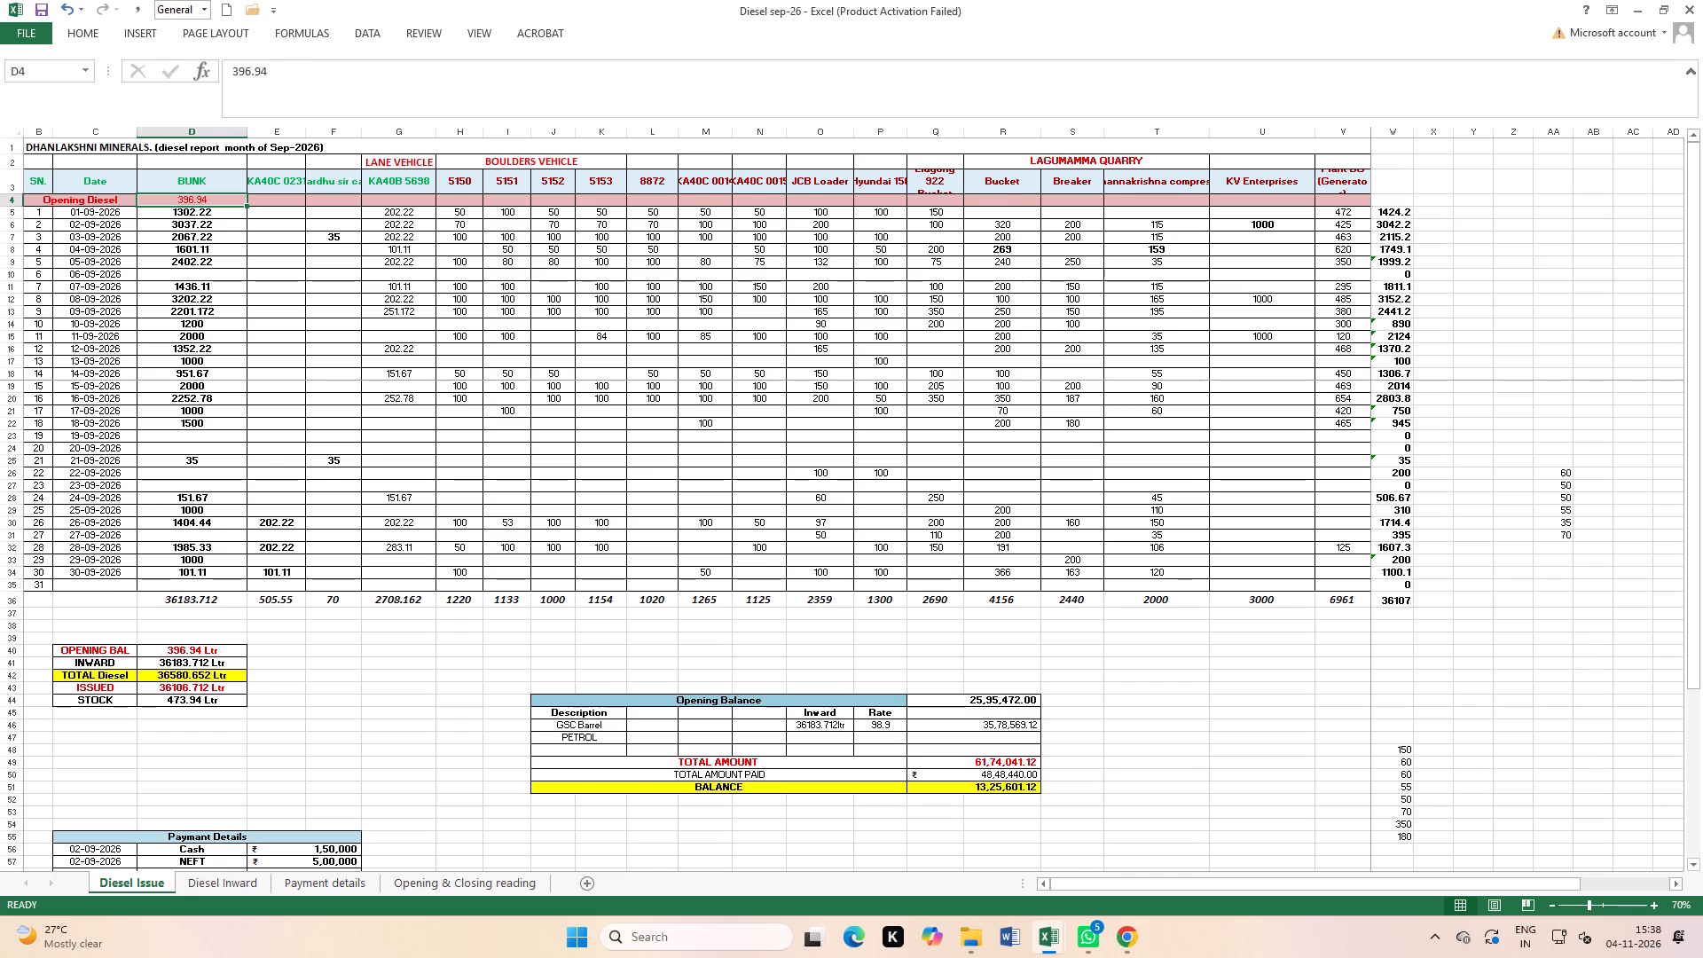
pyautogui.hotkey('ctrl', 'Tab')
pyautogui.click(264, 209)
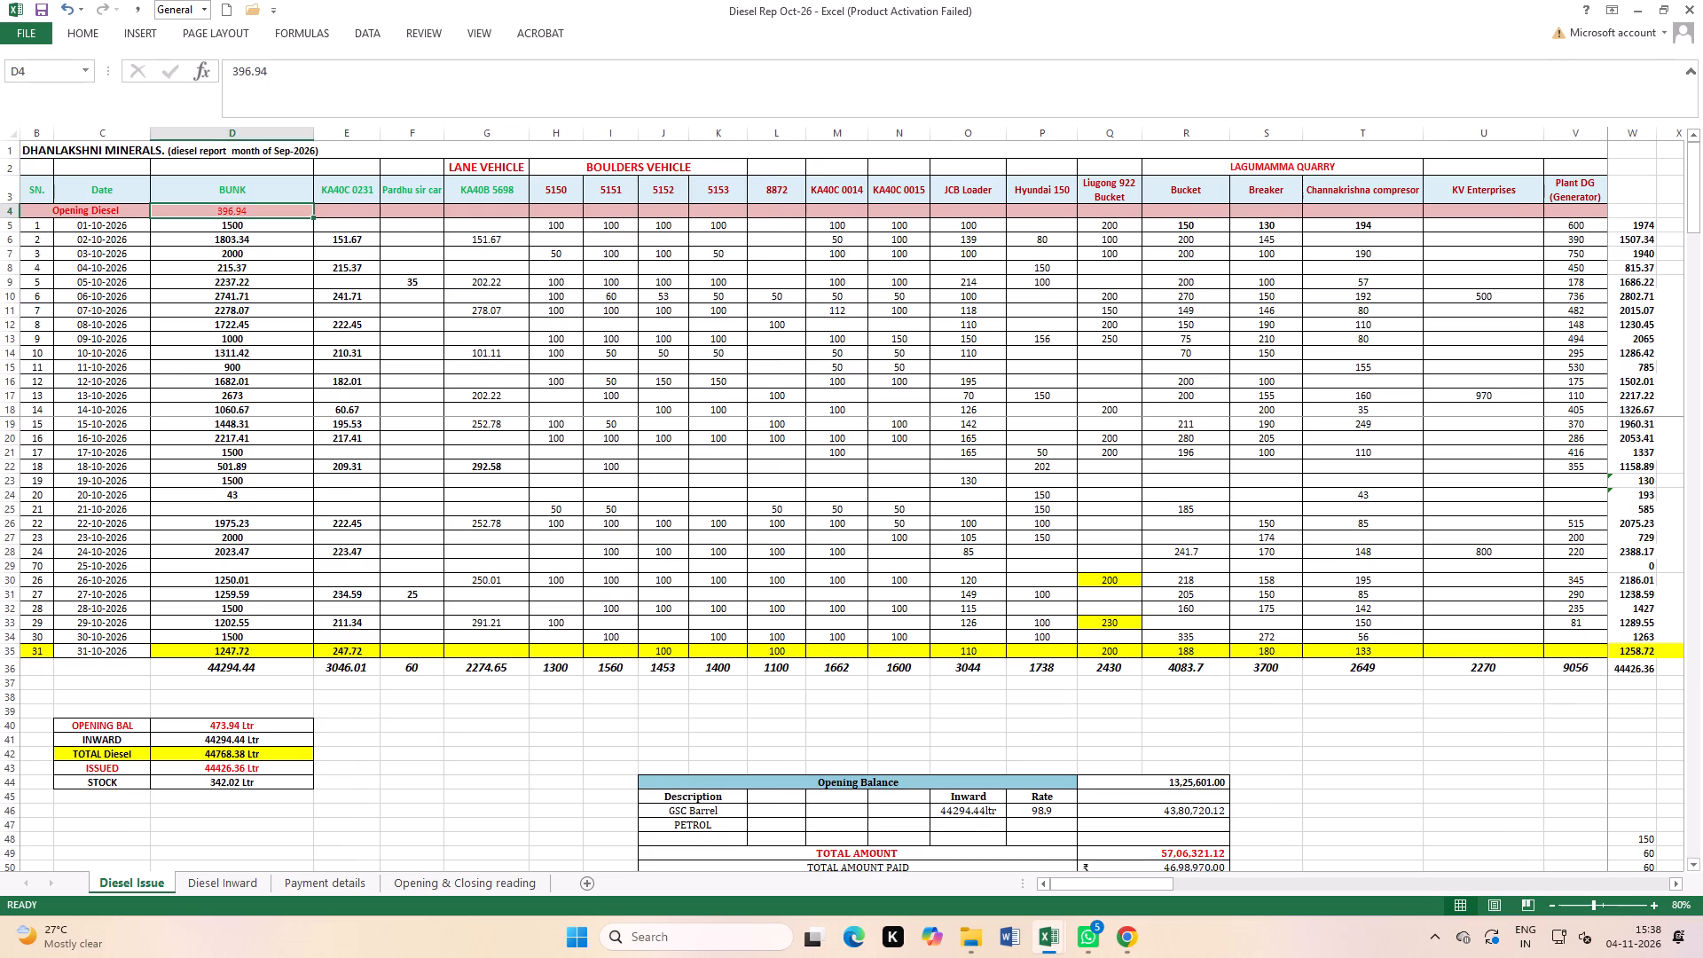
pyautogui.hotkey('ctrl', 'Tab')
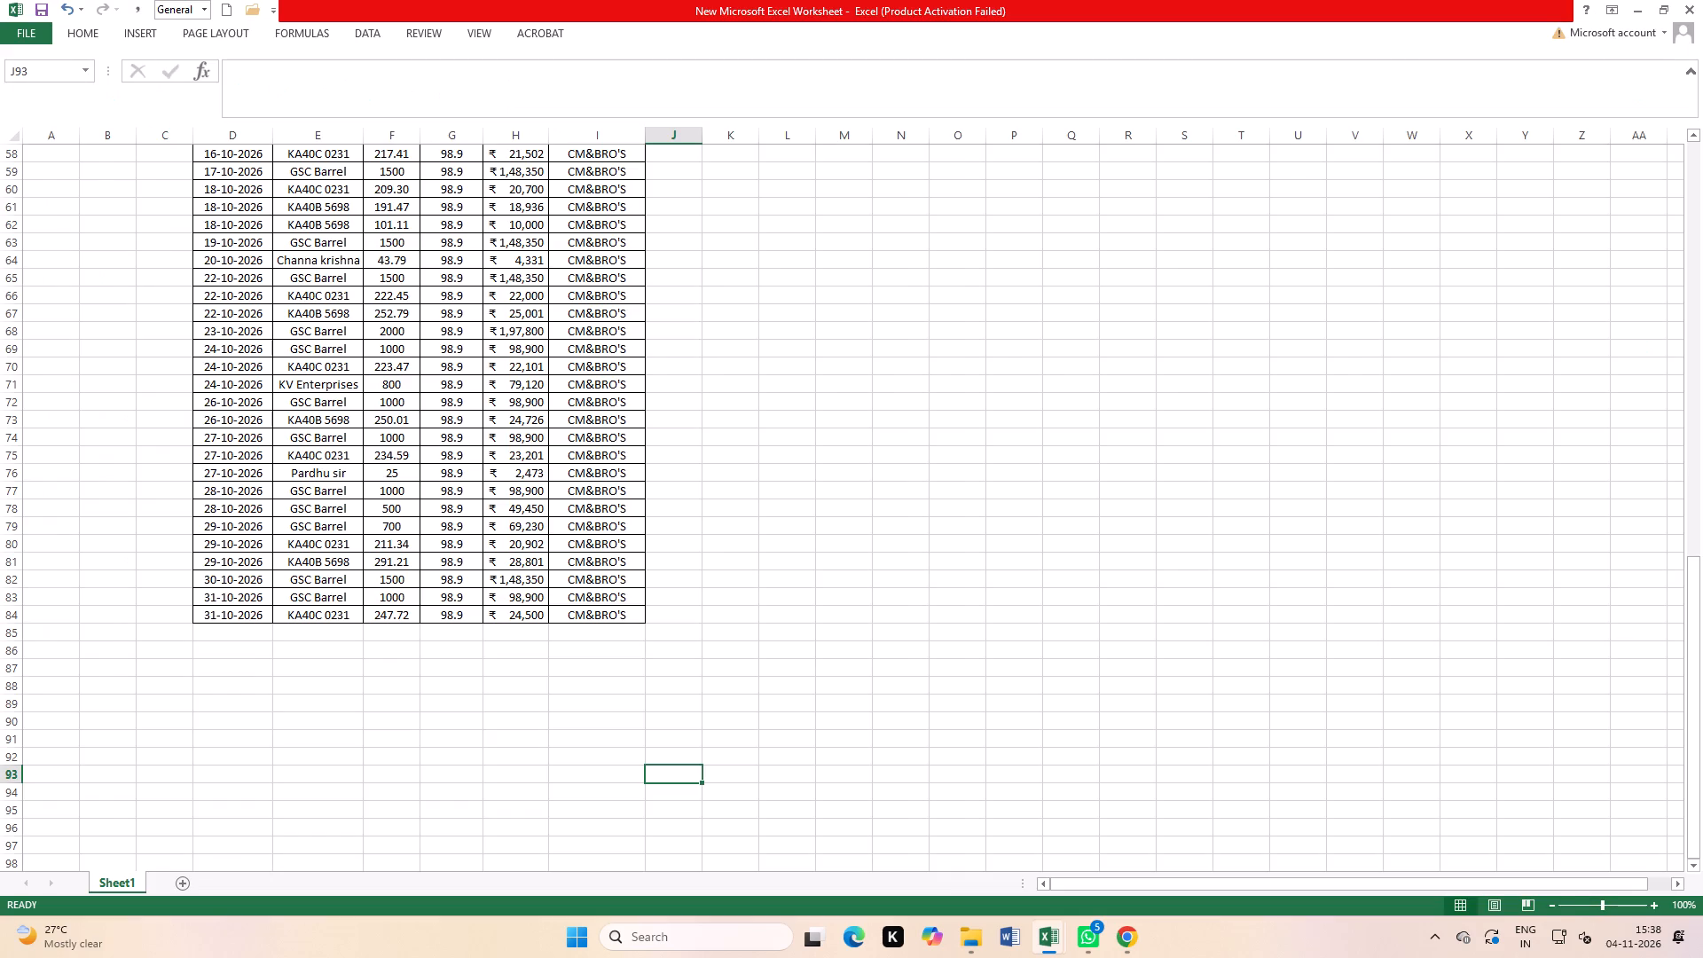
pyautogui.hotkey('ctrl', 'Tab')
pyautogui.scroll(-3, 216, 856)
pyautogui.click(196, 585)
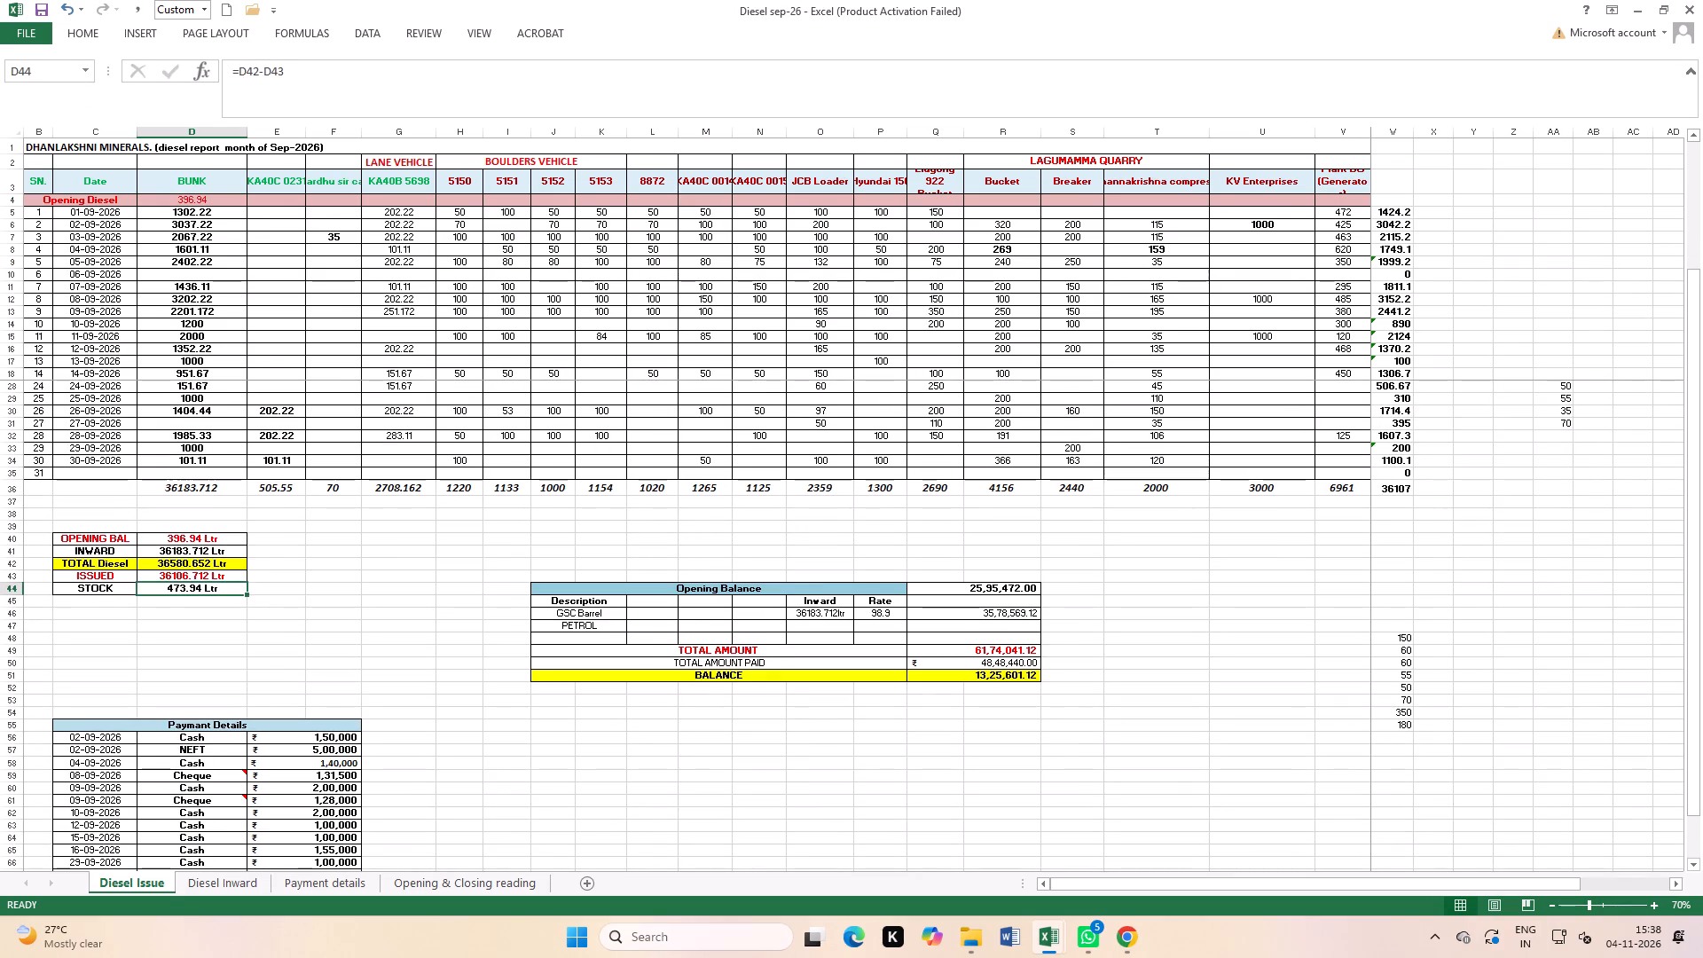
pyautogui.hotkey('ctrl', 'Tab')
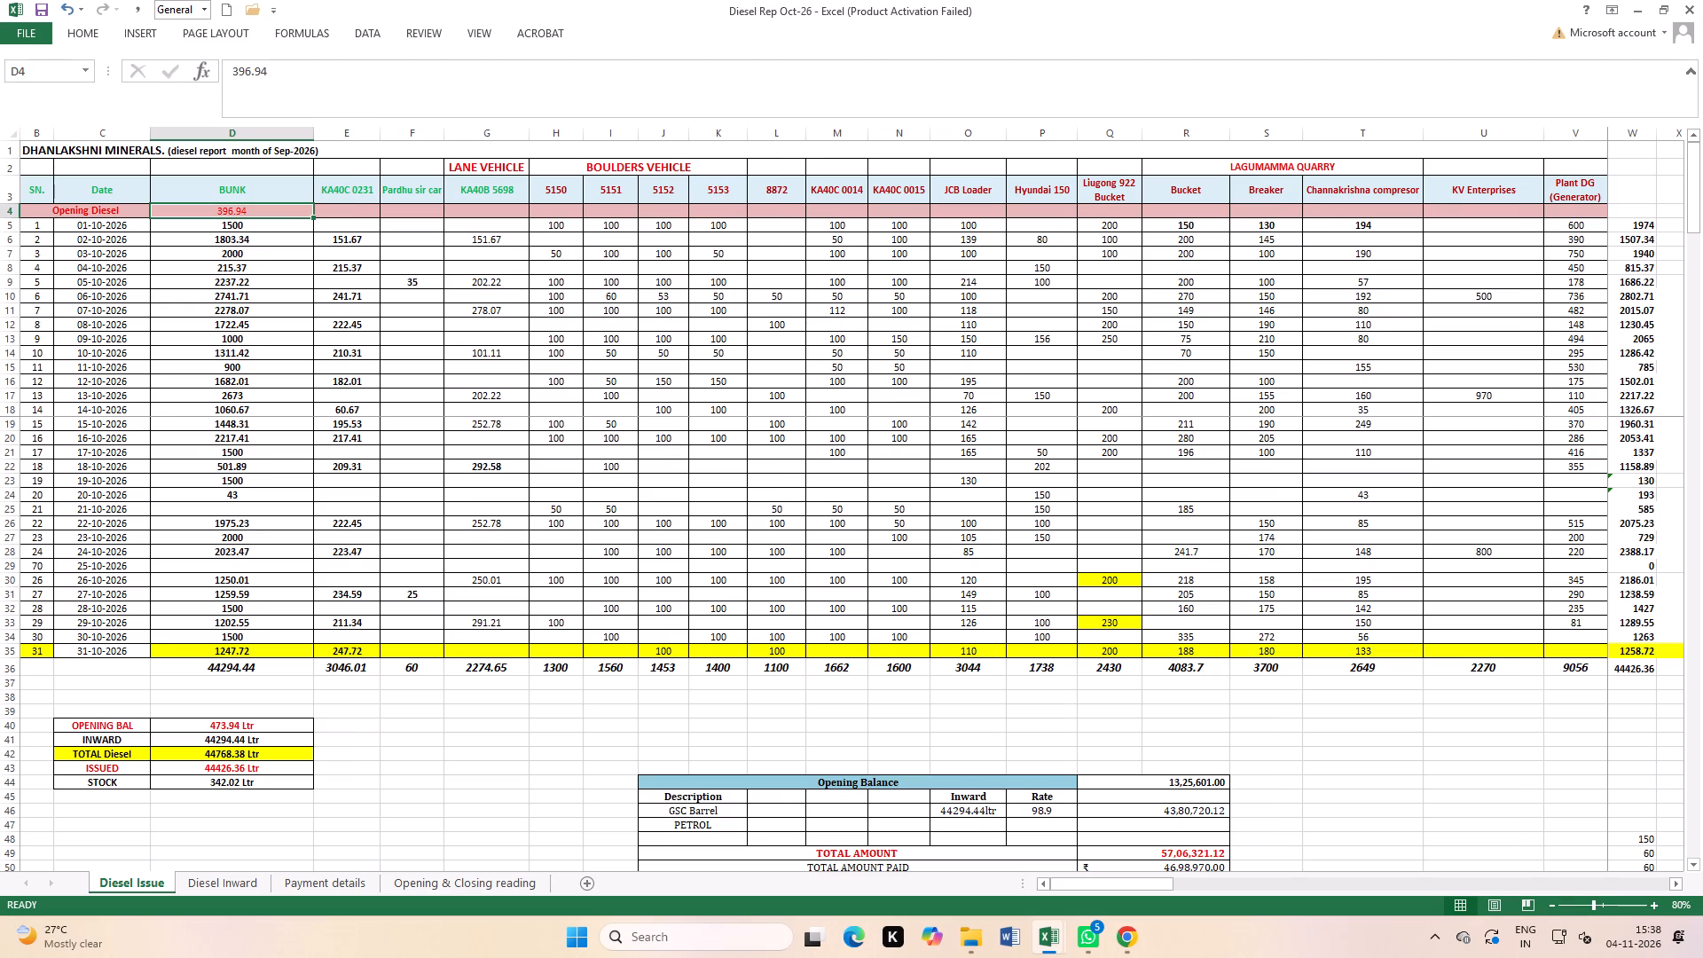
pyautogui.hotkey('ctrl', 'Tab')
pyautogui.hotkey('ctrl', 'Tab')
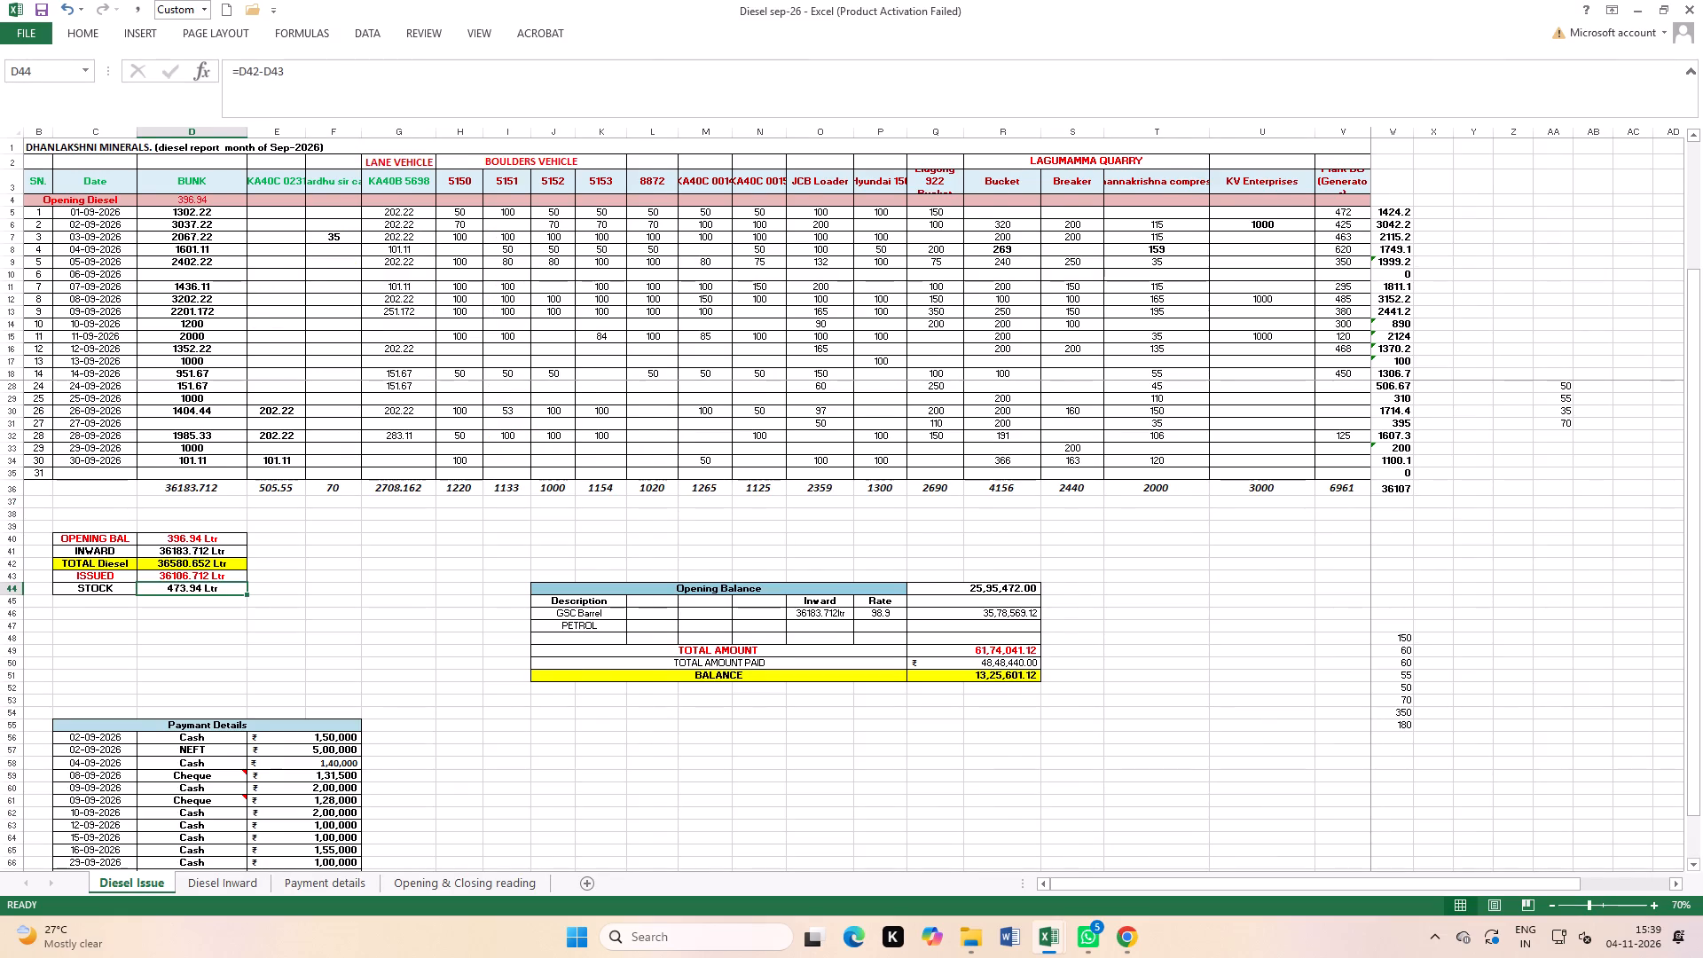
pyautogui.hotkey('ctrl', 'Tab')
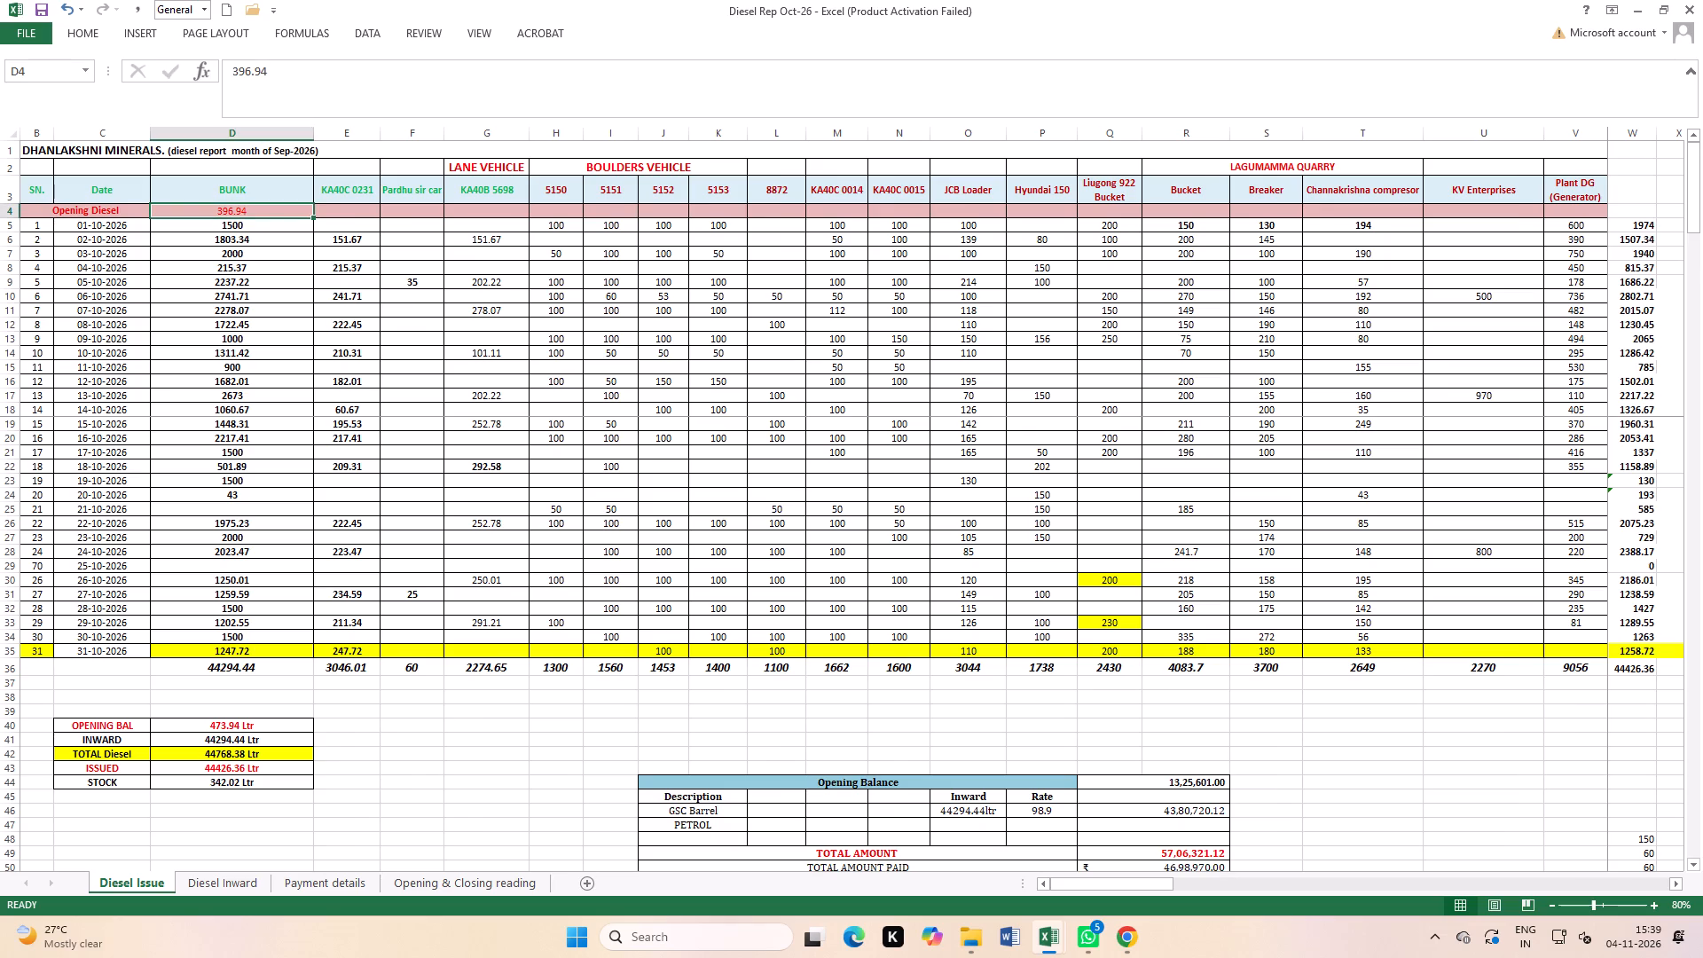
# Check the October Diesel Issue stock summary, including the opening balance in D40 and the TOTAL Diesel formula in D42.
pyautogui.doubleClick(260, 724)
pyautogui.click(371, 734)
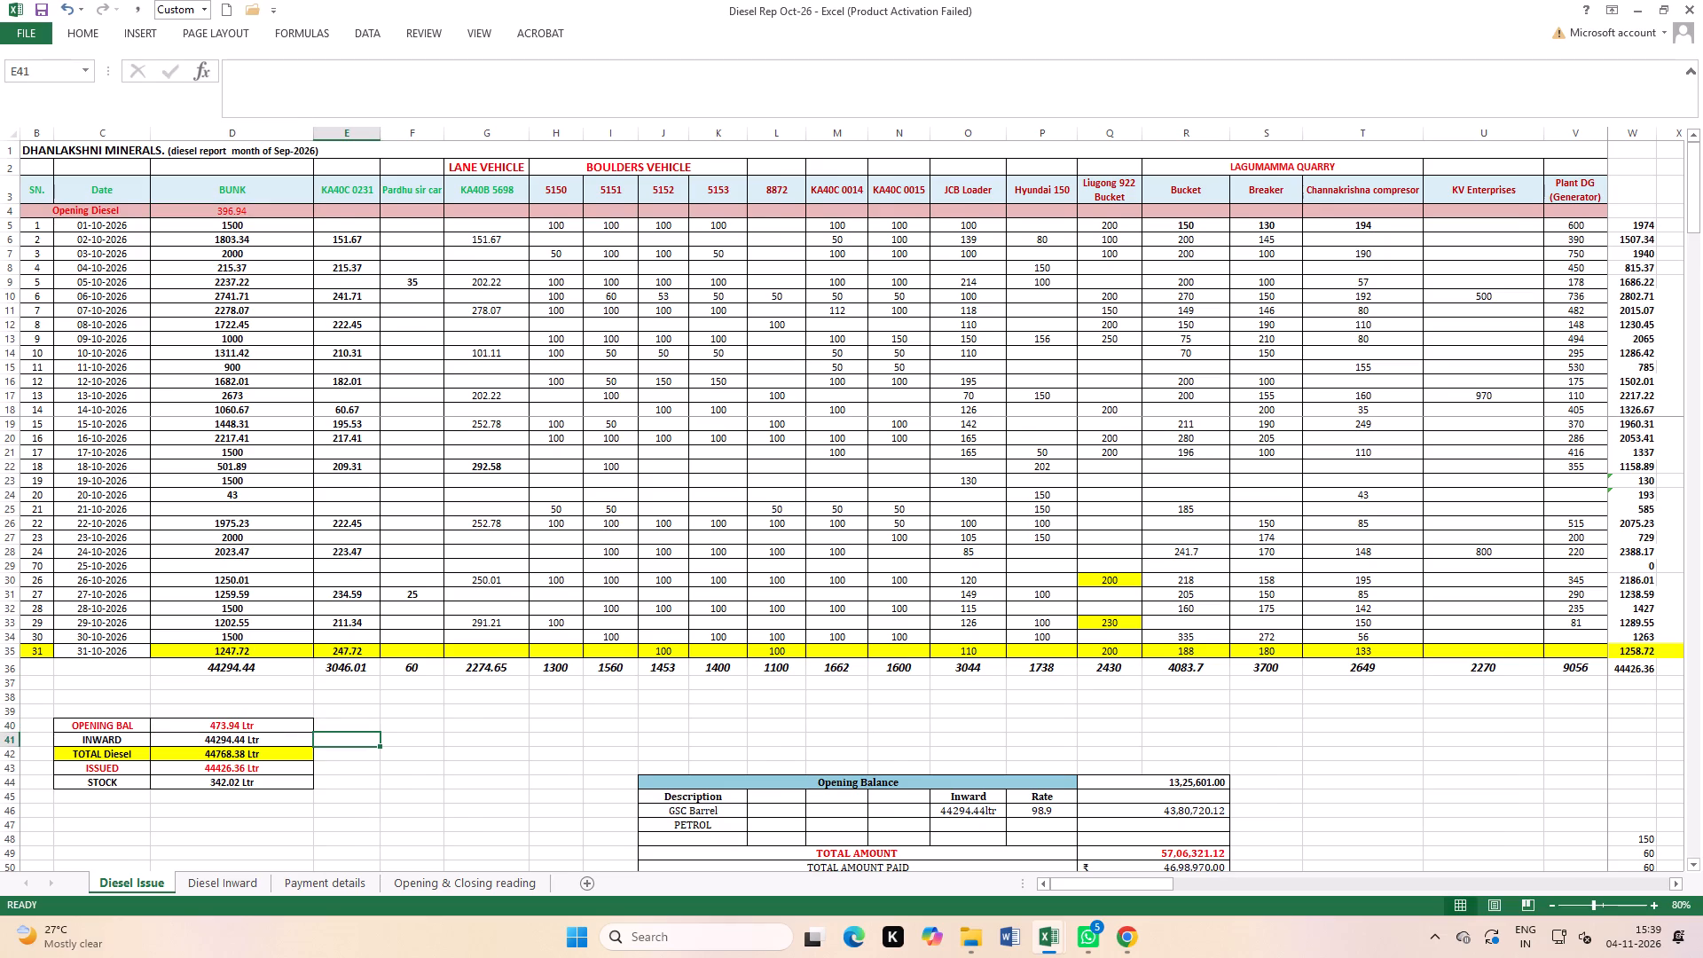
pyautogui.doubleClick(234, 756)
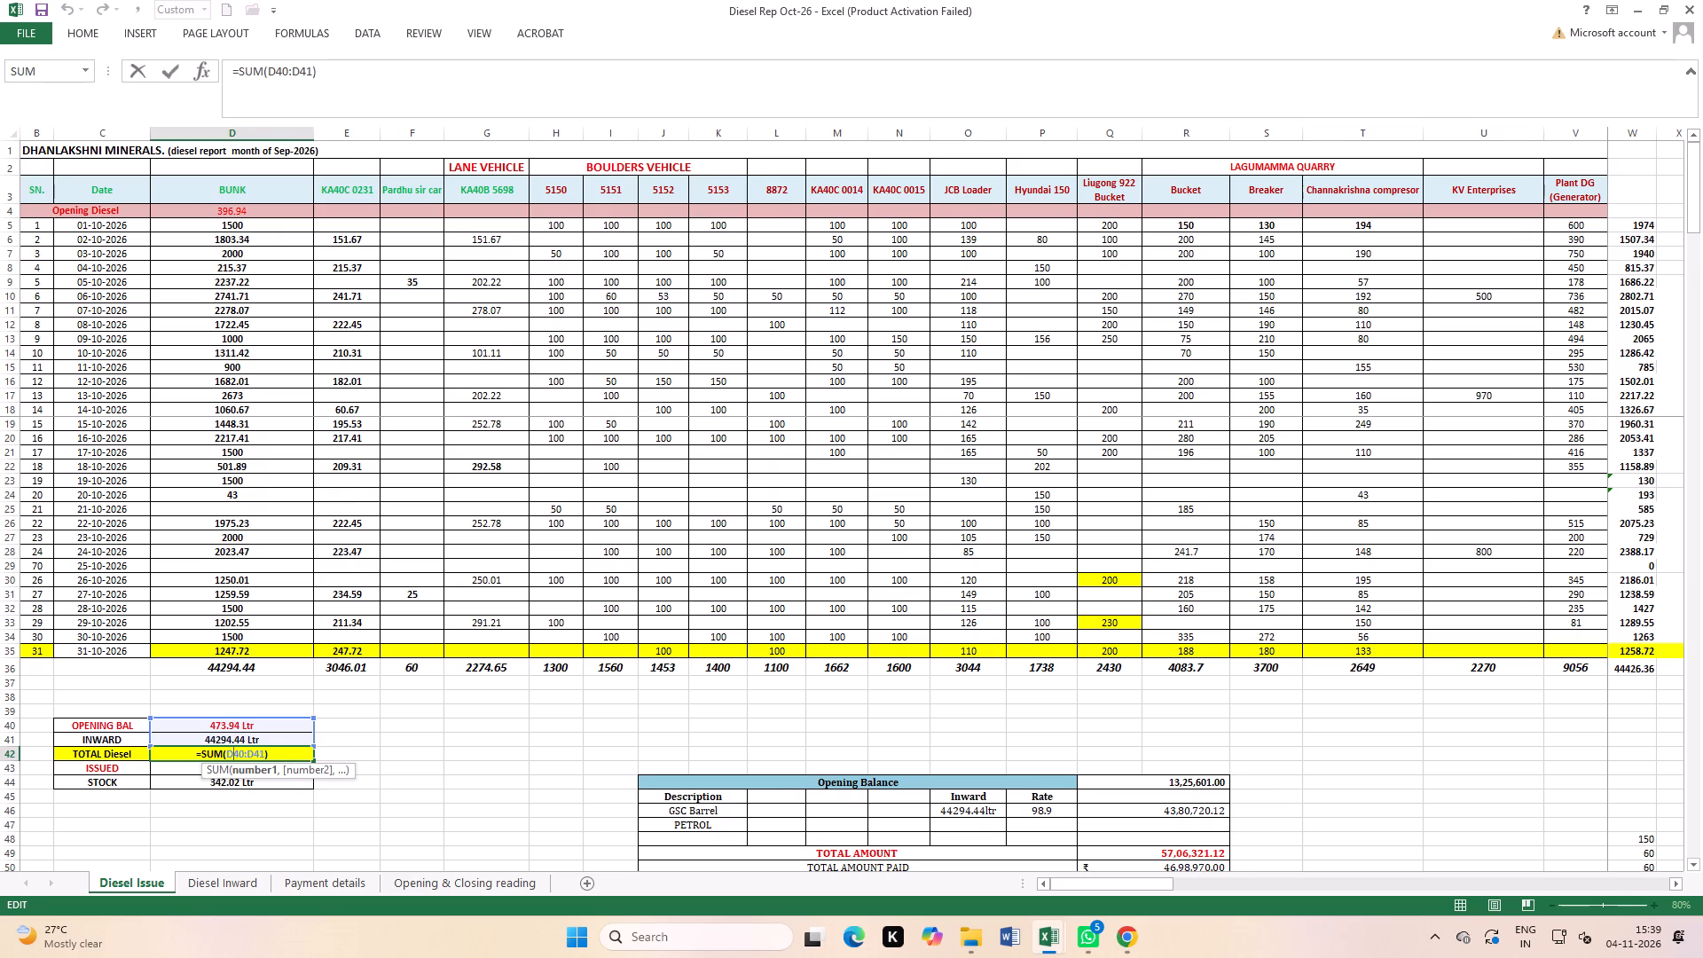
pyautogui.press('Return')
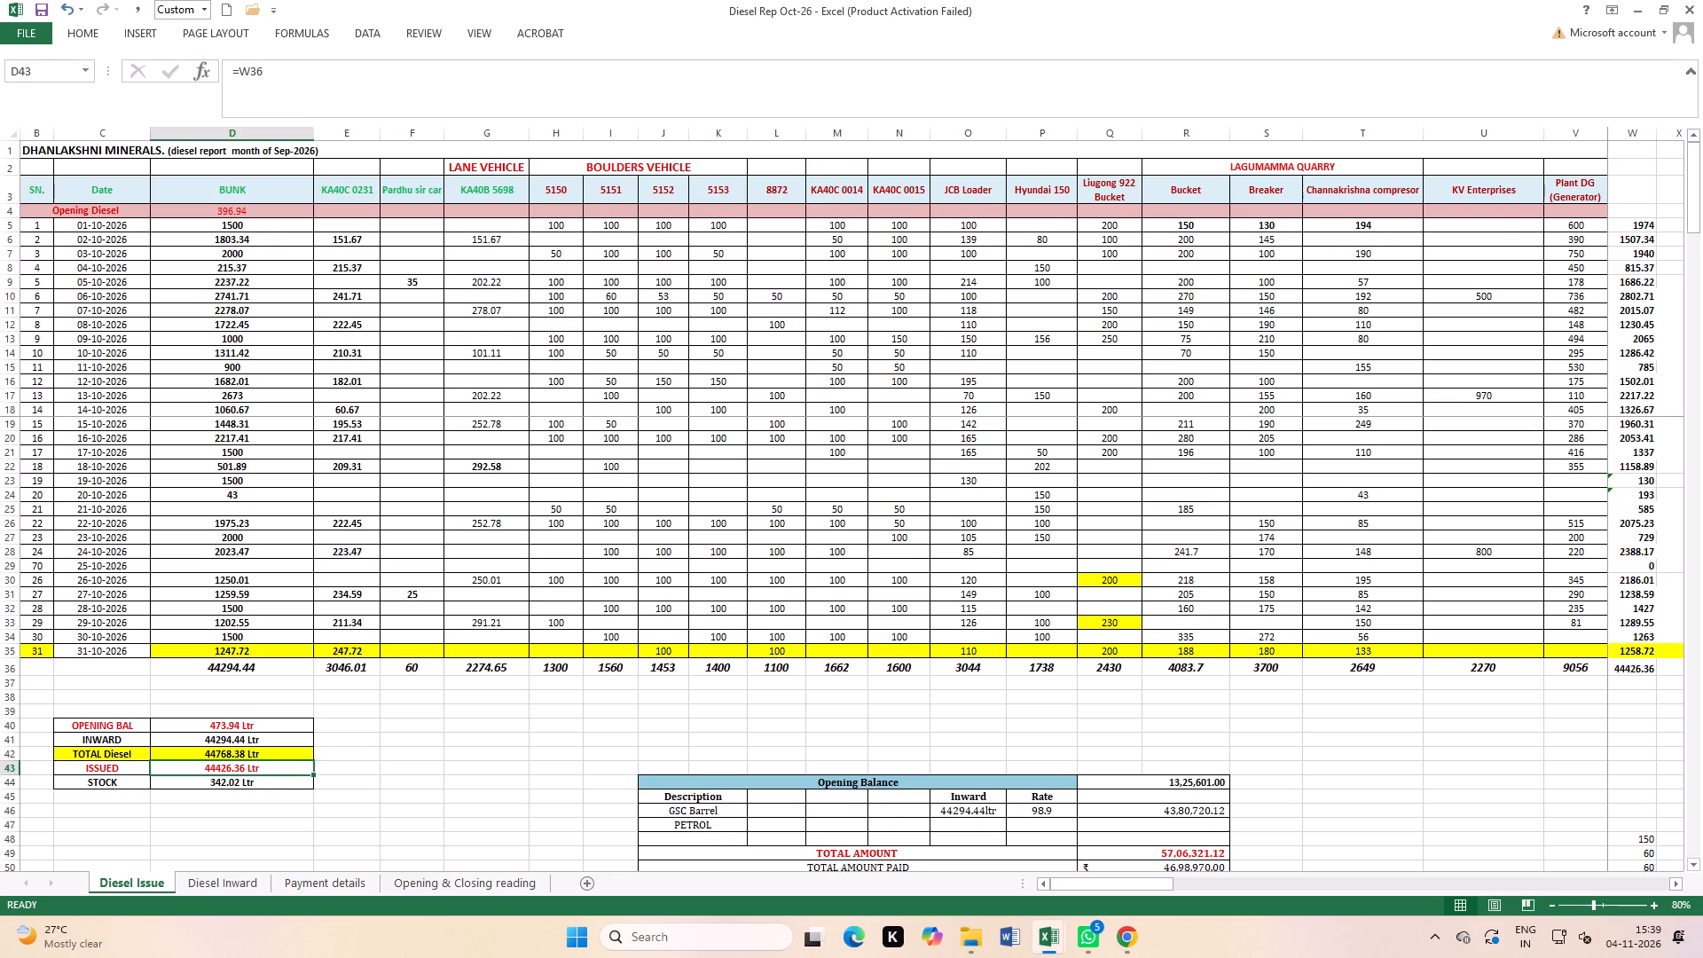
pyautogui.scroll(6, 272, 373)
# Save the October diesel workbook.
pyautogui.doubleClick(39, 10)
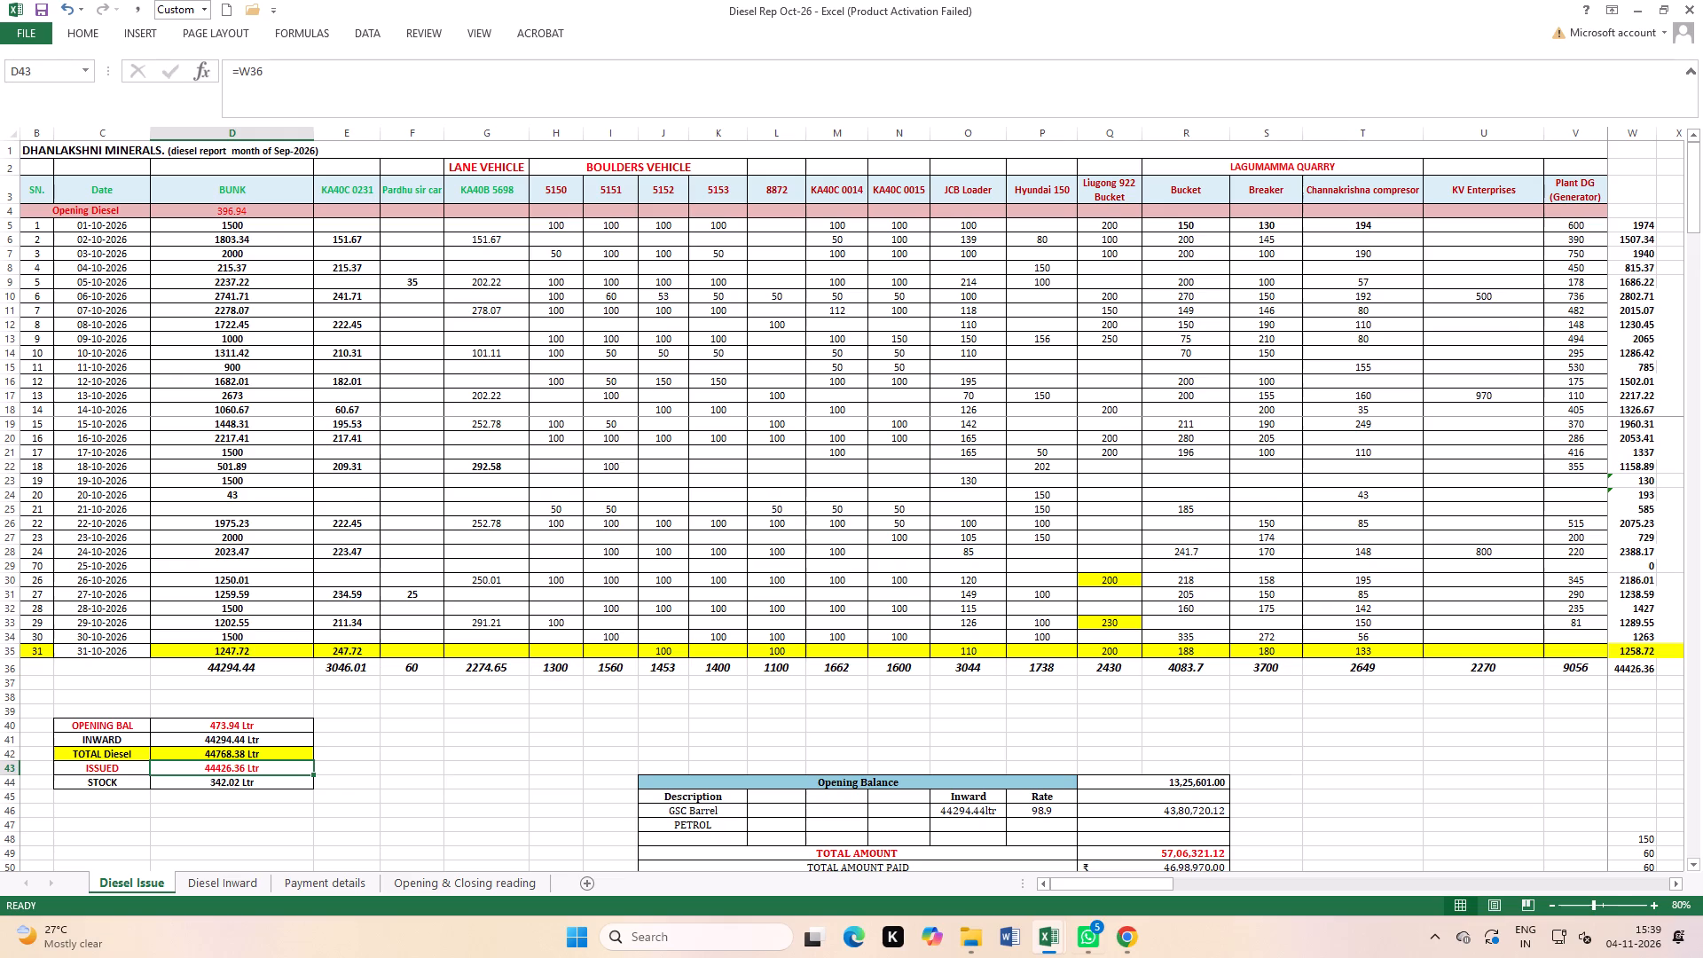
# Look over October's vehicle readings, Diesel Issue payment summary and Payment details sheet, examining the 09-10-2026 cash and cheque payments in B34:F35.
pyautogui.click(459, 884)
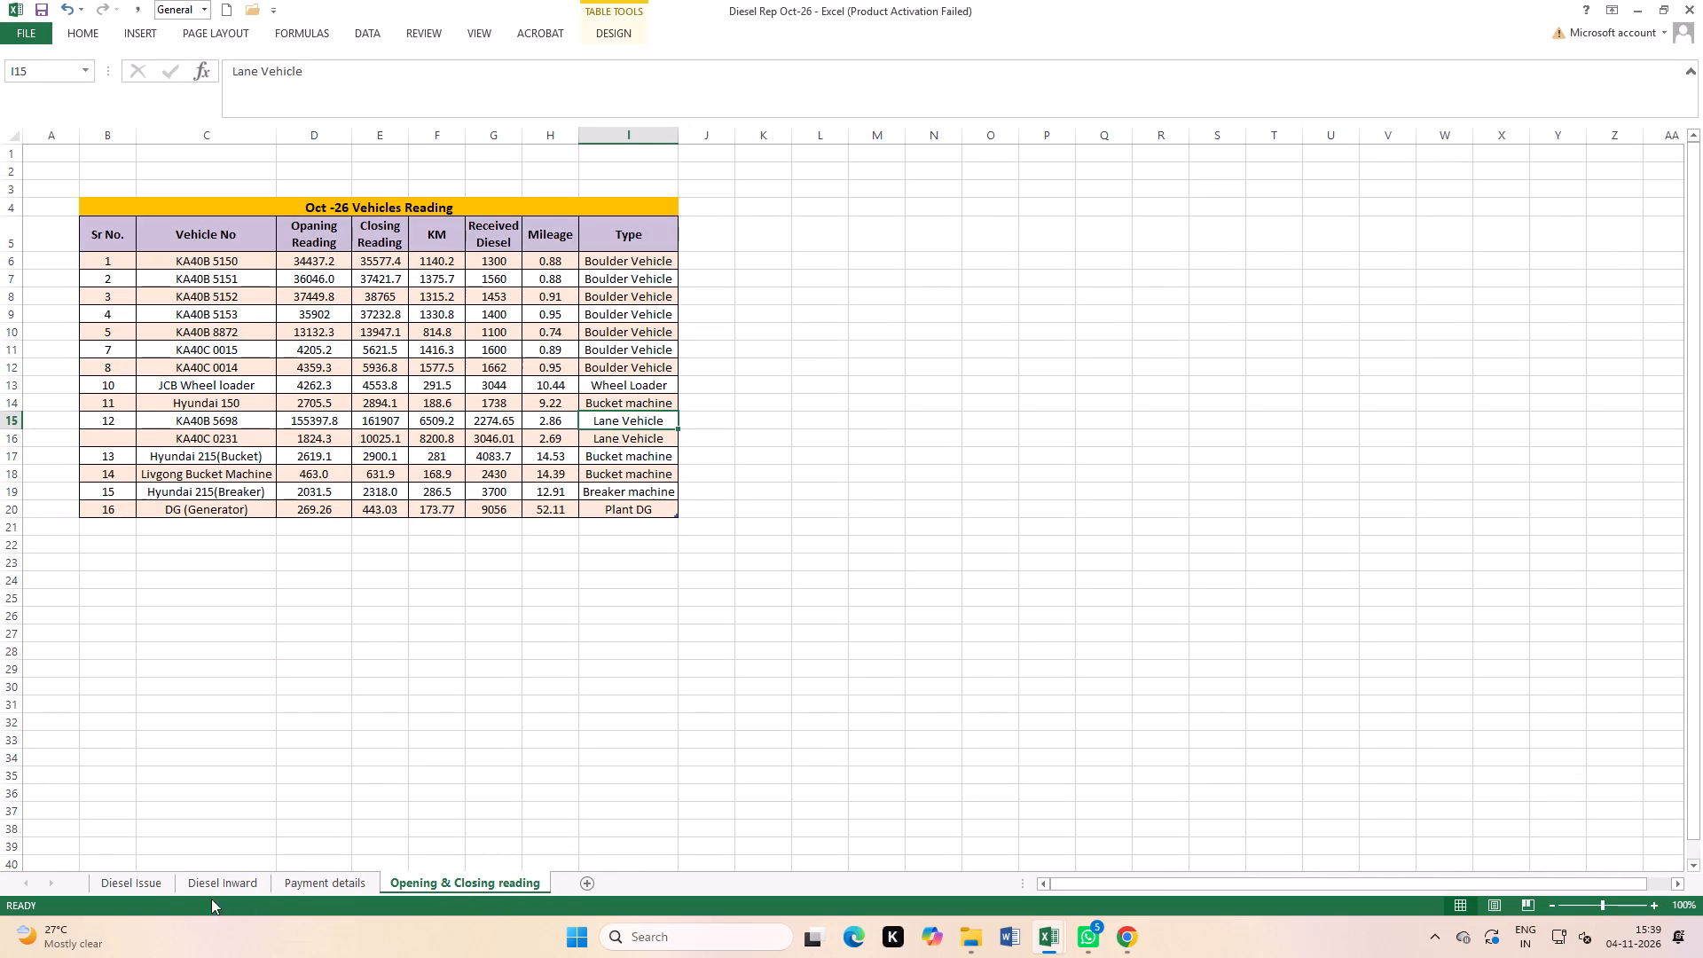
pyautogui.click(154, 889)
pyautogui.scroll(-8, 233, 777)
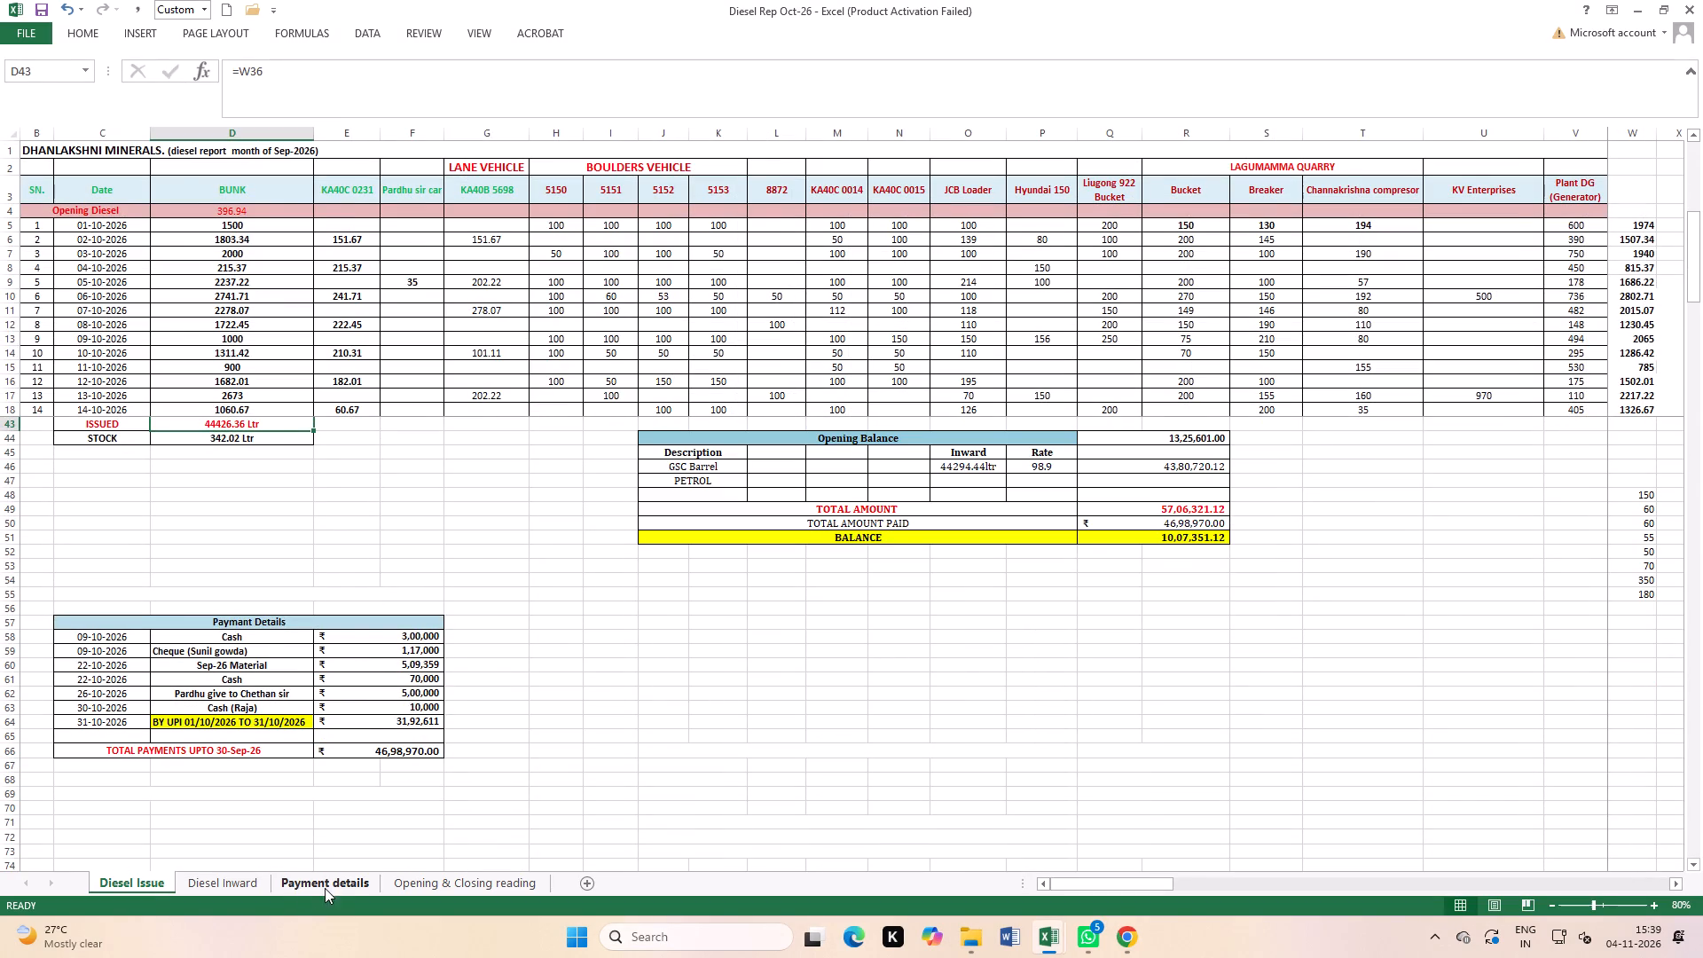
pyautogui.click(302, 887)
pyautogui.scroll(6, 449, 660)
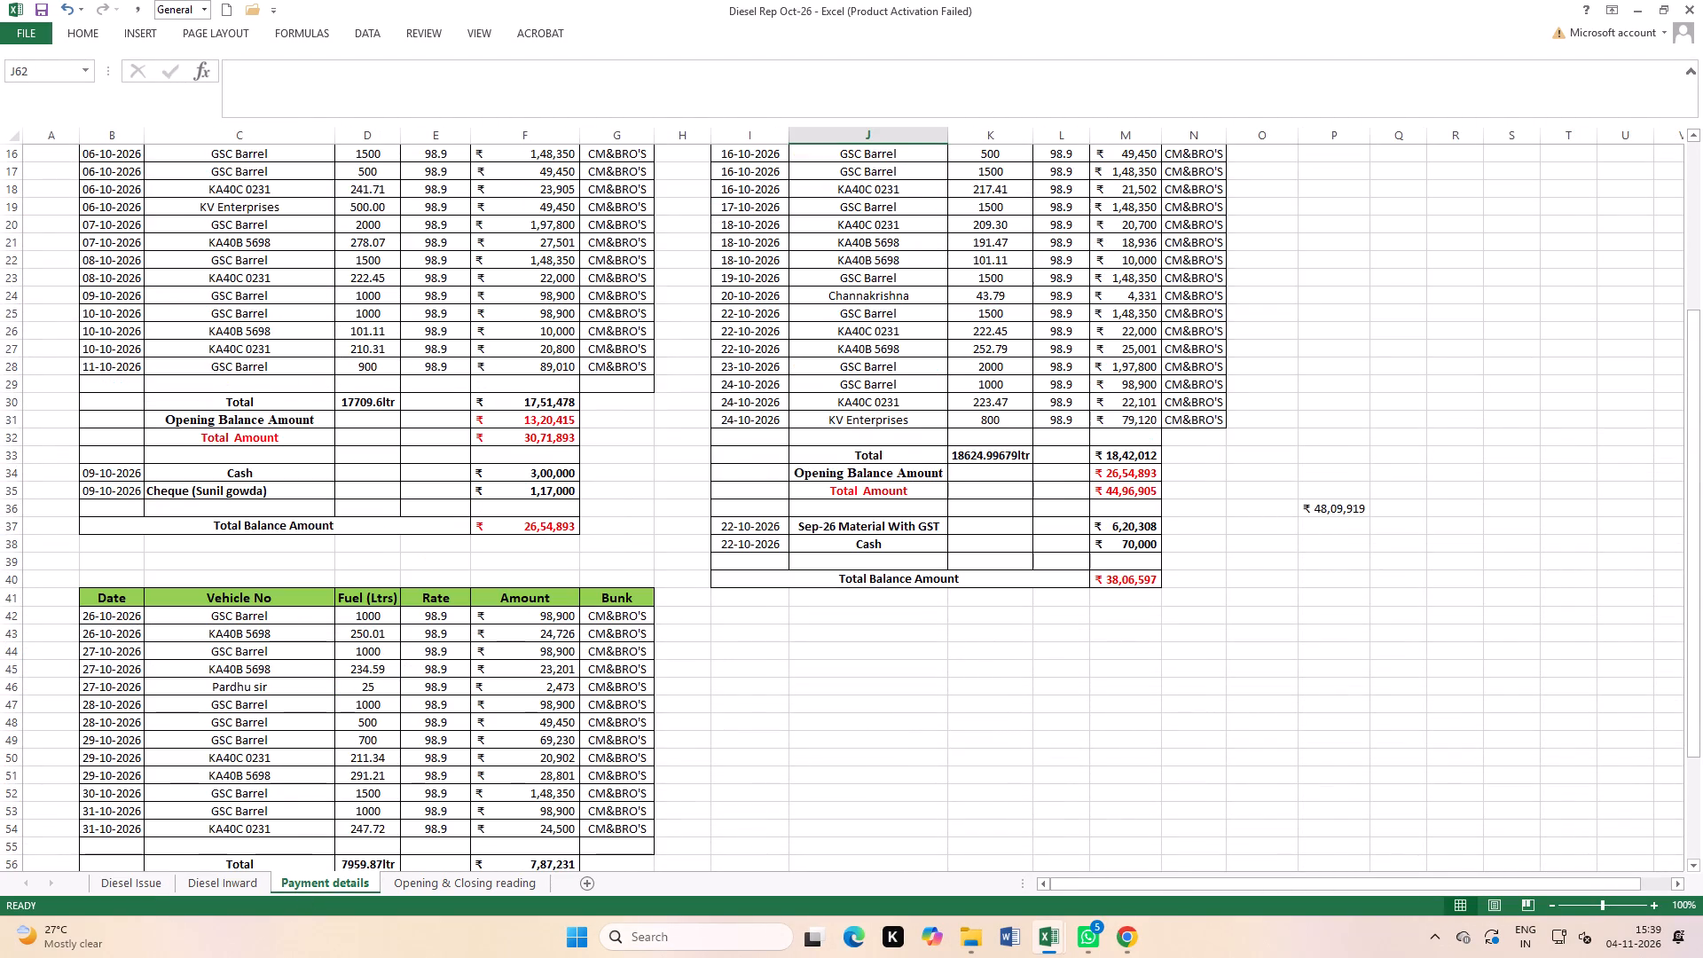
pyautogui.moveTo(114, 474); pyautogui.dragTo(260, 474)
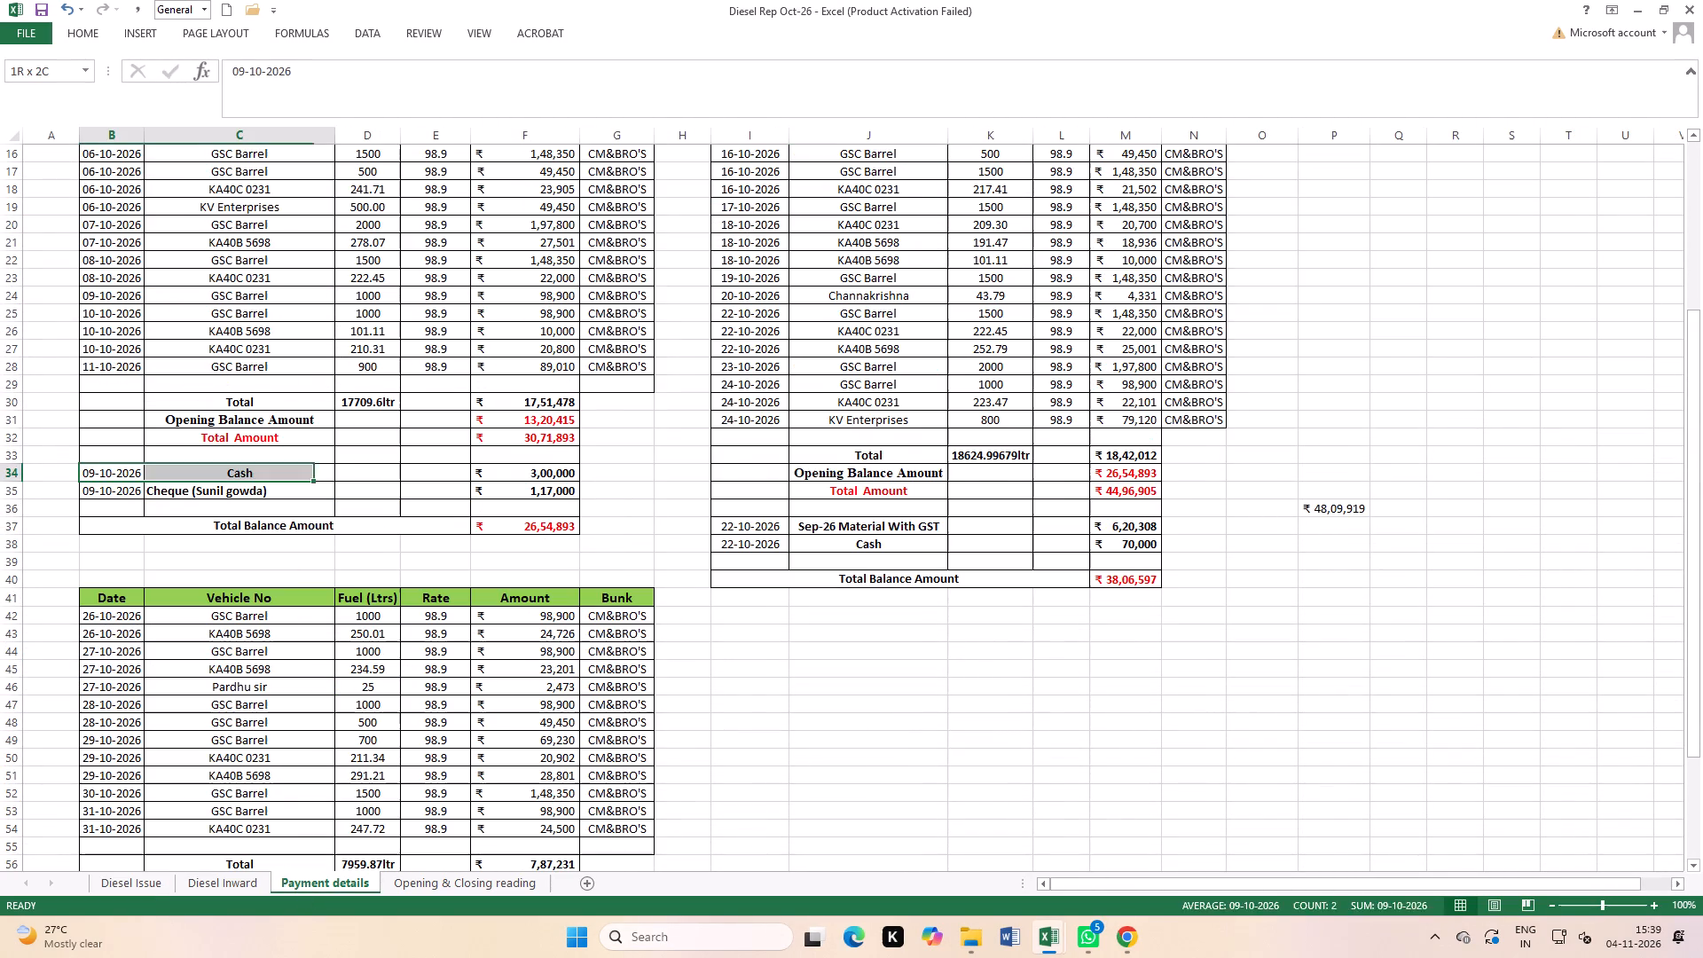
pyautogui.moveTo(260, 474); pyautogui.dragTo(548, 489)
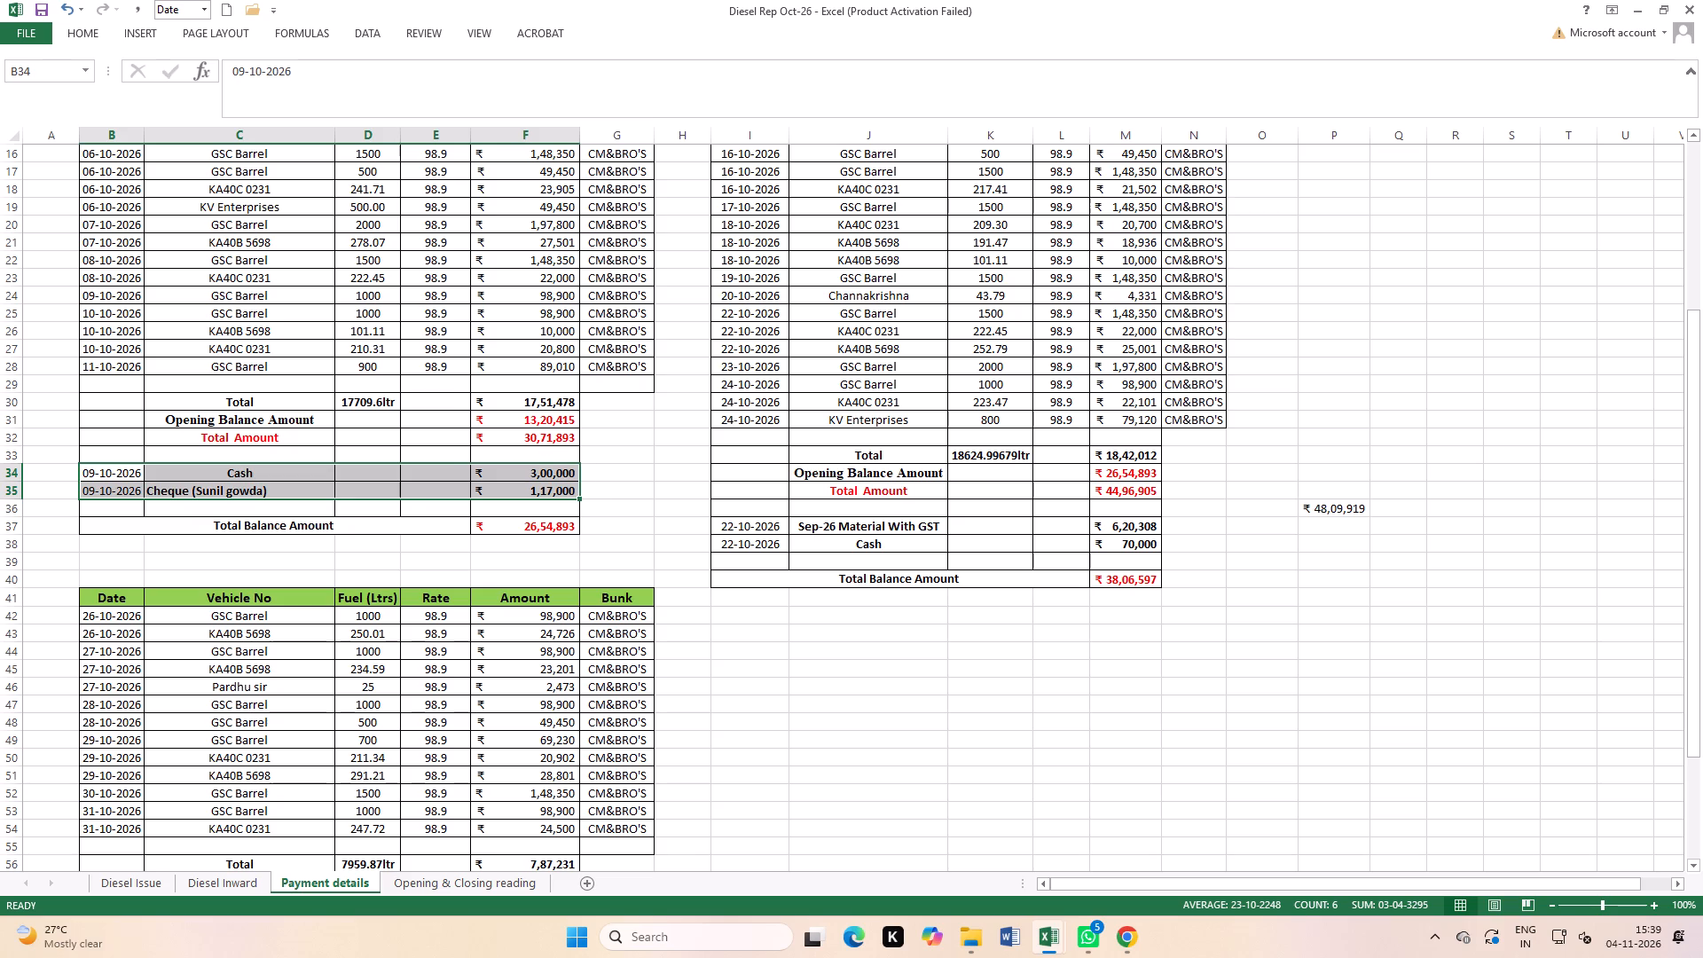
# Switch to the September diesel workbook and look over its Diesel Issue summary, vehicle readings and Payment details sheets.
pyautogui.hotkey('ctrl', 'Tab')
pyautogui.scroll(4, 624, 458)
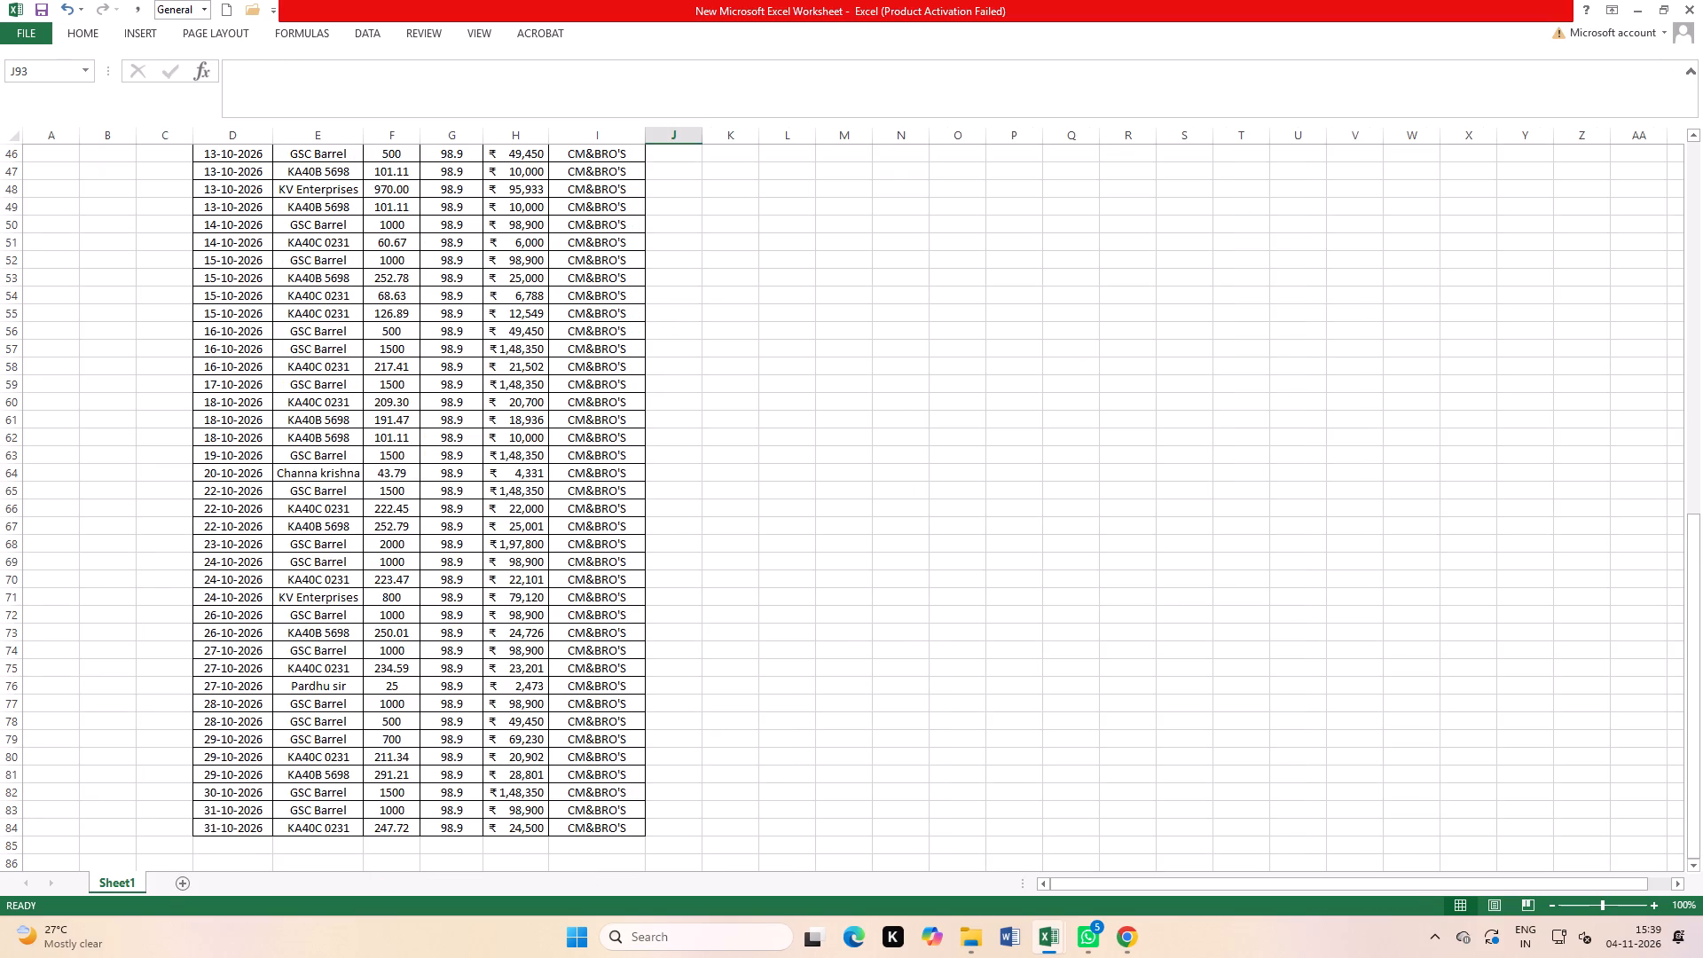
pyautogui.hotkey('ctrl', 'Tab')
pyautogui.scroll(5, 412, 549)
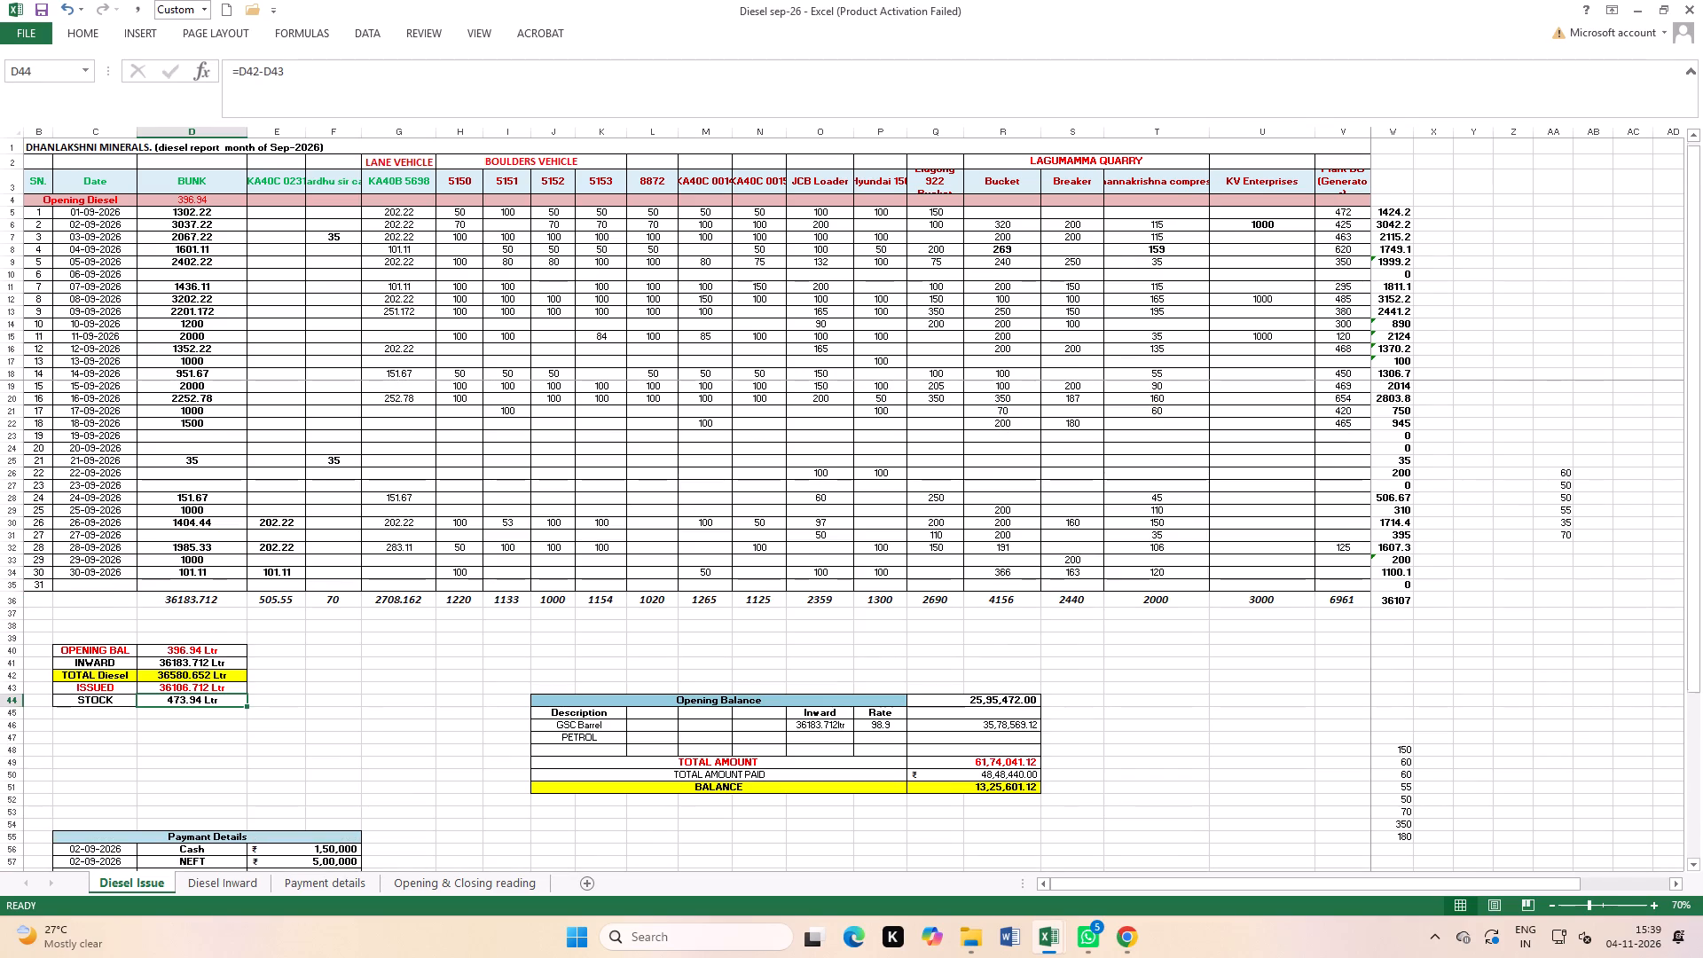
pyautogui.scroll(3, 412, 549)
pyautogui.scroll(-3, 412, 549)
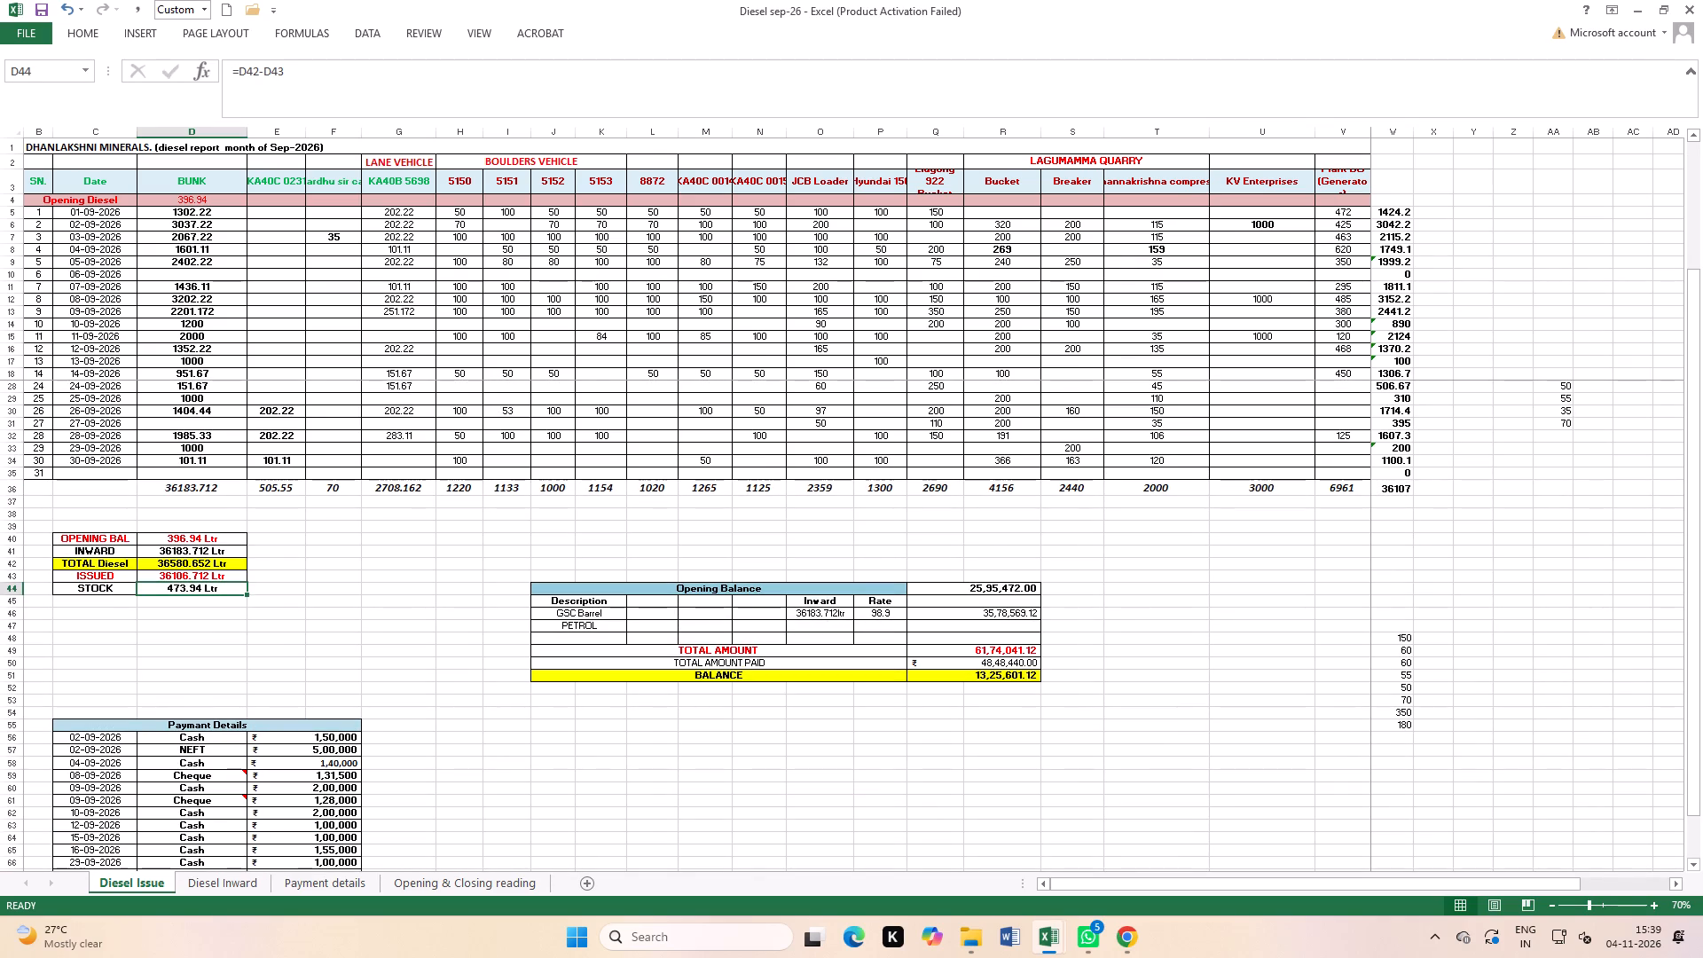
pyautogui.click(469, 883)
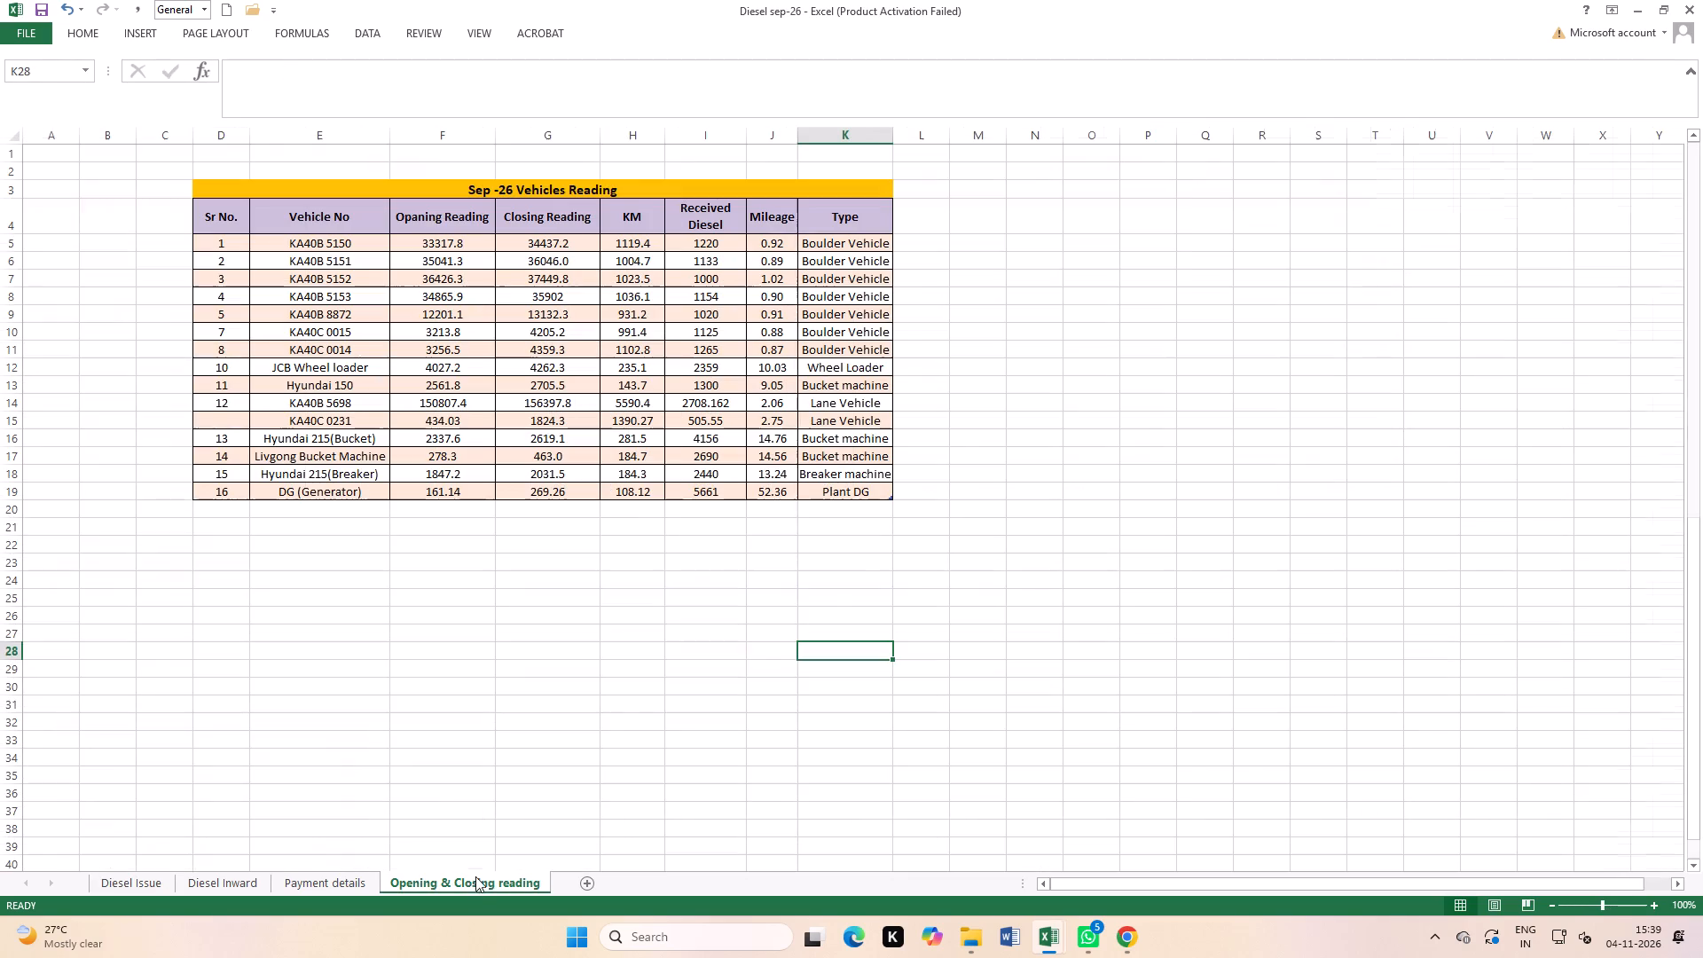
pyautogui.click(293, 881)
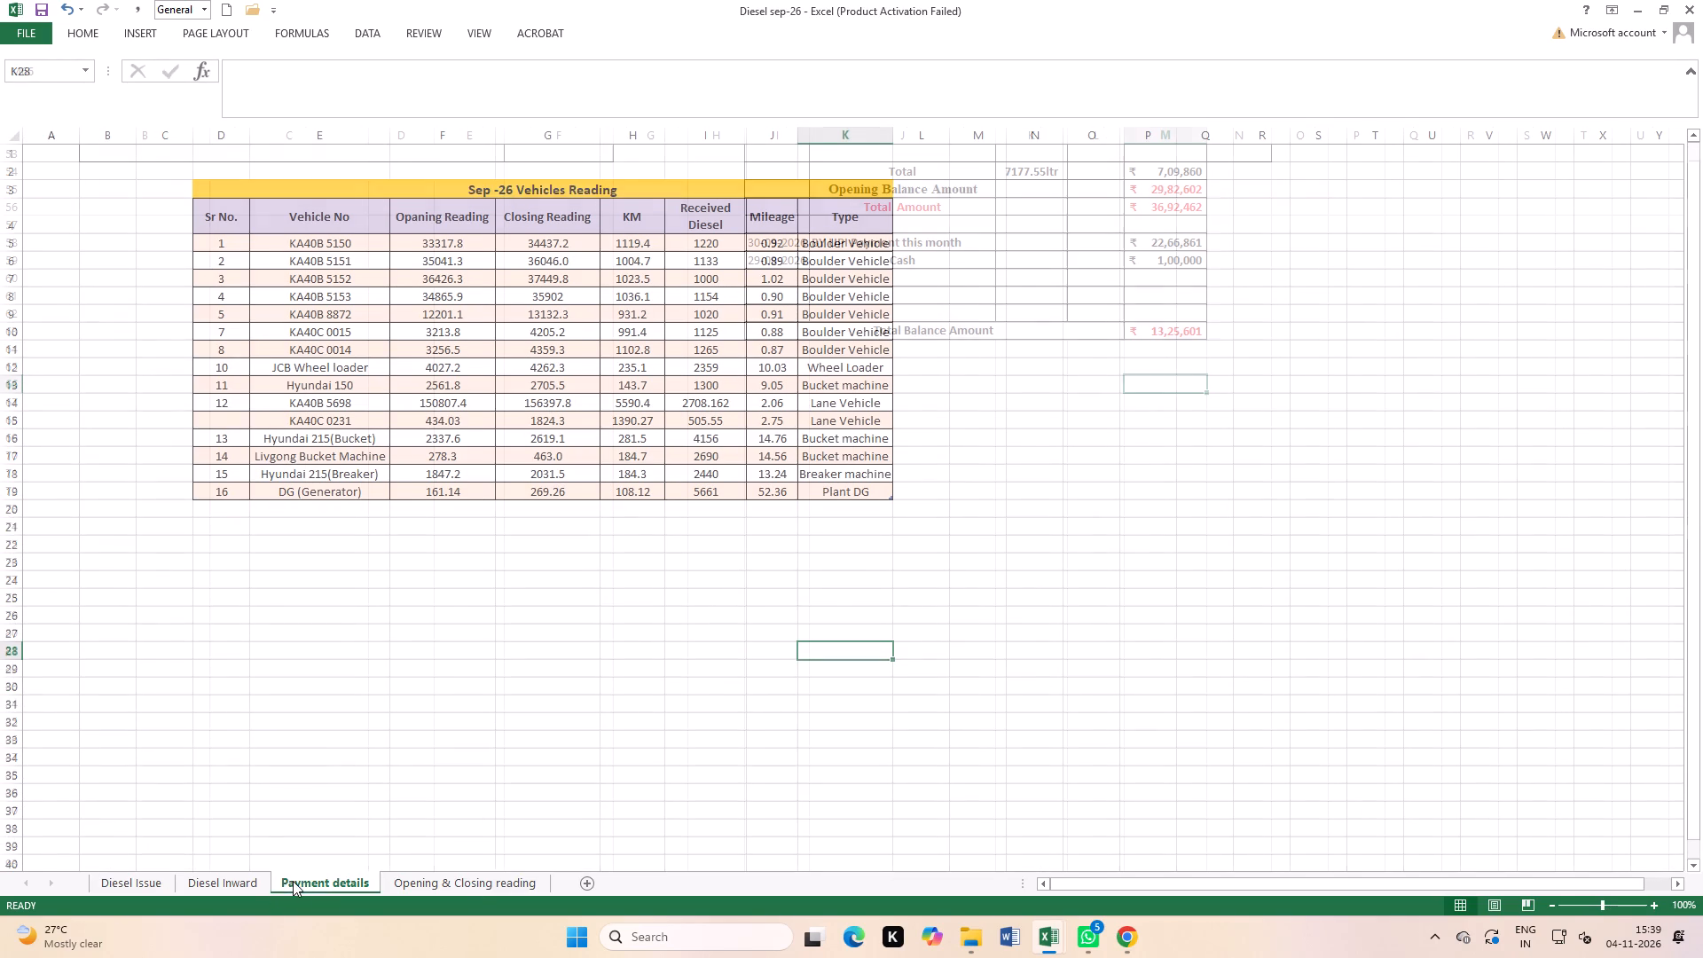
pyautogui.scroll(7, 426, 742)
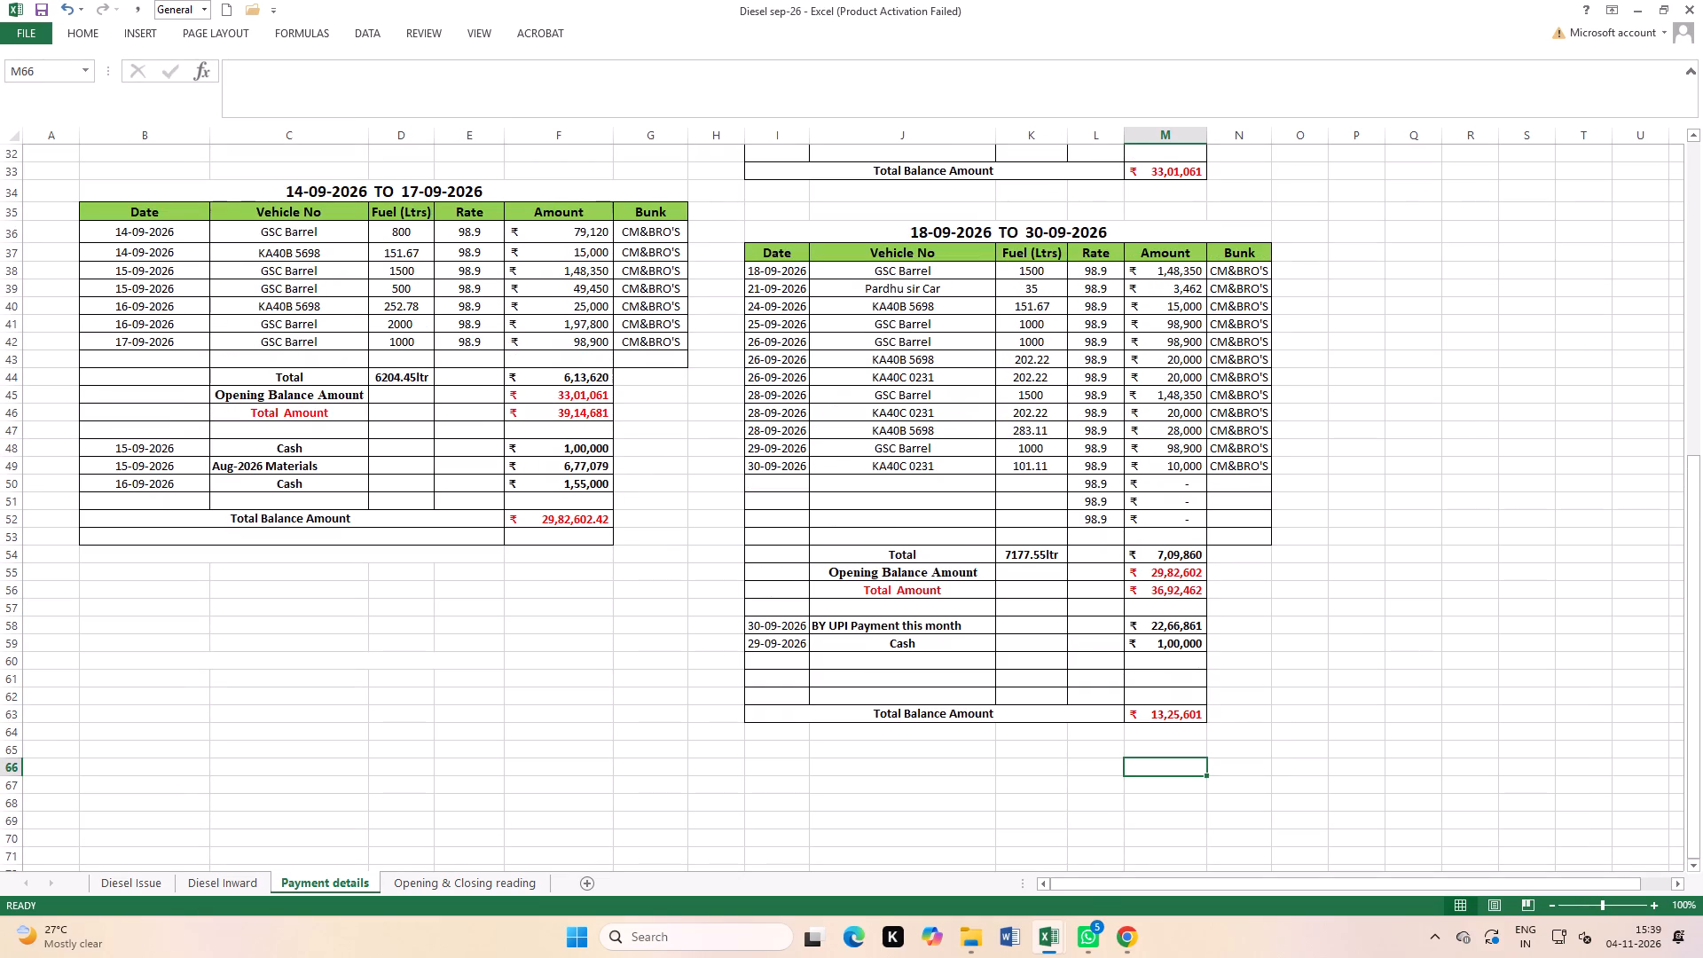
# Copy the 16-09-2026 cash payment row B50:F50 to R55 on September's Payment details sheet, and fit column R's width to the date.
pyautogui.moveTo(153, 446); pyautogui.dragTo(232, 473)
pyautogui.click(334, 551)
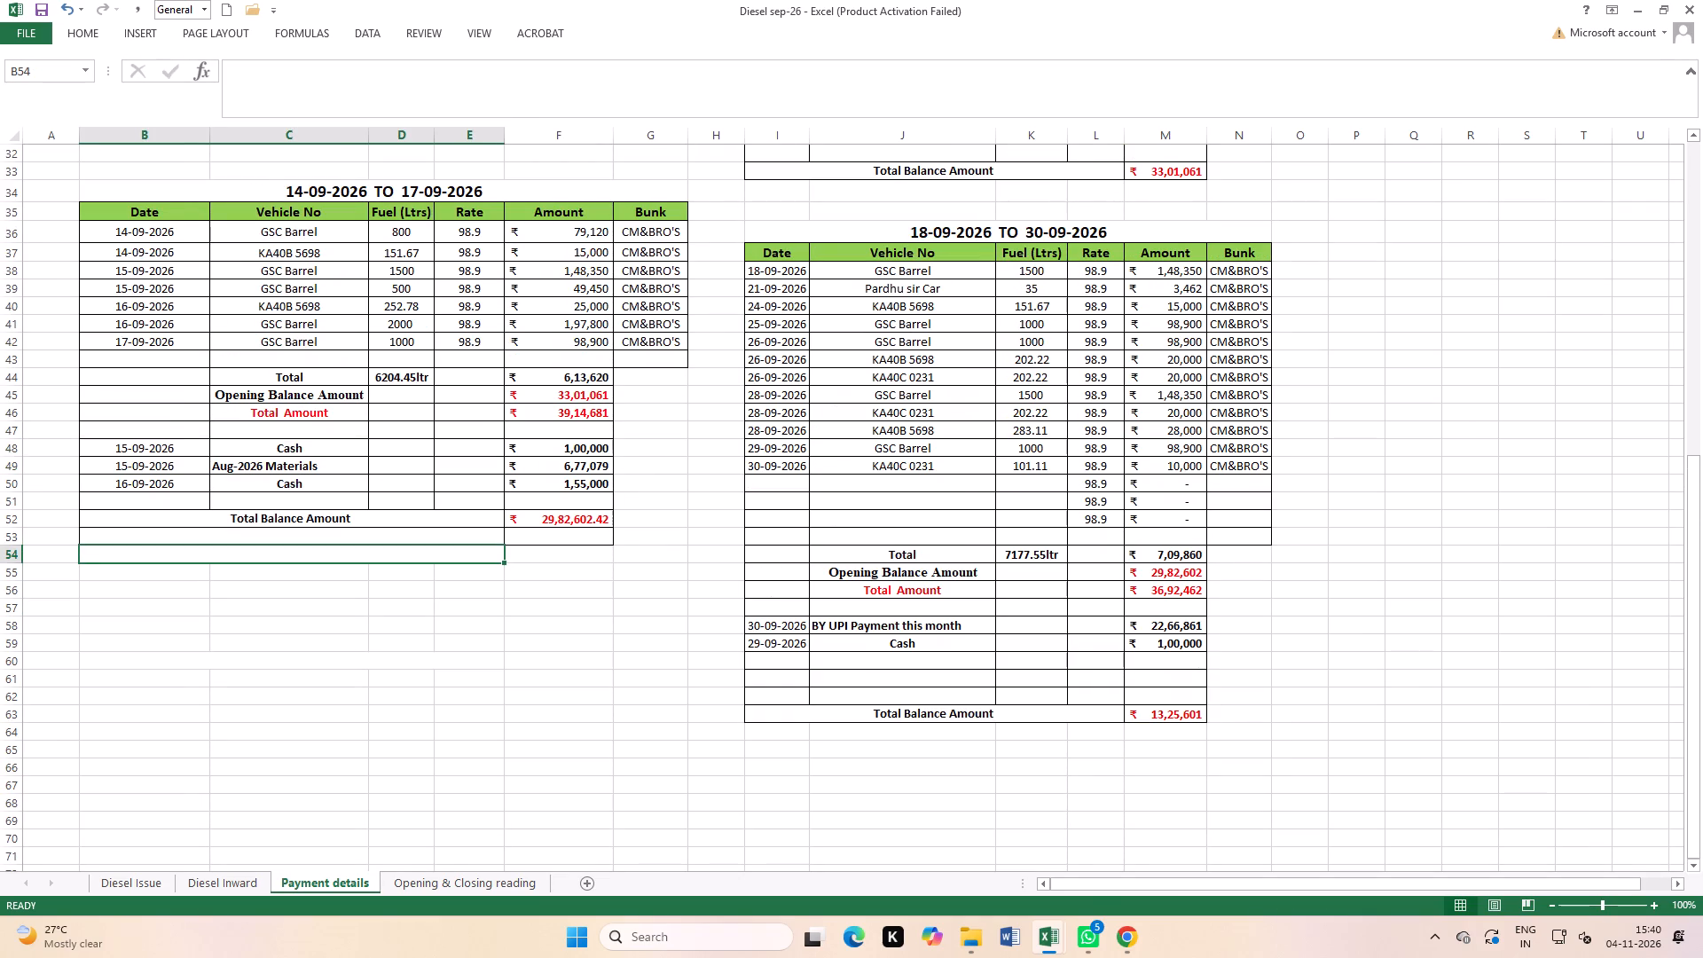
pyautogui.moveTo(150, 483); pyautogui.dragTo(486, 493)
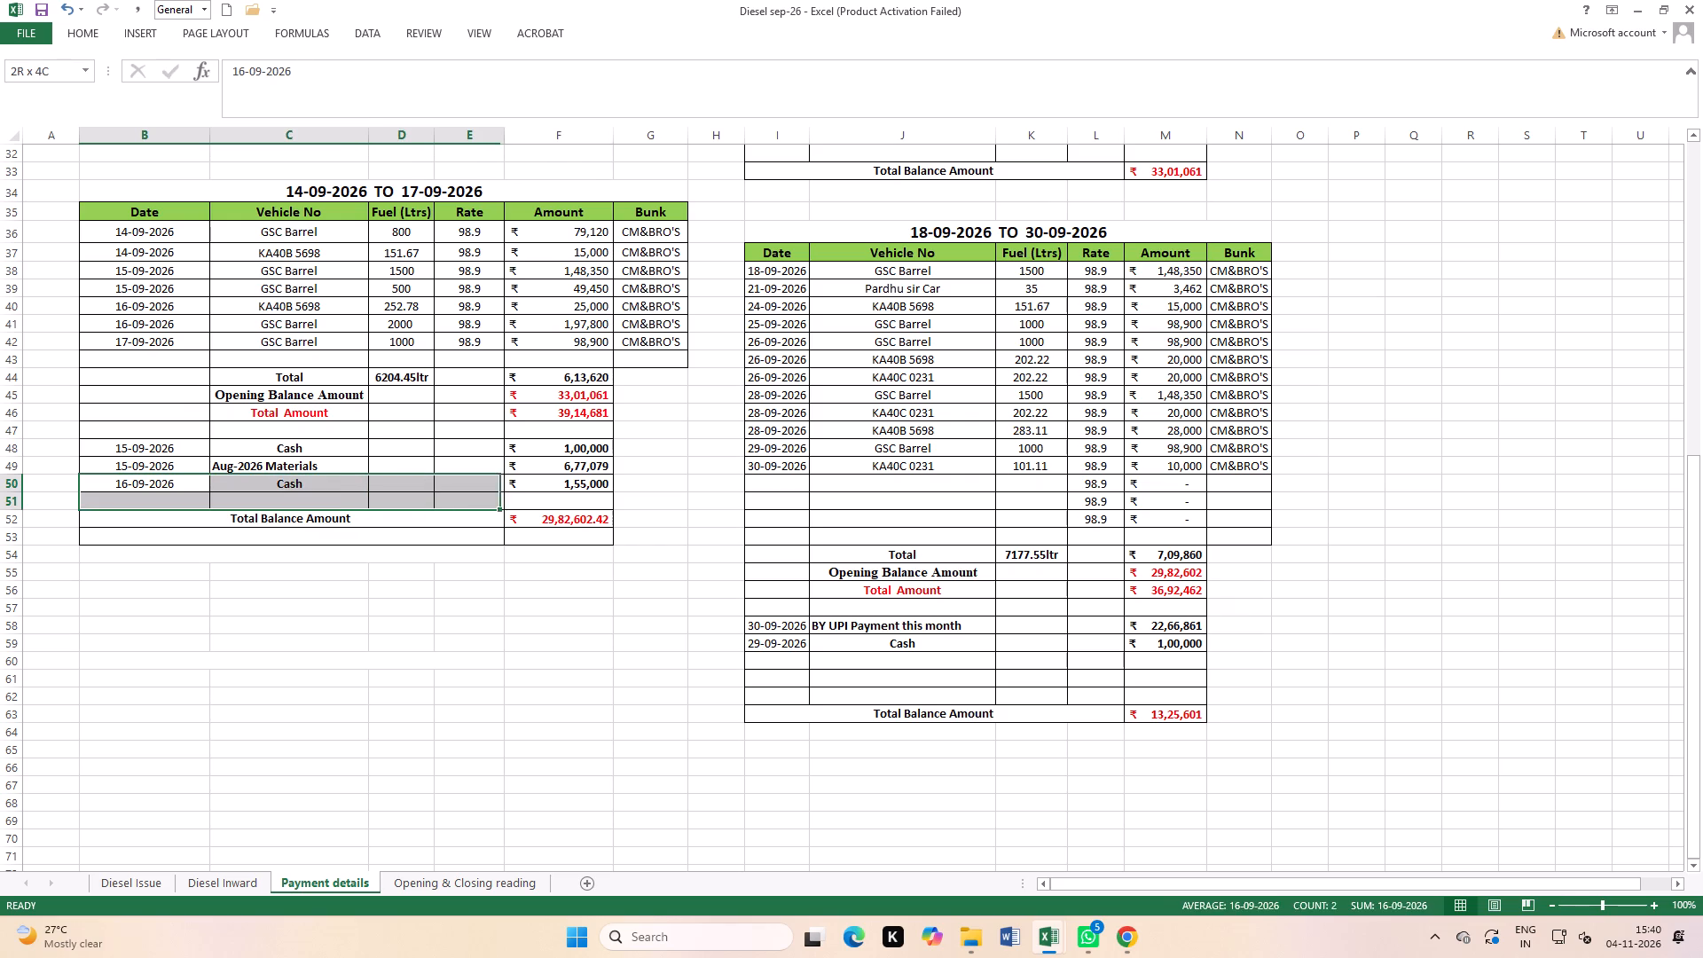
pyautogui.moveTo(486, 493); pyautogui.dragTo(575, 491)
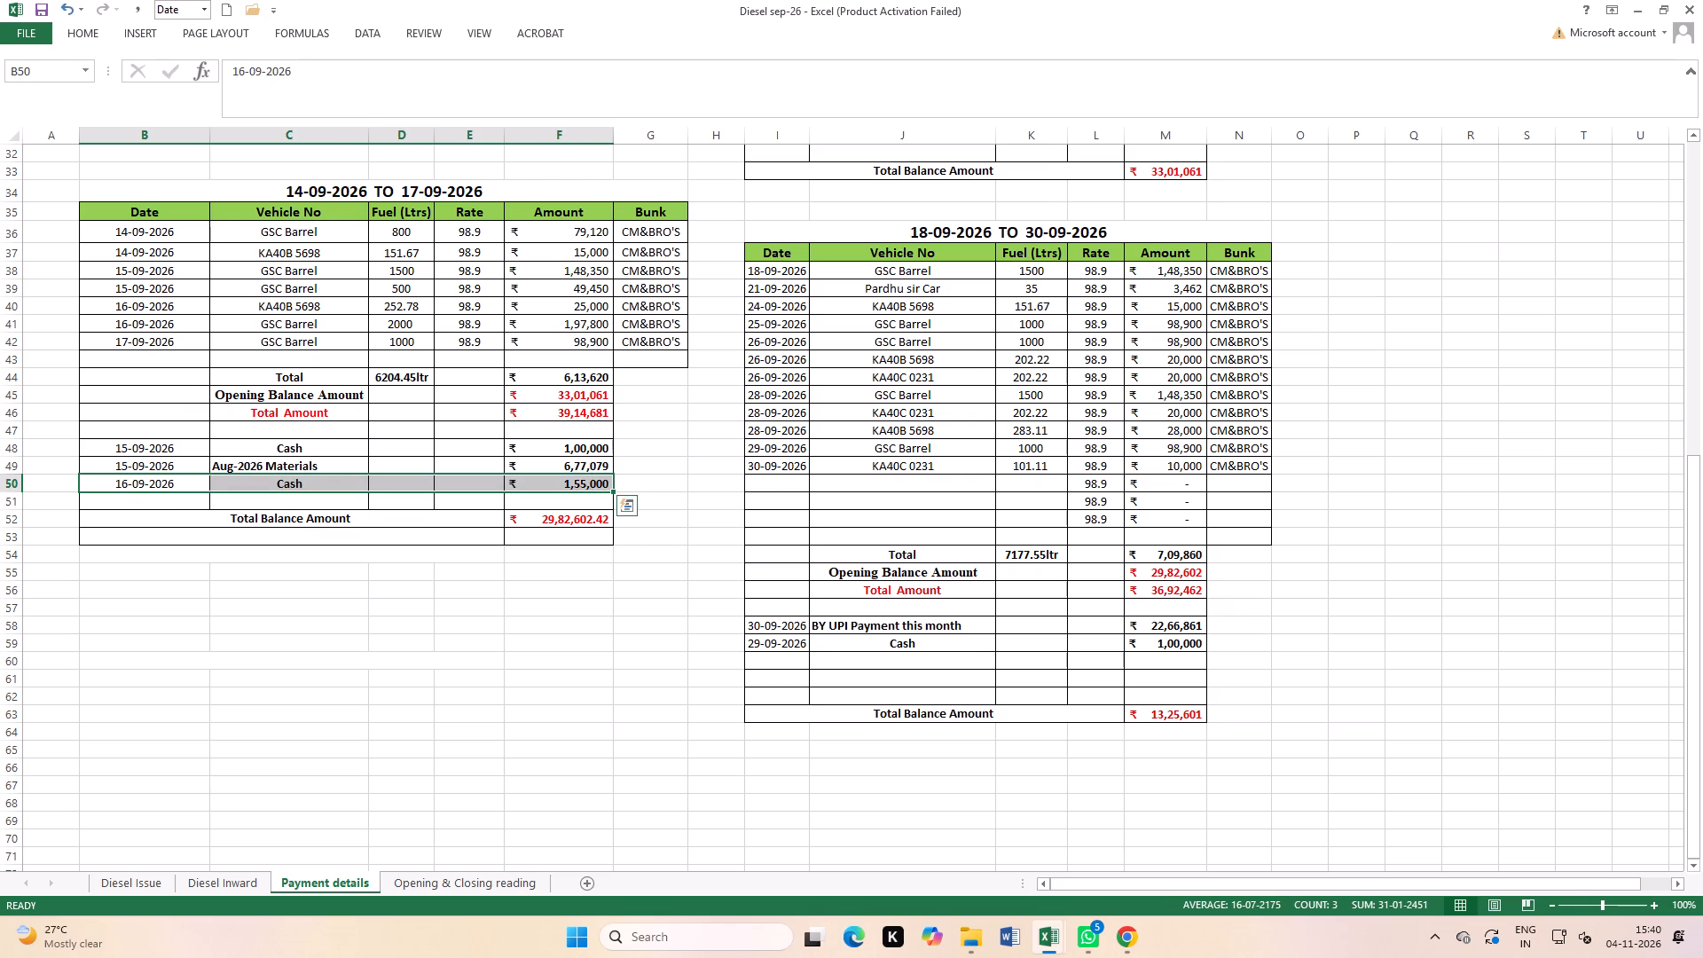
pyautogui.hotkey('ctrl', 'c')
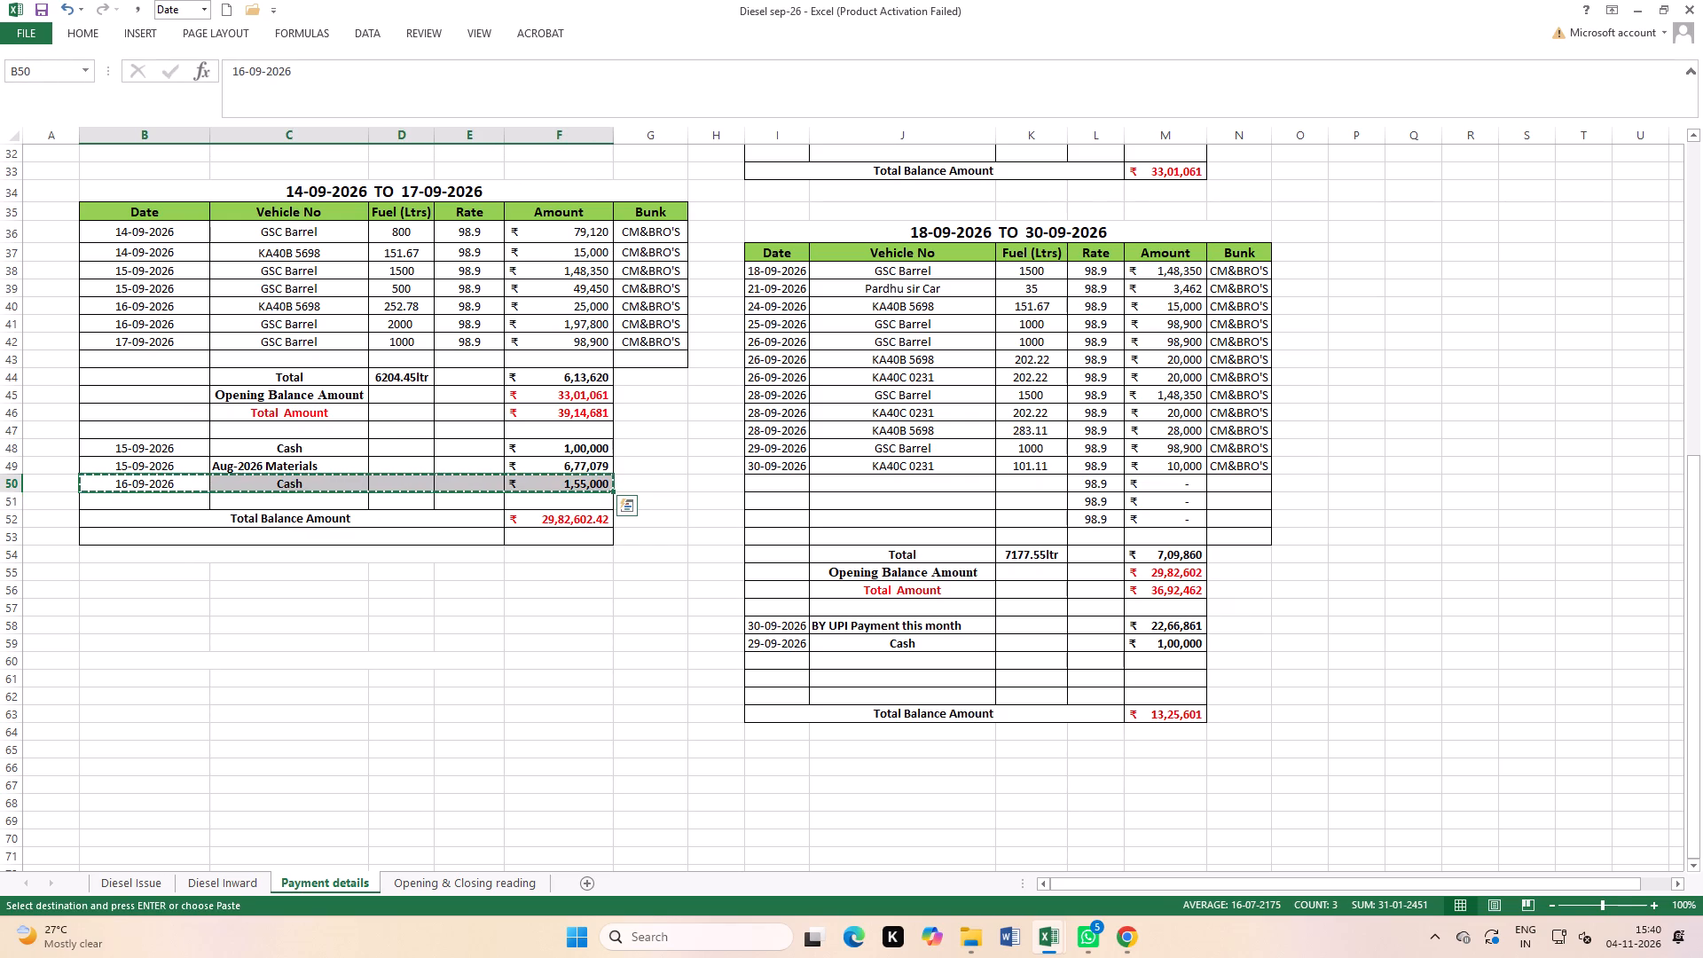
pyautogui.click(1471, 568)
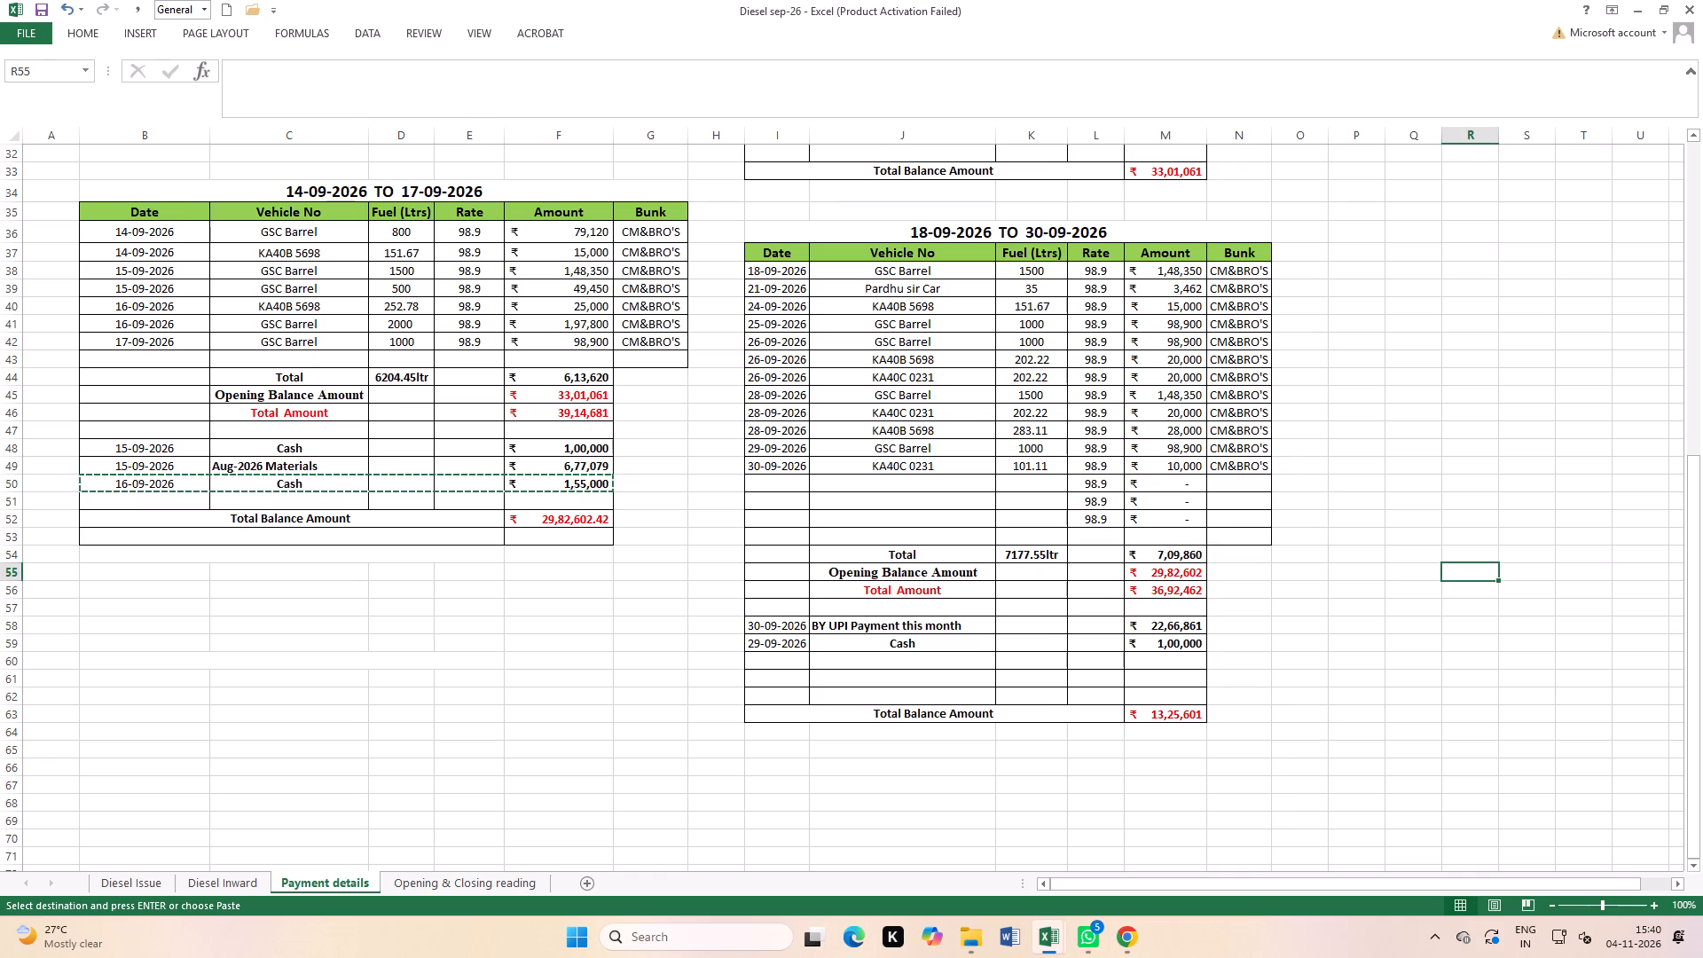
pyautogui.hotkey('ctrl', 'v')
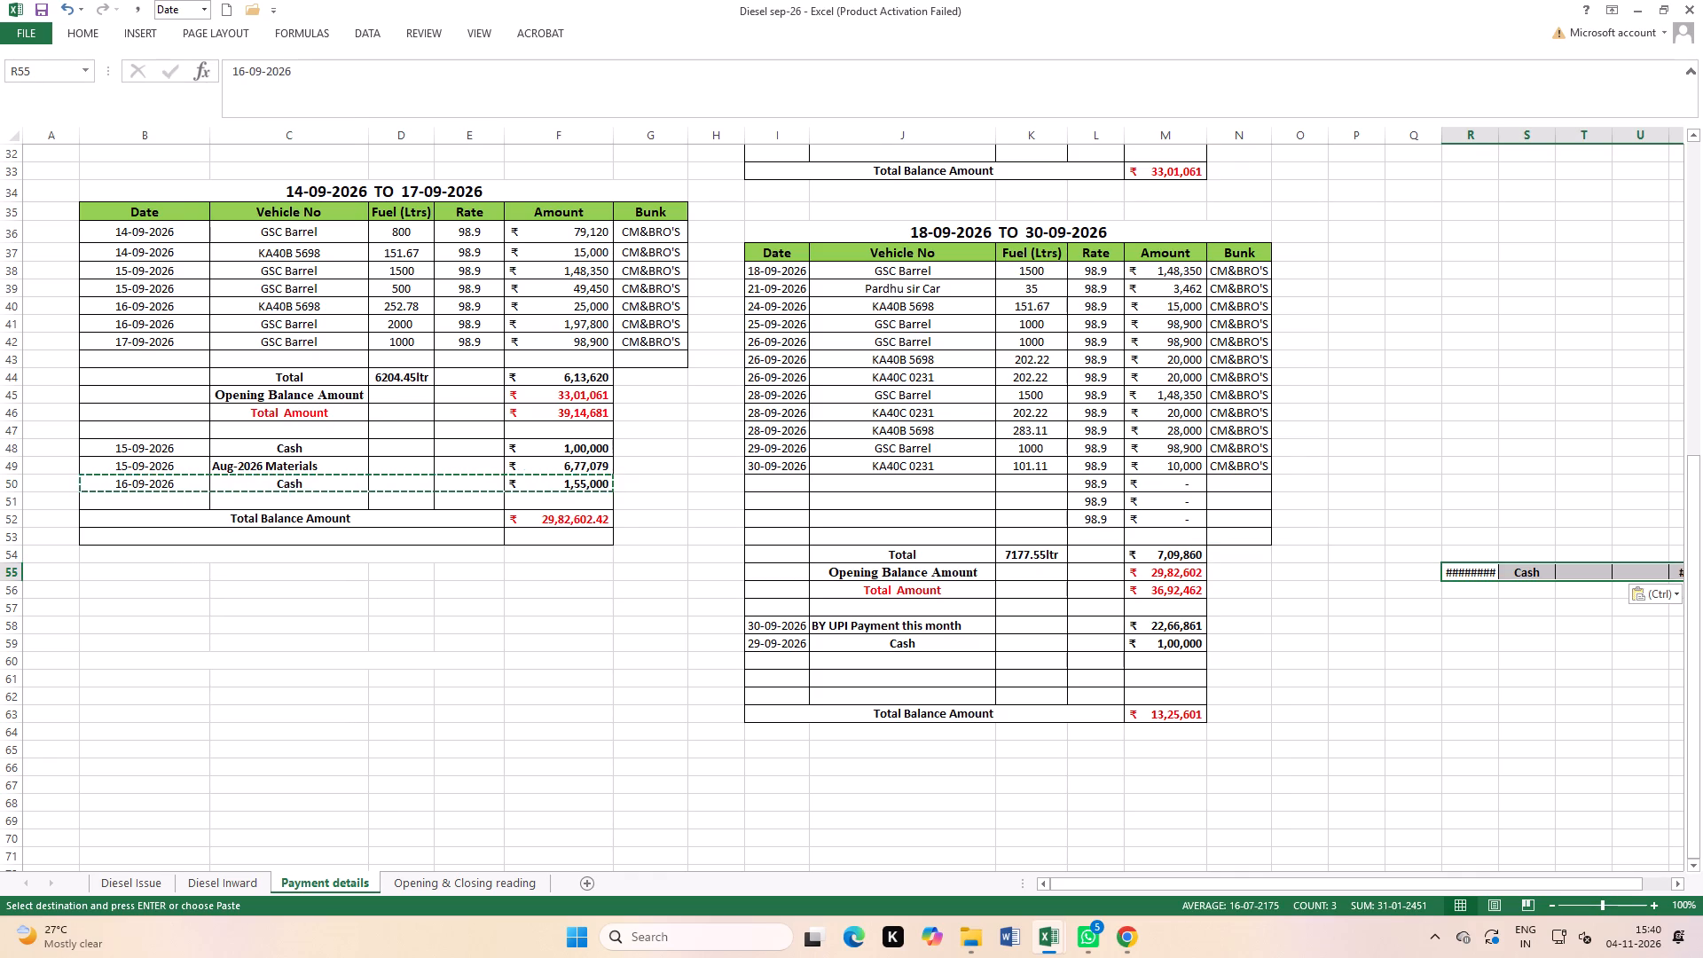
pyautogui.doubleClick(1499, 136)
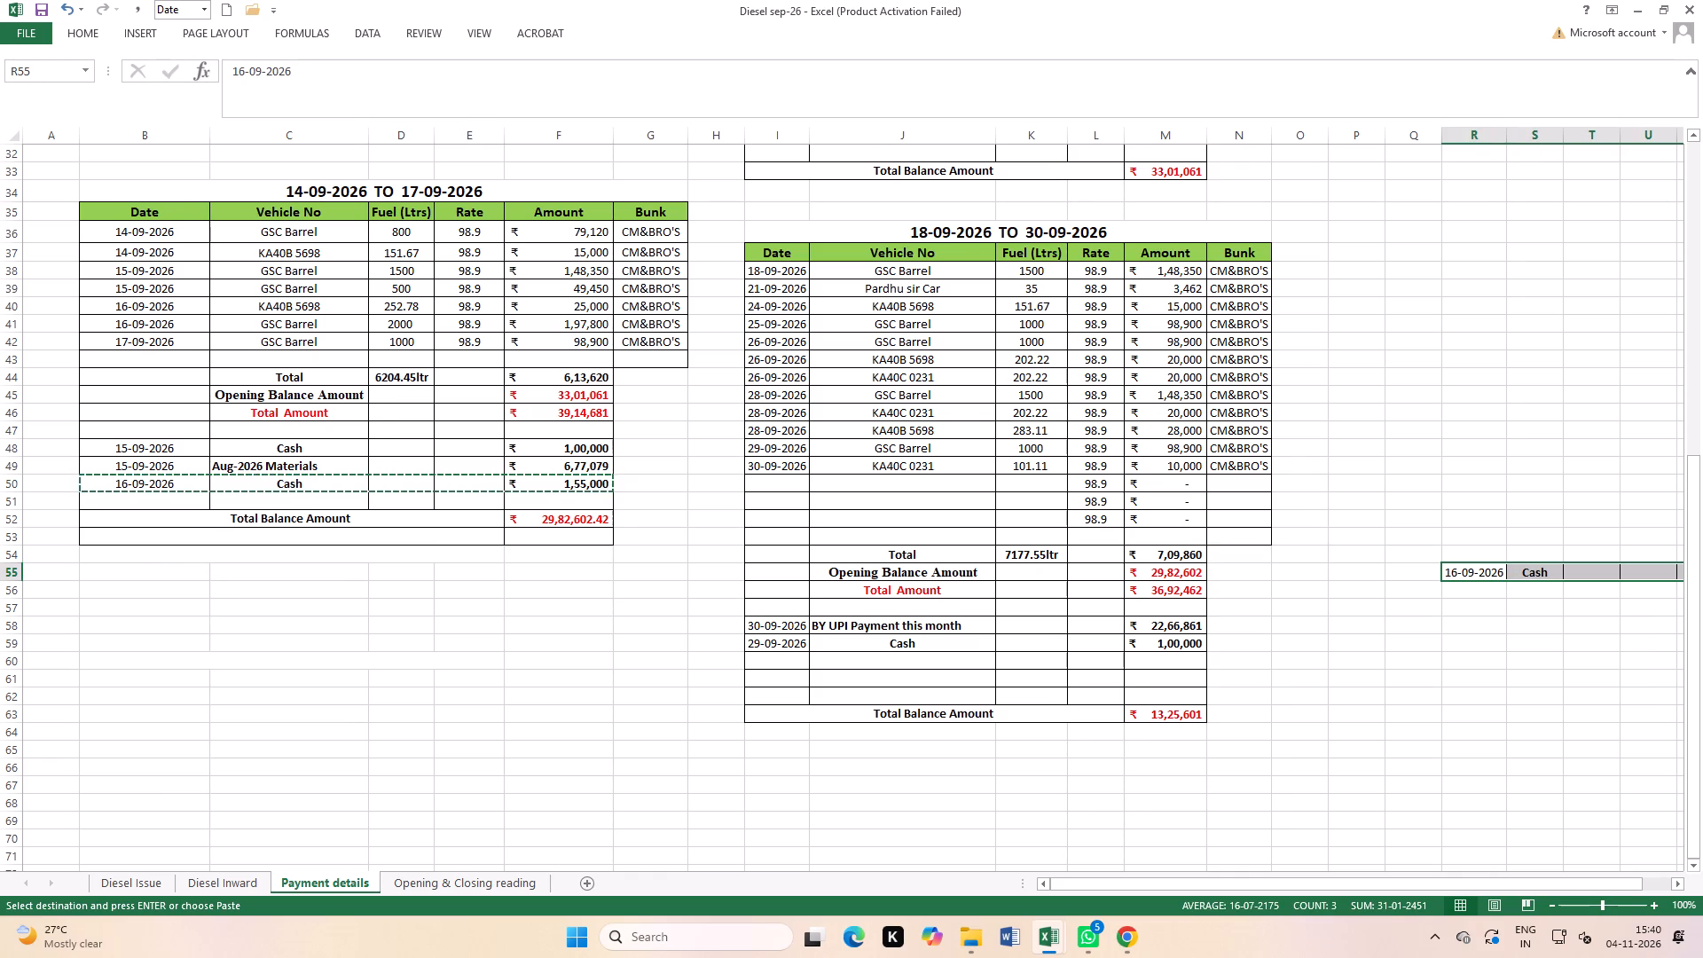
# Copy the 29-09-2026 cash payment row I59:M59 to R56, directly below the copied 16-09-2026 row.
pyautogui.scroll(-1, 1468, 661)
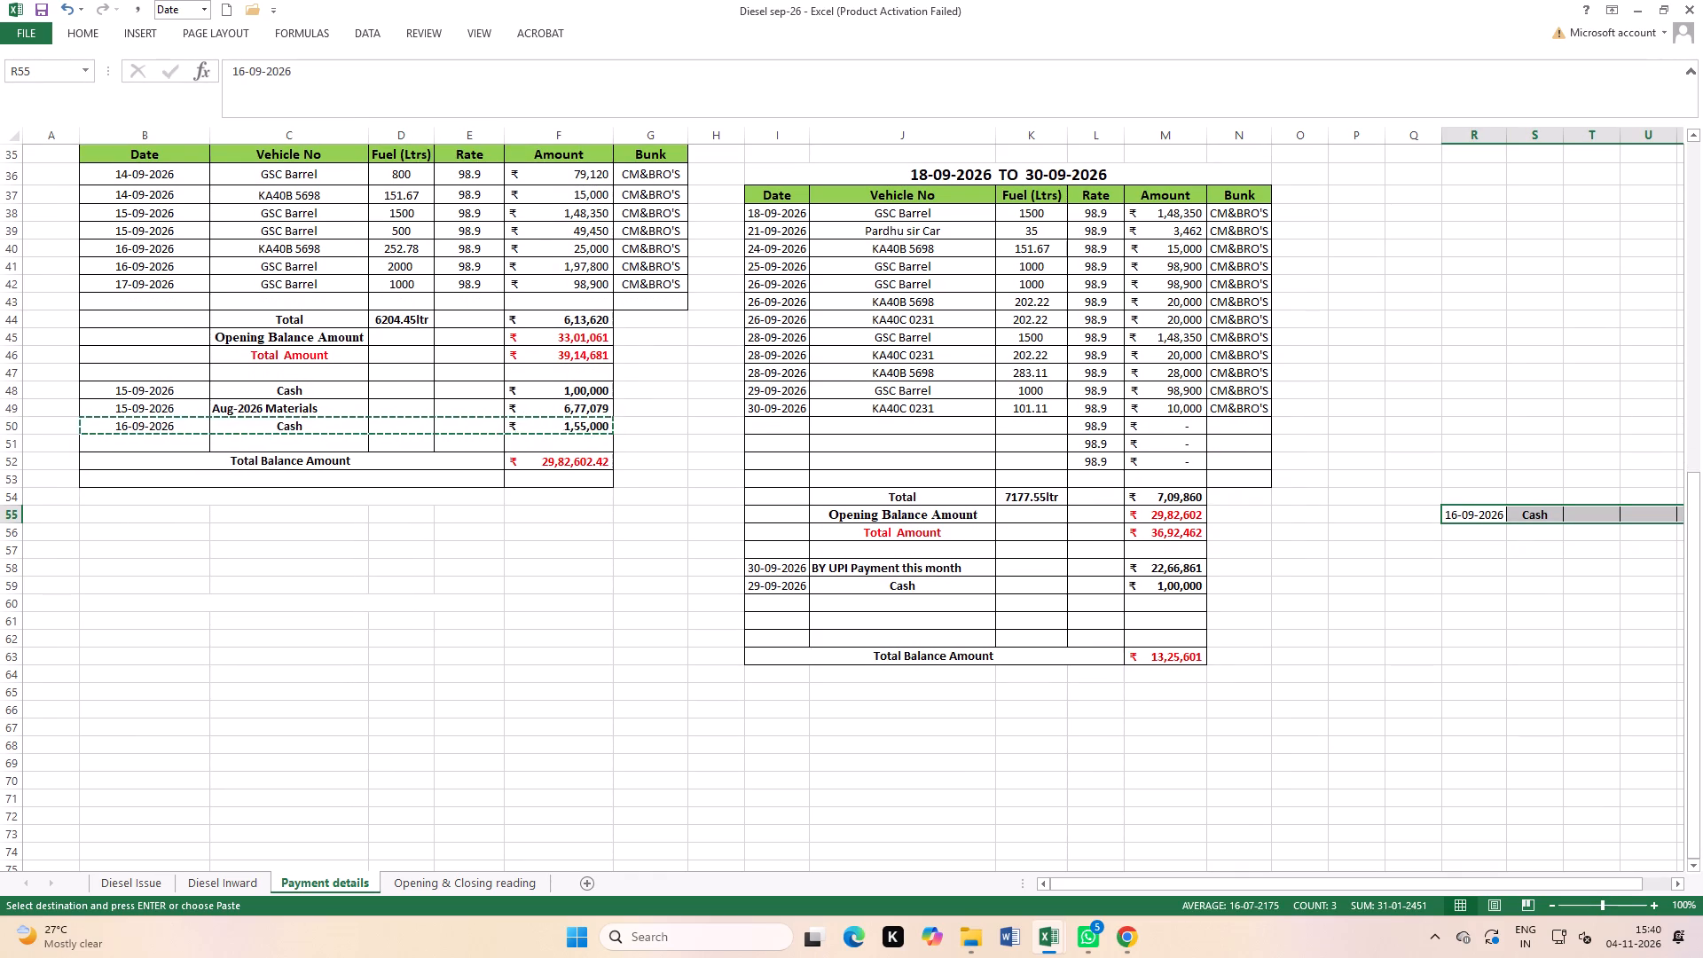
pyautogui.moveTo(784, 566); pyautogui.dragTo(1150, 589)
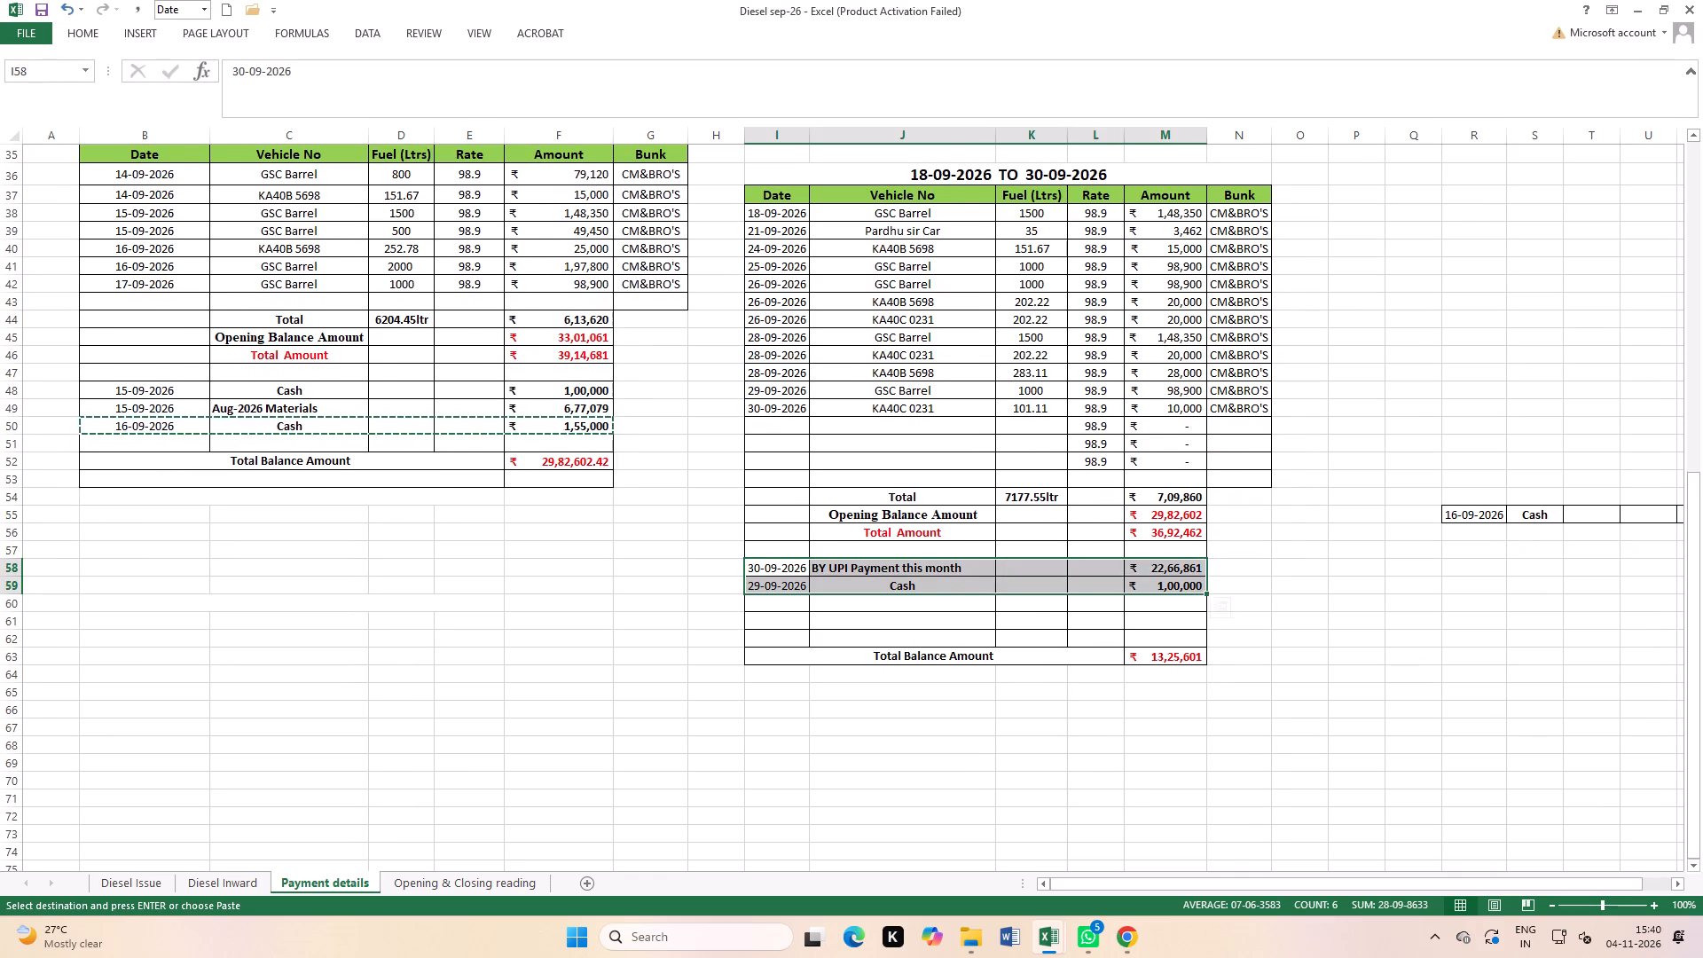
pyautogui.scroll(5, 755, 510)
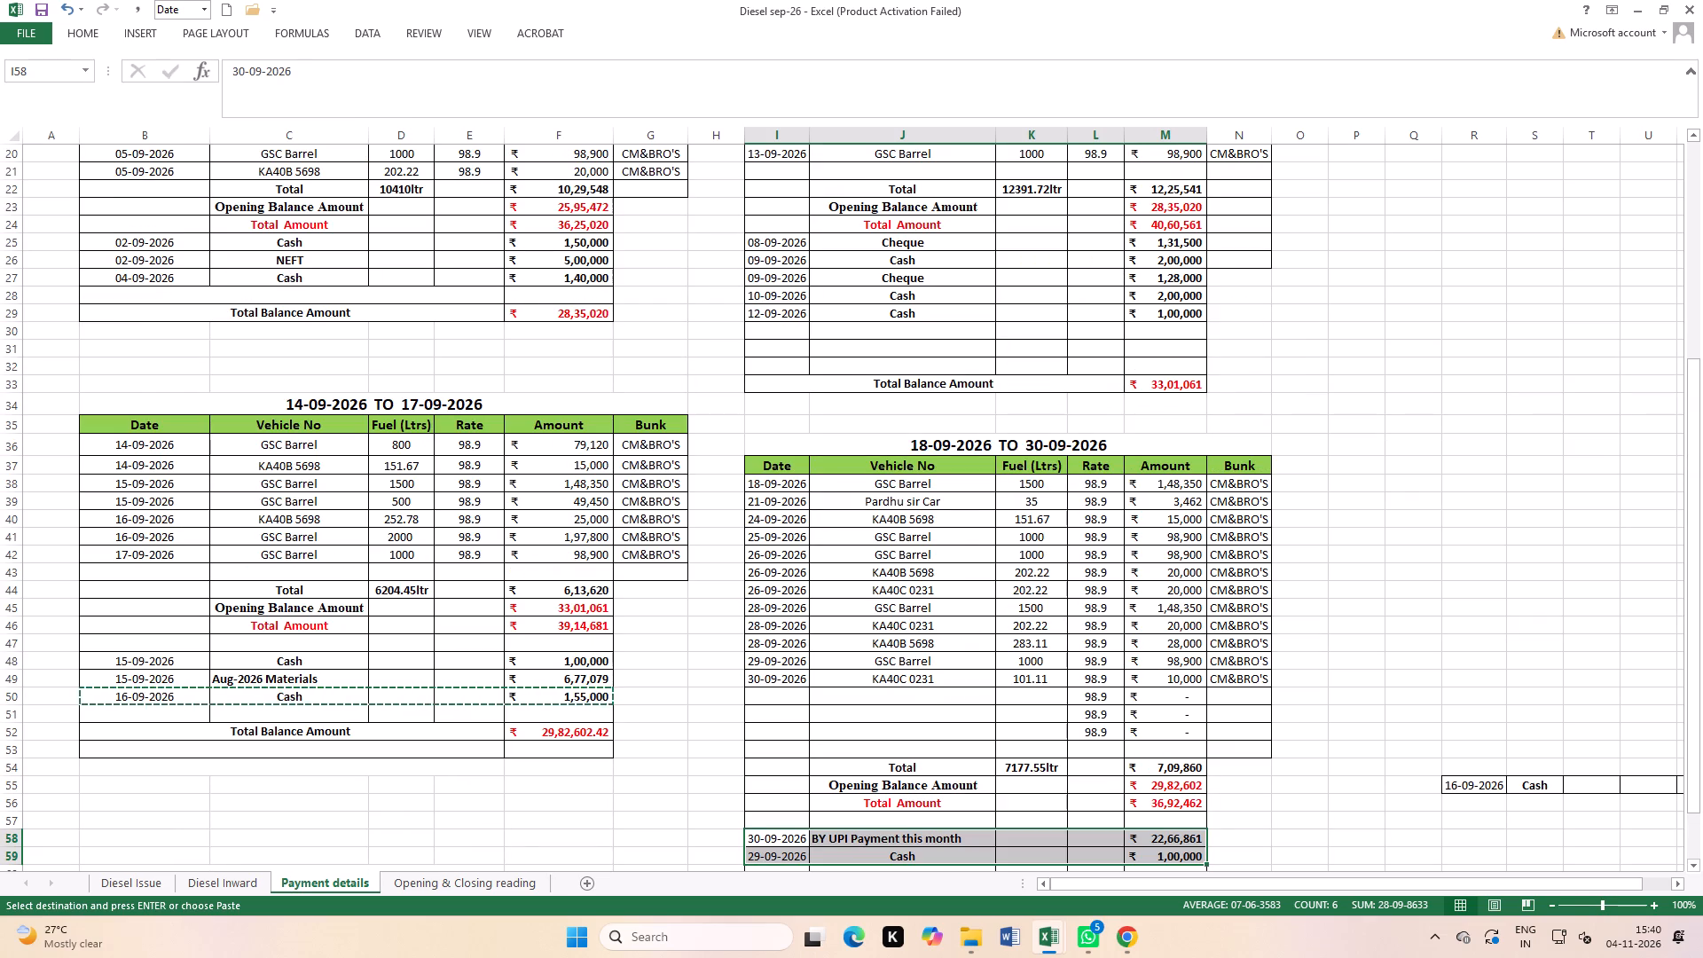
pyautogui.scroll(-5, 933, 442)
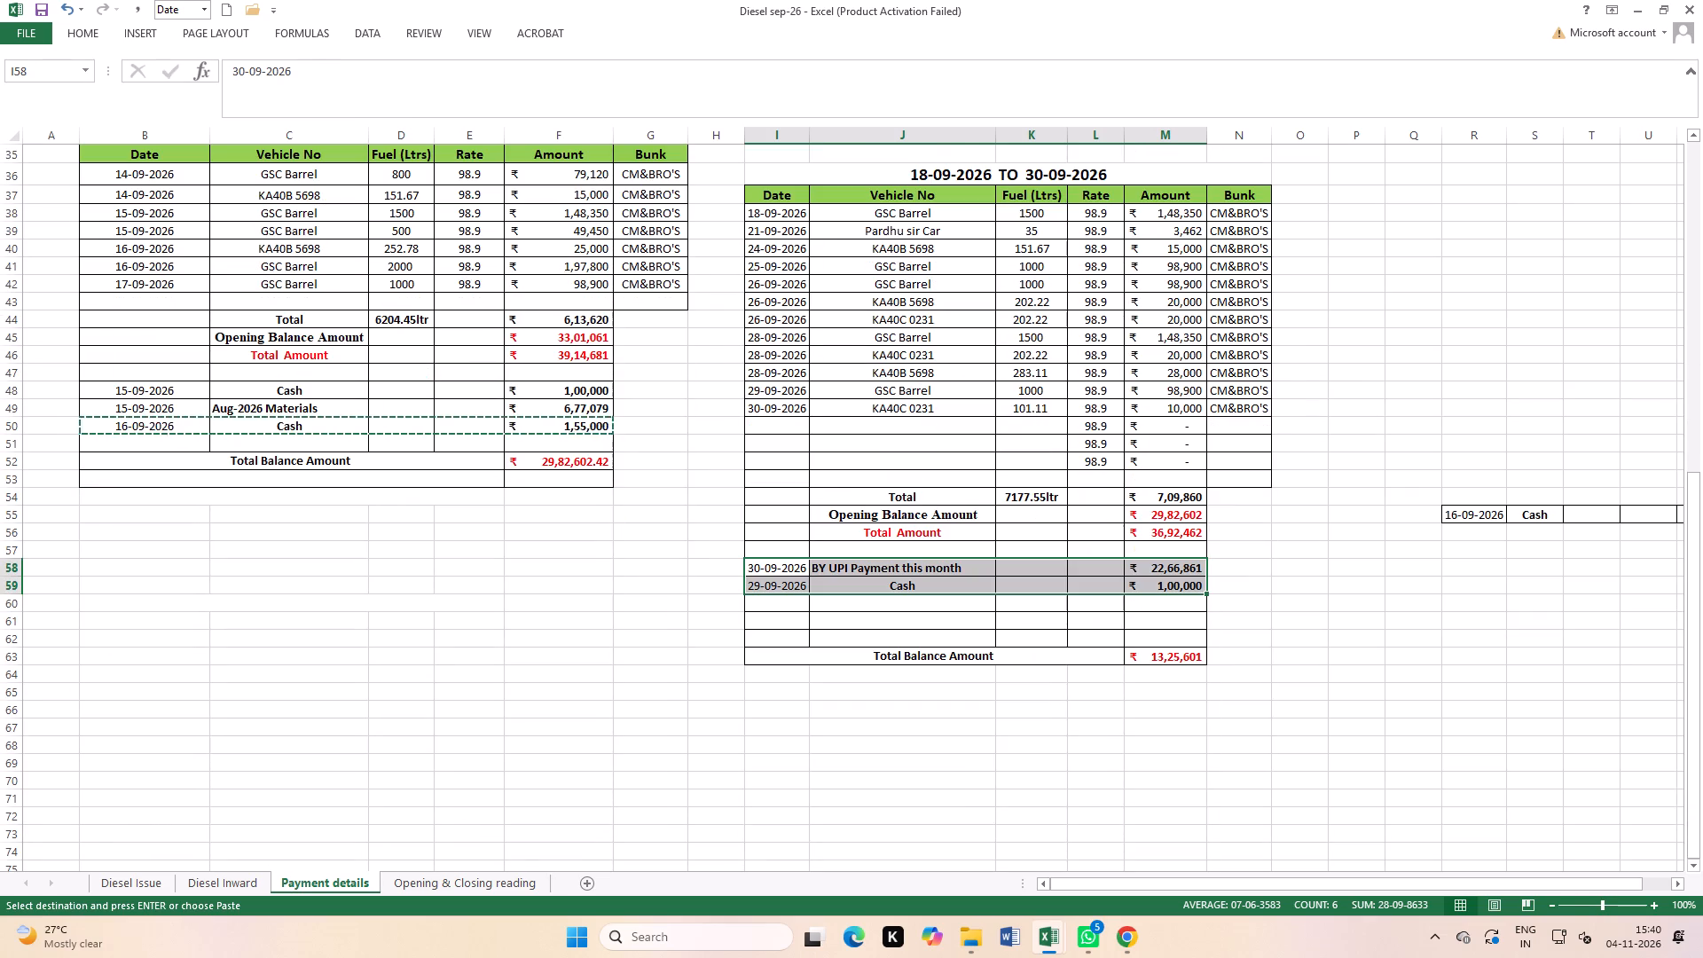
pyautogui.hotkey('ctrl', 'c')
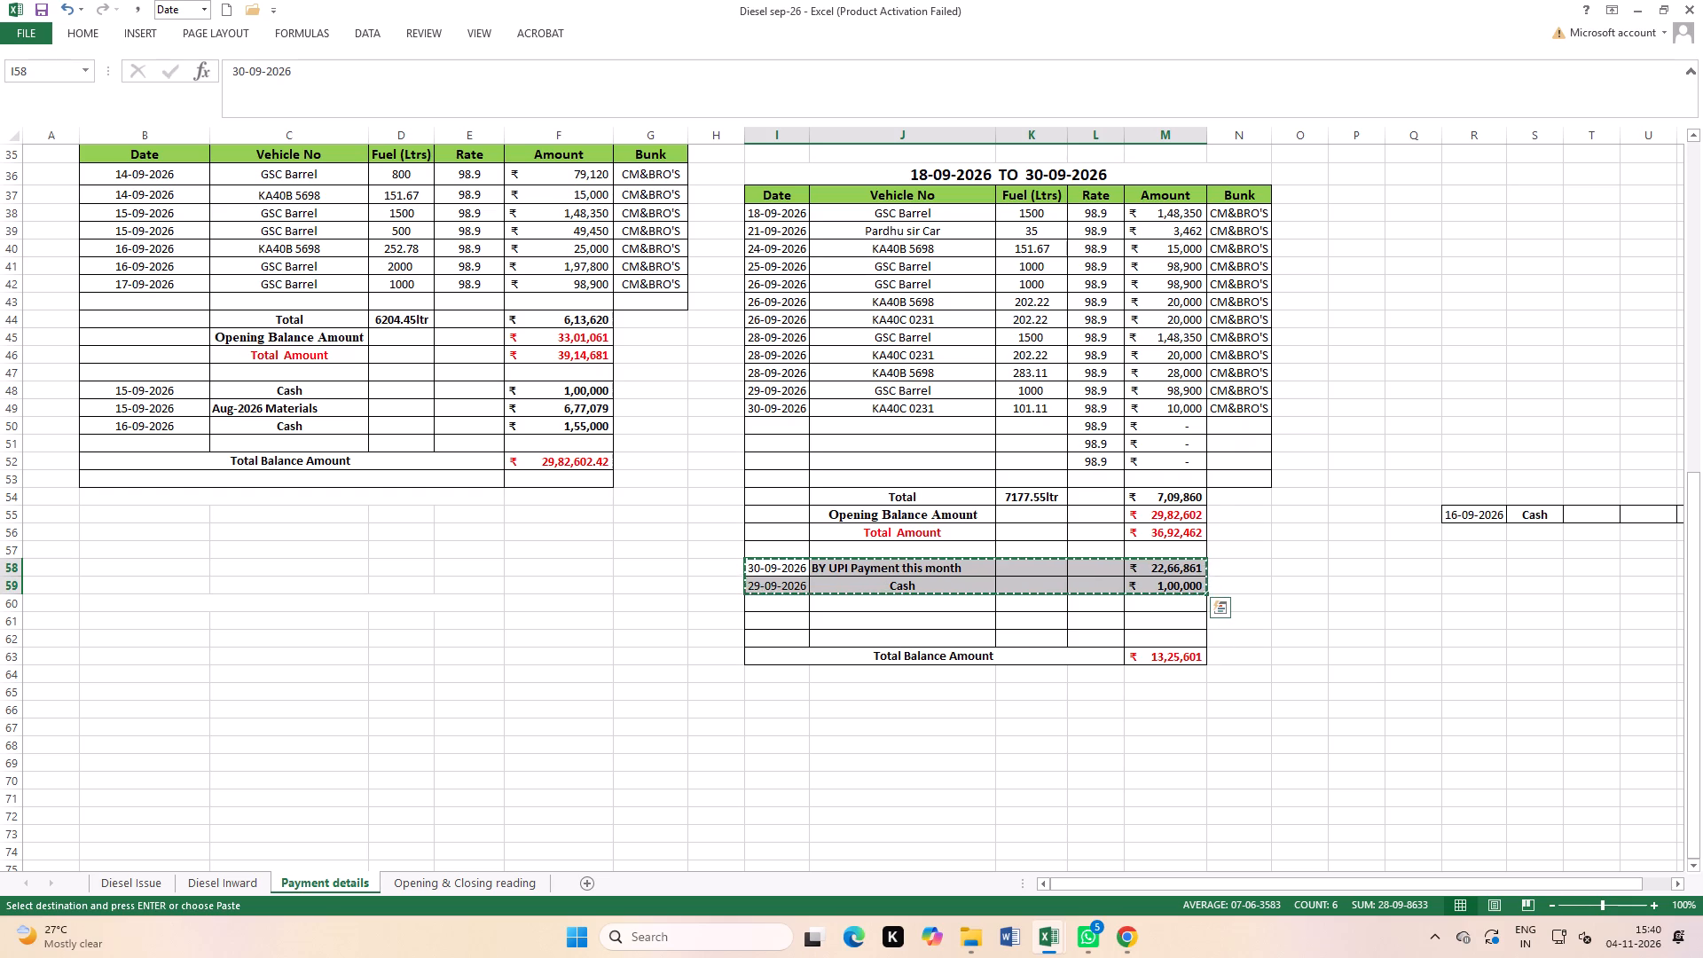
pyautogui.click(1471, 528)
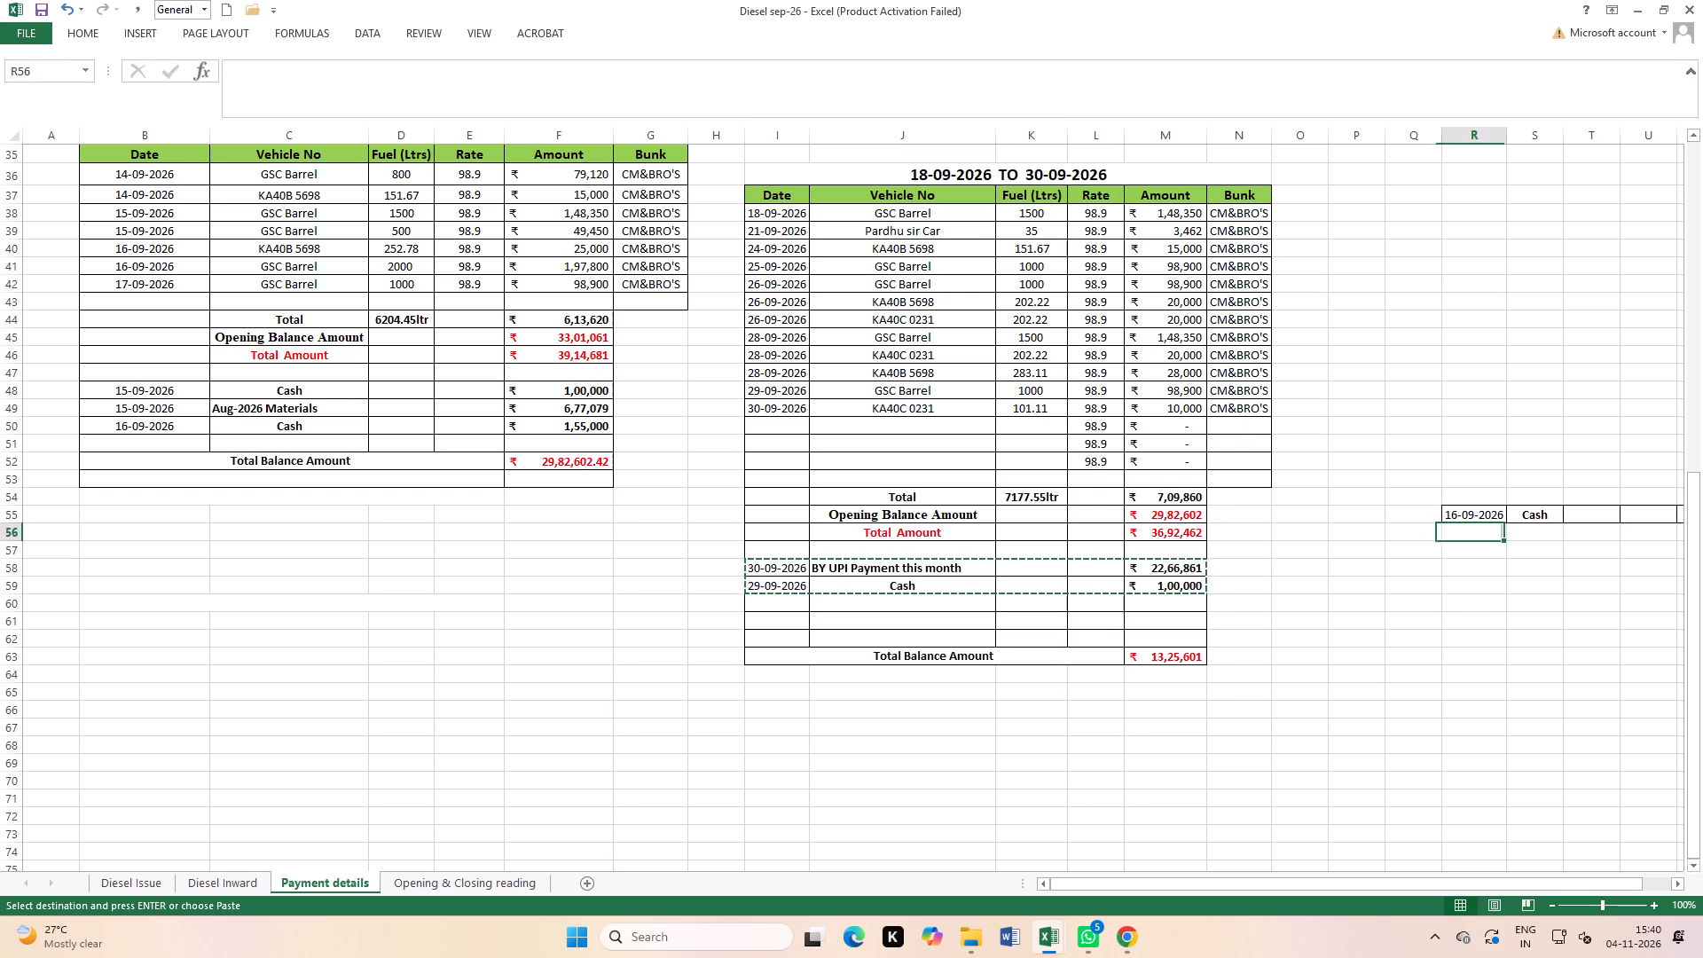
pyautogui.moveTo(772, 584); pyautogui.dragTo(923, 581)
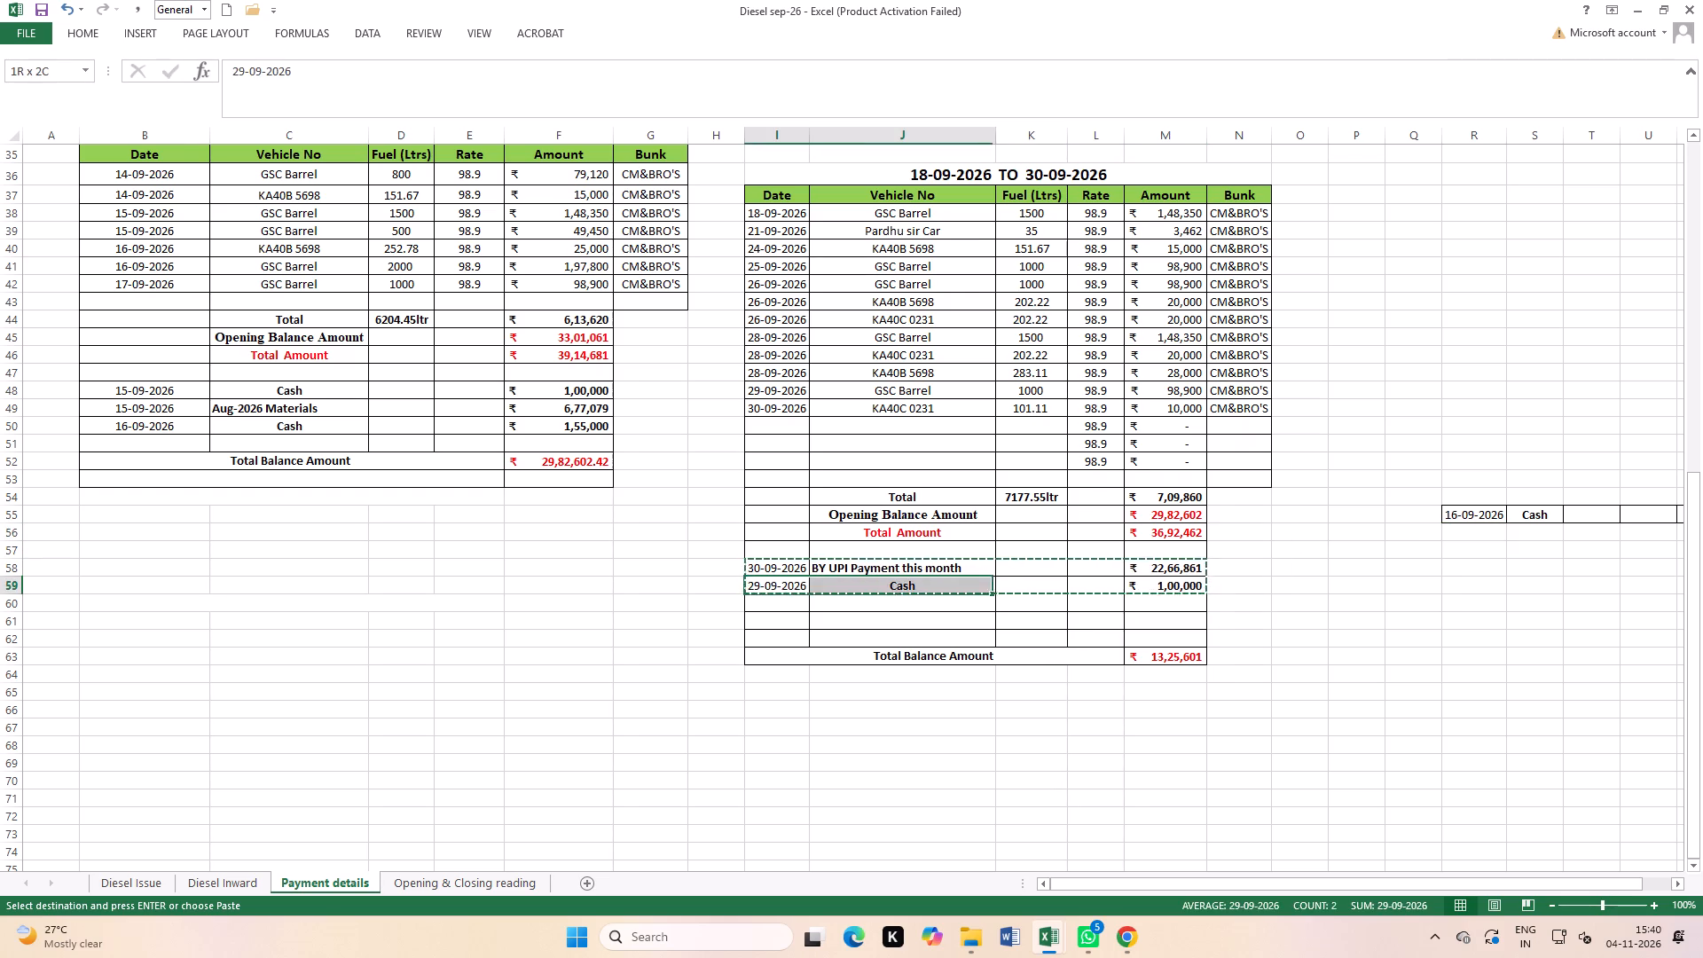
pyautogui.moveTo(923, 581); pyautogui.dragTo(1143, 587)
pyautogui.hotkey('ctrl', 'c')
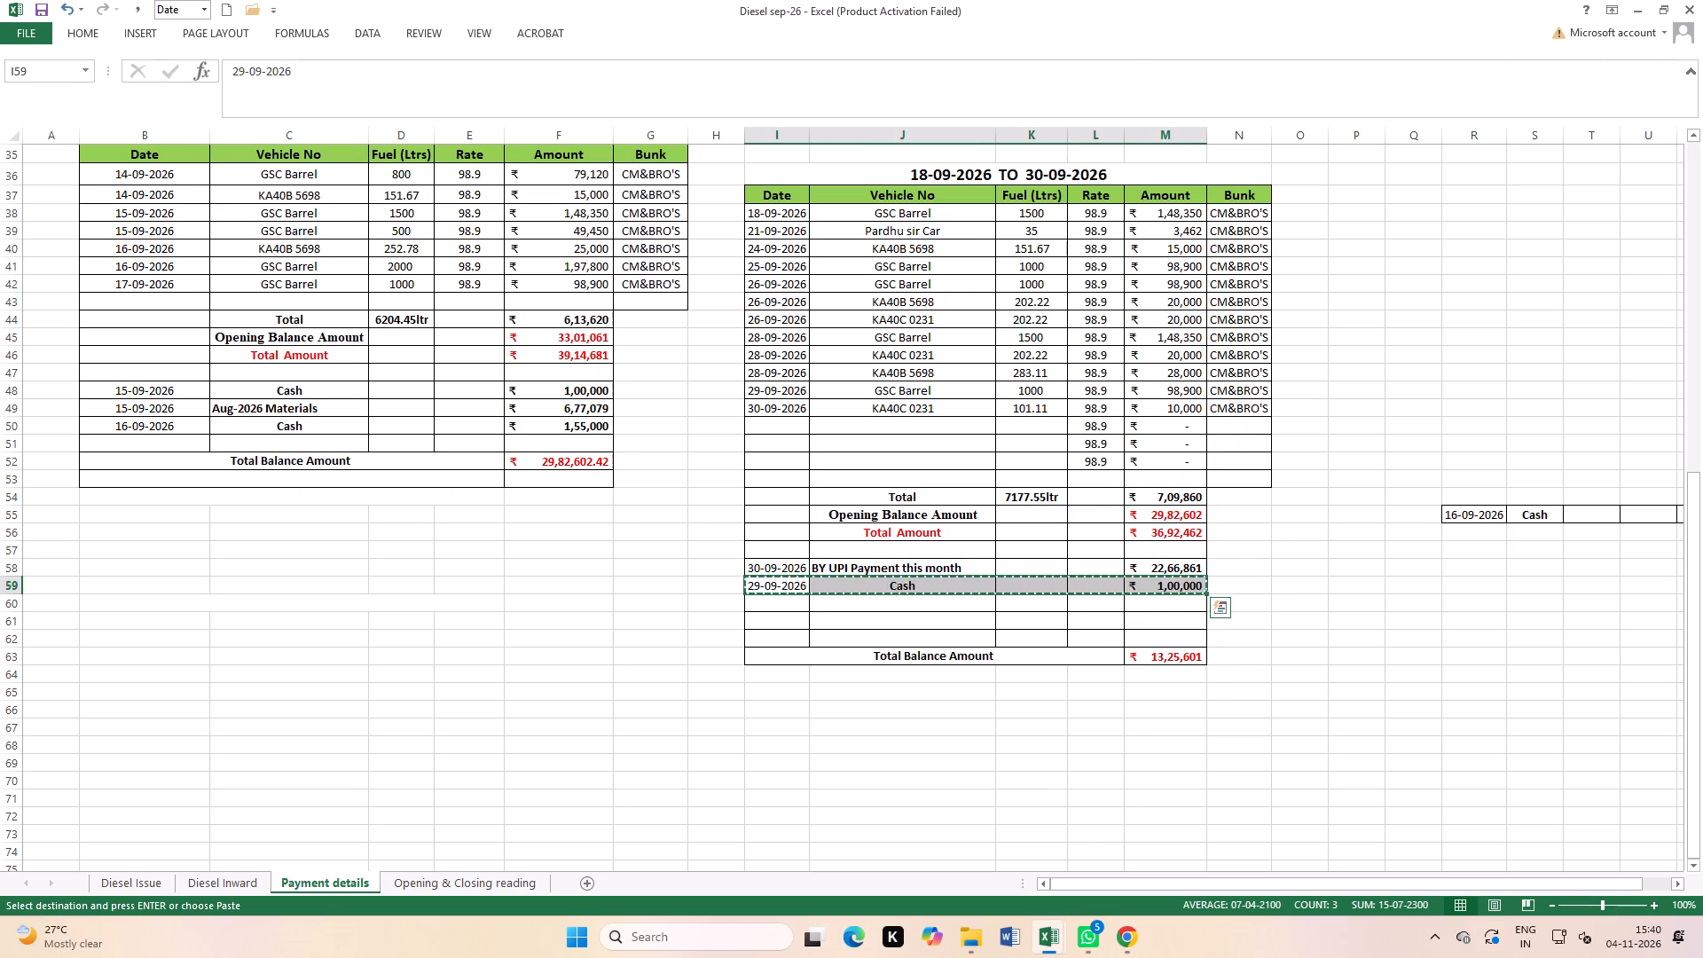
pyautogui.click(1467, 534)
pyautogui.hotkey('ctrl', 'v')
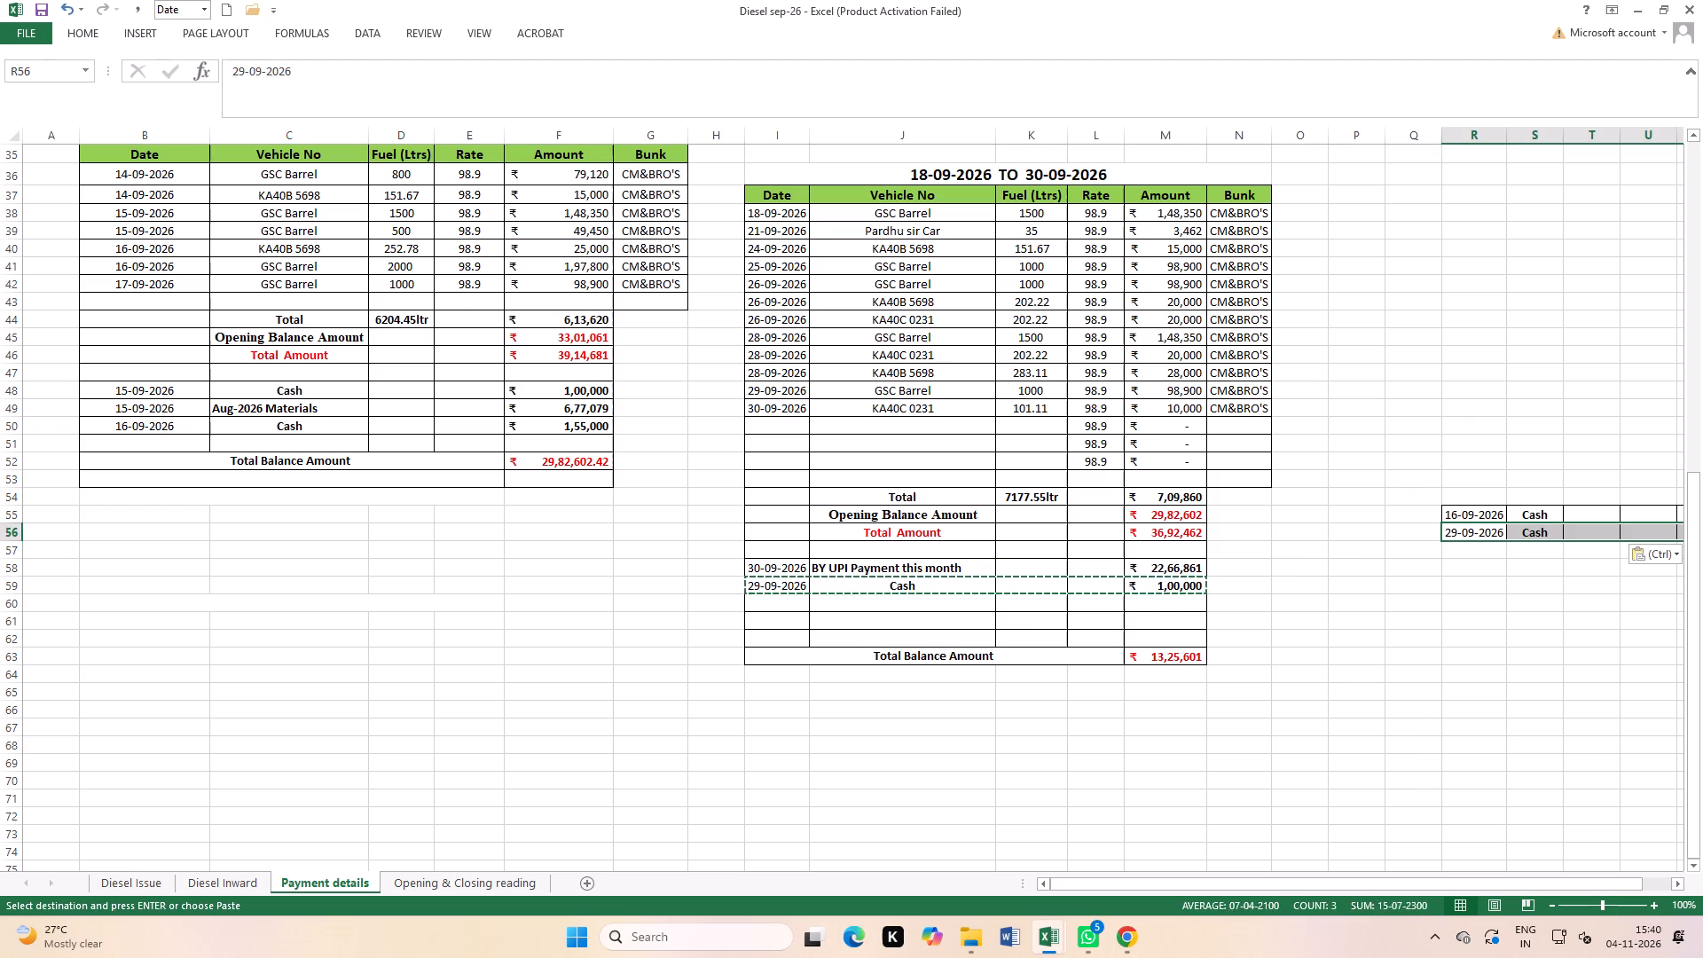
# Move the two cash payment rows R55:V56 from September's Payment details sheet to M2 in New Microsoft Excel Worksheet, beside the diesel list.
pyautogui.click(1450, 643)
pyautogui.scroll(-3, 857, 698)
pyautogui.scroll(3, 734, 668)
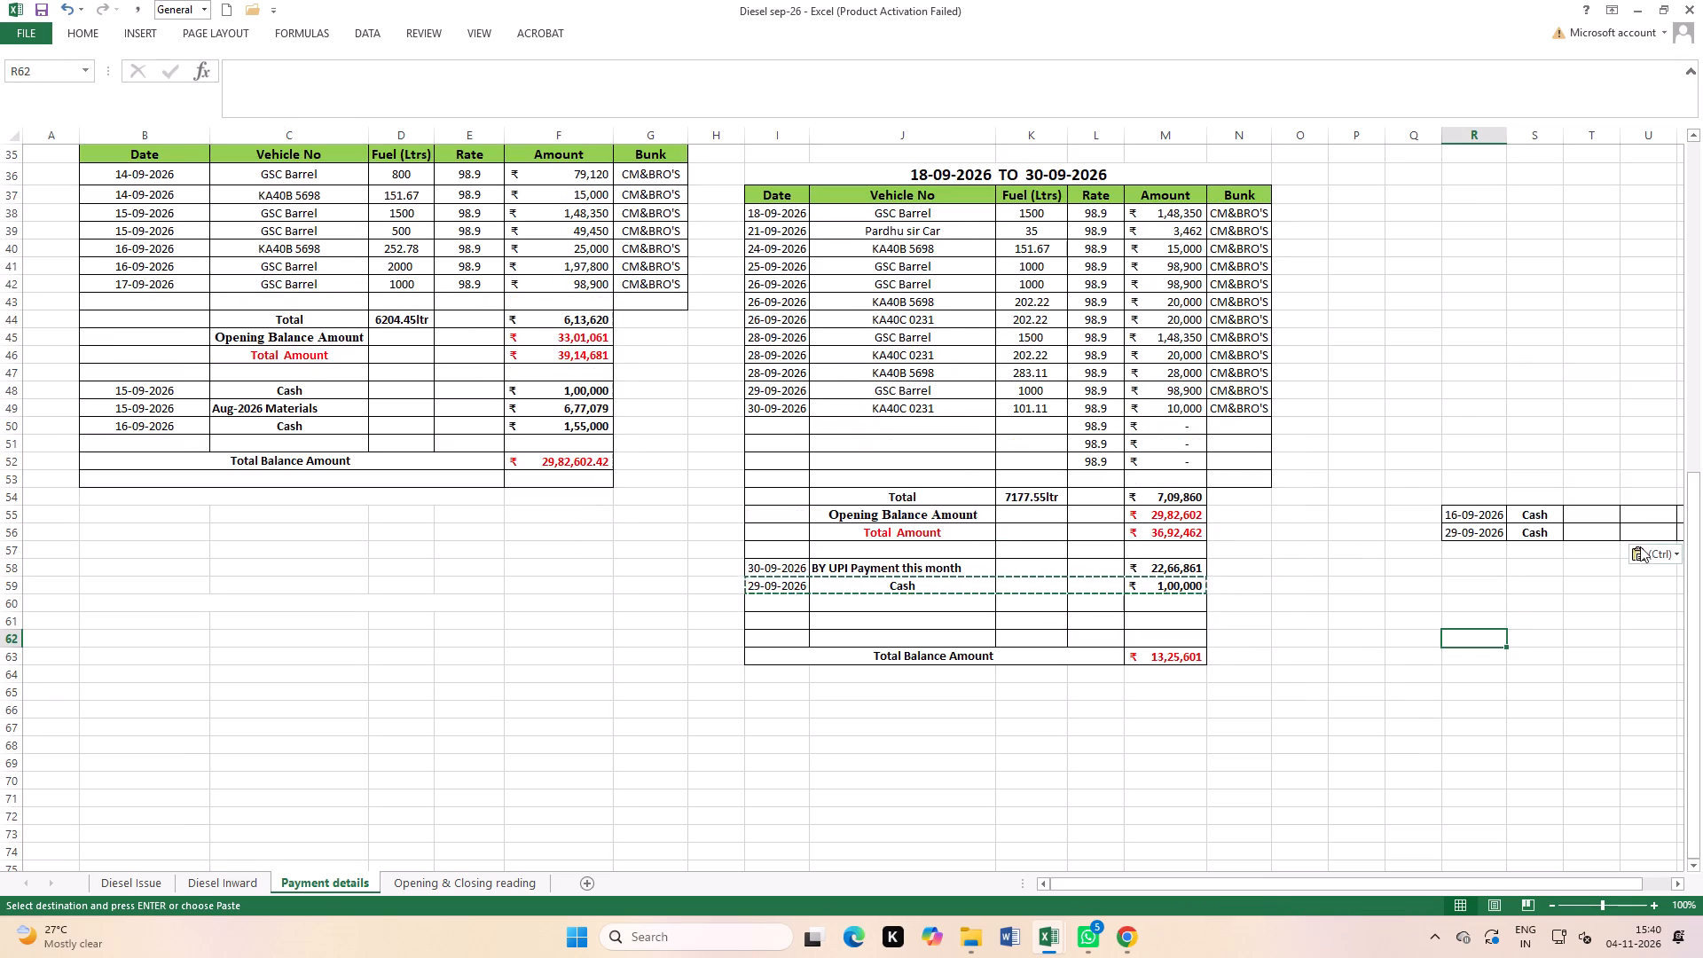
pyautogui.moveTo(1475, 514); pyautogui.dragTo(1640, 514)
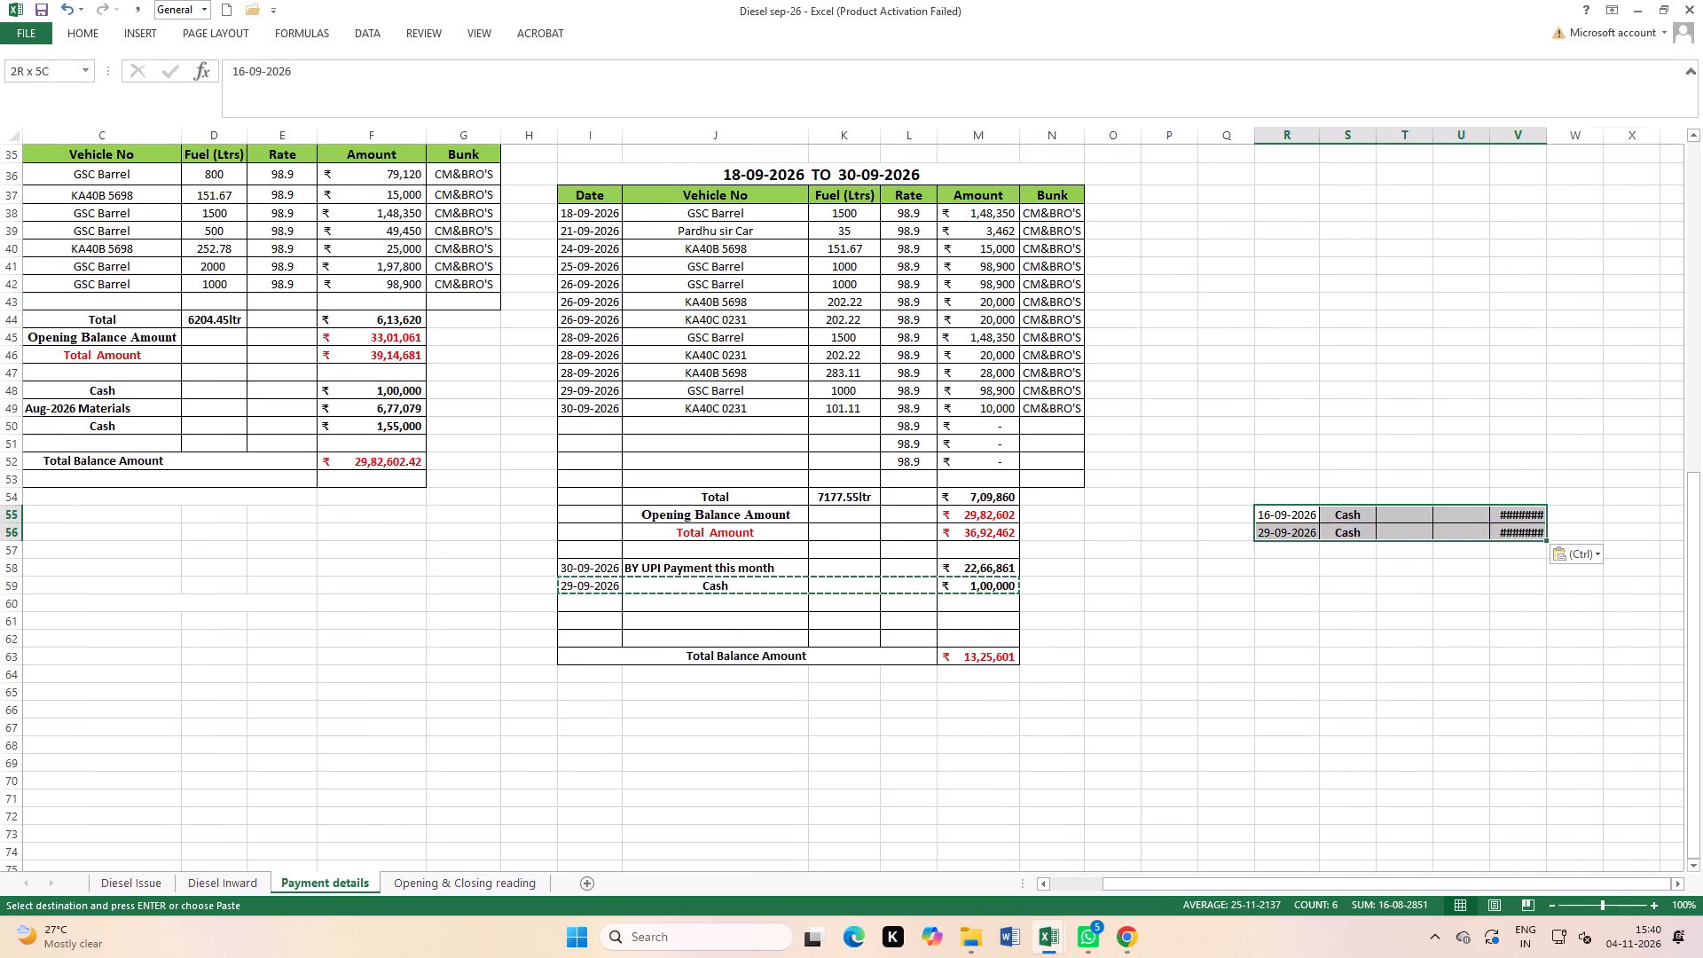
pyautogui.moveTo(1640, 514); pyautogui.dragTo(1516, 538)
pyautogui.hotkey('ctrl', 'x')
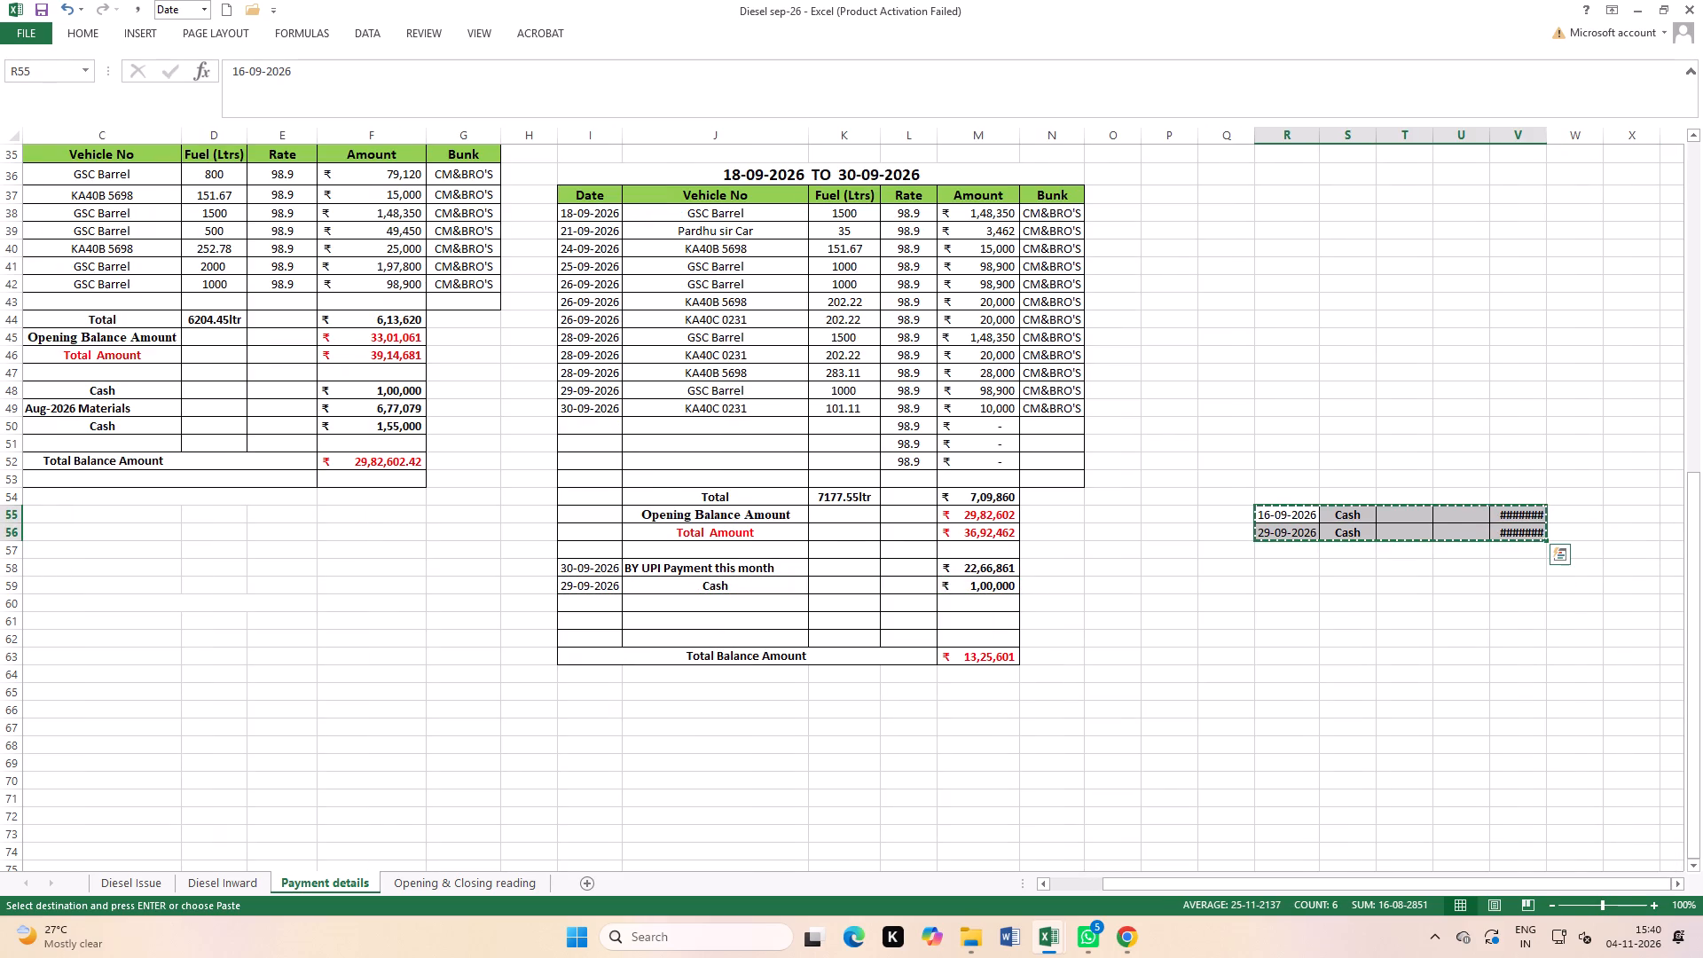
pyautogui.hotkey('ctrl', 'Tab')
pyautogui.hotkey('ctrl', 'Tab')
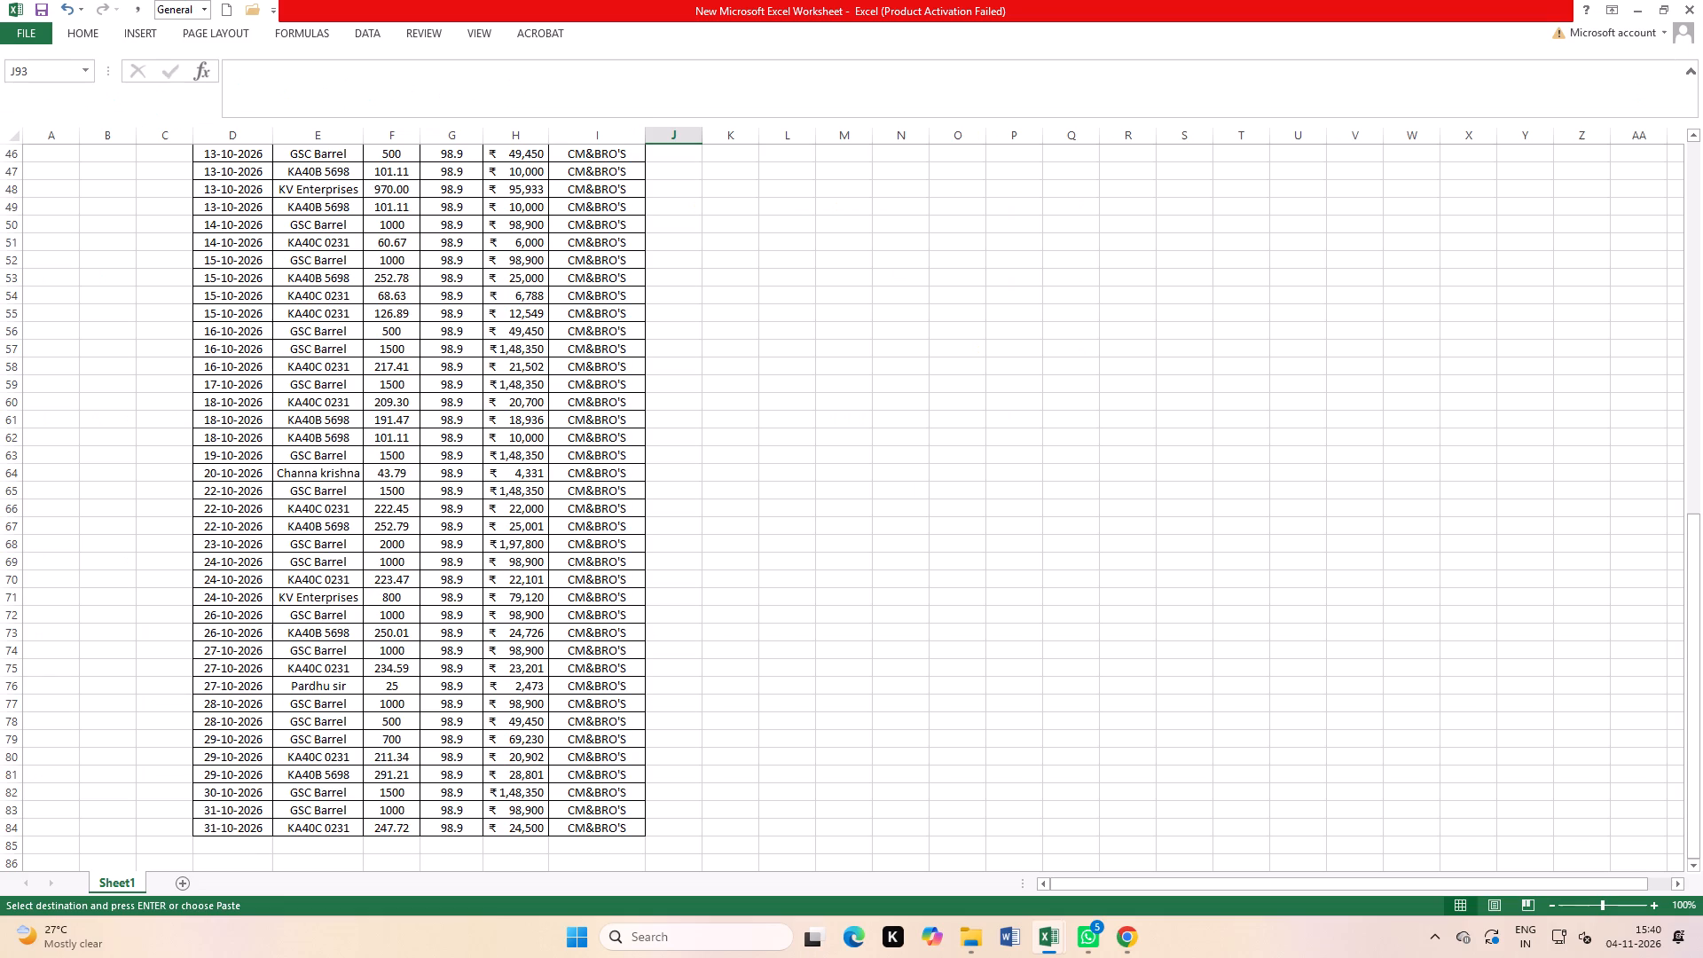
pyautogui.scroll(20, 912, 319)
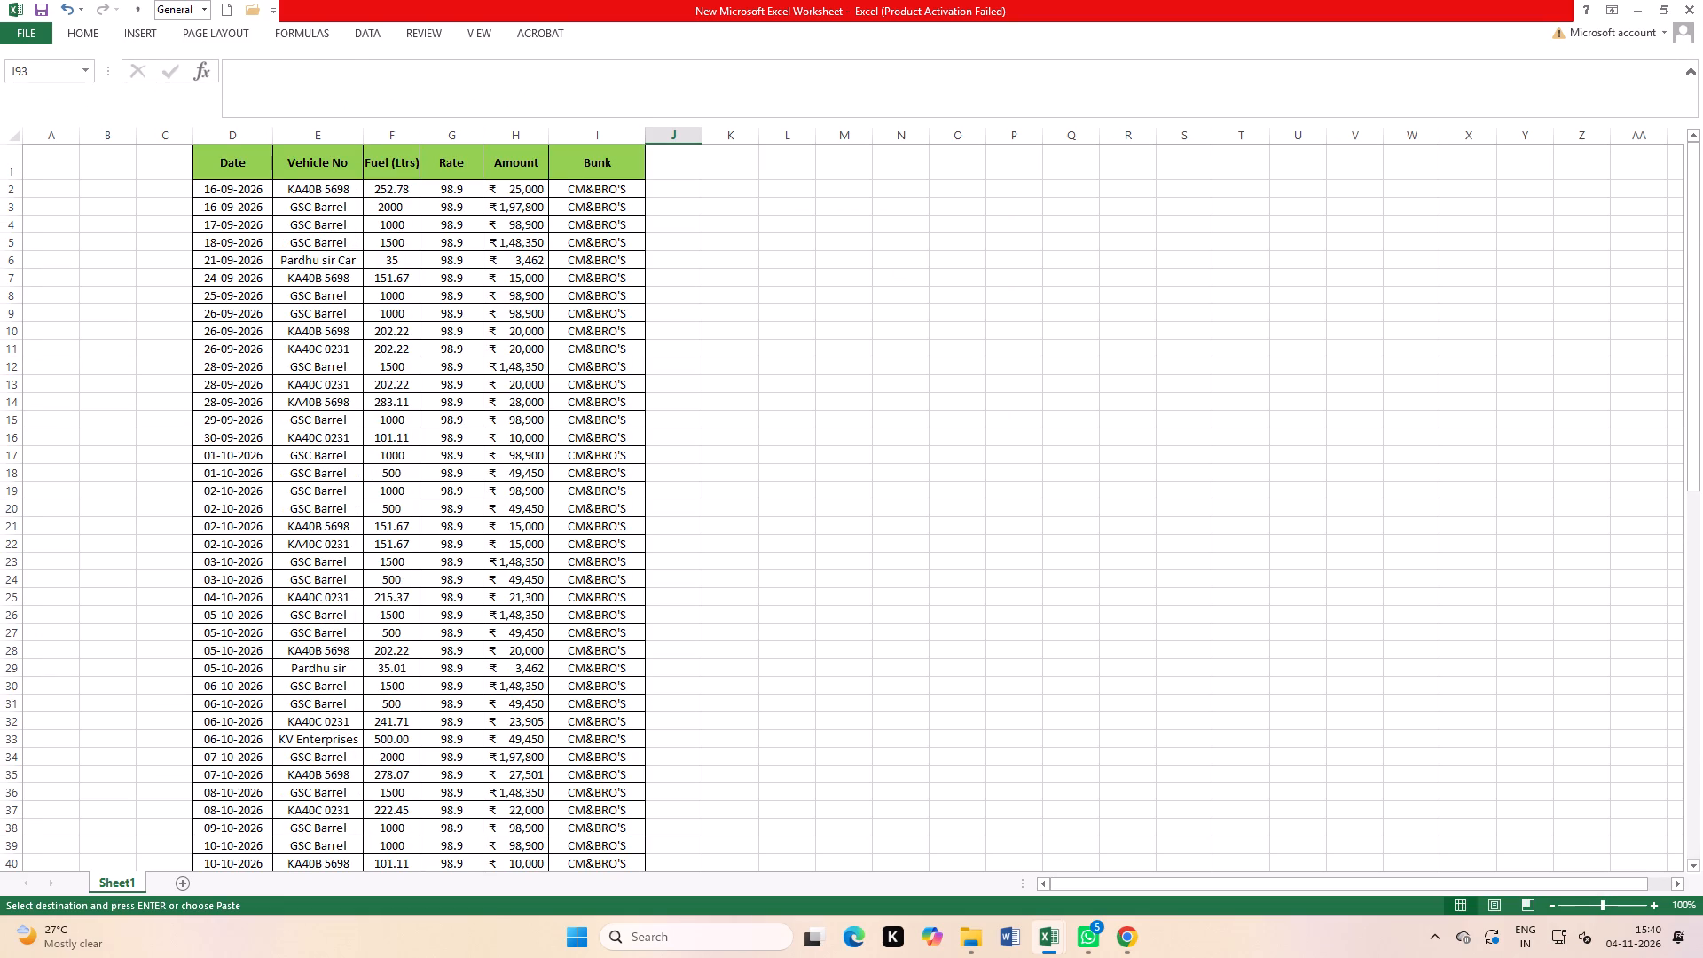
pyautogui.click(833, 192)
pyautogui.hotkey('ctrl', 'v')
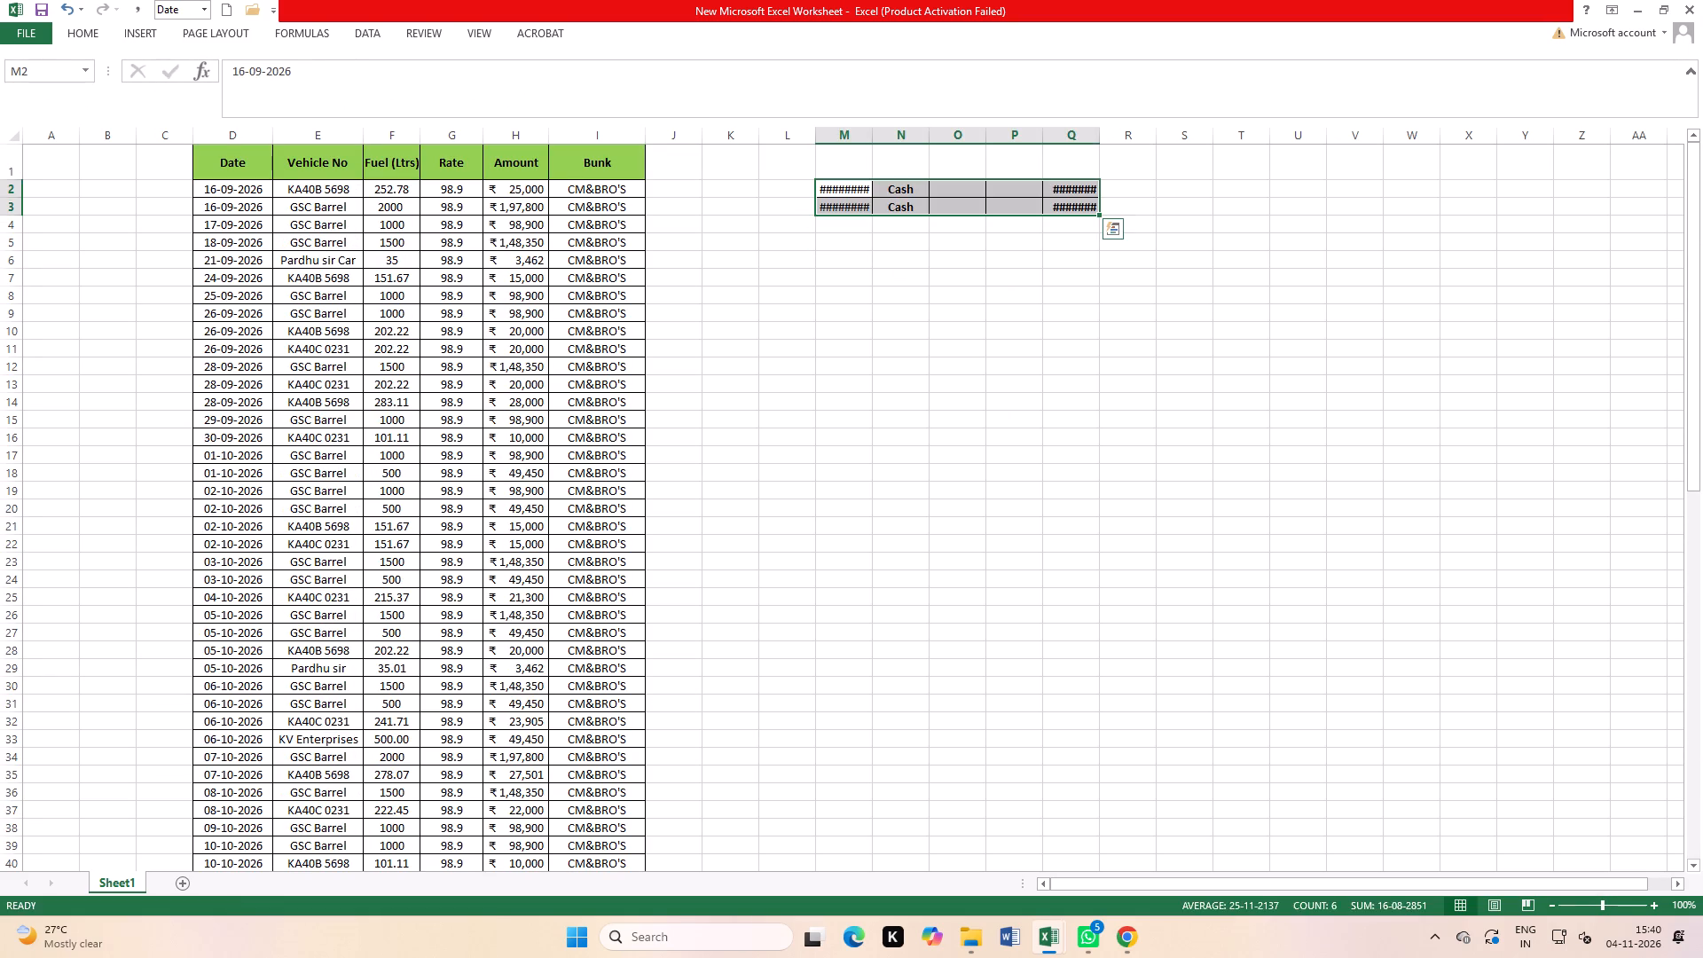
# Fit the widths of columns M and Q to the moved payment dates and amounts.
pyautogui.click(981, 431)
pyautogui.doubleClick(876, 130)
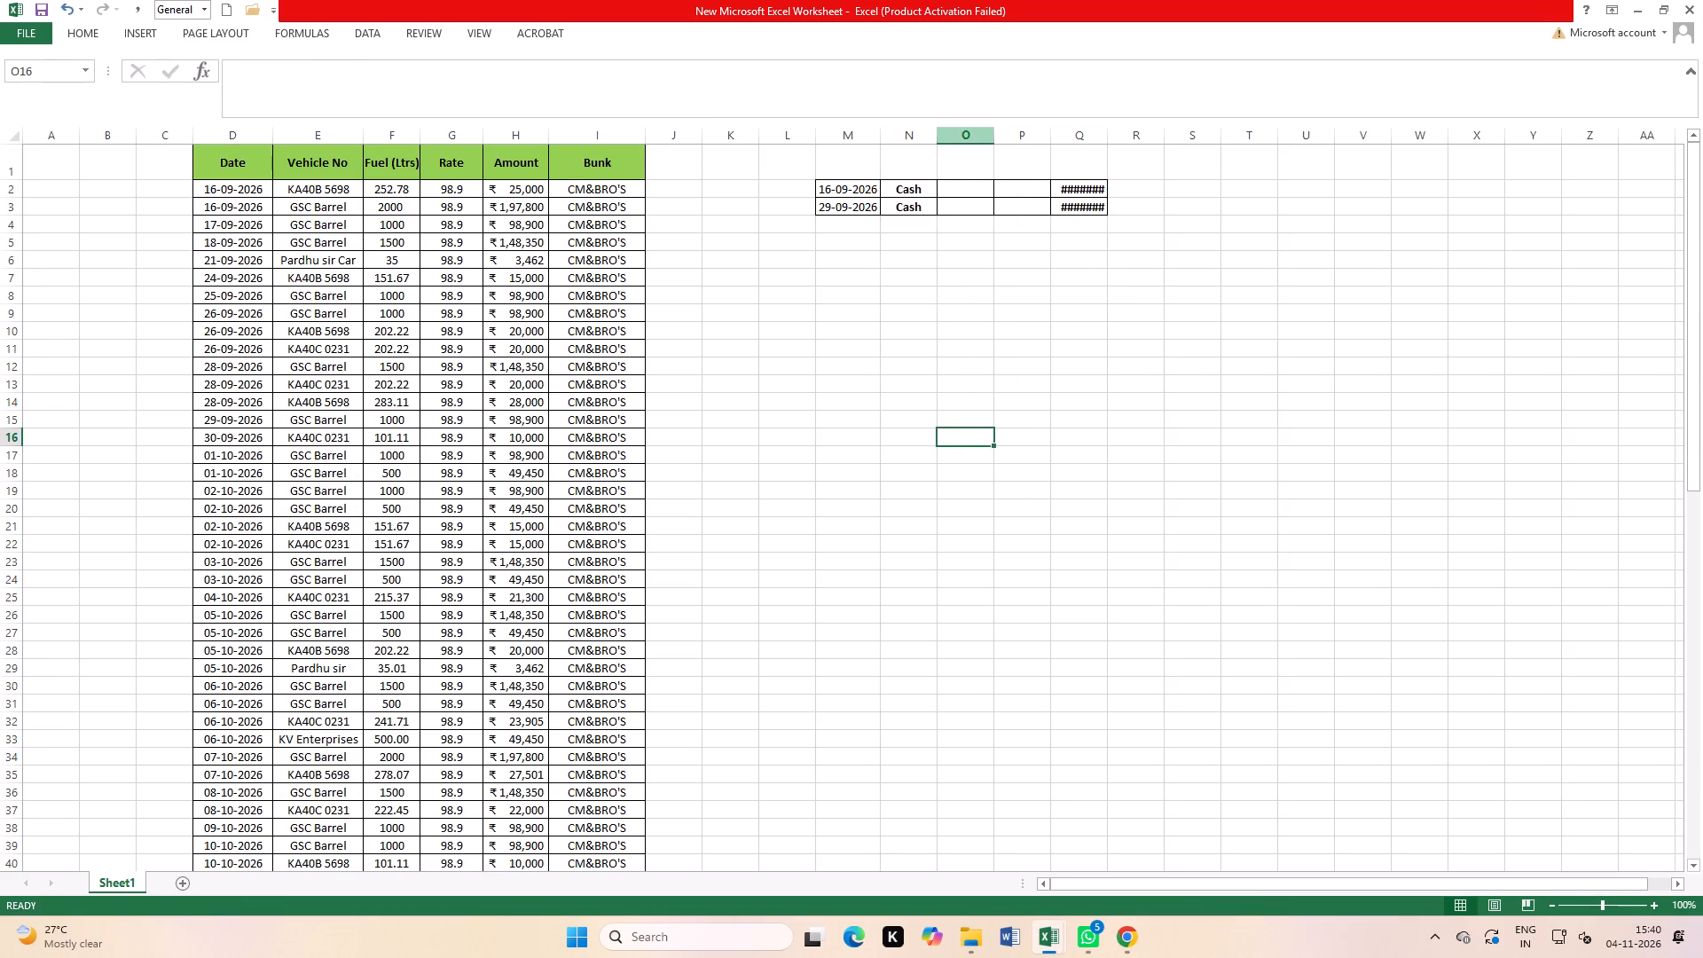
pyautogui.doubleClick(1107, 140)
pyautogui.scroll(1, 1051, 448)
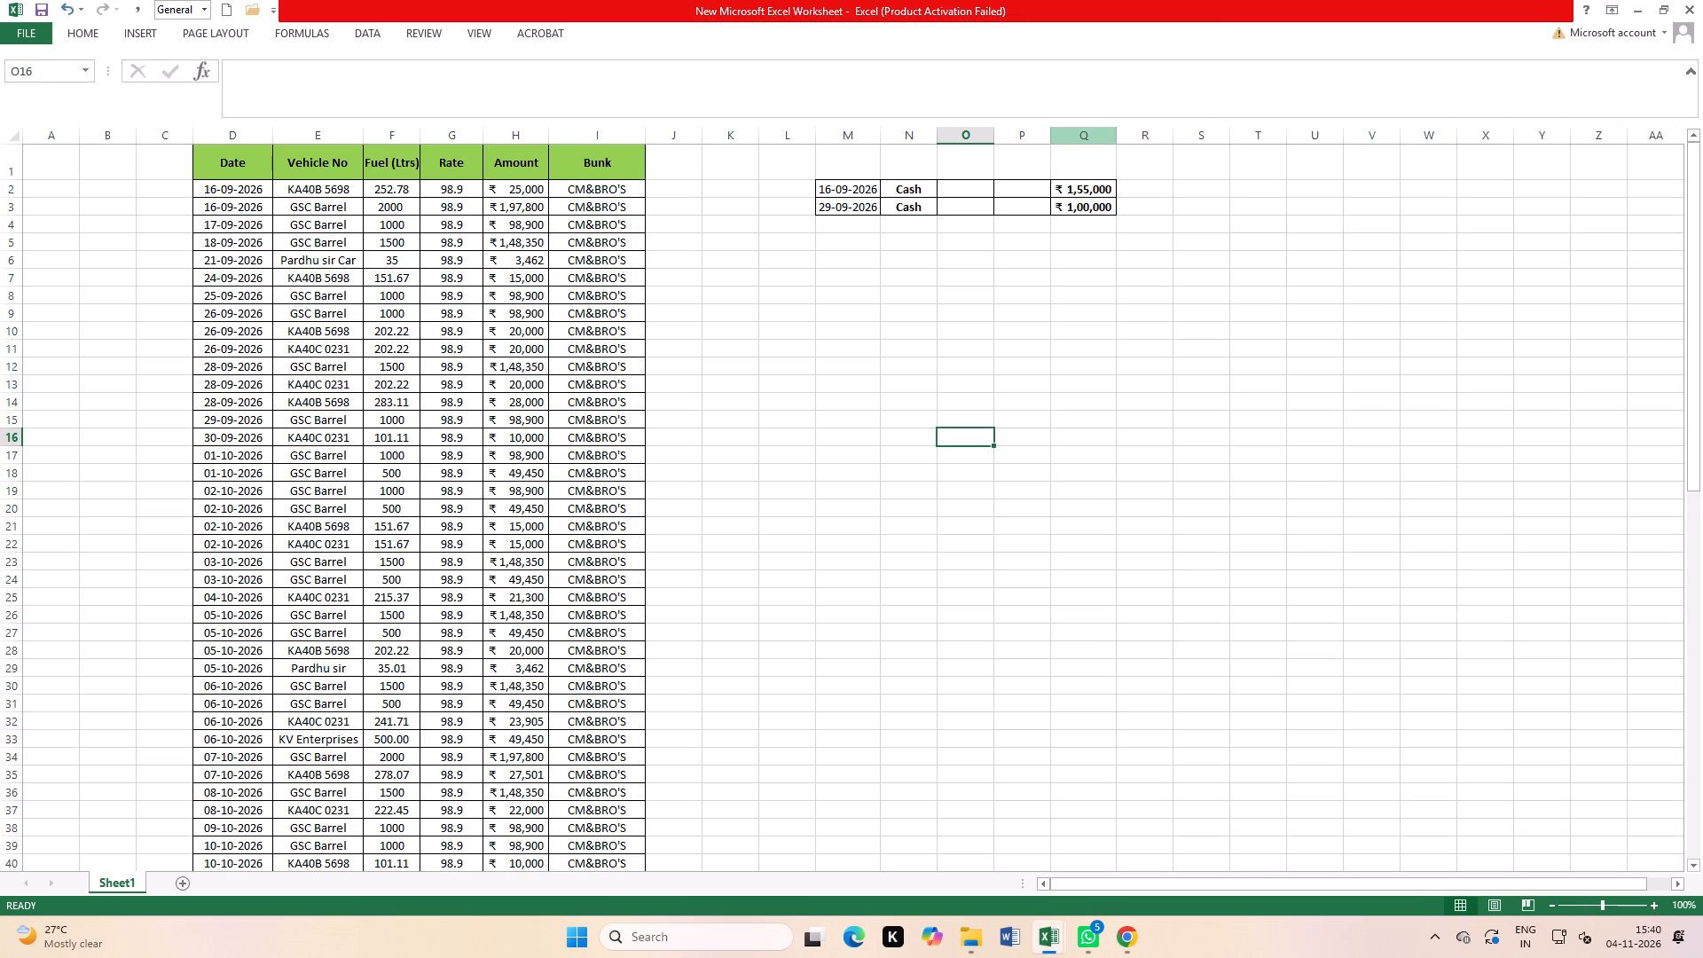
# Return to the Diesel sep-26 workbook and close it, saving its changes.
pyautogui.hotkey('ctrl', 'Tab')
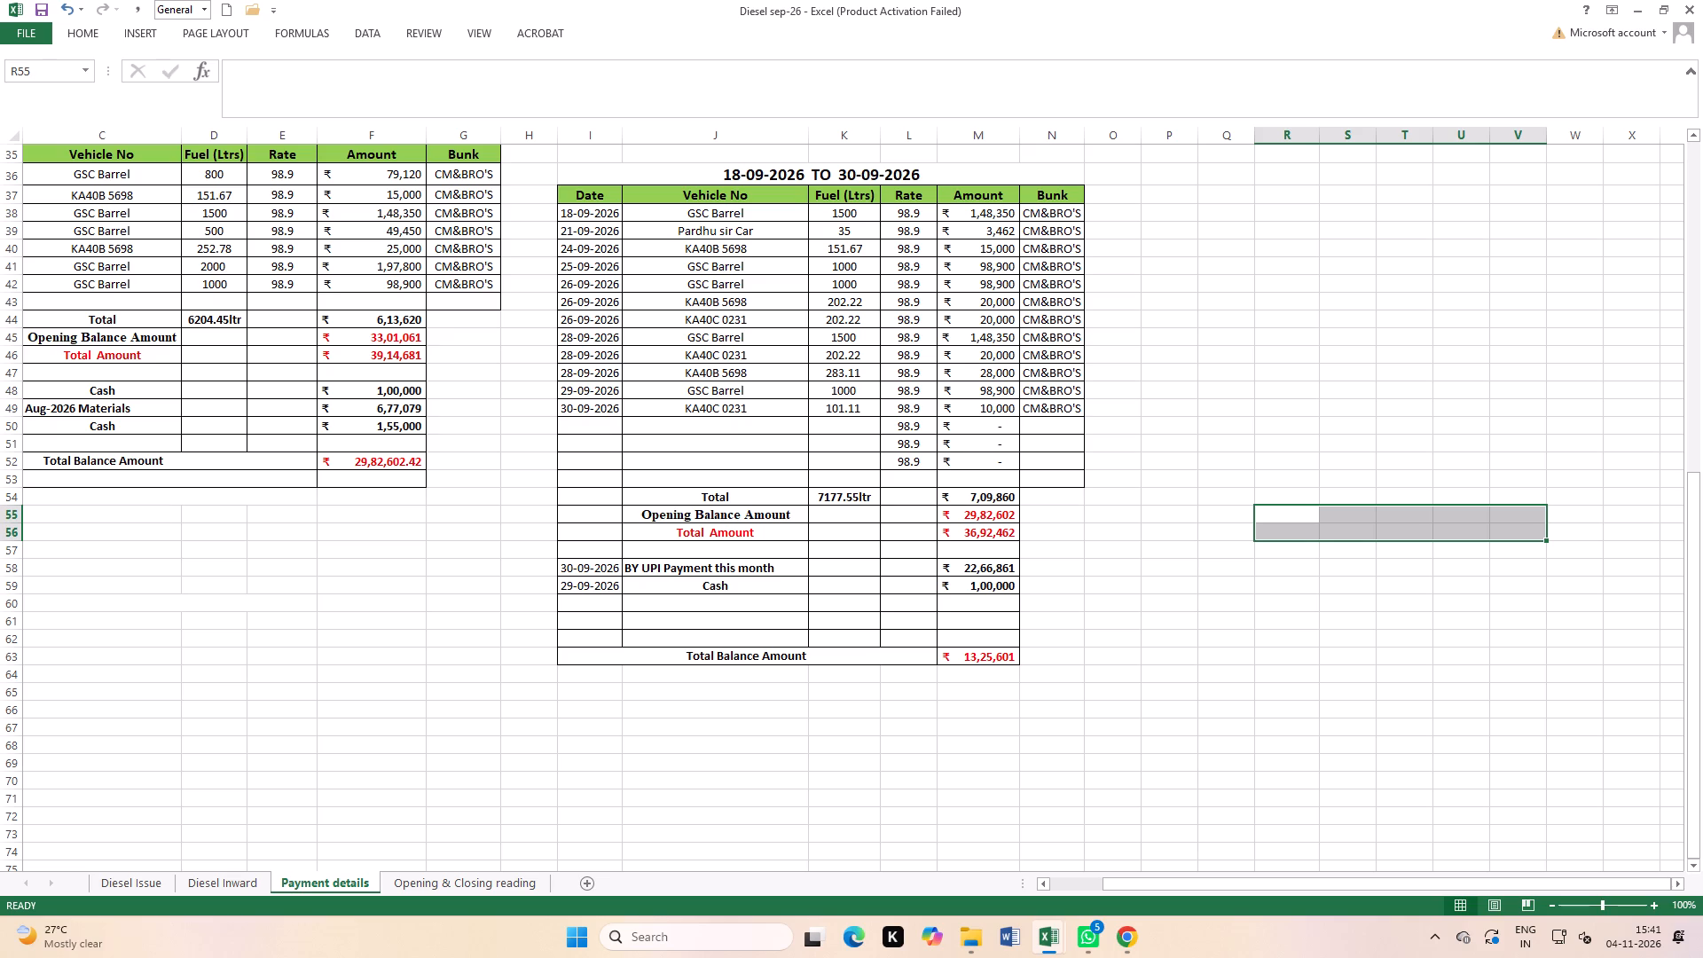
pyautogui.scroll(5, 357, 612)
pyautogui.scroll(-7, 357, 612)
pyautogui.scroll(4, 357, 612)
pyautogui.scroll(-6, 357, 612)
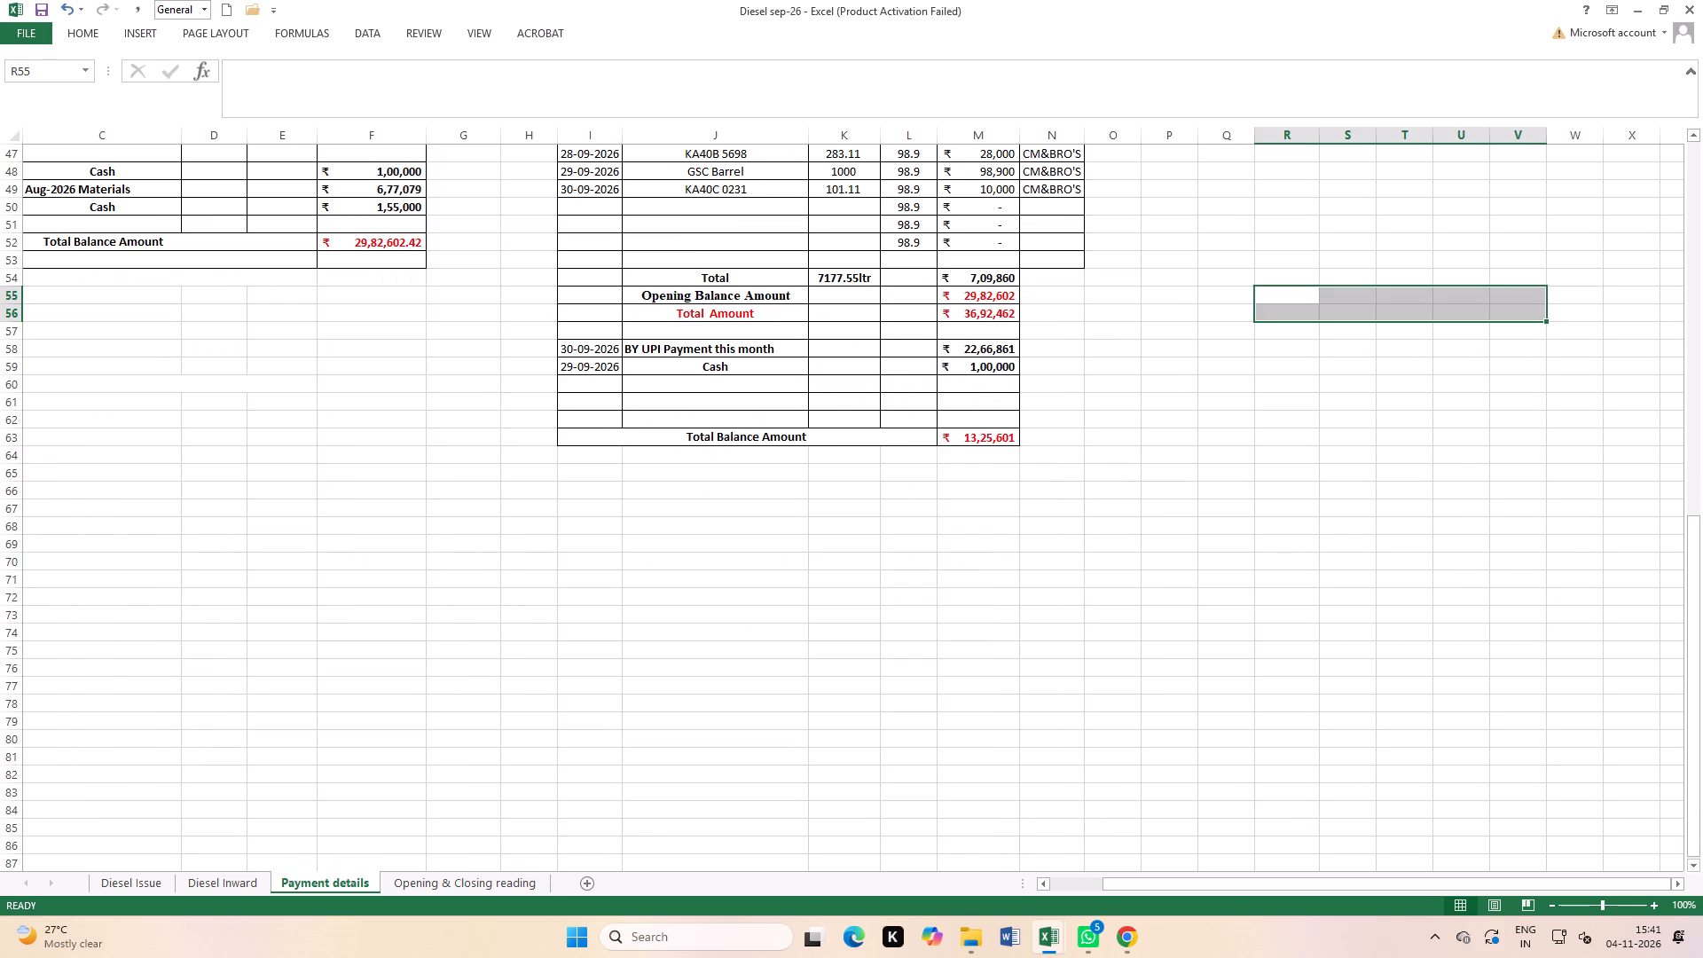
pyautogui.click(1699, 0)
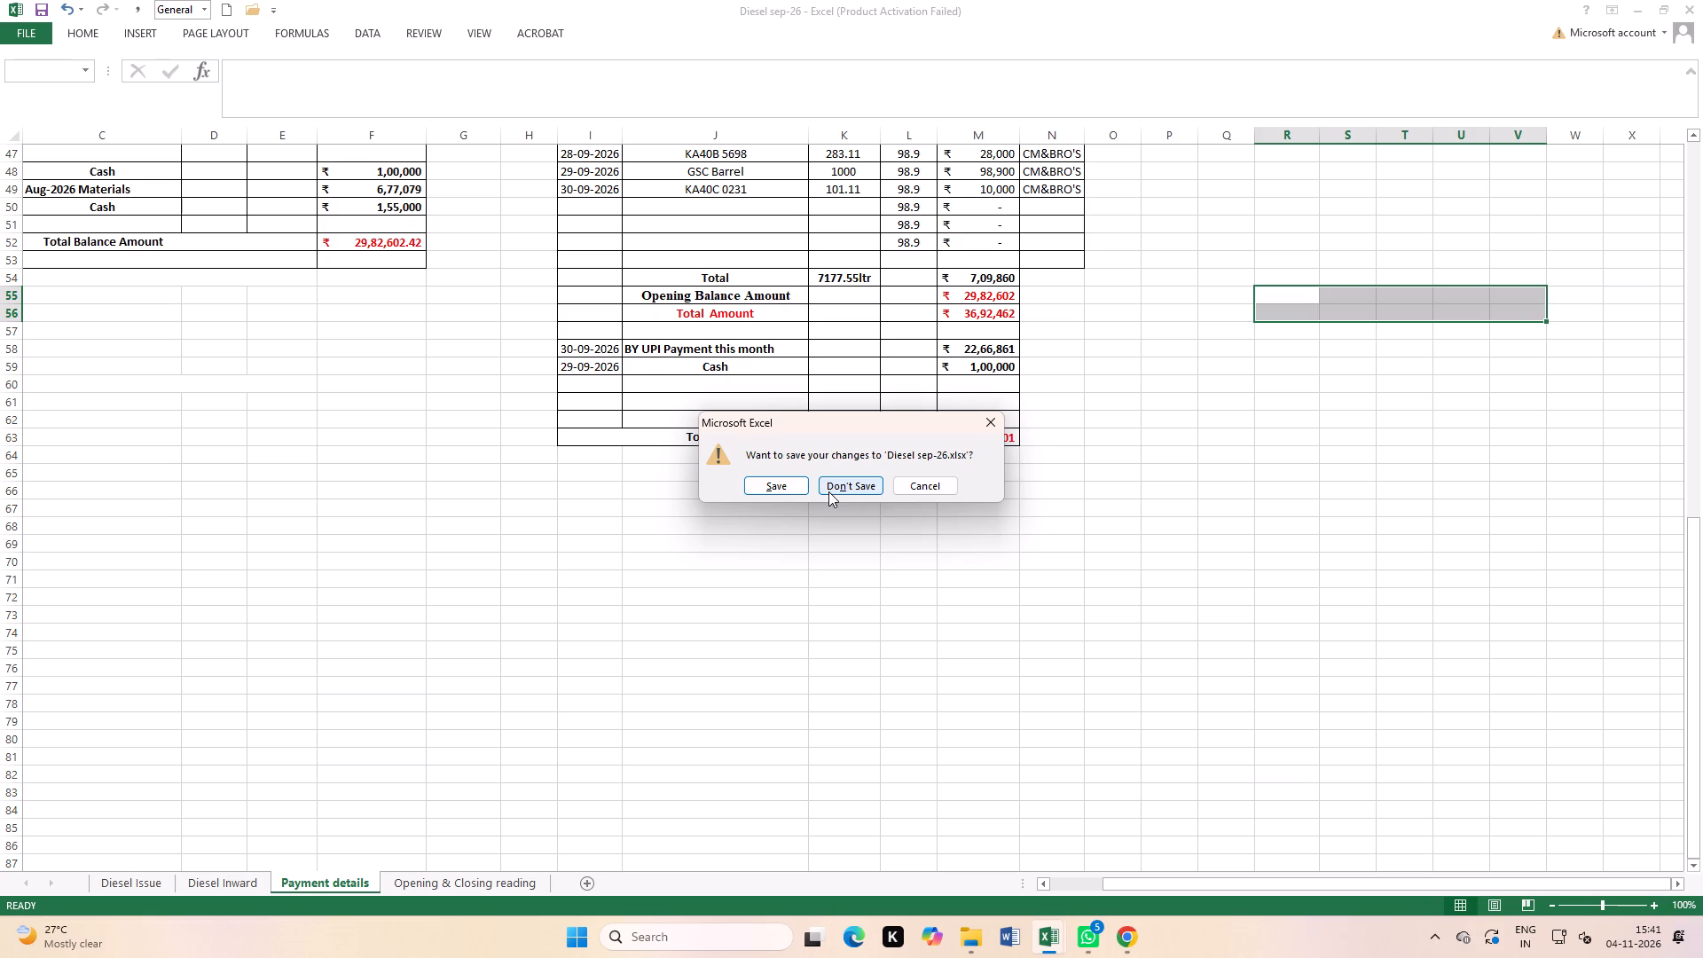
pyautogui.click(775, 484)
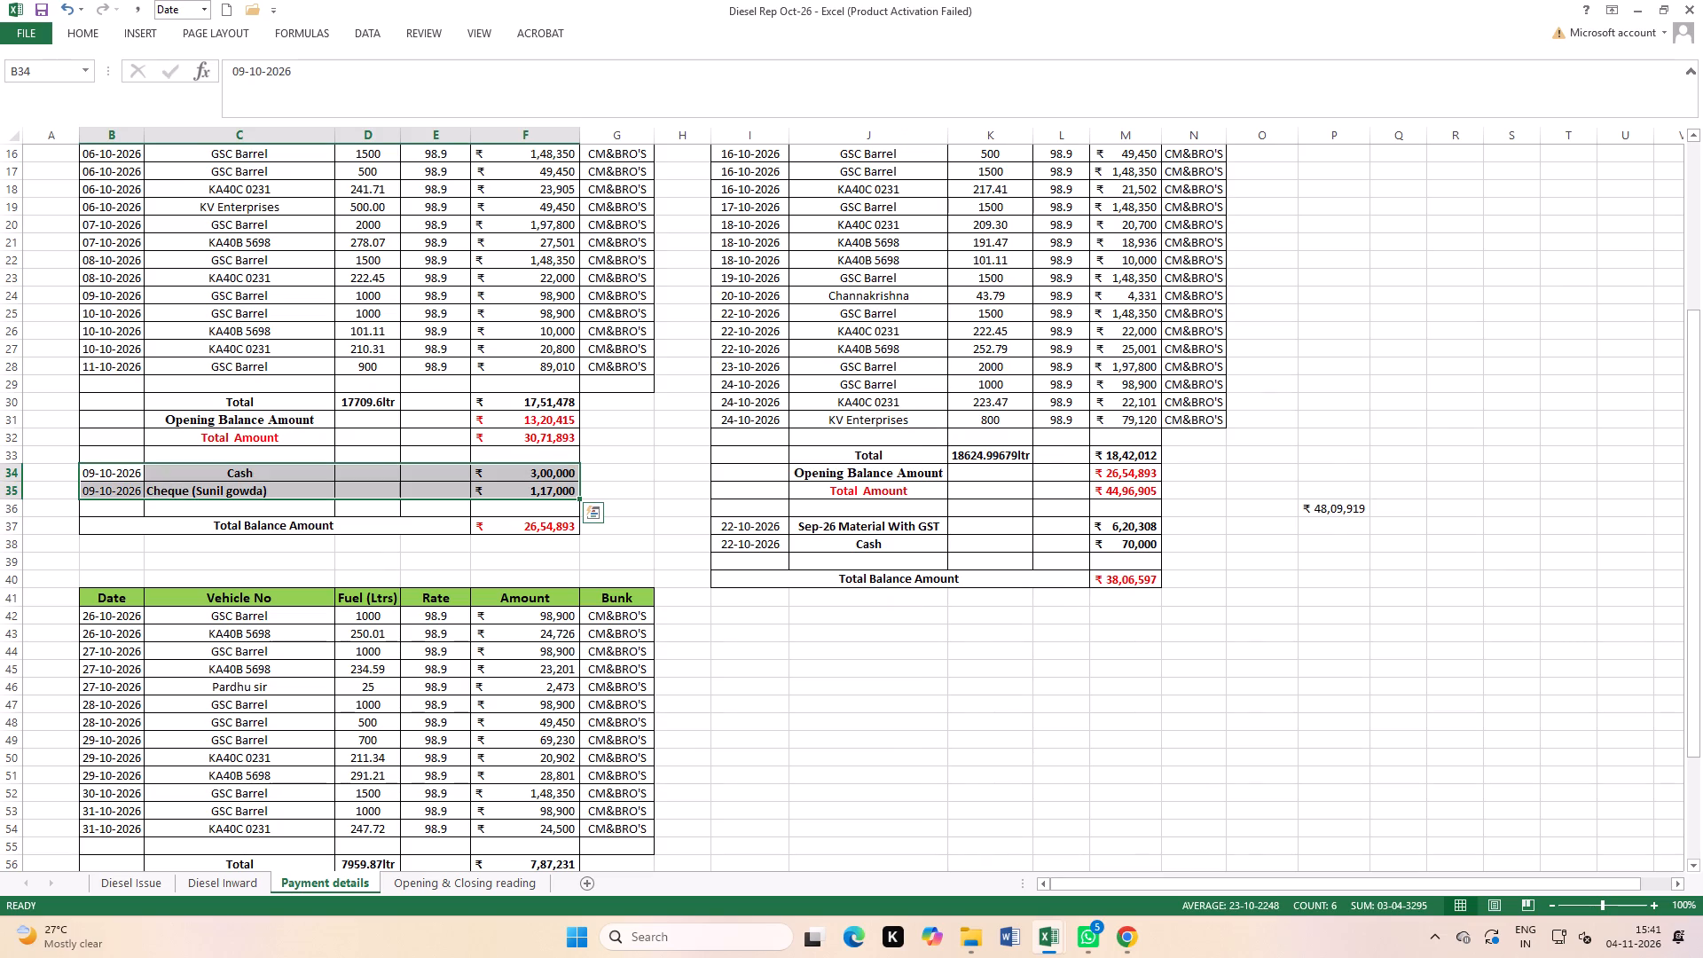
# Move the 09-10-2026 cash and cheque payments B34:F35 to R39 on the Payment details sheet of Diesel Rep Oct-26.
pyautogui.click(765, 614)
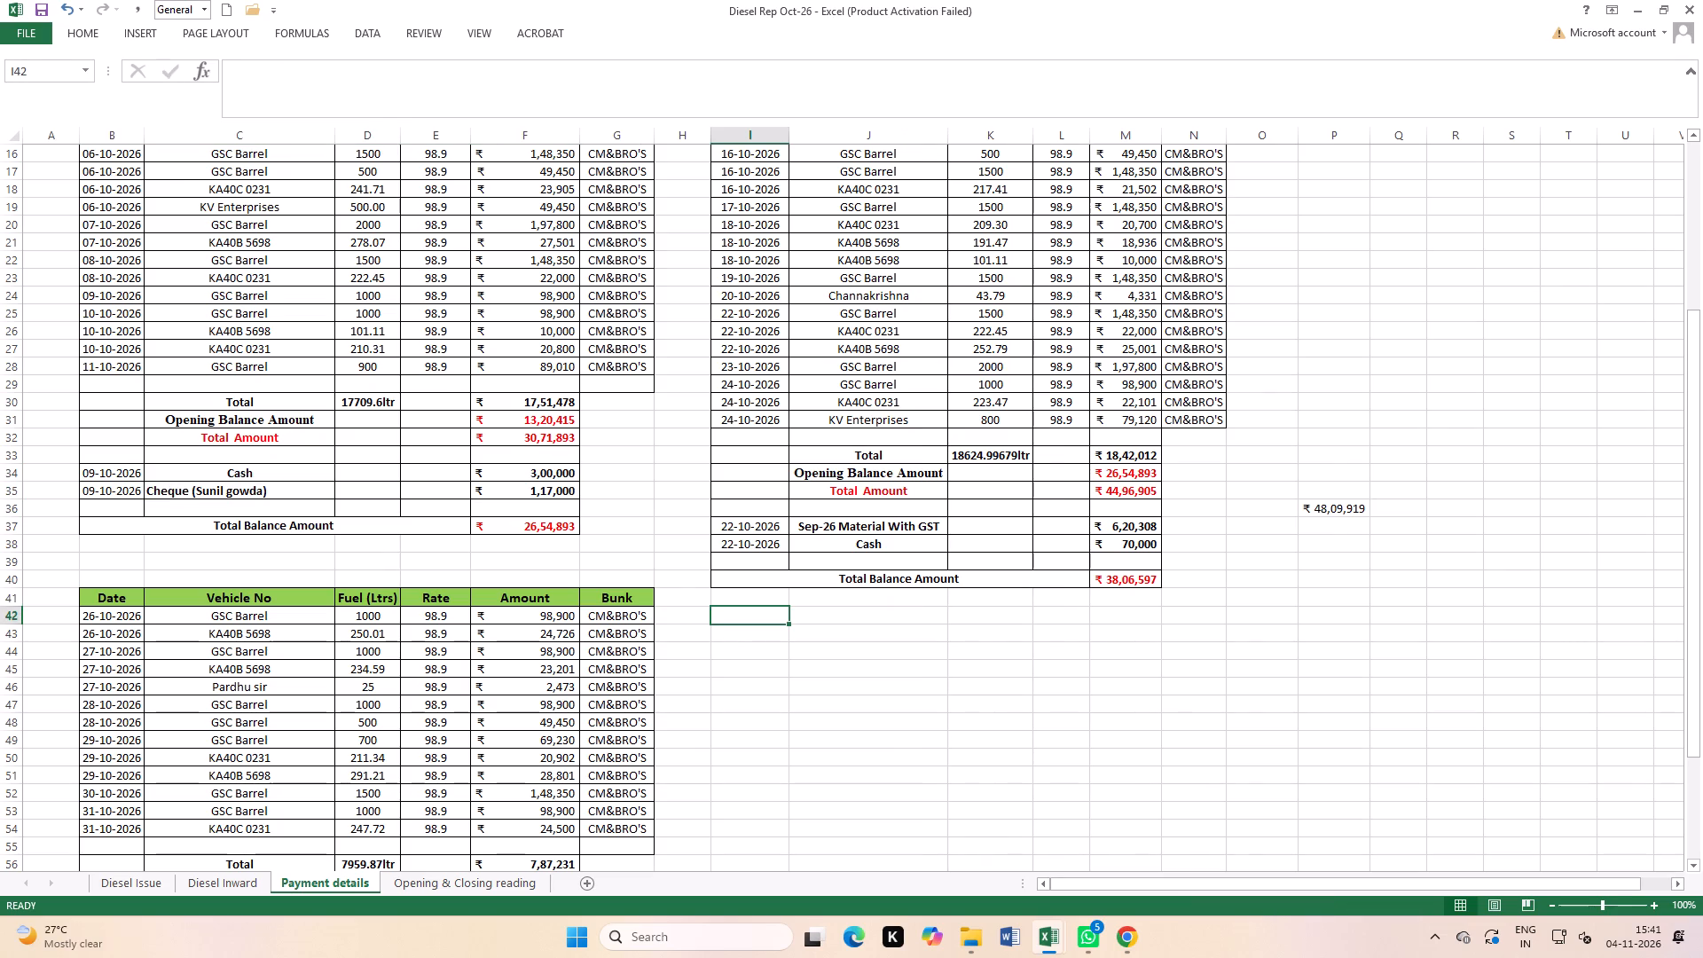
pyautogui.hotkey('ctrl', 'Tab')
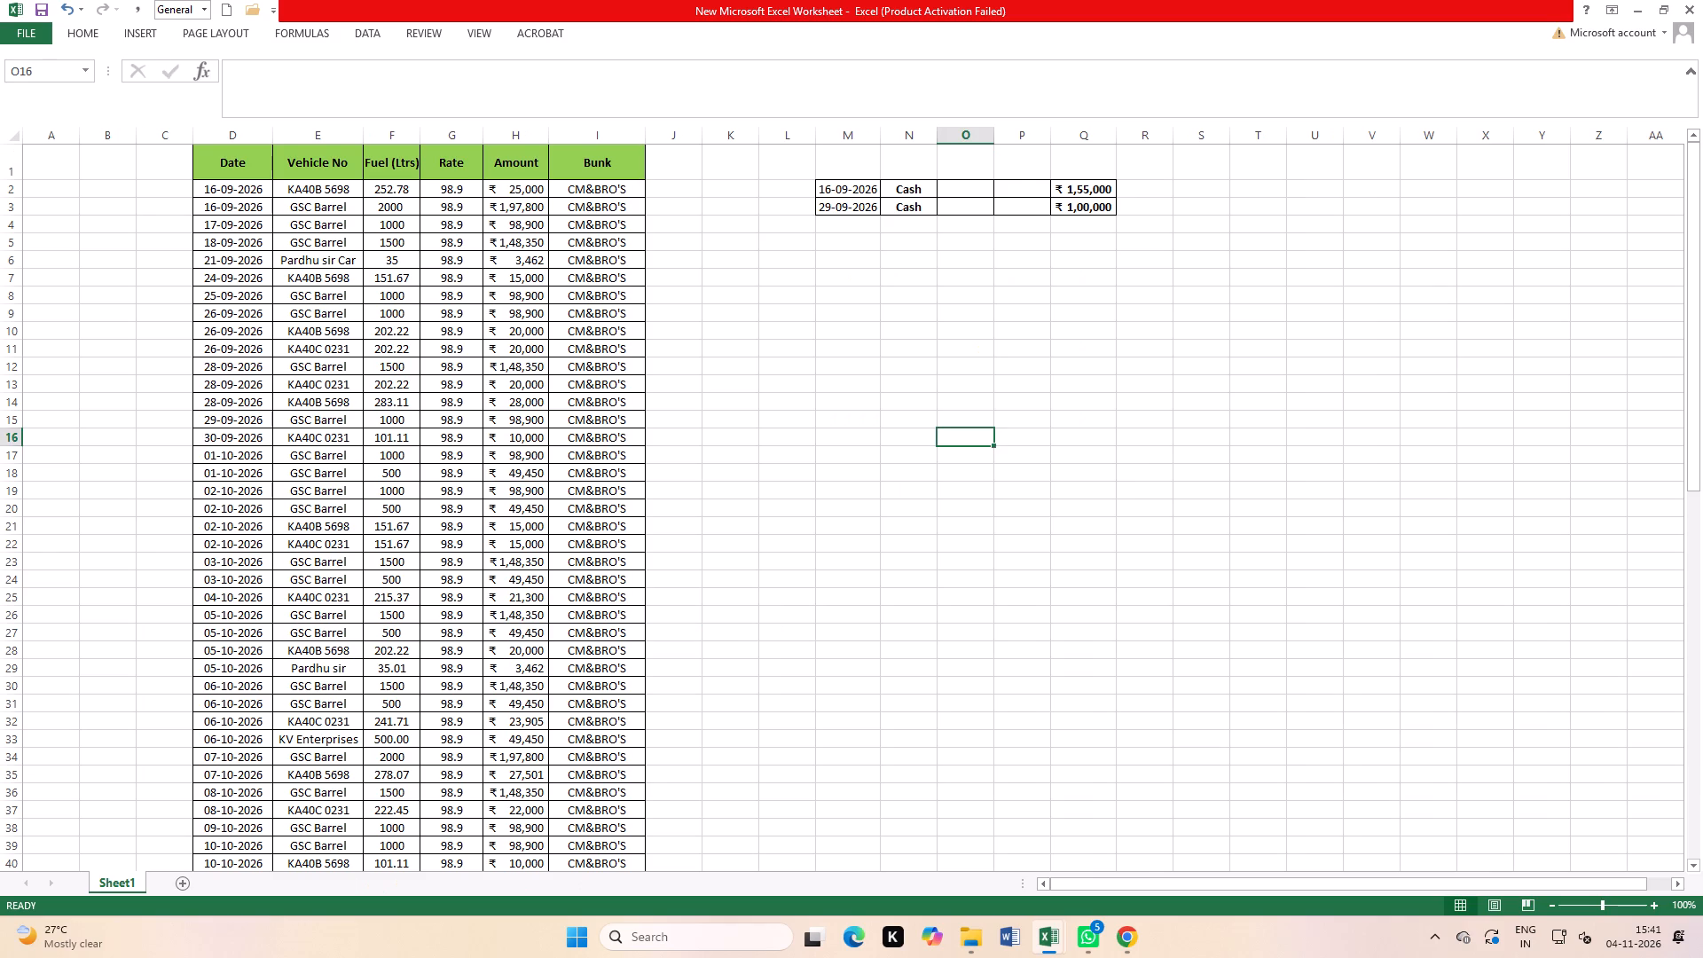
pyautogui.hotkey('ctrl', 'Tab')
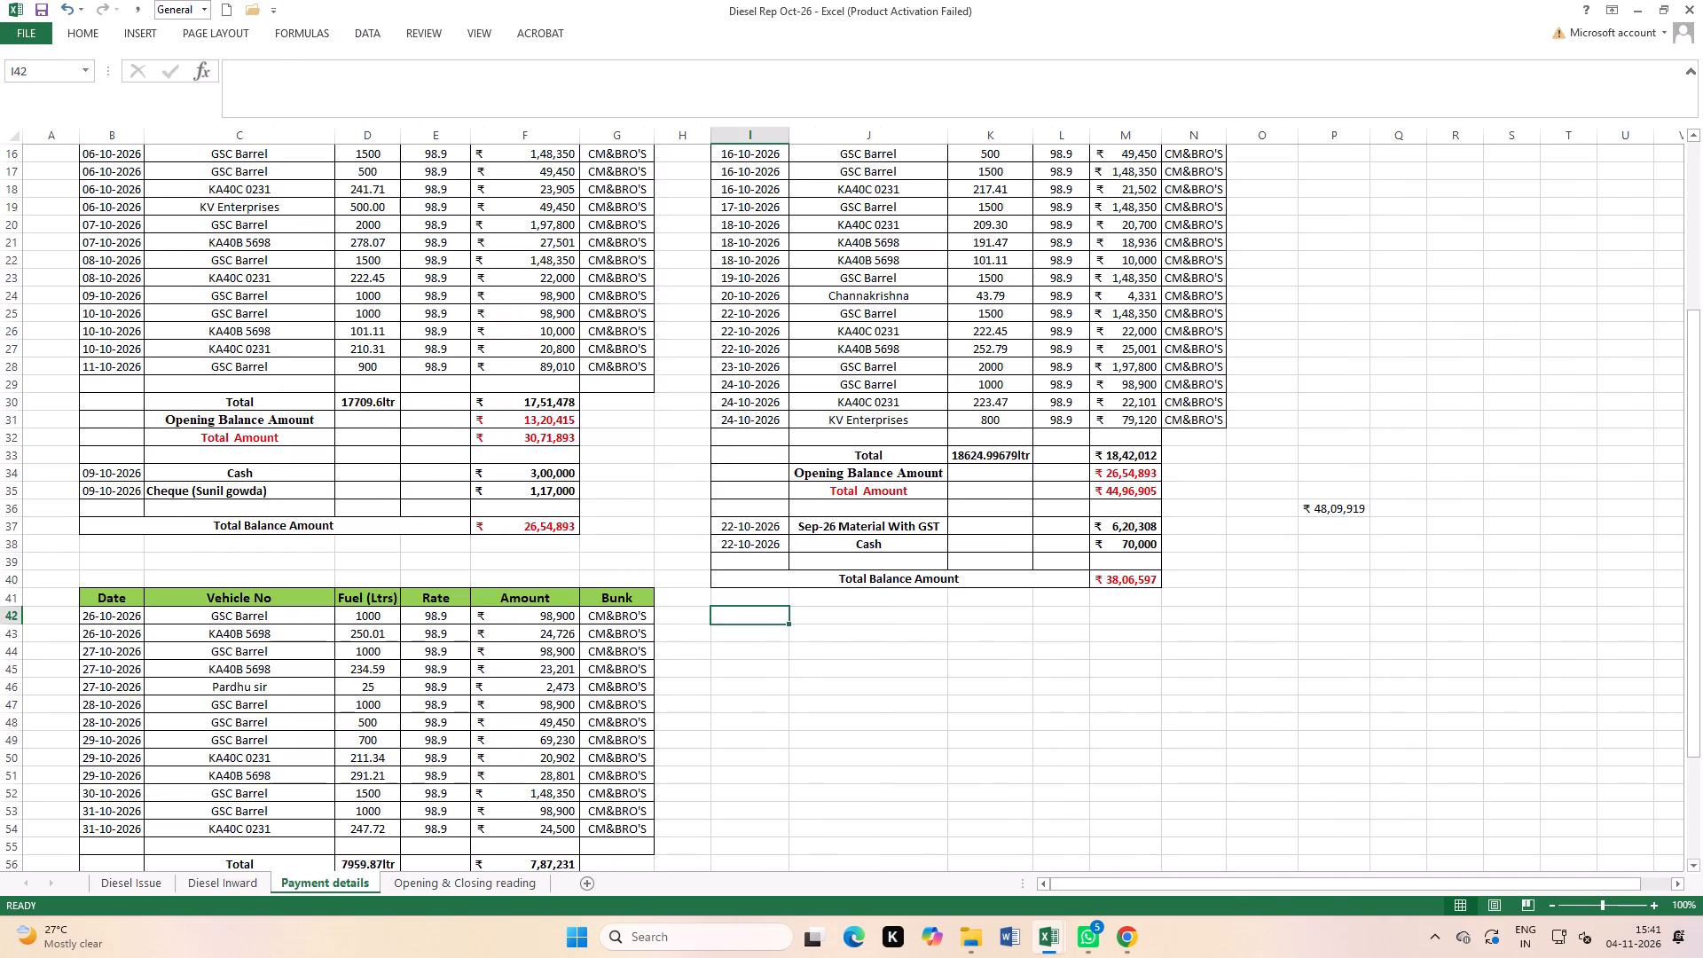
pyautogui.moveTo(116, 477); pyautogui.dragTo(538, 495)
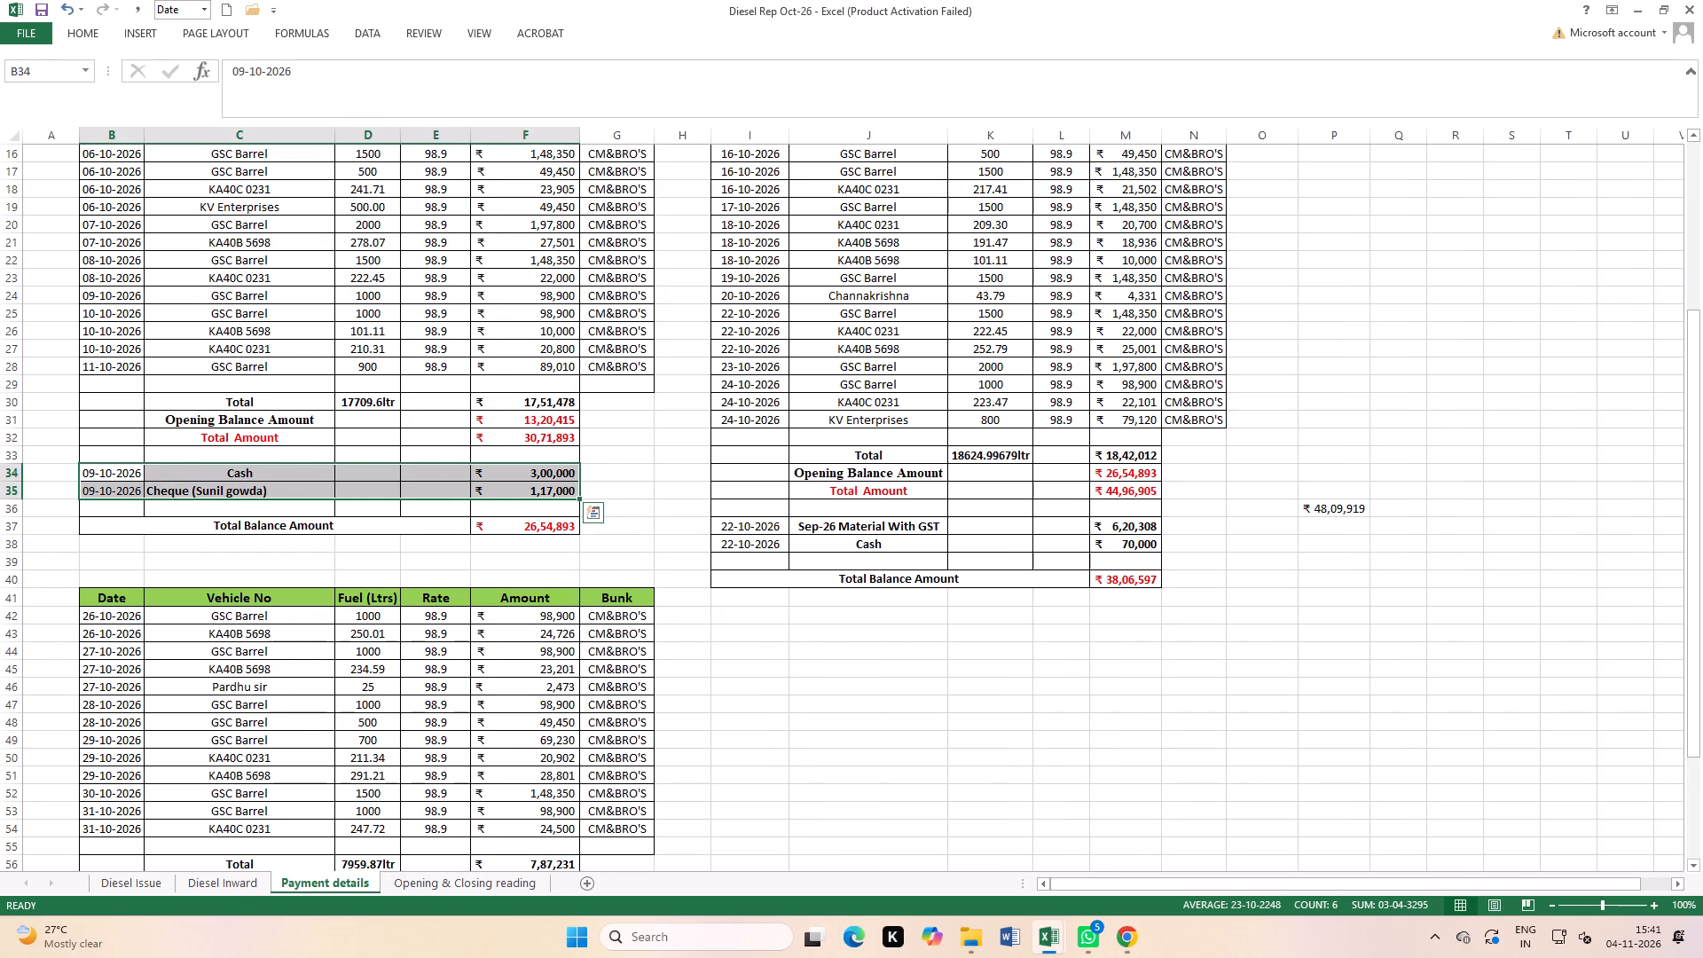
pyautogui.hotkey('ctrl', 'x')
pyautogui.click(1464, 562)
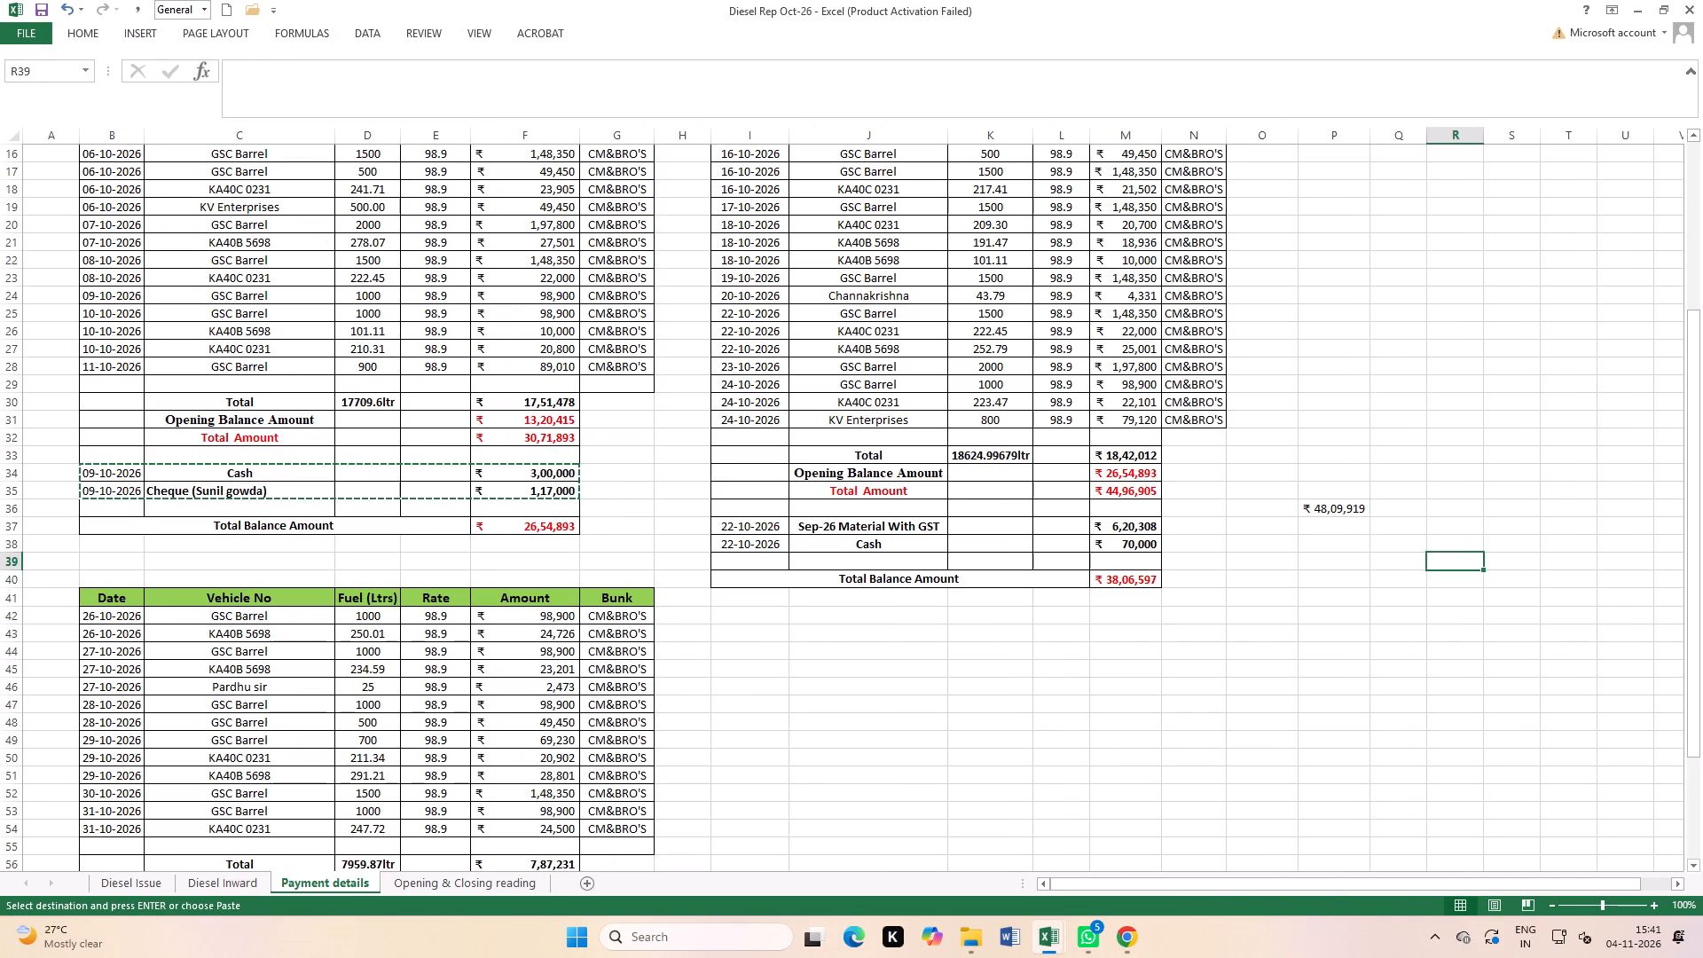
pyautogui.hotkey('ctrl', 'v')
pyautogui.click(1369, 649)
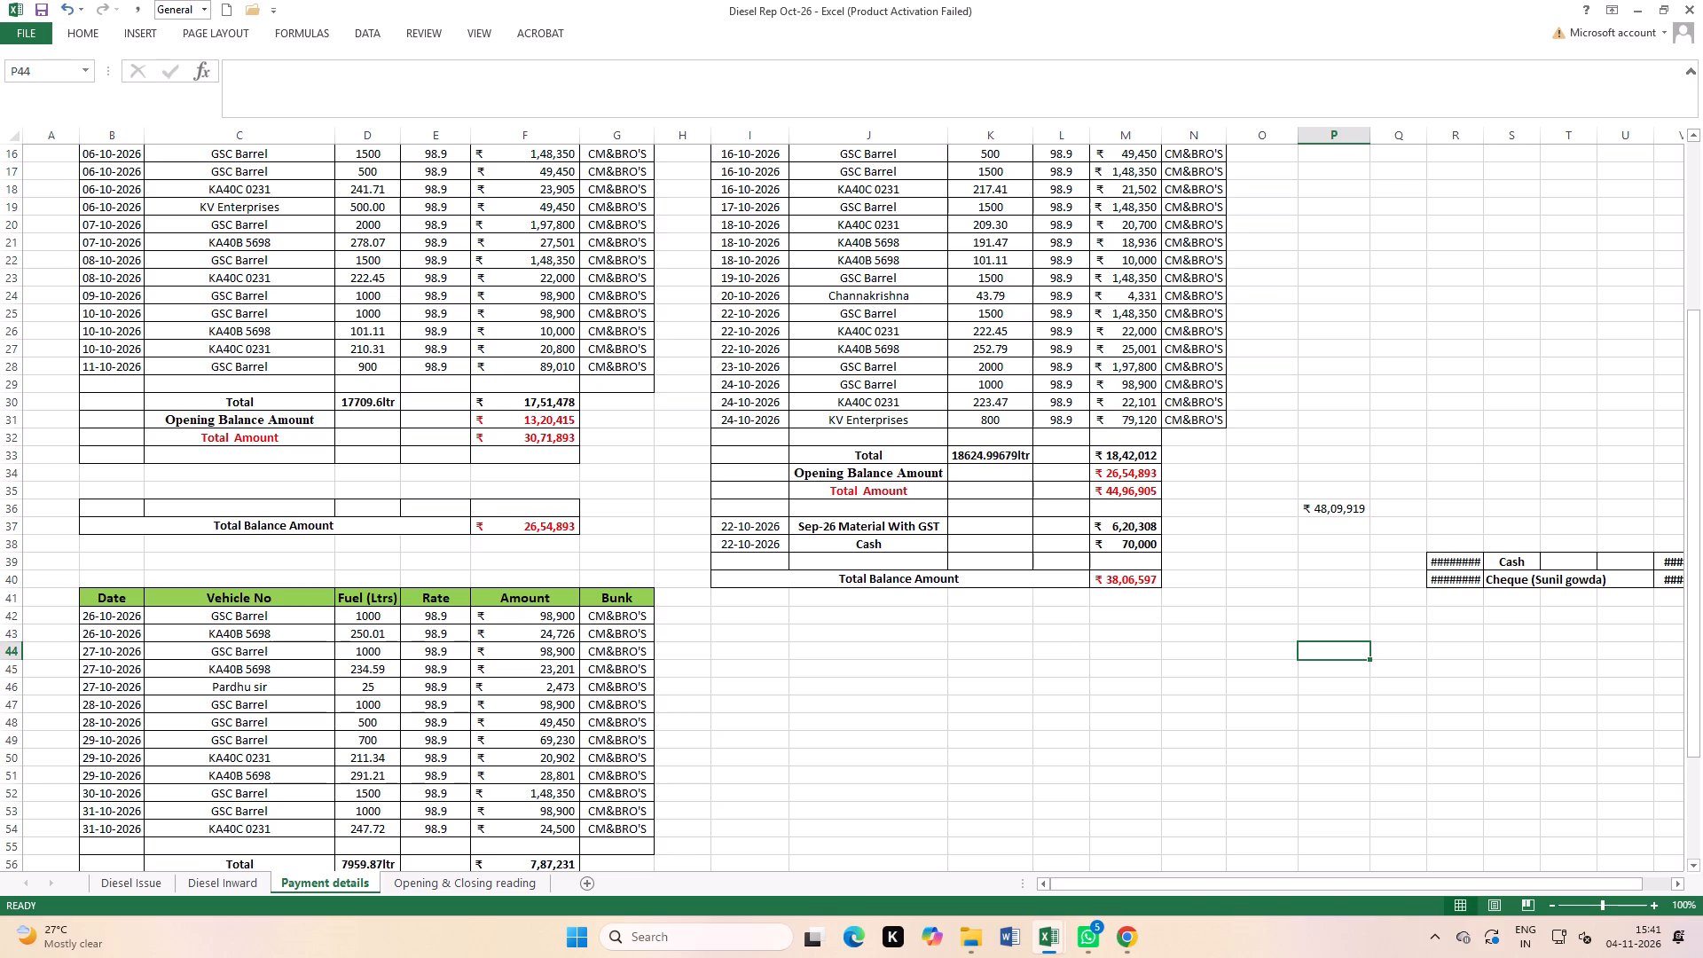
# Move the 22-10-2026 material and cash payments I37:M38 to R41, directly below the 09-10-2026 rows.
pyautogui.moveTo(745, 527); pyautogui.dragTo(1102, 547)
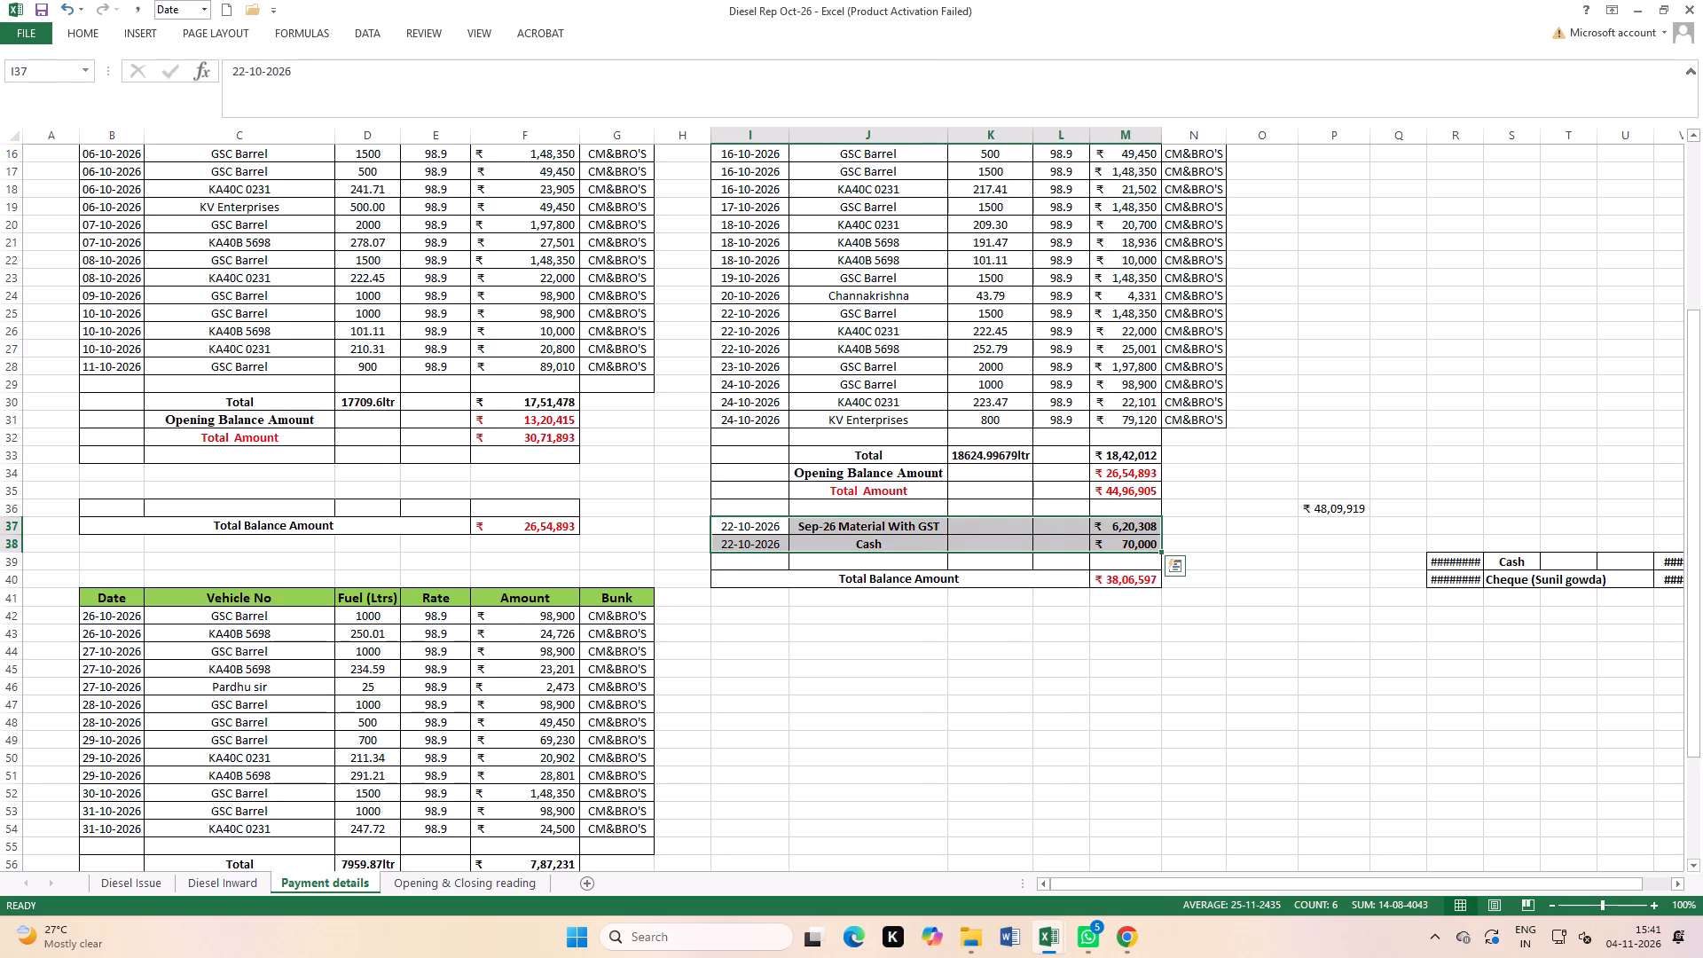
pyautogui.hotkey('ctrl', 'x')
pyautogui.click(1456, 600)
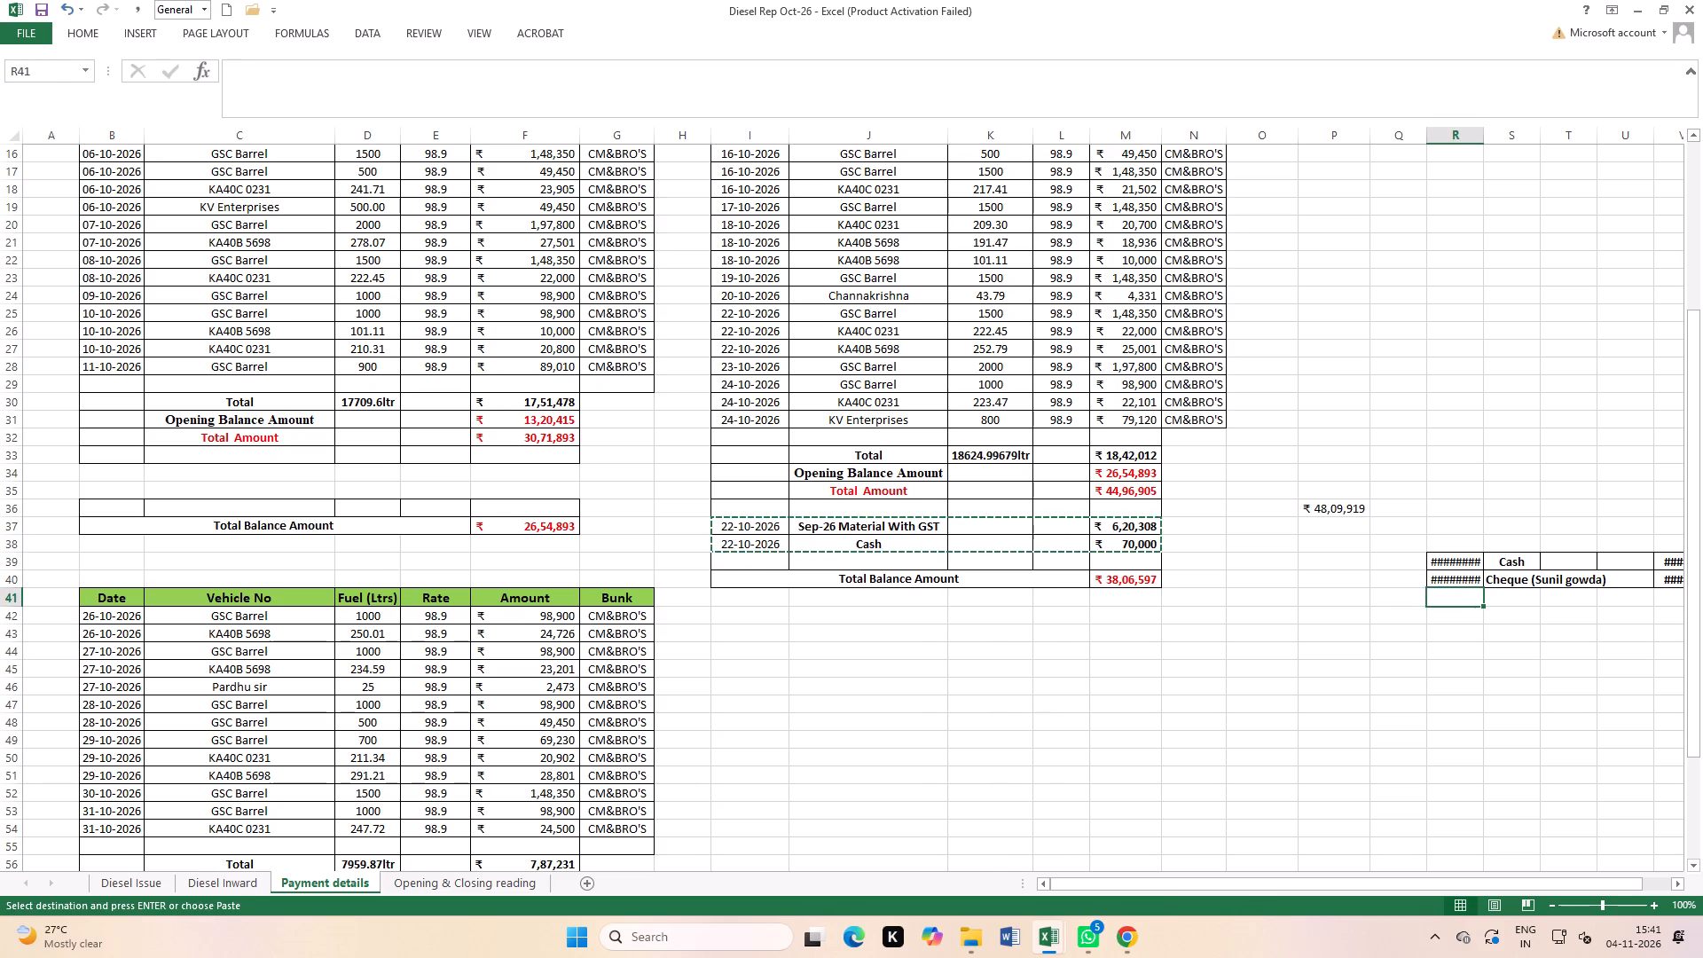
pyautogui.hotkey('ctrl', 'v')
pyautogui.click(1279, 694)
# Move the 26-10-2026 and 30-10-2026 payment rows B61:F62 to R43, directly below the 22-10-2026 rows.
pyautogui.scroll(-4, 471, 601)
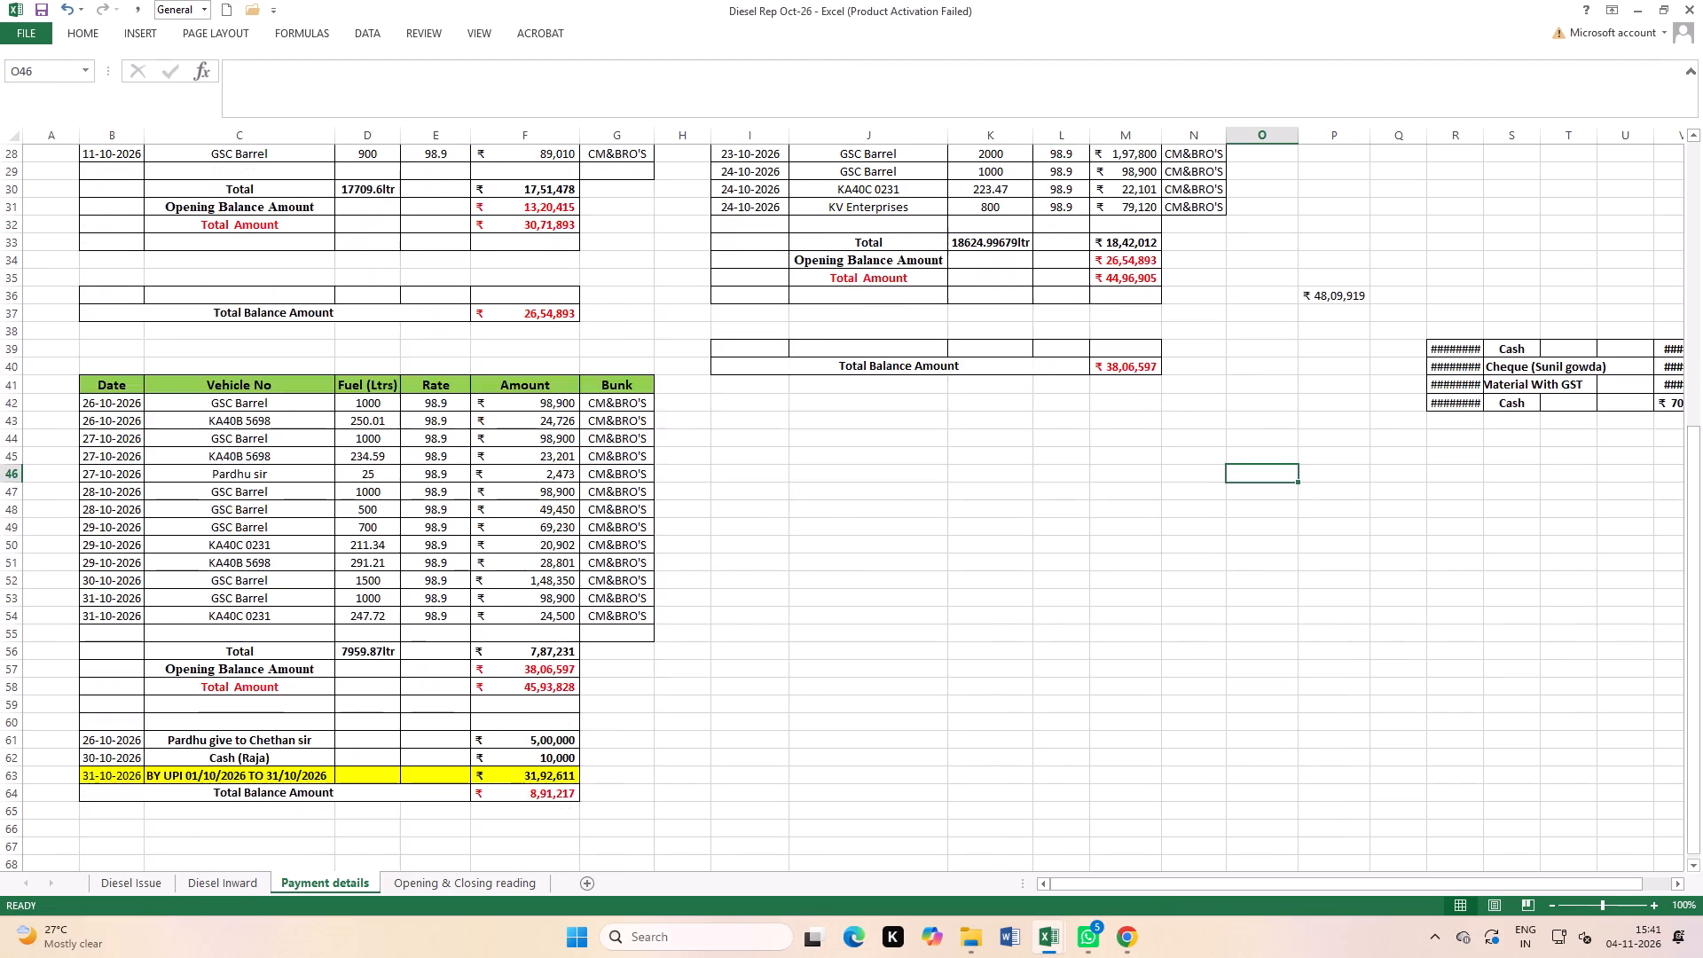
pyautogui.scroll(16, 428, 584)
pyautogui.scroll(-12, 431, 577)
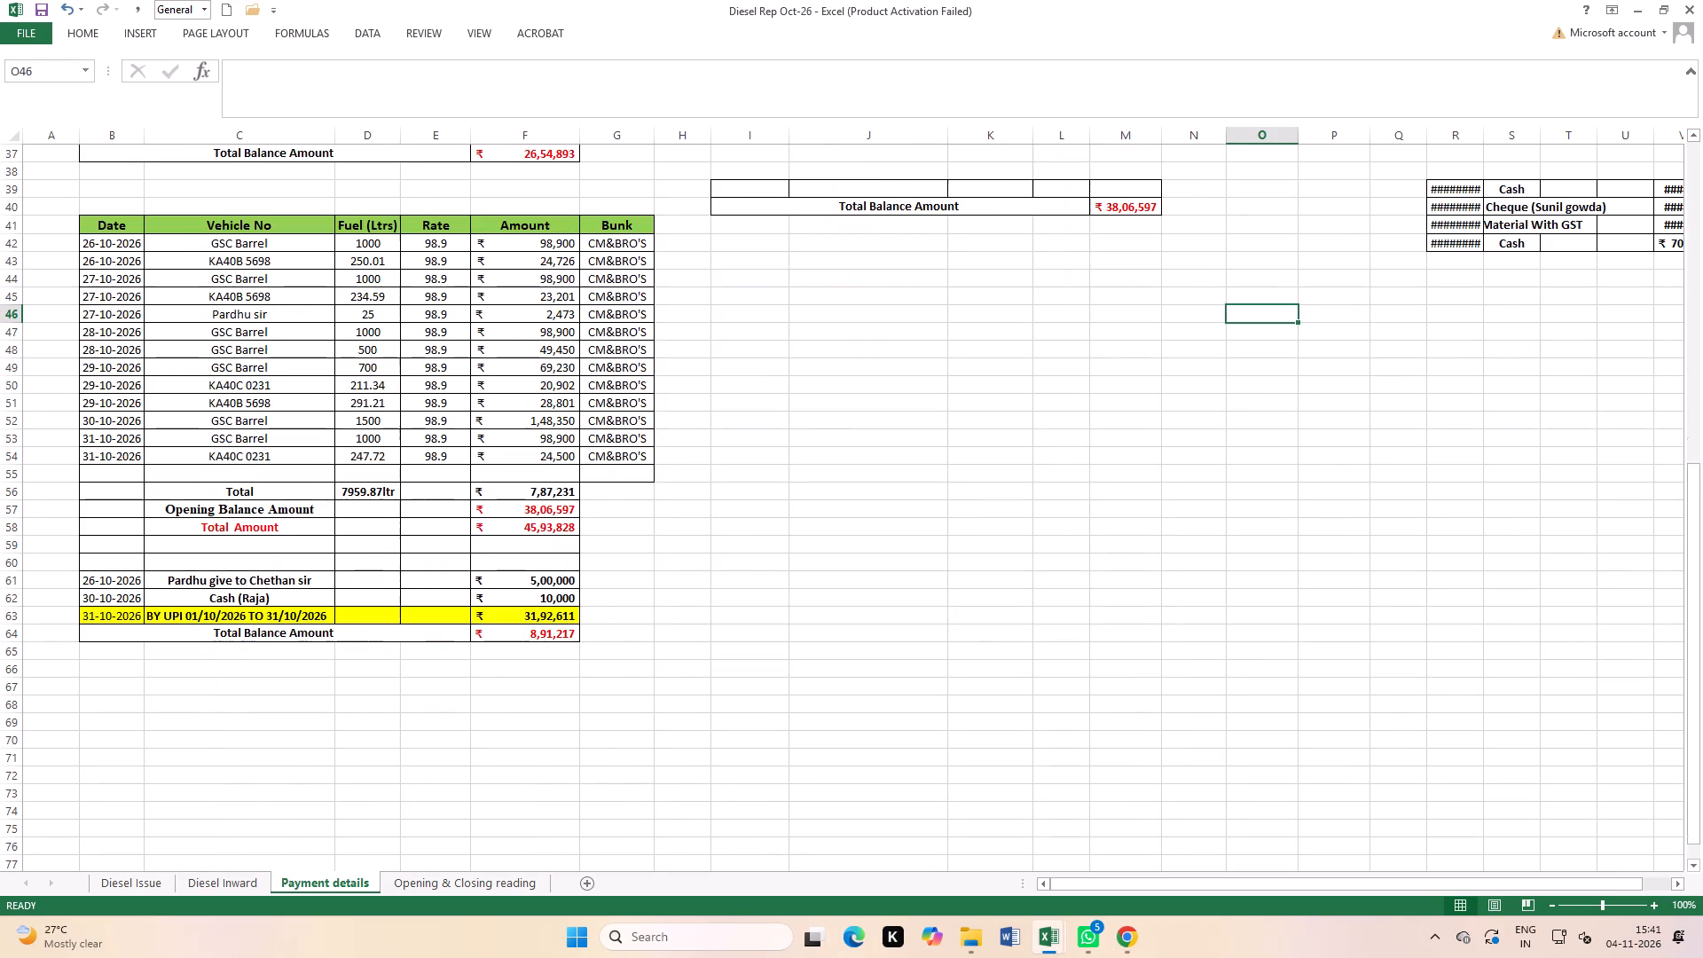
pyautogui.moveTo(111, 581); pyautogui.dragTo(543, 598)
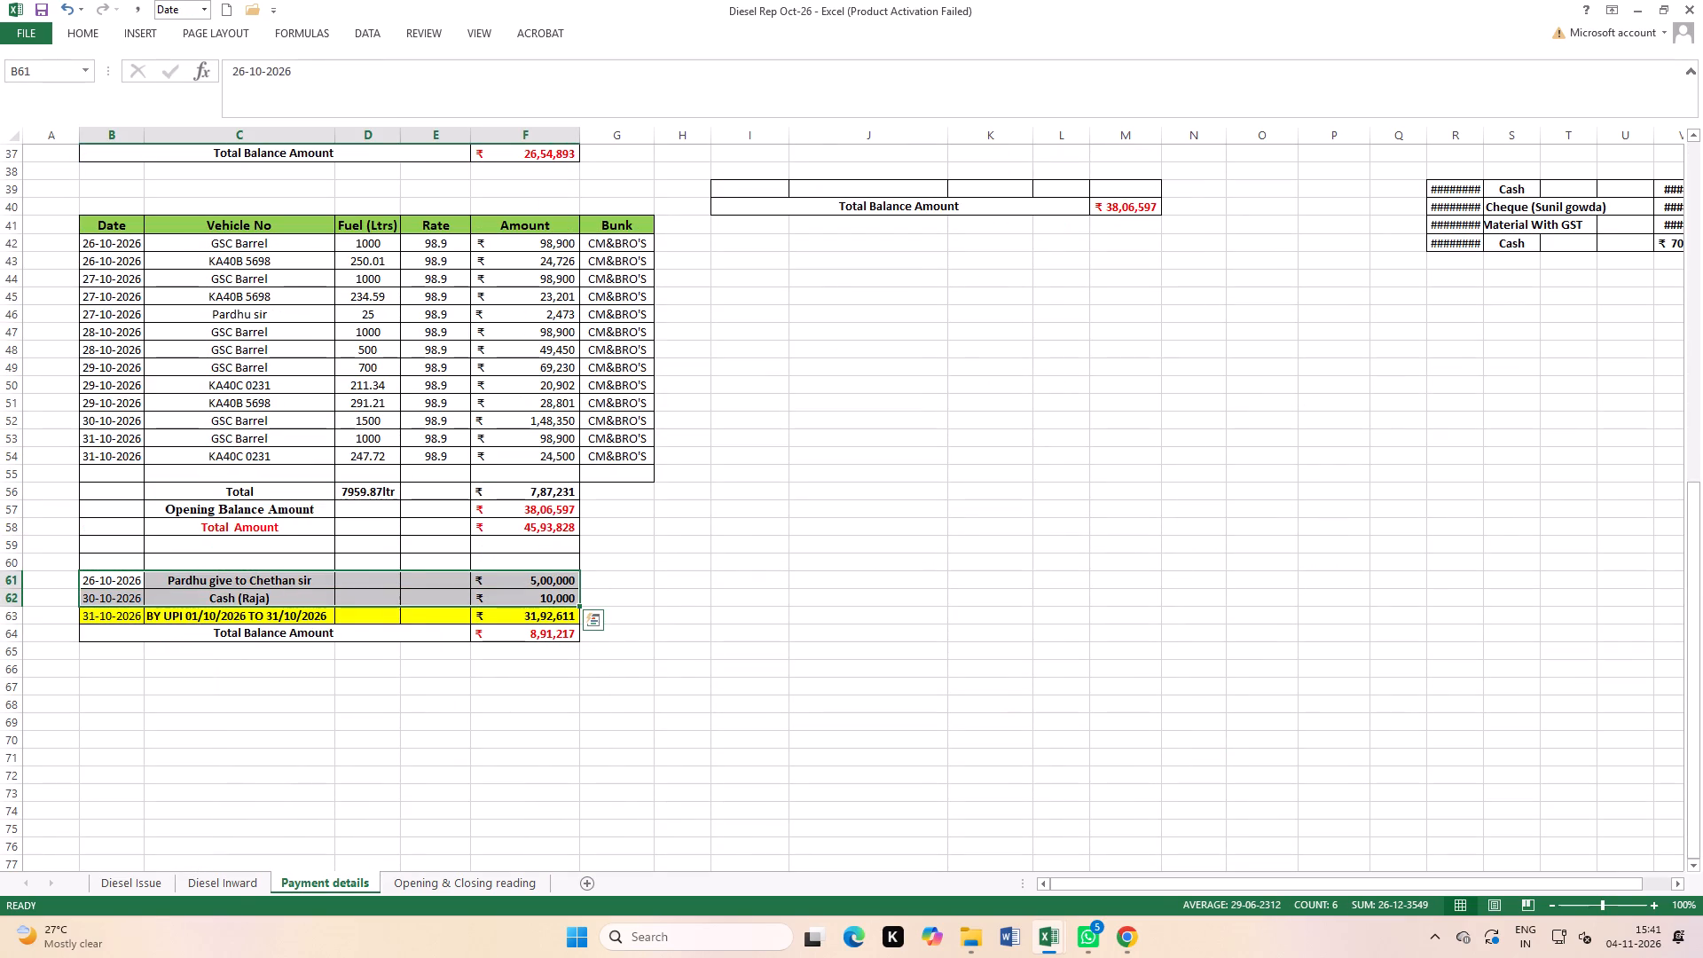
pyautogui.hotkey('ctrl', 'x')
pyautogui.click(1450, 260)
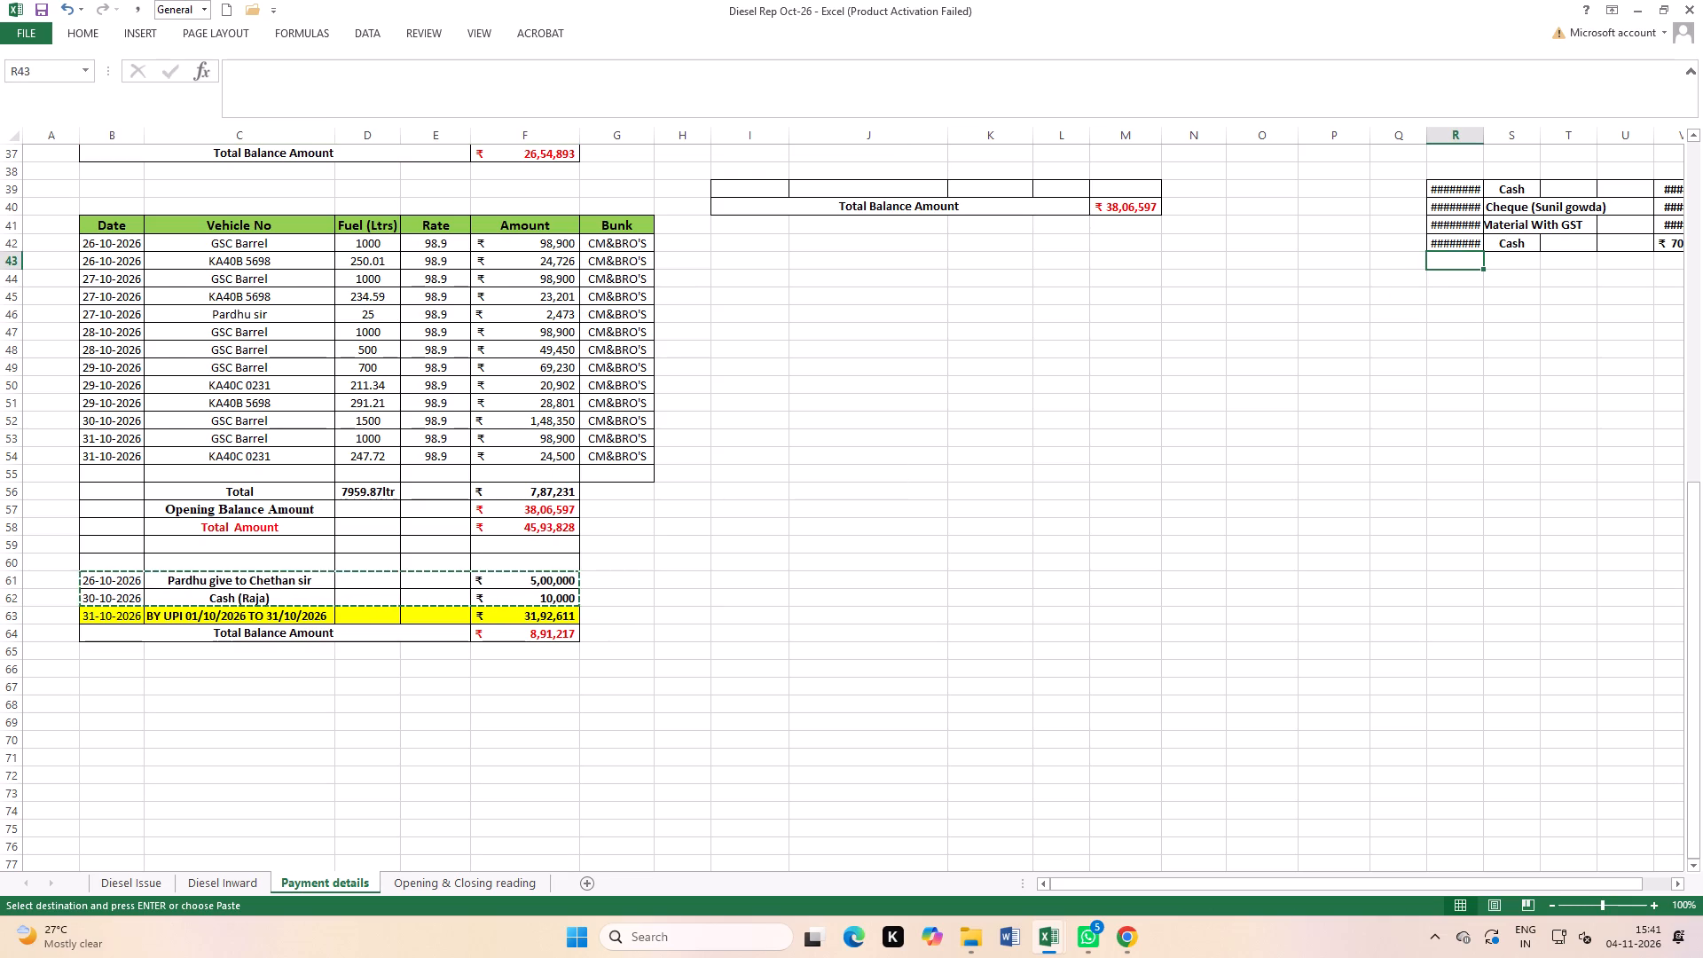
pyautogui.hotkey('ctrl', 'v')
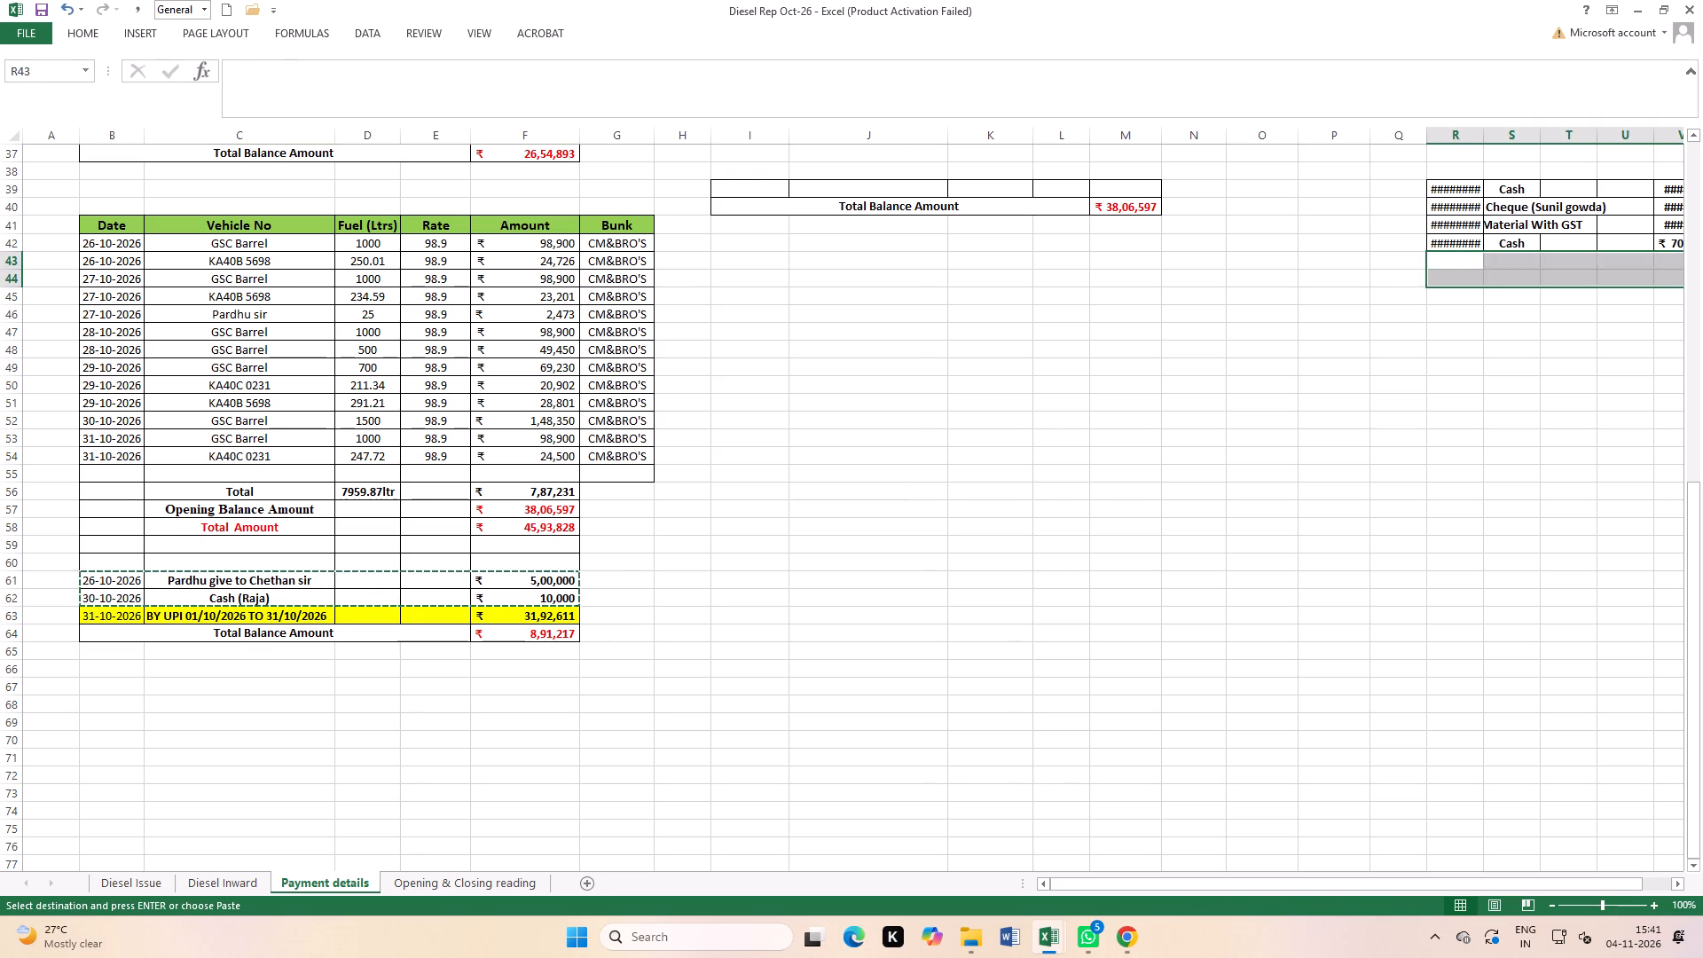
pyautogui.click(1345, 499)
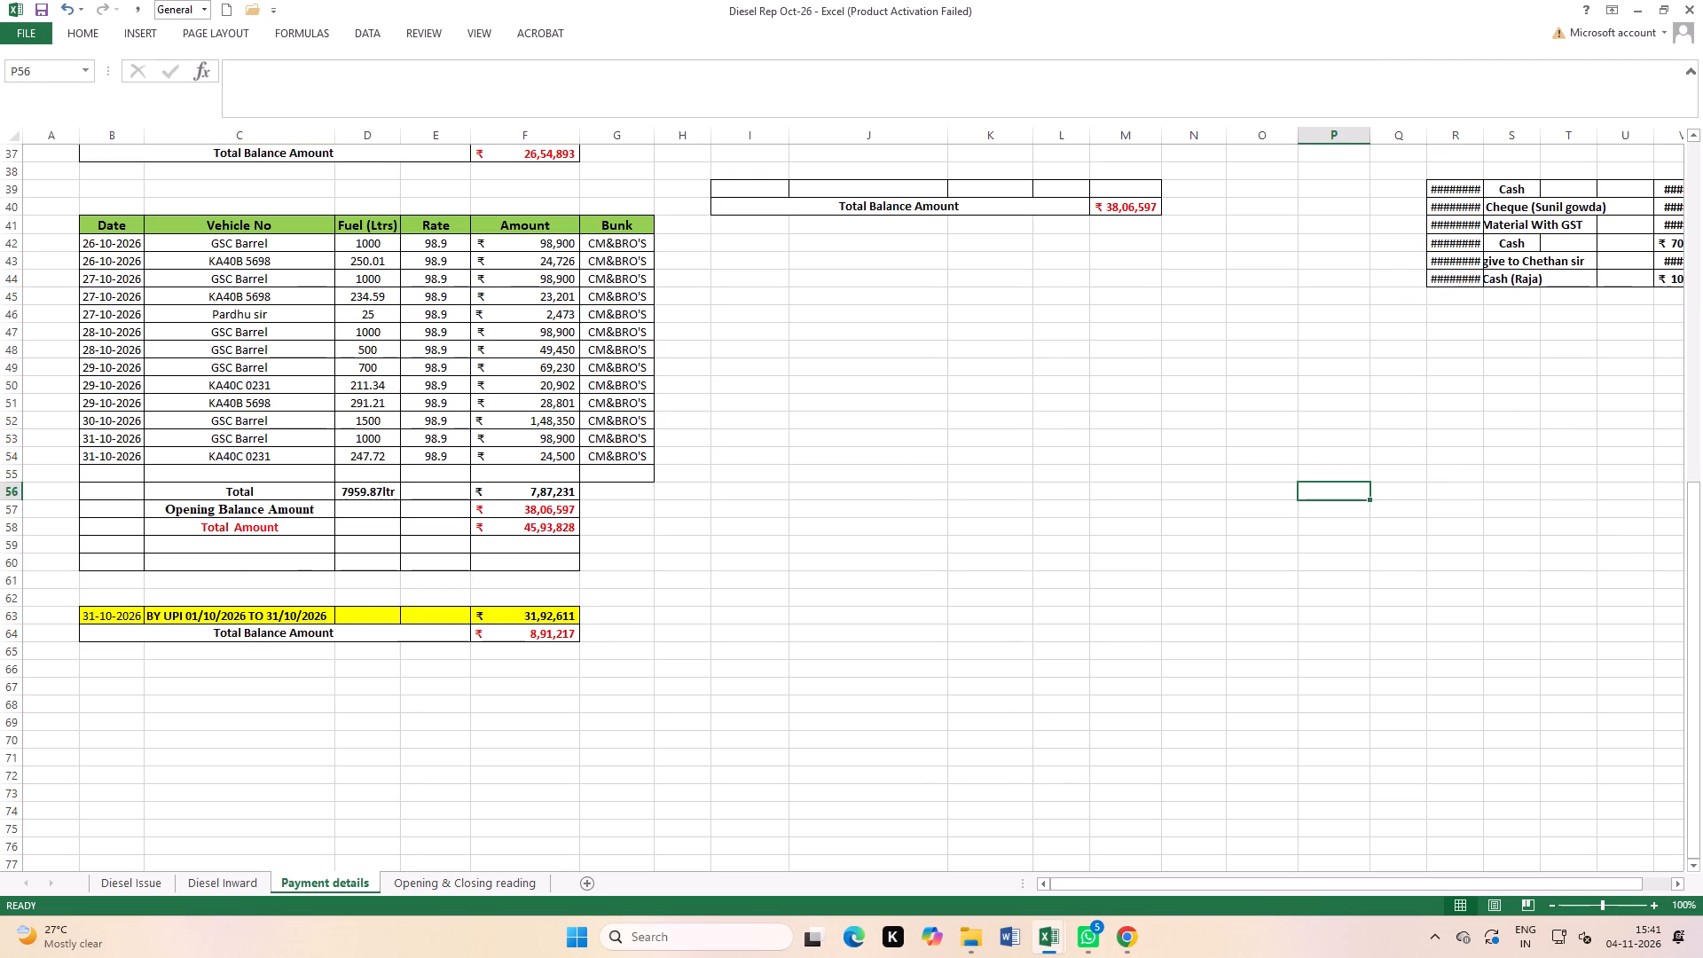
# Move the six collected October payment rows R39:V44 to M4 in New Microsoft Excel Worksheet, below the September cash payments.
pyautogui.click(1442, 176)
pyautogui.moveTo(1452, 186); pyautogui.dragTo(1558, 284)
pyautogui.hotkey('ctrl', 'x')
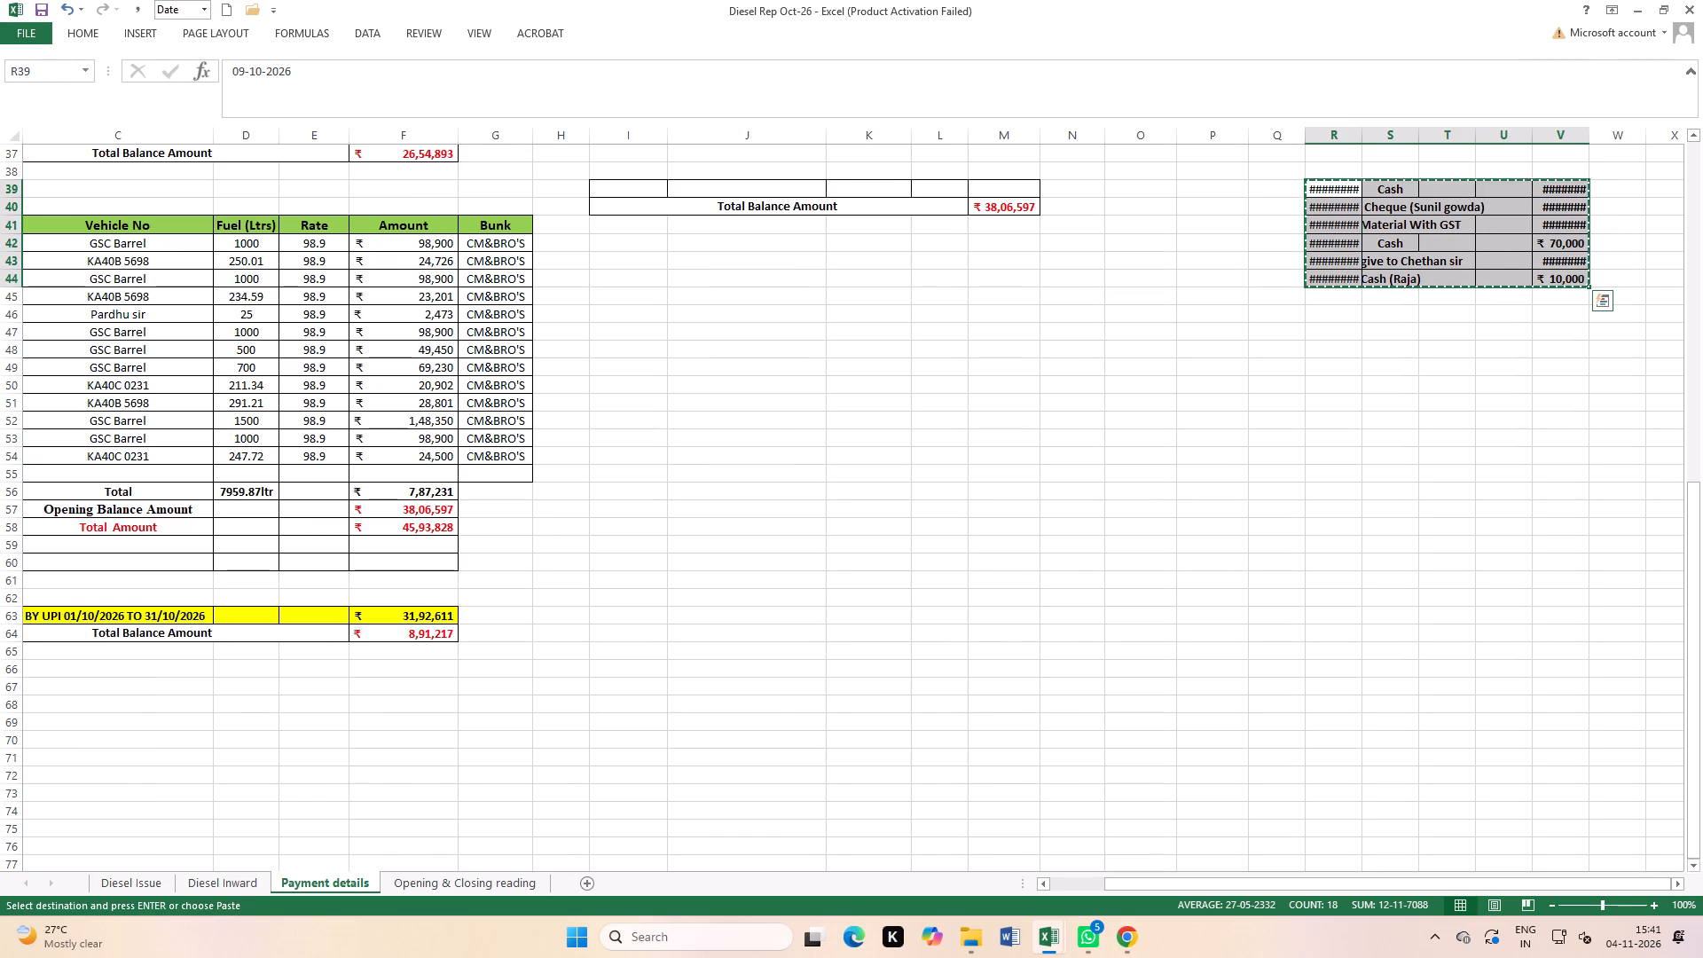
pyautogui.hotkey('ctrl', 'Tab')
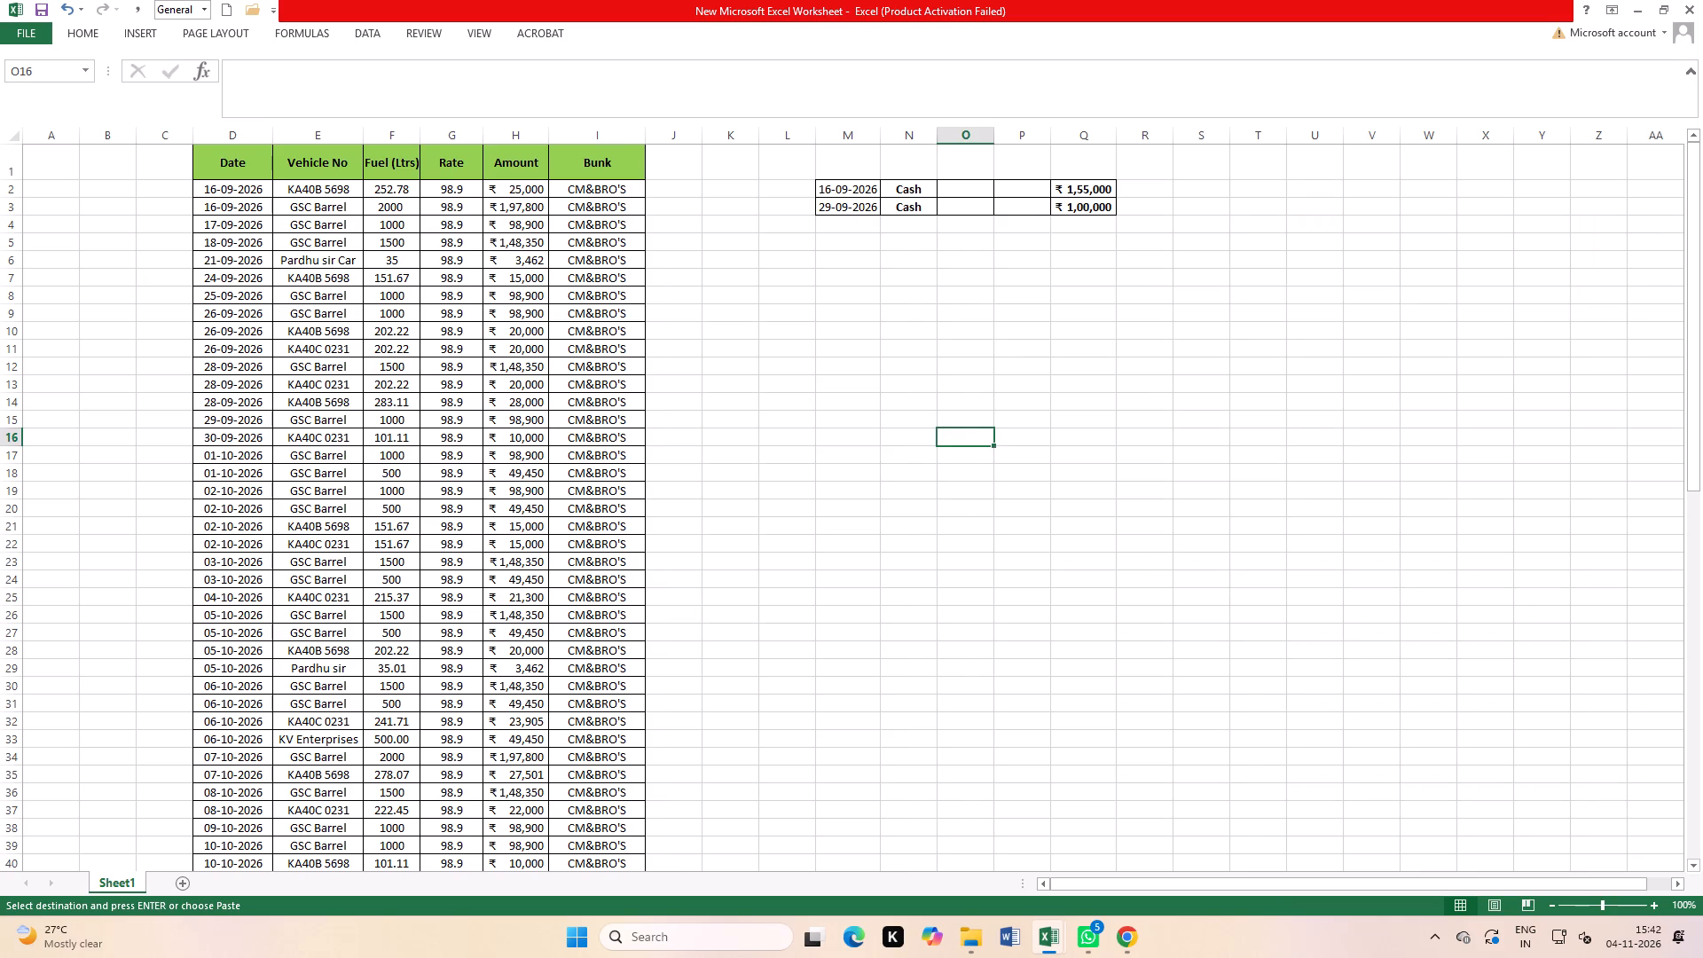
pyautogui.click(844, 224)
pyautogui.hotkey('ctrl', 'v')
pyautogui.click(1075, 410)
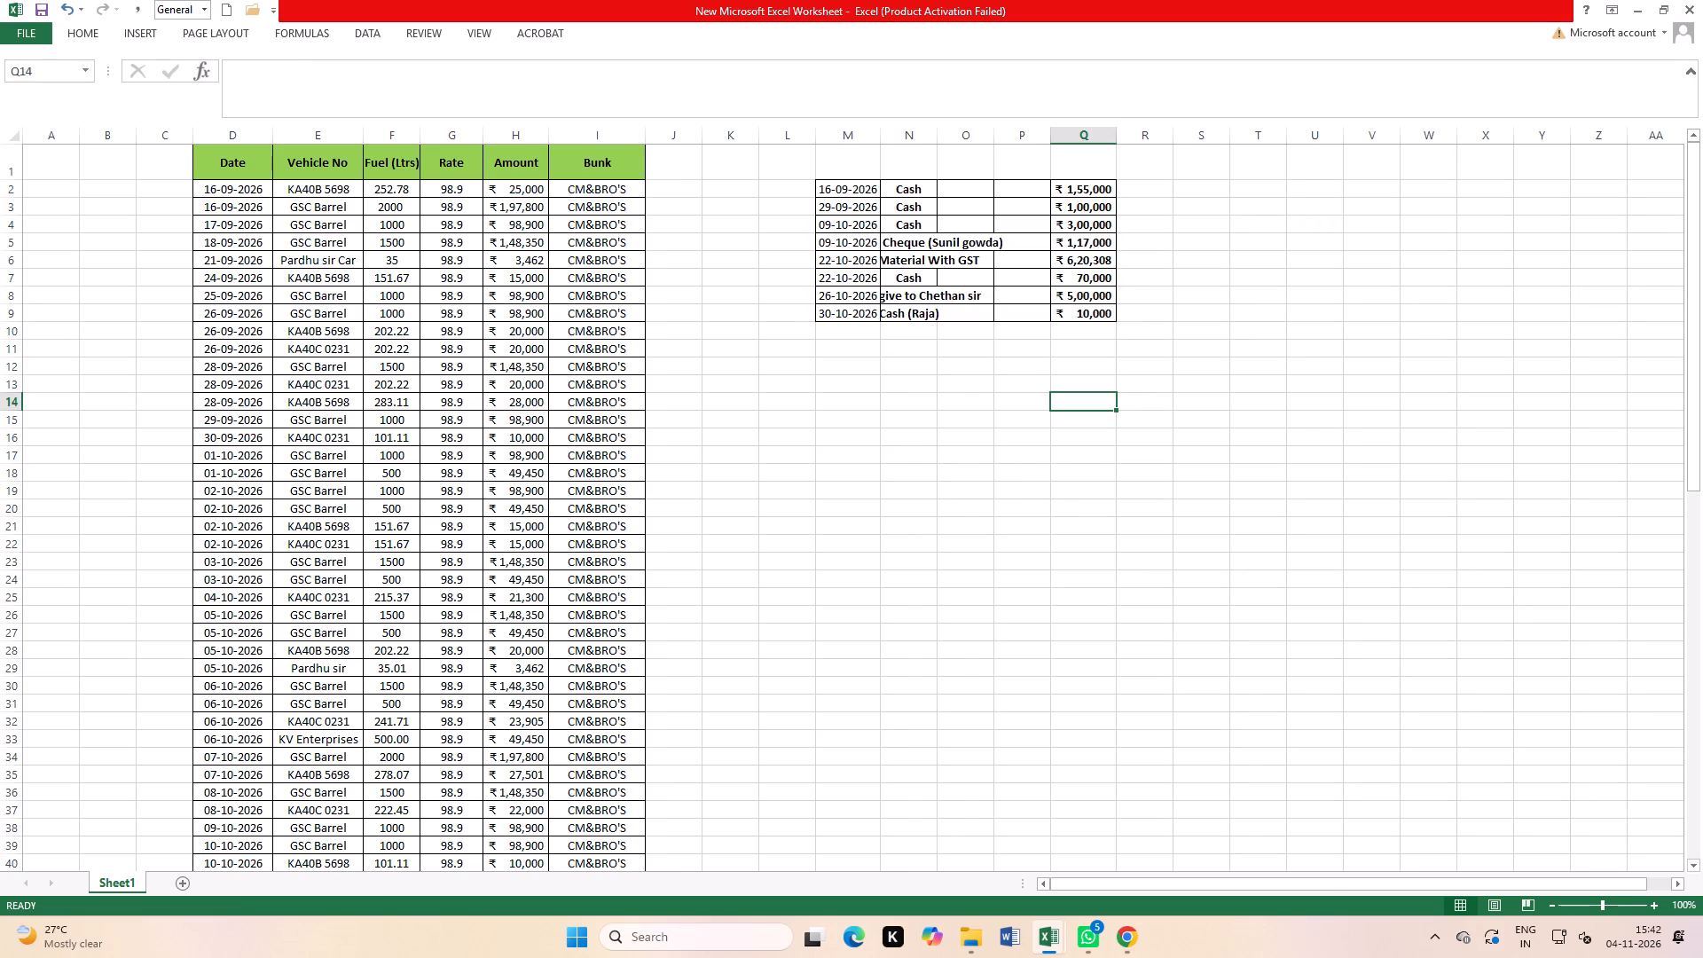
# Fit the widths of columns M, N and Q to the dates, descriptions and amounts in the payment list.
pyautogui.doubleClick(881, 135)
pyautogui.doubleClick(938, 130)
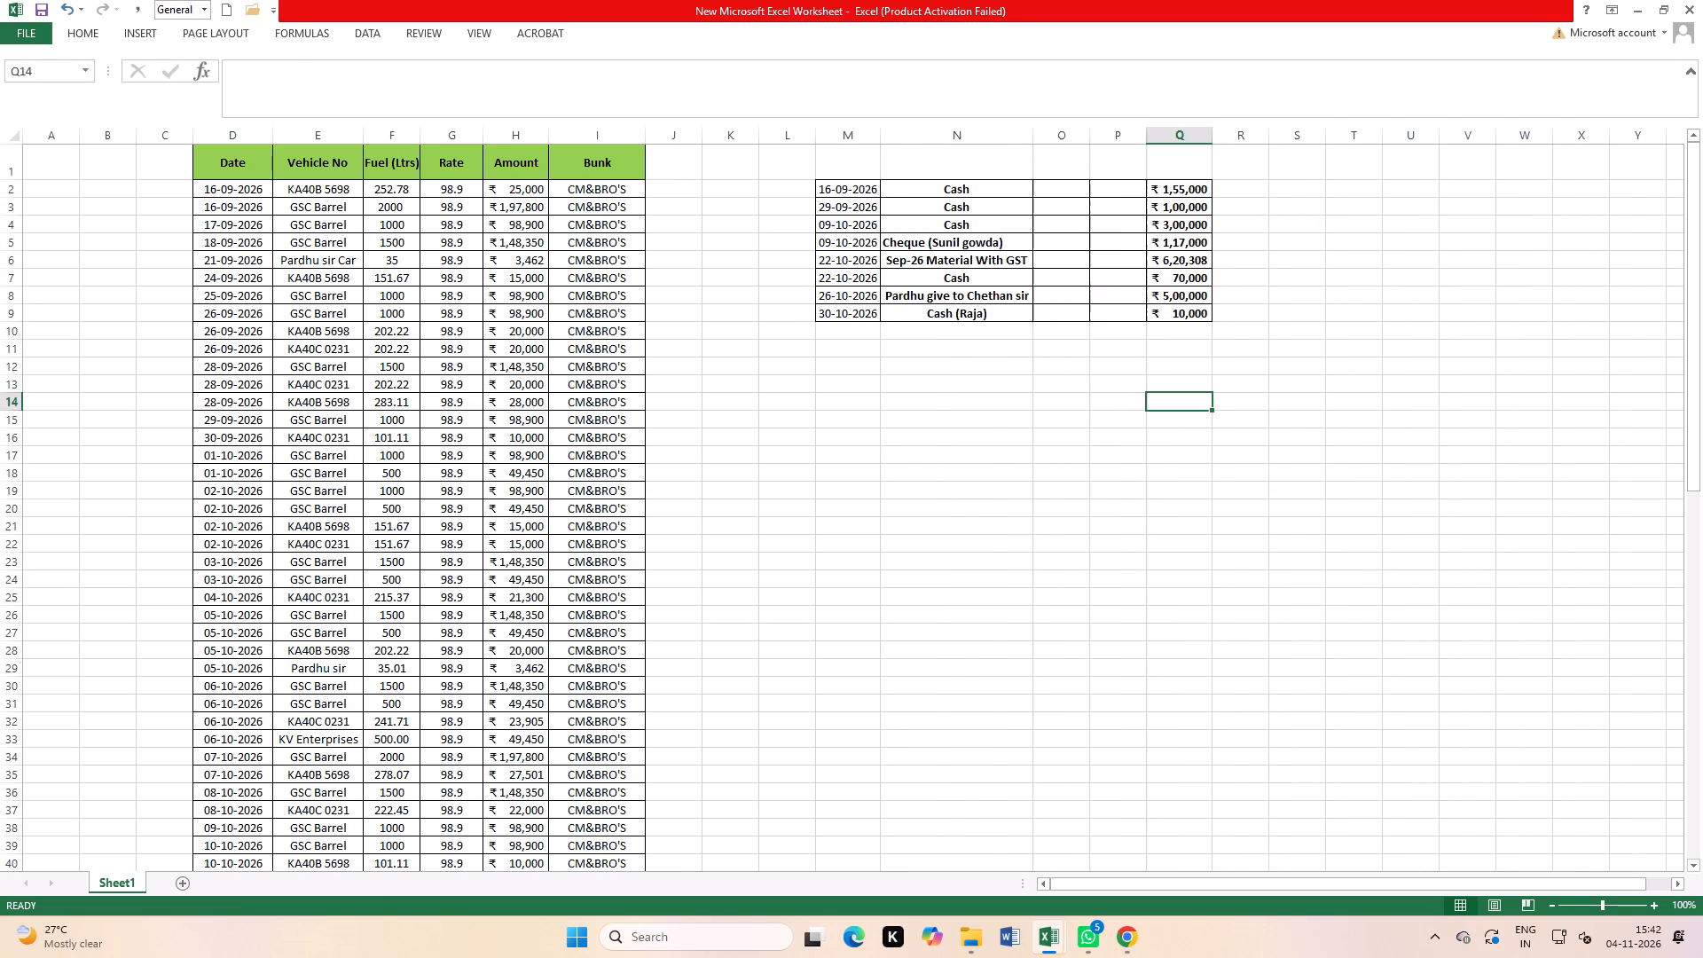
pyautogui.doubleClick(1210, 141)
pyautogui.click(1316, 248)
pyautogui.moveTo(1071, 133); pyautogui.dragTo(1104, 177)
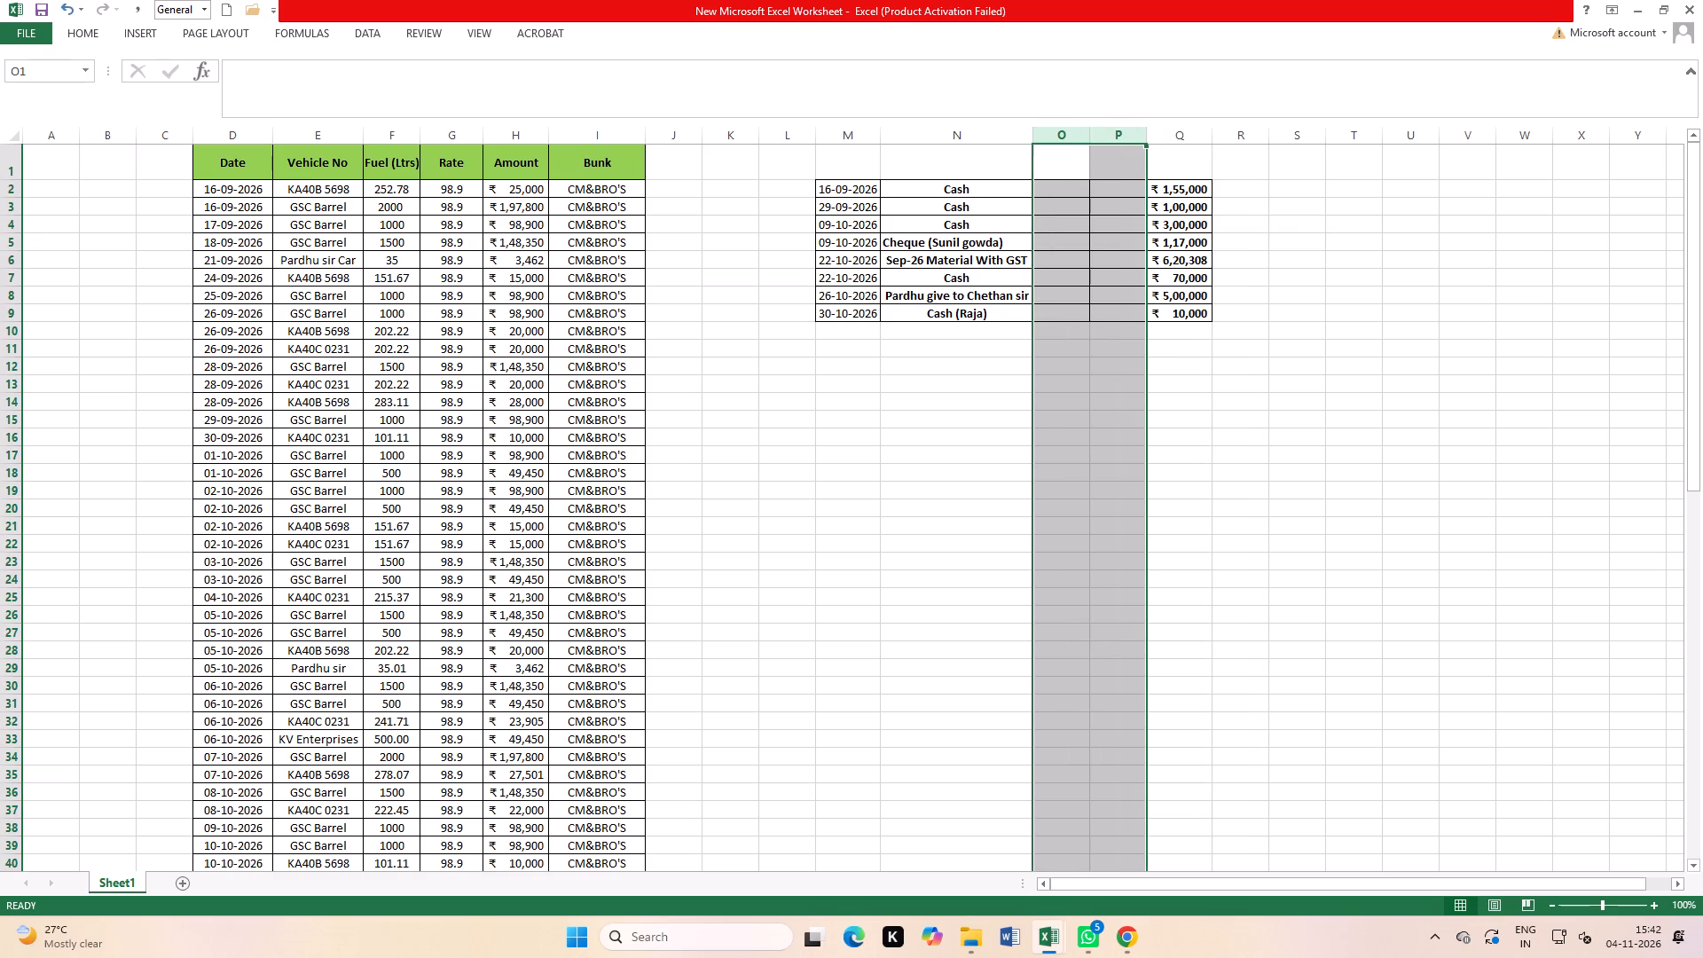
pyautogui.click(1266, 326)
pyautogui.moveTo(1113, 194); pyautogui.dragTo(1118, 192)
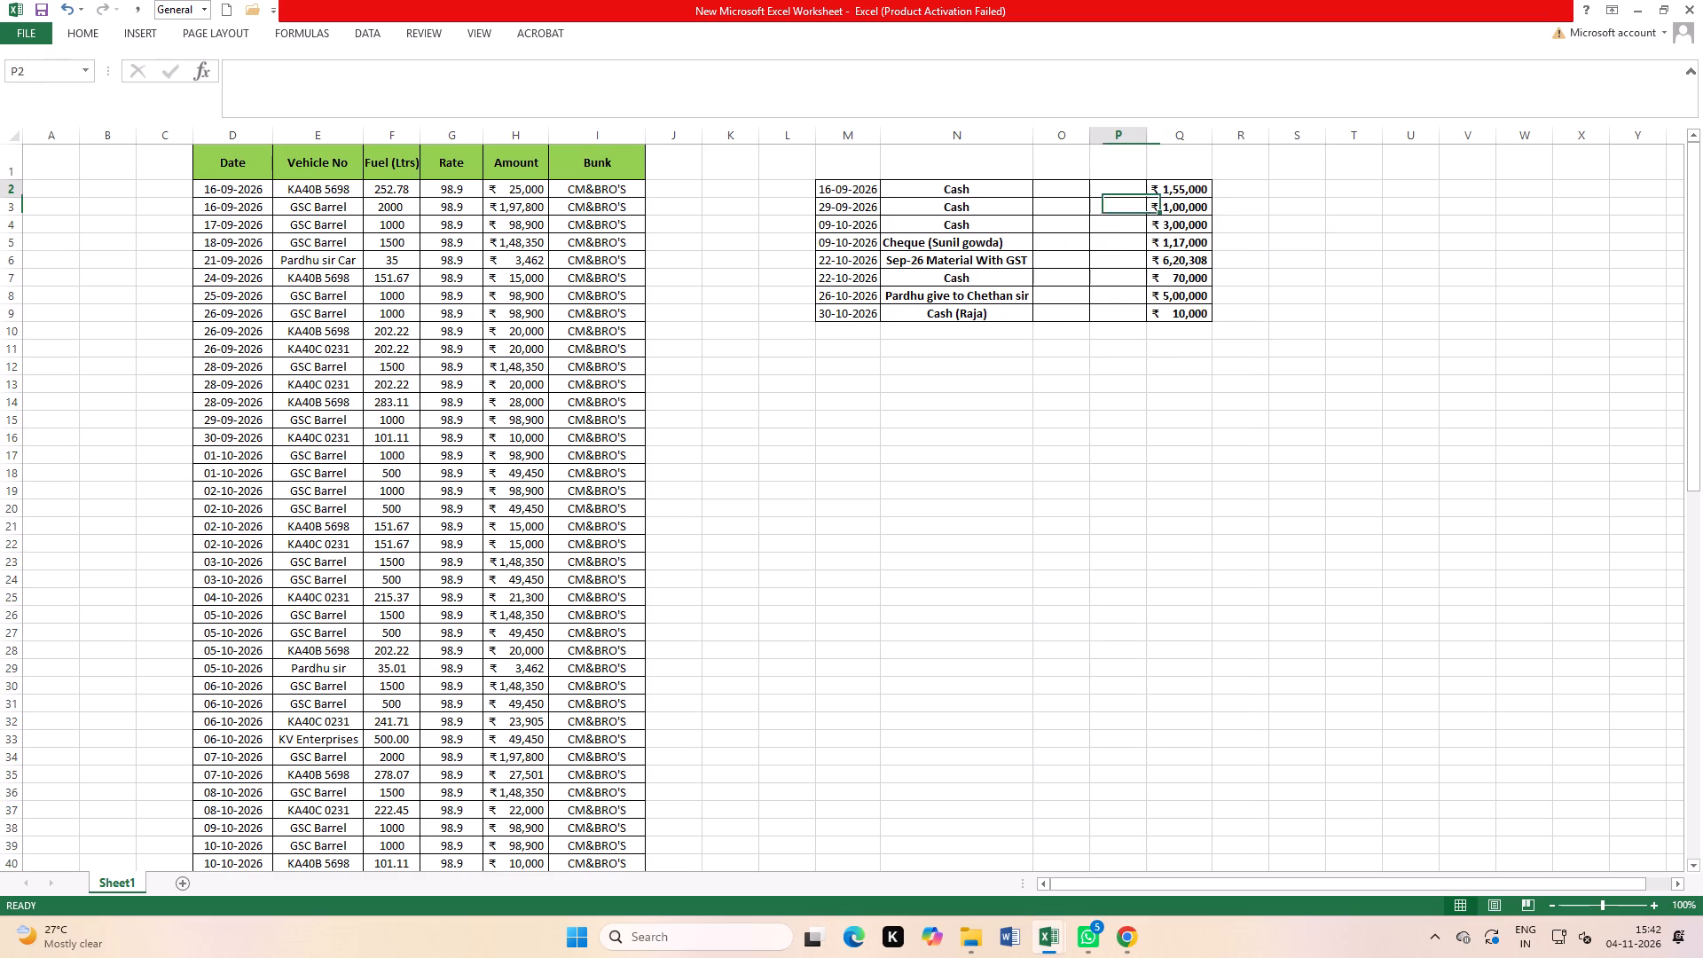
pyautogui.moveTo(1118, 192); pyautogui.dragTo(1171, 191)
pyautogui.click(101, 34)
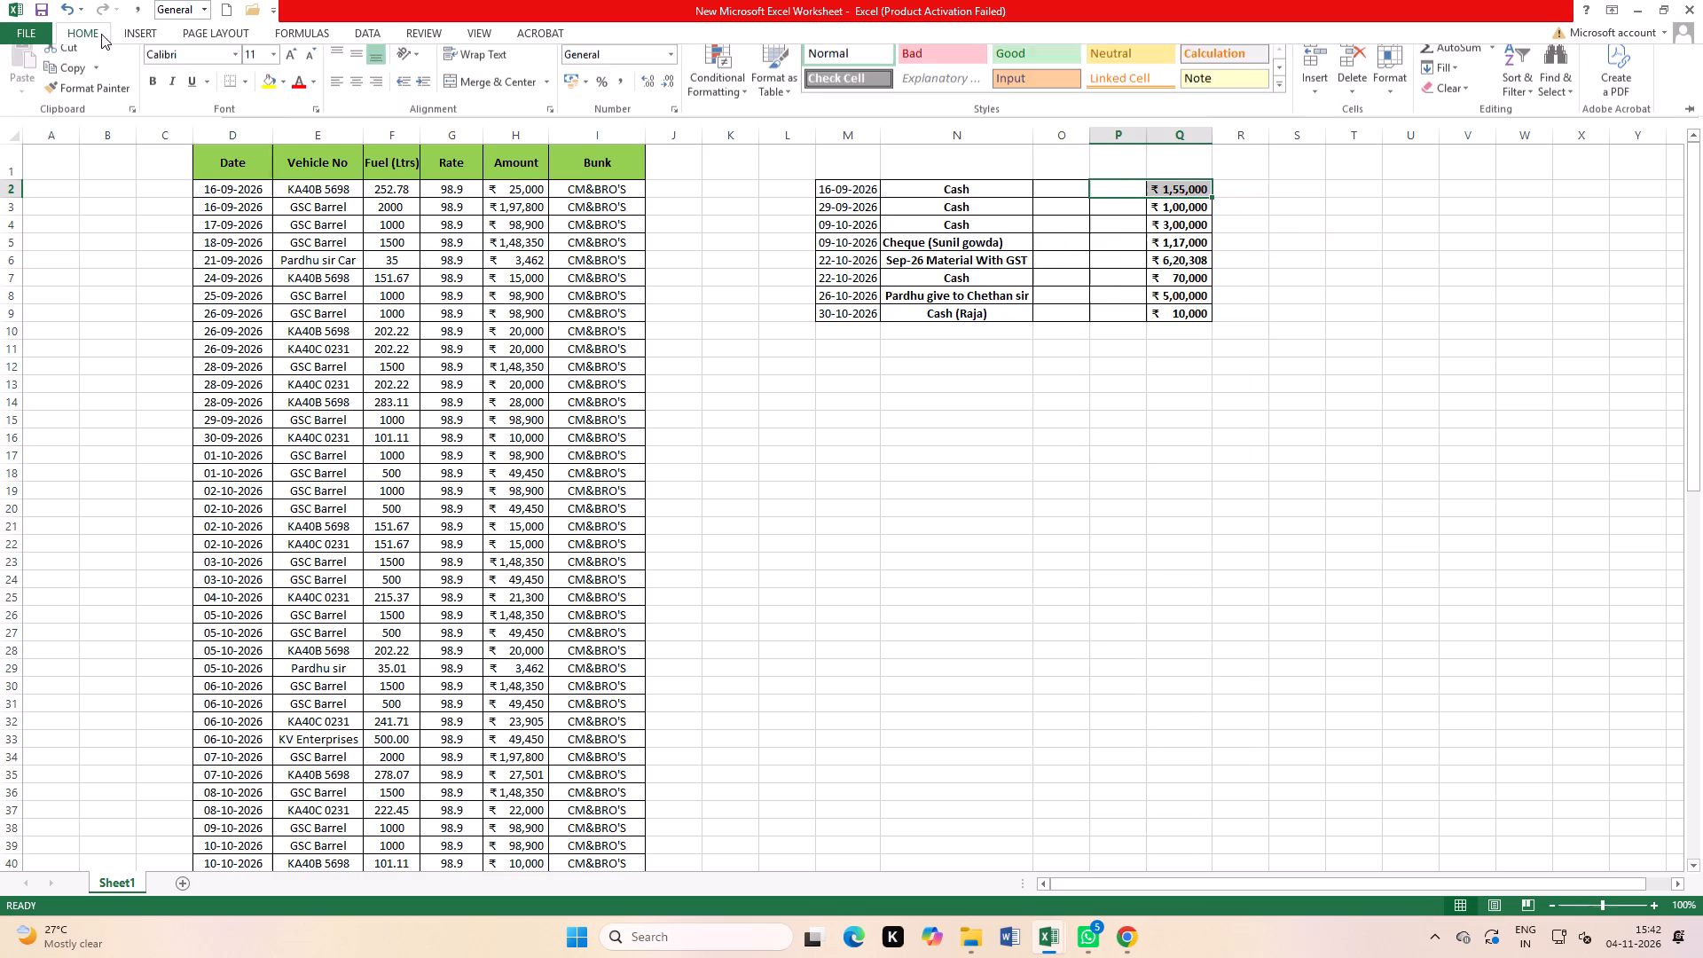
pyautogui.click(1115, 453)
# Delete the empty column O between the payment descriptions and the amounts.
pyautogui.click(1064, 135)
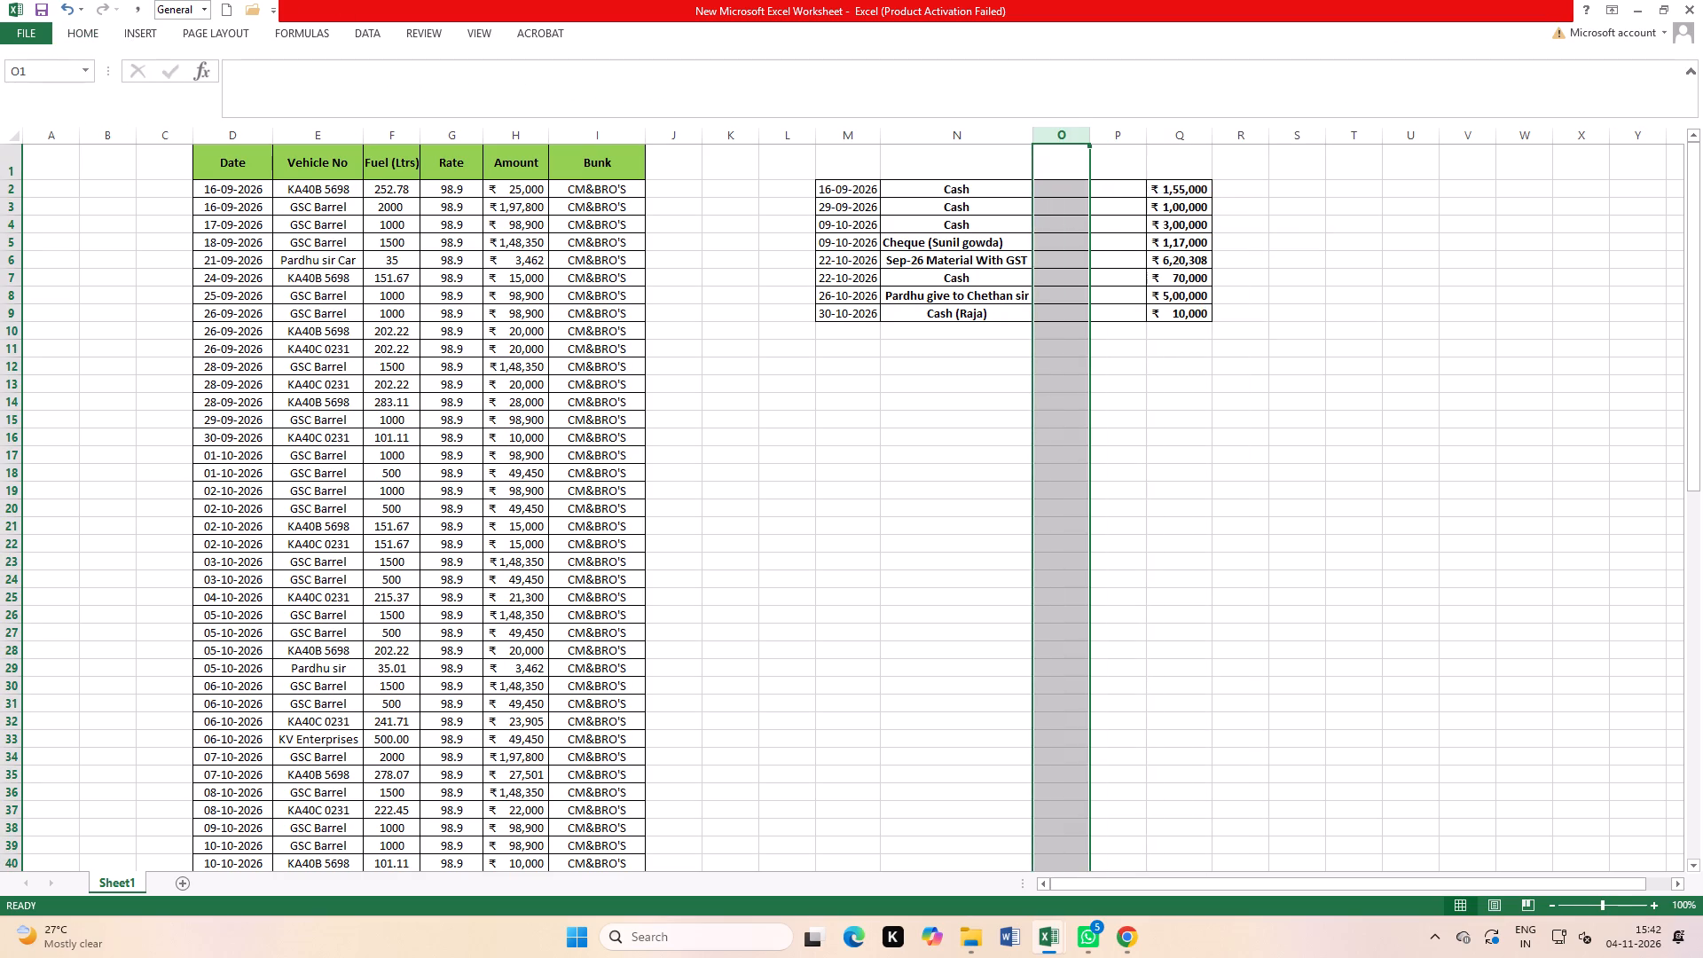
pyautogui.rightClick(1064, 209)
pyautogui.click(1104, 355)
pyautogui.click(1235, 420)
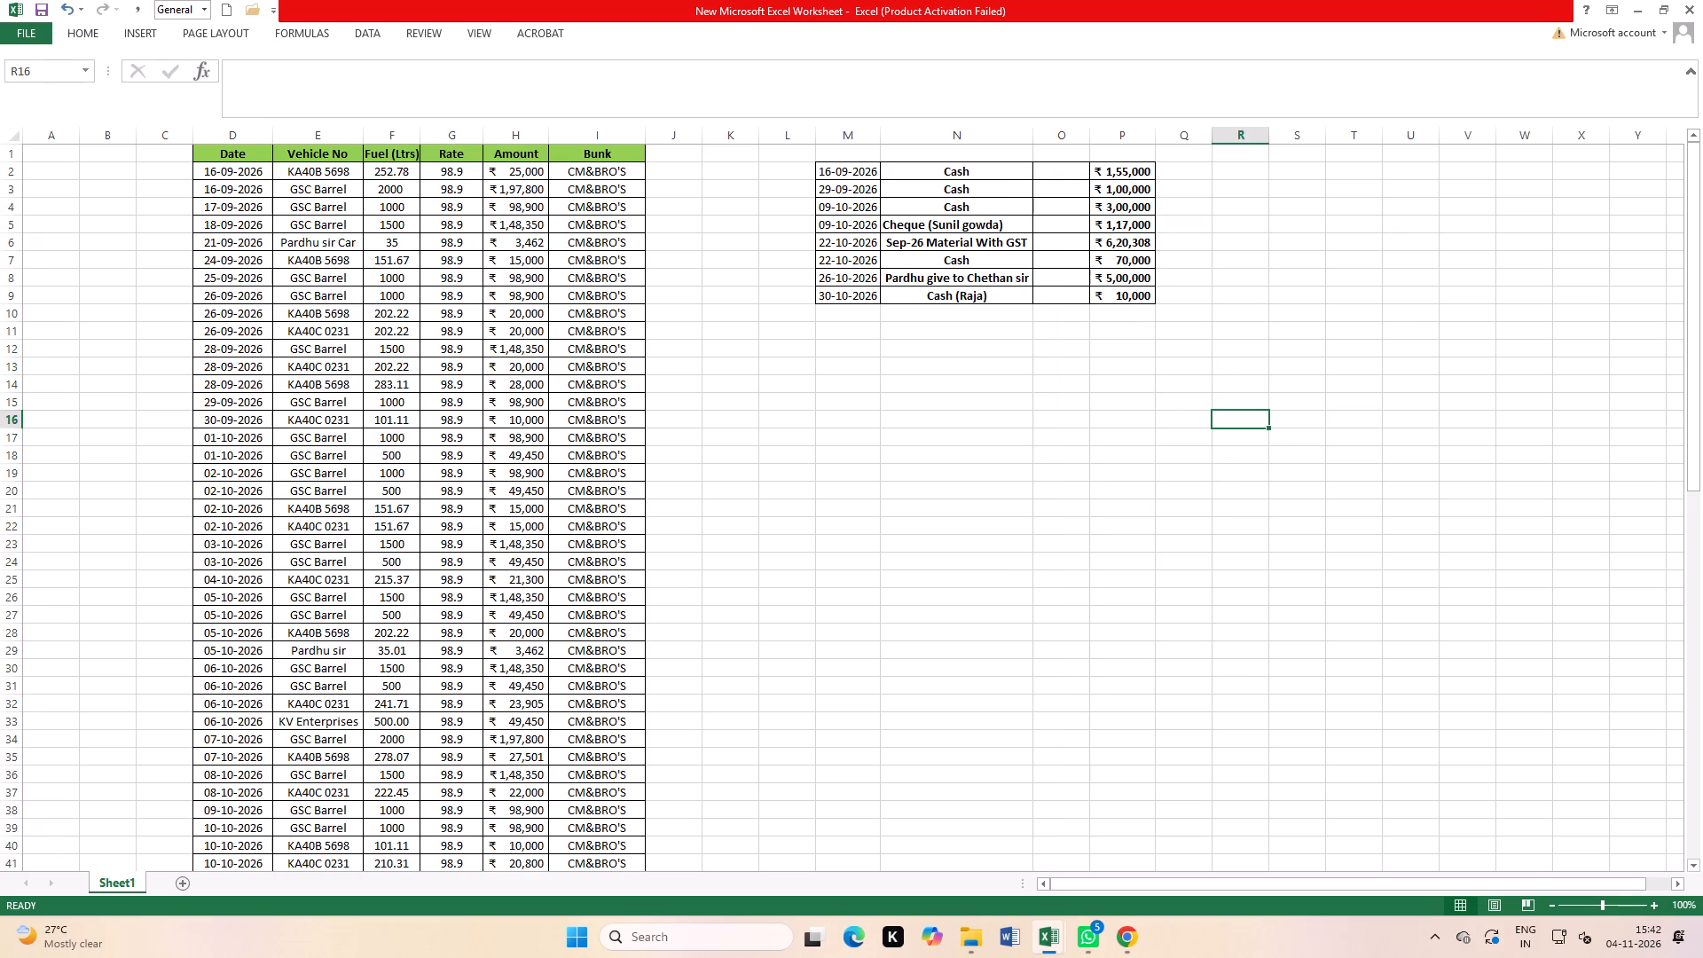
# Change the 22-10-2026 material description in N6 to "Sep-26 Material With 5% GST" and fit column N's width to it.
pyautogui.doubleClick(1027, 240)
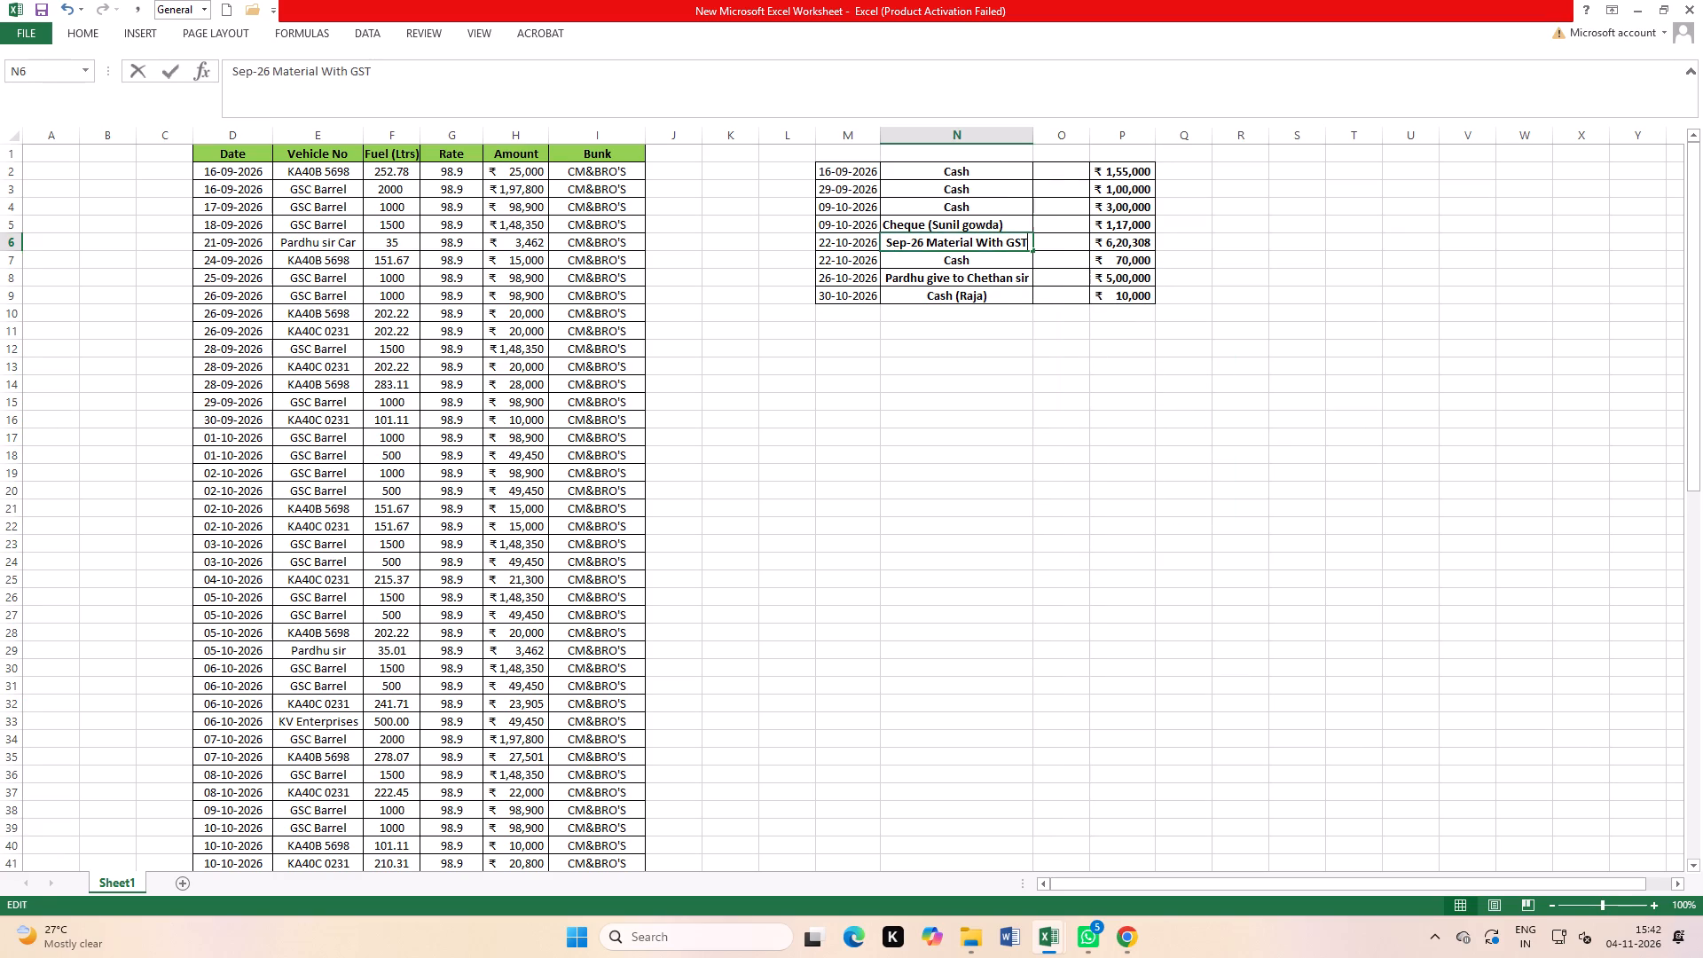
pyautogui.press('space')
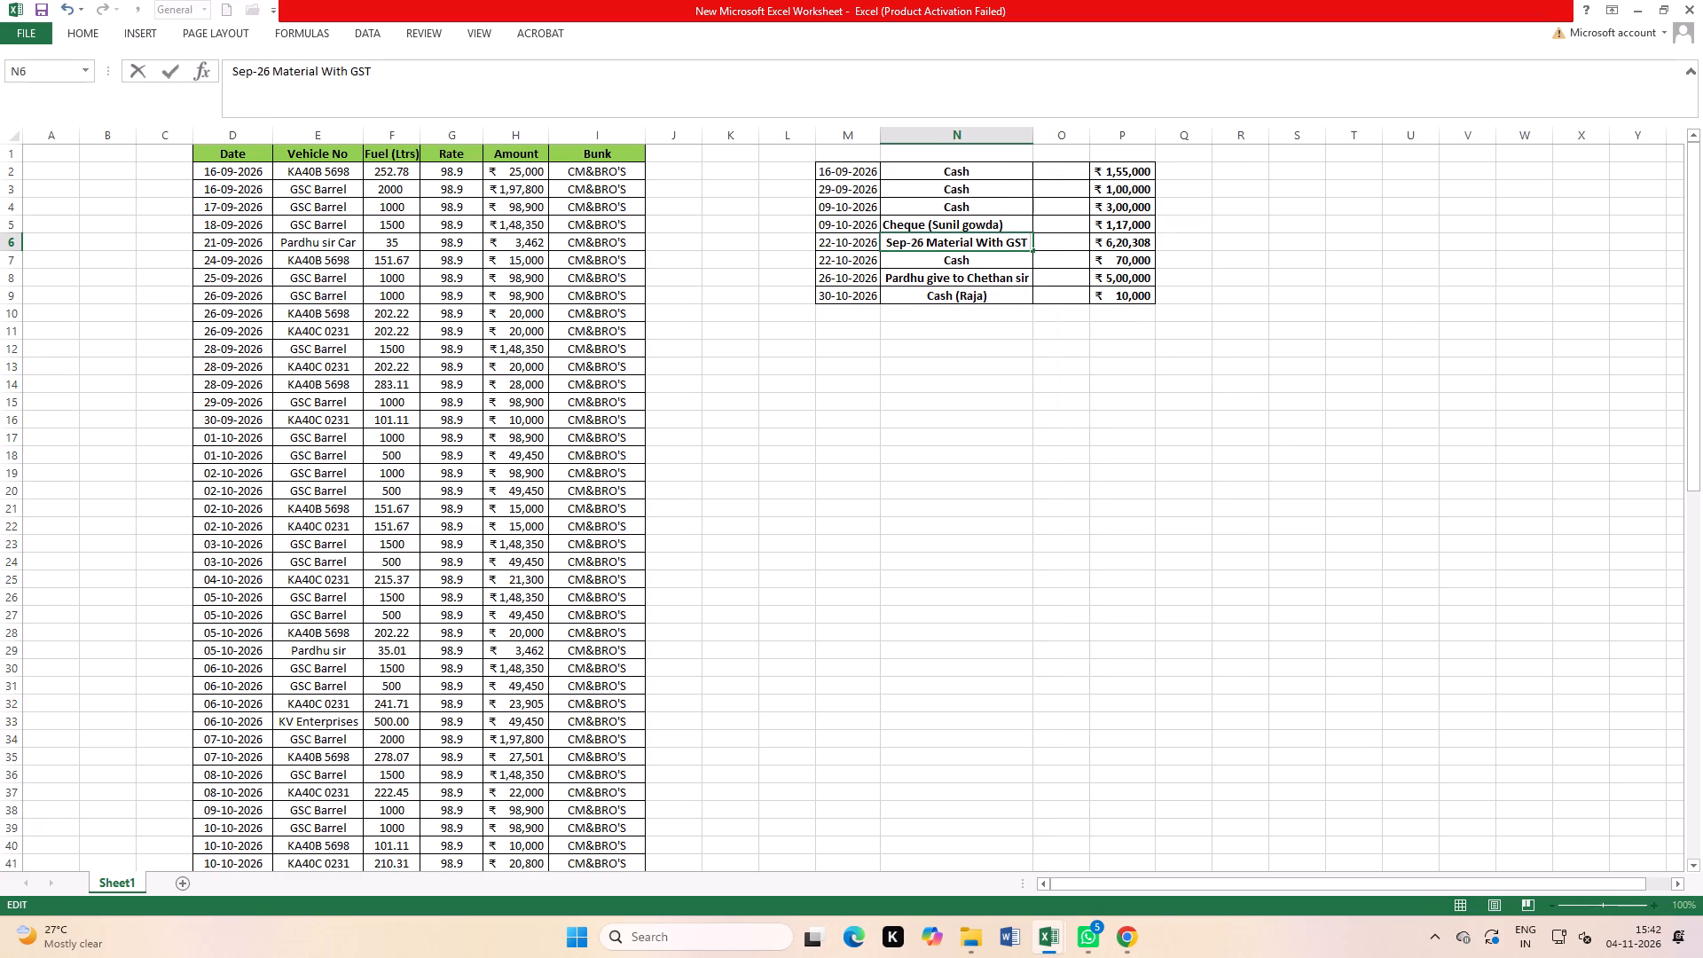
pyautogui.click(1004, 238)
pyautogui.press('space')
pyautogui.press('5')
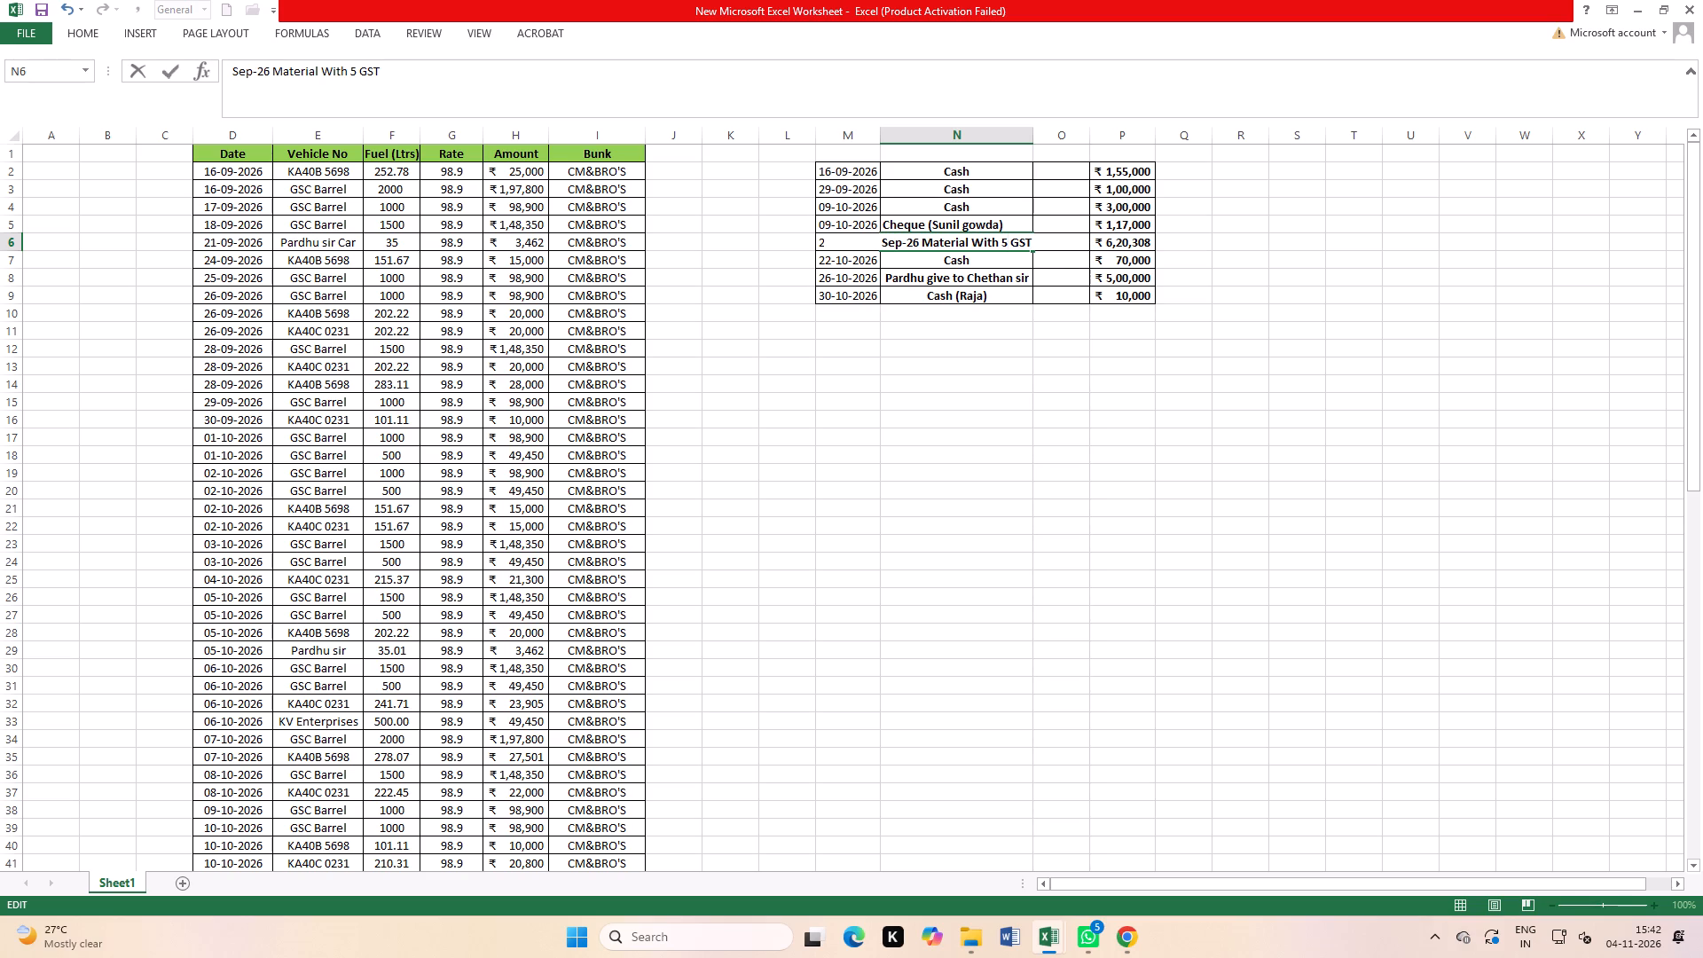
pyautogui.hotkey('shift', '%')
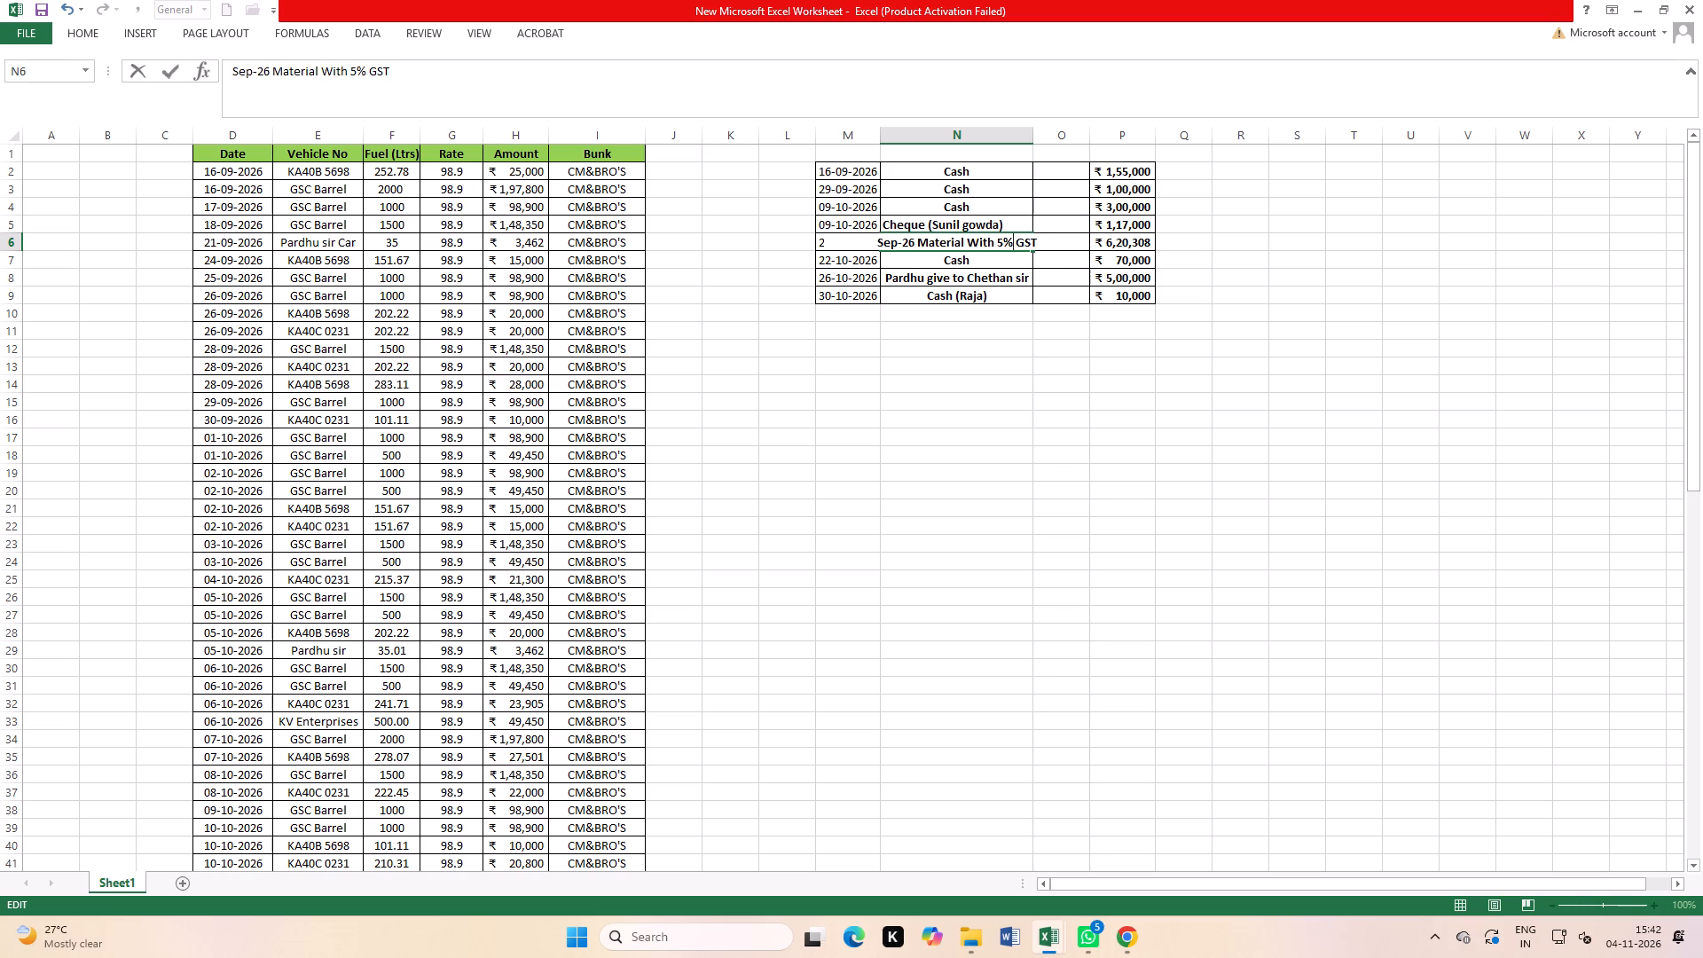
pyautogui.click(1089, 438)
pyautogui.doubleClick(1036, 137)
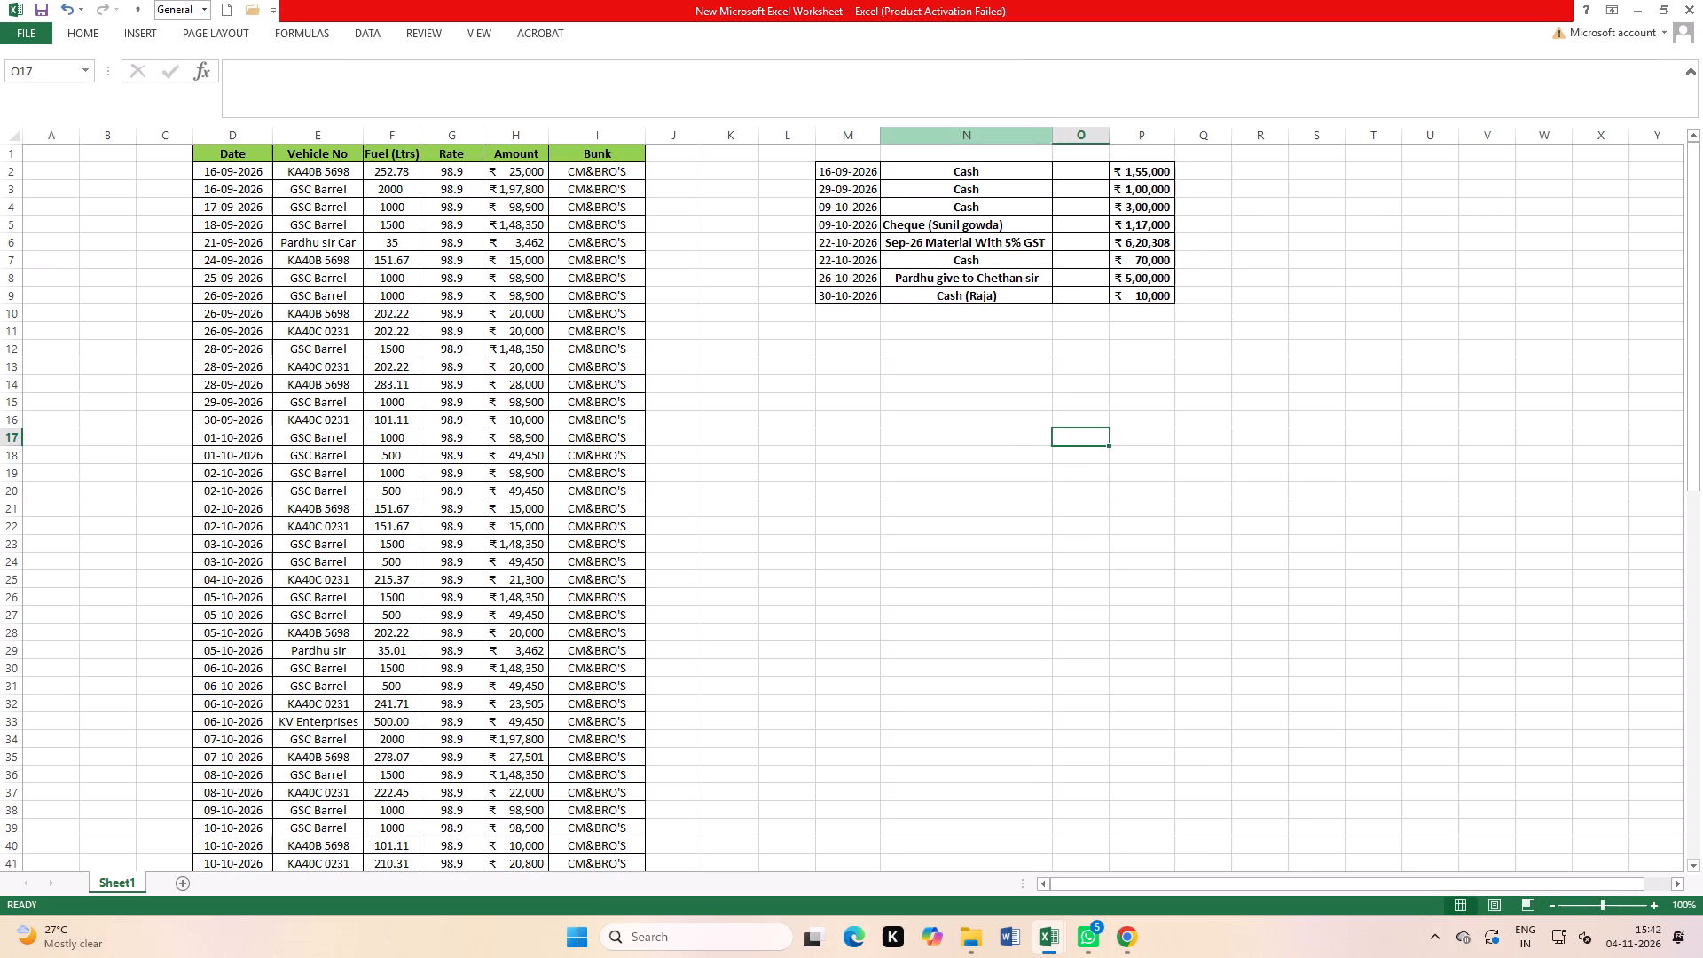
pyautogui.click(1254, 275)
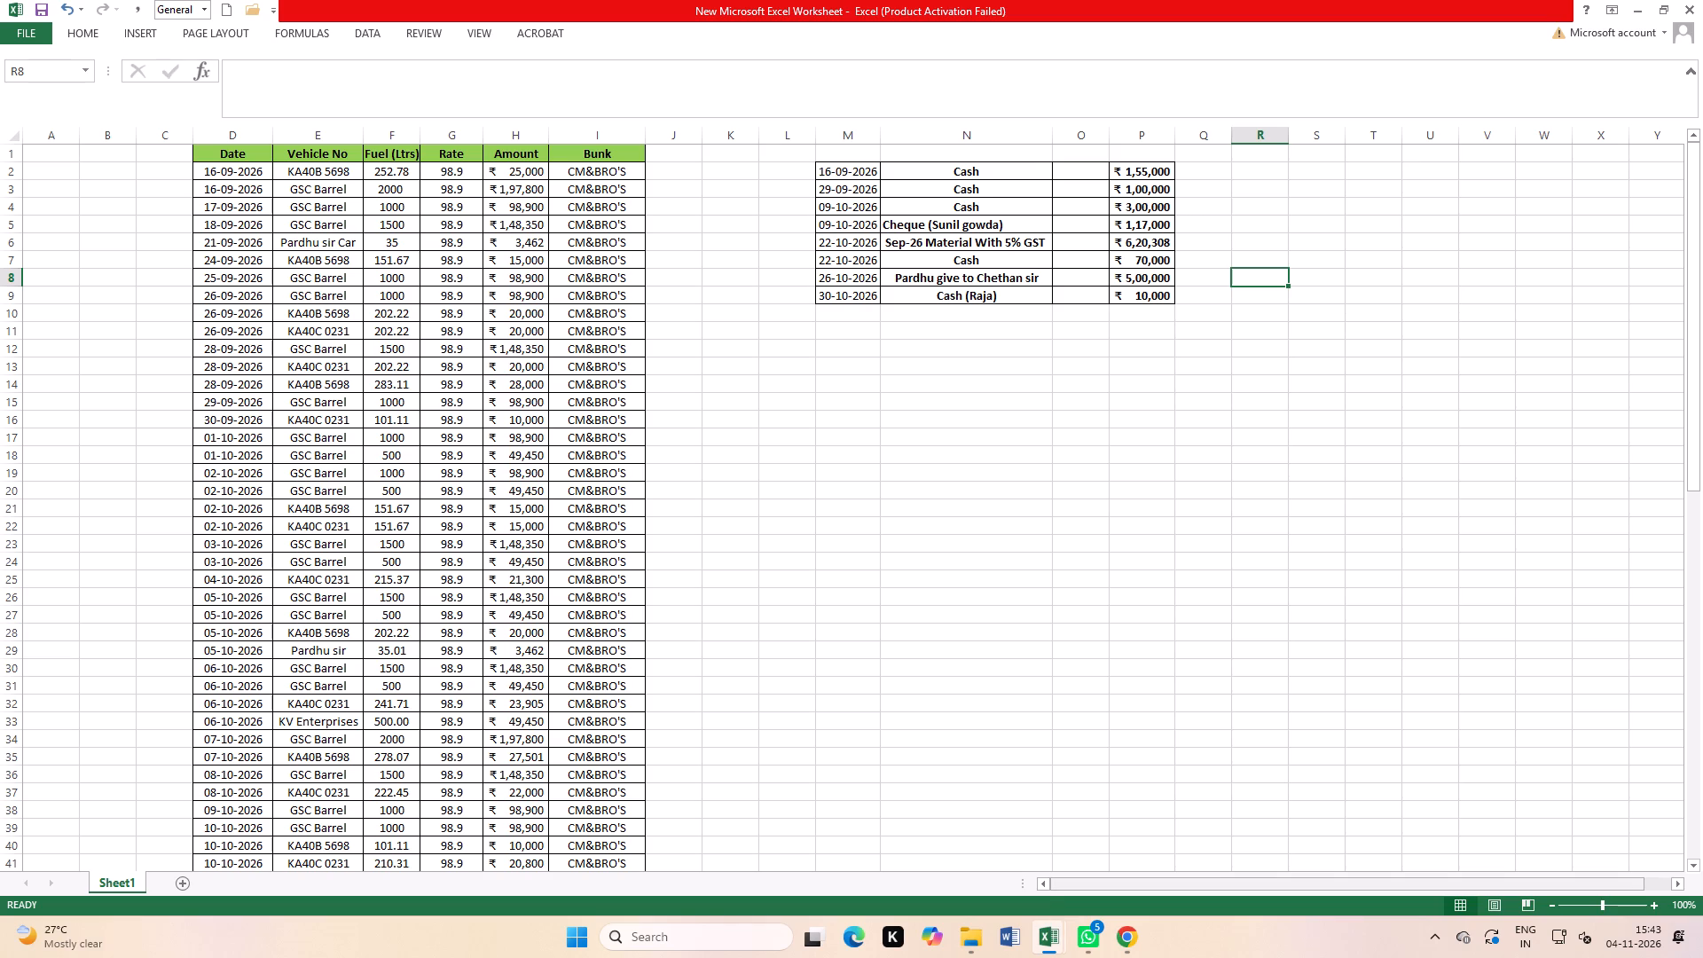
# Save New Microsoft Excel Worksheet.
pyautogui.click(962, 542)
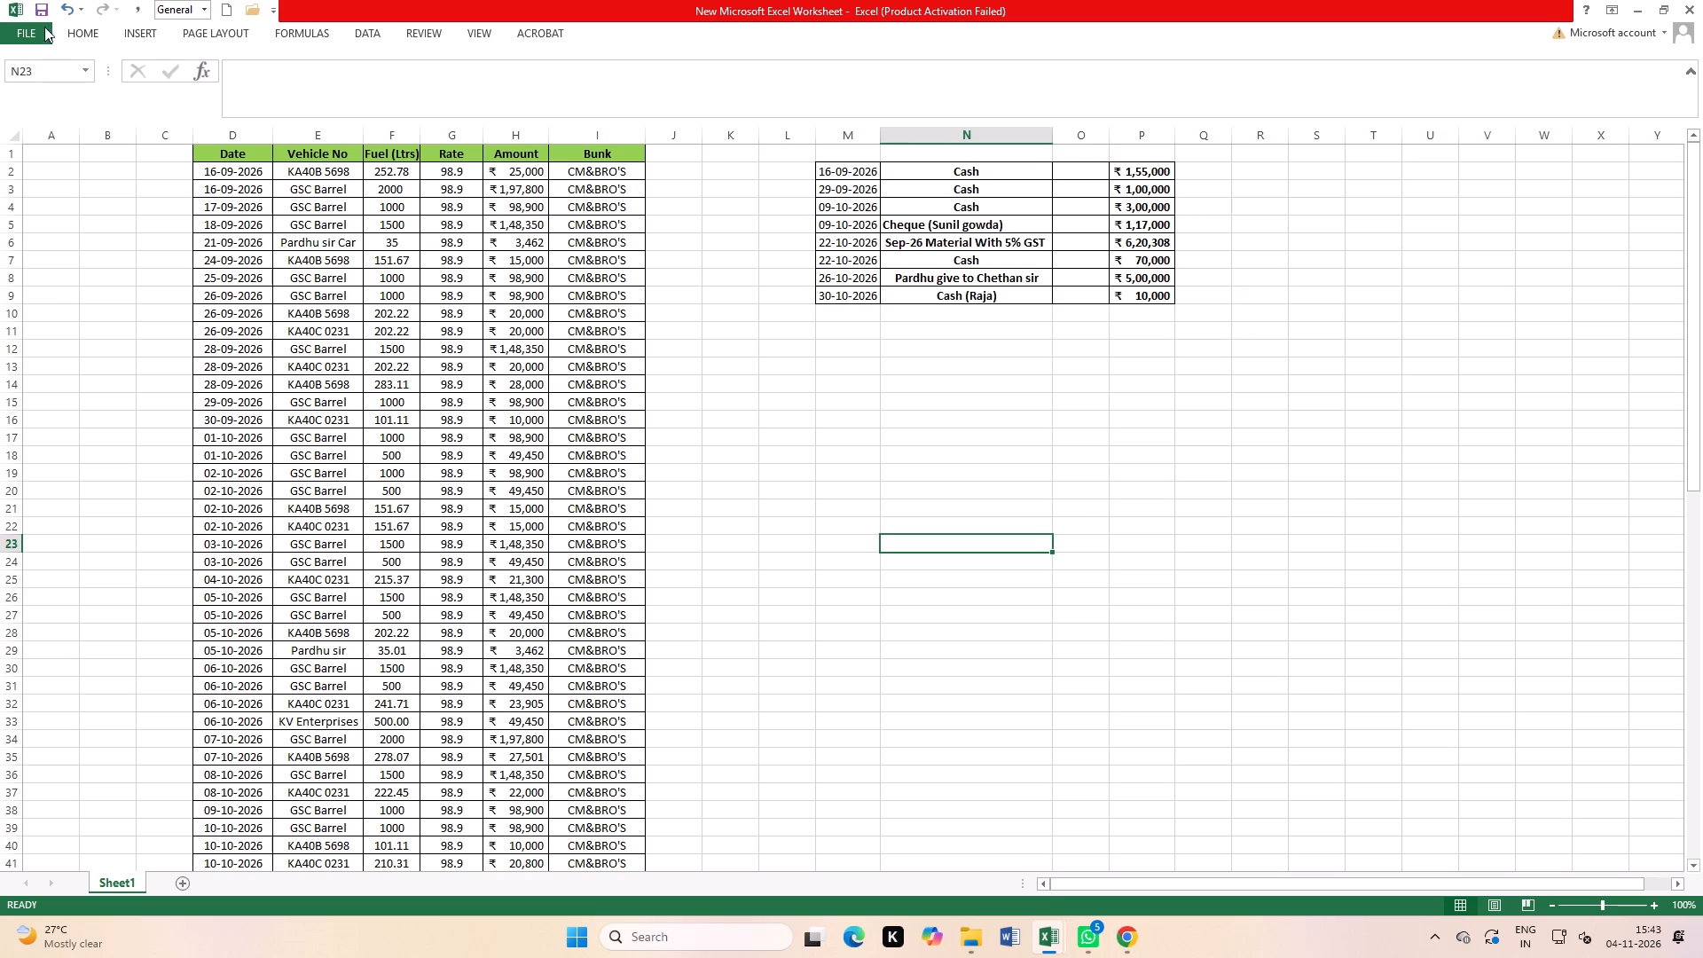
pyautogui.doubleClick(38, 4)
# Switch to the Diesel Rep Oct-26 workbook and close it, saving its changes.
pyautogui.hotkey('ctrl', 'Tab')
pyautogui.scroll(3, 748, 467)
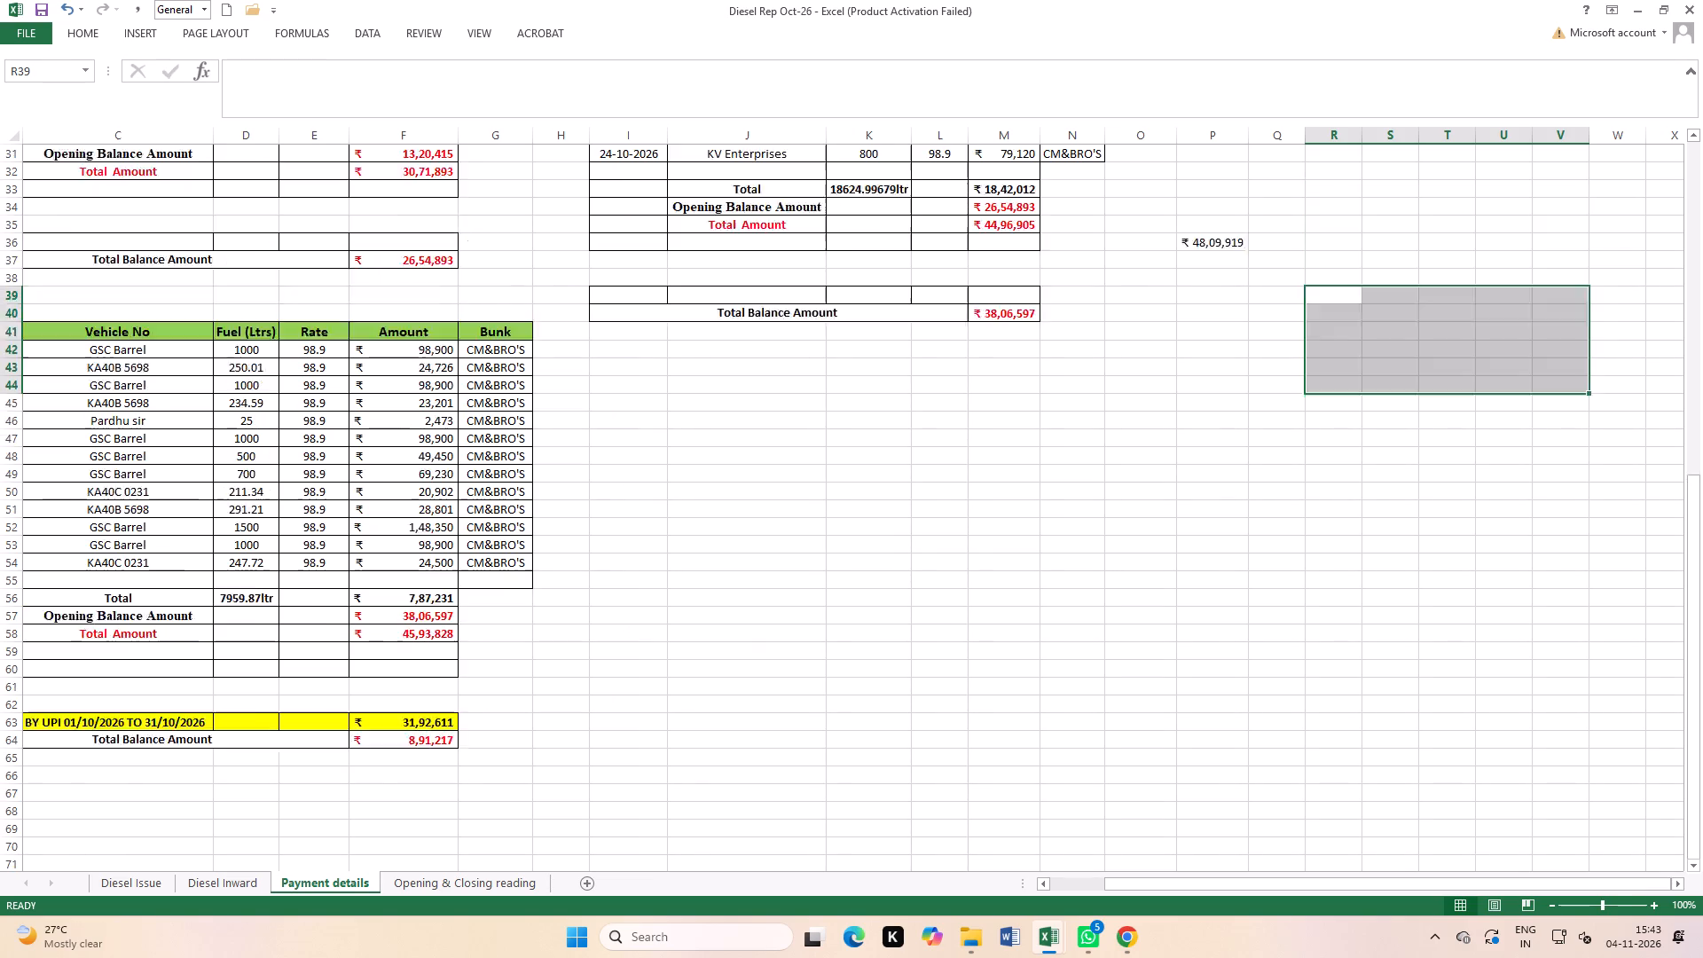
pyautogui.click(1702, 29)
pyautogui.click(1688, 5)
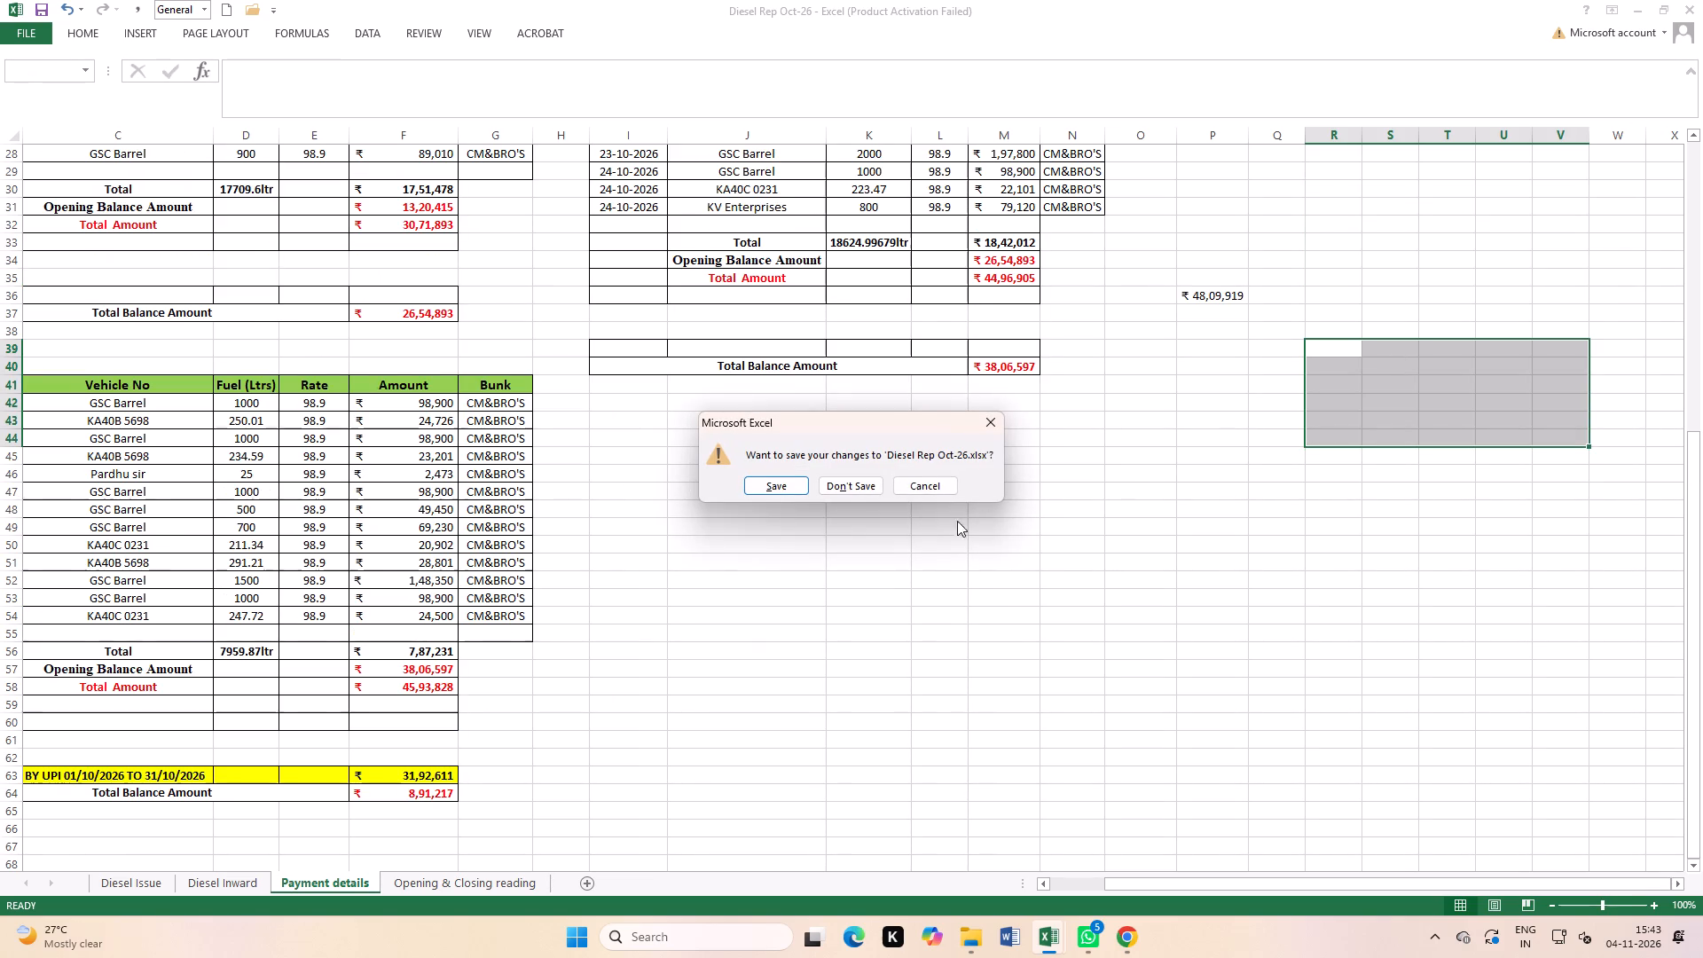
pyautogui.click(773, 483)
pyautogui.click(1078, 572)
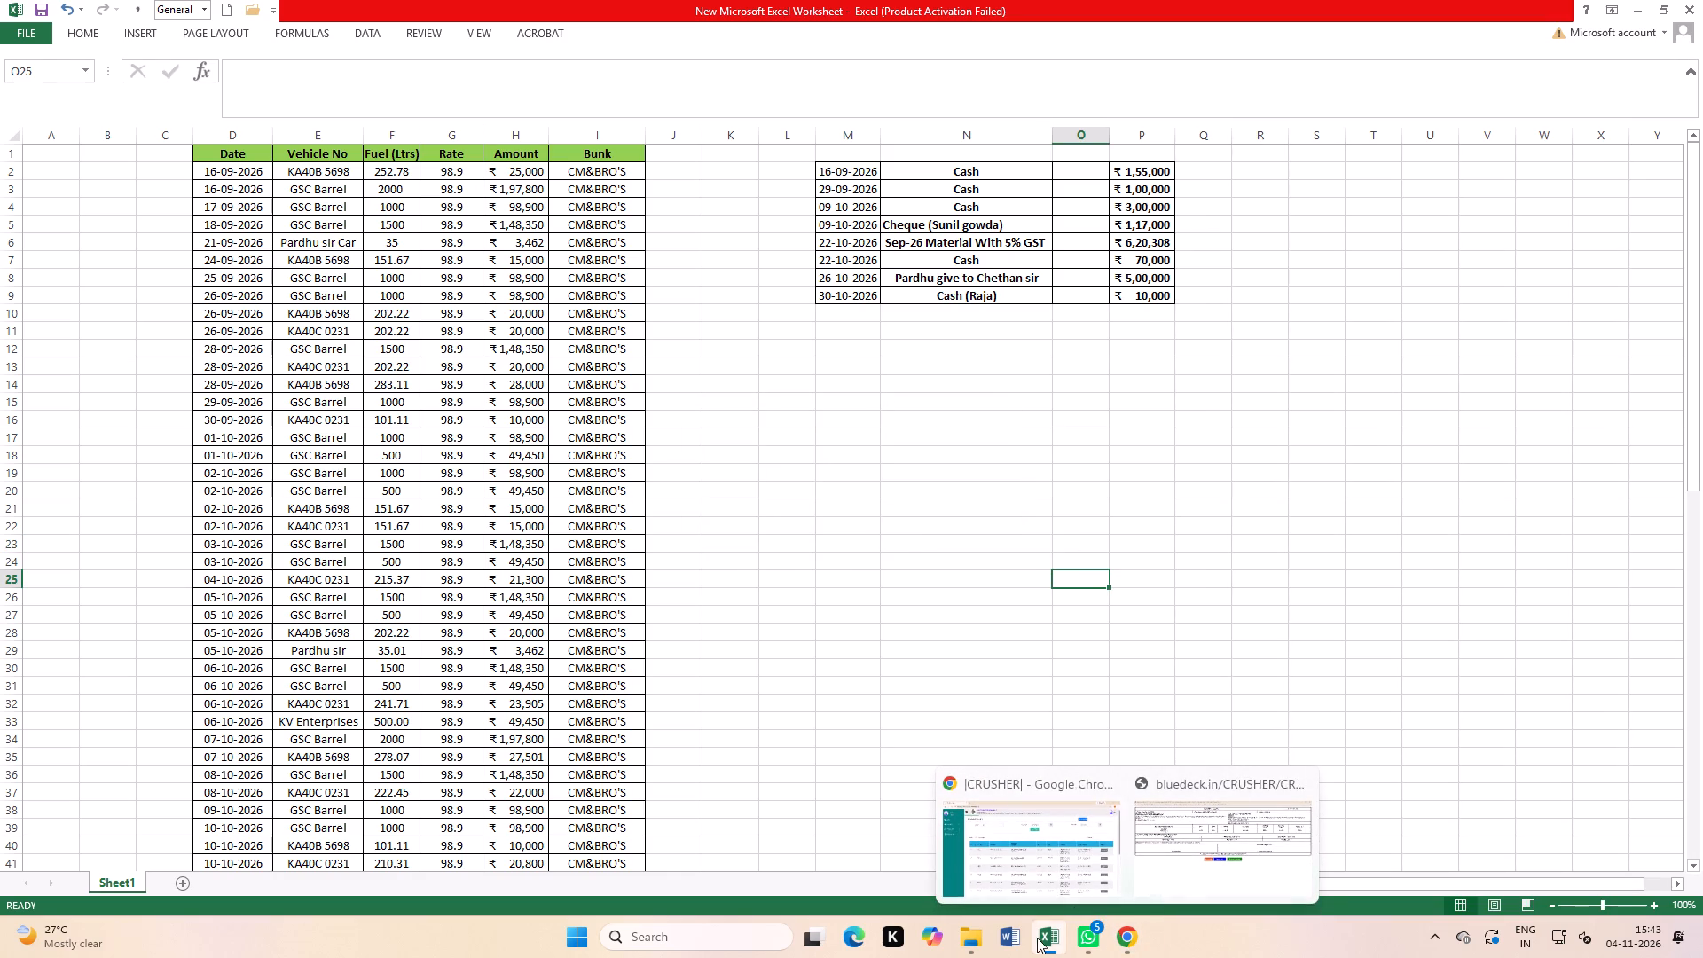
# Open the Bunk Payment By QR Code workbook from the Bunk folder inside Minerals on the USB drive.
pyautogui.click(974, 946)
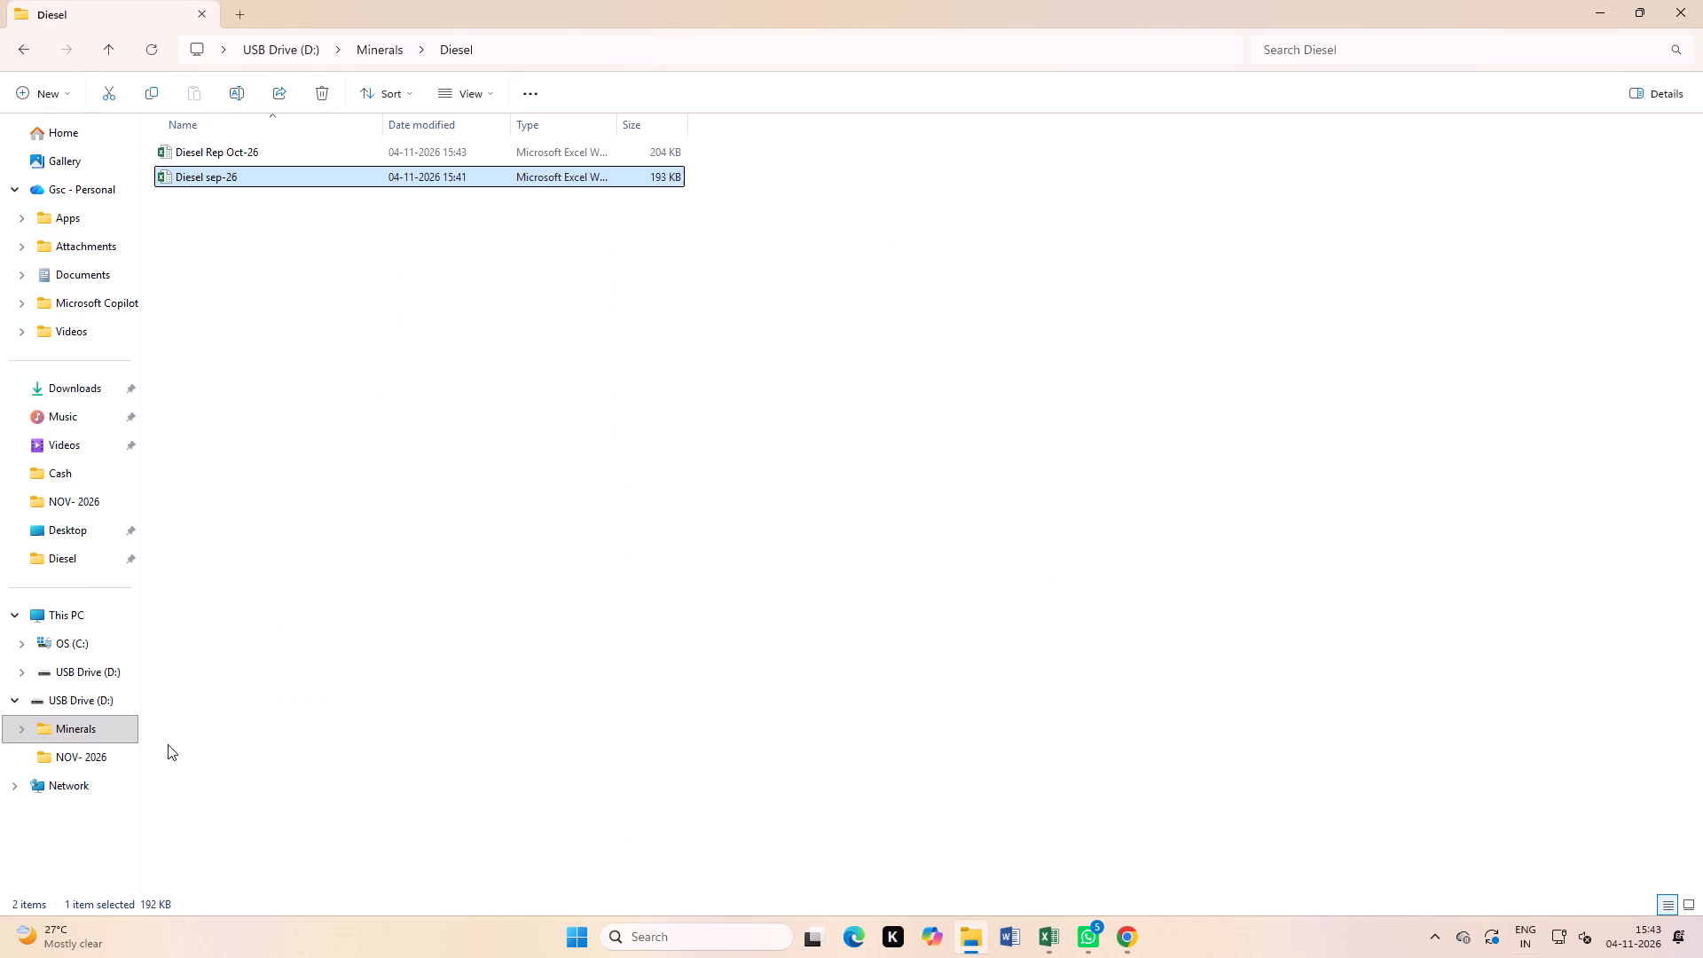
pyautogui.click(78, 754)
pyautogui.click(65, 728)
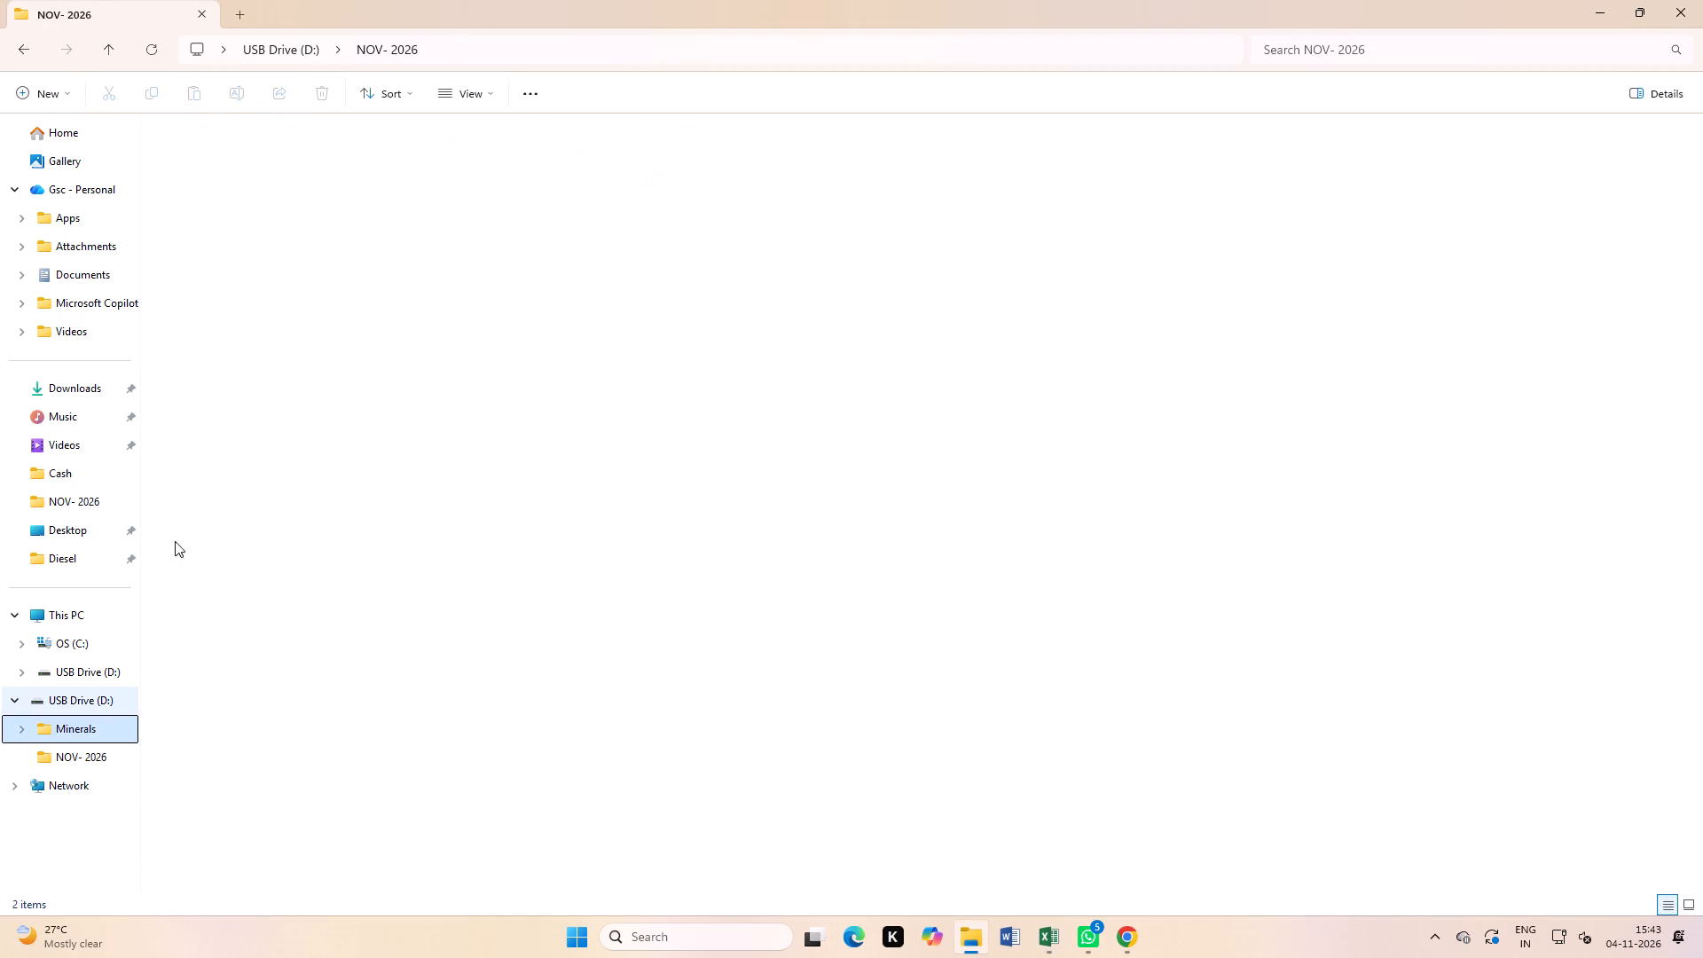
pyautogui.doubleClick(209, 185)
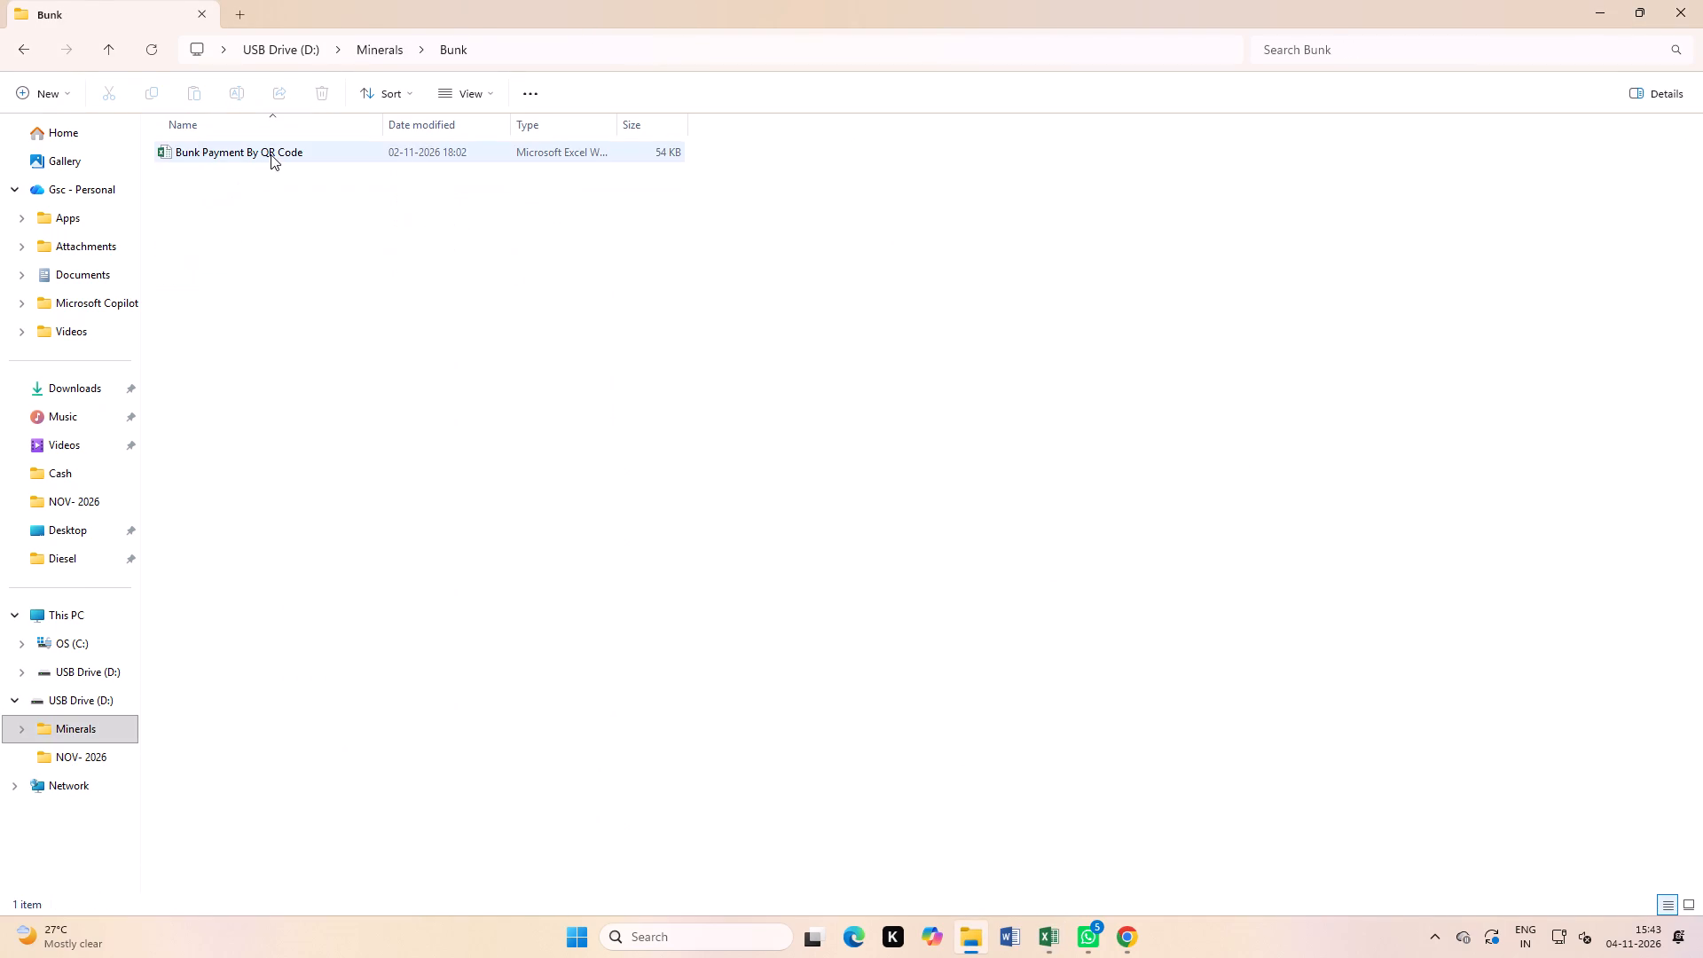
pyautogui.doubleClick(271, 154)
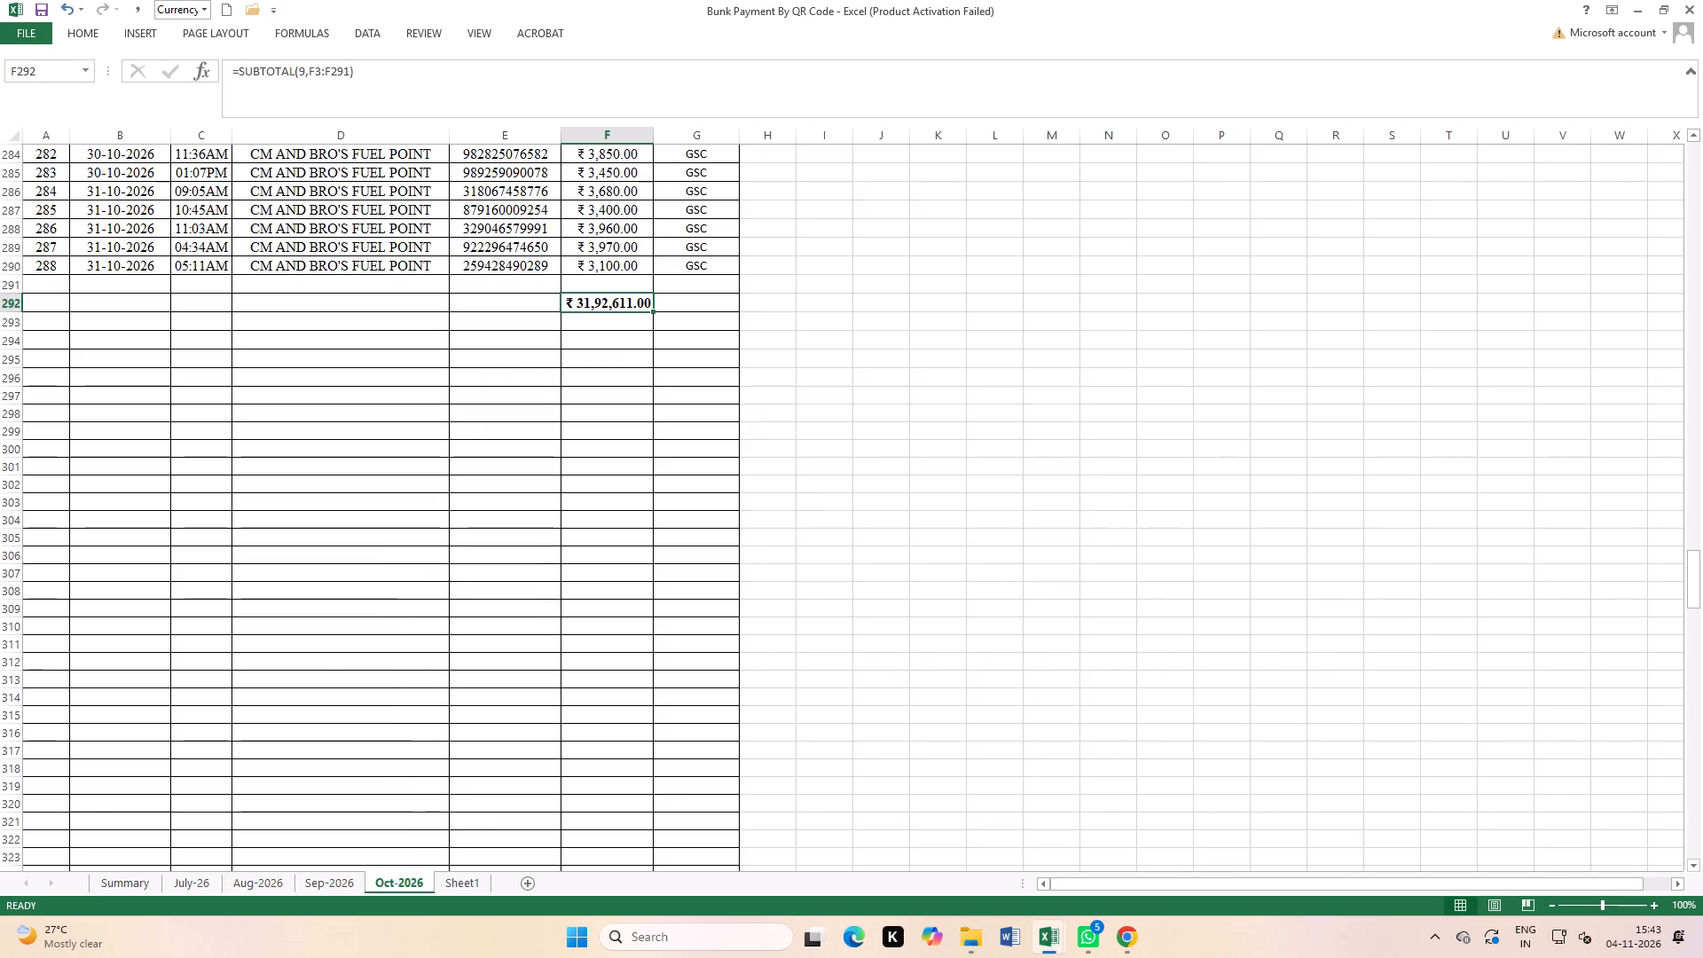
# On the Sep-2026 sheet, check the sum of the payment amounts F98:F160, dated 16-09-2026 to 30-09-2026.
pyautogui.scroll(6, 423, 363)
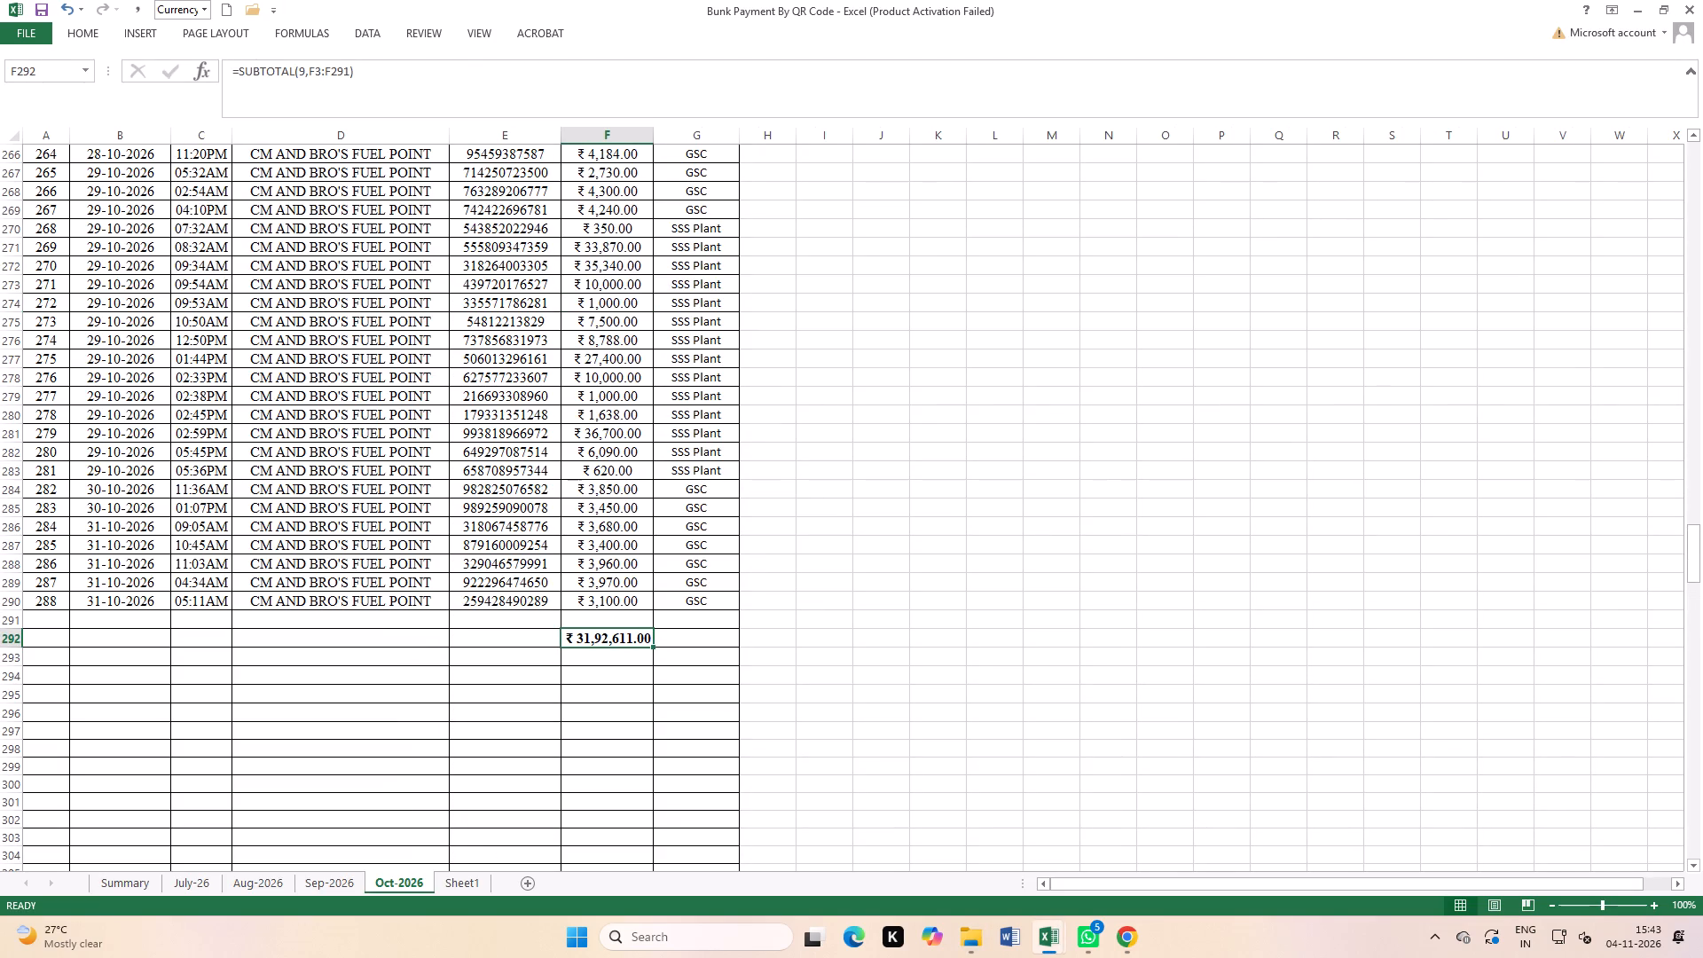
pyautogui.click(336, 889)
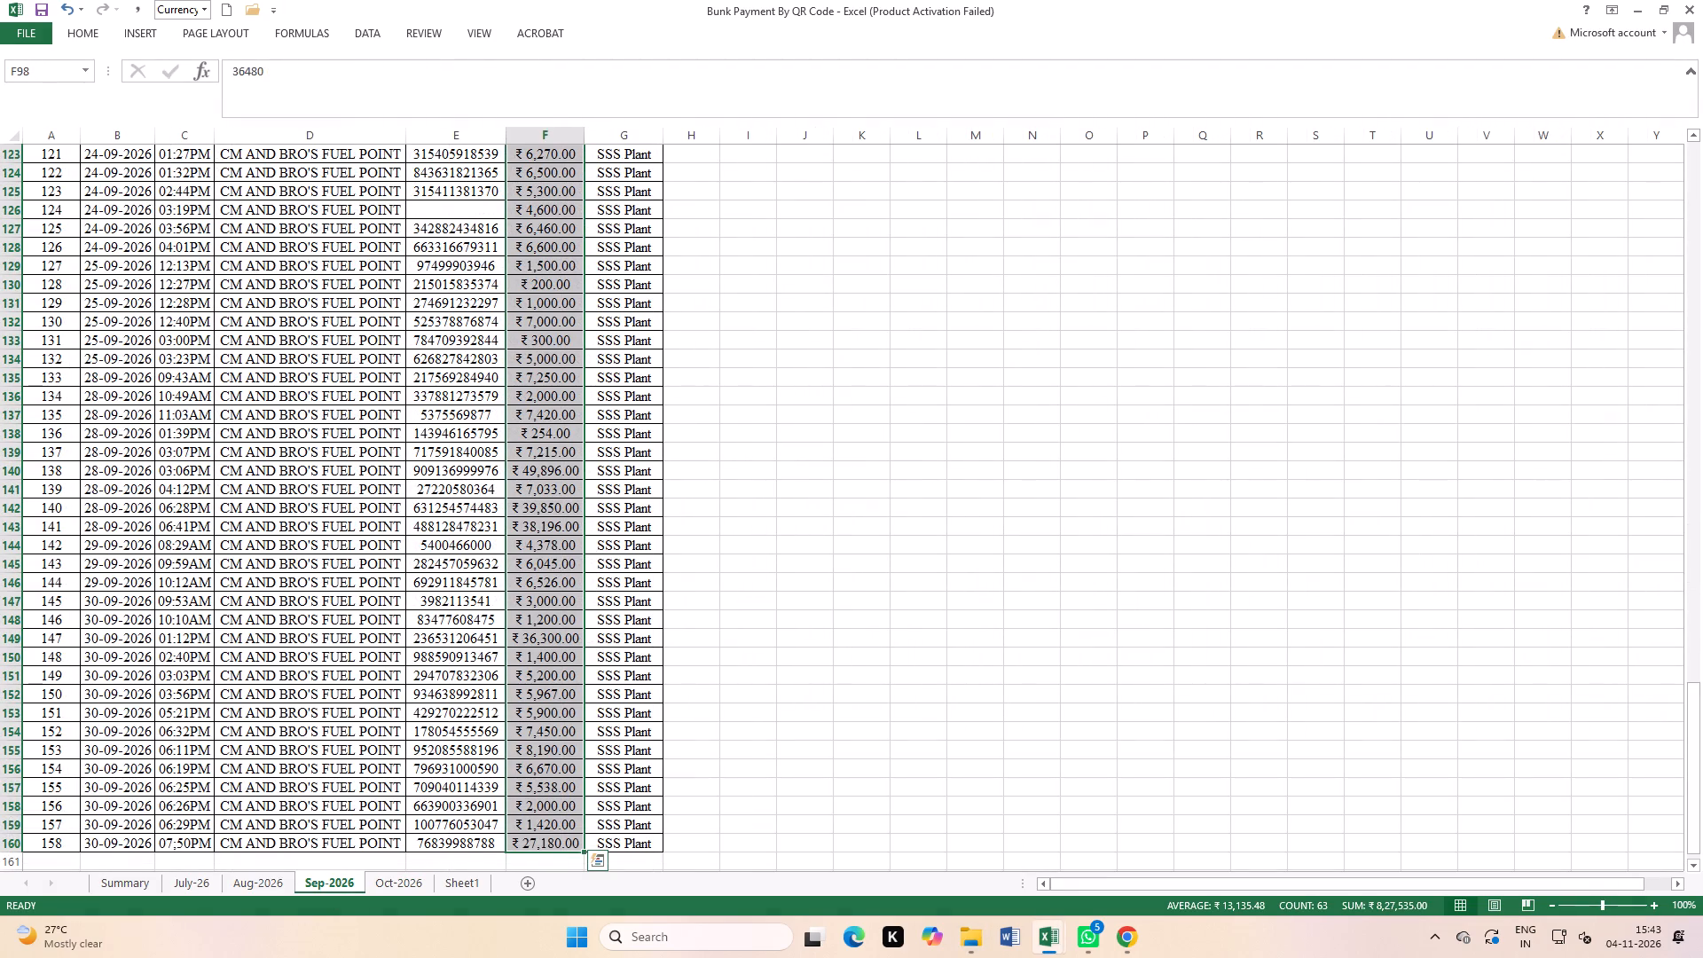
pyautogui.scroll(9, 179, 472)
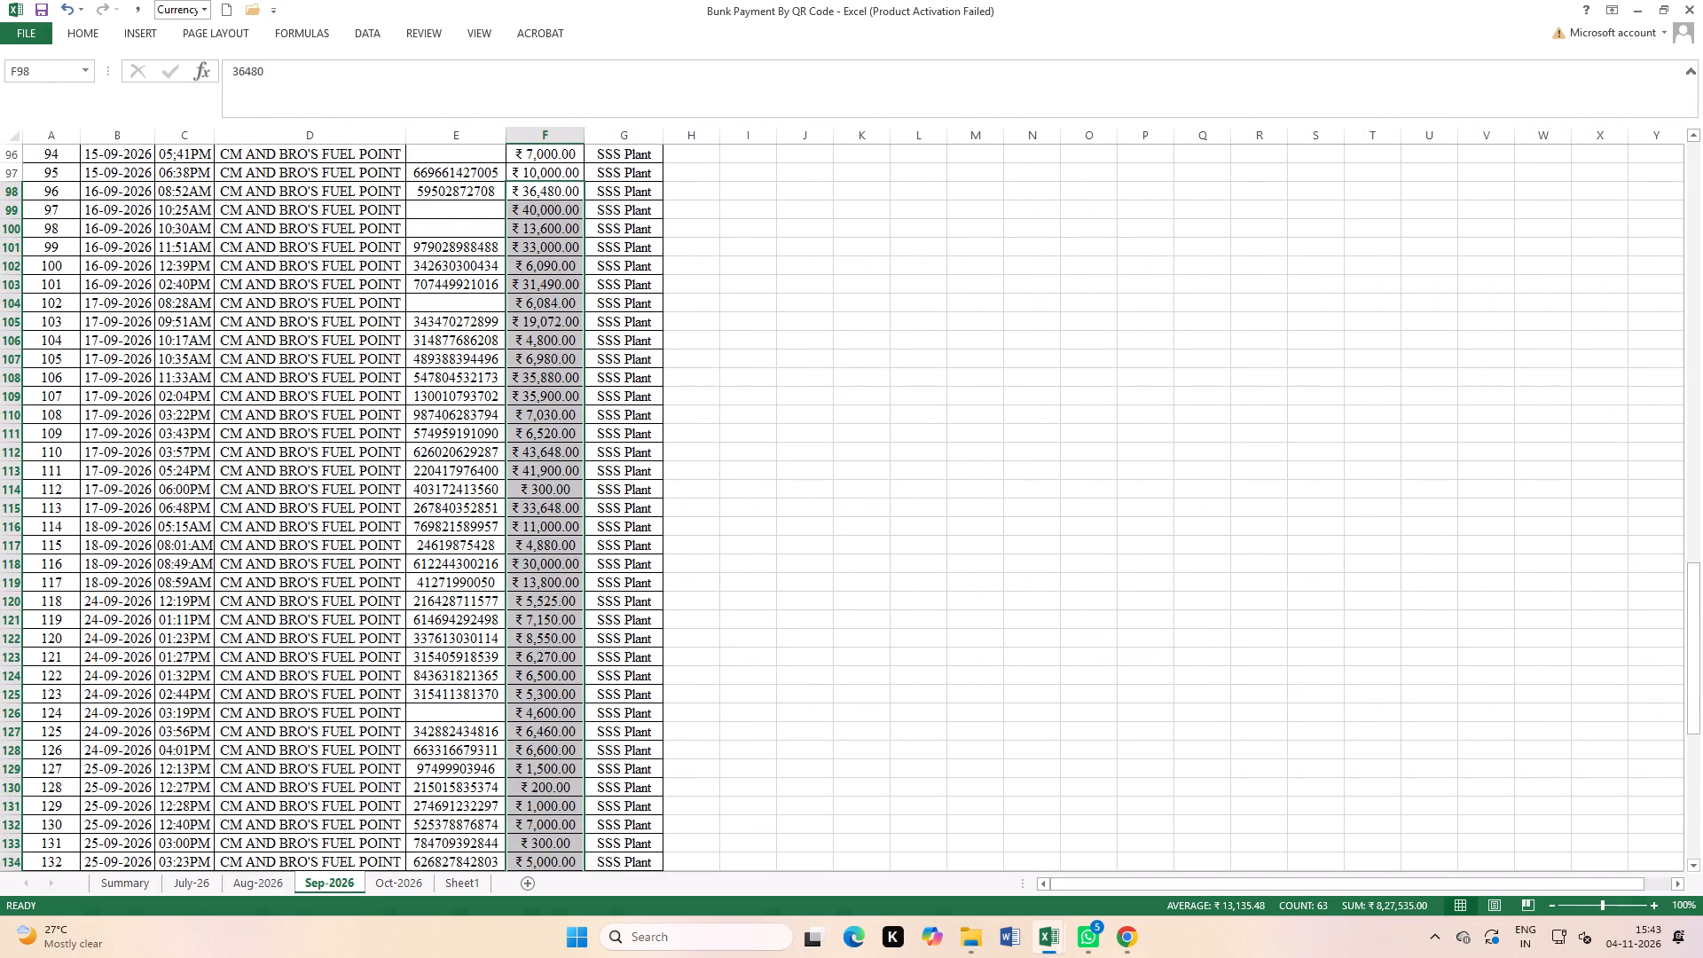
pyautogui.scroll(2, 104, 304)
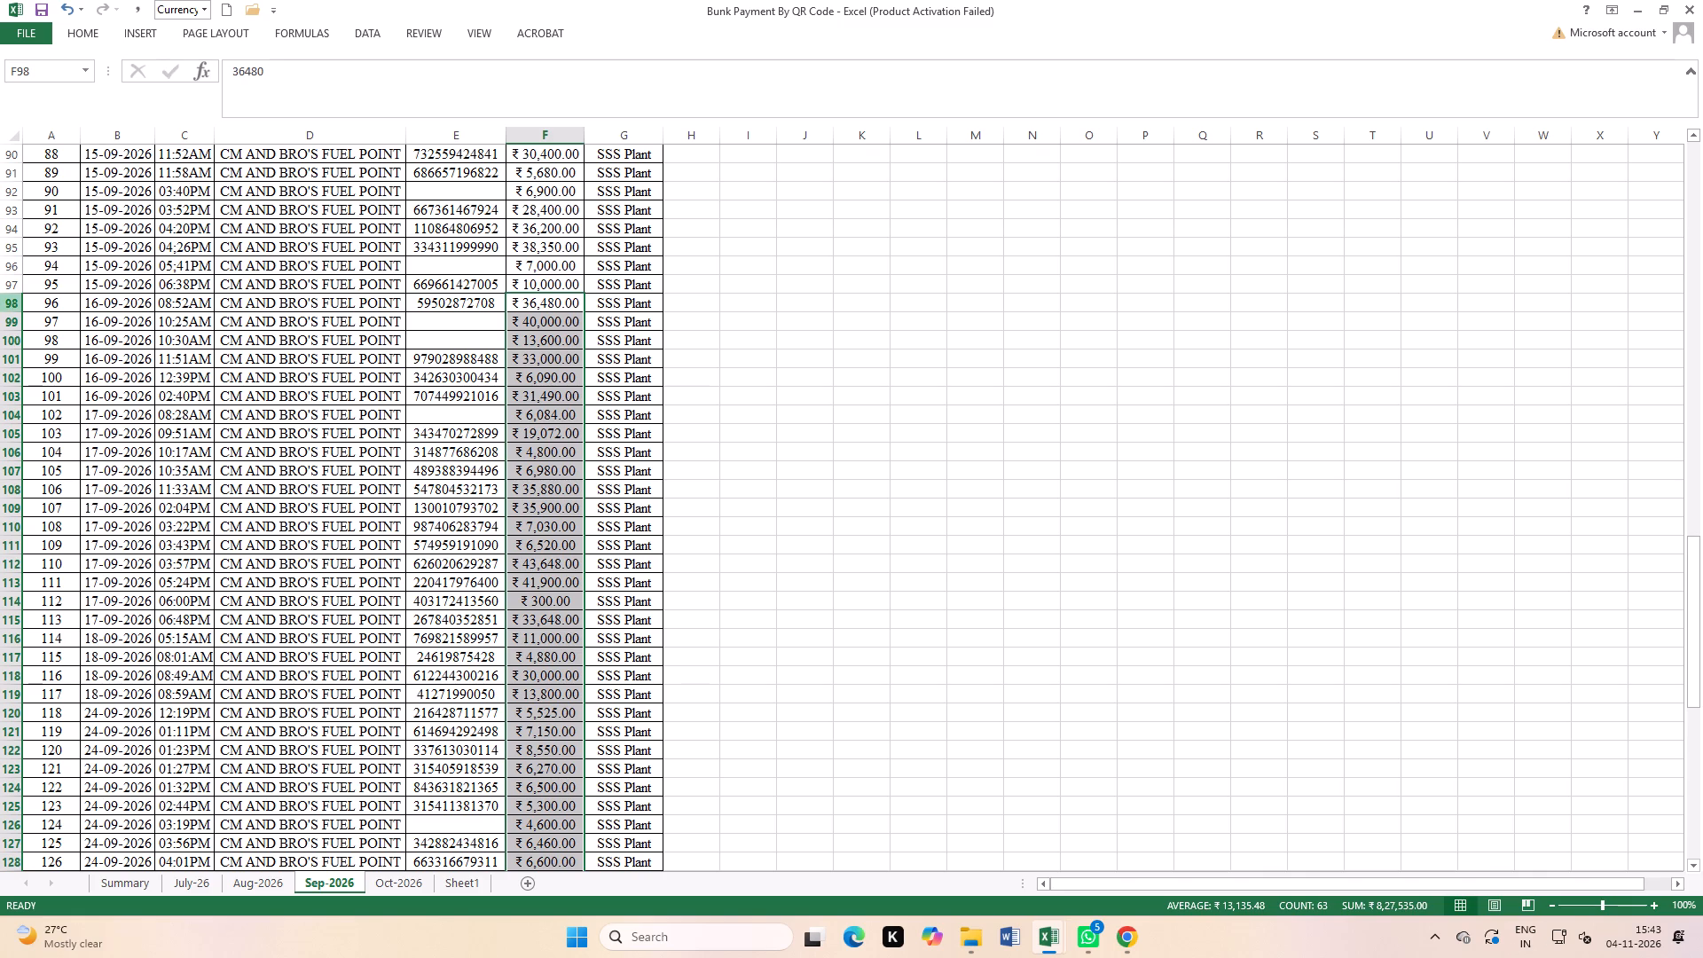
pyautogui.click(0, 298)
pyautogui.click(4, 305)
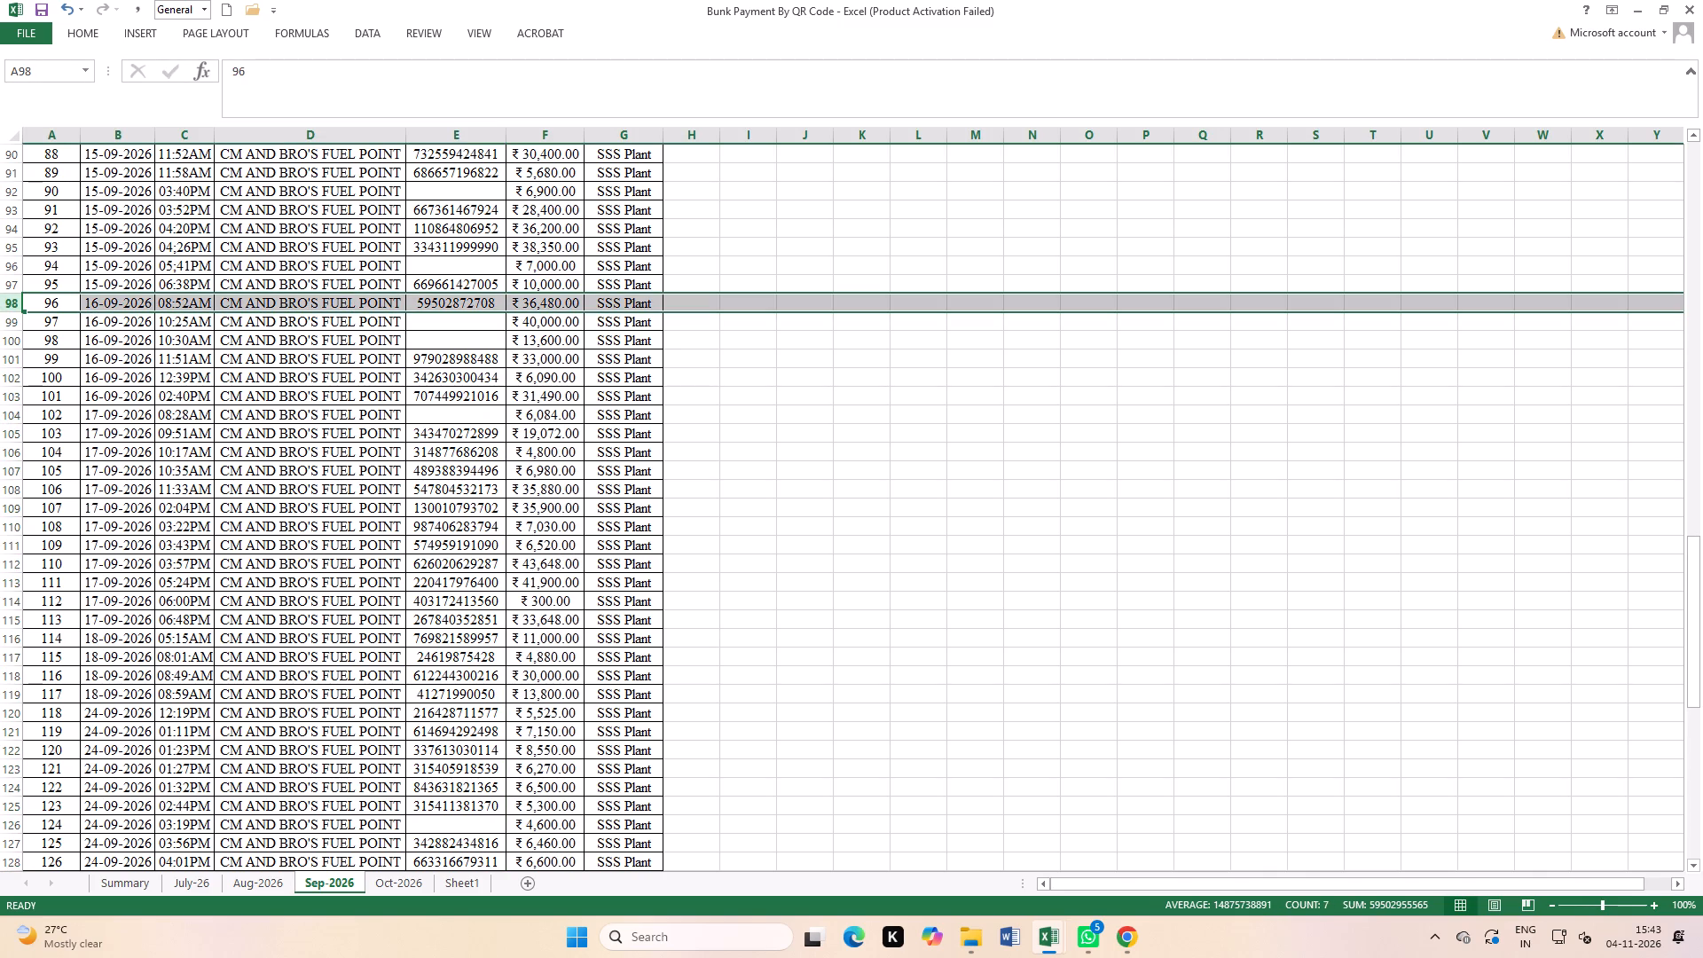
pyautogui.moveTo(551, 303); pyautogui.dragTo(530, 947)
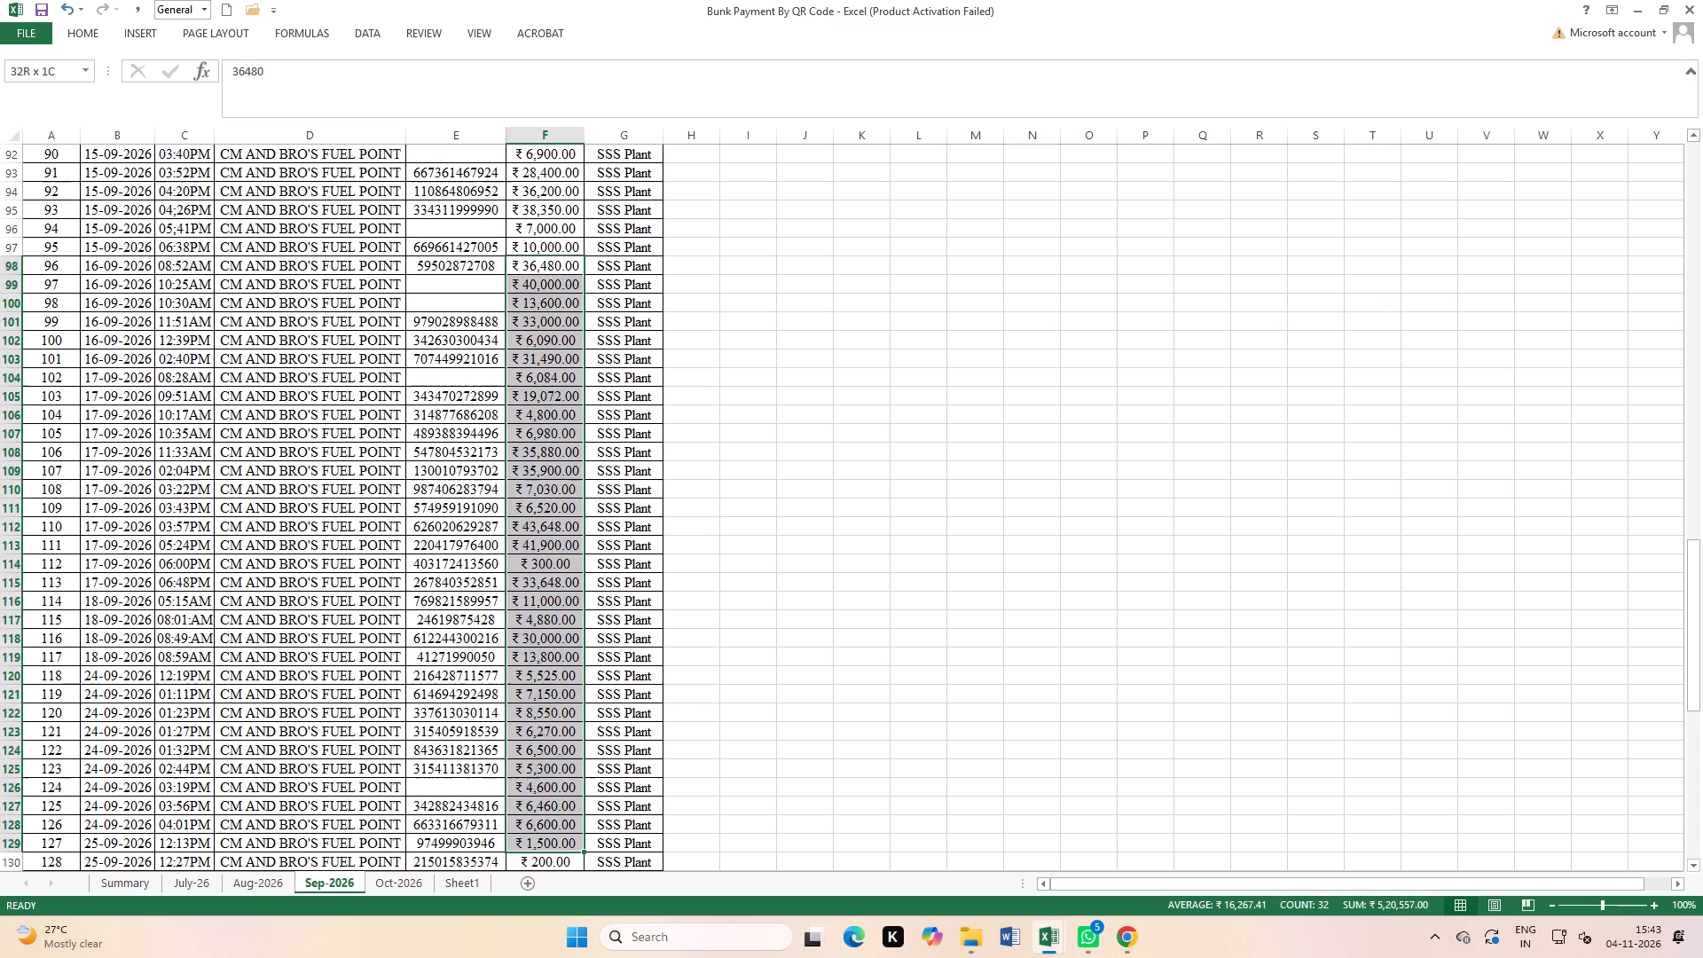
pyautogui.moveTo(530, 947); pyautogui.dragTo(547, 888)
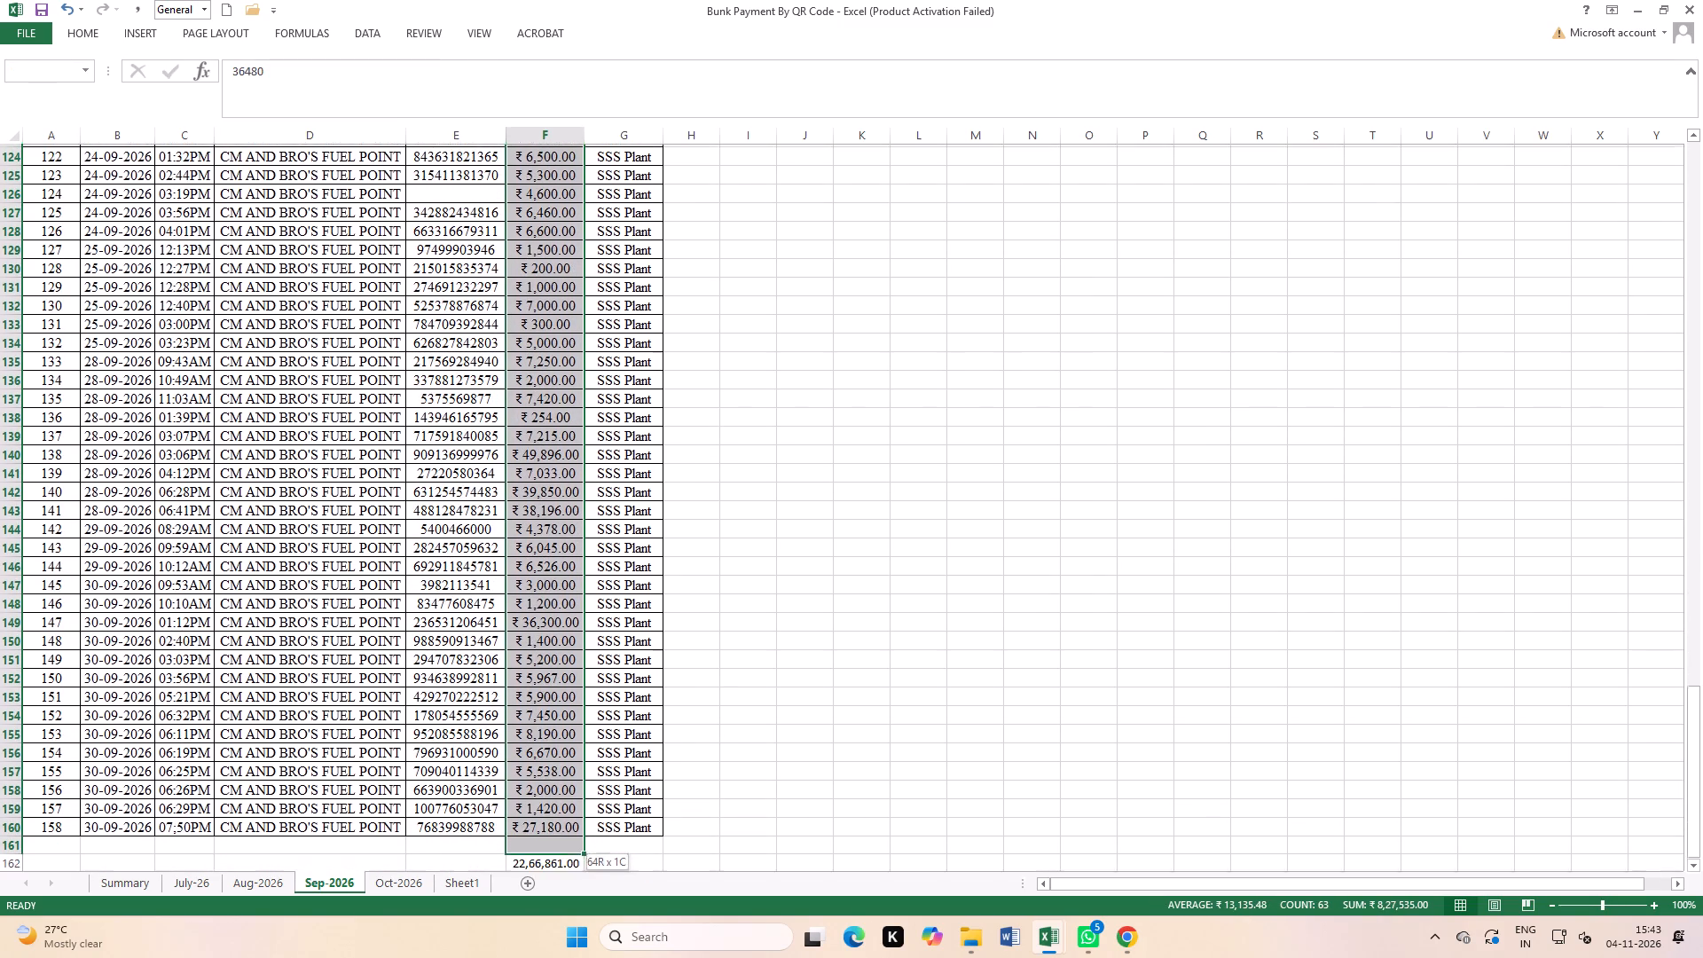
pyautogui.moveTo(547, 888); pyautogui.dragTo(553, 813)
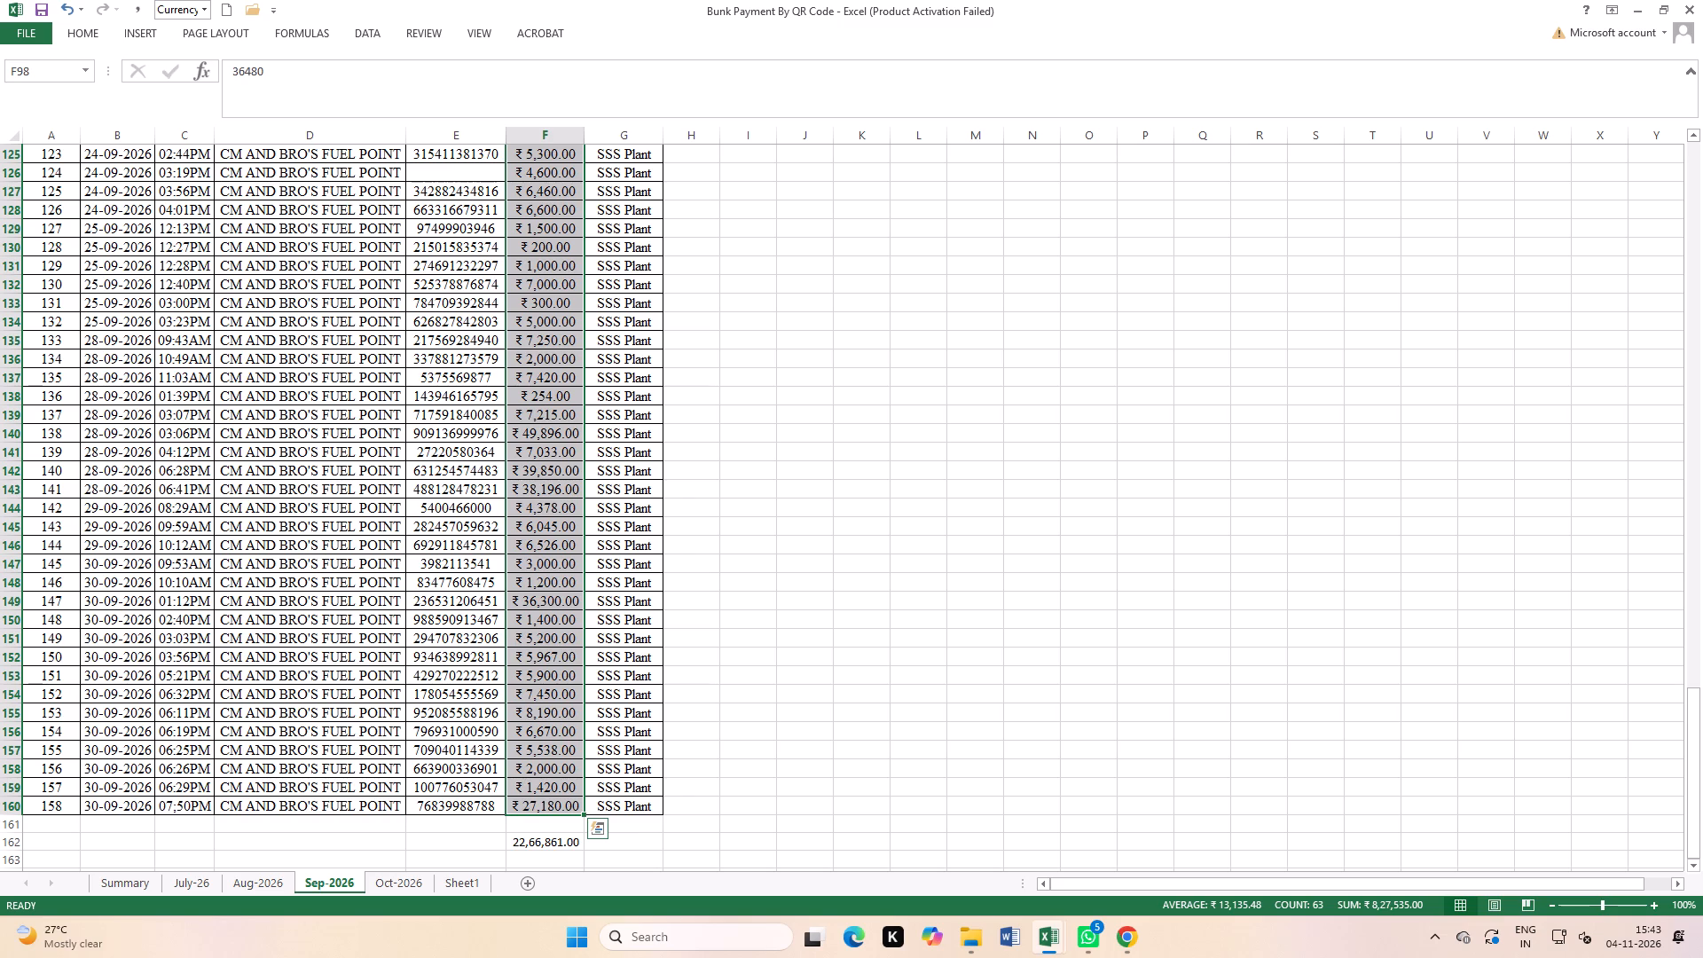
pyautogui.click(1041, 701)
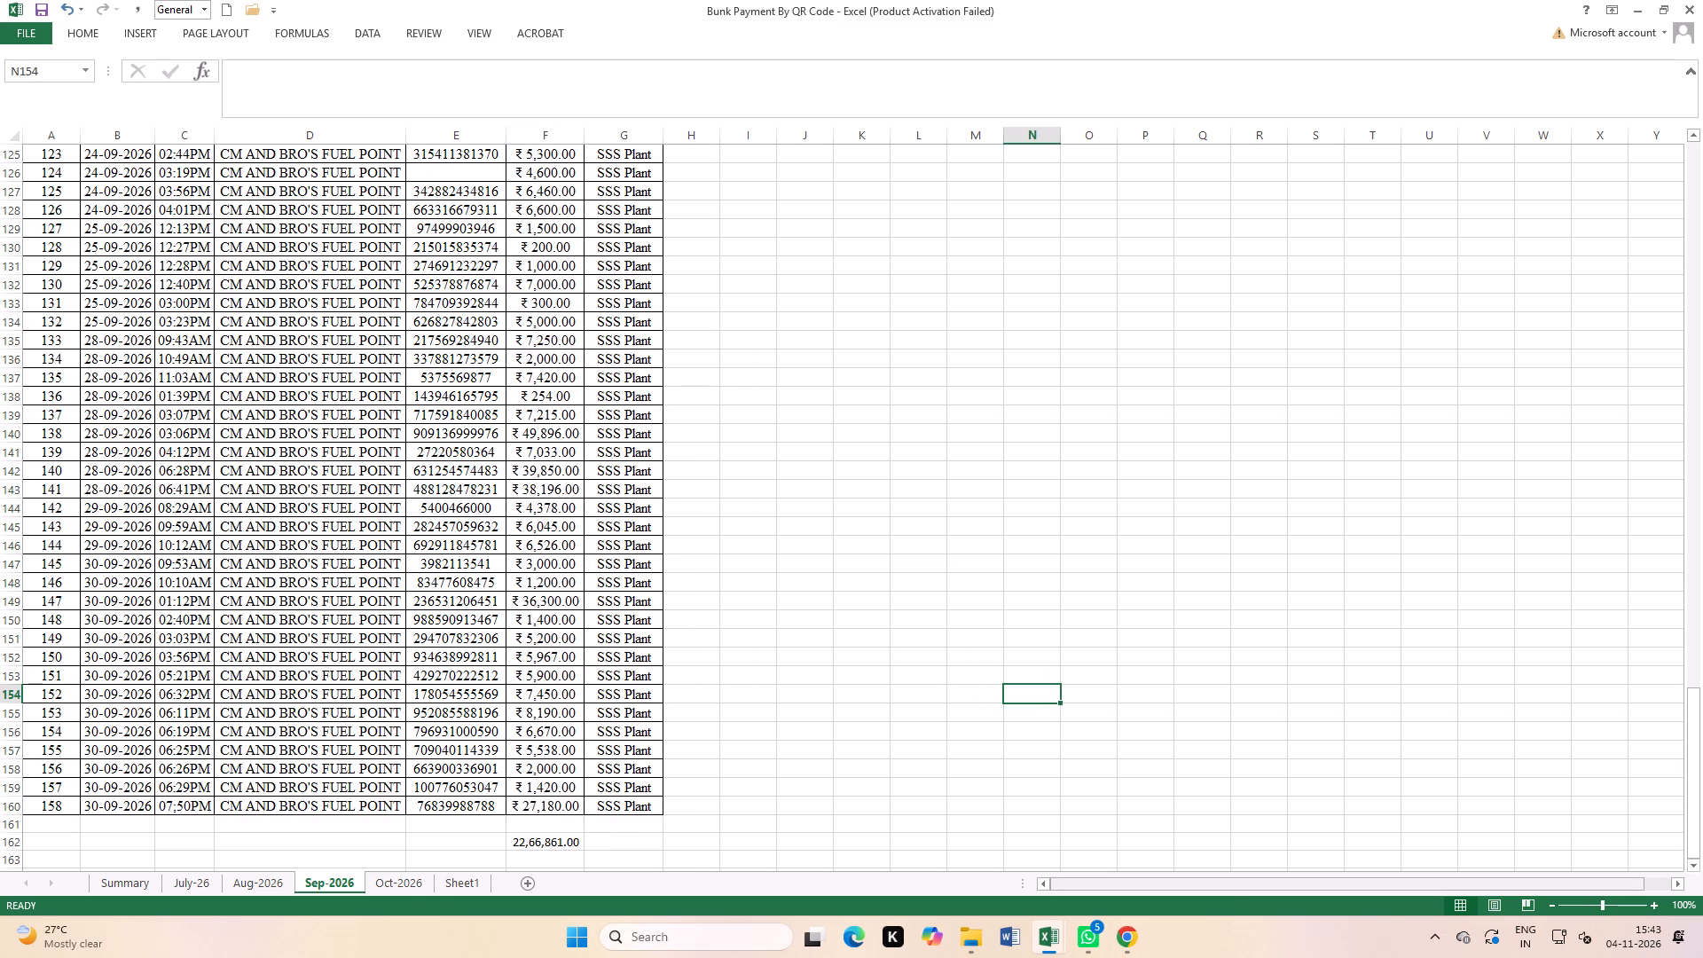
# On the Oct-2026 sheet, check the sum of all October payment amounts F3:F290.
pyautogui.click(404, 886)
pyautogui.scroll(3, 467, 596)
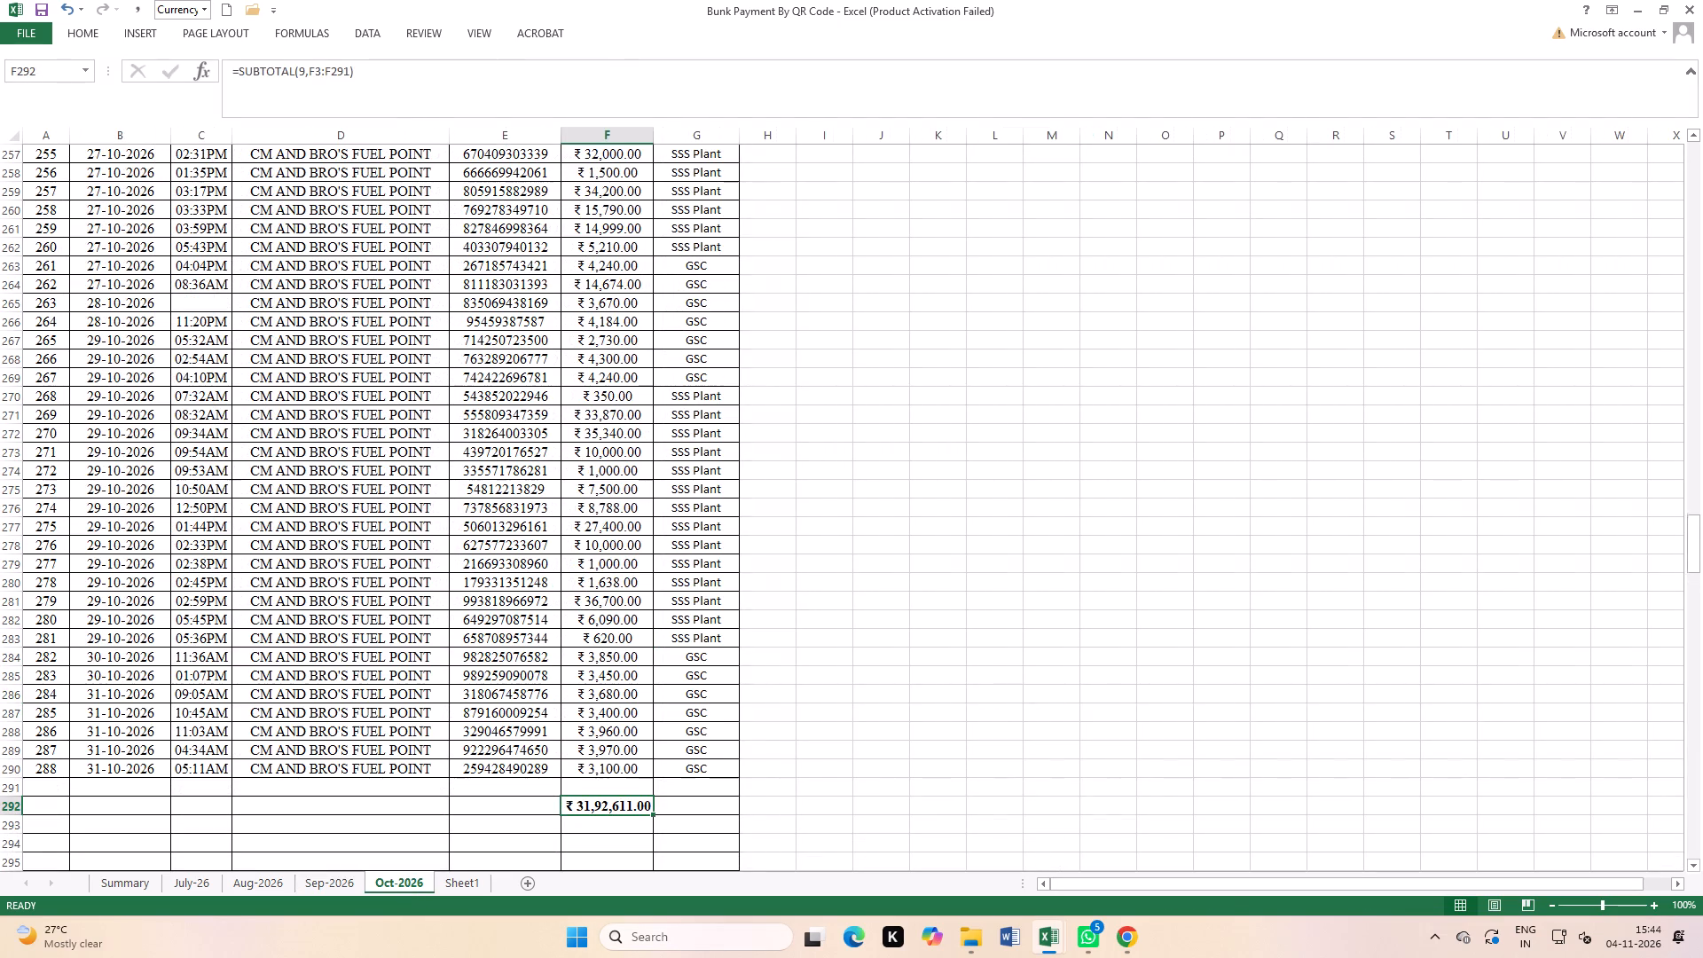
pyautogui.moveTo(600, 772); pyautogui.dragTo(628, 492)
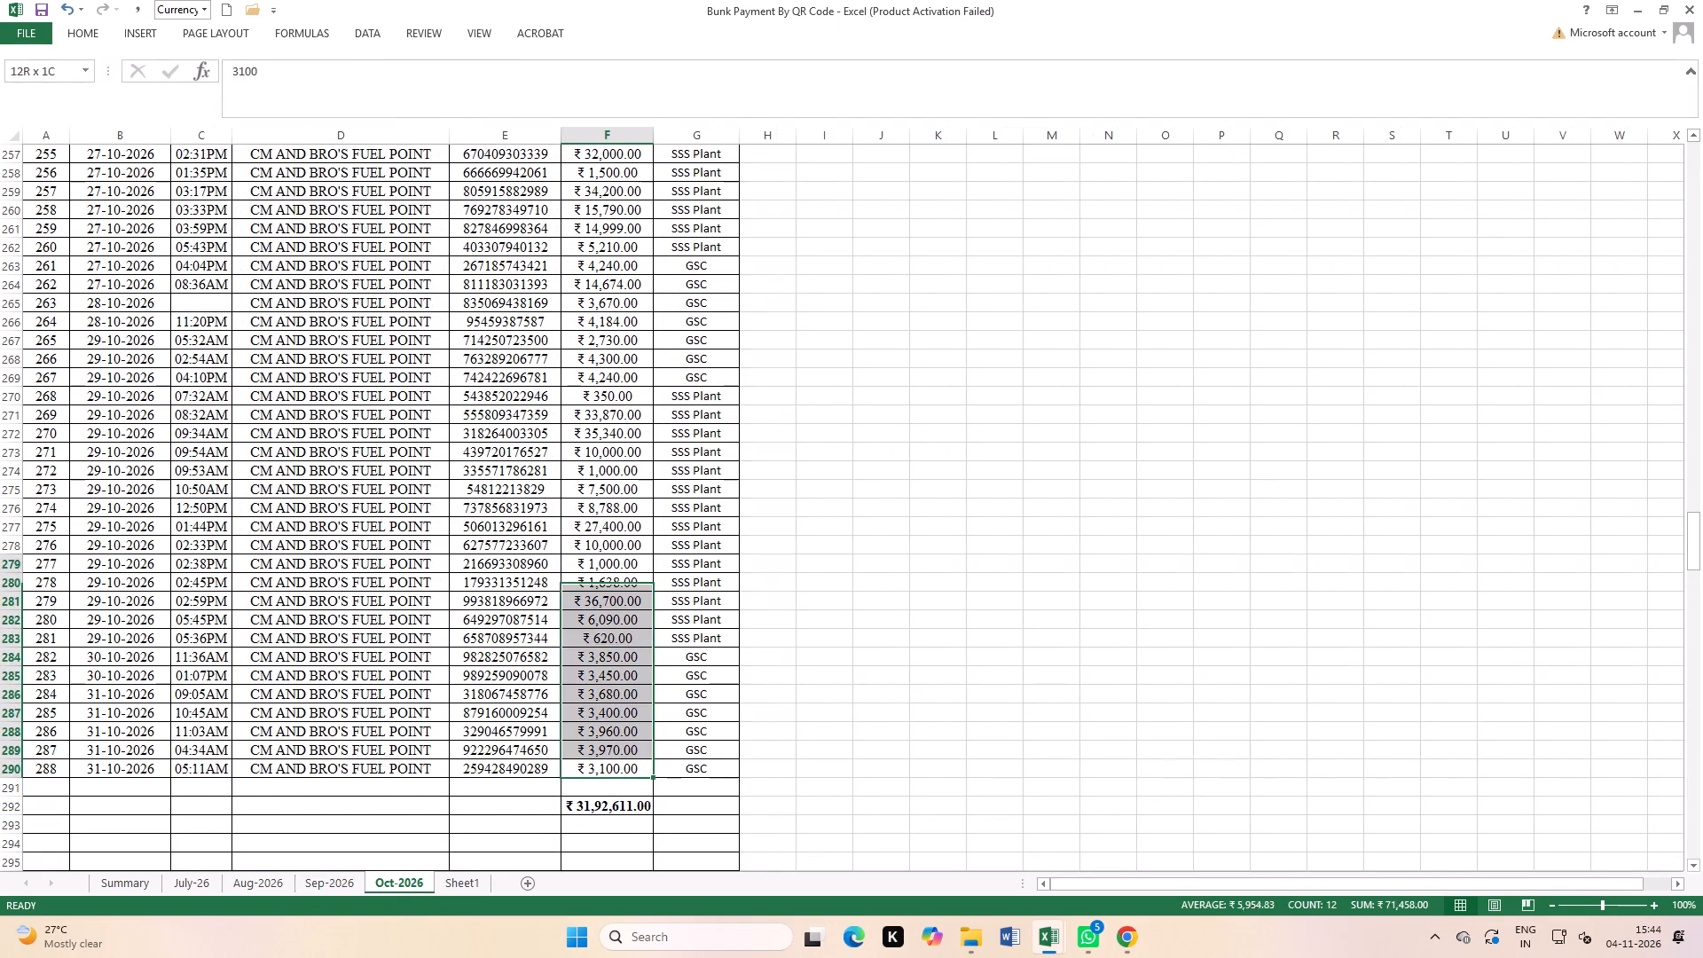
pyautogui.moveTo(628, 492); pyautogui.dragTo(596, 183)
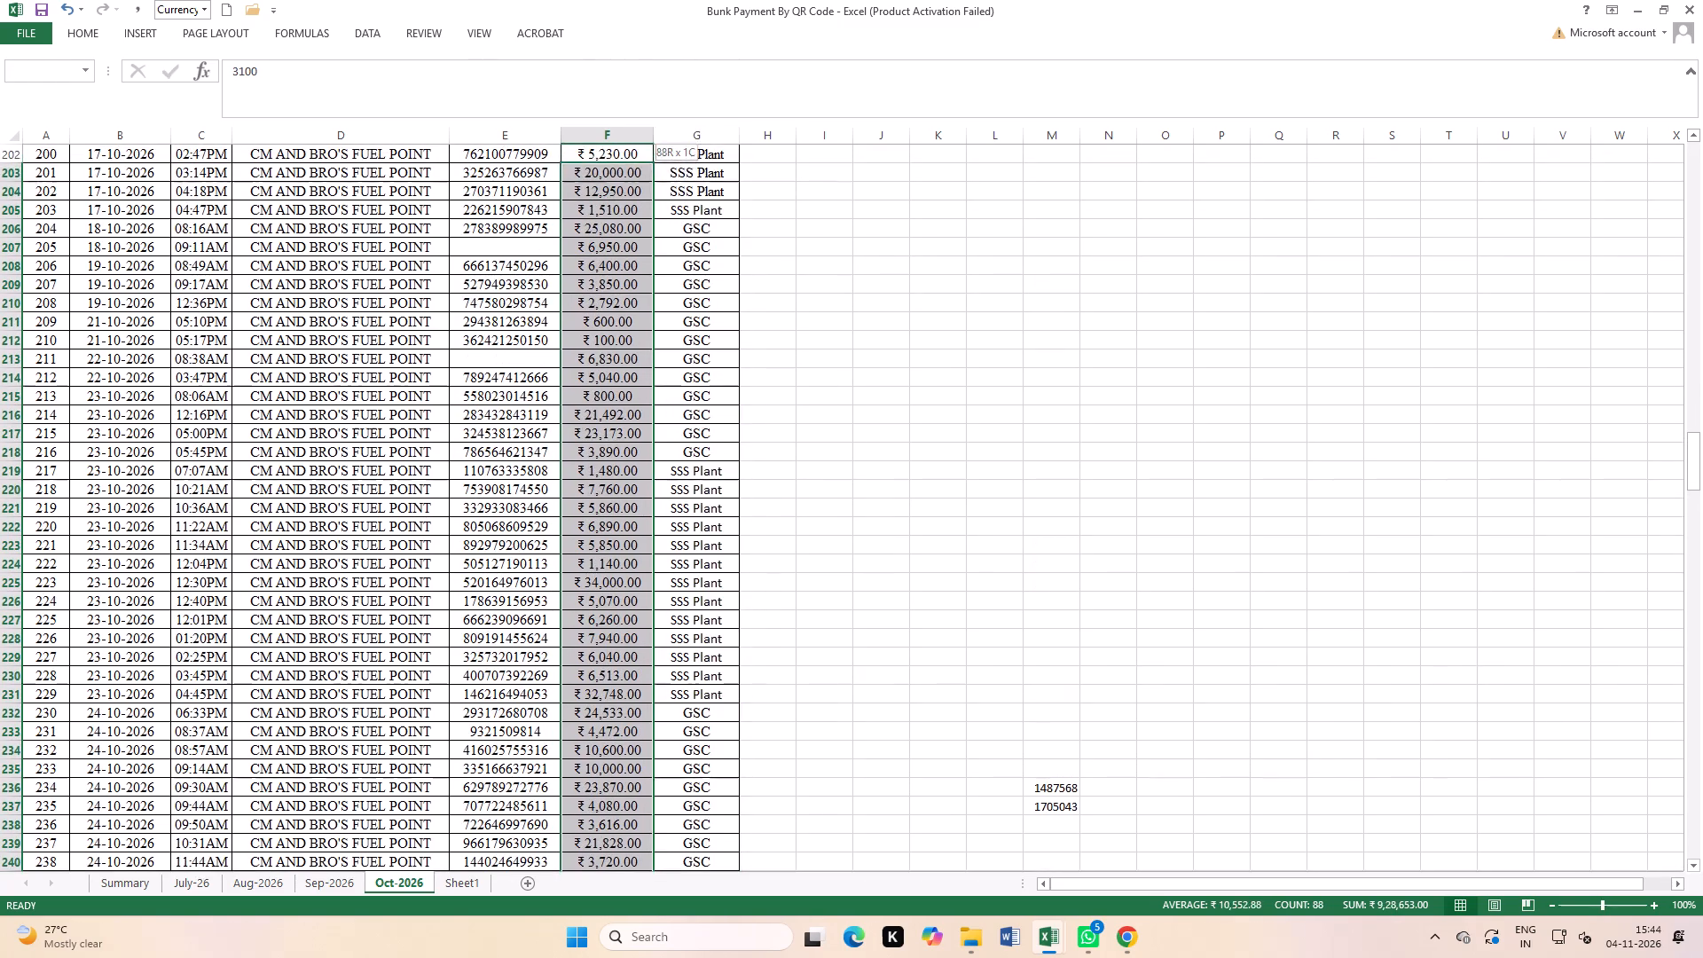
pyautogui.moveTo(596, 183); pyautogui.dragTo(609, 107)
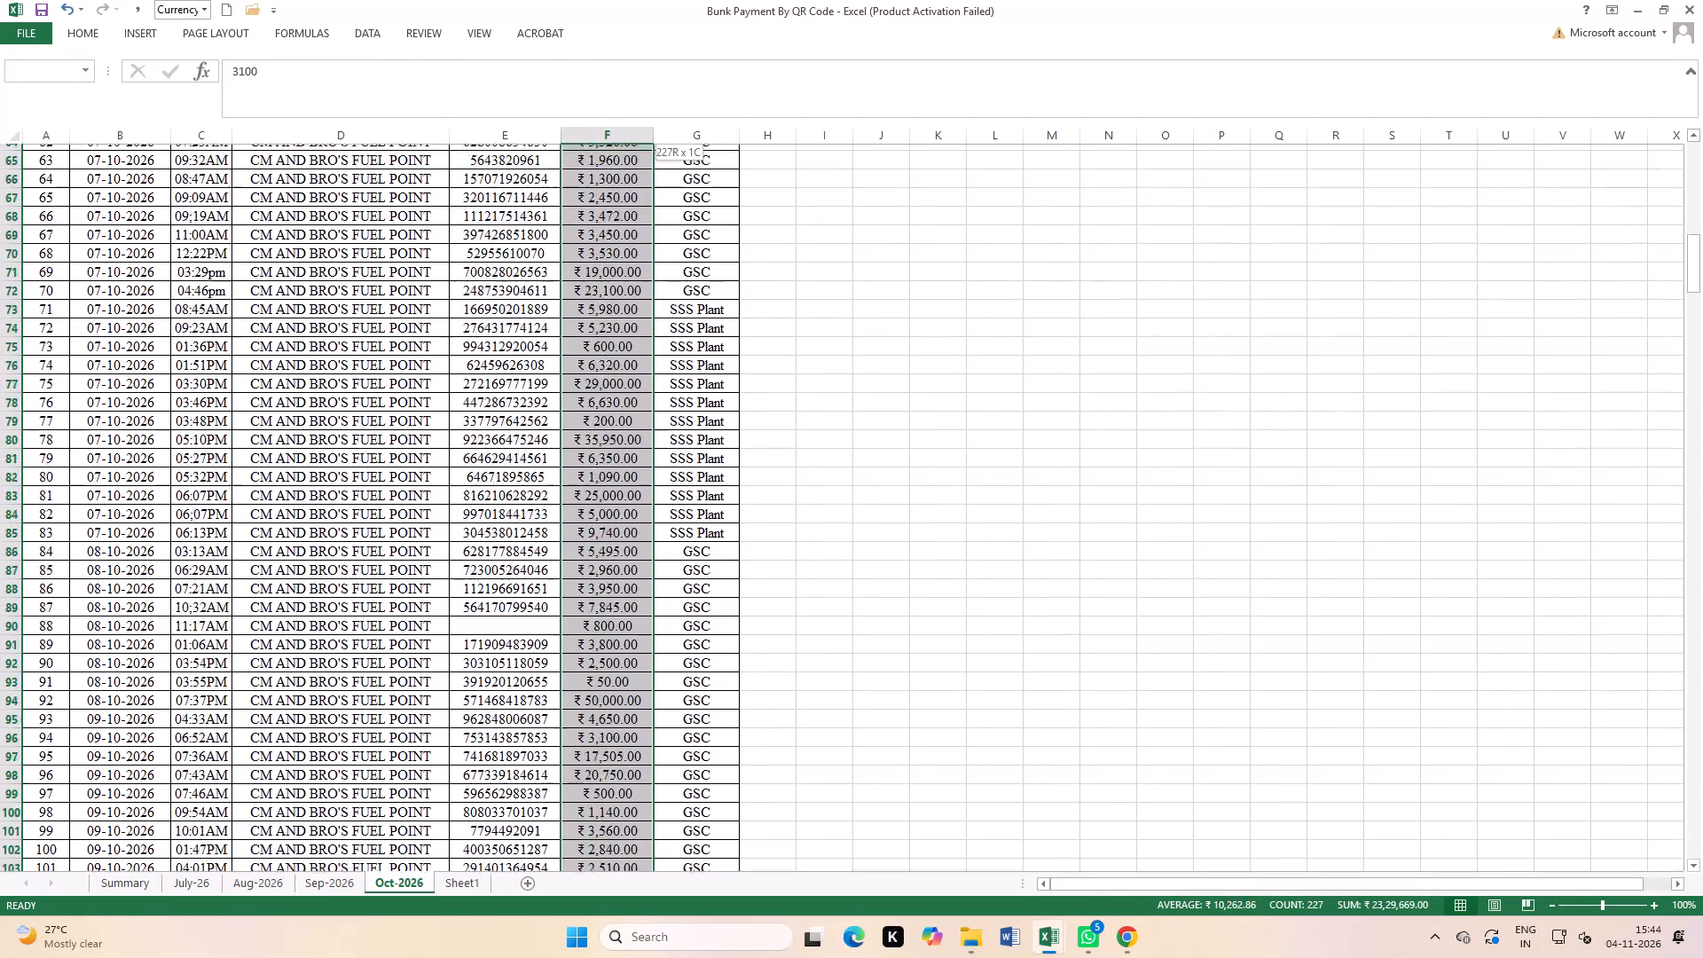
pyautogui.moveTo(609, 107); pyautogui.dragTo(609, 106)
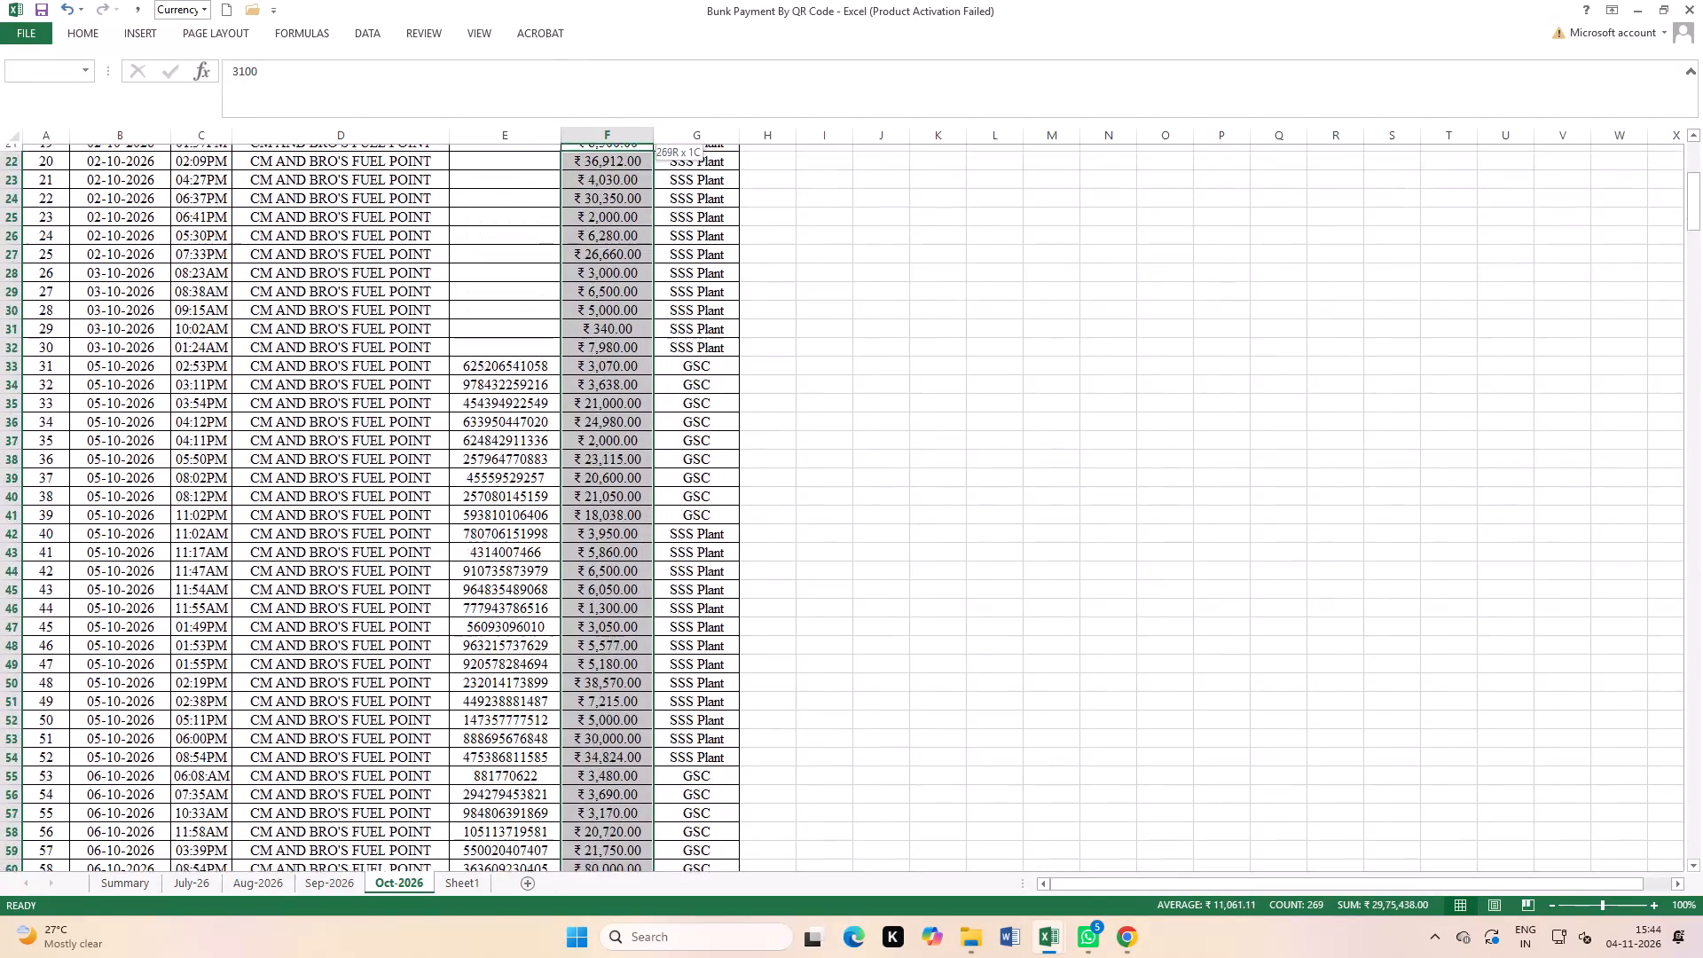
pyautogui.moveTo(609, 106); pyautogui.dragTo(628, 197)
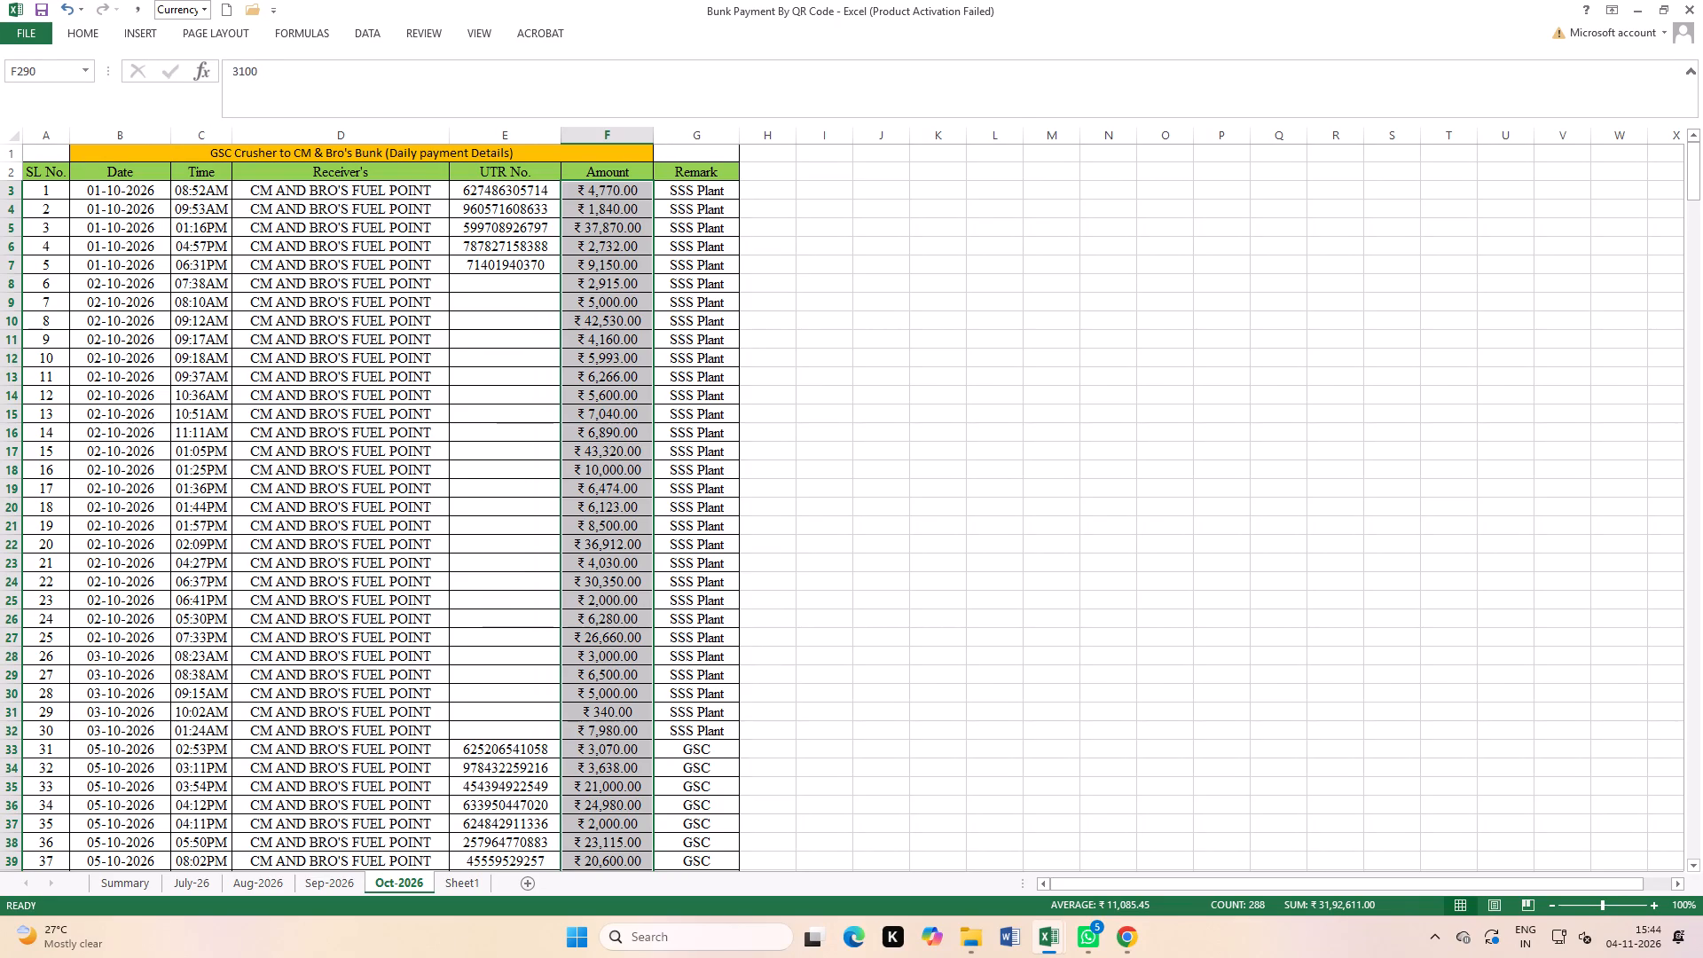
pyautogui.click(980, 561)
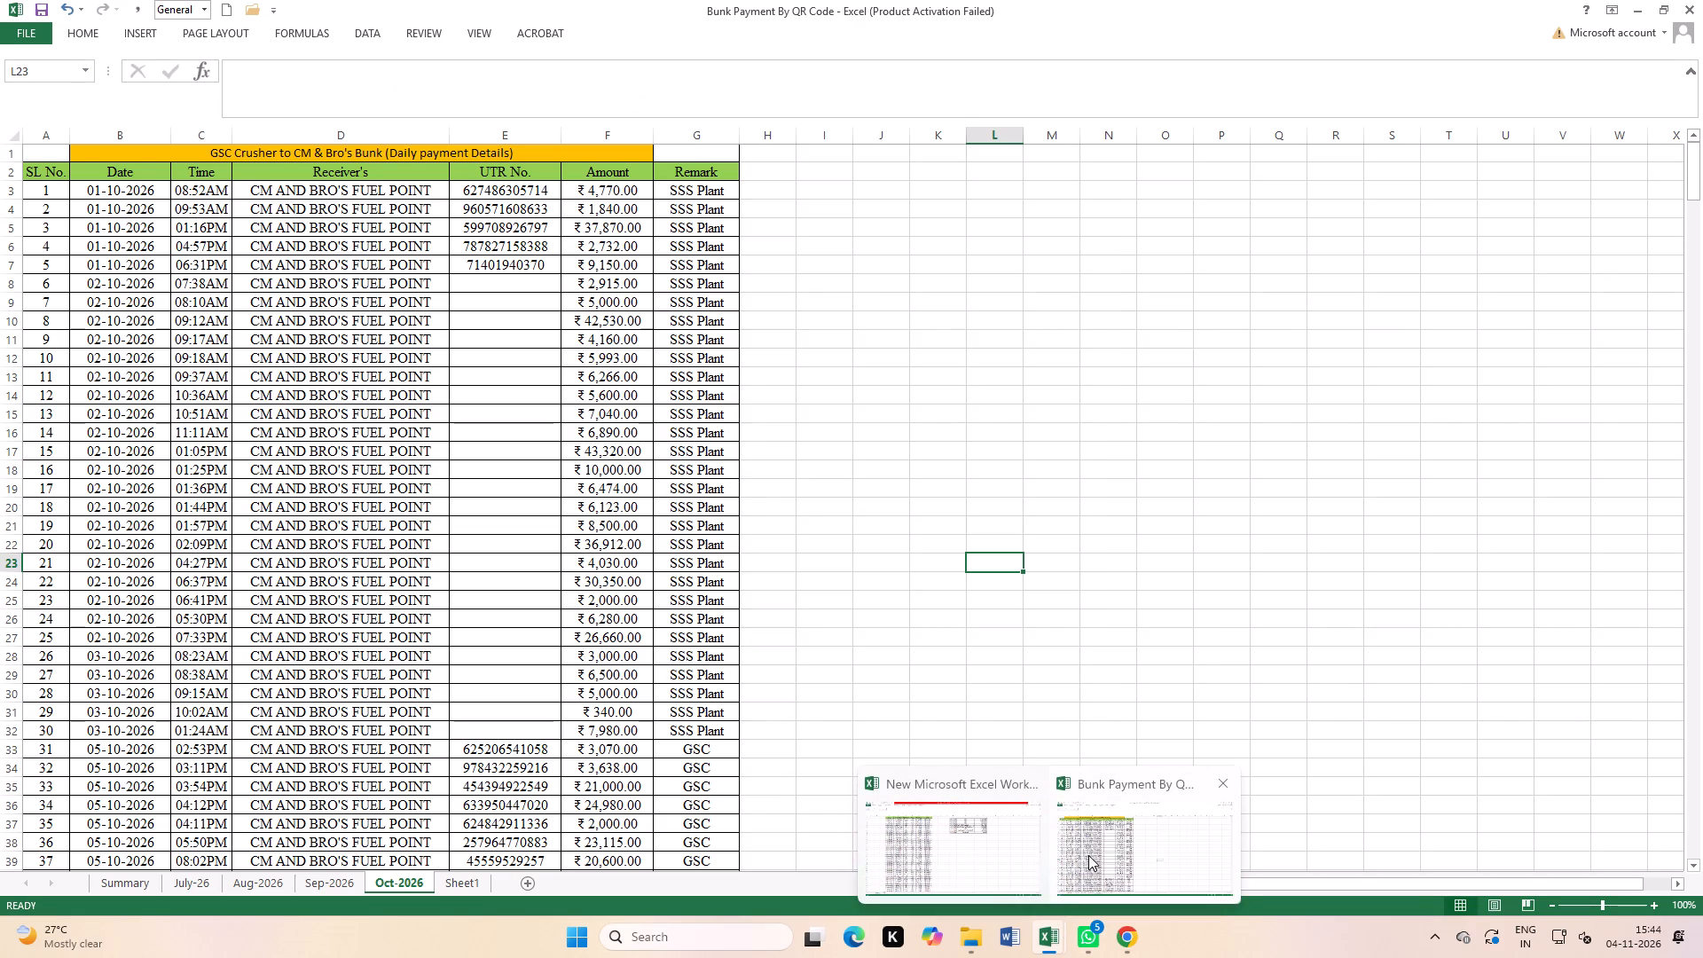
# Return to New Microsoft Excel Worksheet and select cell O19 below the payment list.
pyautogui.click(984, 862)
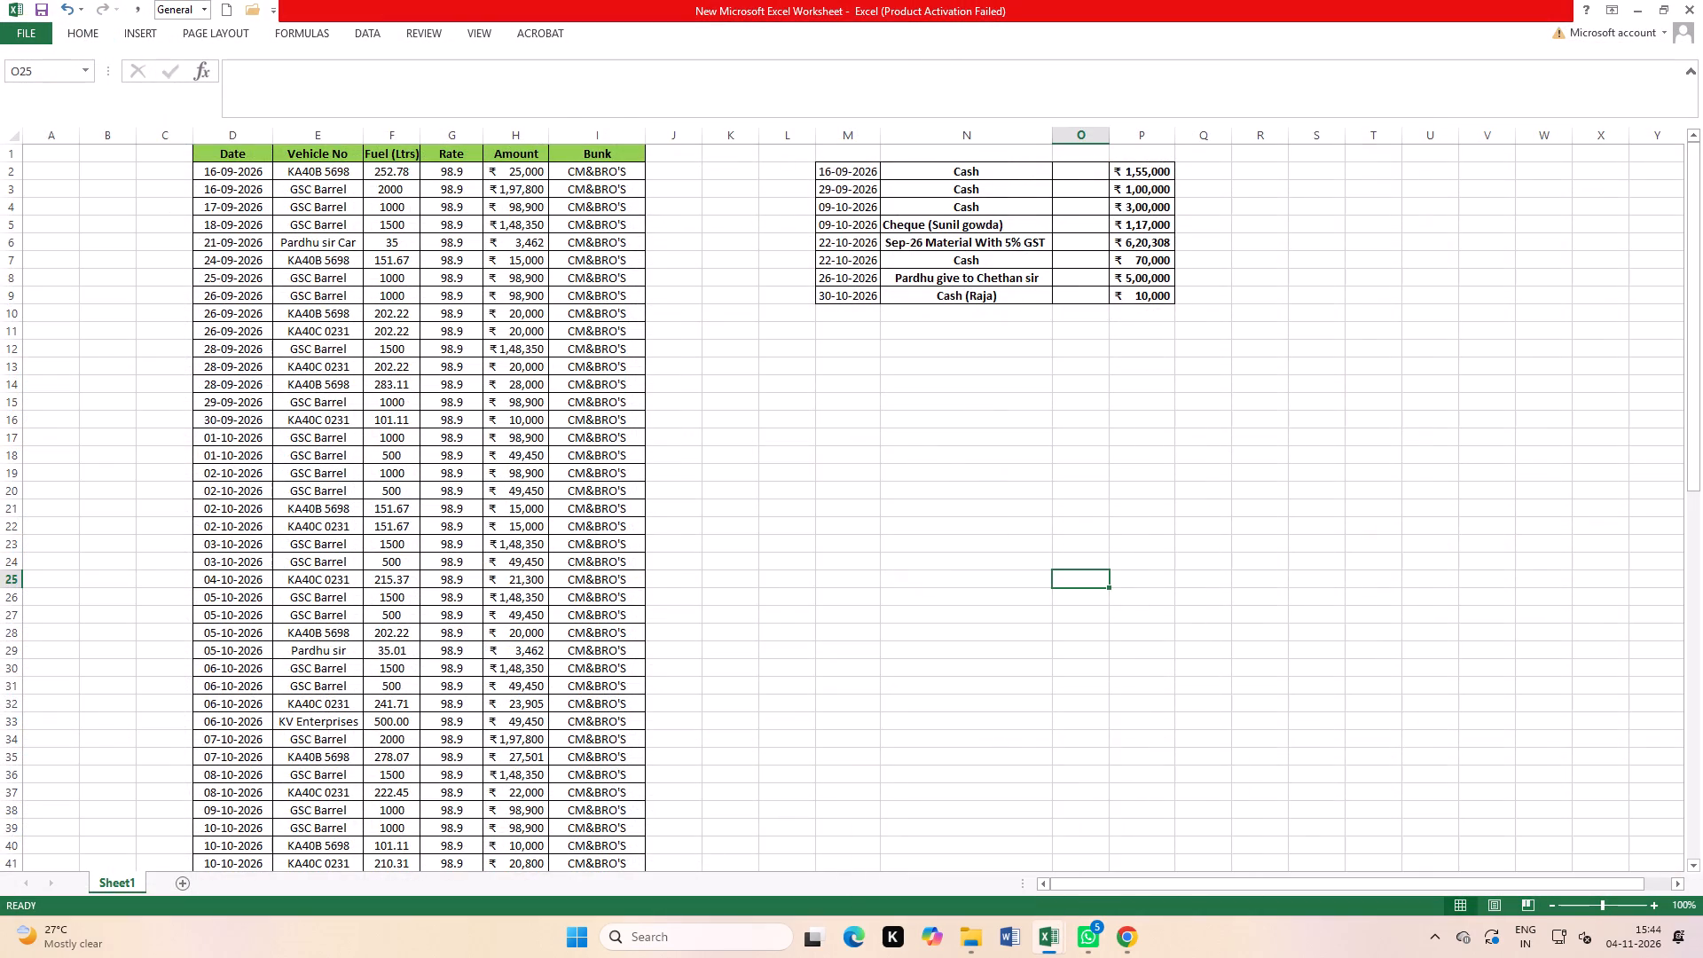
pyautogui.click(1089, 473)
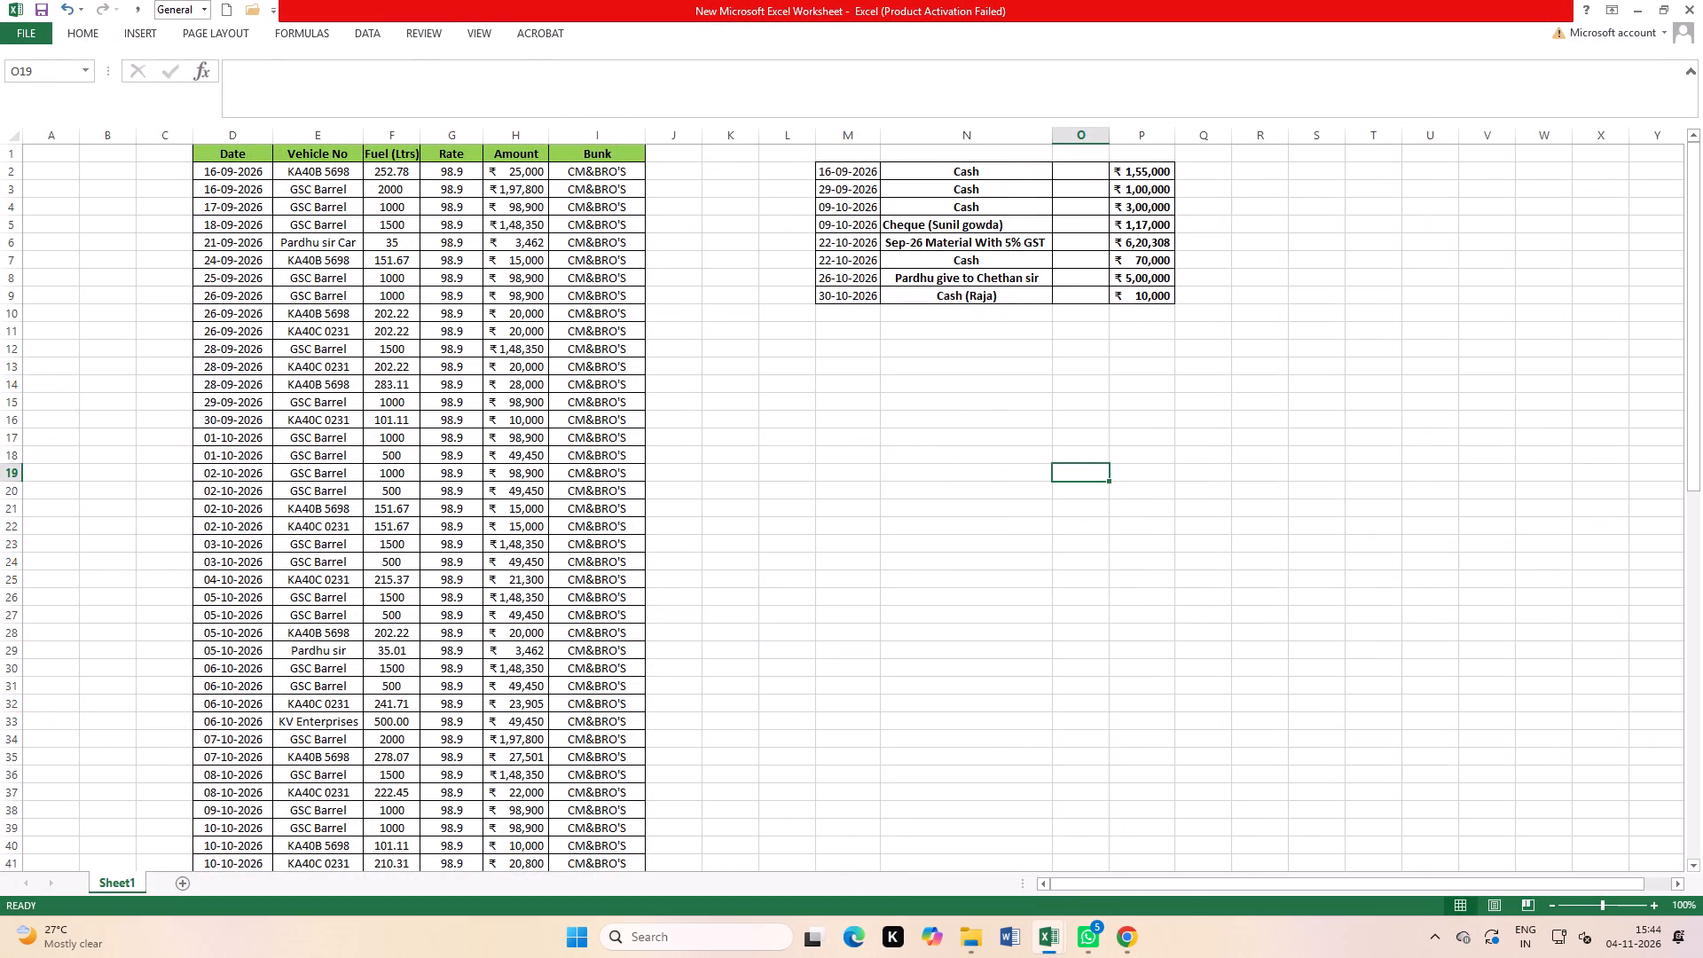
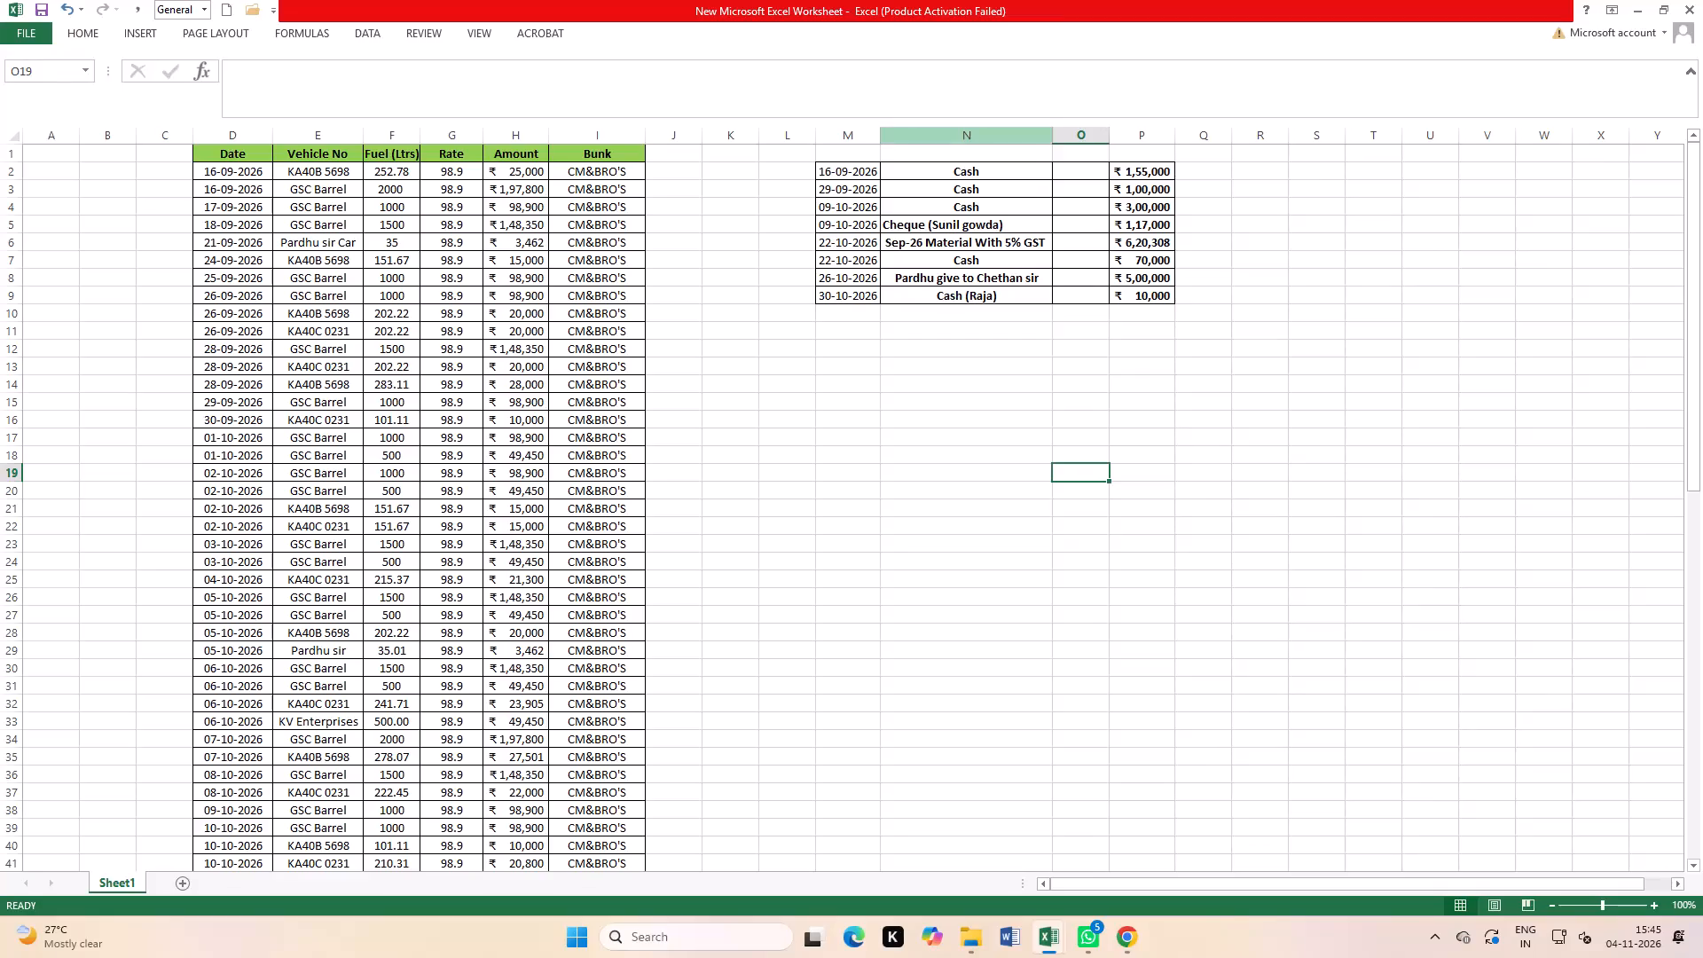
# Open the Diesel Rep Oct-26 workbook from the Diesel folder inside Minerals on the USB drive, and select cell K56 on its Payment details sheet.
pyautogui.click(969, 948)
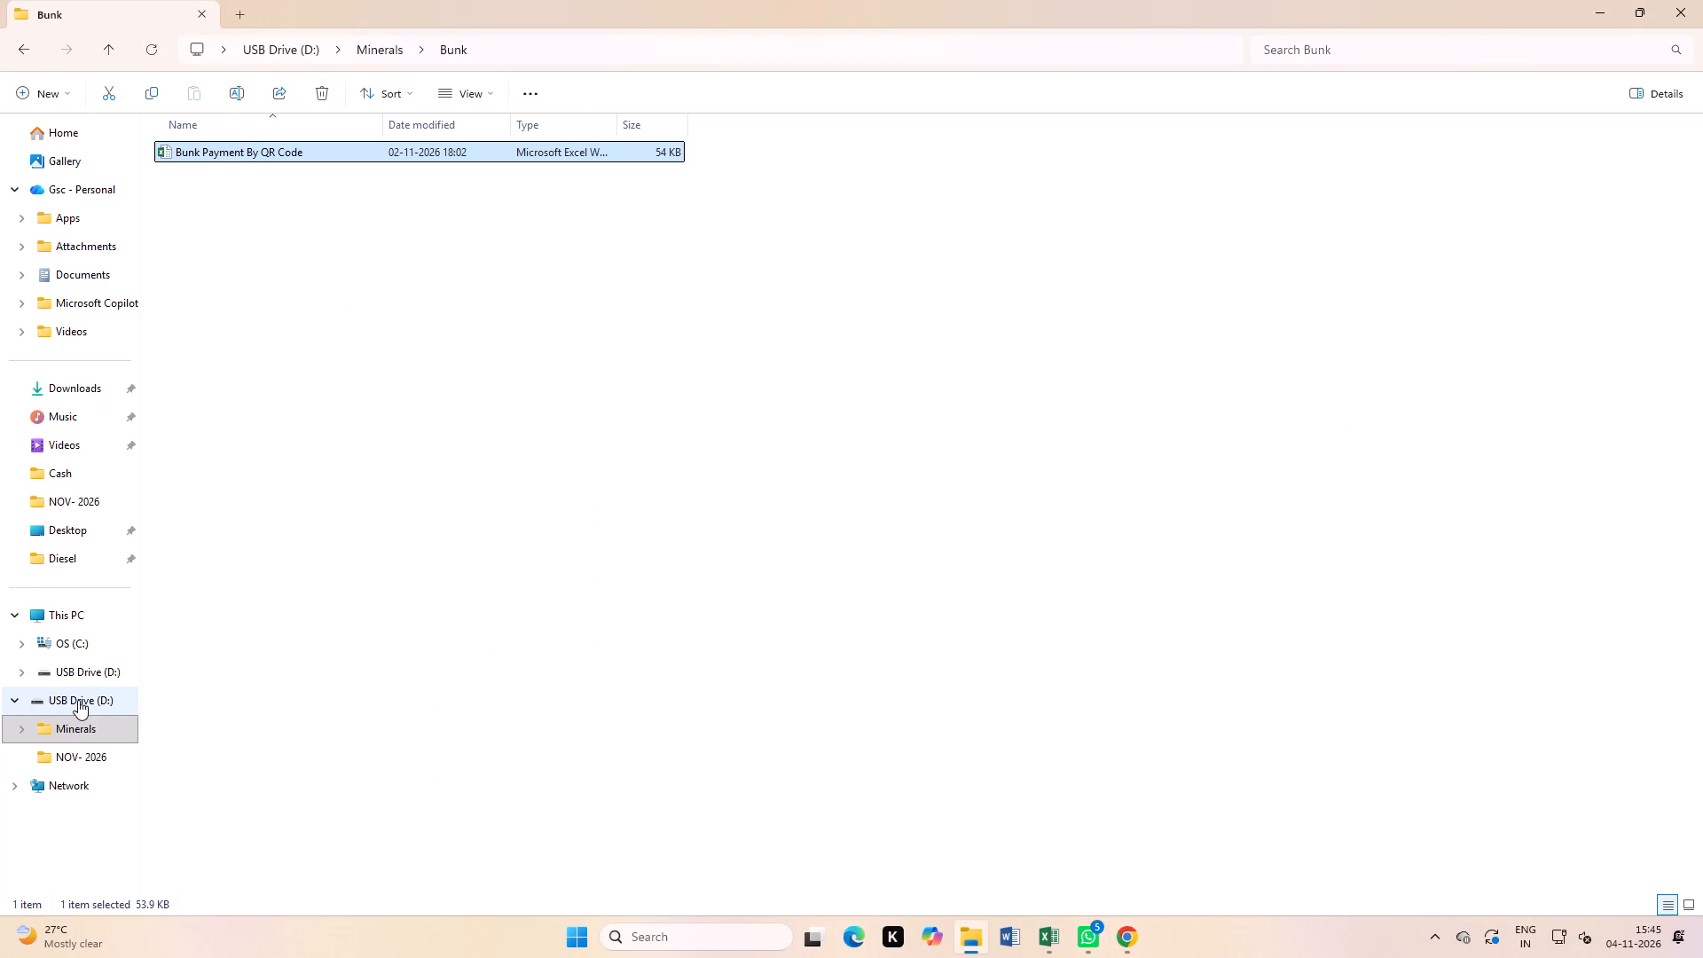
pyautogui.click(78, 700)
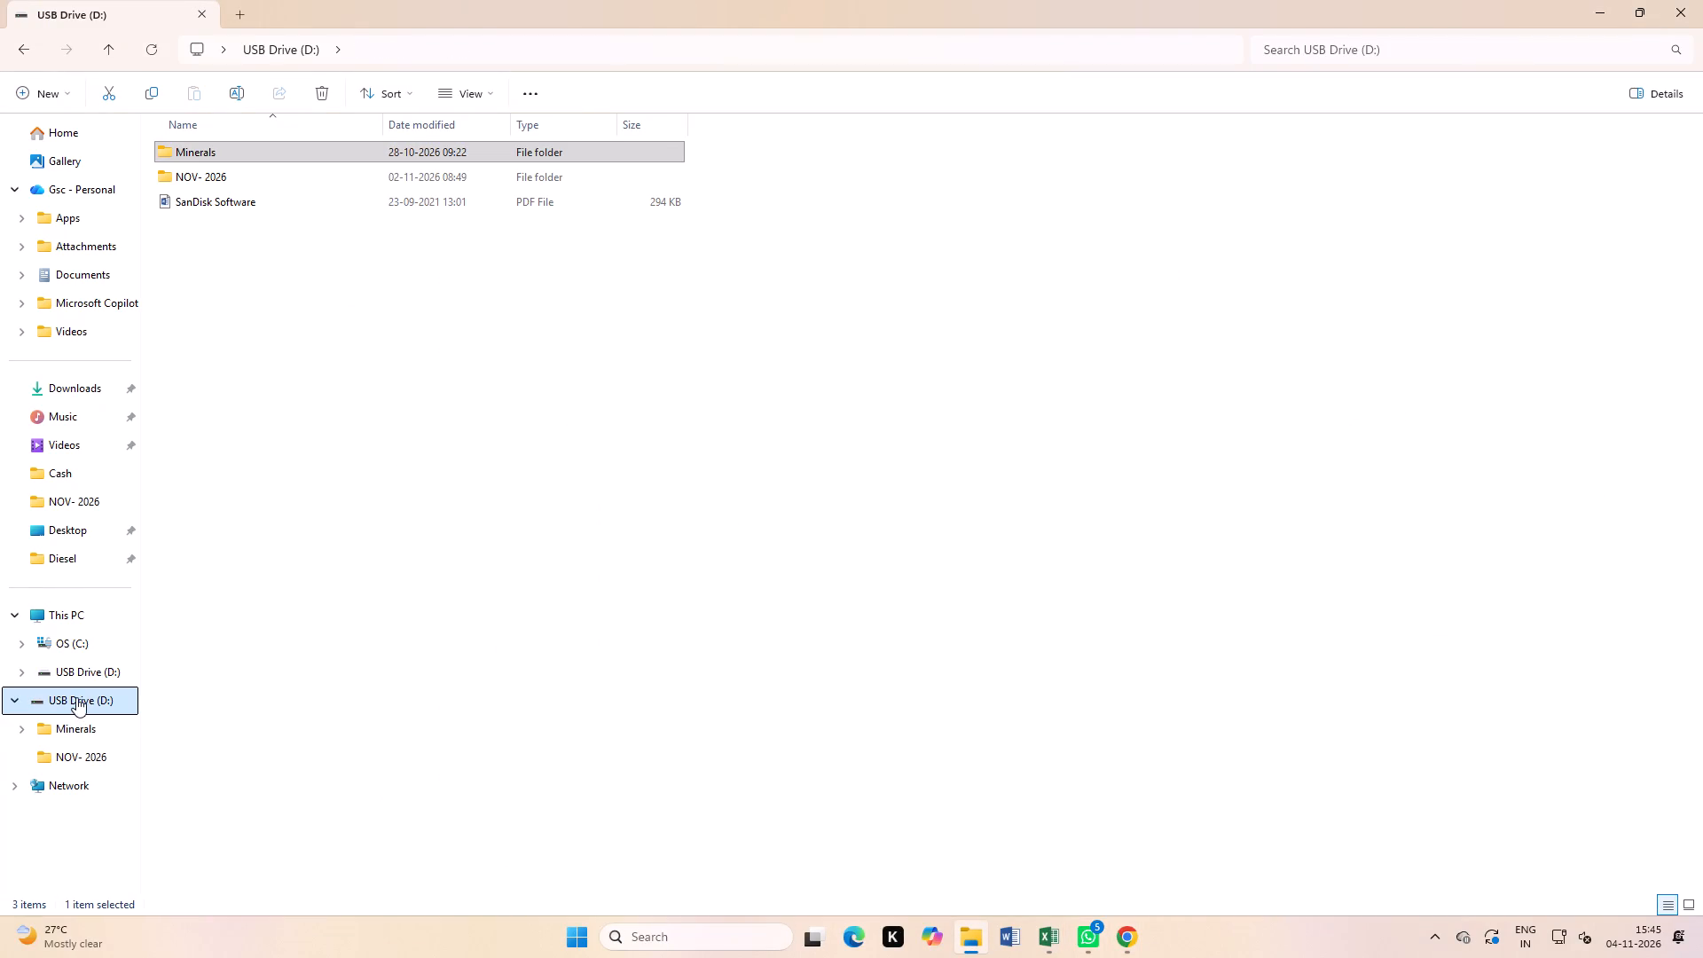
pyautogui.click(64, 511)
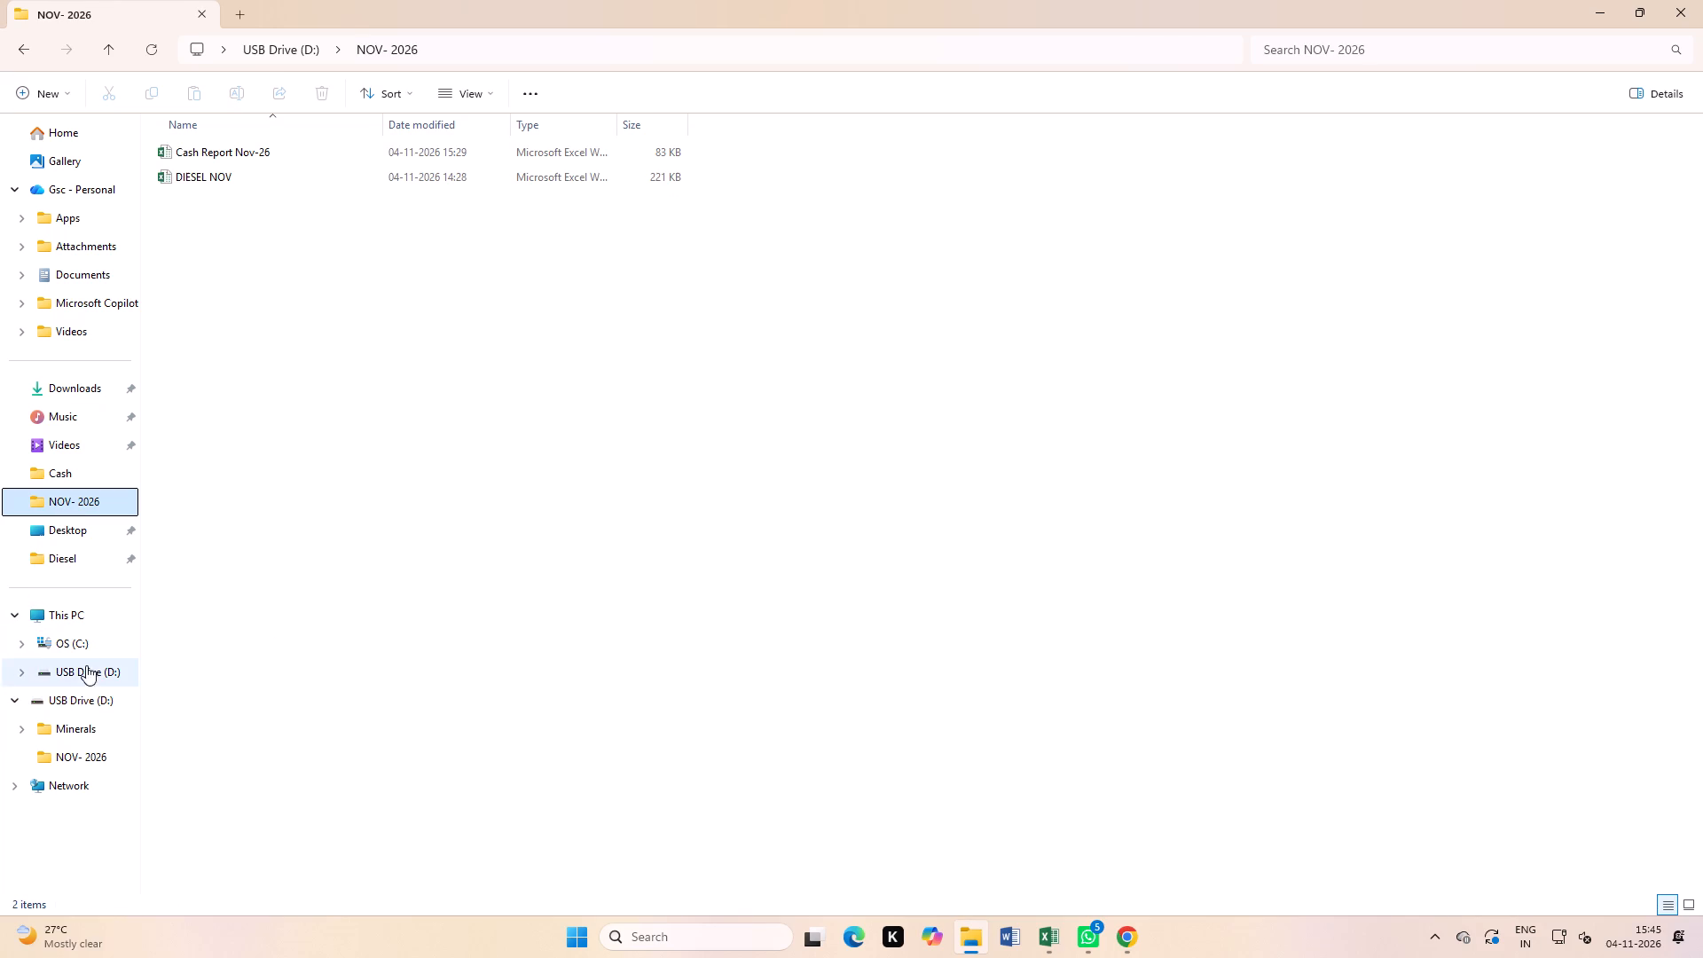
pyautogui.click(64, 564)
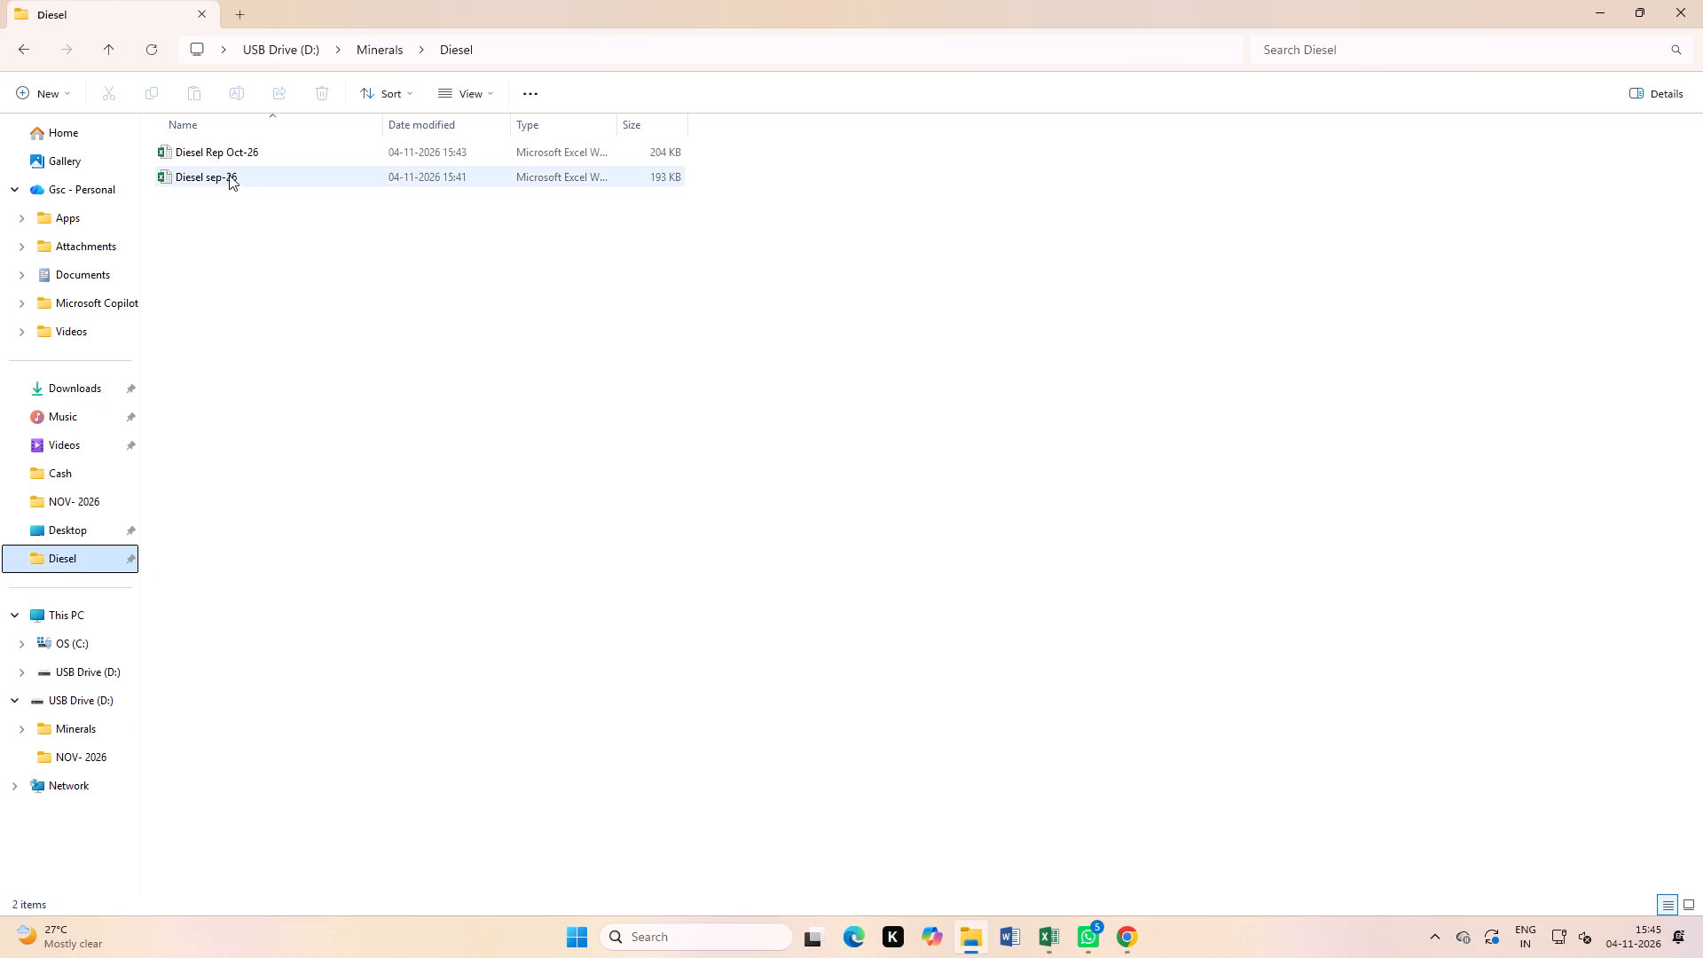
pyautogui.doubleClick(230, 153)
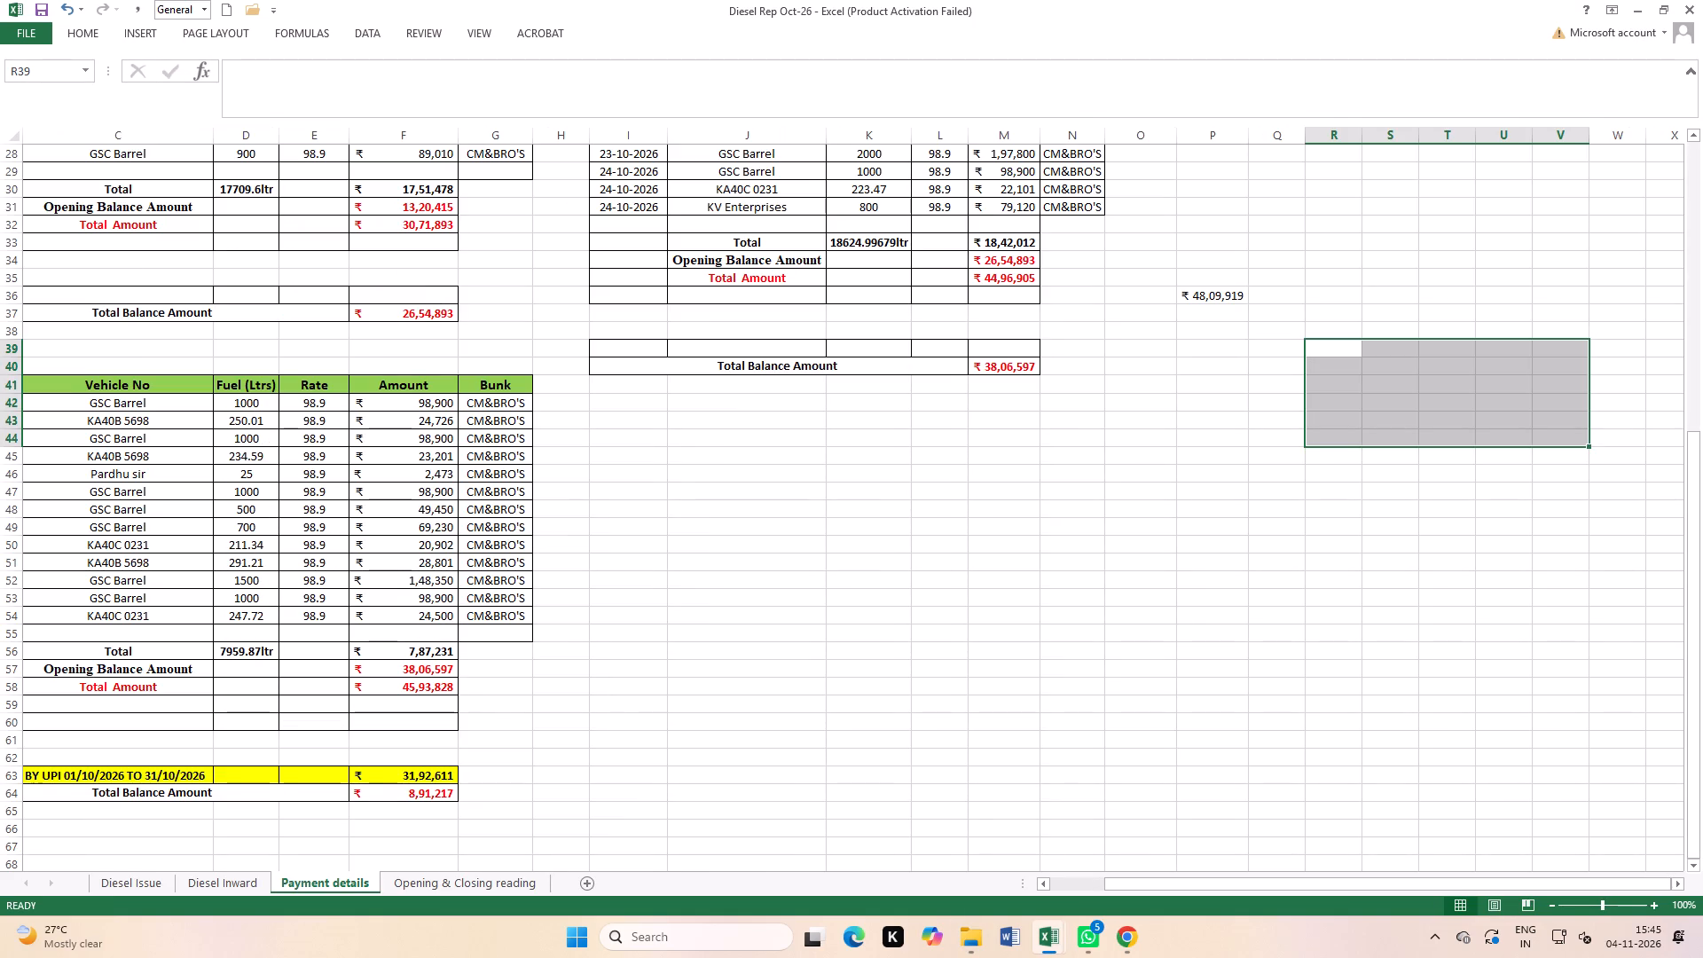
pyautogui.click(829, 650)
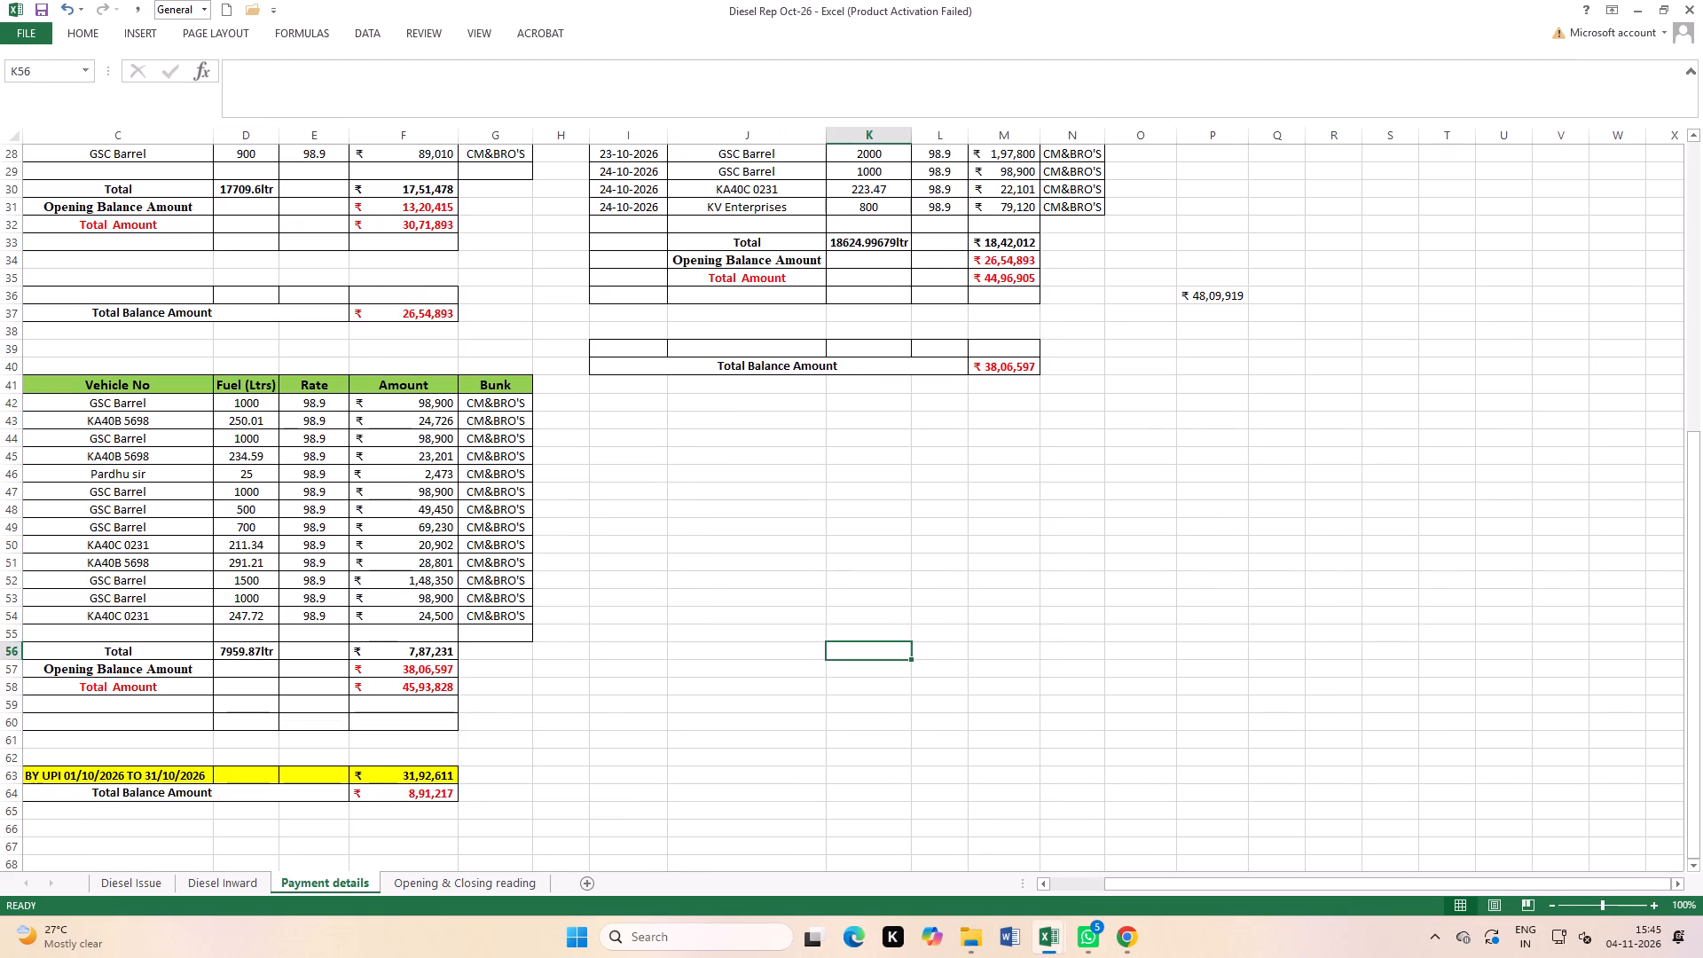
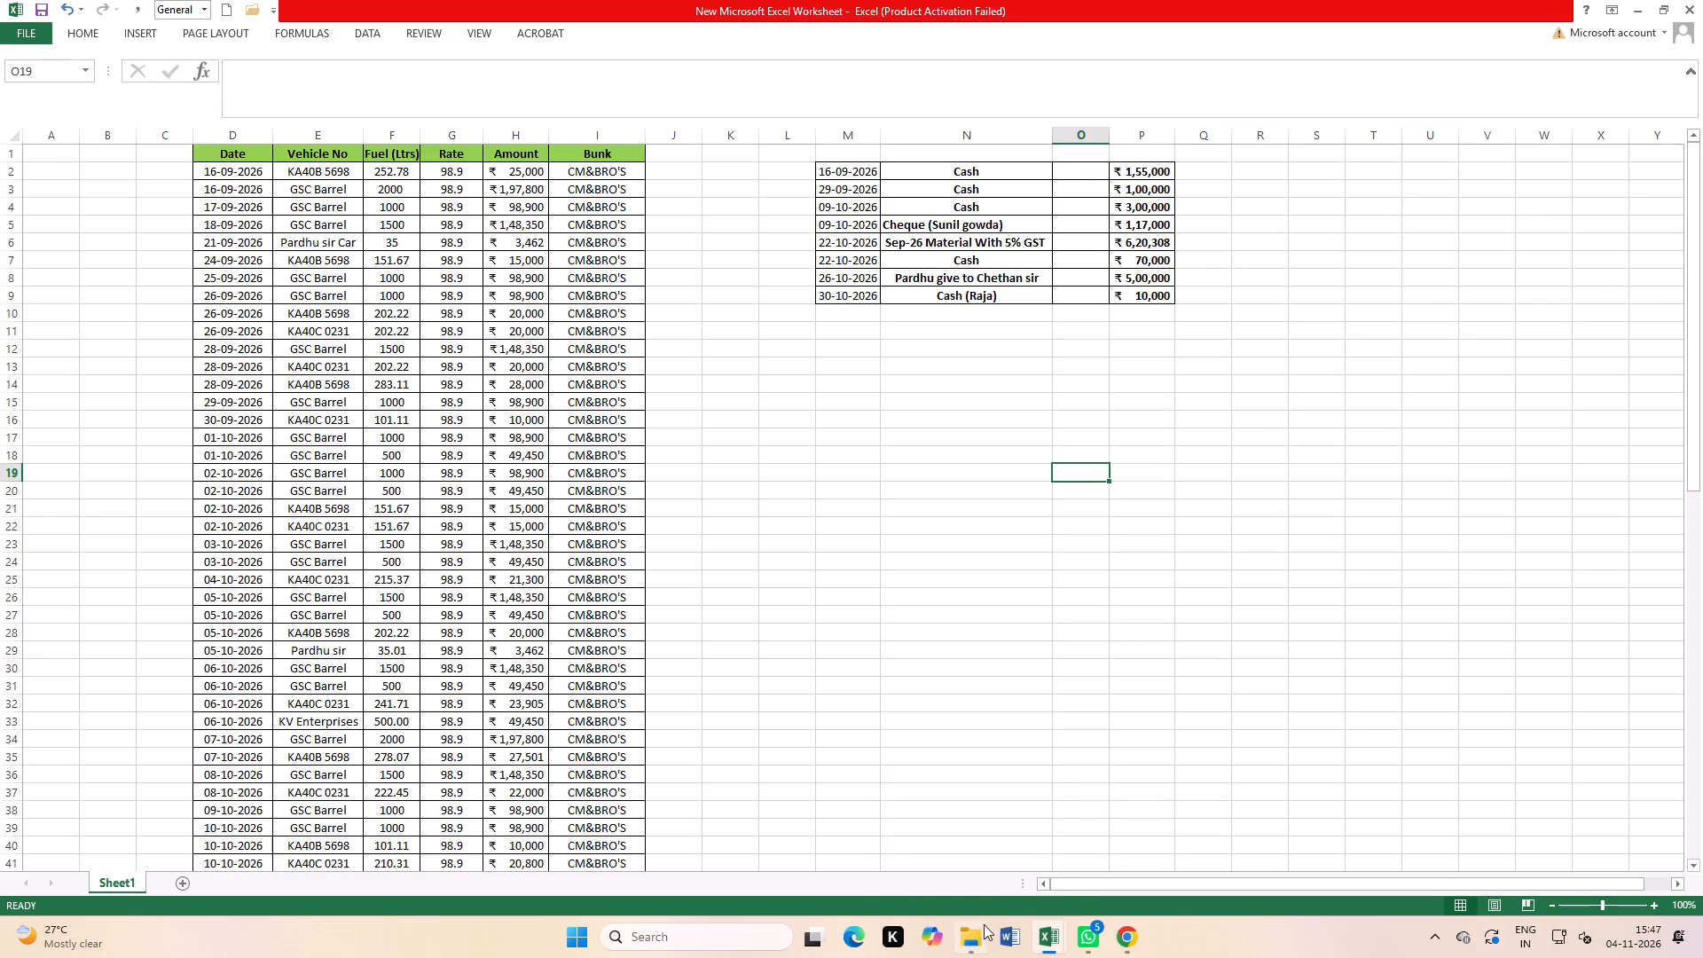
# Open the DLM SALE REPORT workbook from the DLM folder inside Minerals on the USB drive.
pyautogui.click(956, 841)
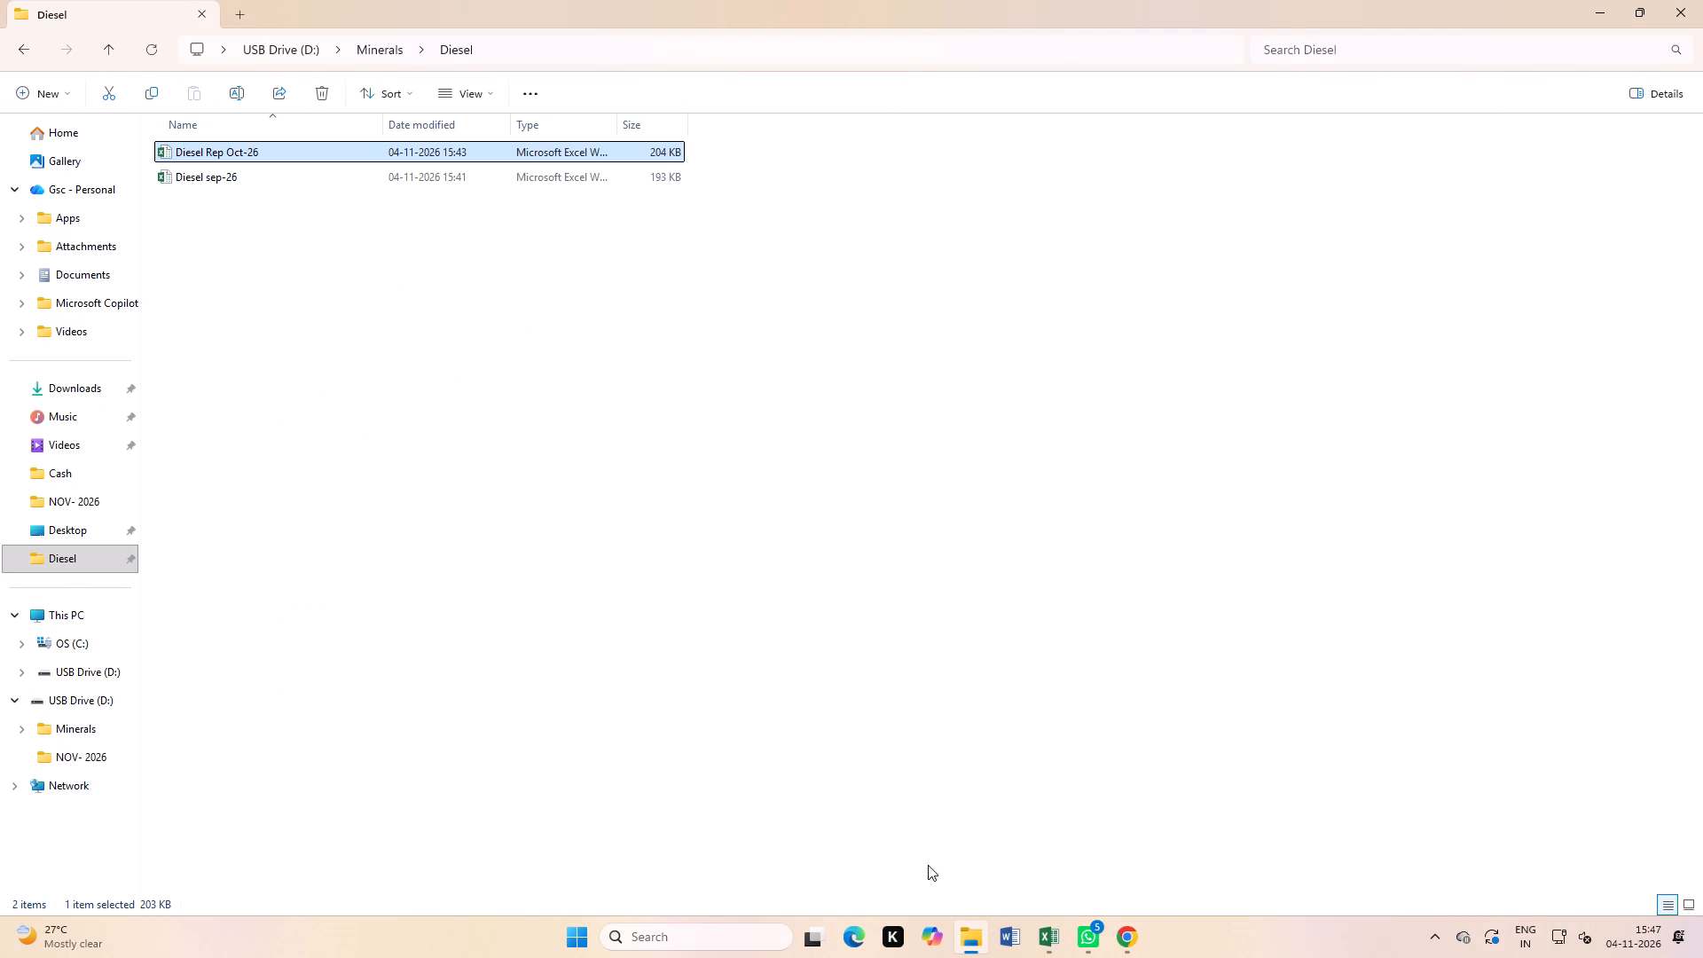
pyautogui.click(969, 938)
pyautogui.click(969, 938)
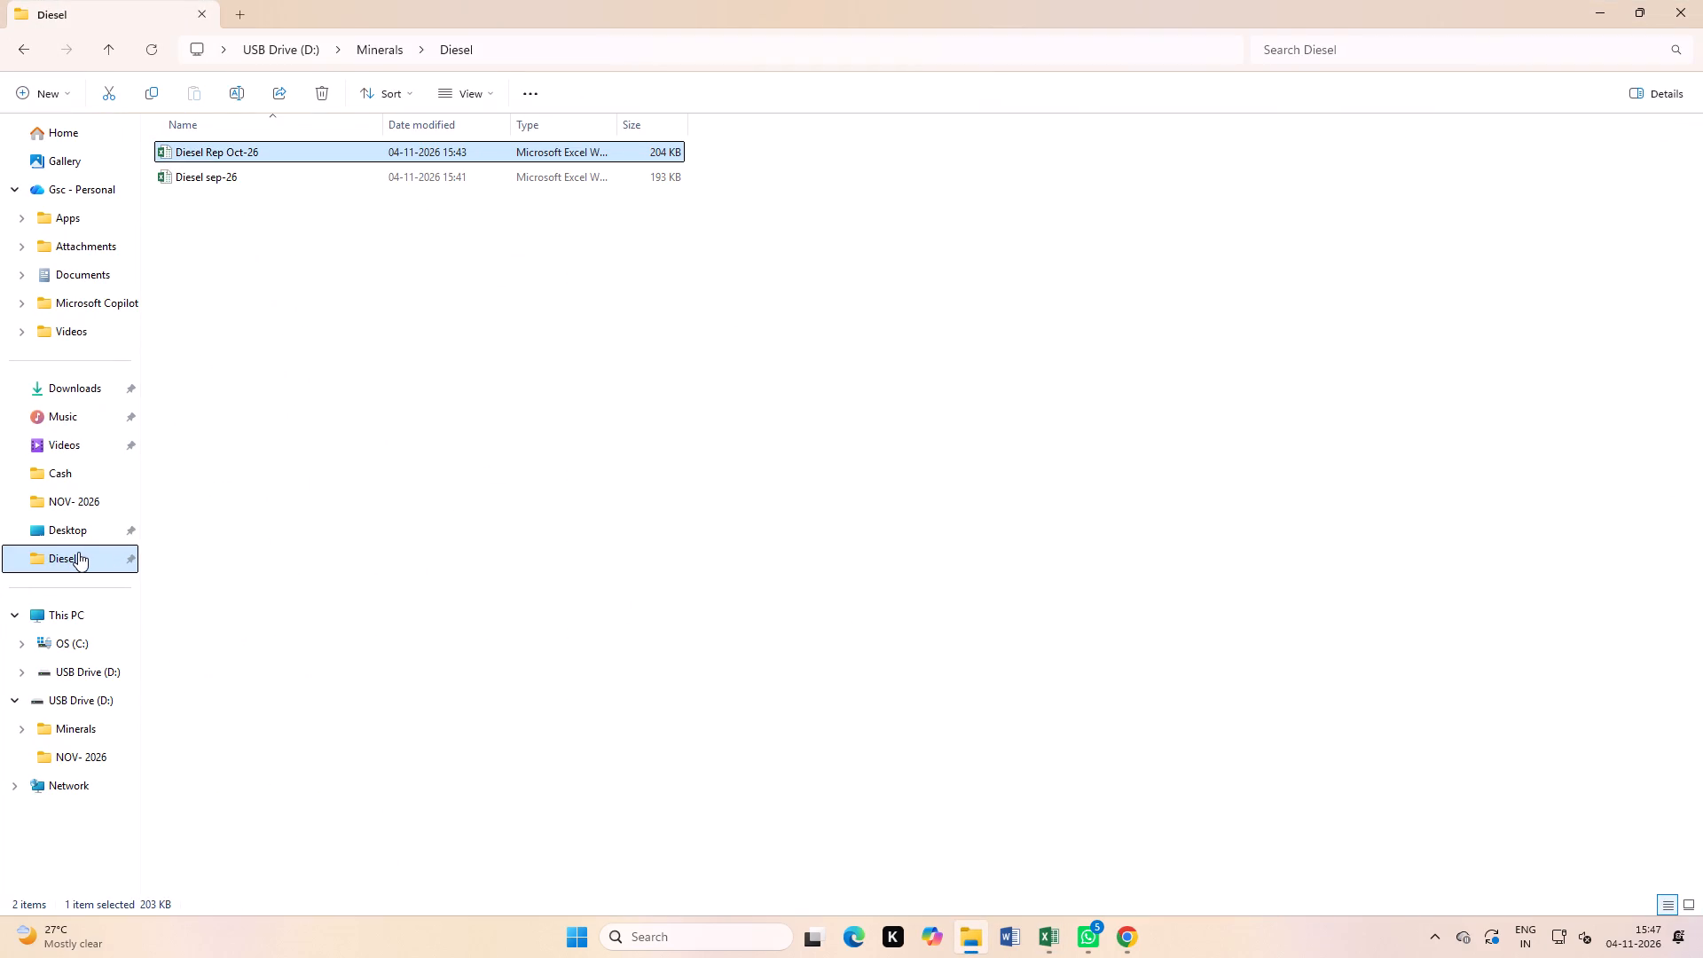
pyautogui.click(82, 726)
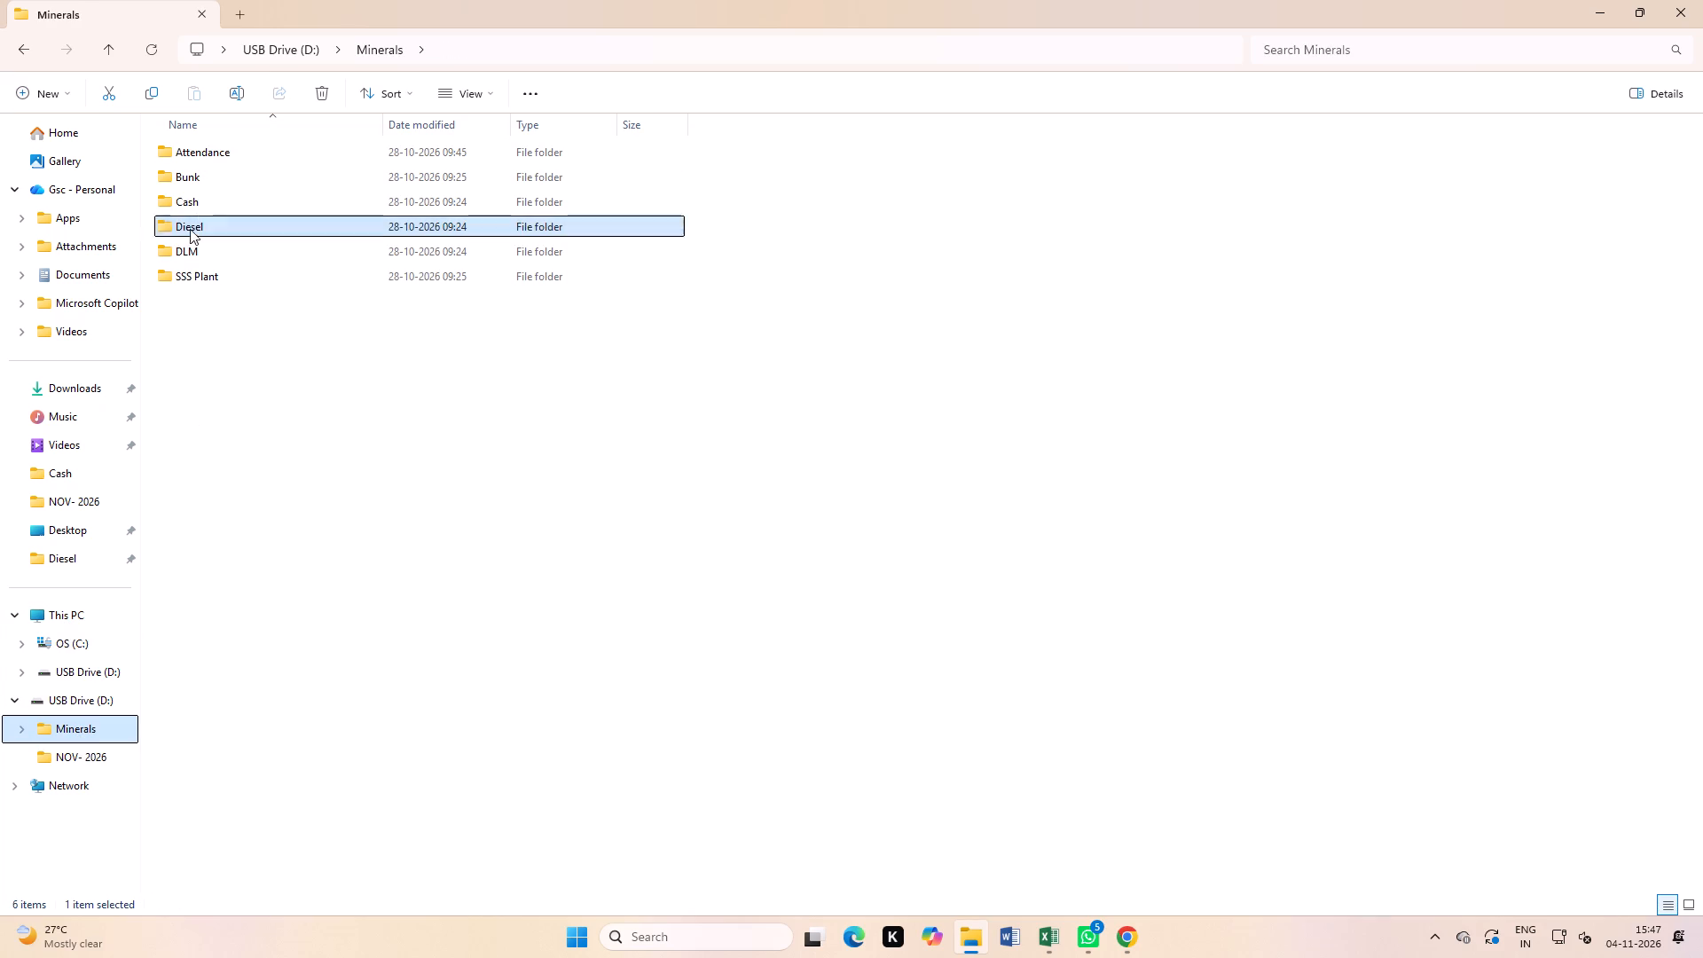
pyautogui.doubleClick(187, 250)
pyautogui.doubleClick(220, 146)
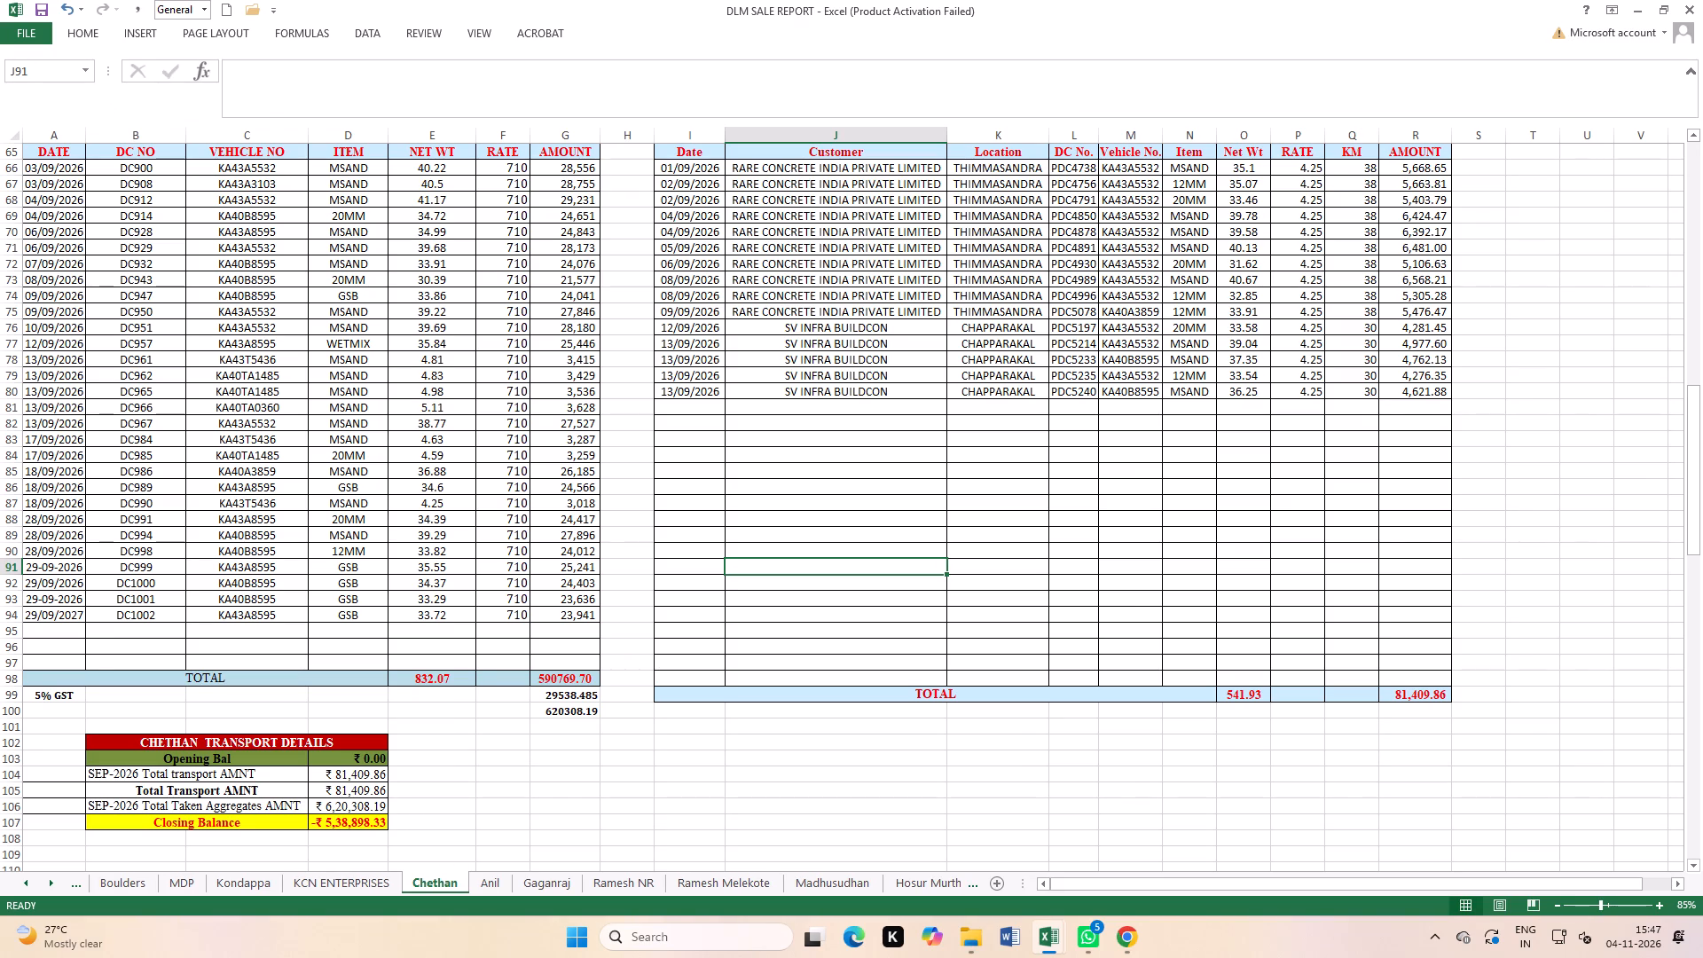
# Look through the MDP and Boulders sheets of the sale report.
pyautogui.click(185, 884)
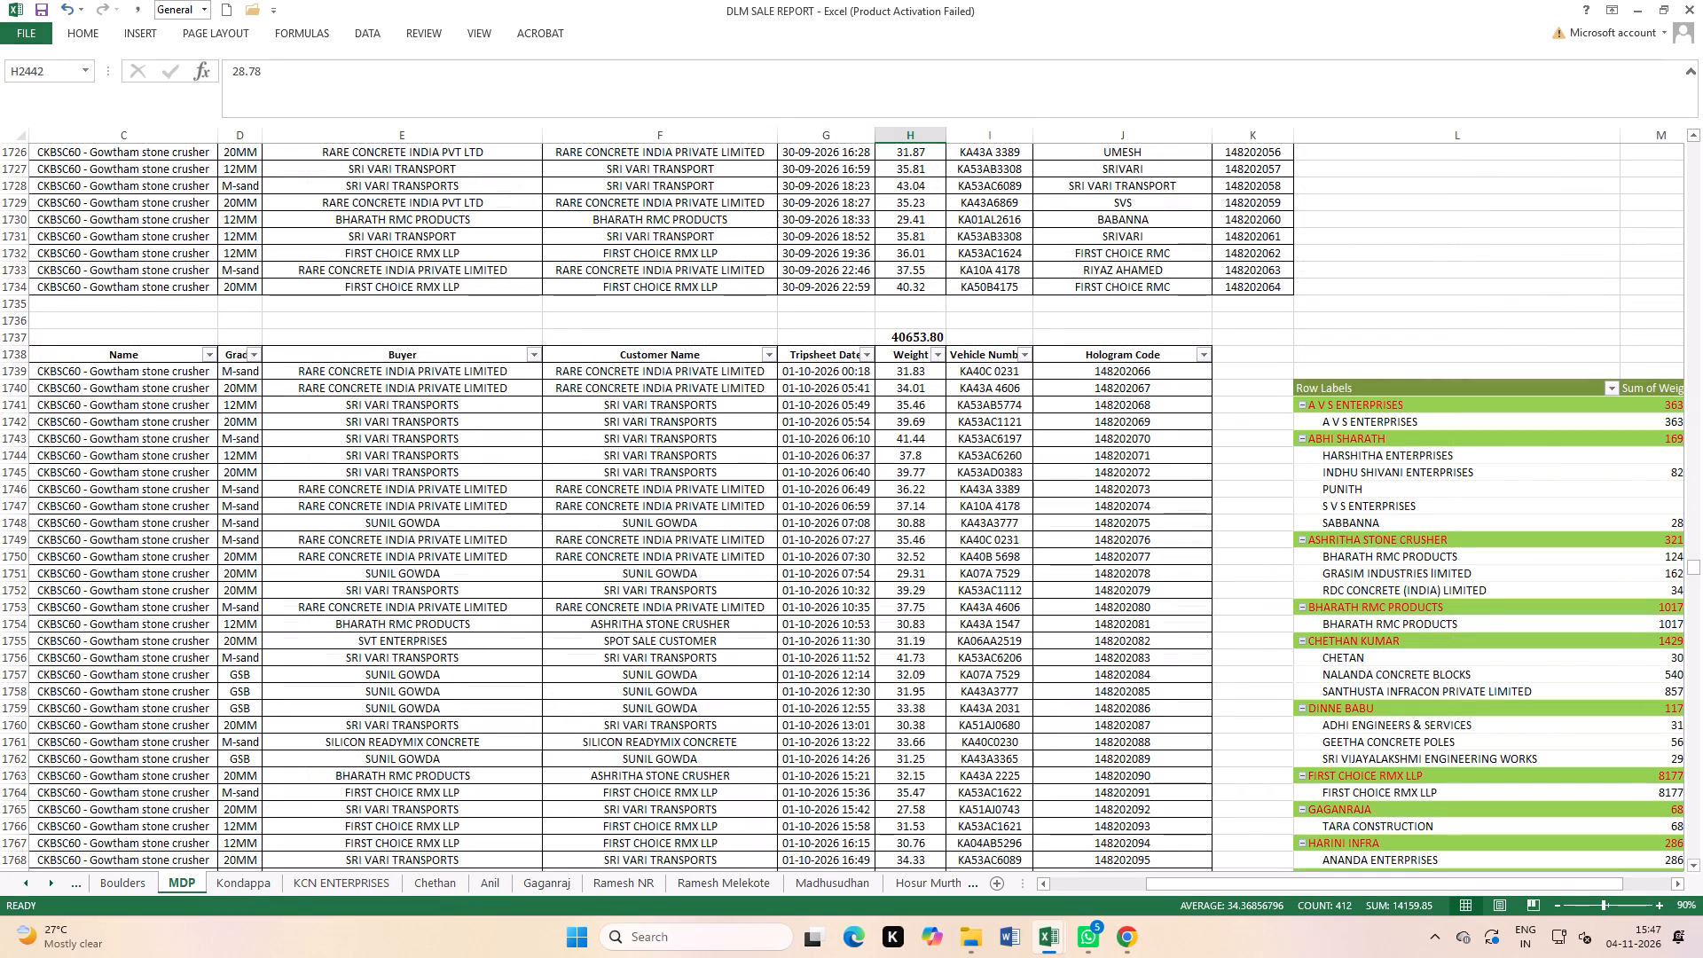
pyautogui.scroll(2, 201, 775)
pyautogui.click(120, 883)
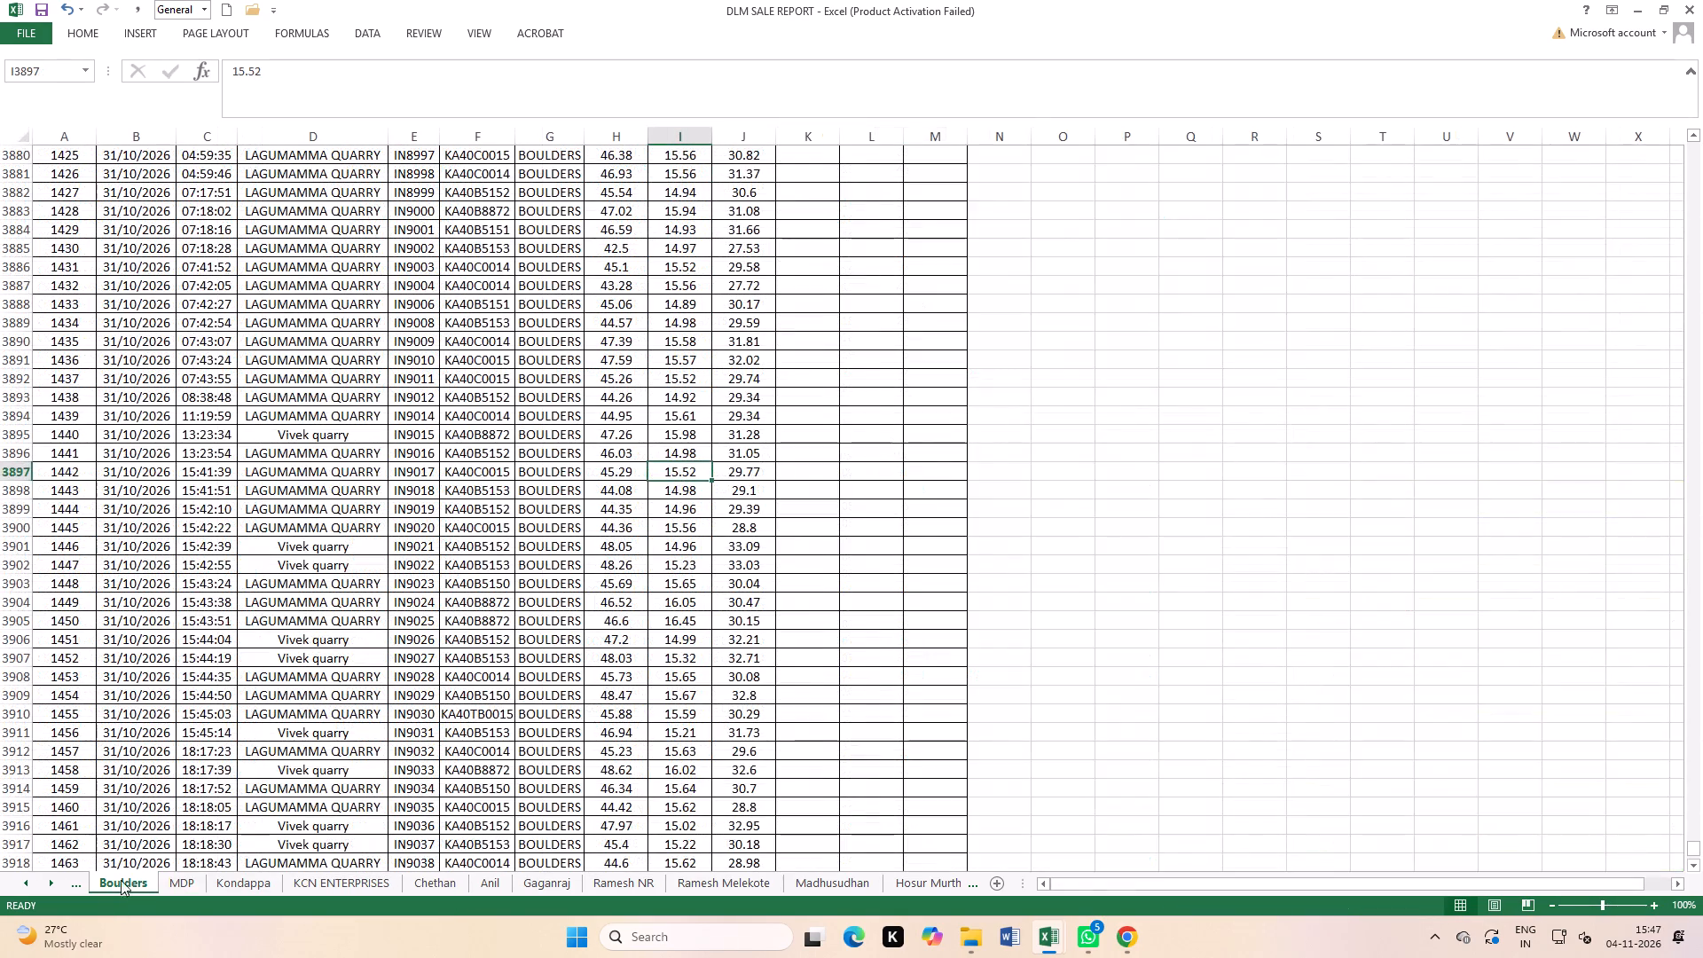
pyautogui.scroll(16, 305, 737)
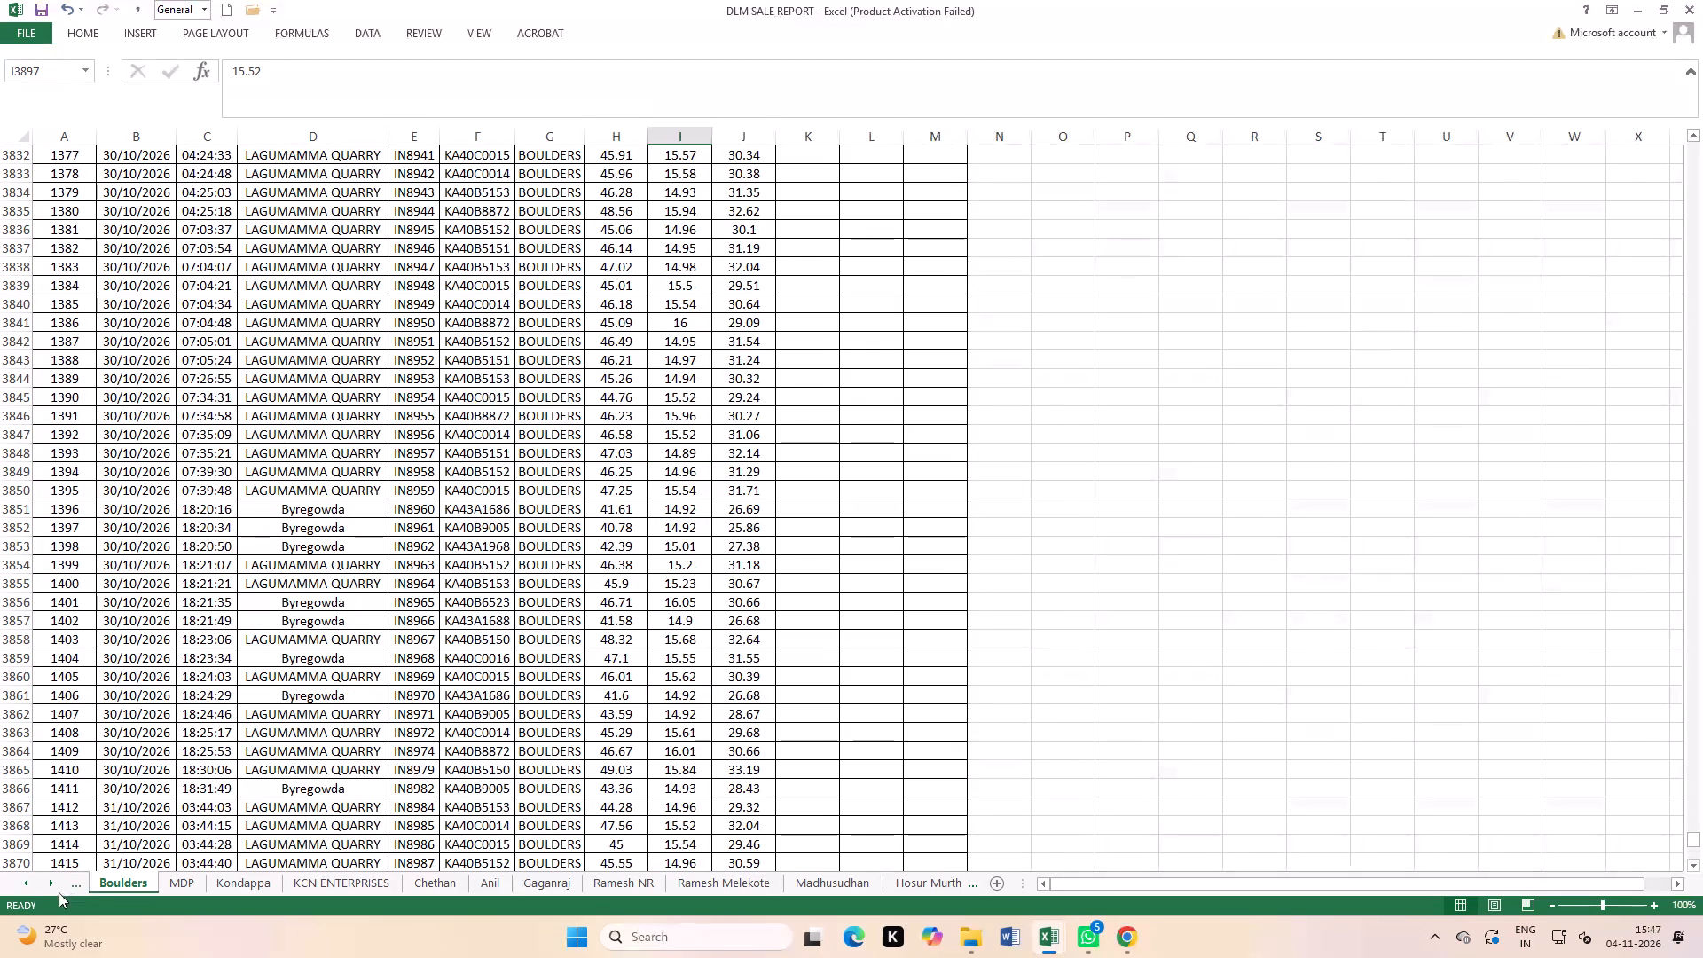
# Examine the August and September 2026 material and transport tables on the Chethan sheet.
pyautogui.click(433, 881)
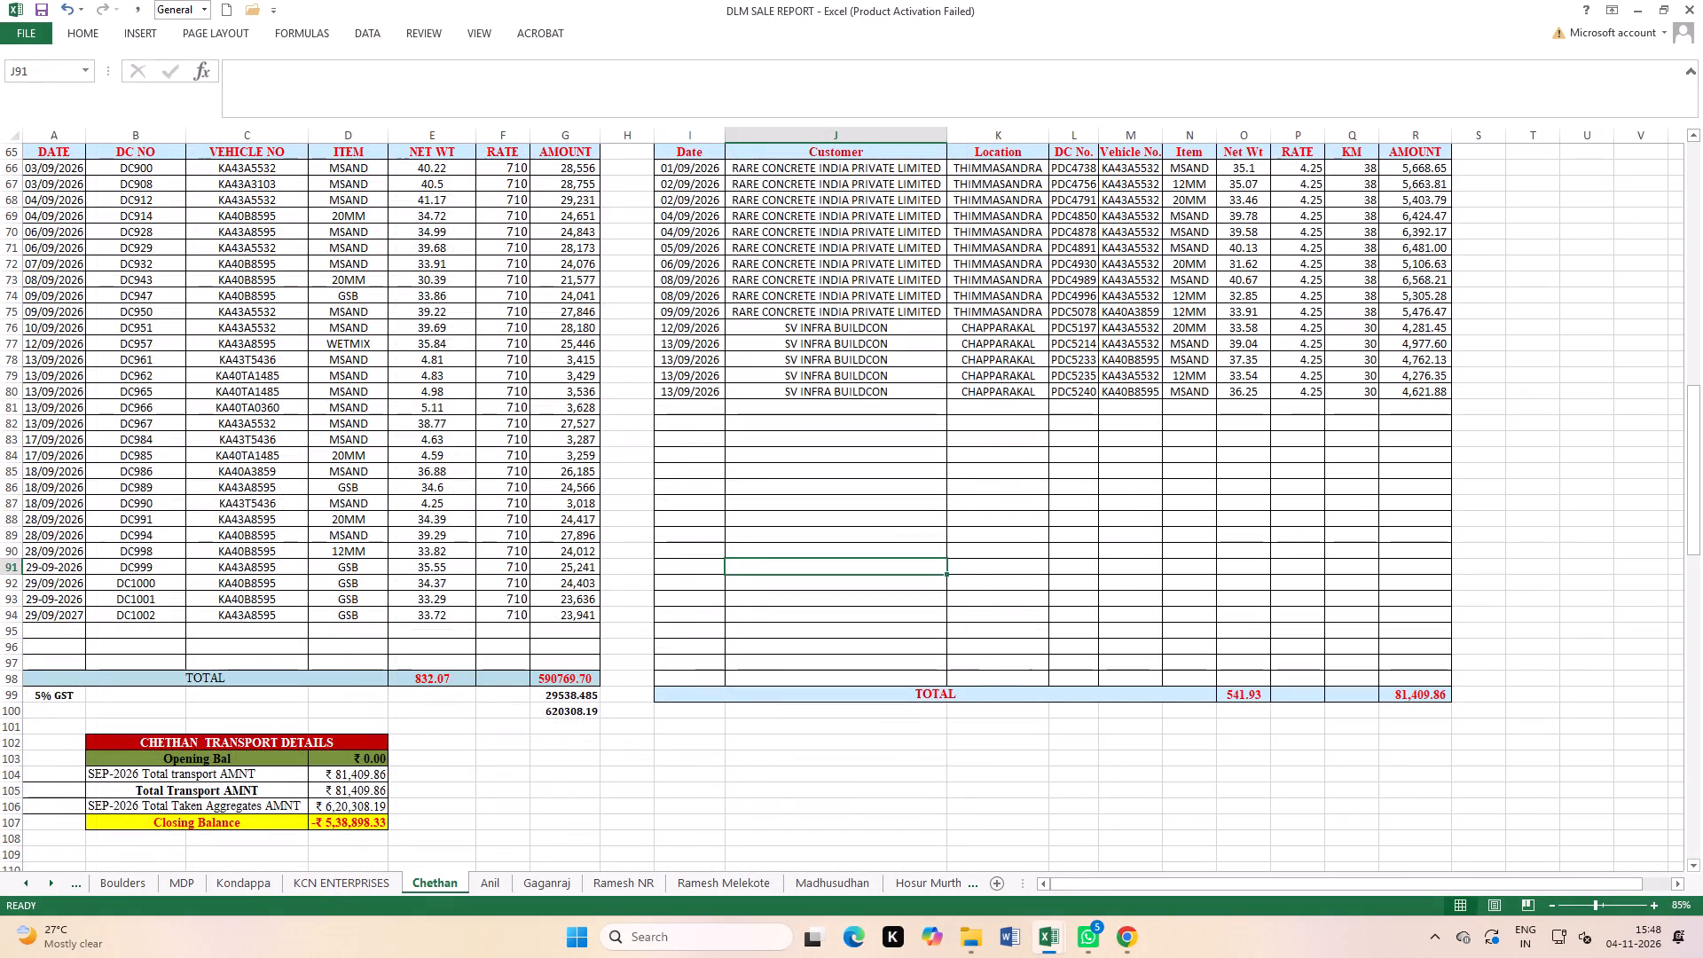
pyautogui.scroll(3, 401, 632)
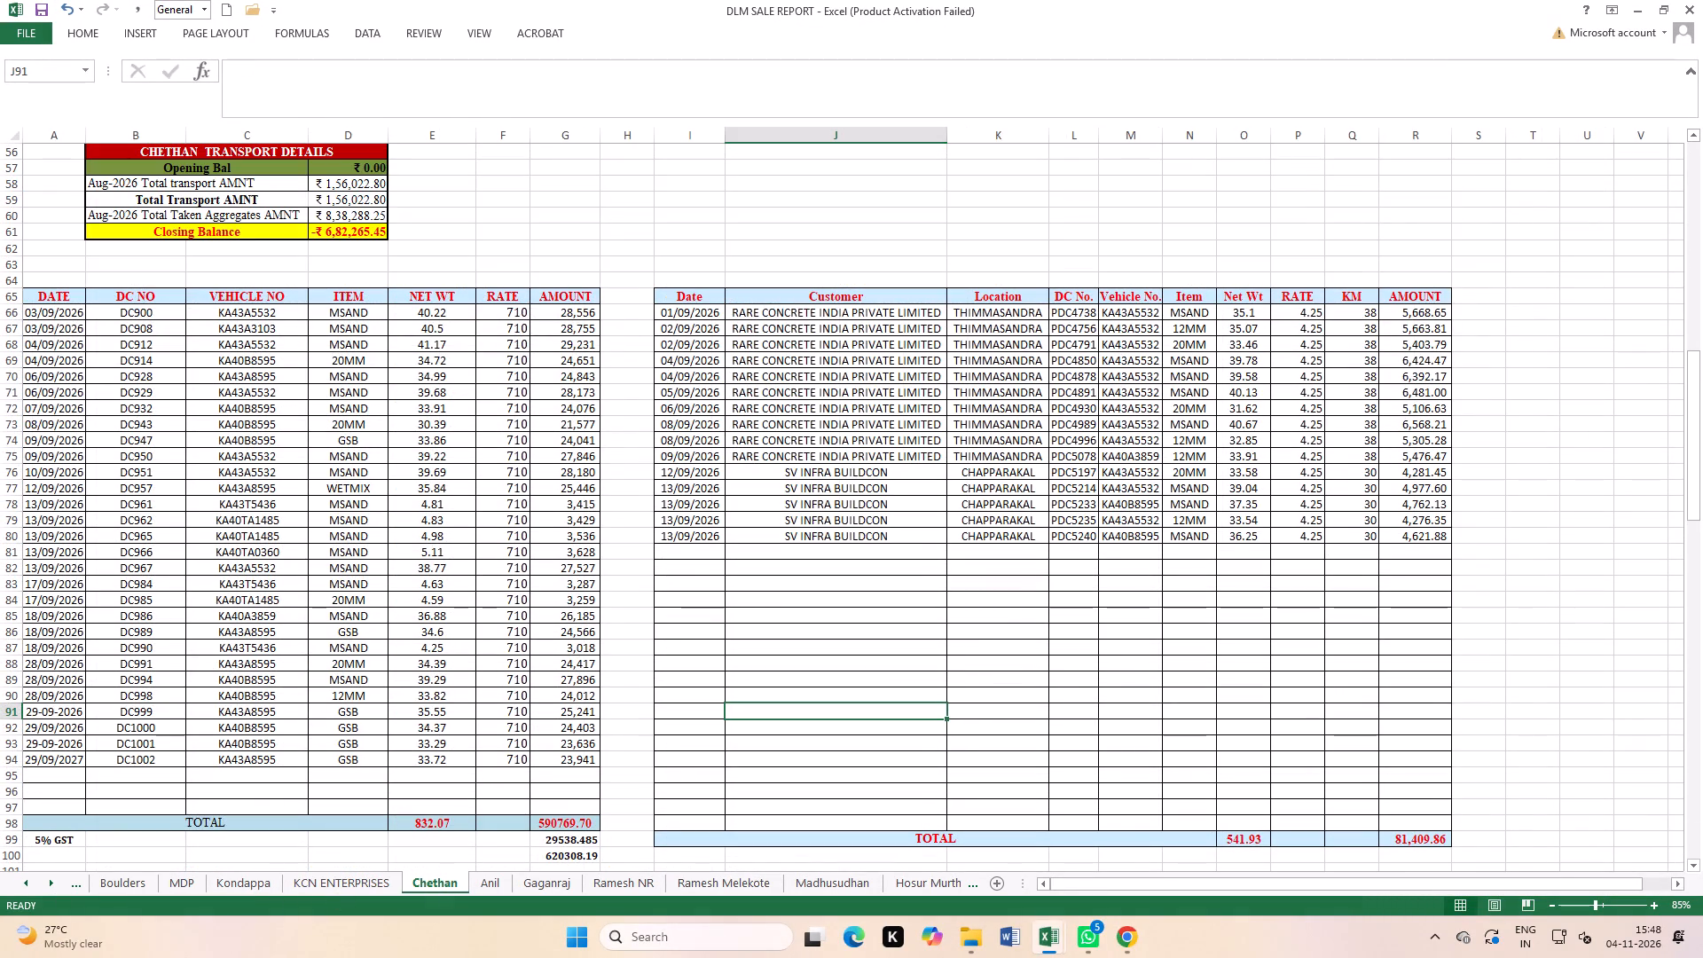
pyautogui.scroll(8, 373, 612)
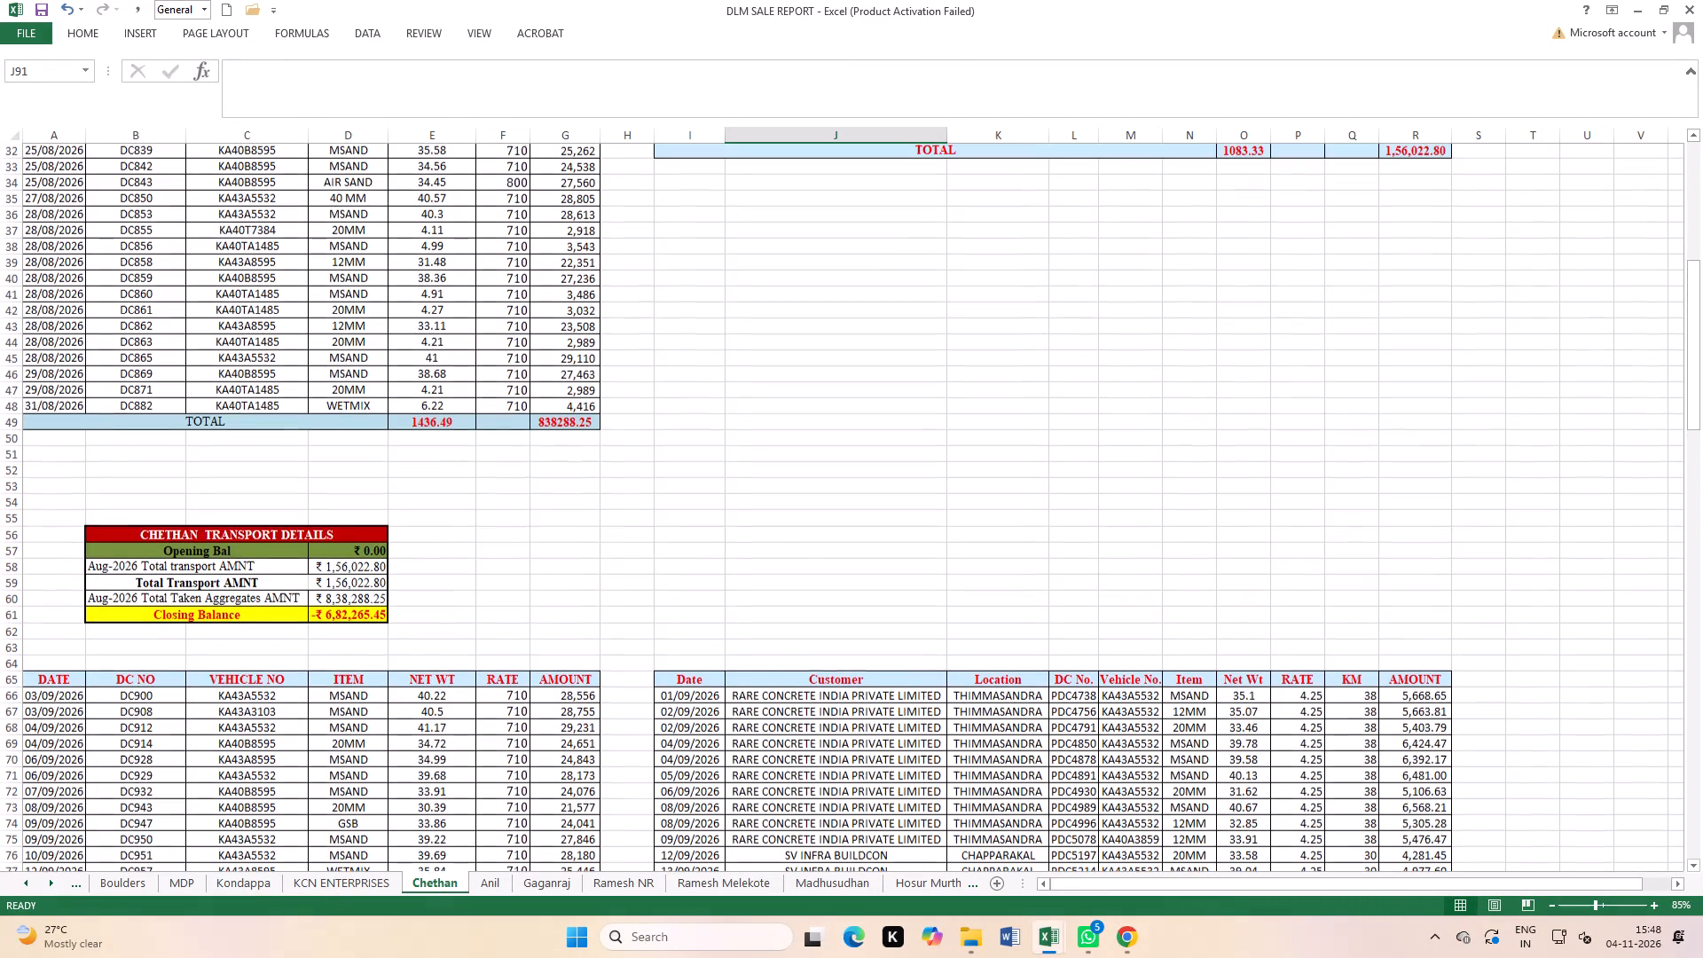
pyautogui.scroll(11, 411, 548)
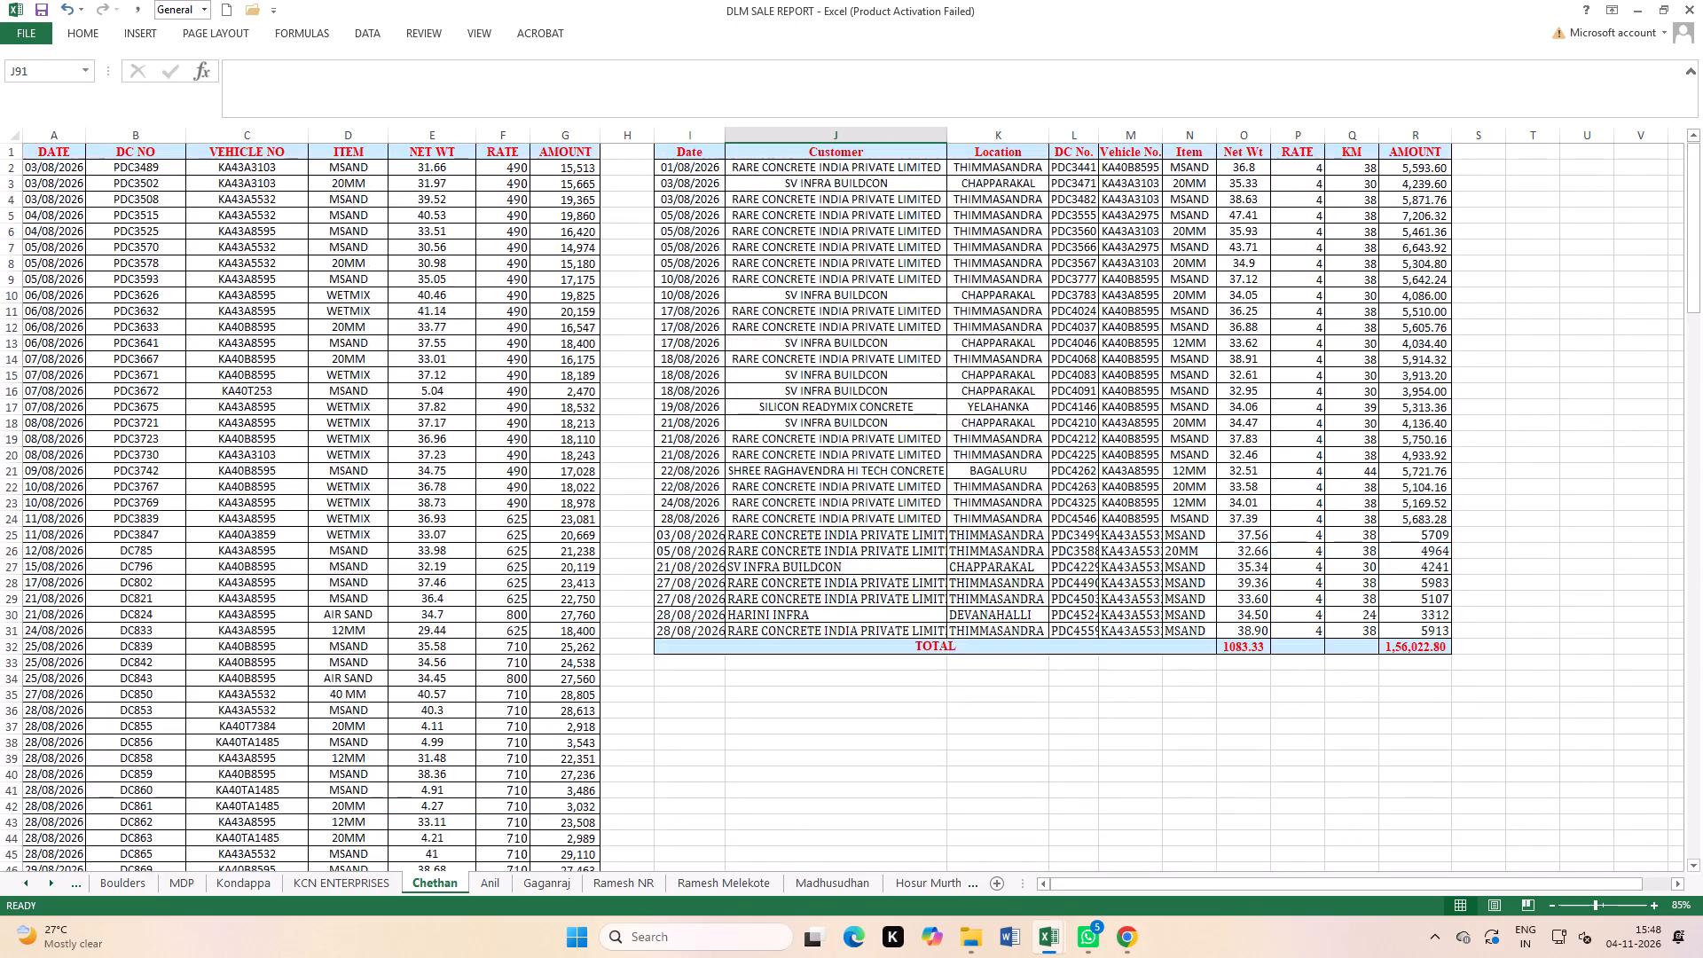
pyautogui.scroll(12, 394, 539)
pyautogui.scroll(11, 388, 536)
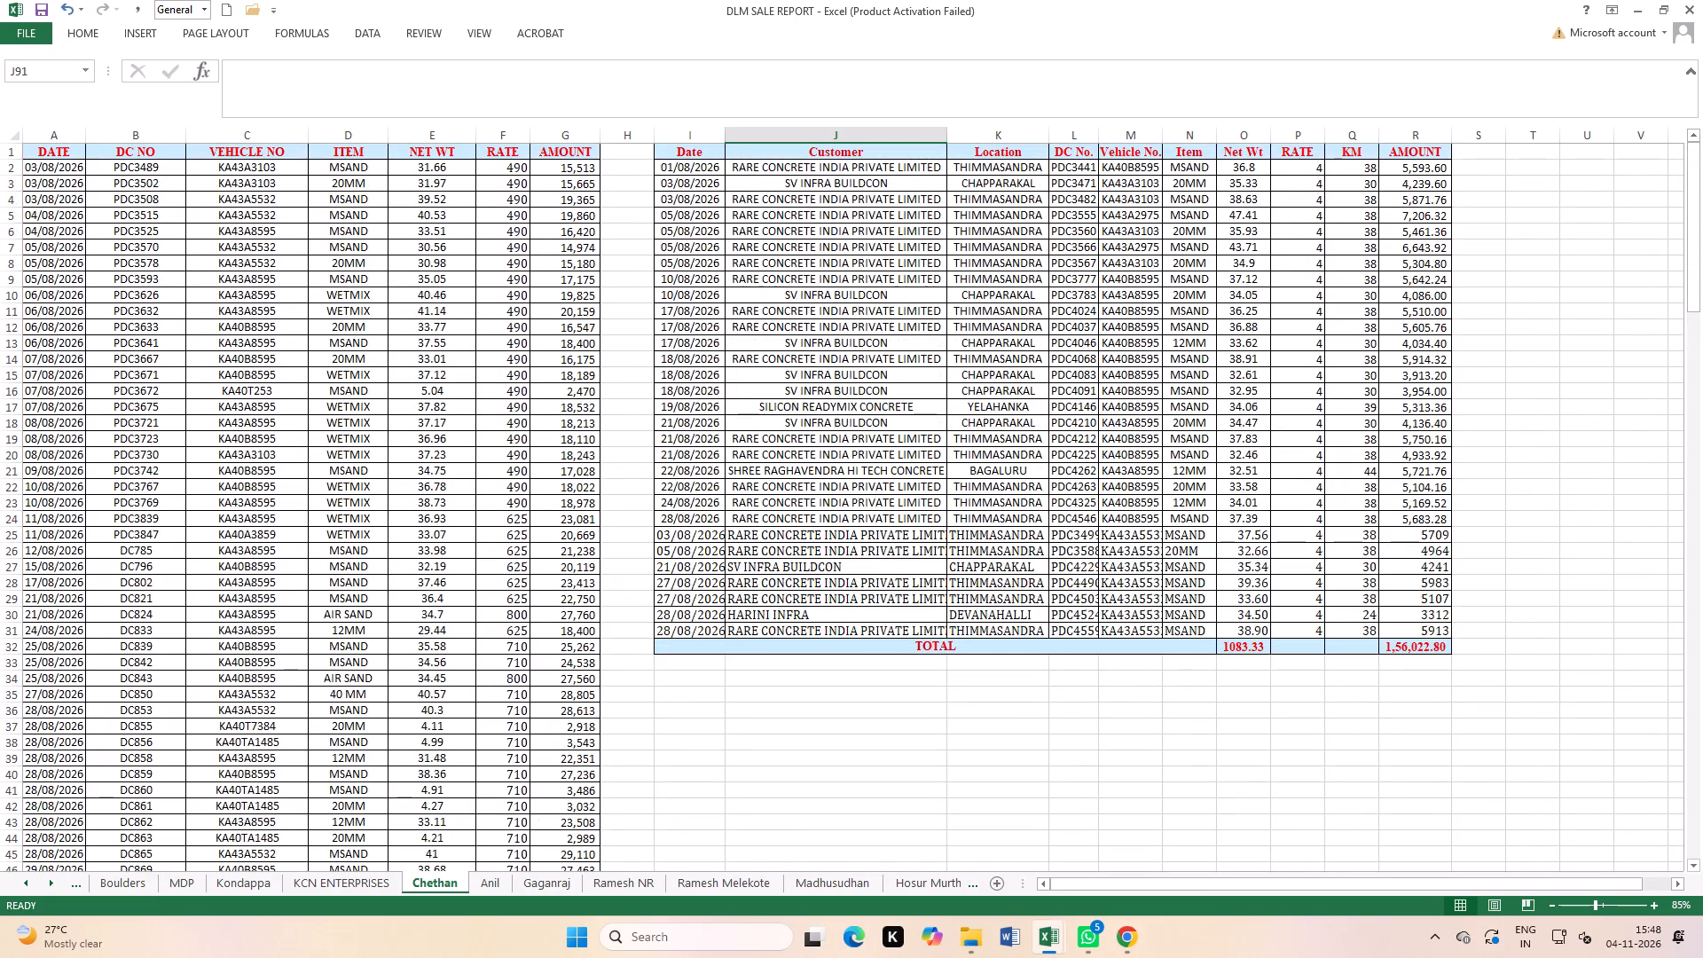
pyautogui.scroll(-4, 378, 572)
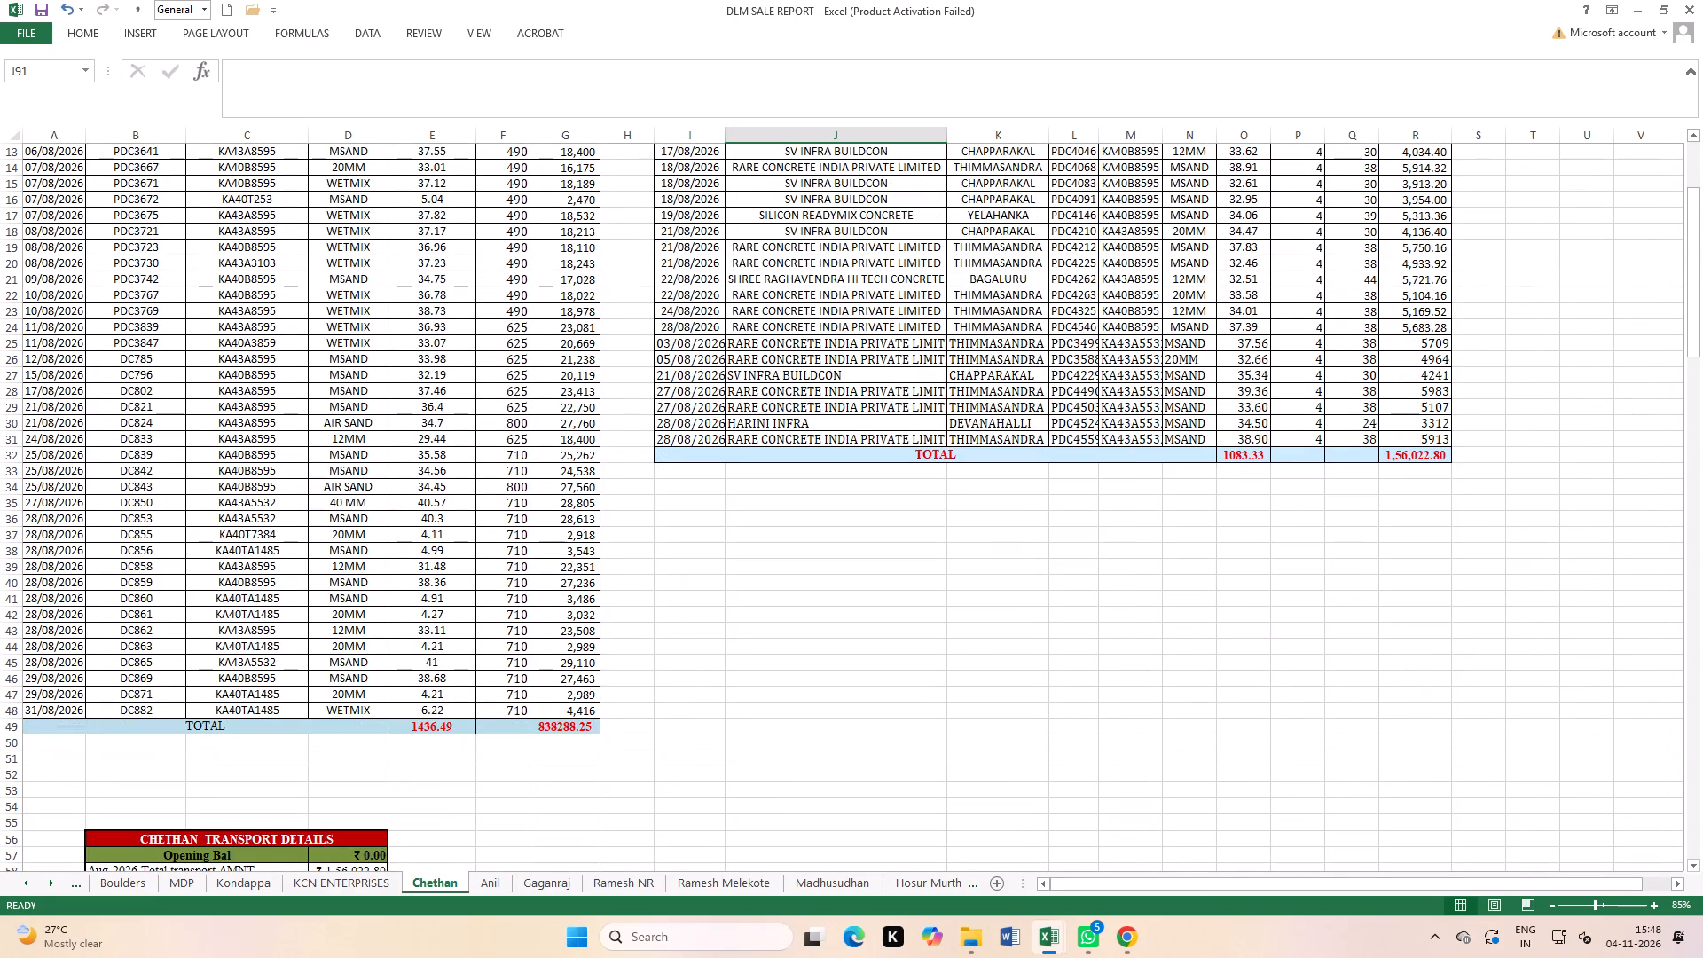
pyautogui.scroll(7, 466, 637)
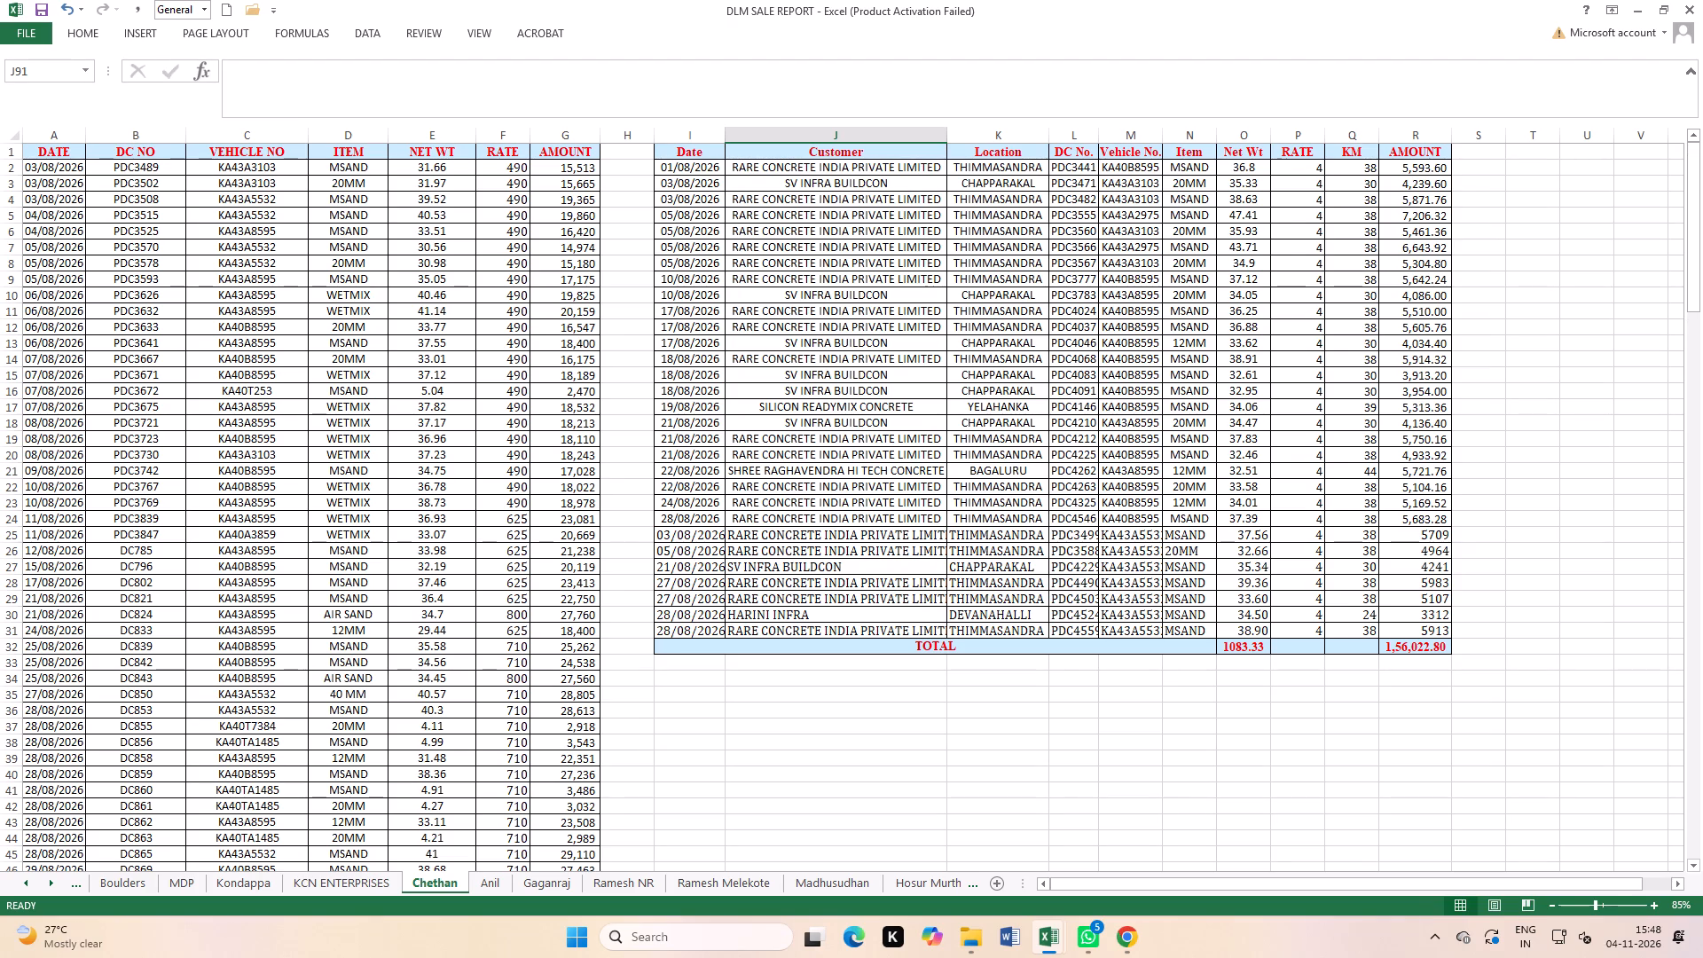
# Add filters to the DATE–AMOUNT header row A1:G1 and filter the ITEM column to AIR SAND only.
pyautogui.moveTo(48, 153); pyautogui.dragTo(544, 150)
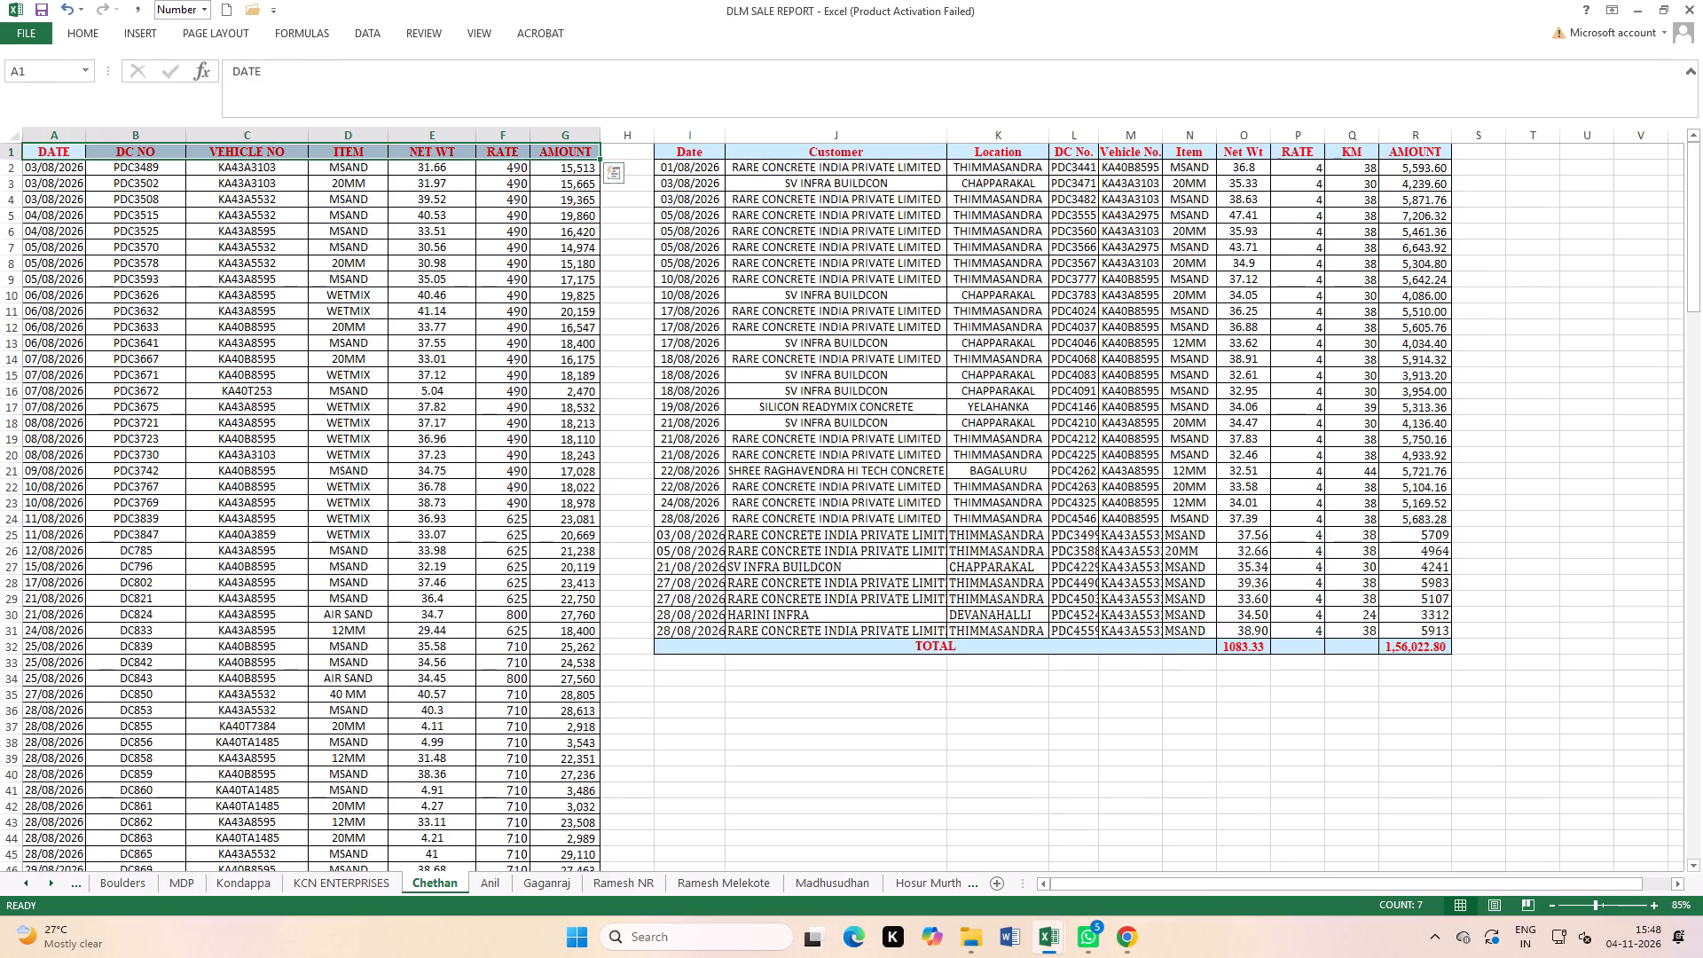
pyautogui.click(369, 32)
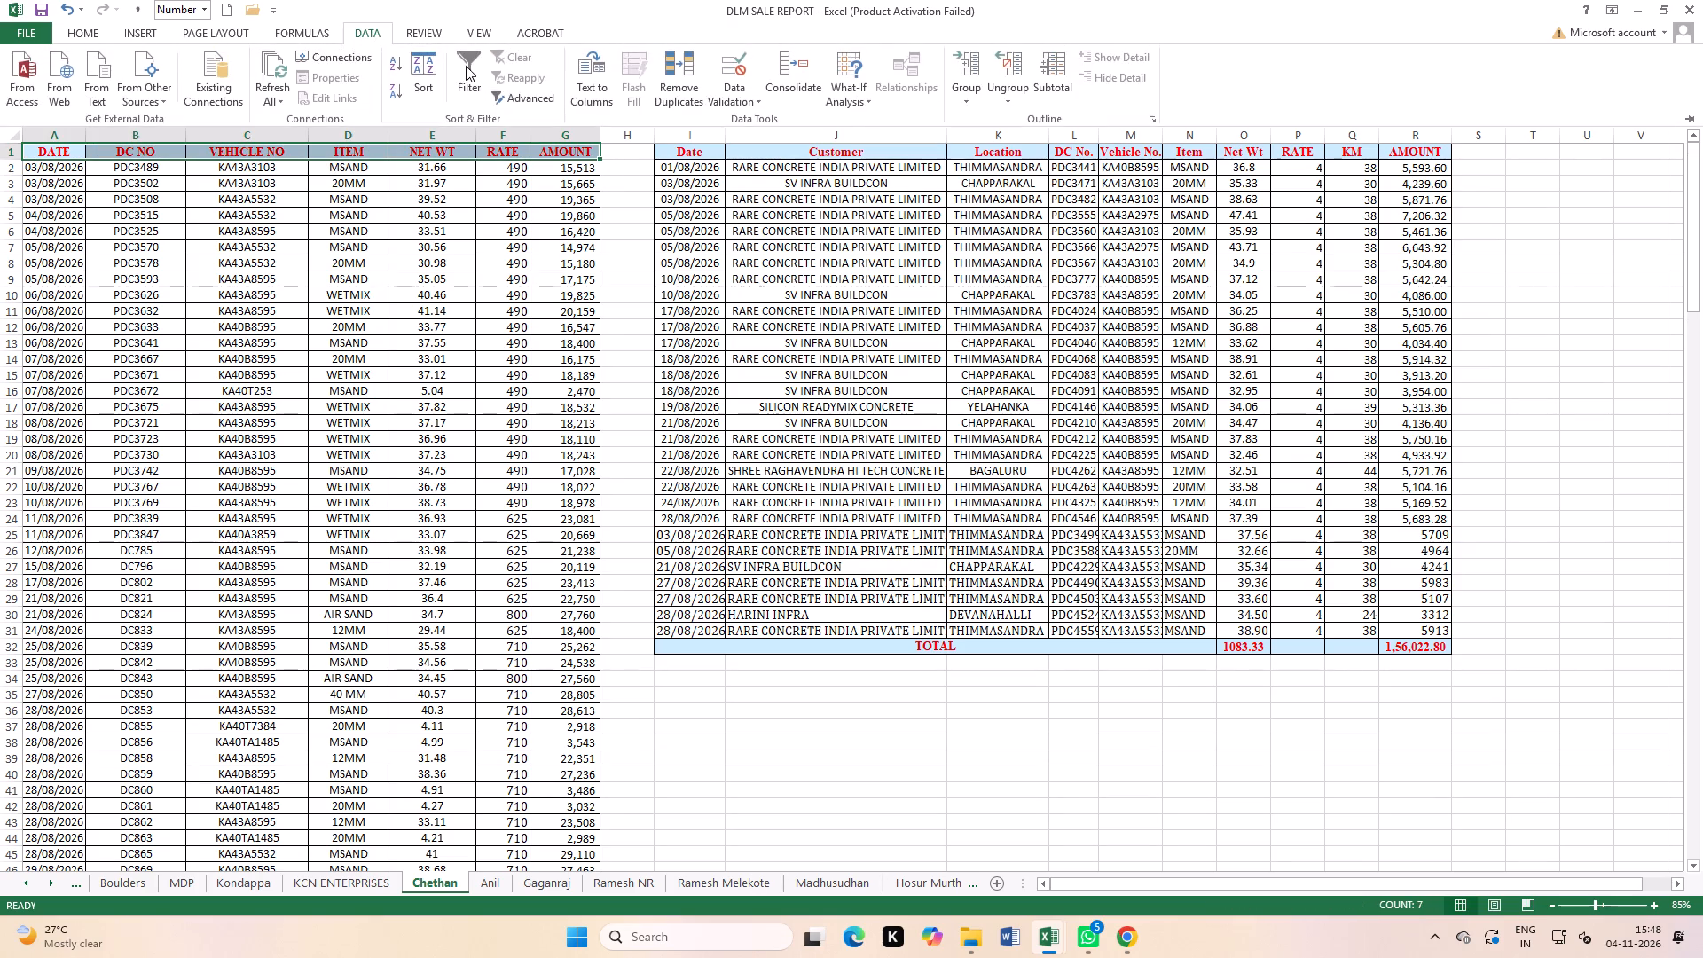
pyautogui.click(466, 66)
pyautogui.click(483, 370)
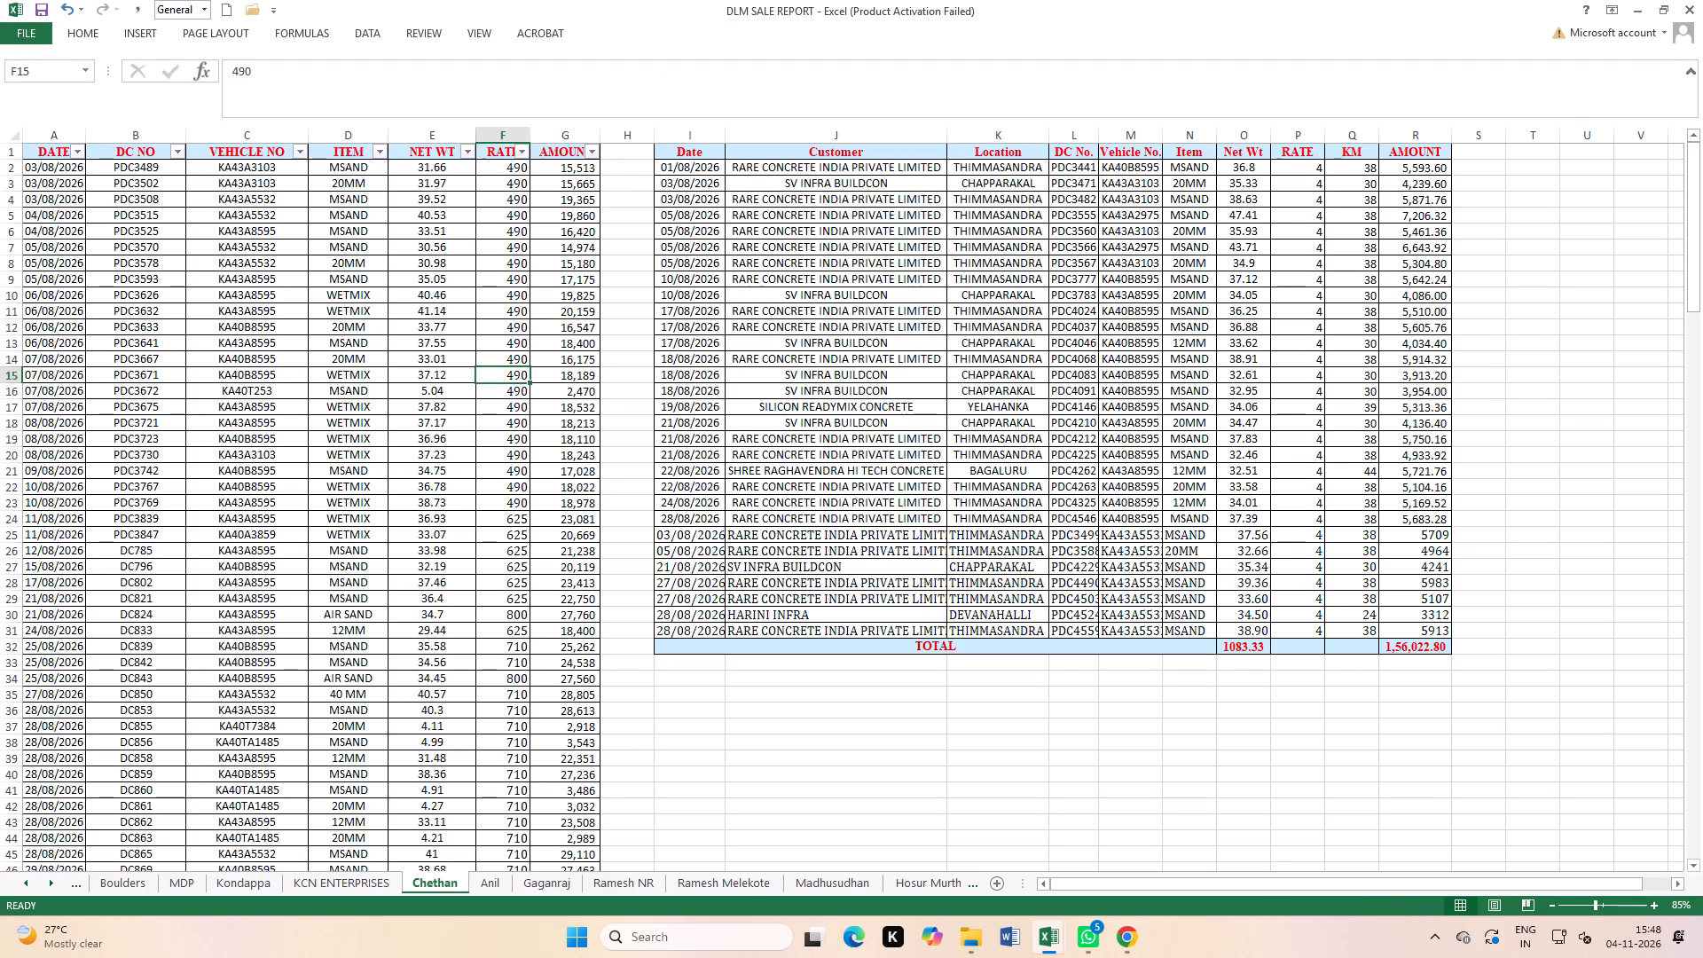
pyautogui.click(381, 159)
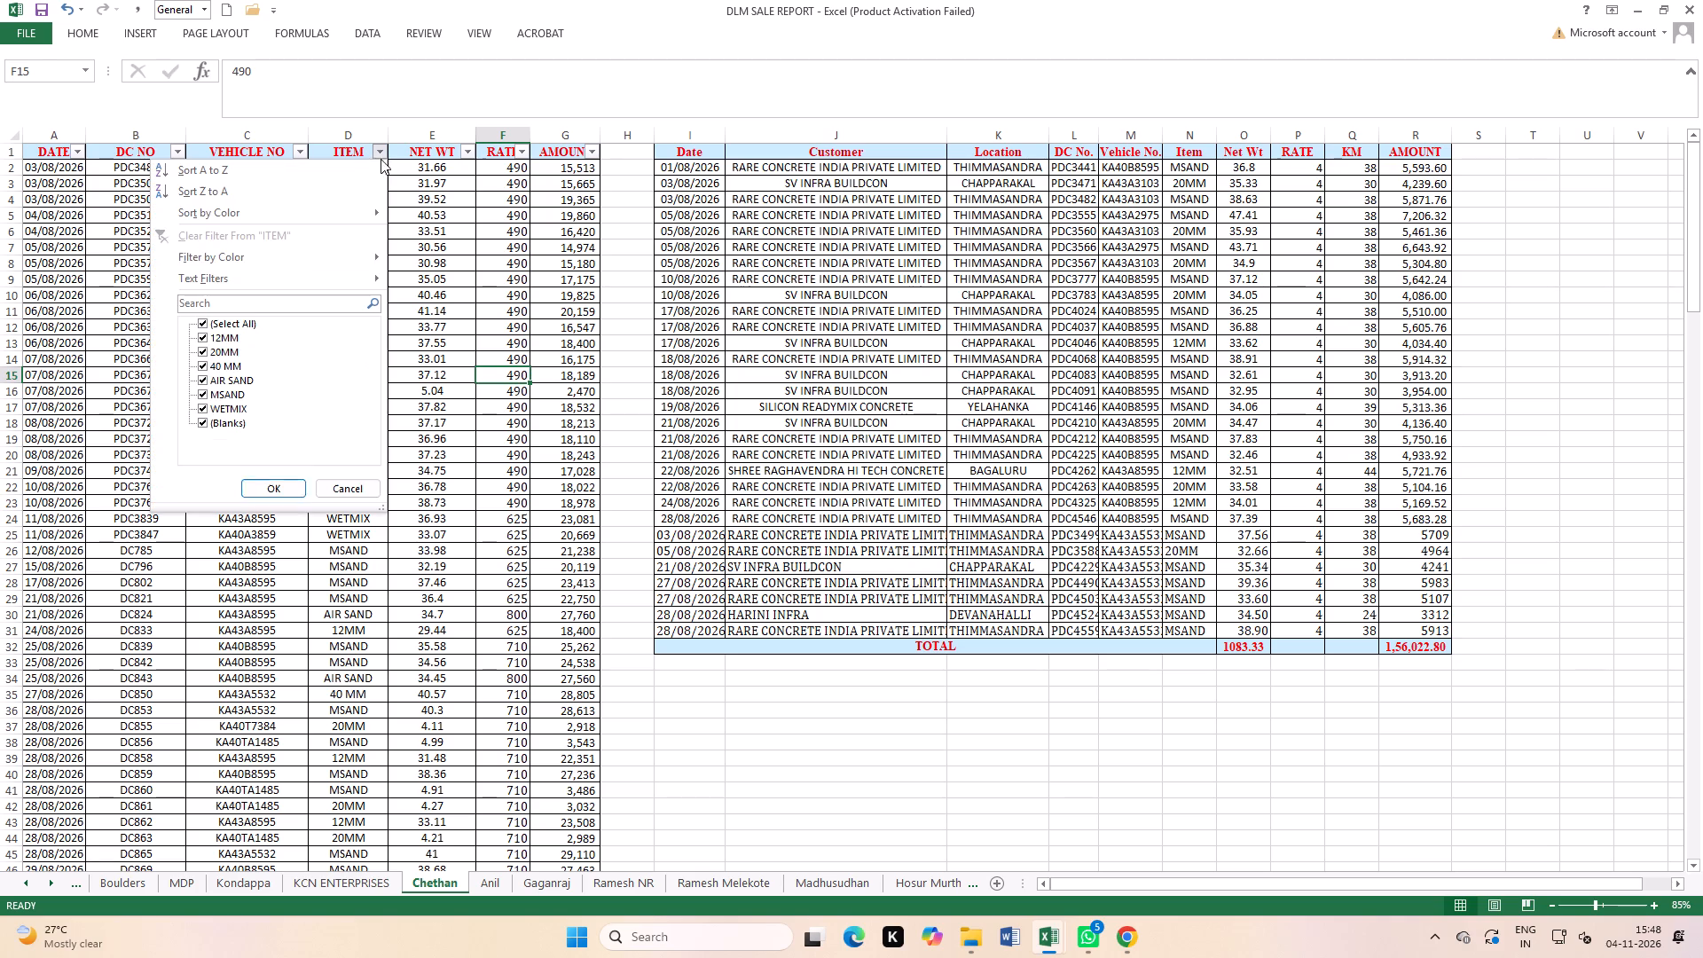
pyautogui.click(247, 322)
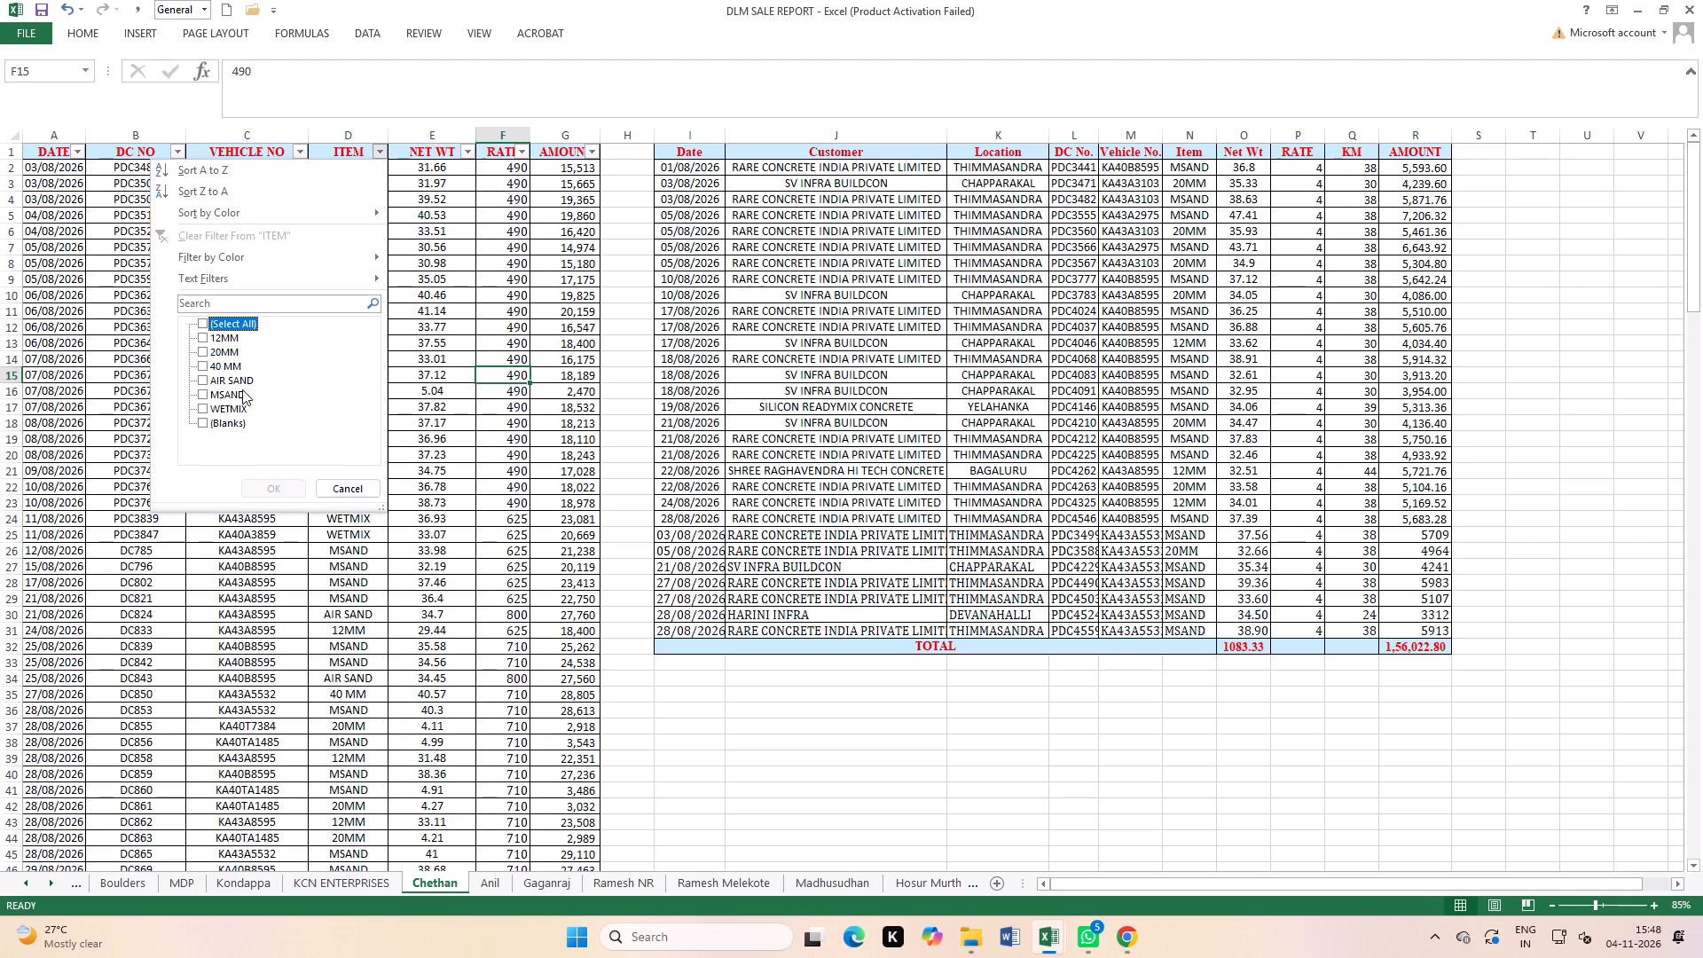
pyautogui.click(242, 381)
pyautogui.click(277, 480)
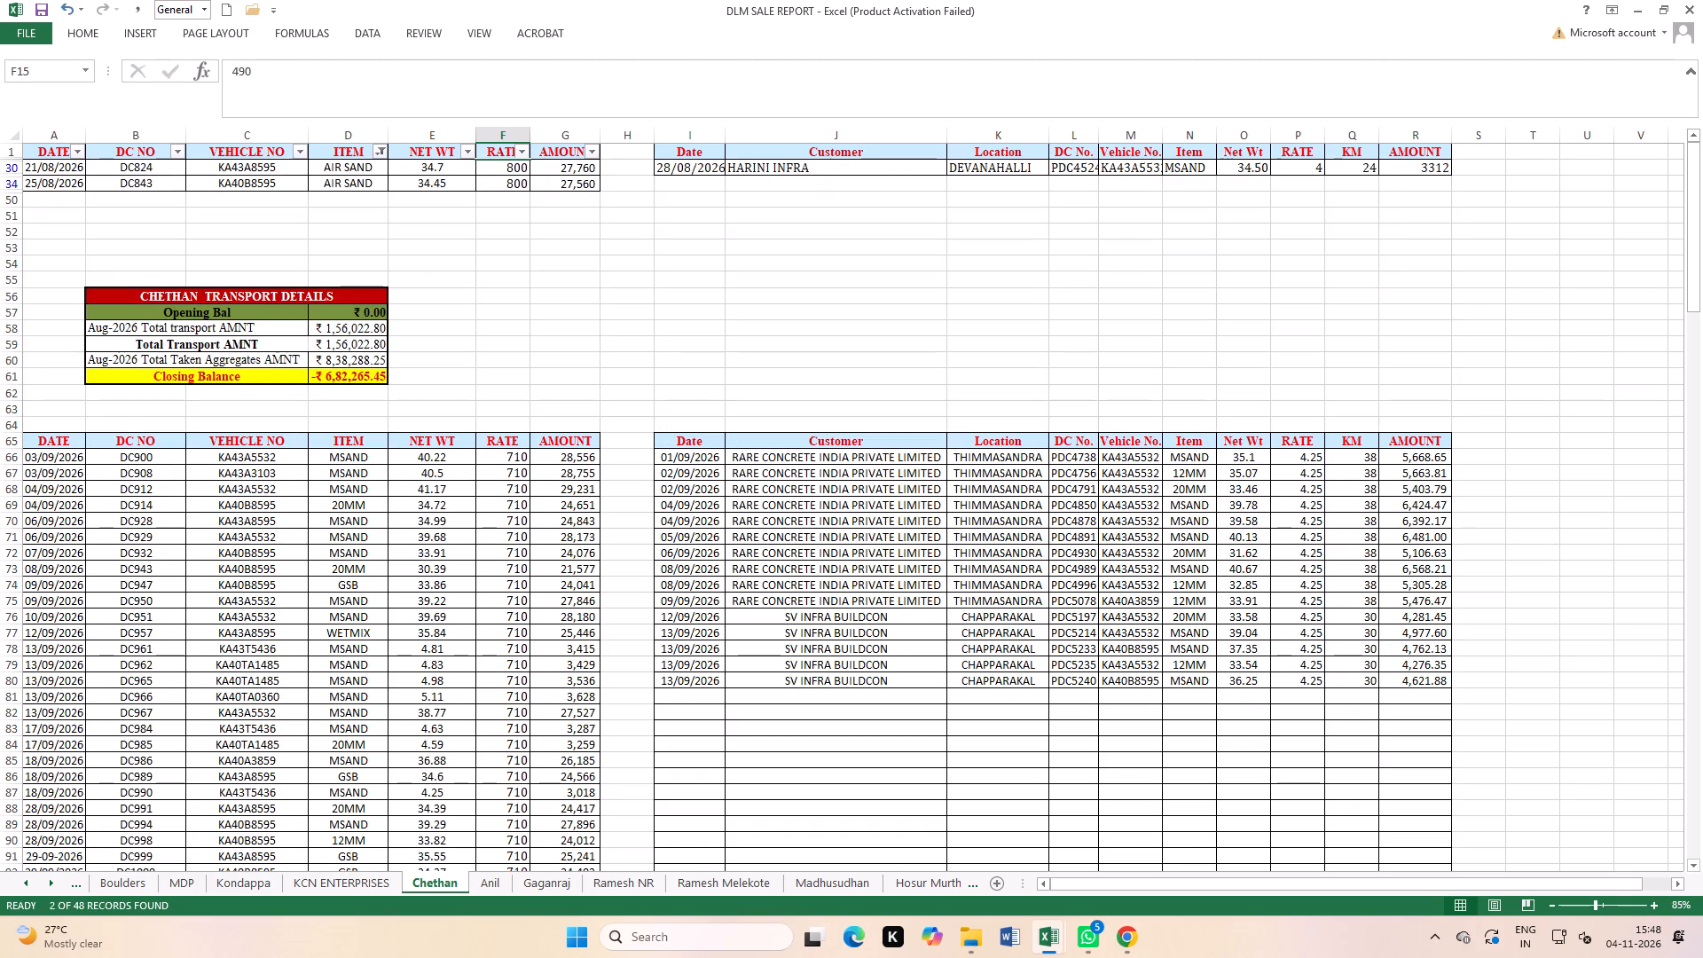
# Remove the filter from the August material table on the Chethan sheet and select cell J49.
pyautogui.click(552, 336)
pyautogui.scroll(1, 552, 340)
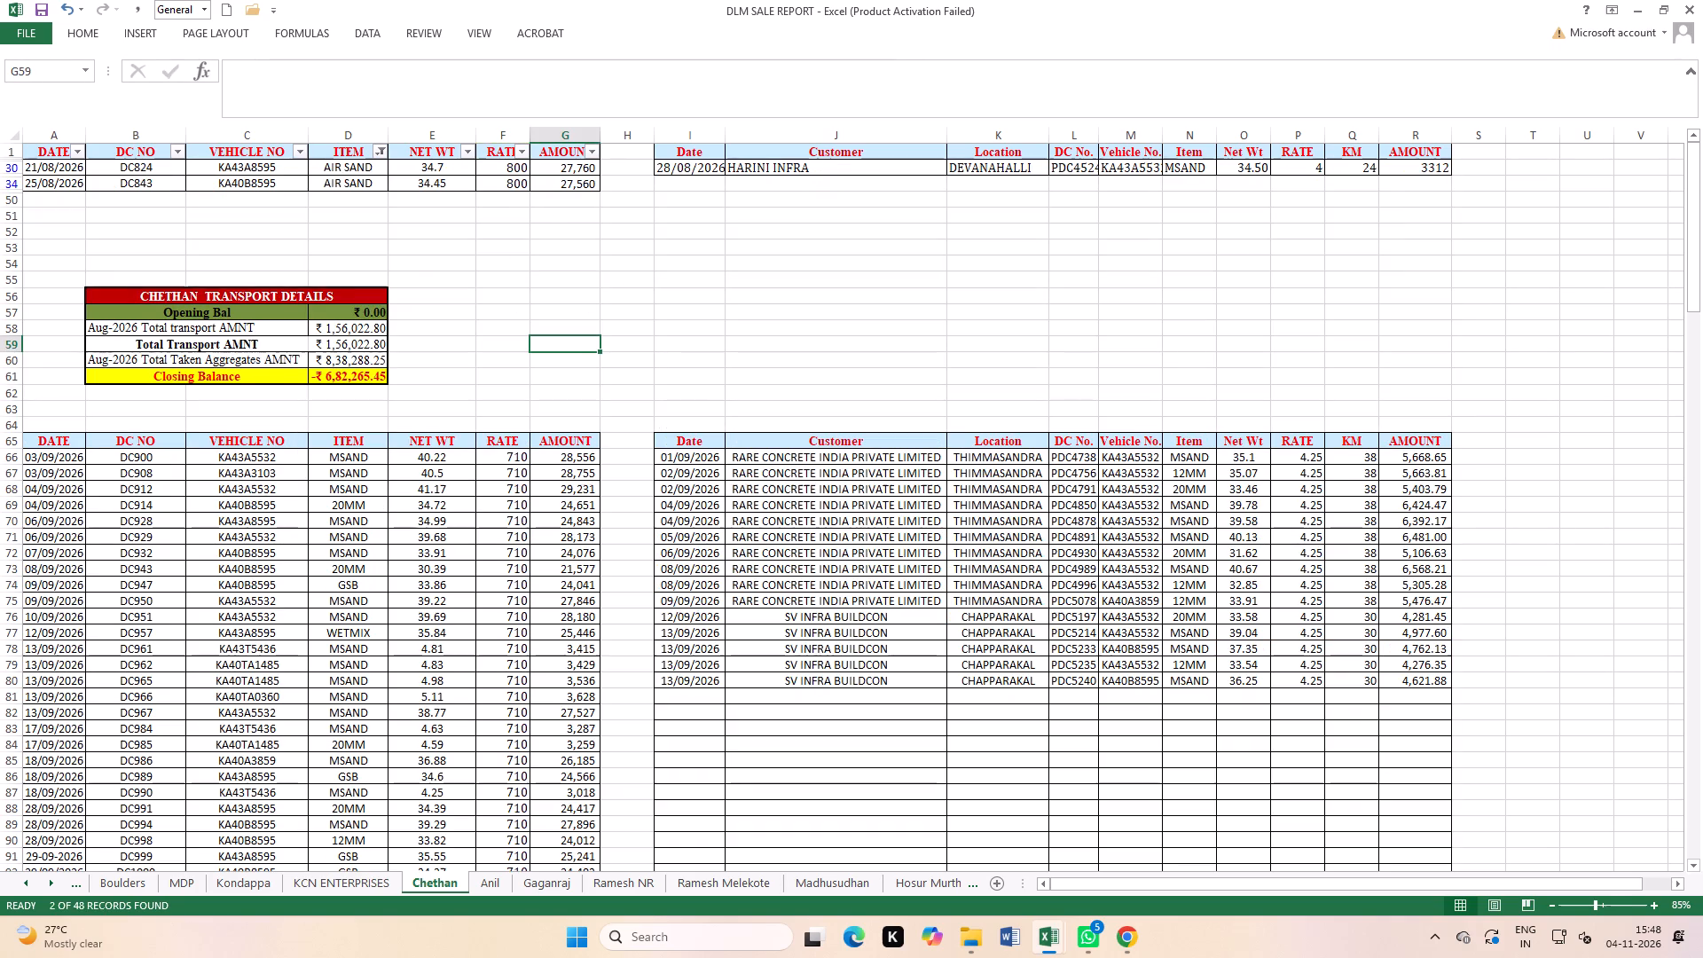
pyautogui.click(359, 22)
pyautogui.click(371, 35)
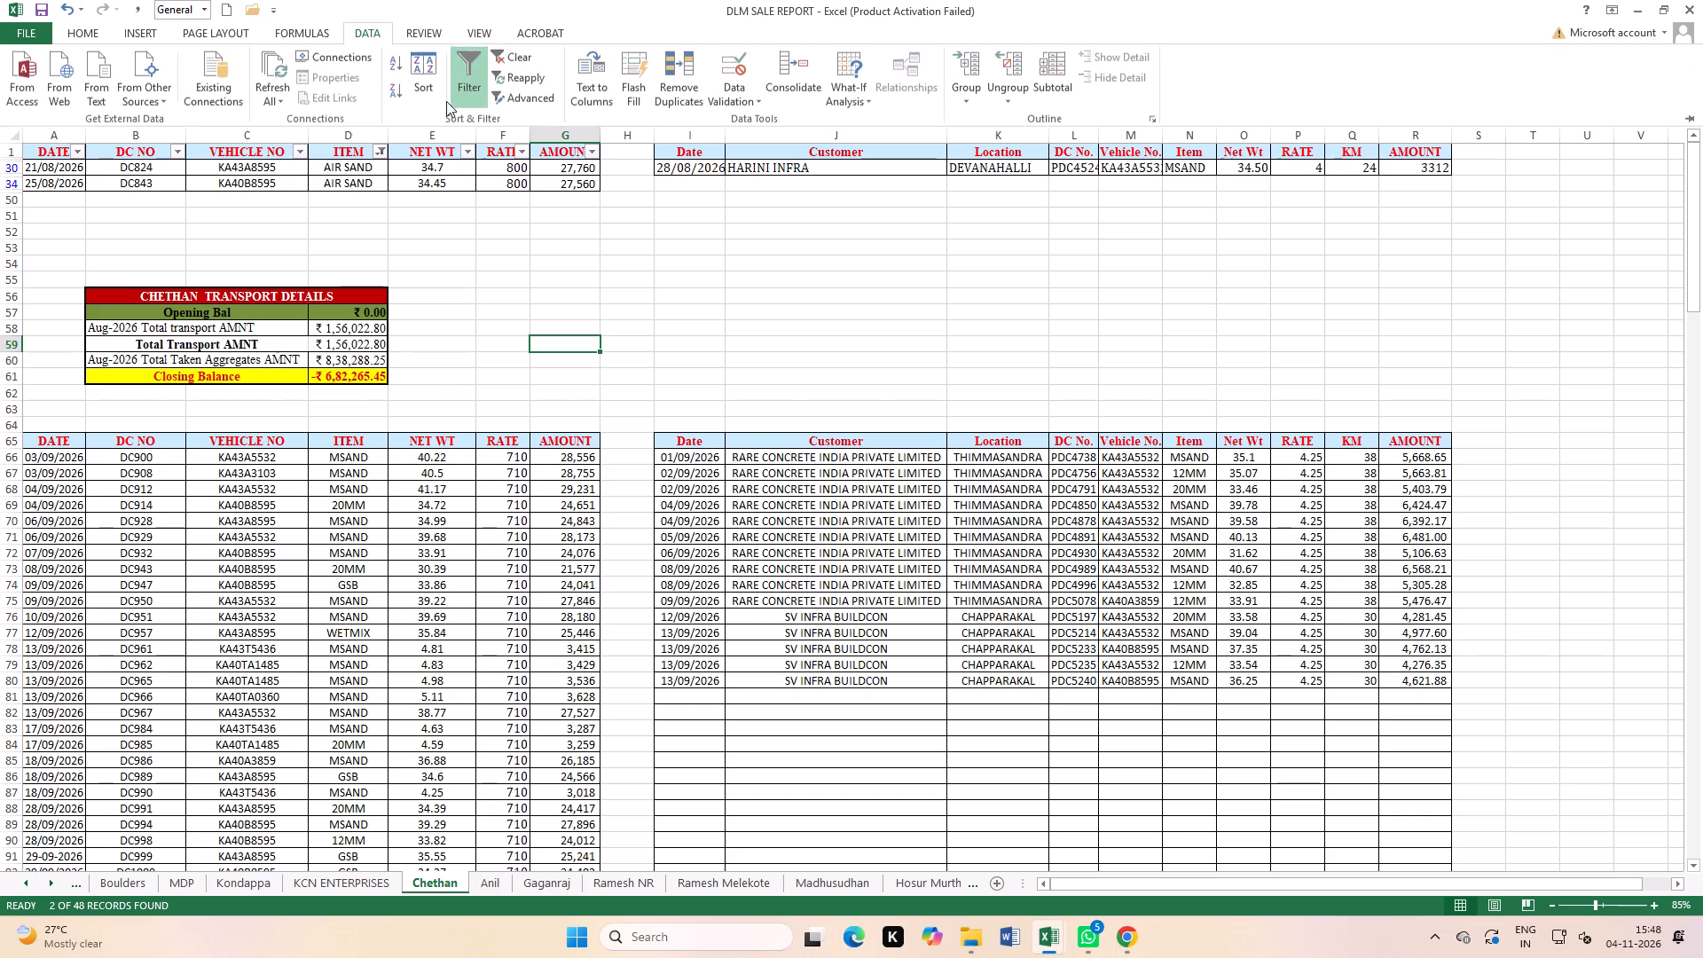
pyautogui.click(459, 81)
pyautogui.scroll(-7, 472, 524)
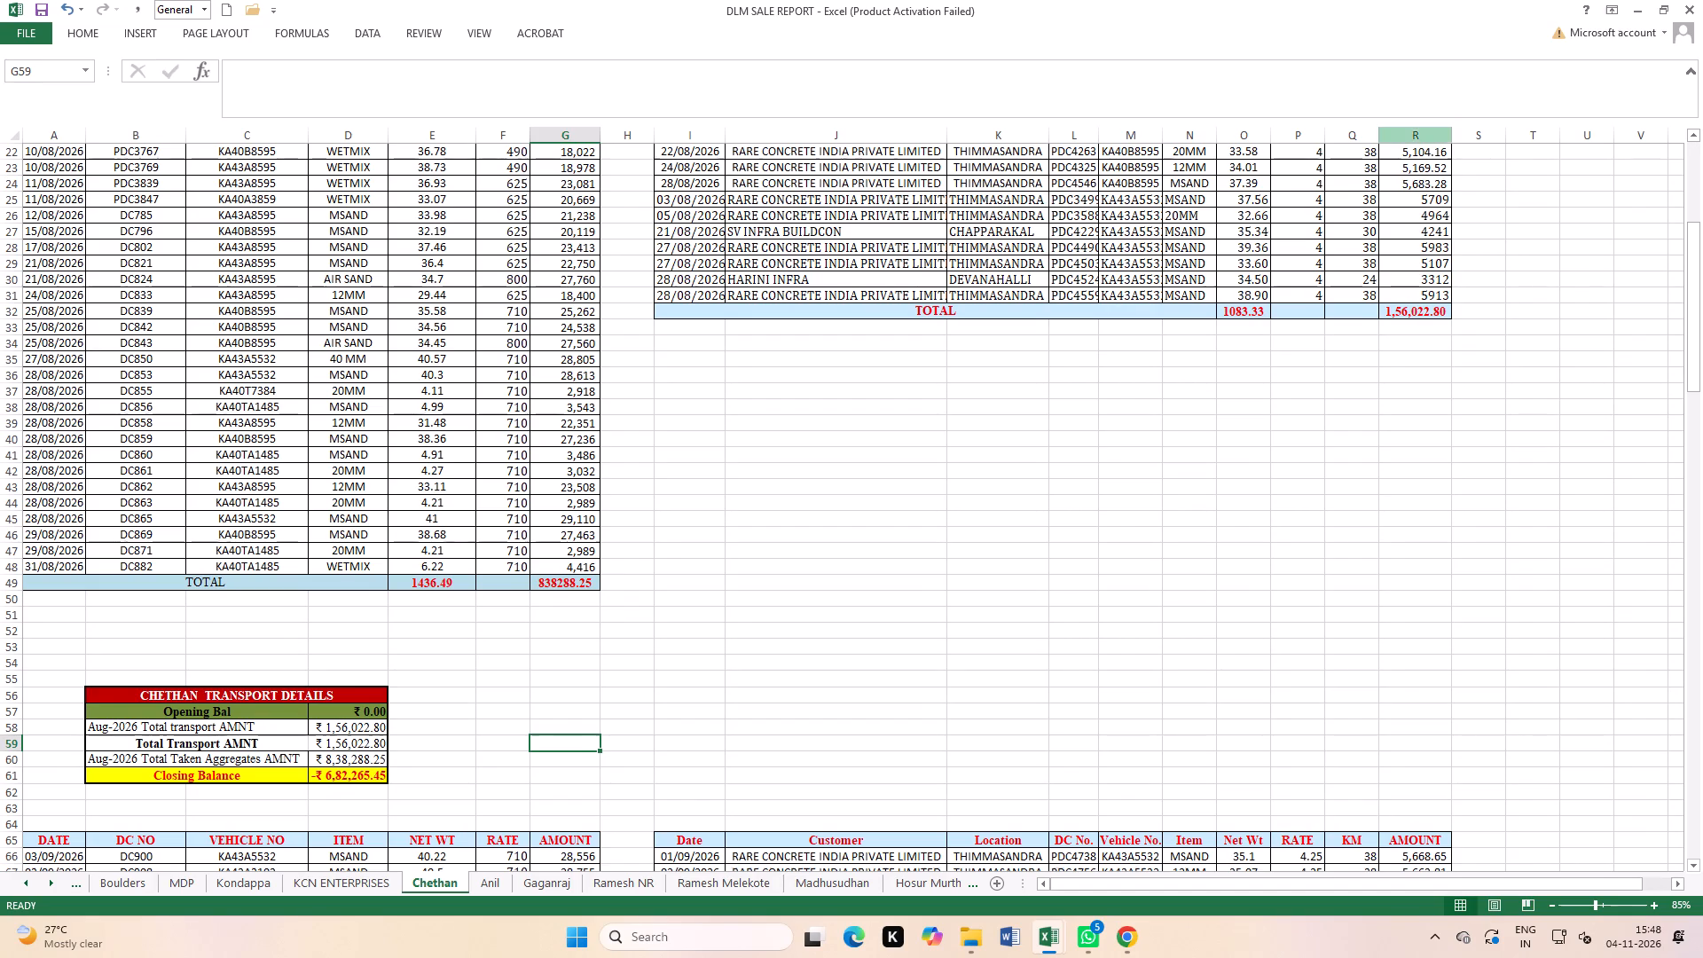
pyautogui.click(799, 579)
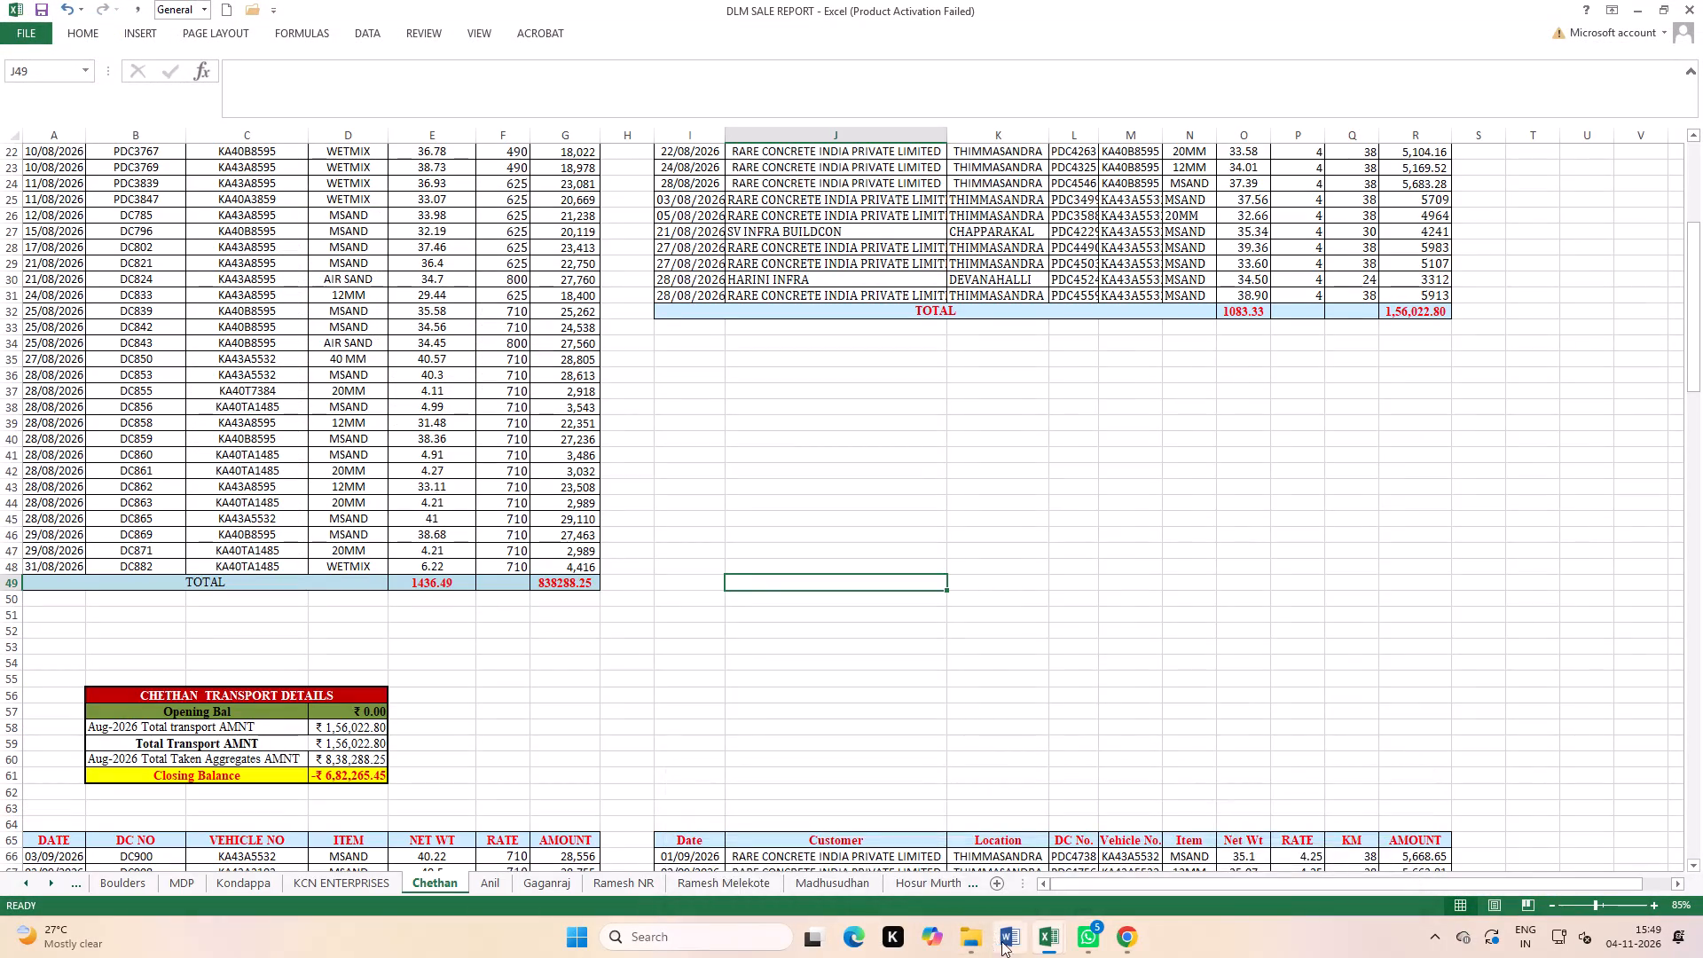
# Open the Diesel folder inside Minerals on the USB drive.
pyautogui.click(959, 939)
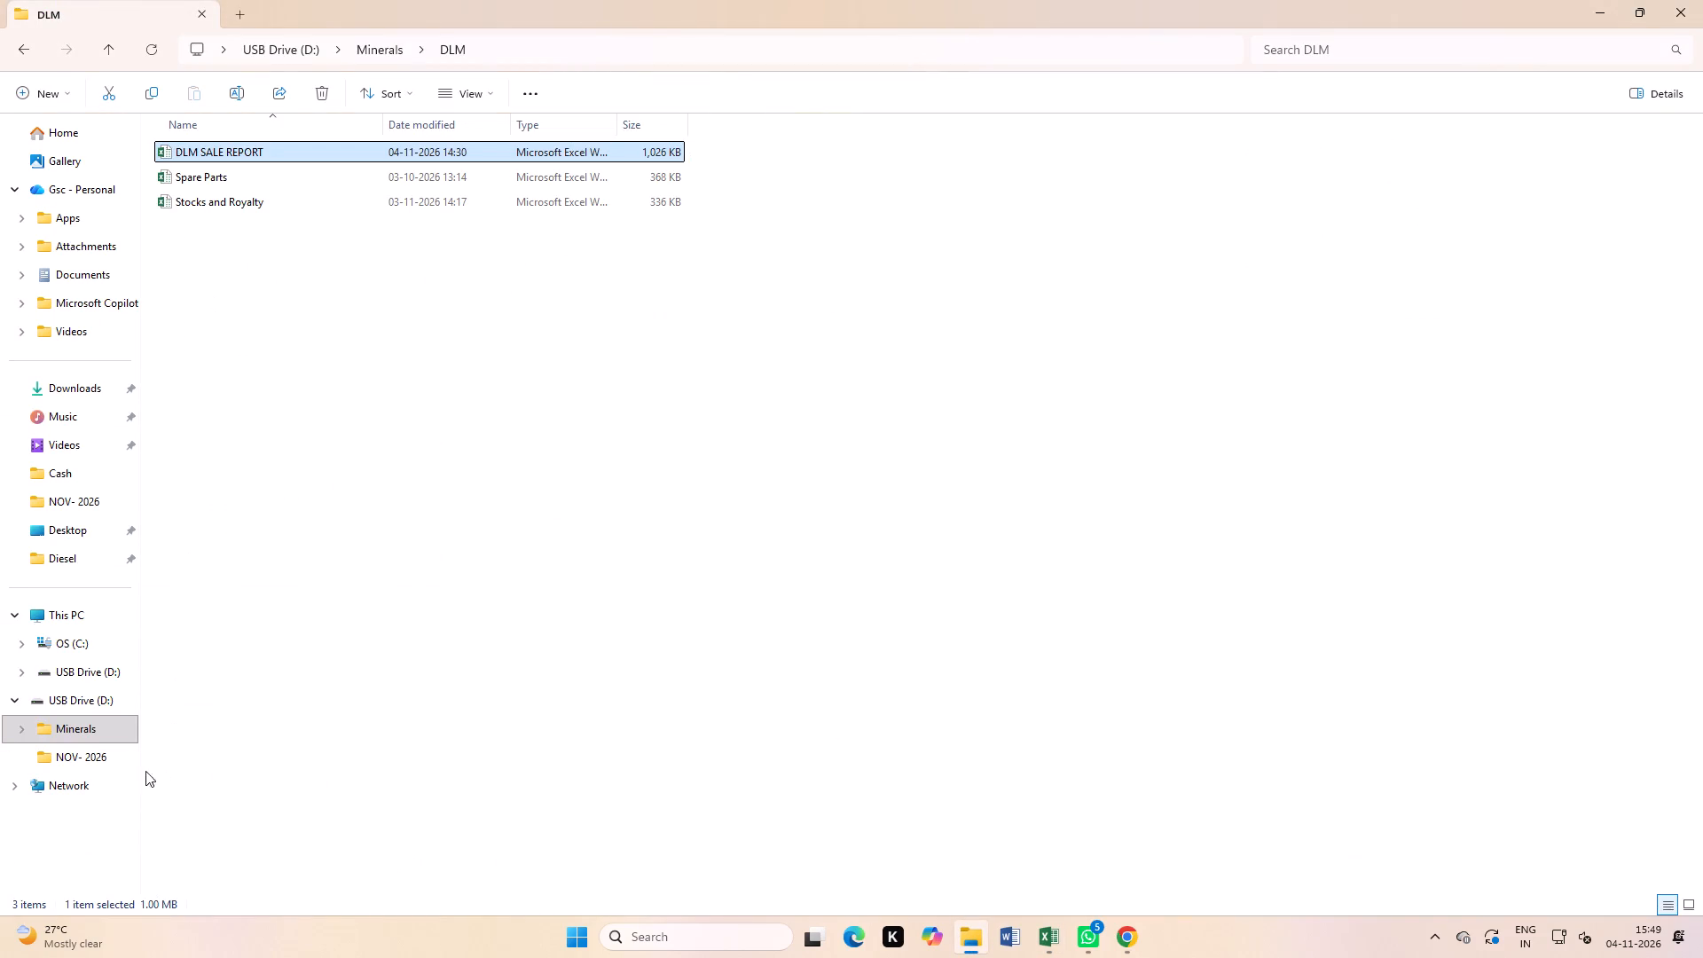
pyautogui.click(95, 759)
pyautogui.click(78, 726)
pyautogui.doubleClick(192, 220)
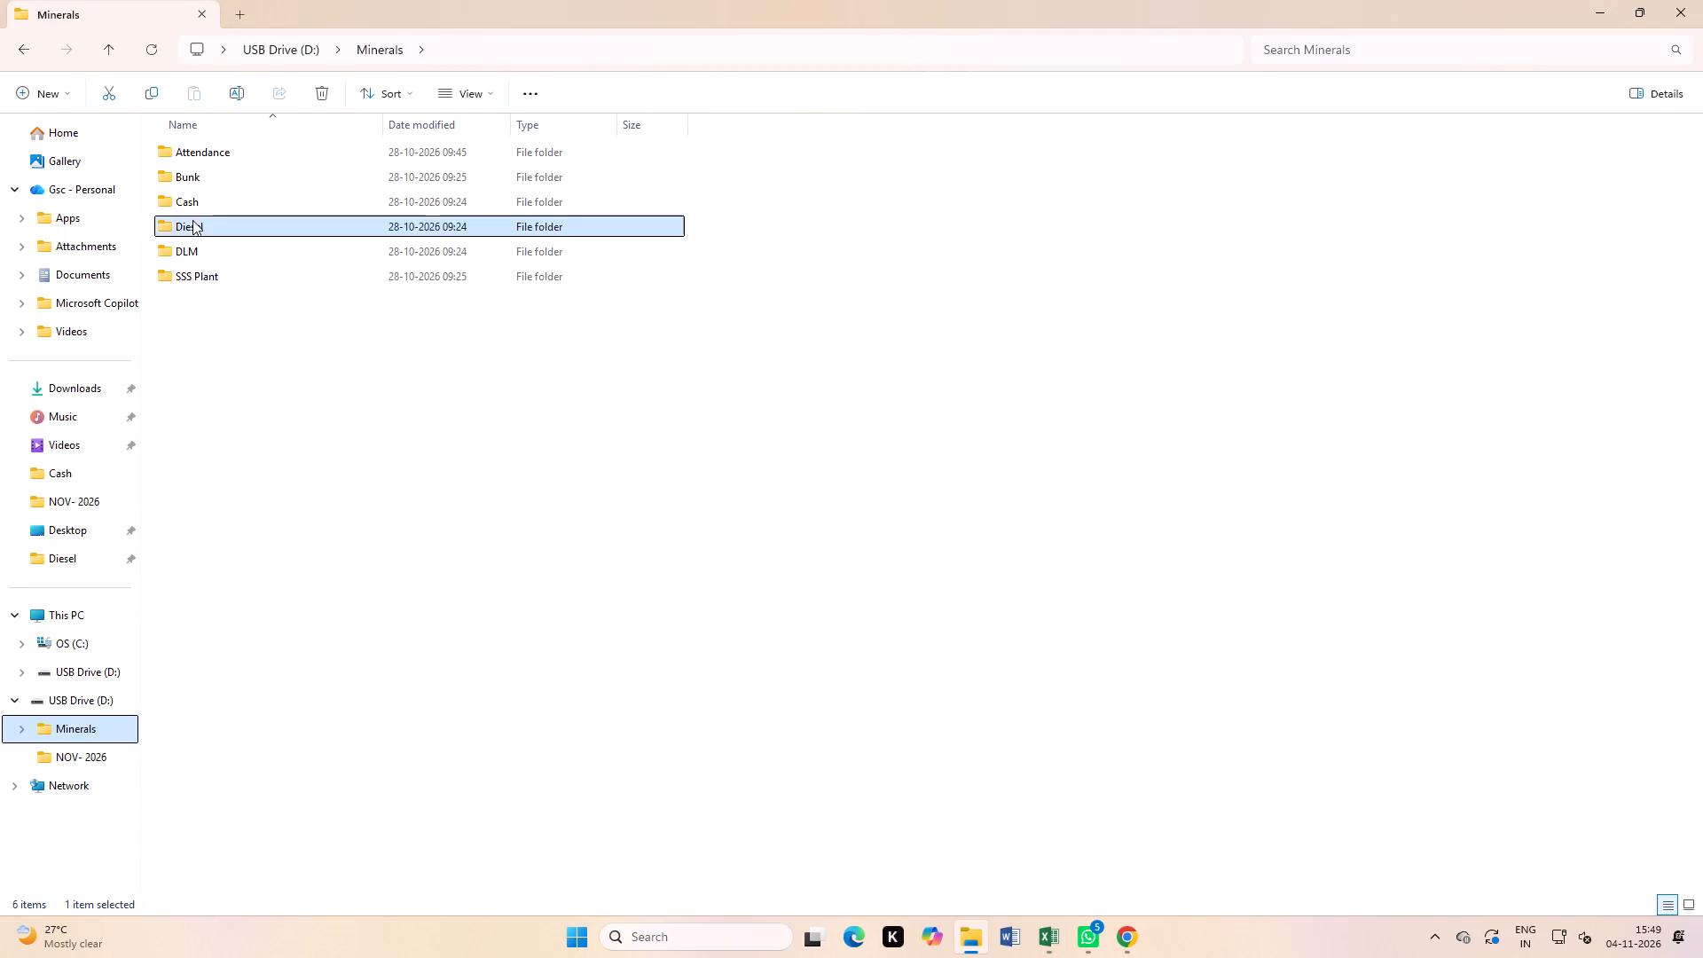
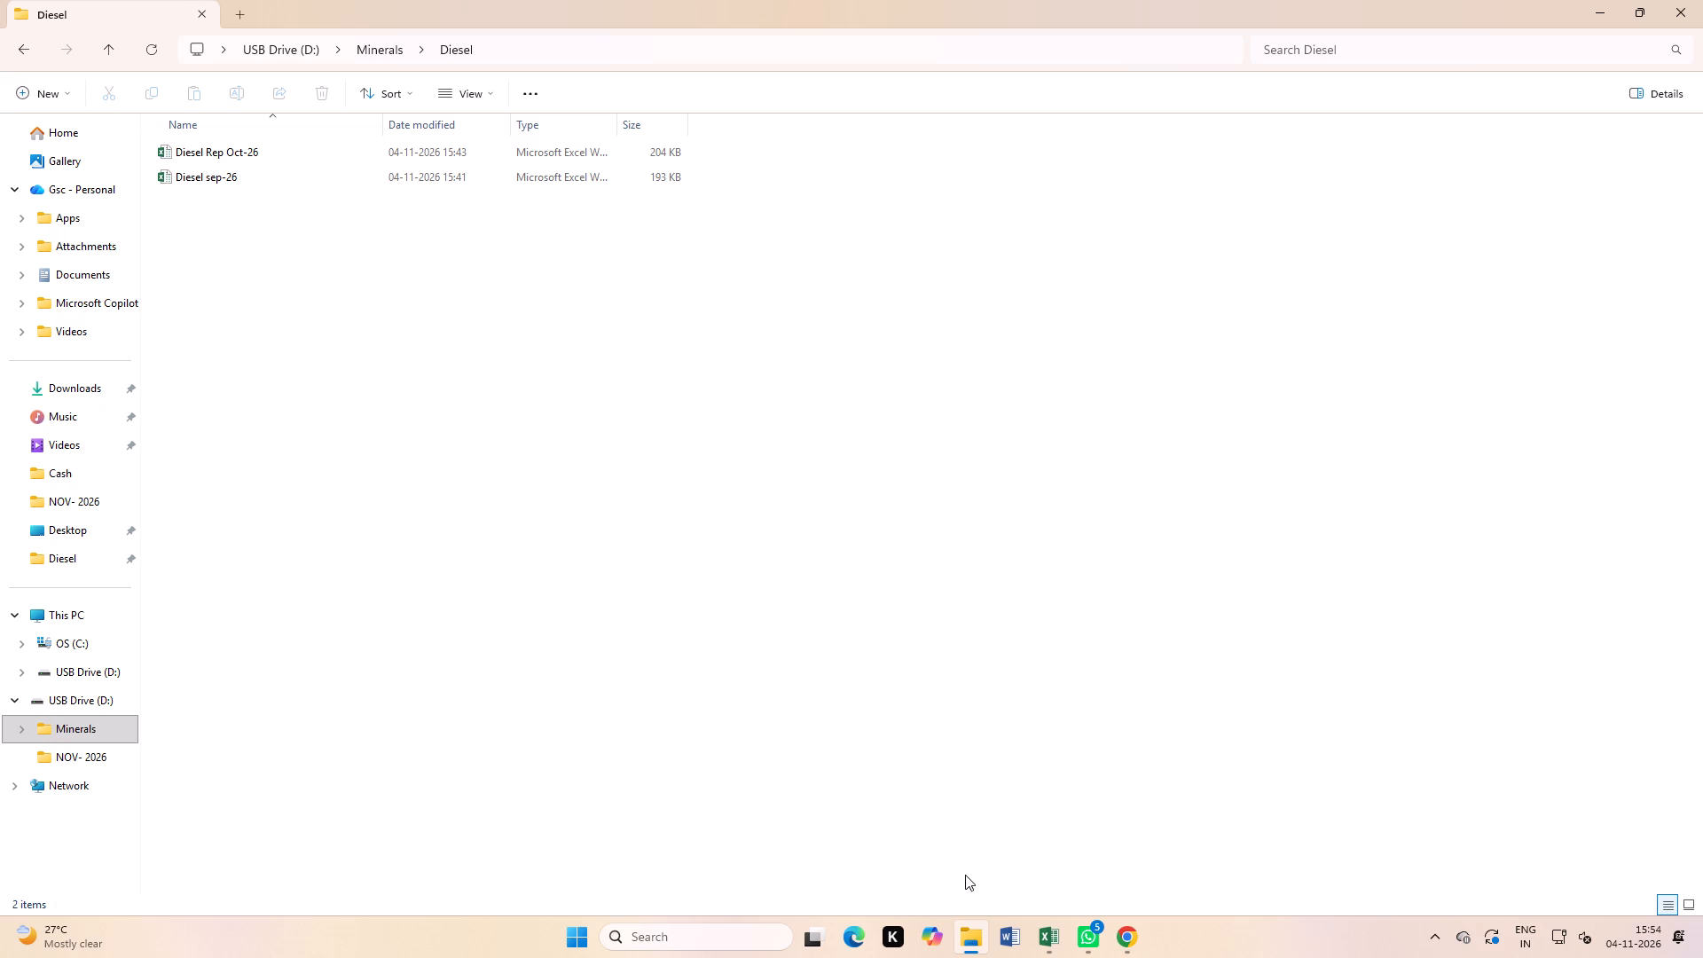
# Switch to the Diesel Rep Oct-26 workbook and examine the October diesel entries and balances on the Payment details sheet.
pyautogui.click(1051, 944)
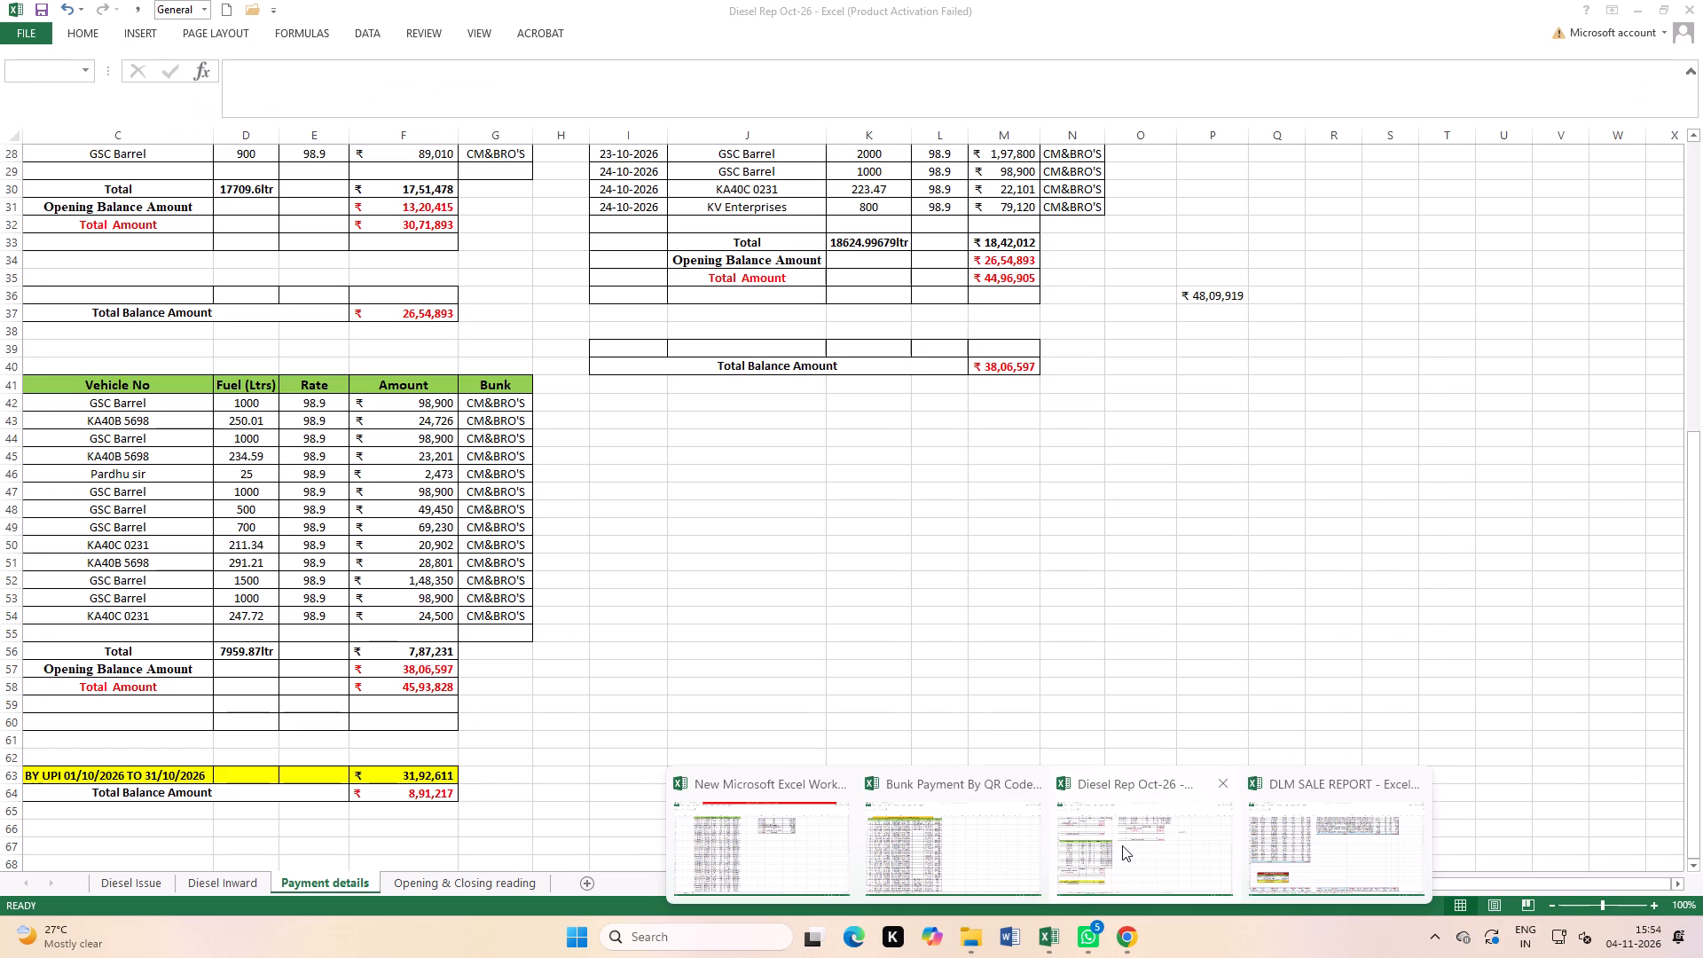
pyautogui.click(1122, 845)
pyautogui.scroll(6, 975, 577)
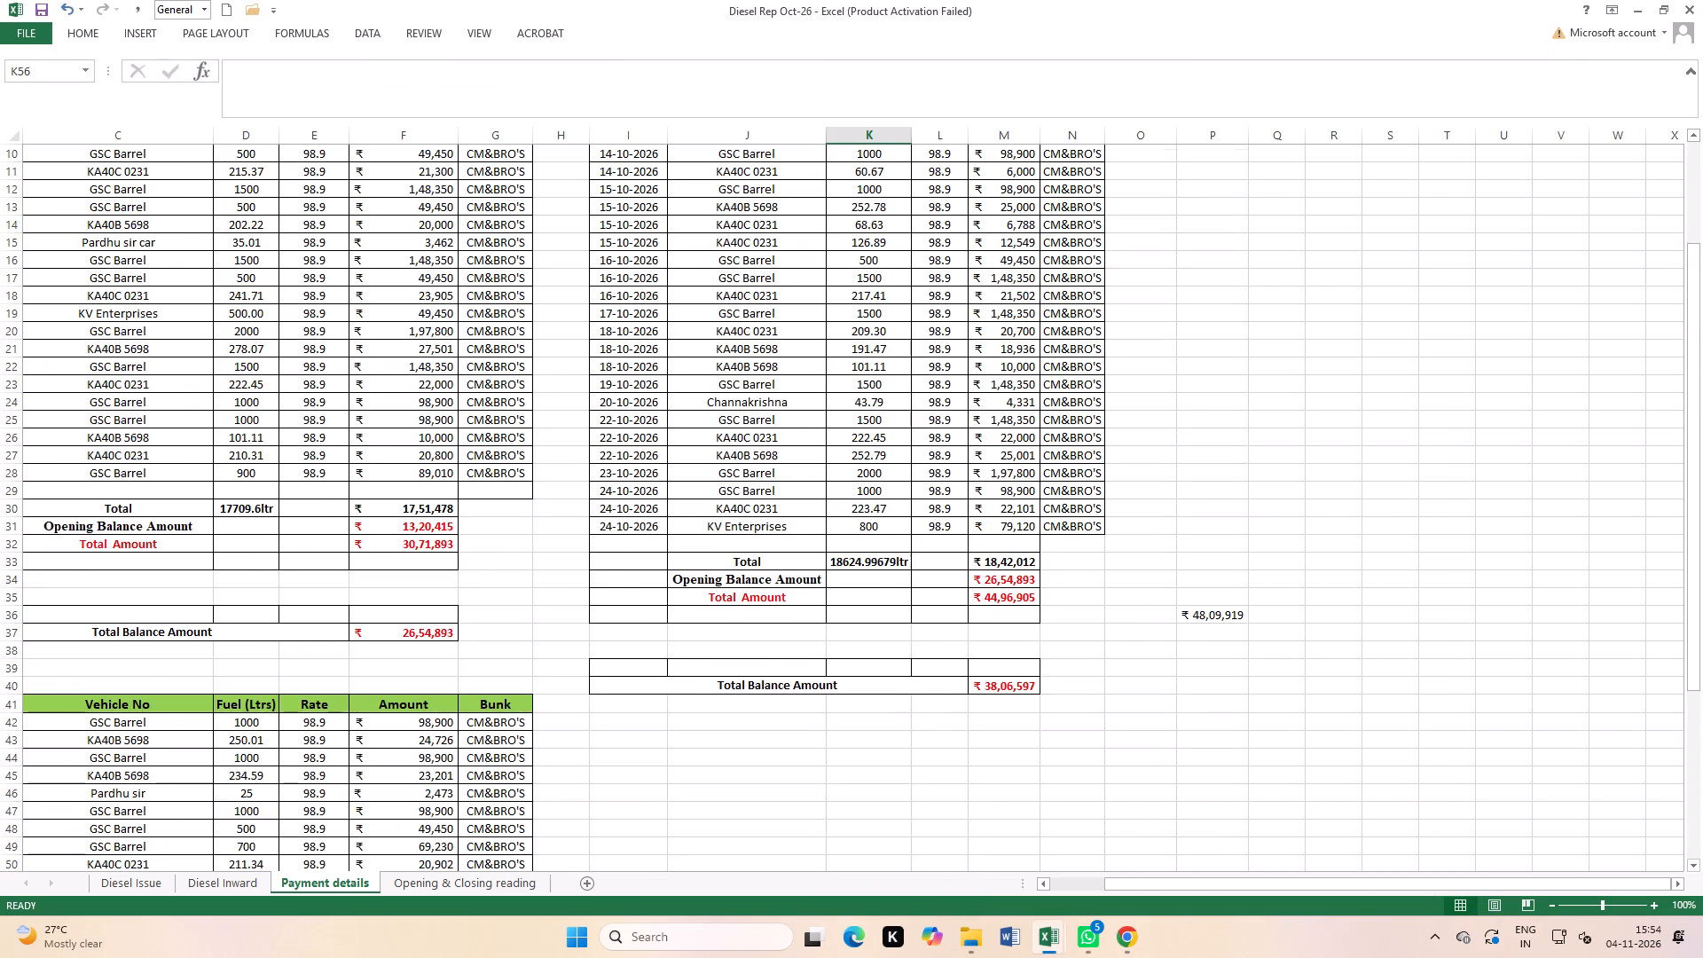
pyautogui.scroll(4, 973, 582)
pyautogui.scroll(-3, 973, 581)
pyautogui.scroll(2, 957, 571)
pyautogui.scroll(8, 881, 569)
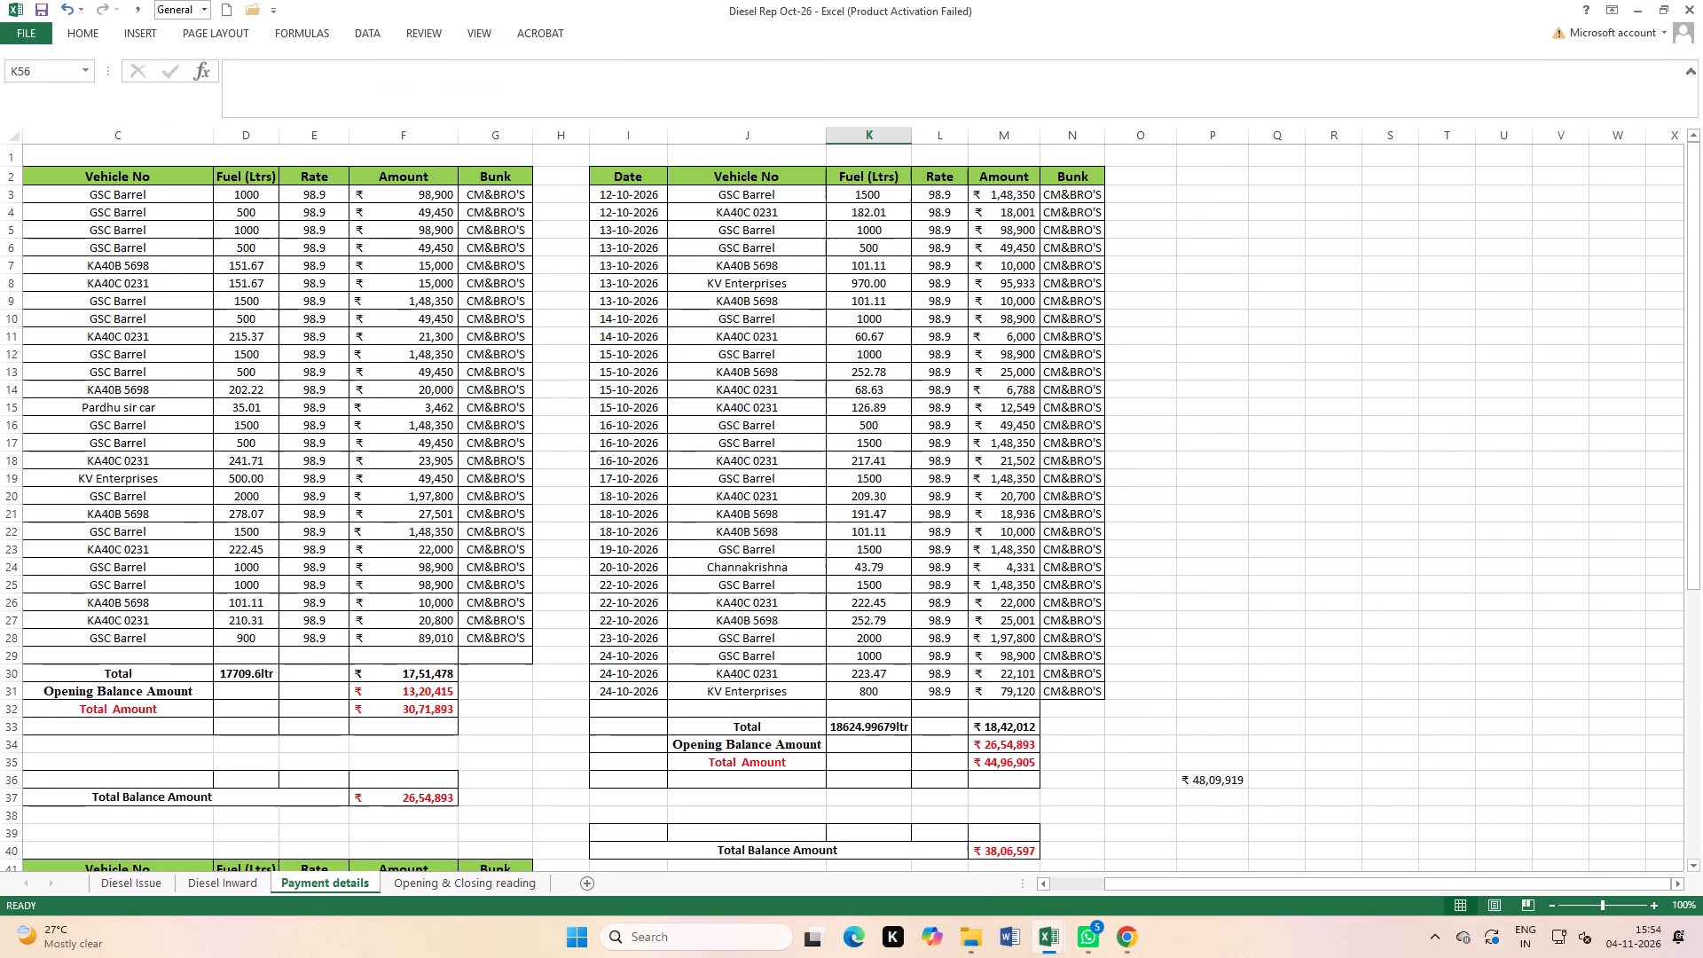
pyautogui.scroll(3, 871, 565)
pyautogui.scroll(-6, 561, 555)
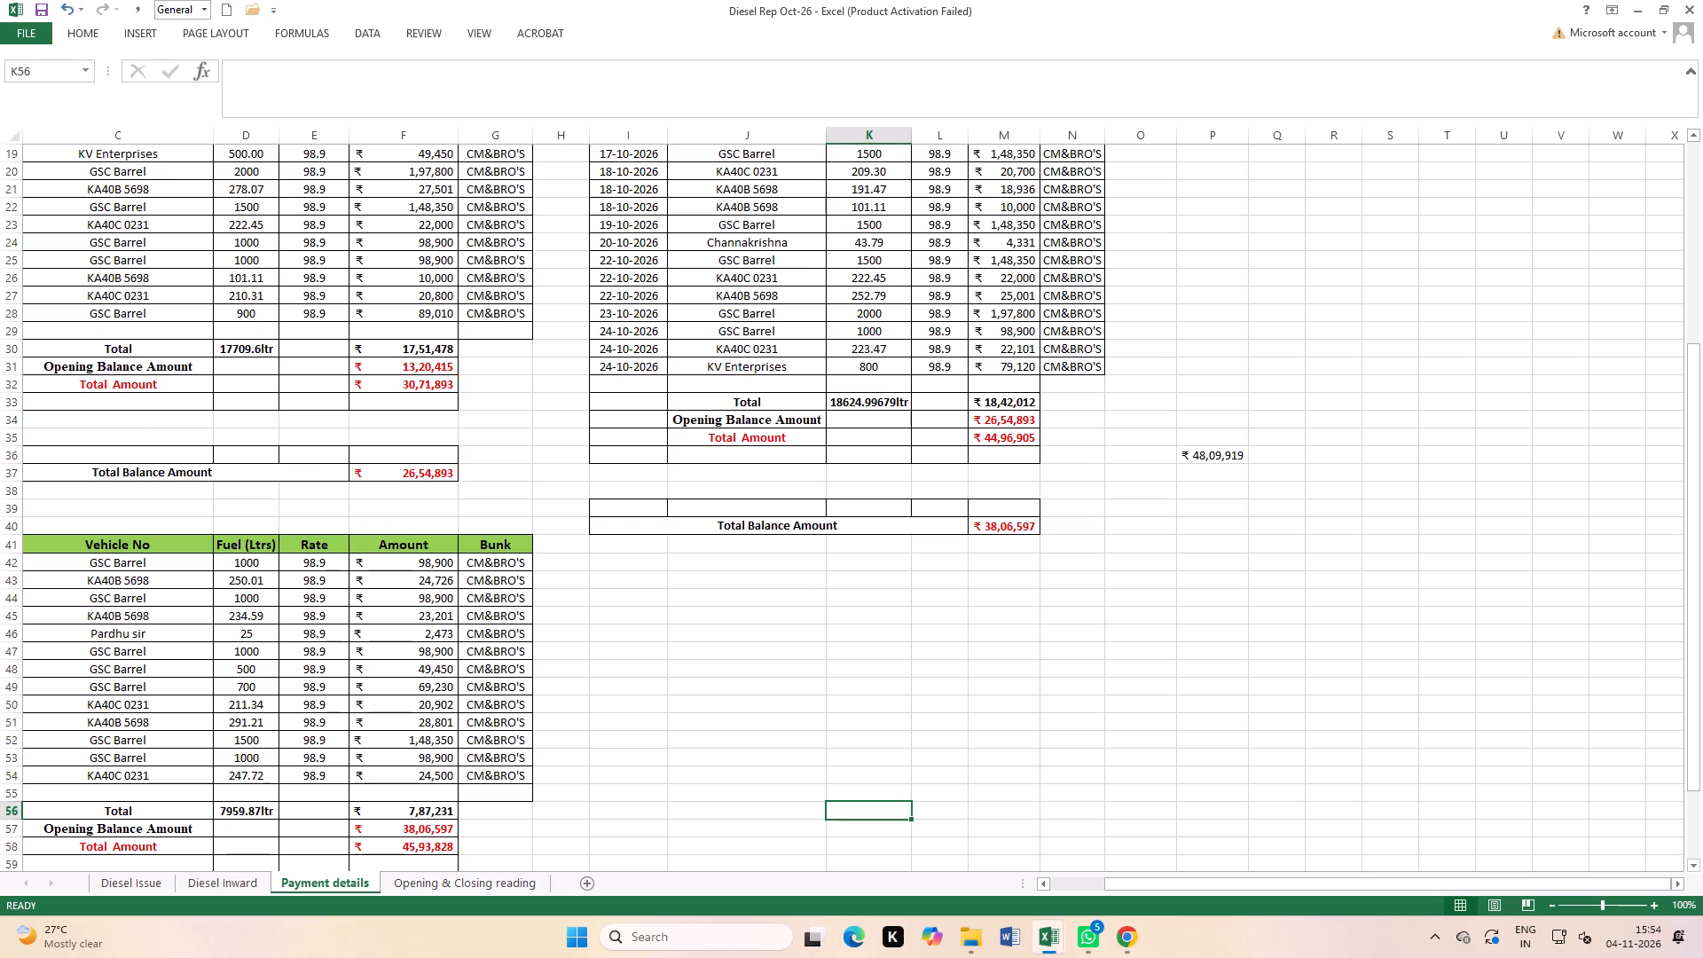
pyautogui.scroll(4, 829, 672)
pyautogui.scroll(5, 1056, 590)
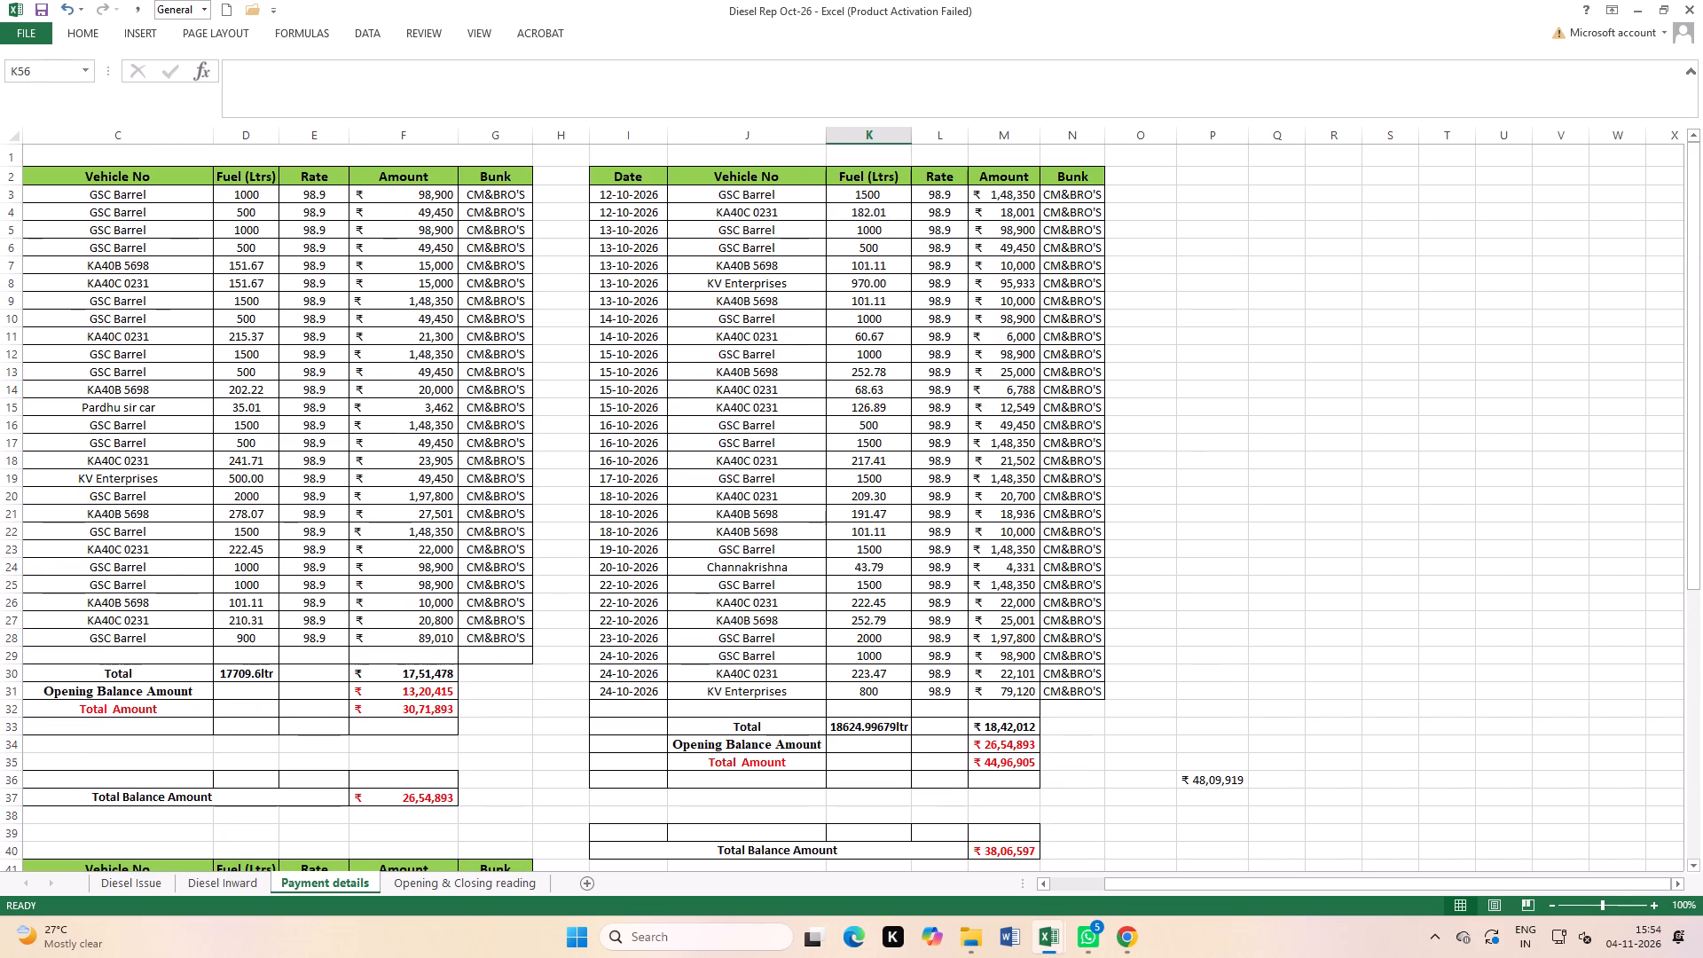
pyautogui.click(1114, 544)
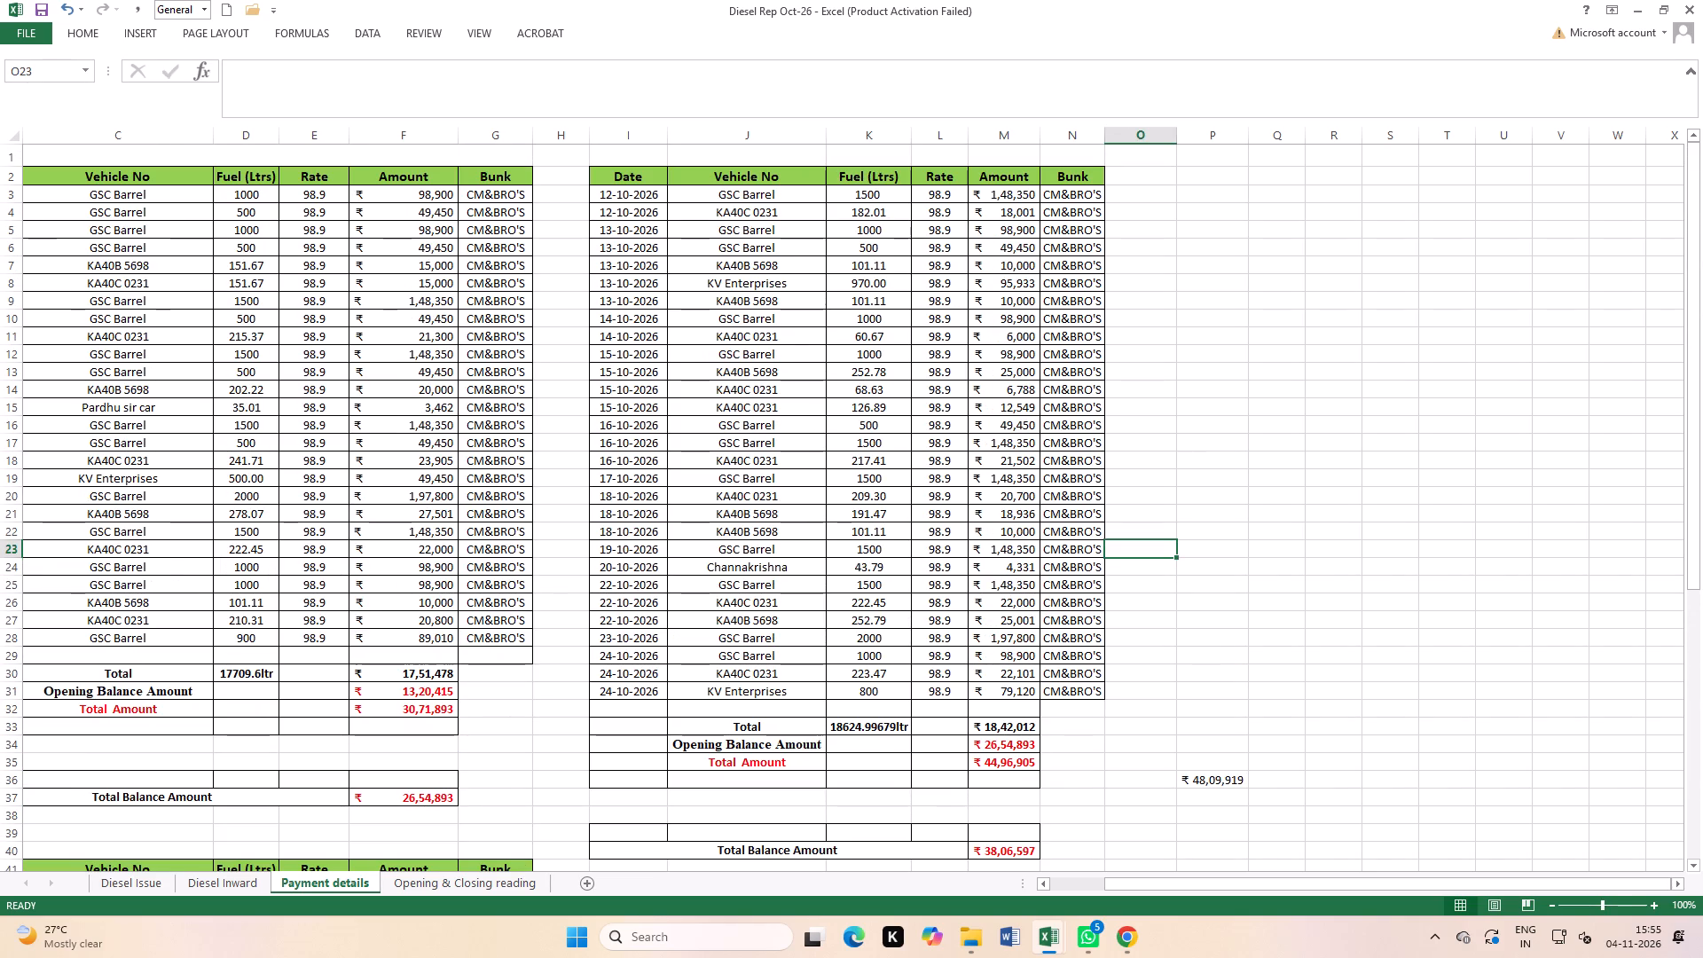
pyautogui.click(1246, 711)
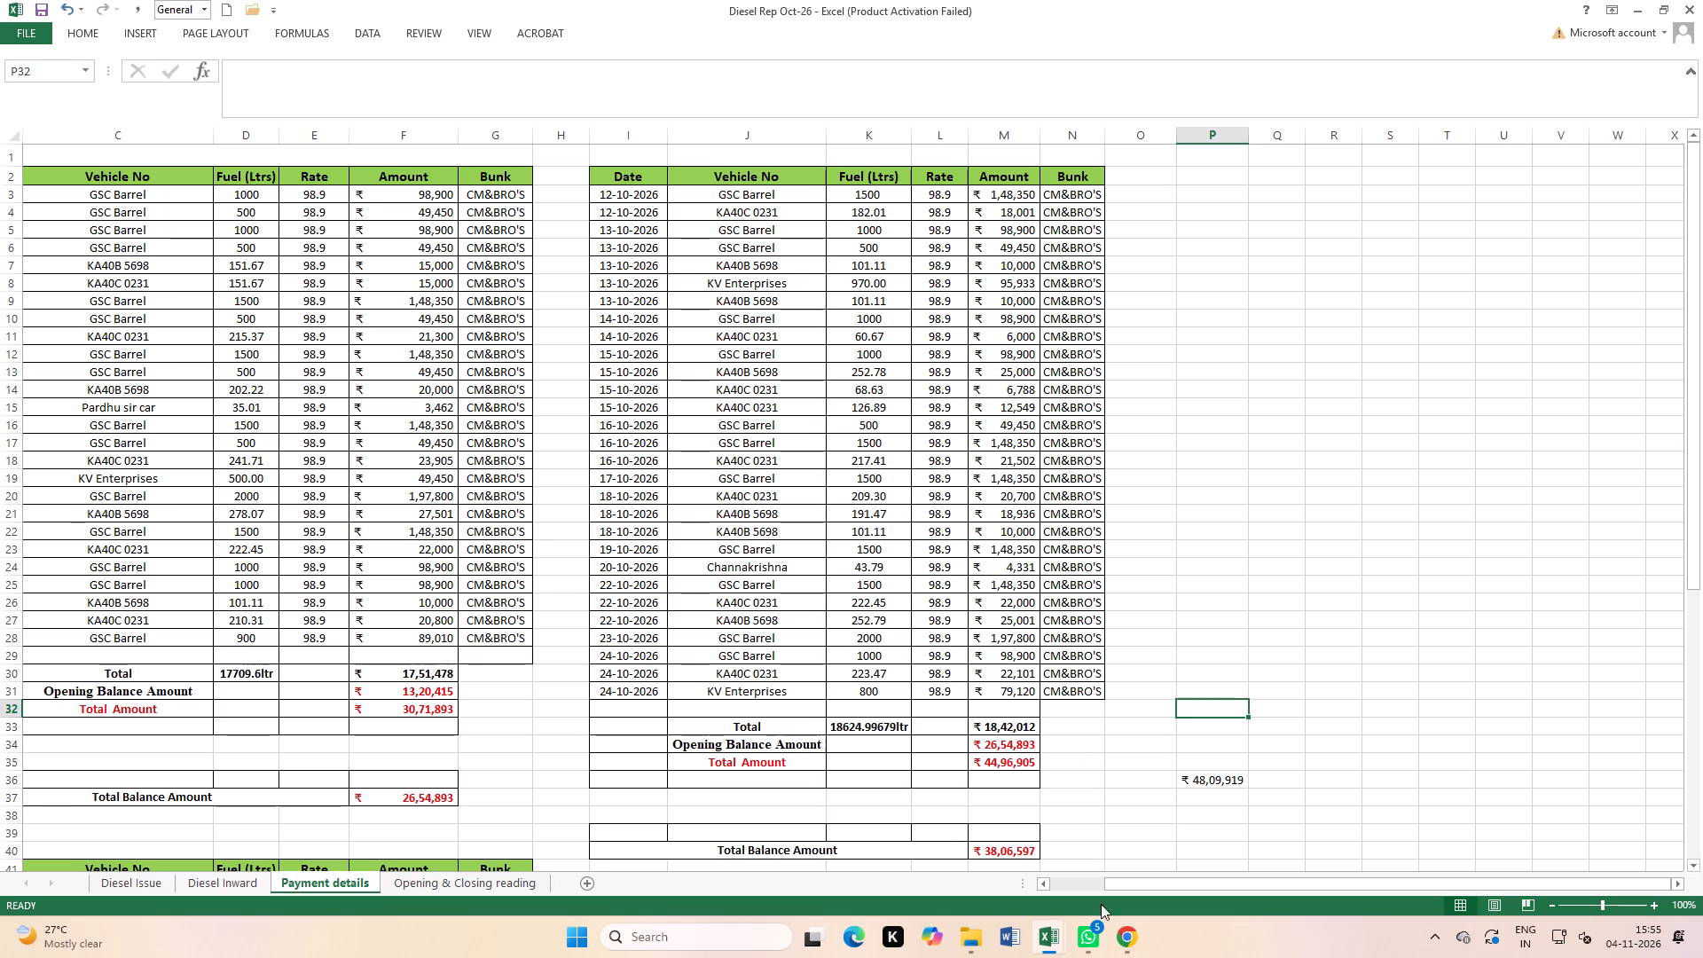
# Open the Diesel sep-26 workbook from the Diesel folder and examine the September diesel entries and payments on the Payment details sheet.
pyautogui.click(1052, 941)
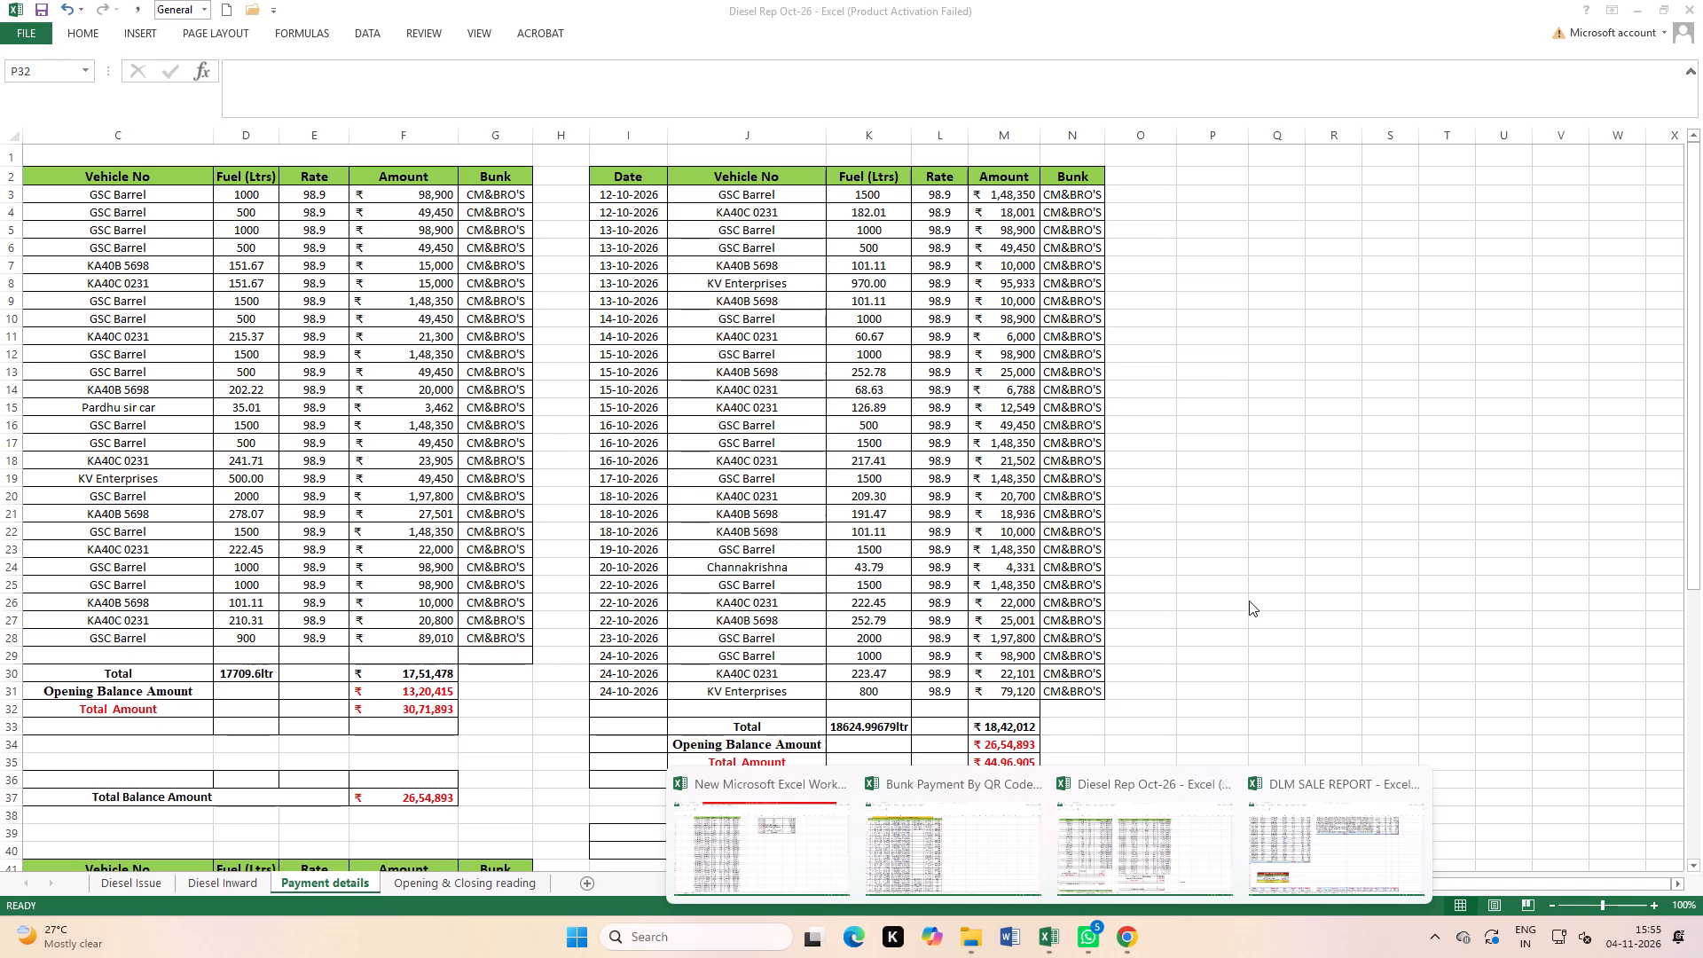
pyautogui.click(972, 943)
pyautogui.doubleClick(239, 172)
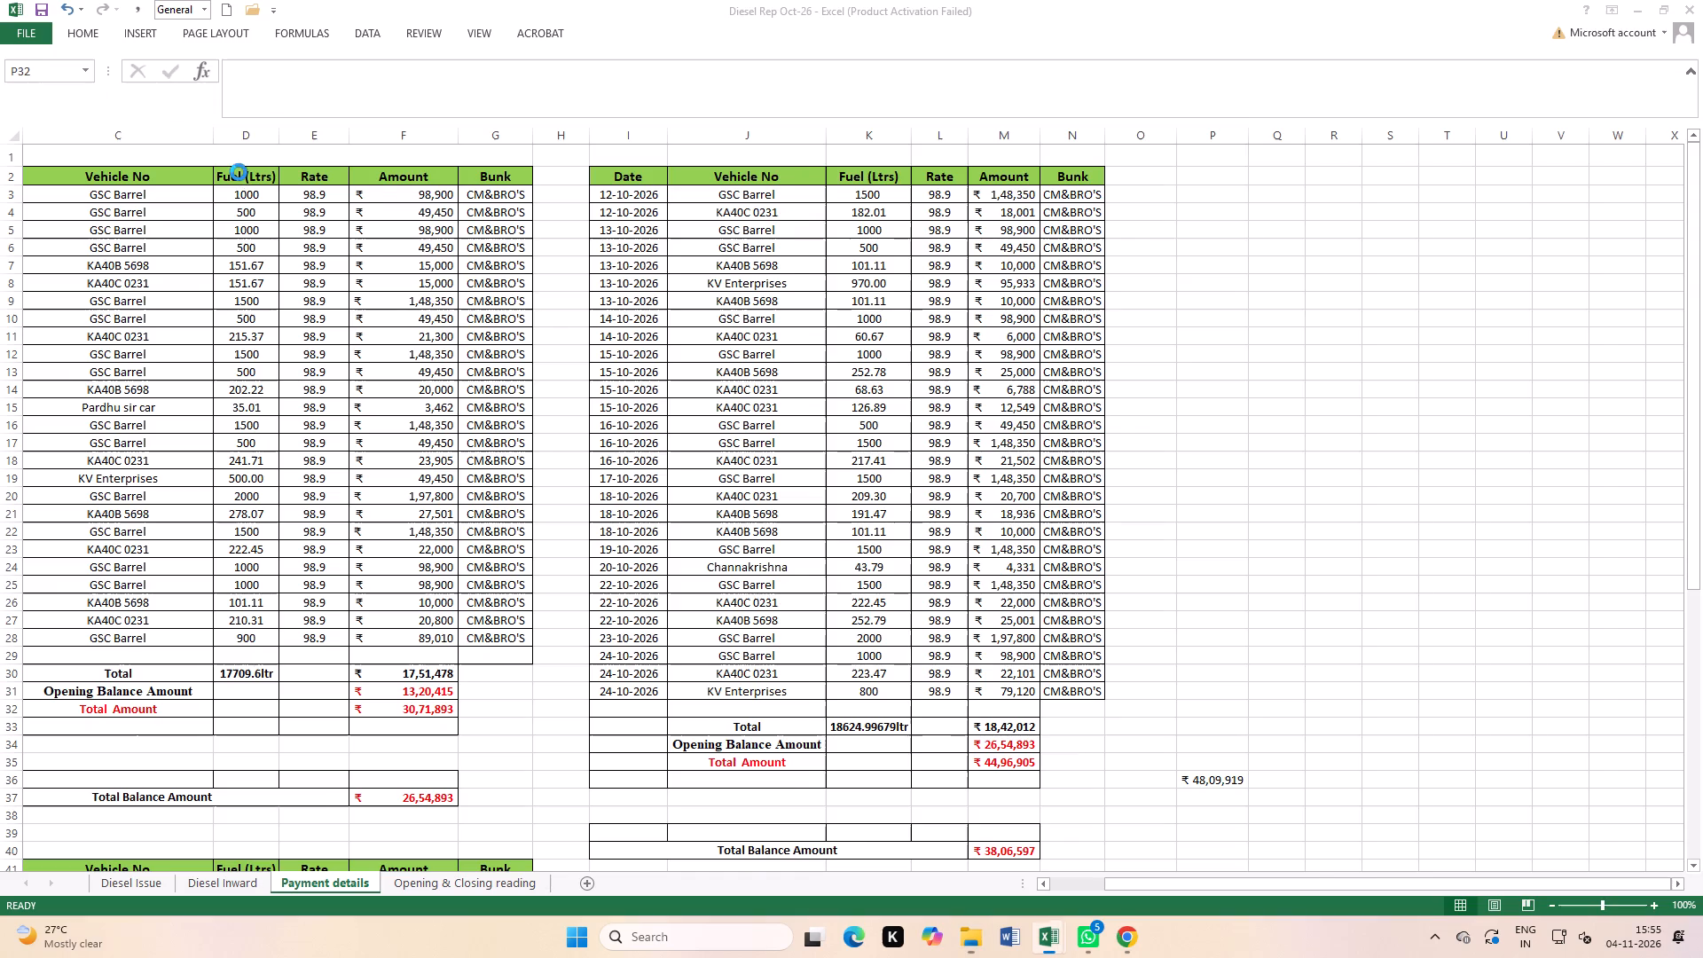
pyautogui.scroll(3, 511, 617)
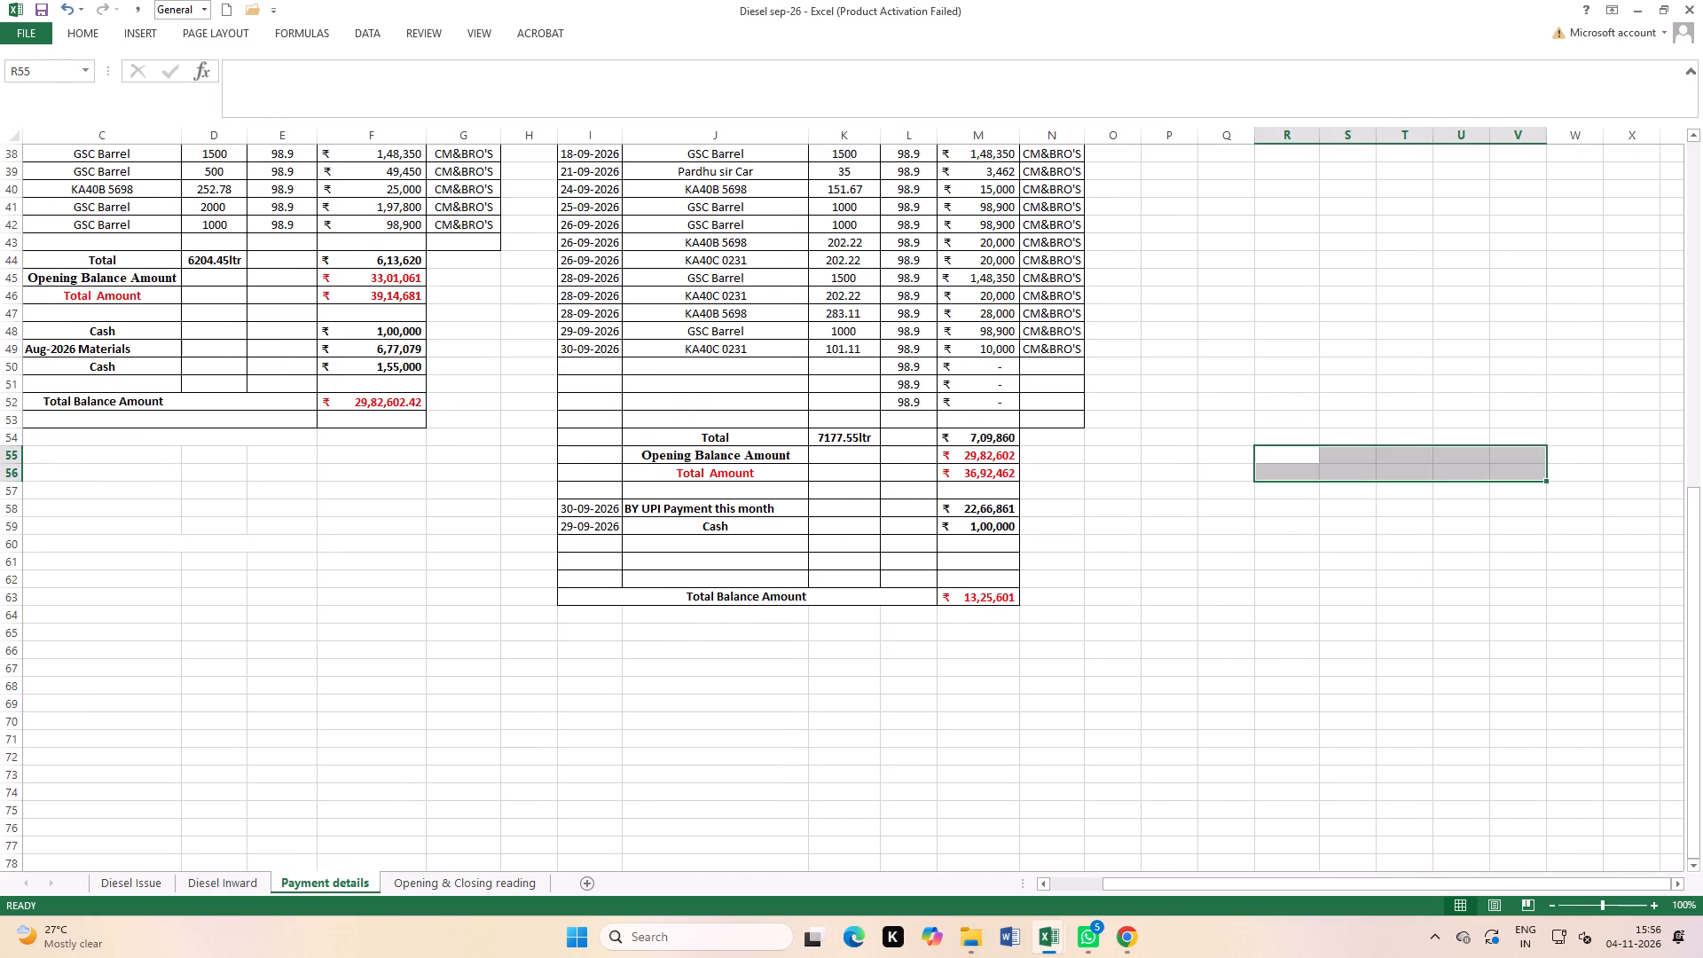
pyautogui.scroll(5, 385, 656)
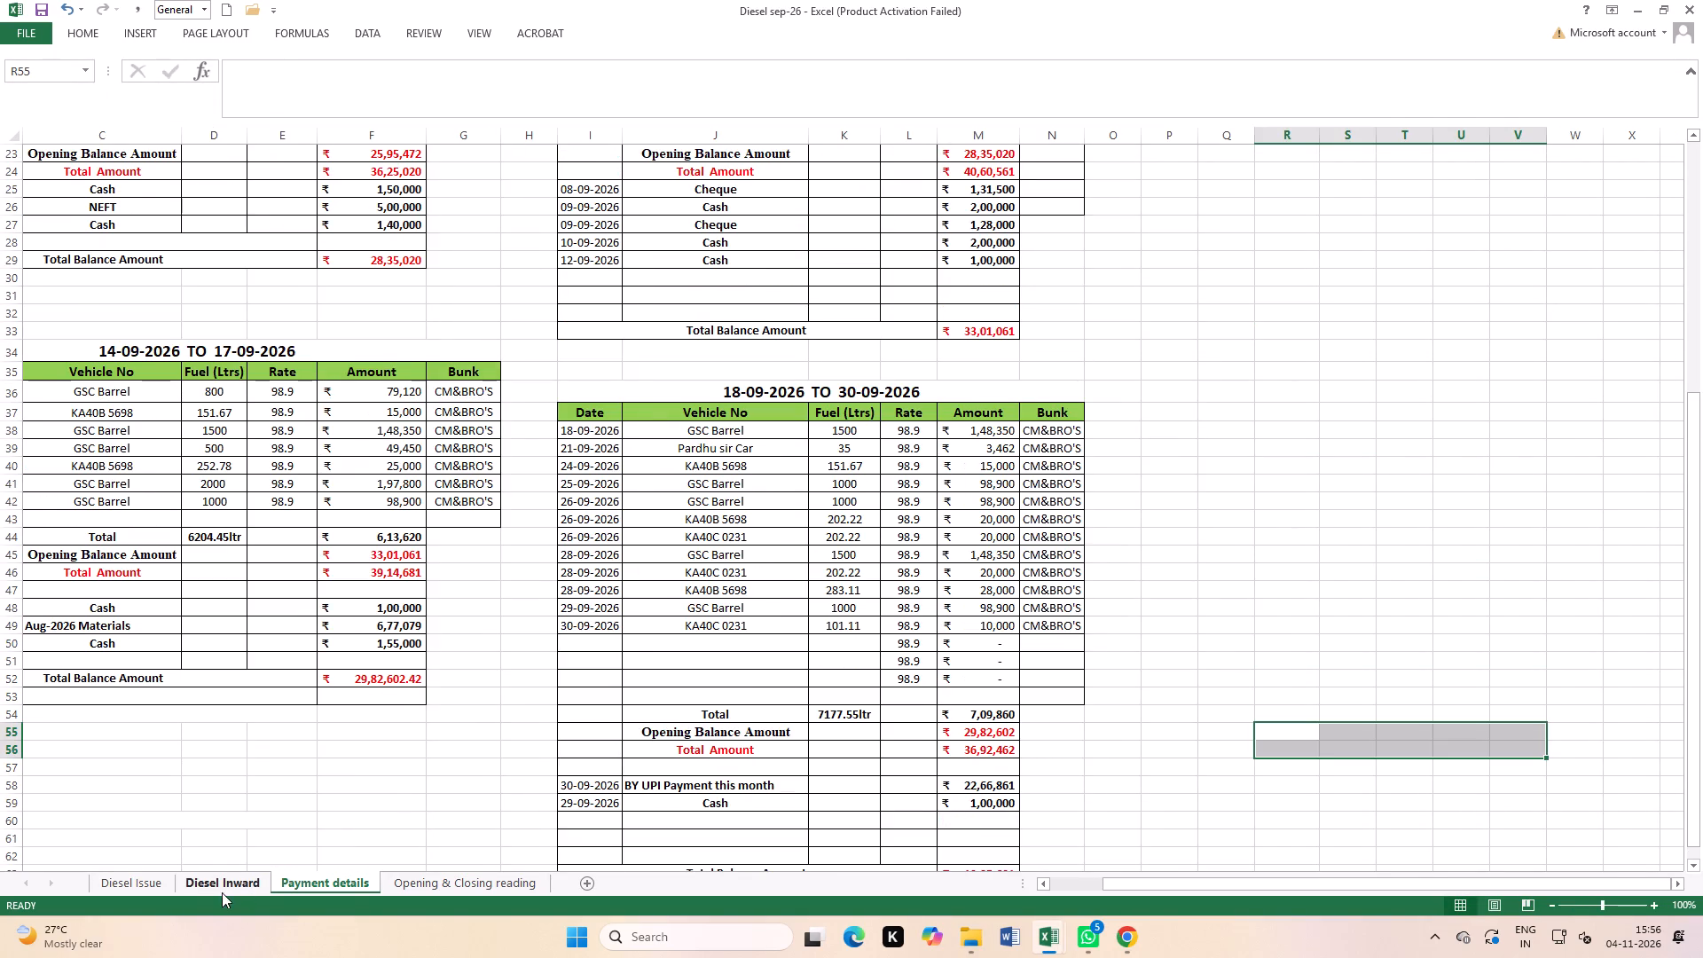
pyautogui.click(221, 891)
pyautogui.click(346, 883)
pyautogui.scroll(2, 428, 605)
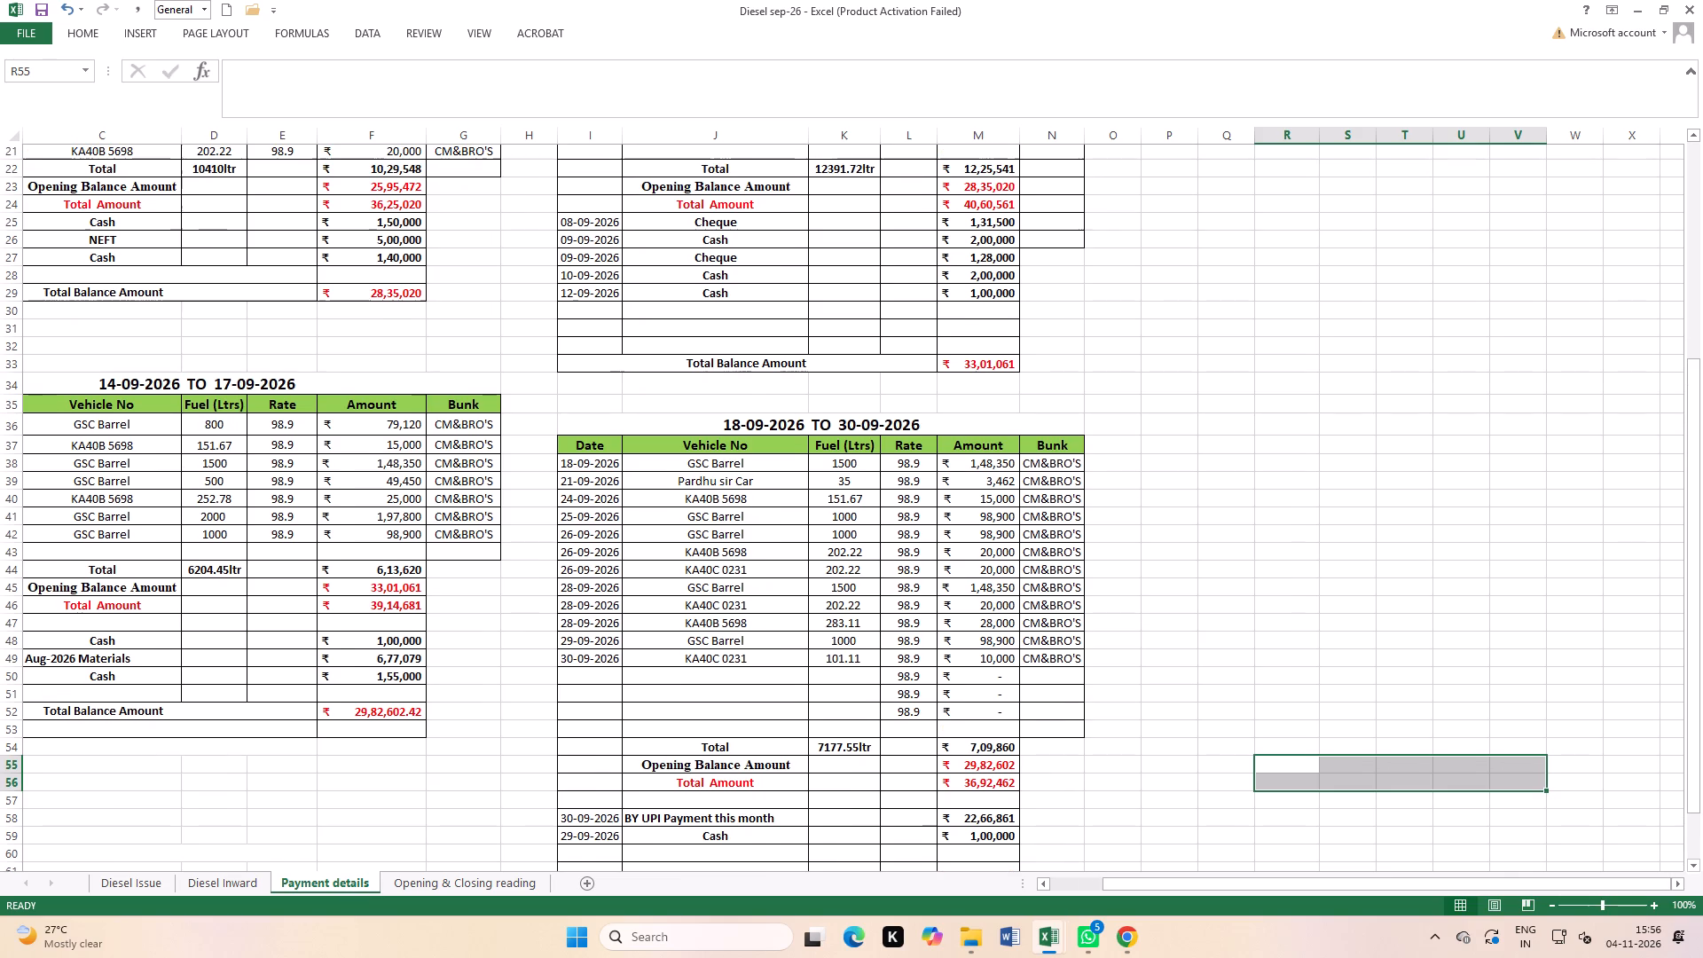
pyautogui.scroll(-2, 527, 584)
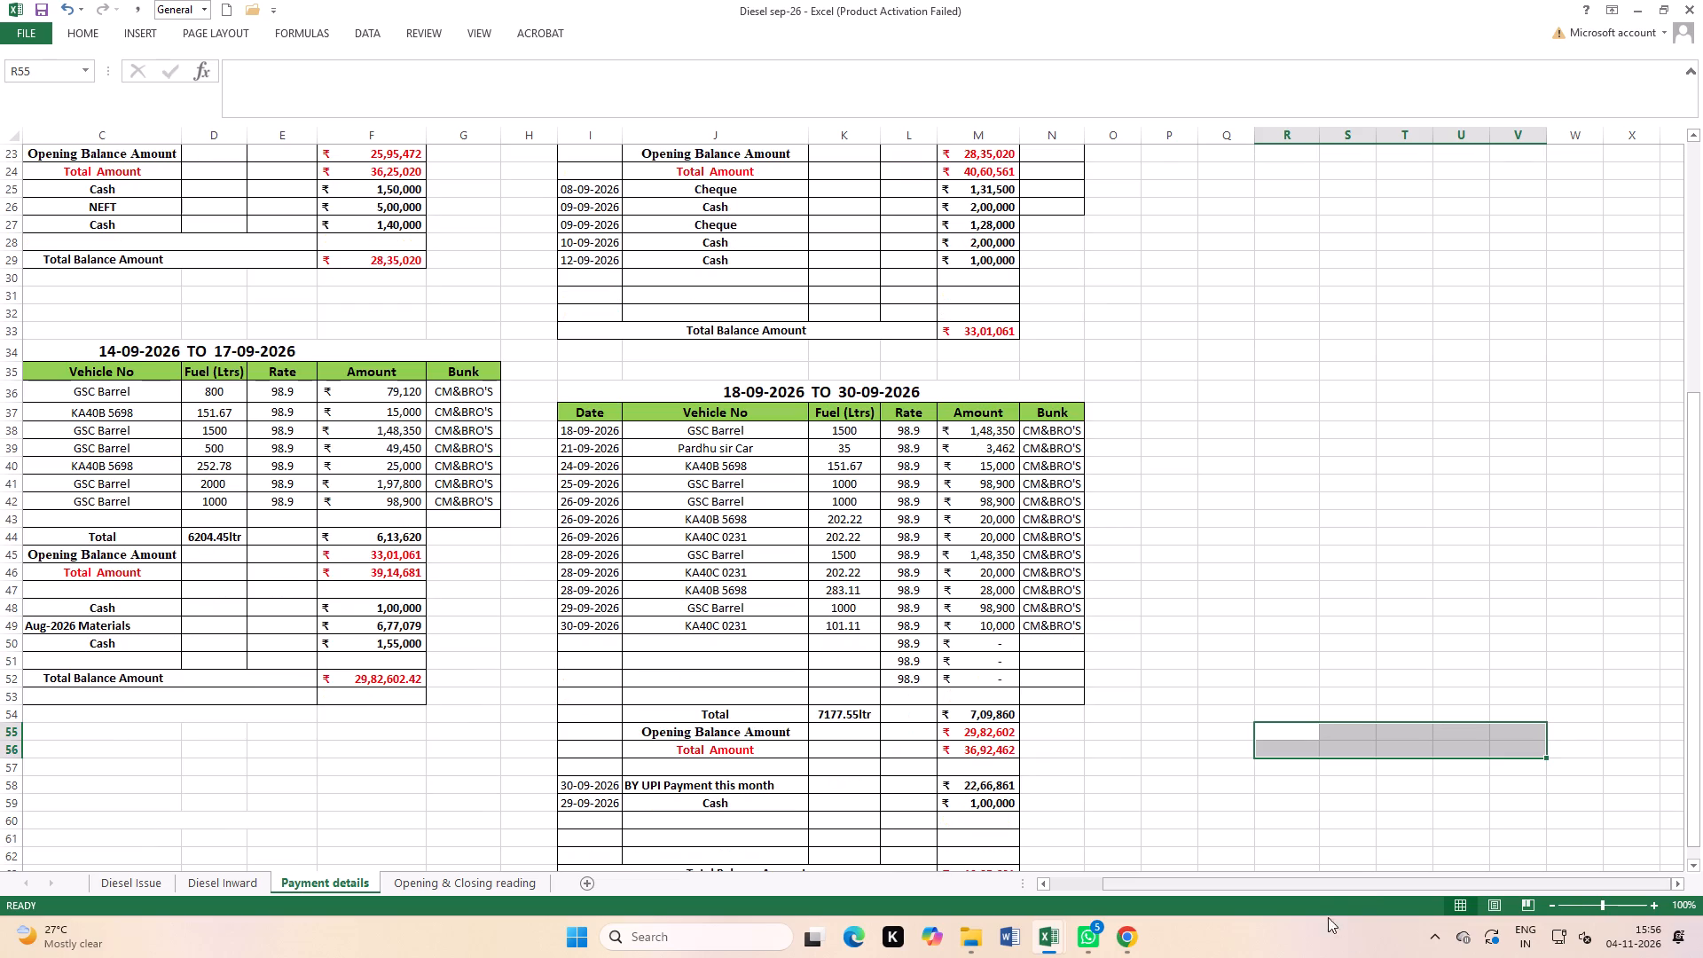
pyautogui.moveTo(1291, 884); pyautogui.dragTo(1102, 861)
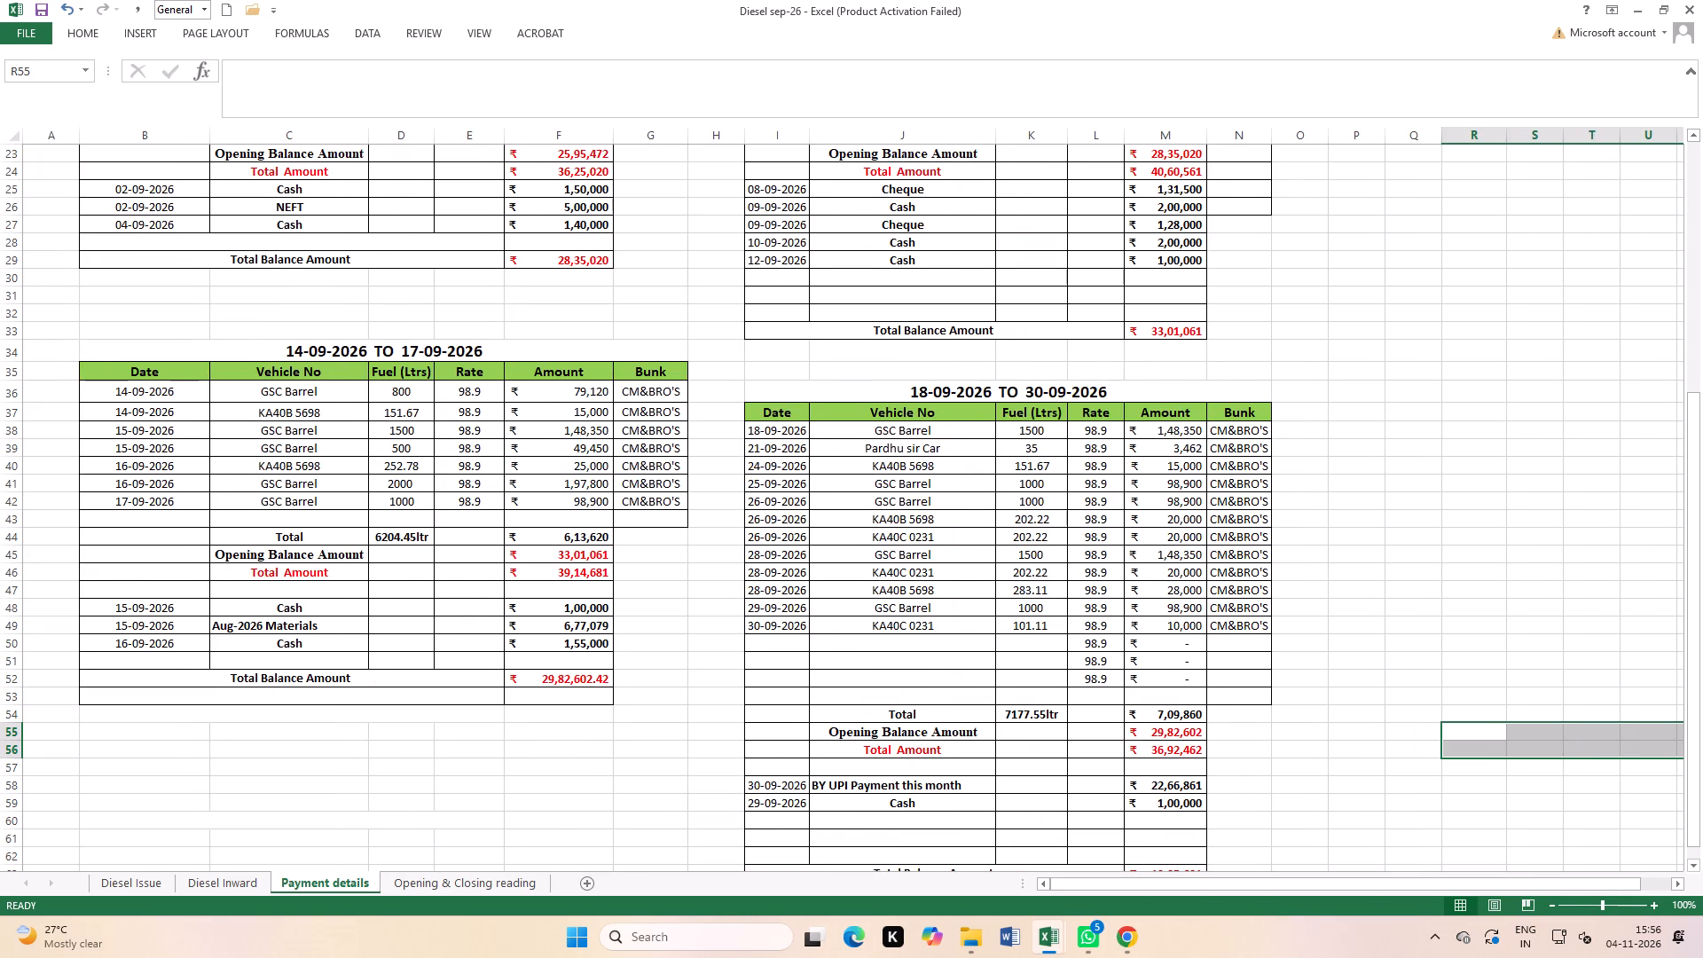
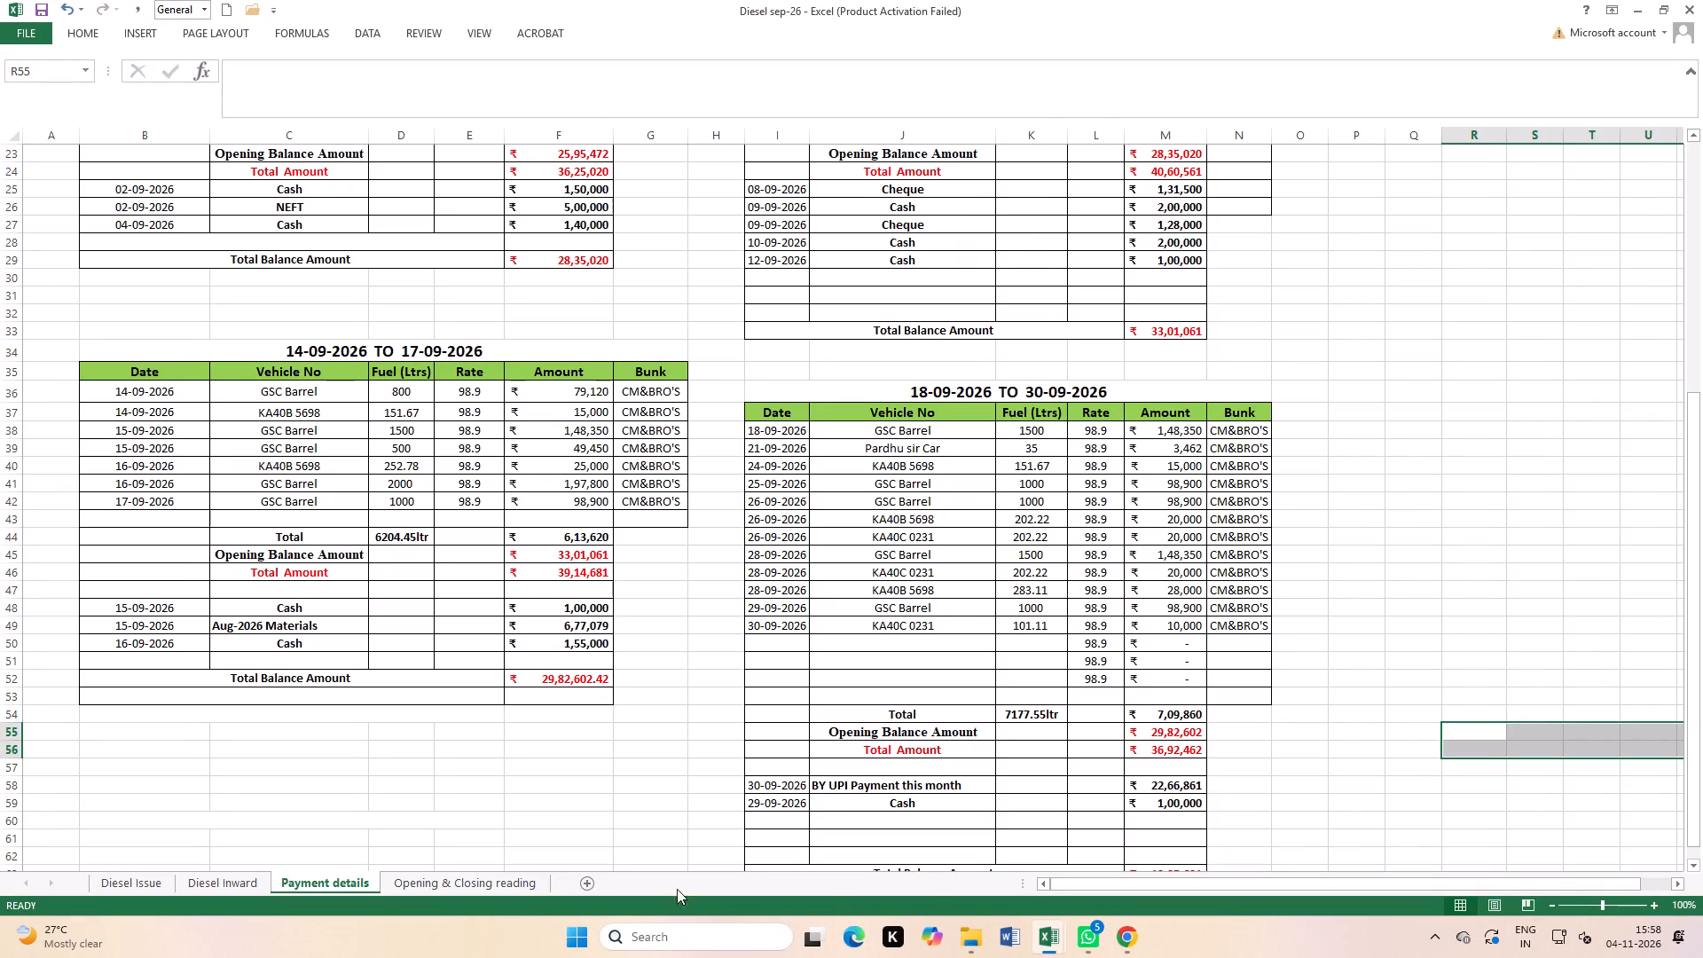
# Switch to the DLM SALE REPORT workbook and examine the August material totals and transport details on the Chethan sheet.
pyautogui.click(961, 935)
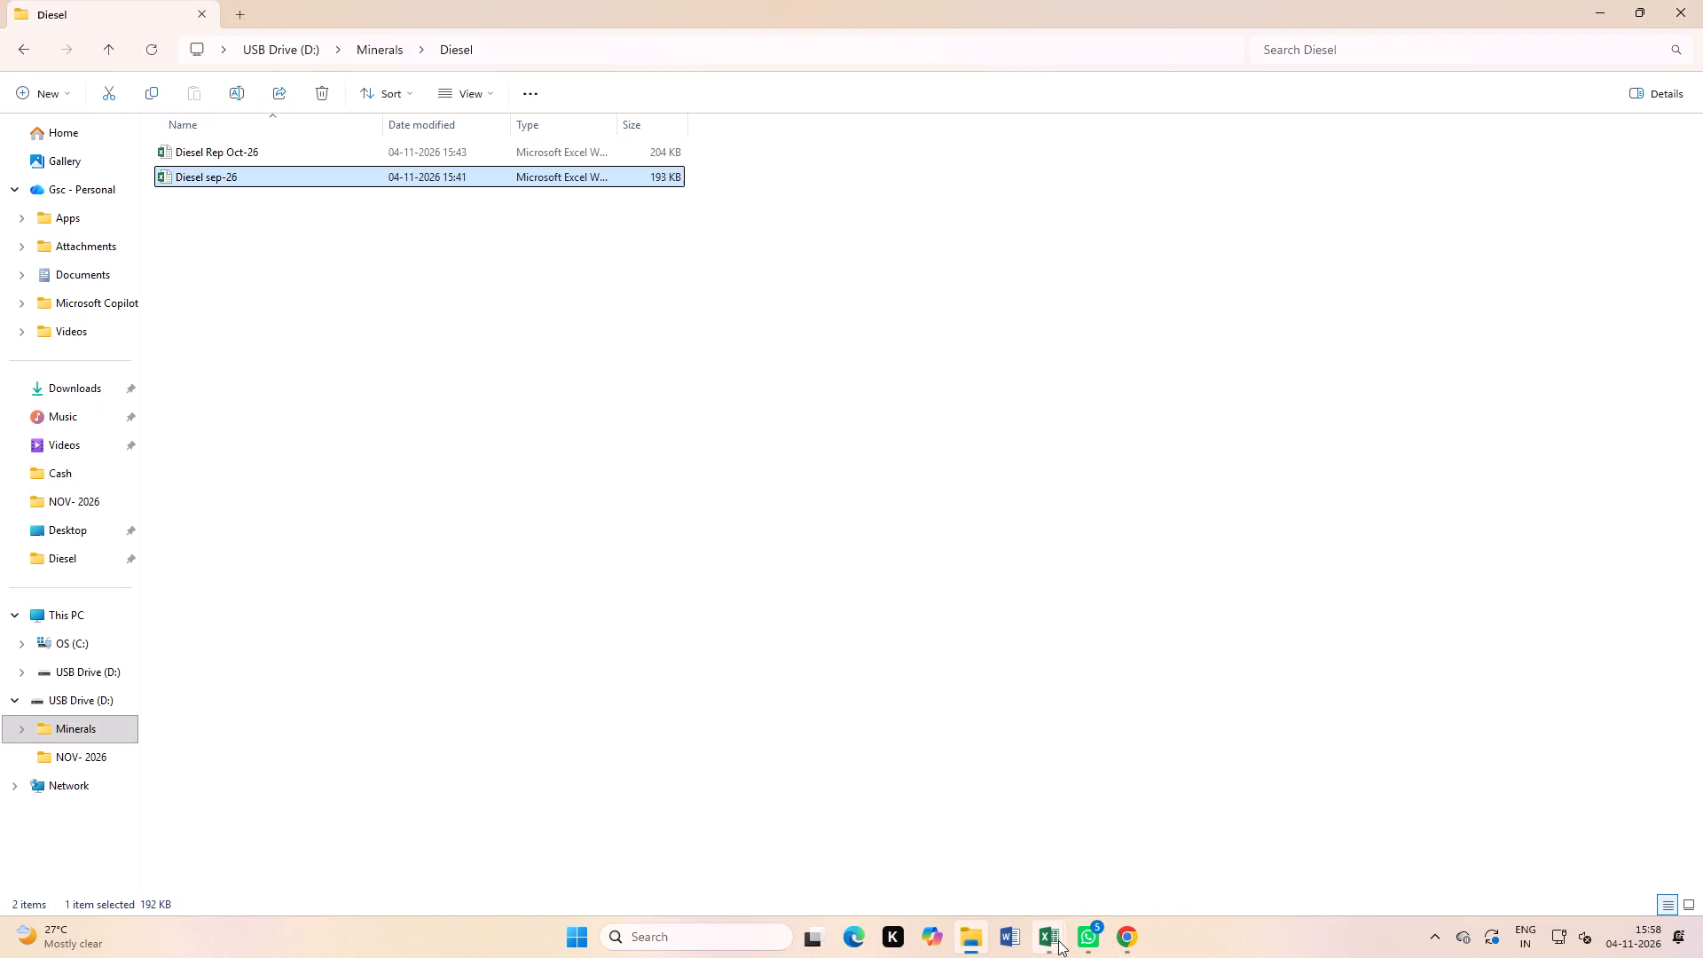
pyautogui.click(1217, 847)
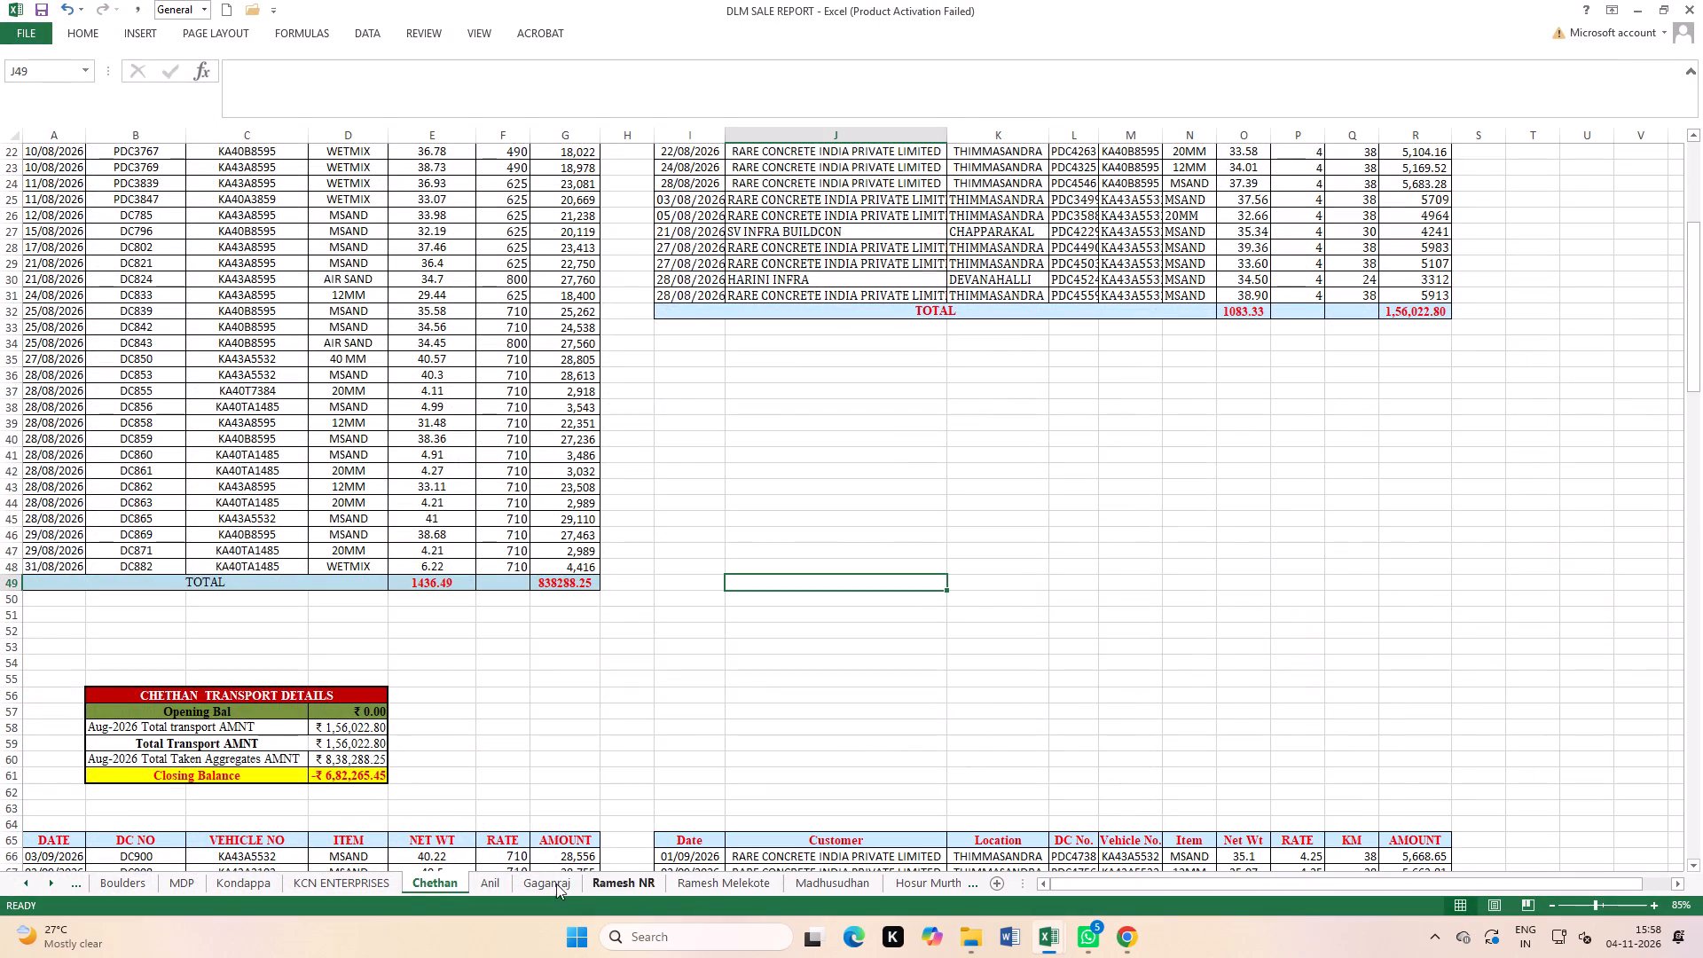
pyautogui.scroll(19, 449, 724)
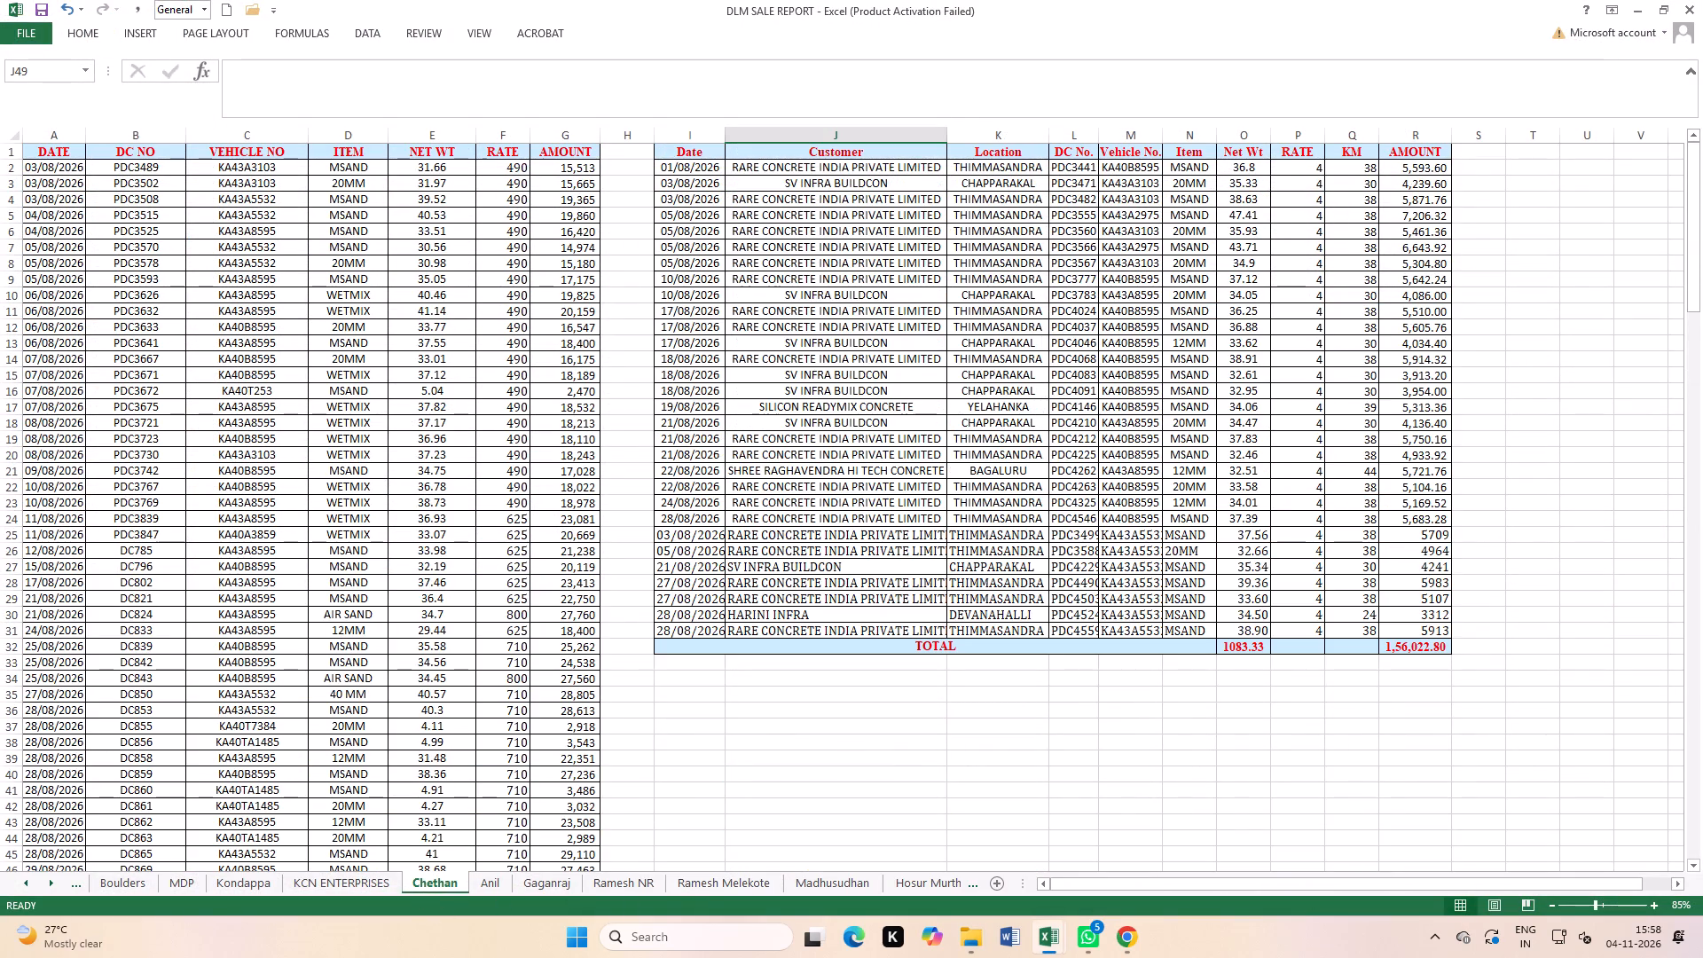
pyautogui.scroll(11, 449, 717)
pyautogui.scroll(-6, 449, 723)
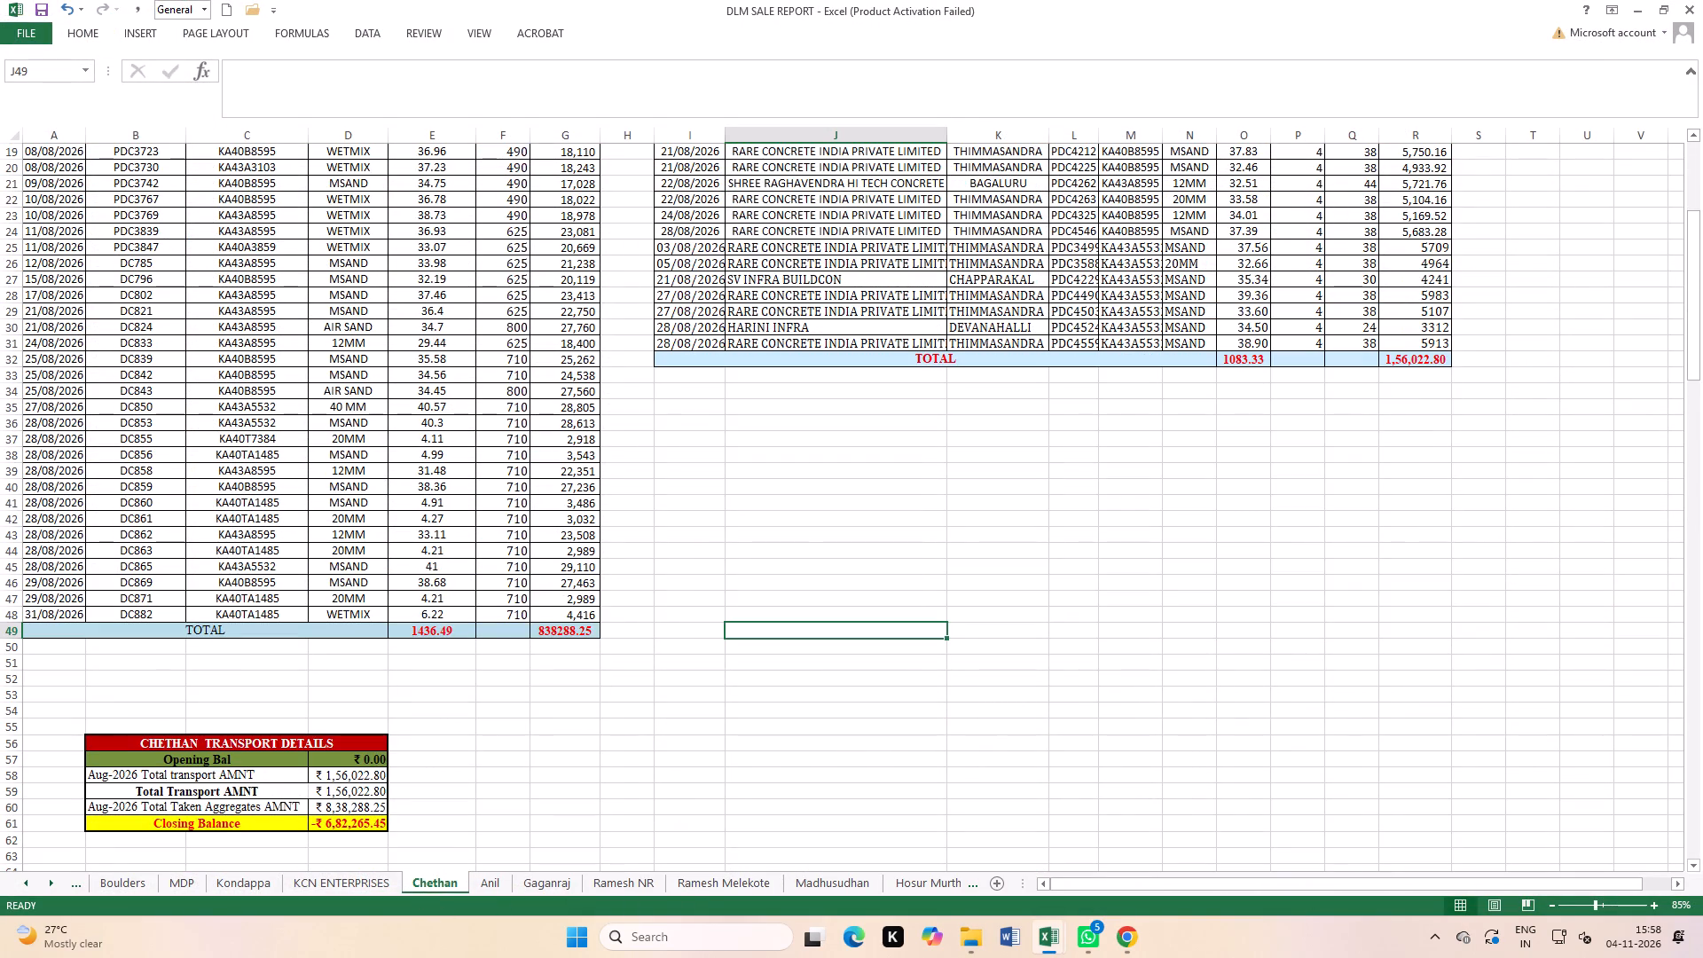
pyautogui.scroll(-2, 538, 678)
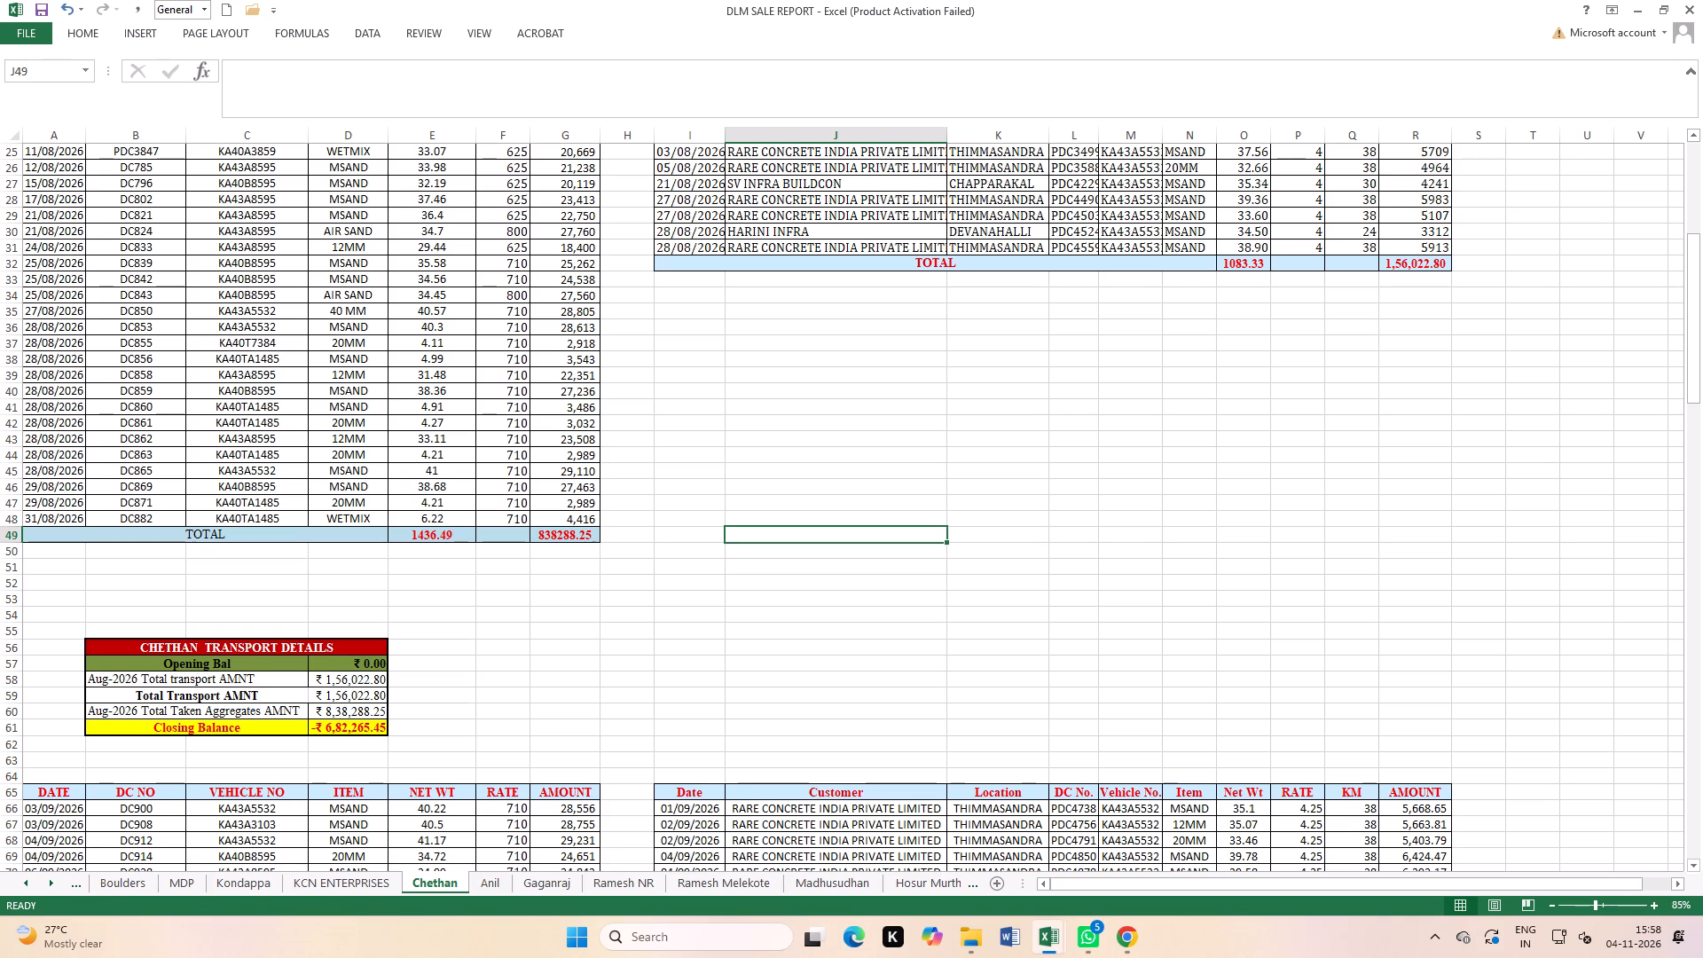
# Return to the Diesel sep-26 workbook and check the September diesel entries, payments and Aug-2026 Materials entry on the Payment details sheet.
pyautogui.hotkey('ctrl', 'Tab')
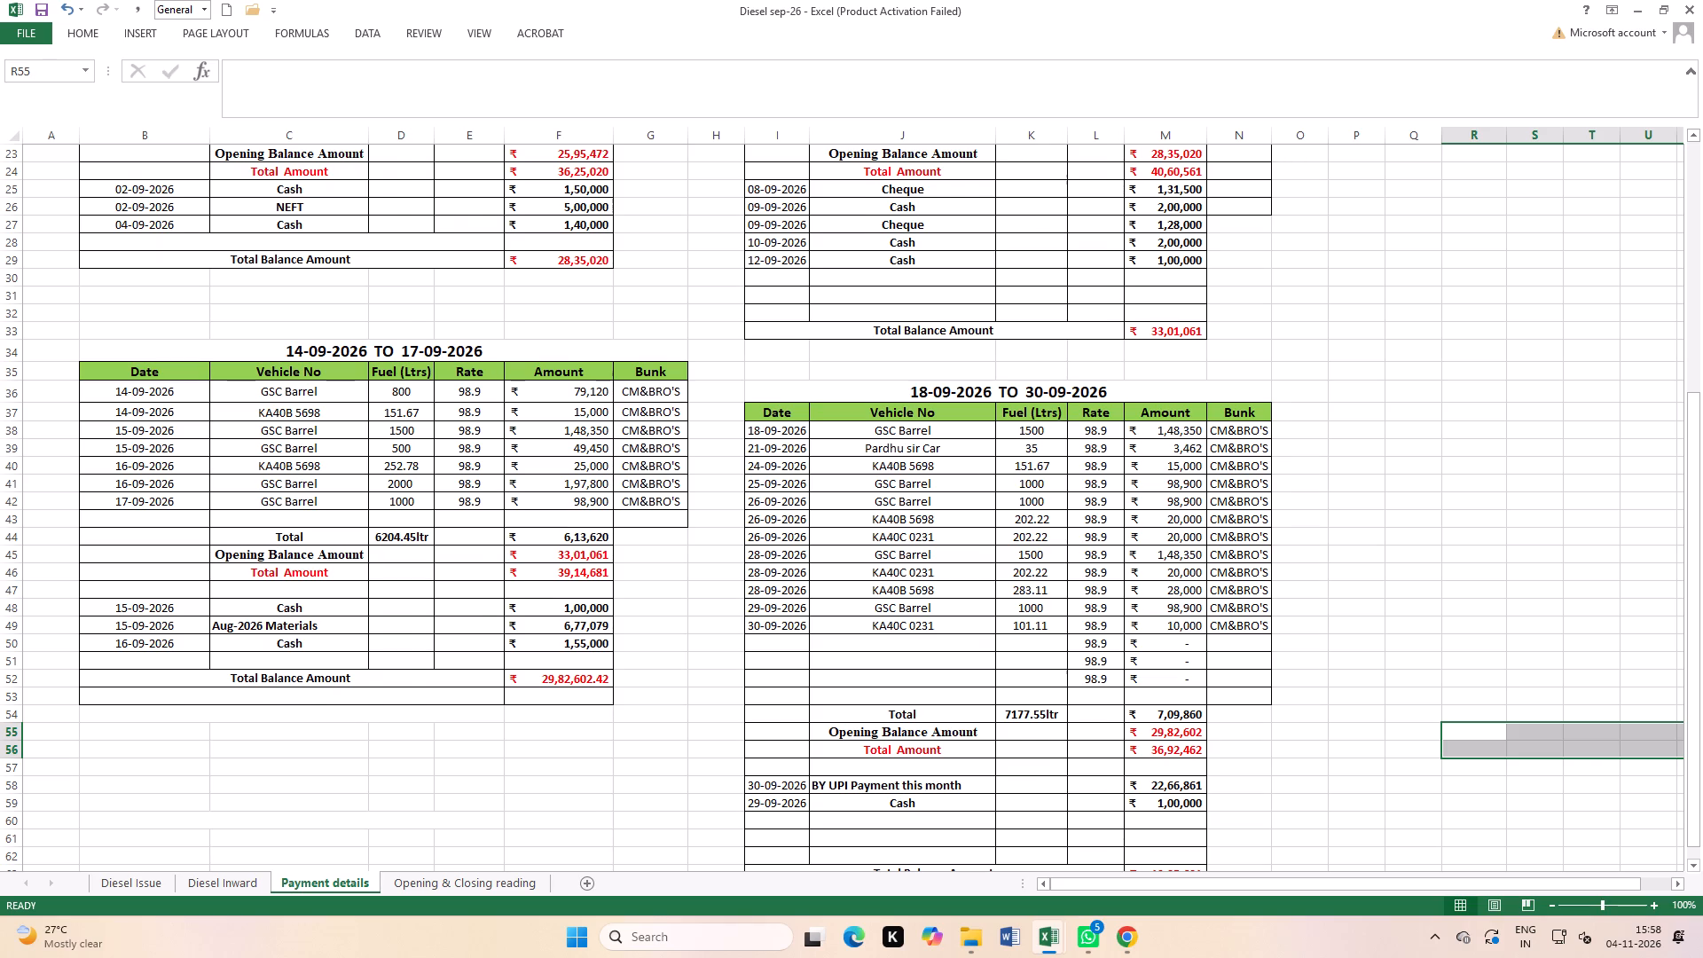
pyautogui.scroll(17, 718, 601)
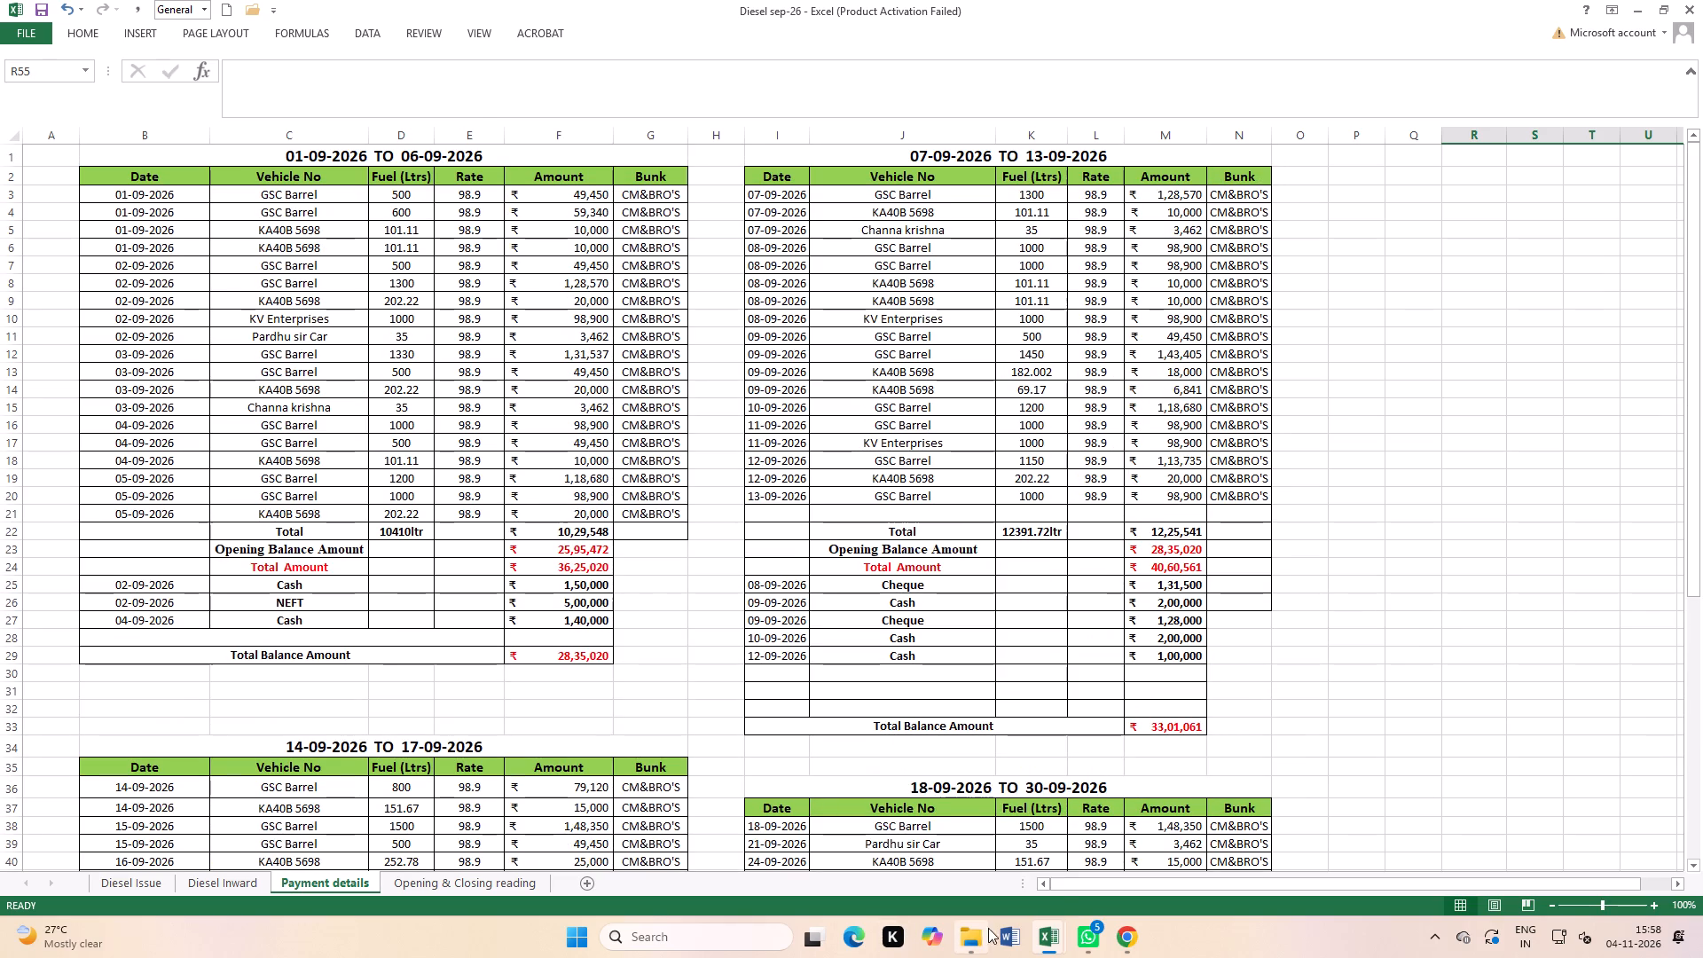
pyautogui.scroll(-2, 685, 773)
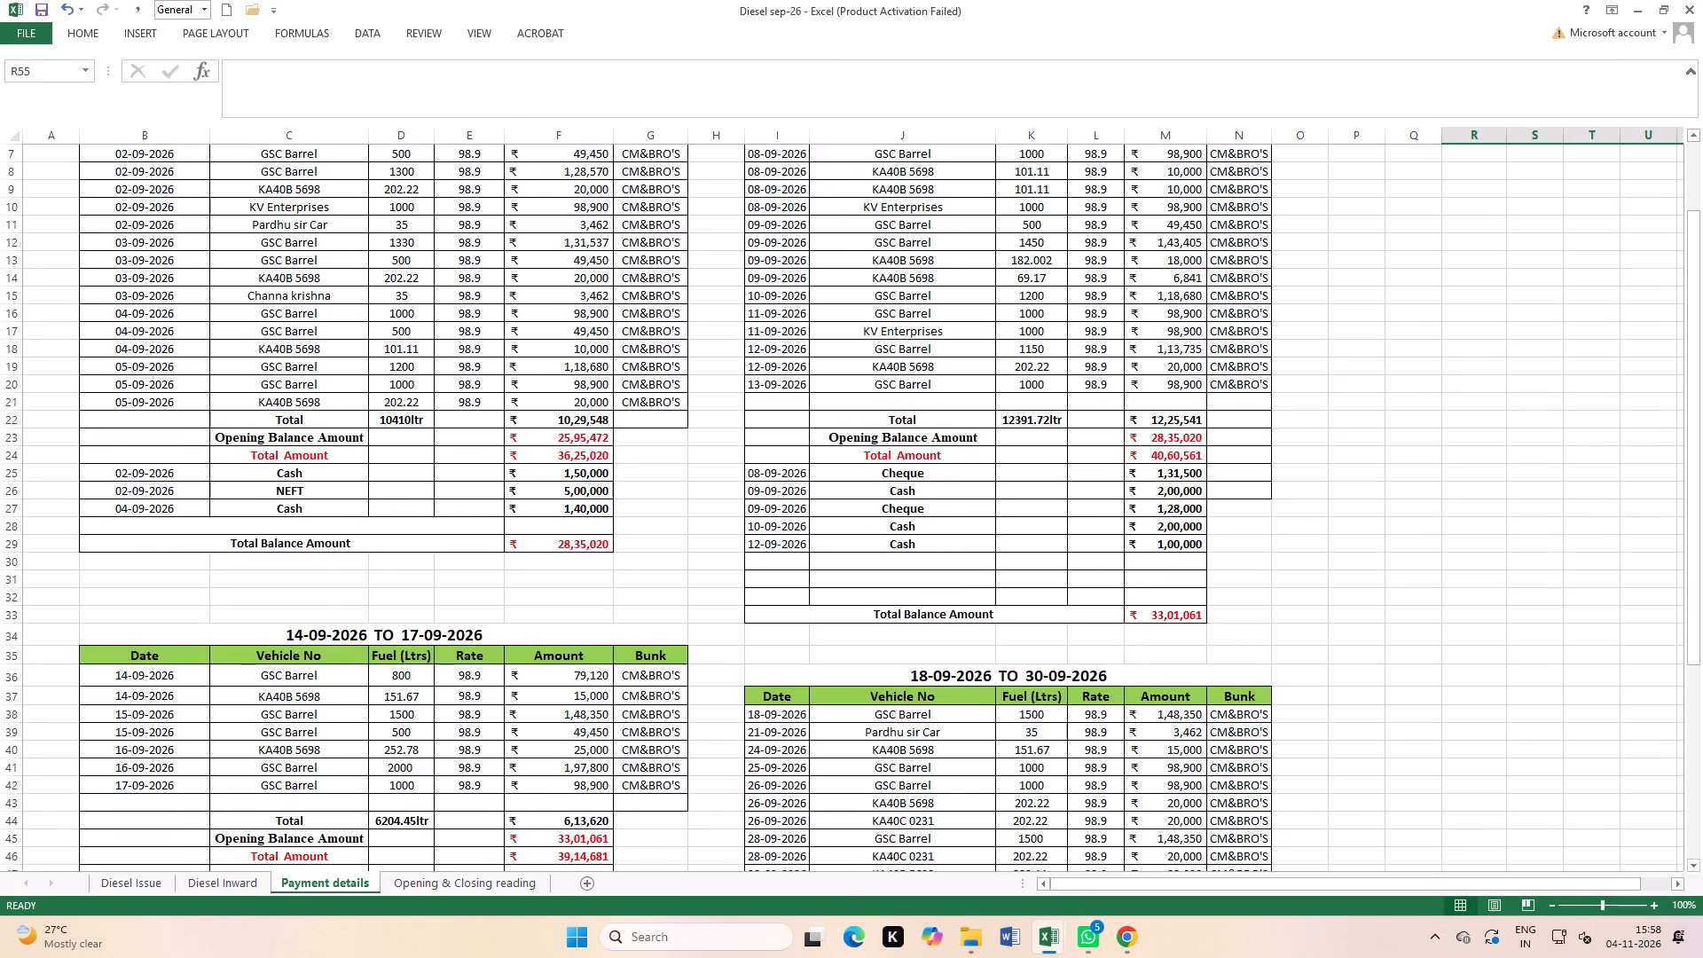
pyautogui.scroll(-4, 605, 722)
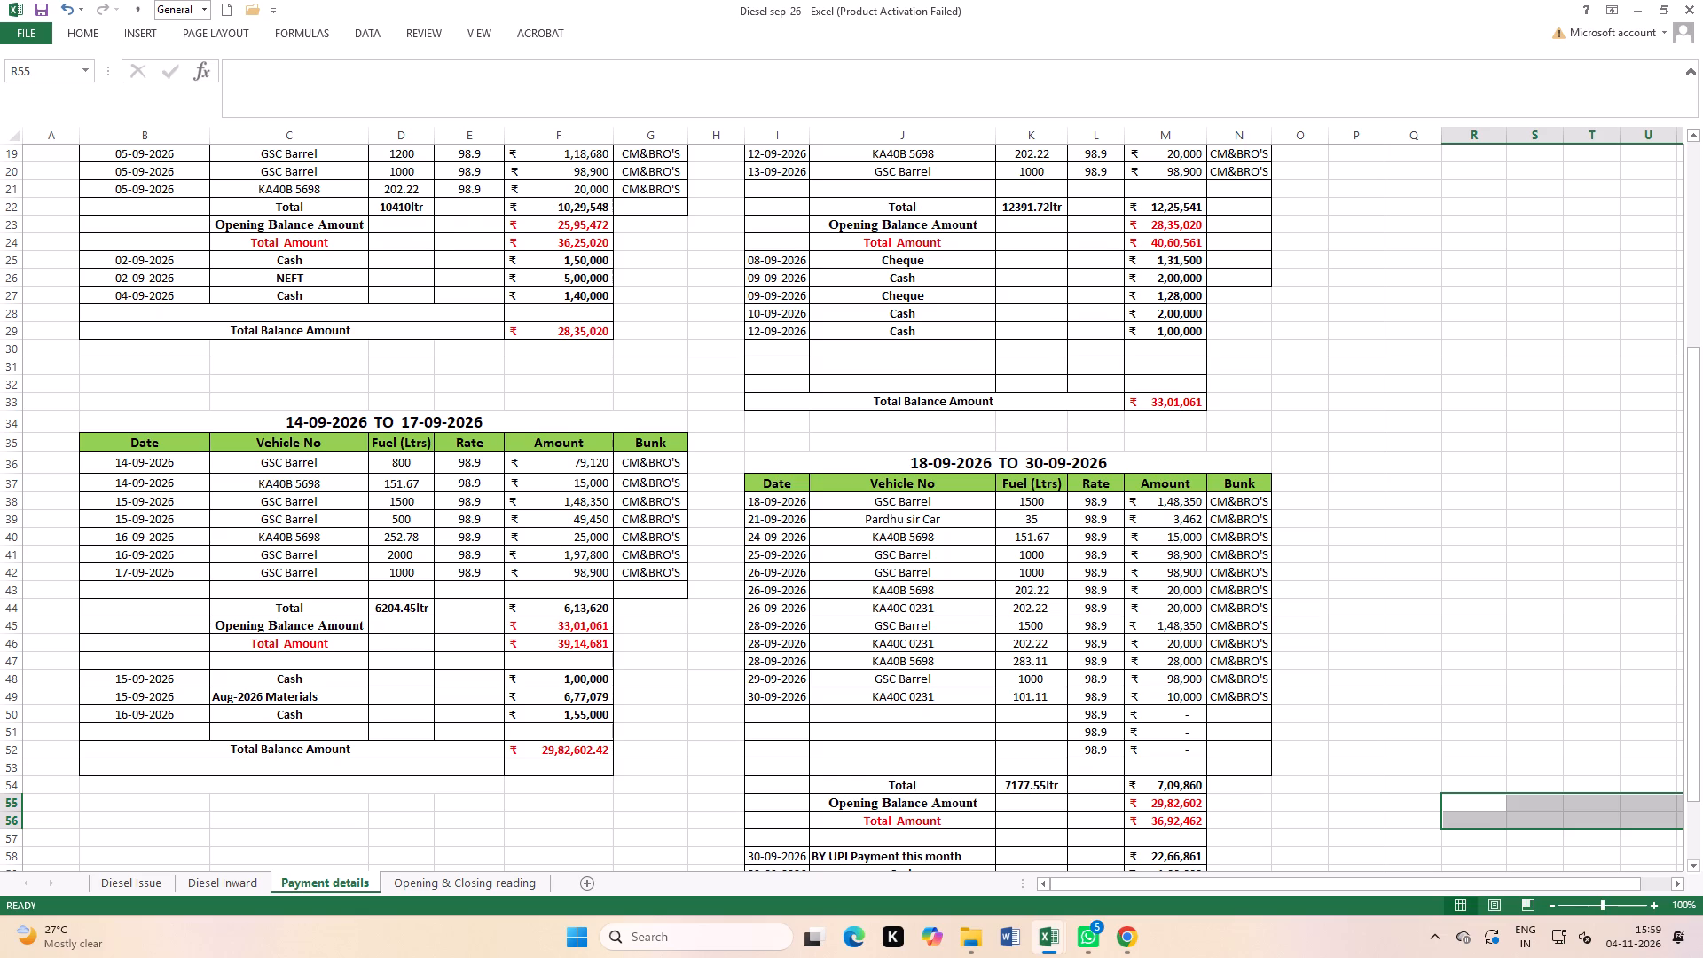
pyautogui.scroll(7, 616, 651)
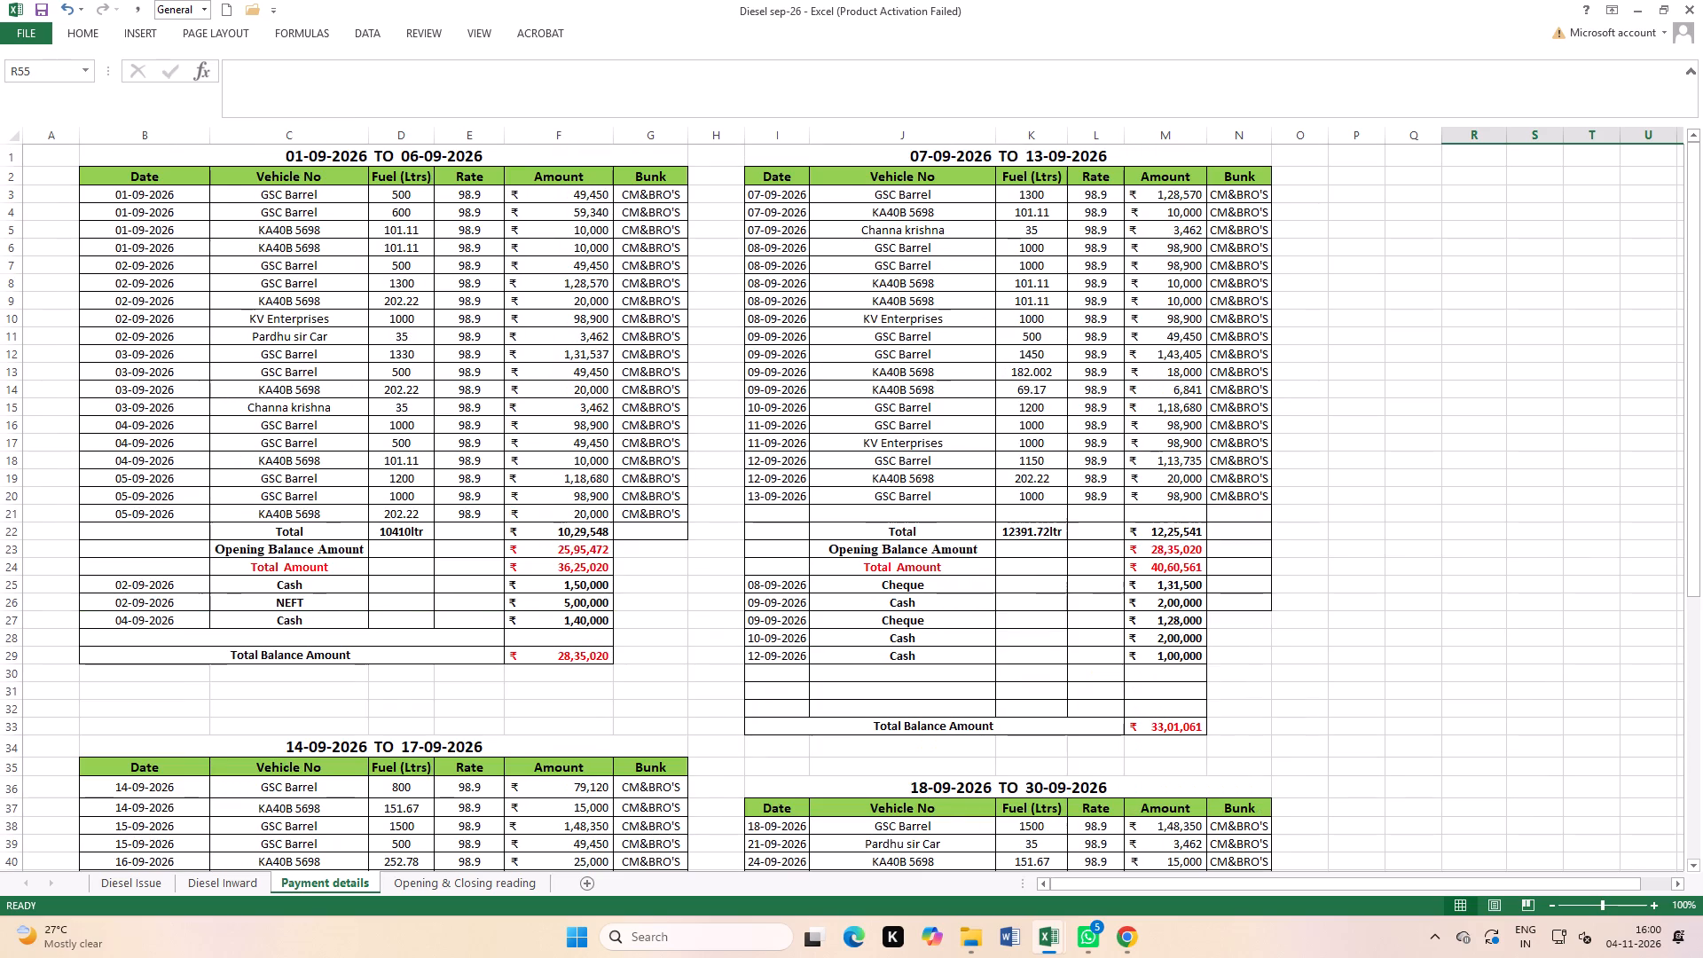
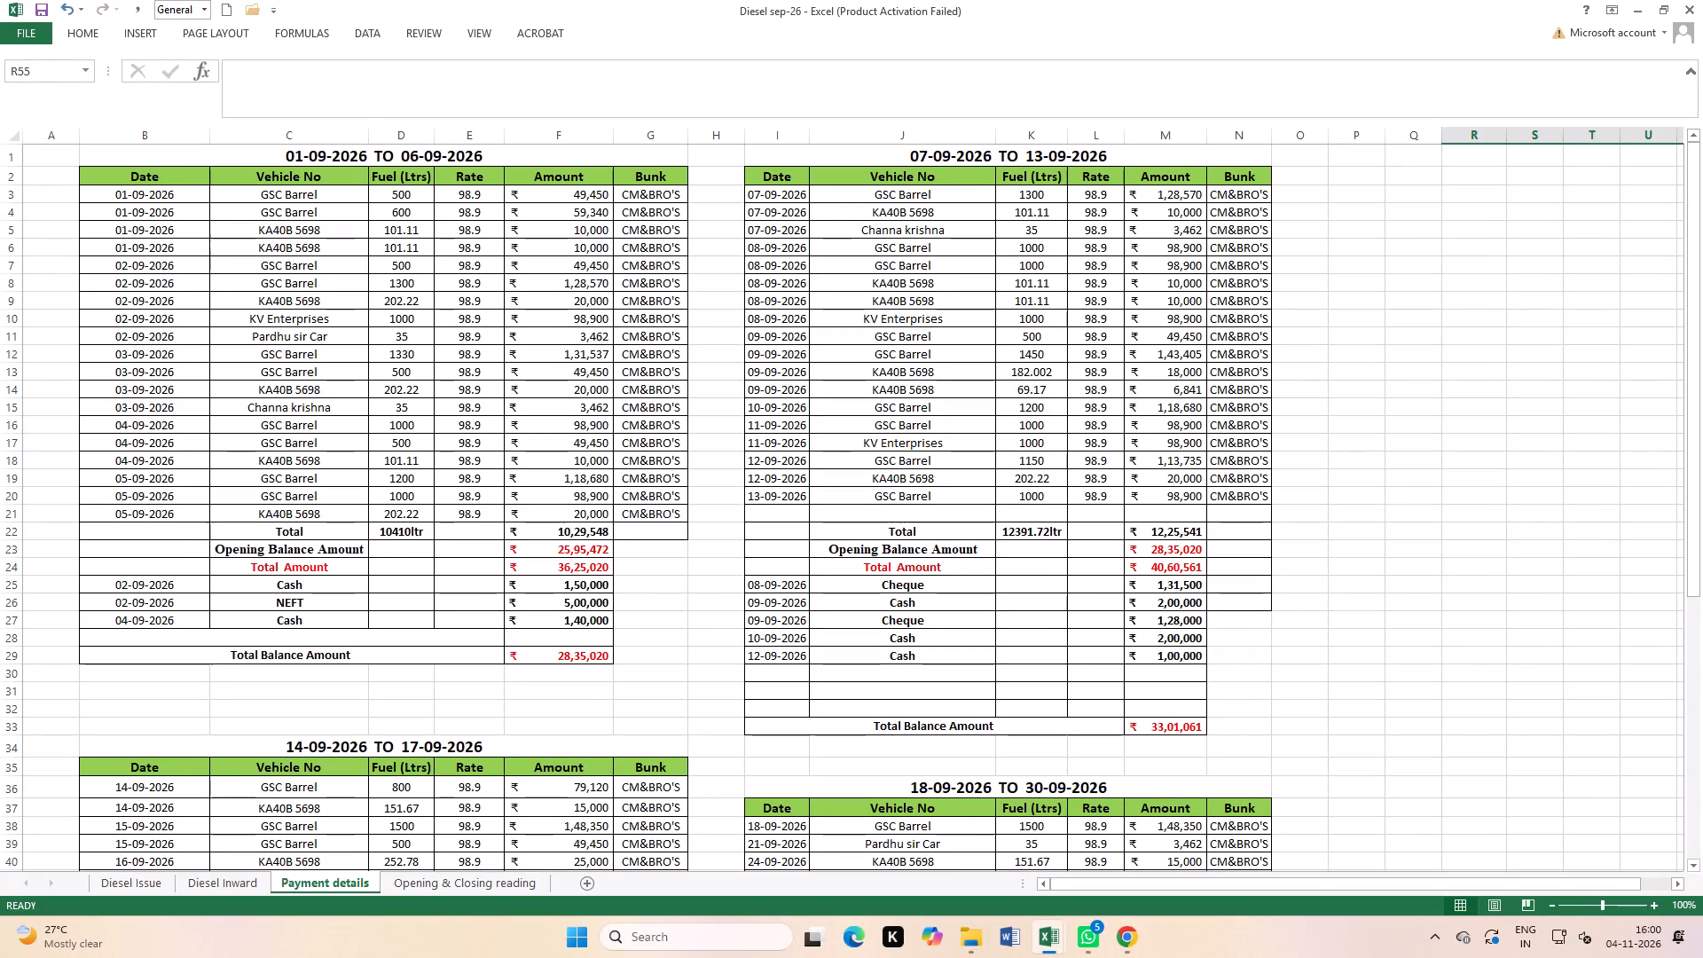
# Close the Diesel sep-26 workbook and the Diesel Rep Oct-26 workbook, discarding the changes to the October one.
pyautogui.scroll(-2, 756, 642)
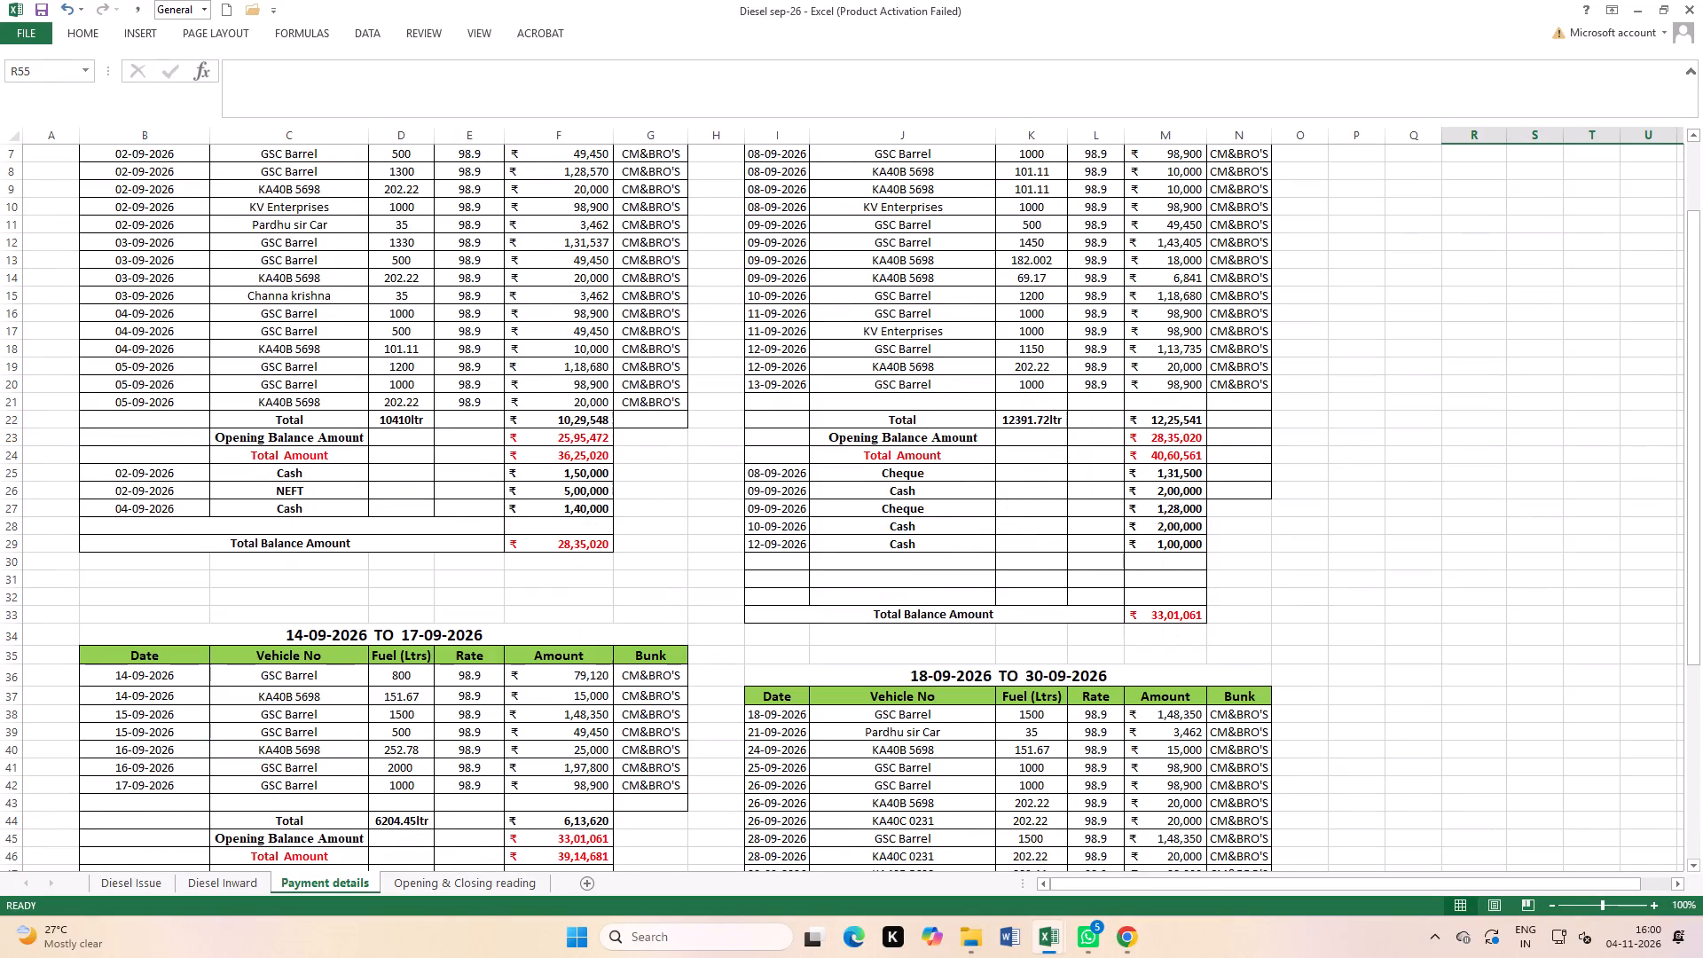
pyautogui.scroll(-3, 756, 642)
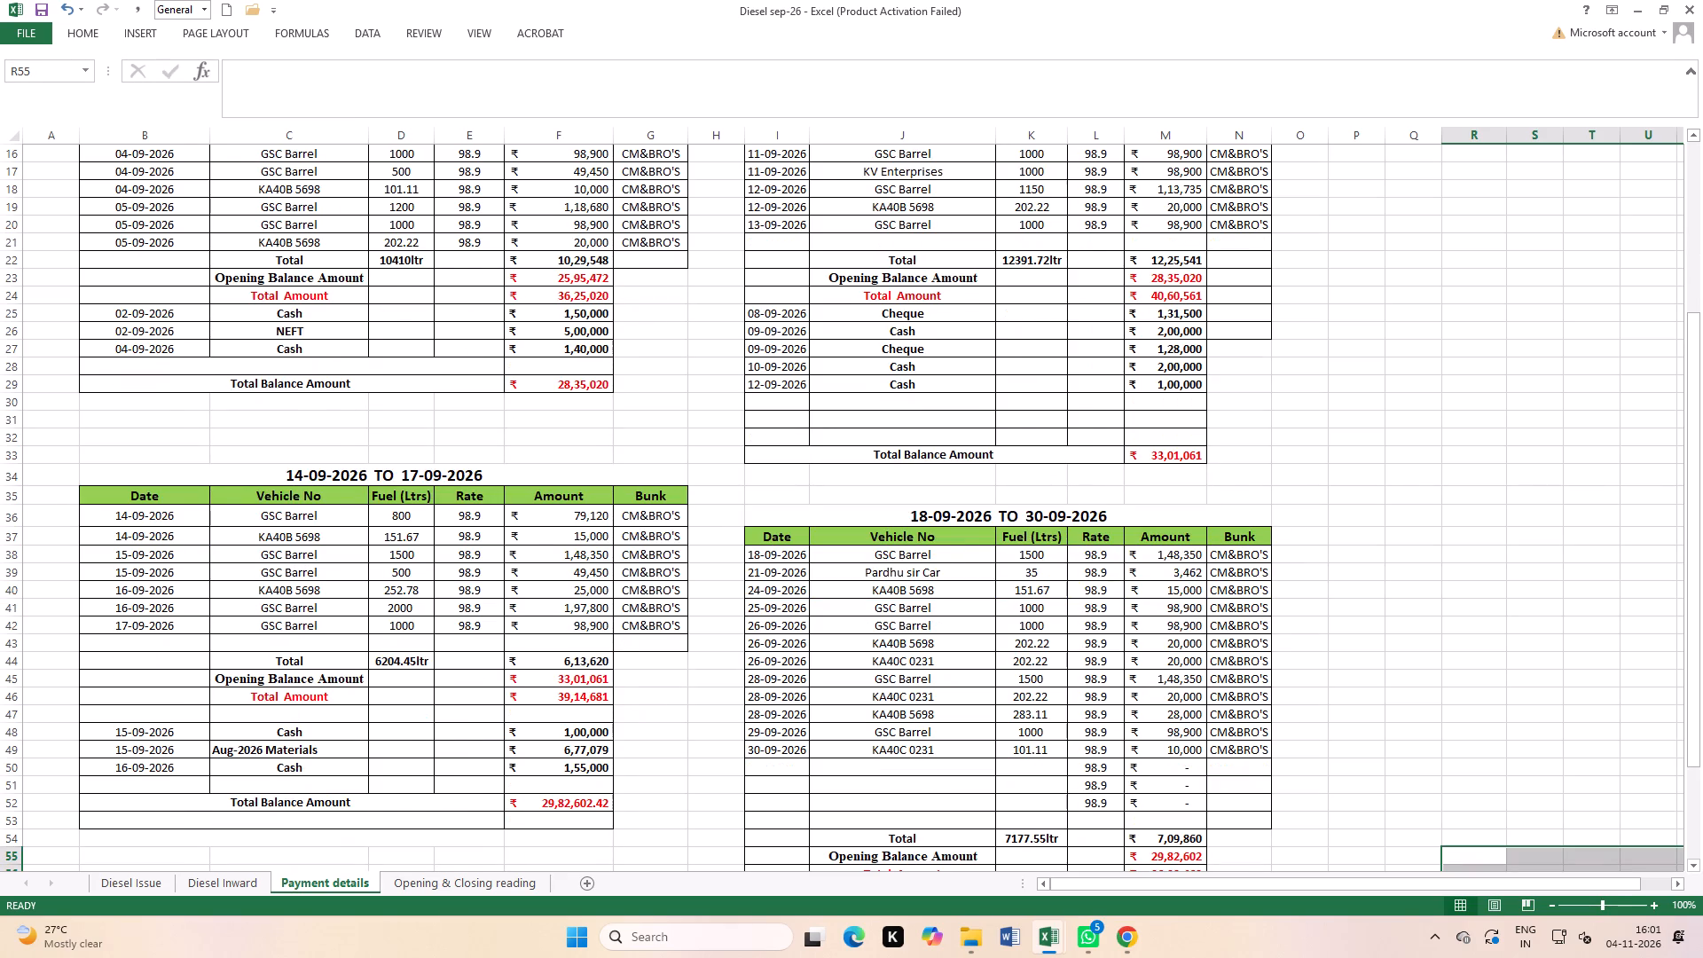
pyautogui.scroll(5, 904, 644)
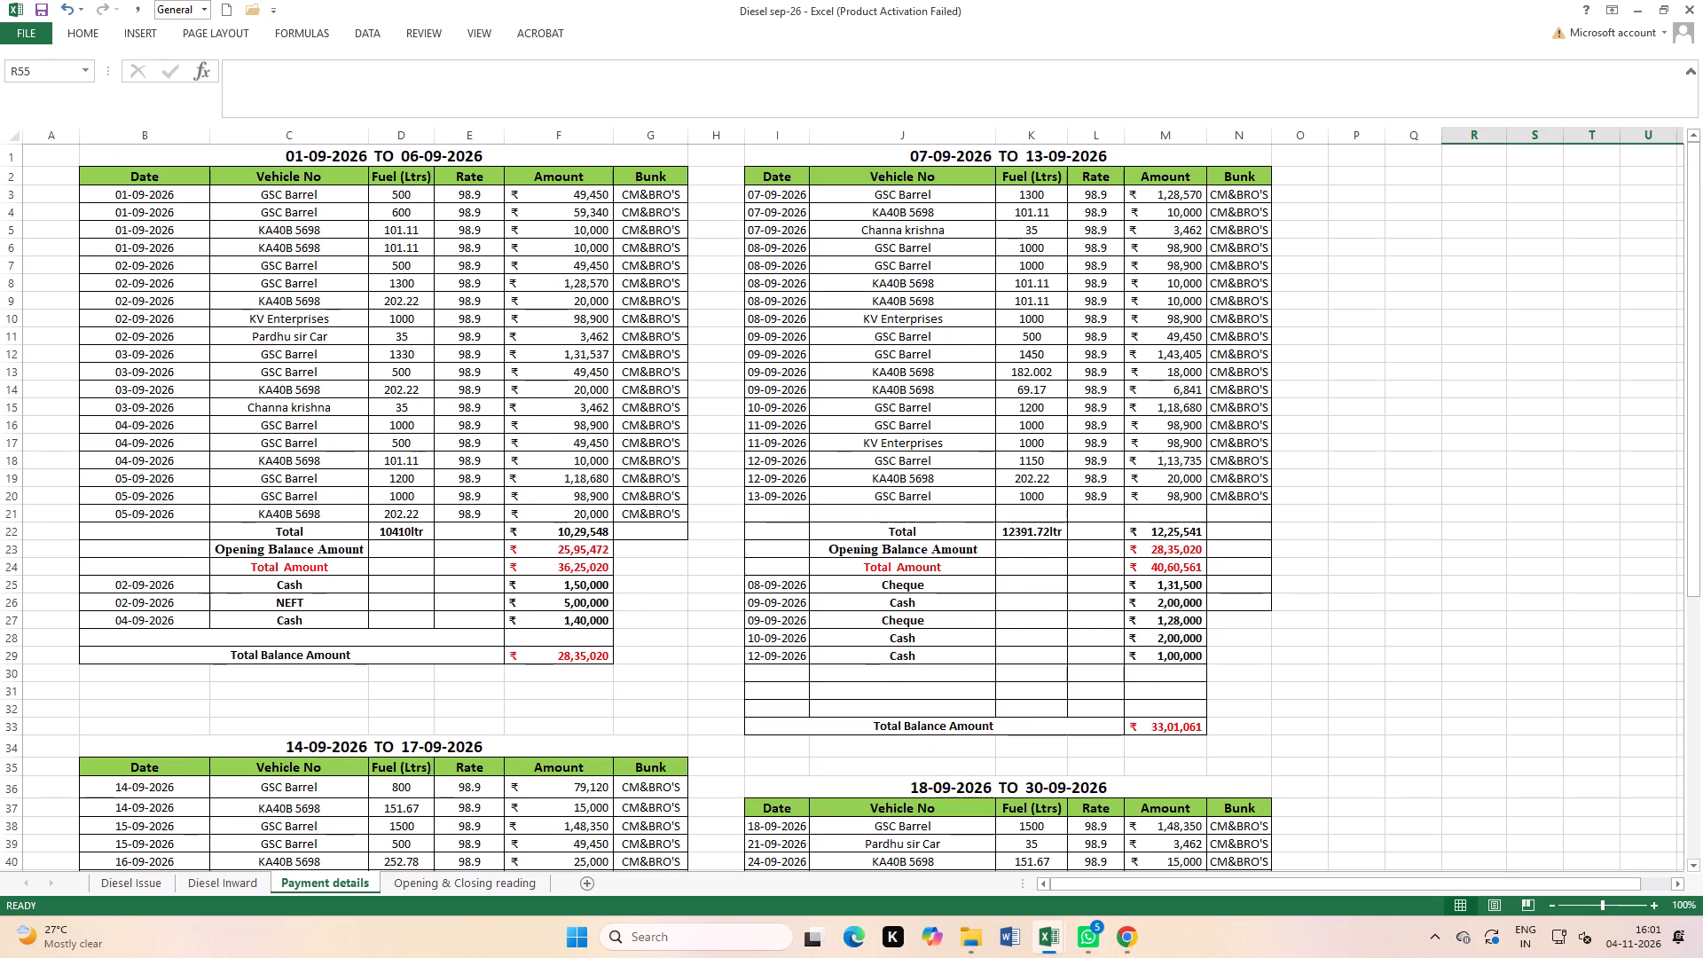
pyautogui.click(1701, 0)
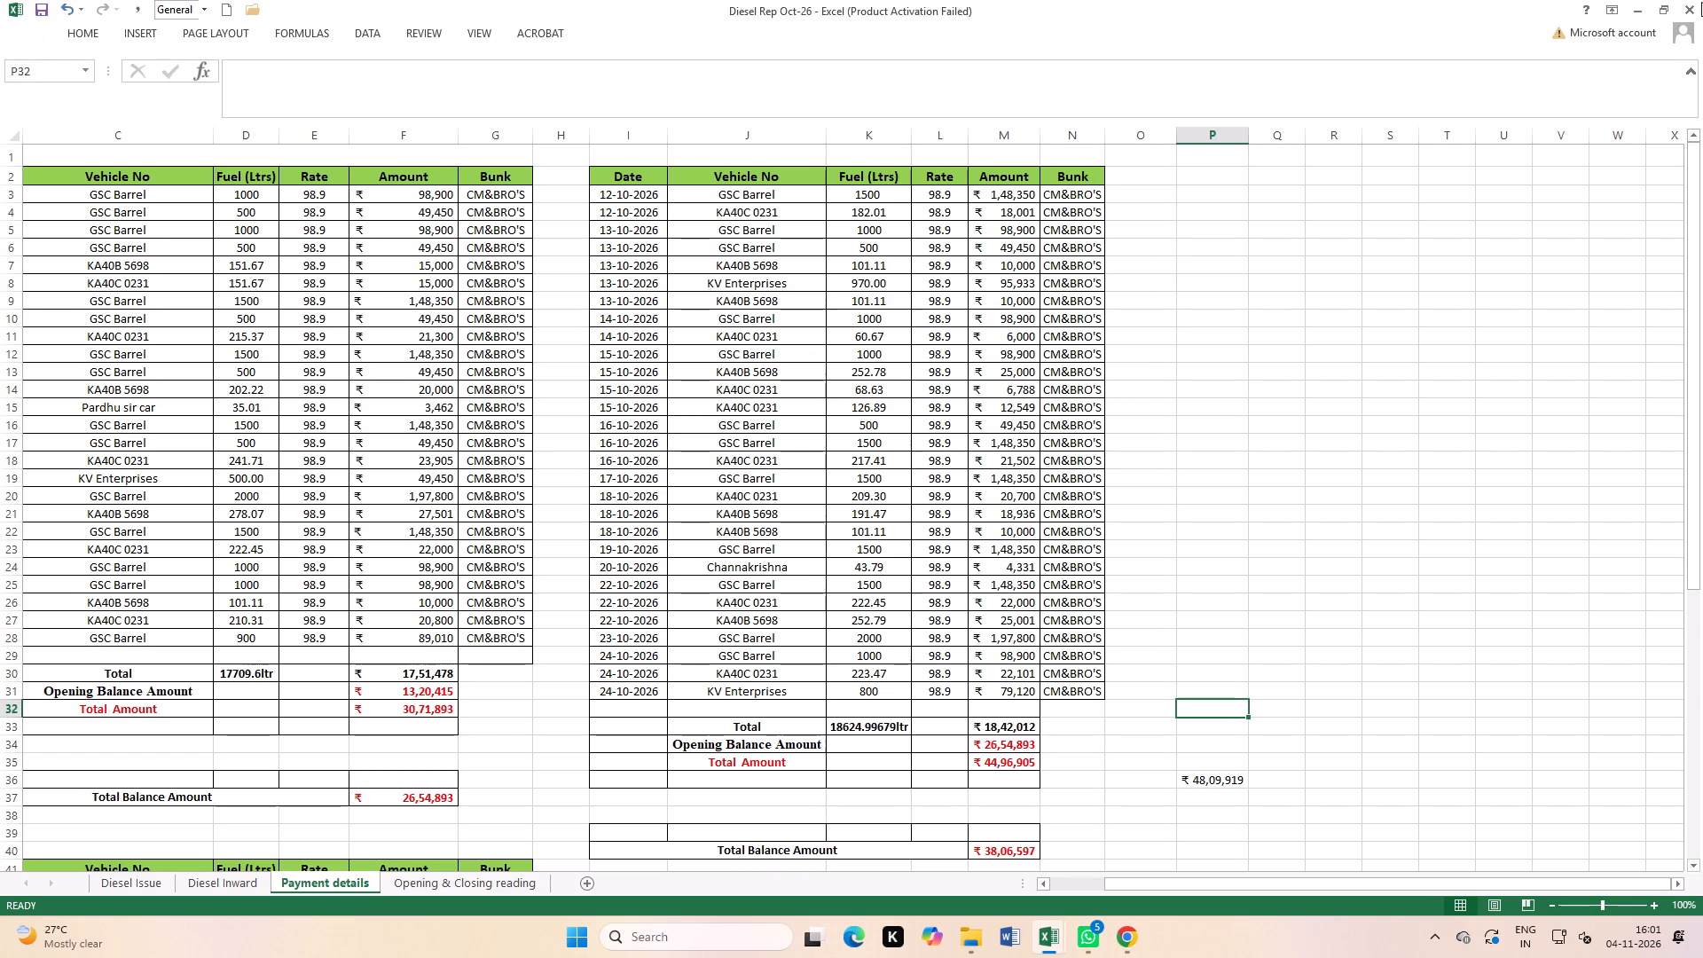
pyautogui.click(1701, 2)
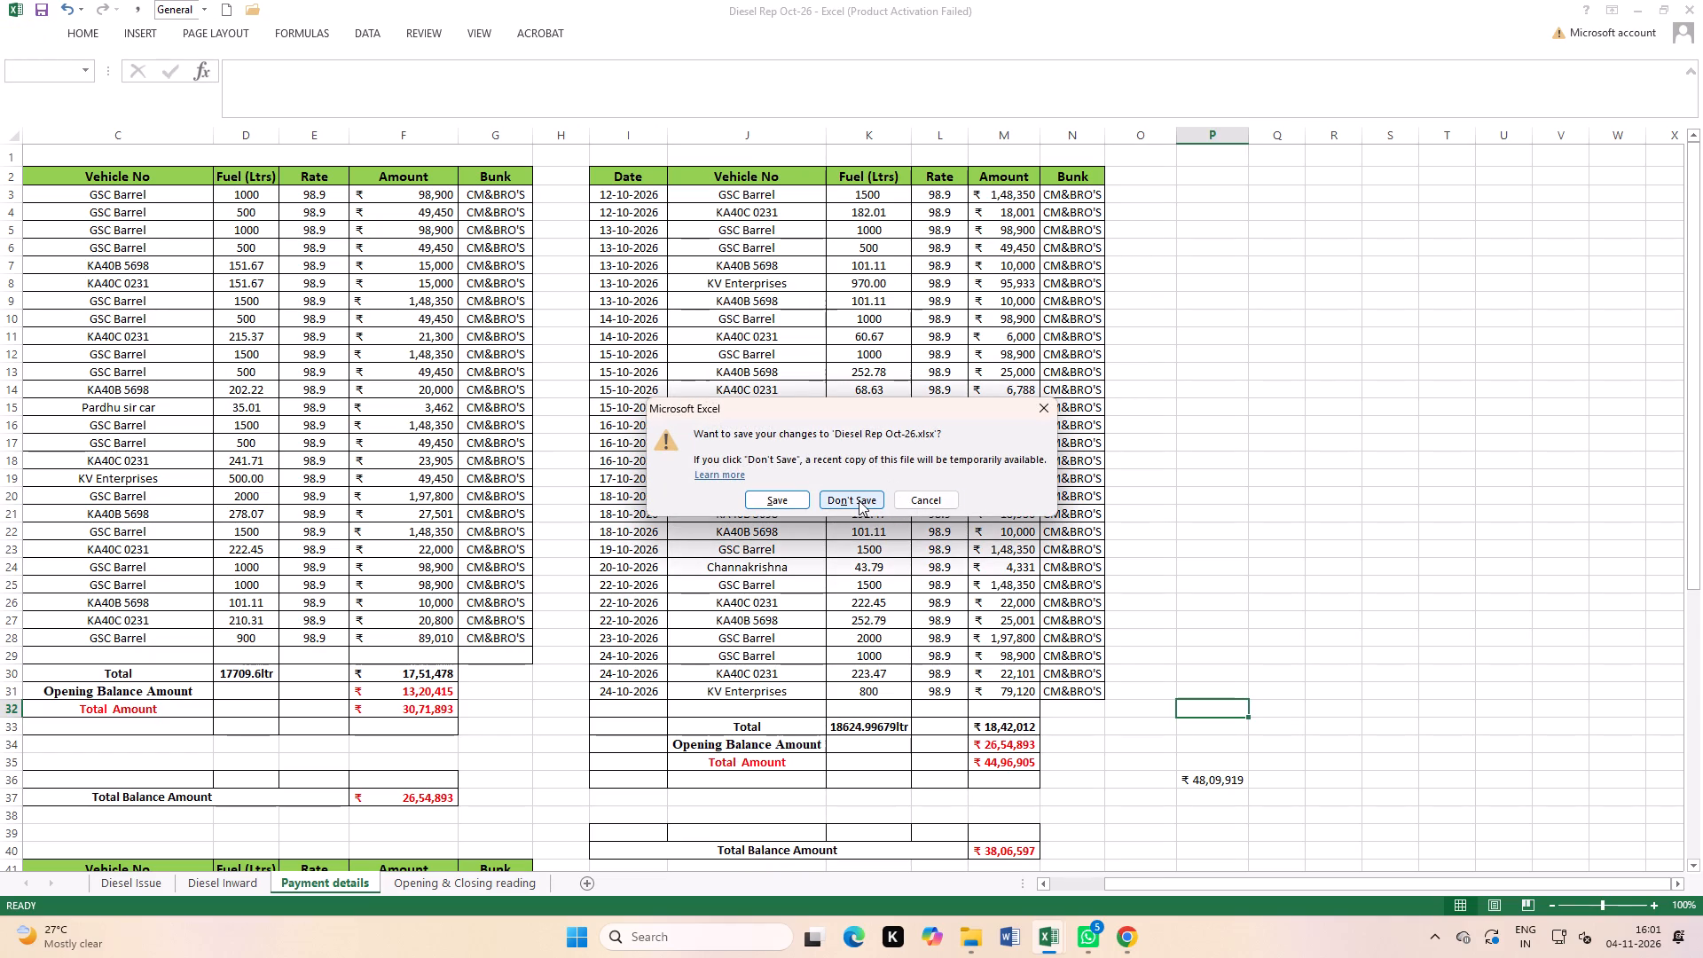
pyautogui.click(859, 500)
# Add the amounts 827535 and 3192611 in P10 and P11, directly below the Cash (Raja) payment.
pyautogui.scroll(4, 1156, 489)
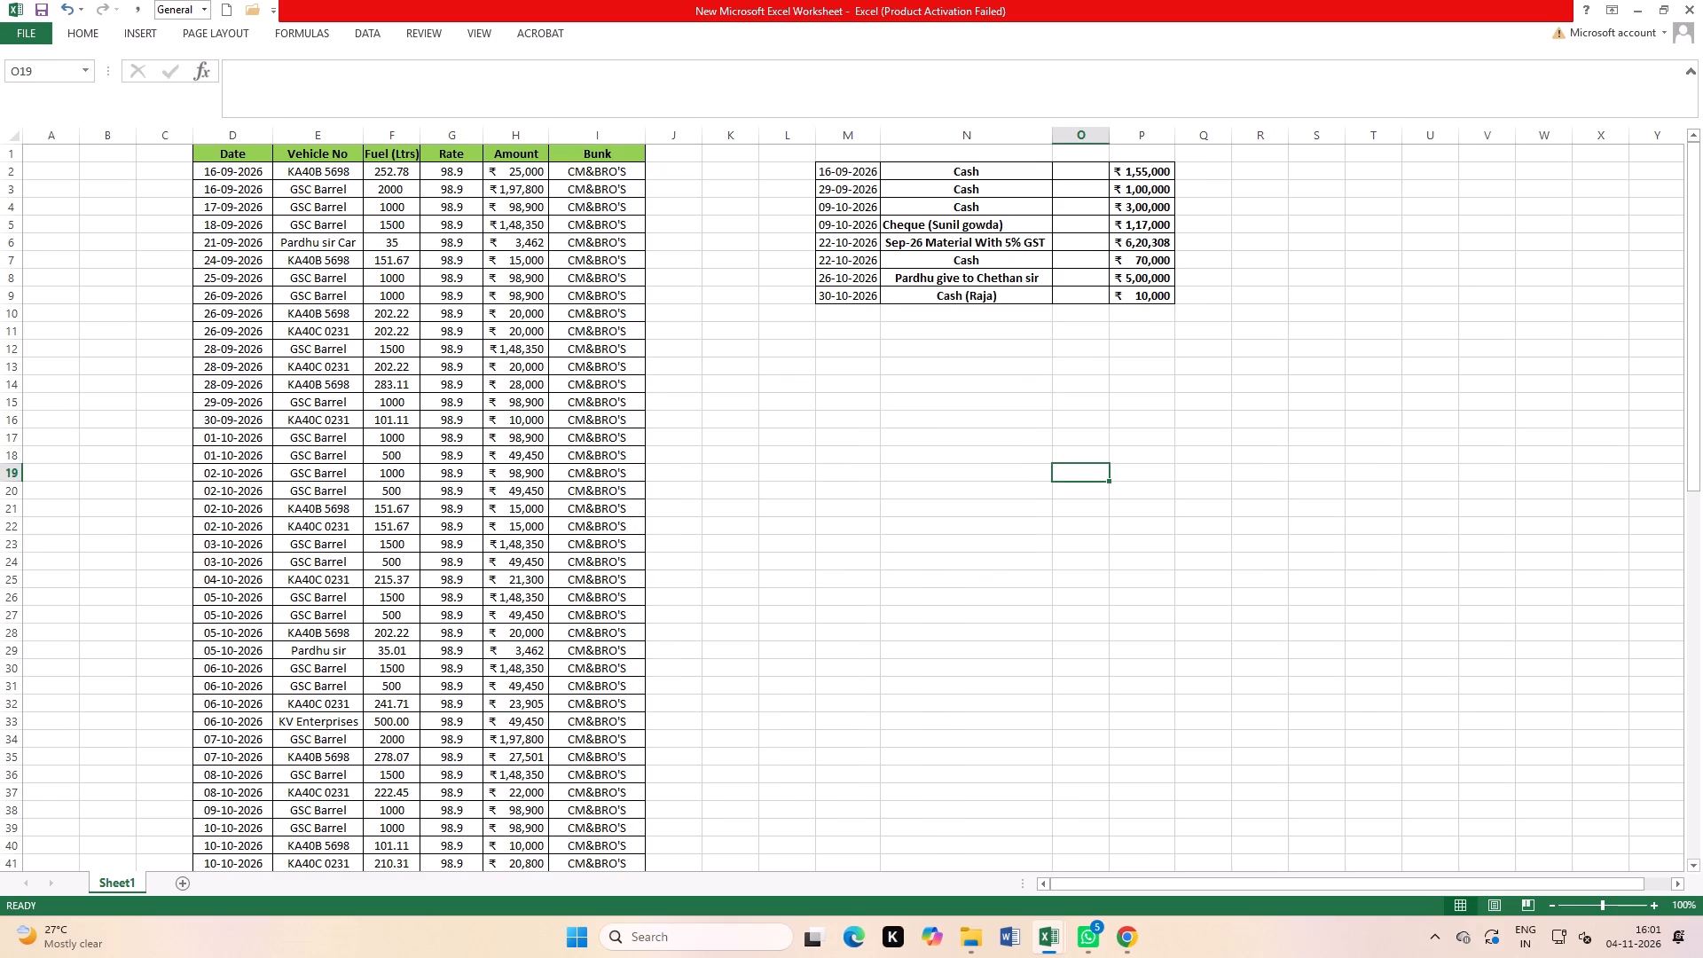
pyautogui.click(1144, 310)
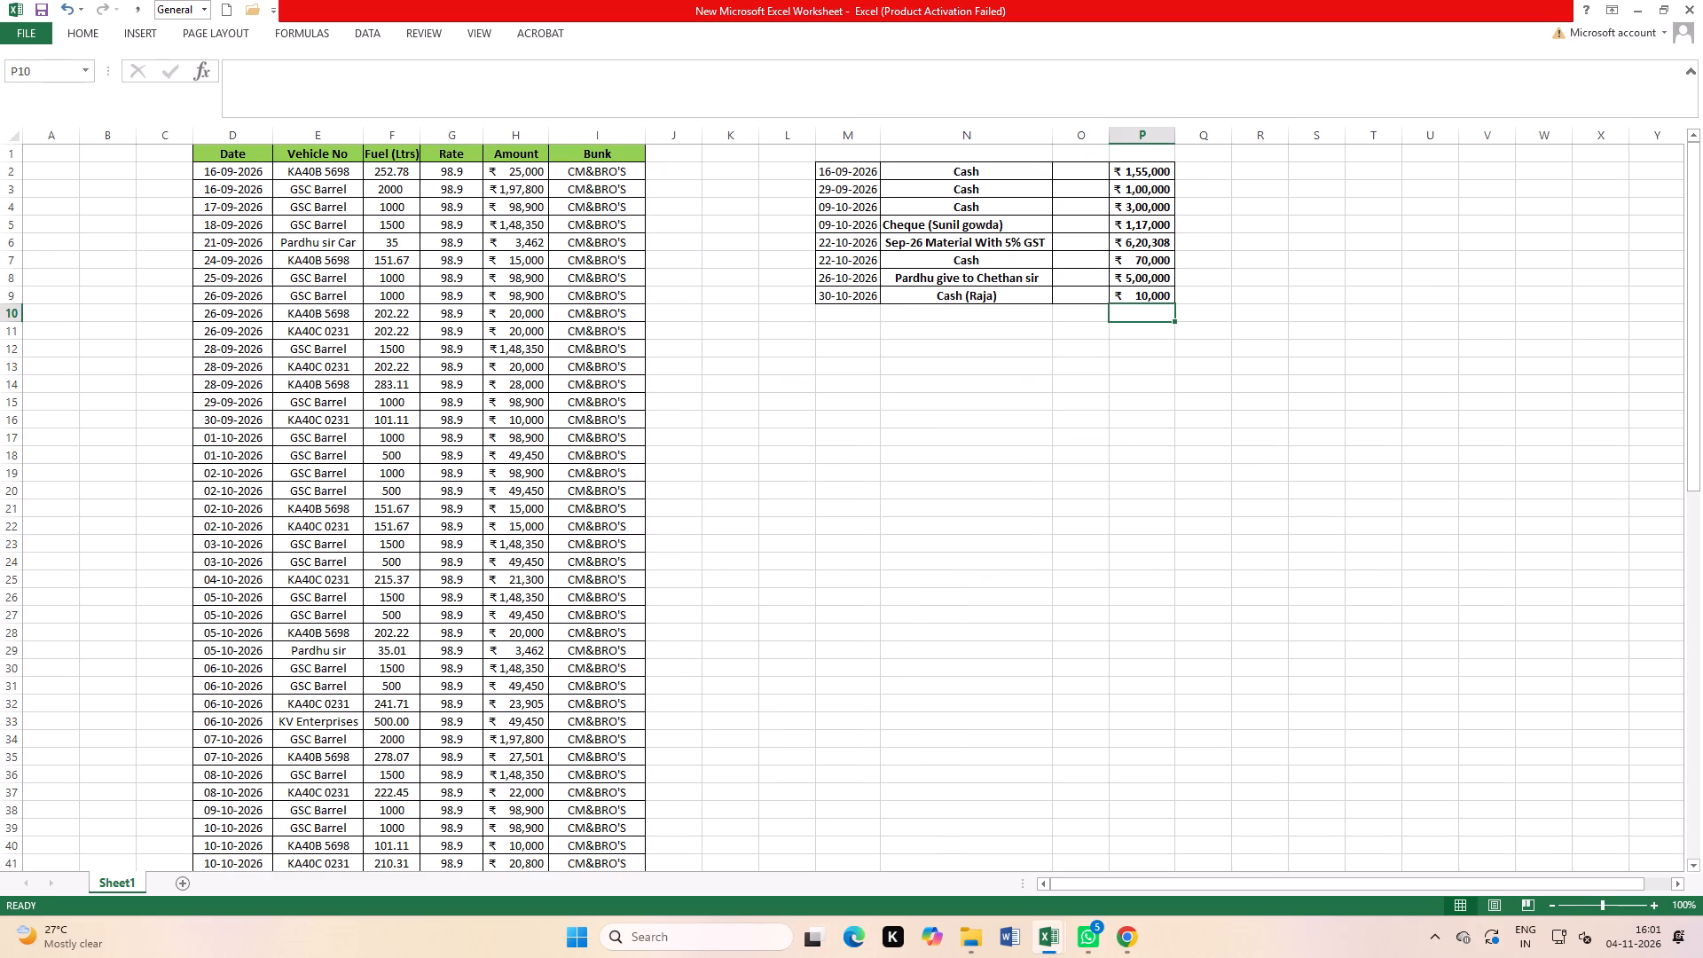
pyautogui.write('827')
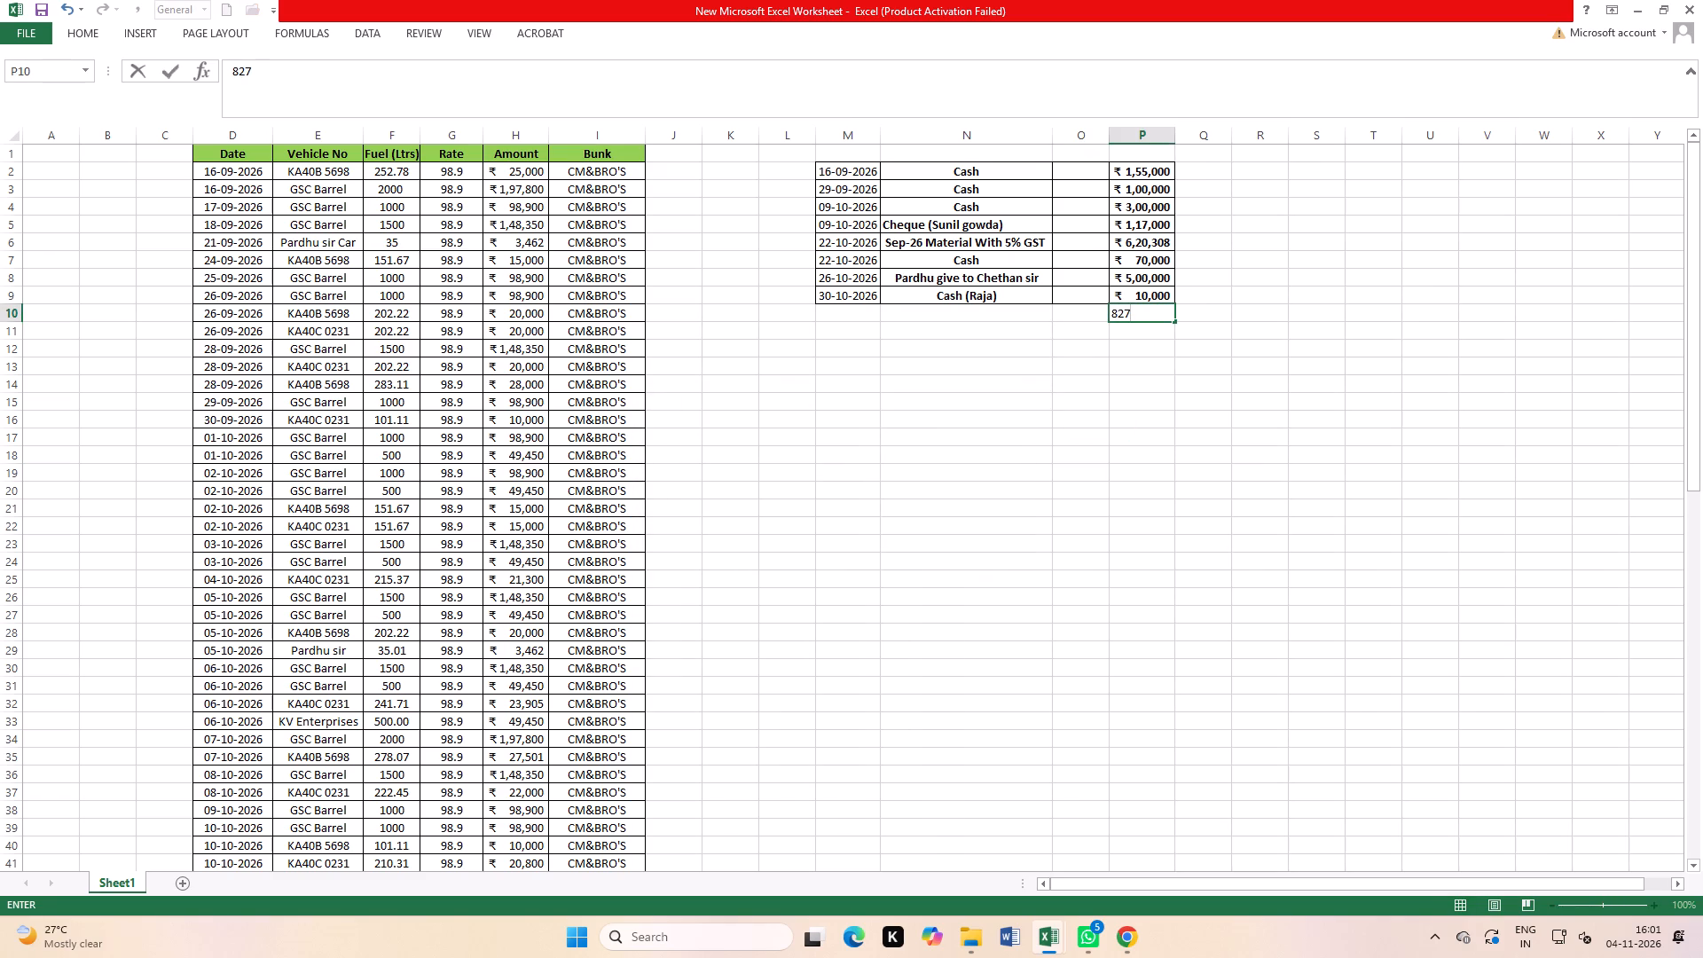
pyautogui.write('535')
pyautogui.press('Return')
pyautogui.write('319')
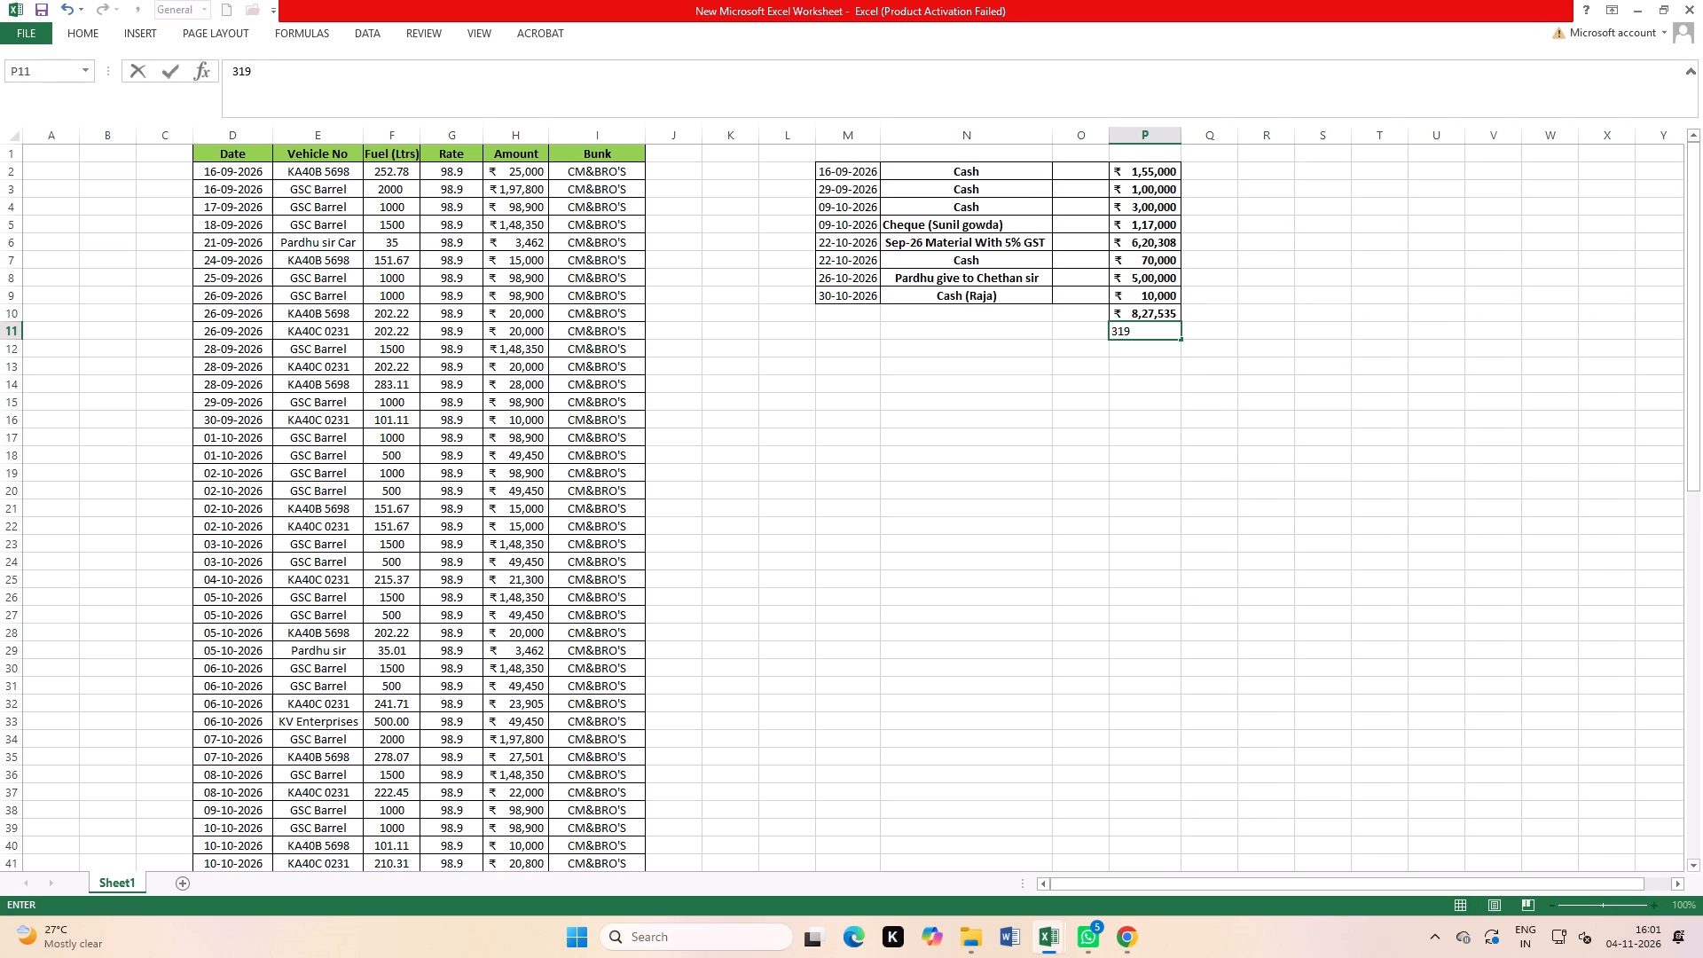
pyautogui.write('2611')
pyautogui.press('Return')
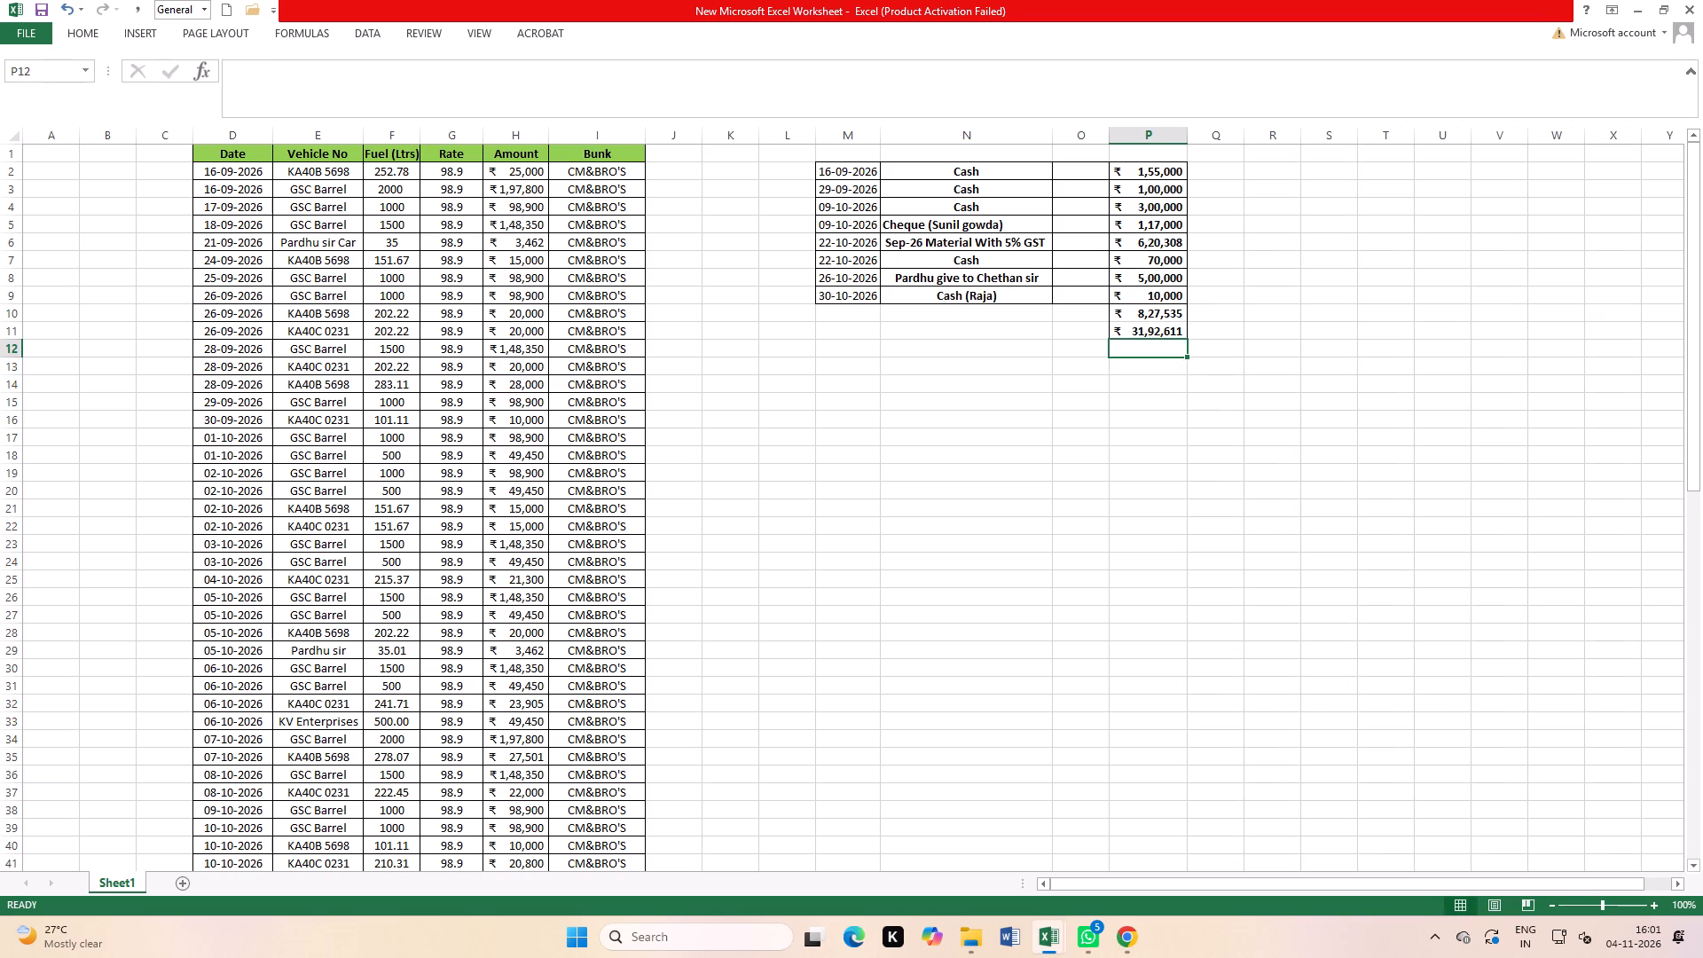
# Total the payment amounts in P12 with a sum of P2:P11.
pyautogui.click(91, 32)
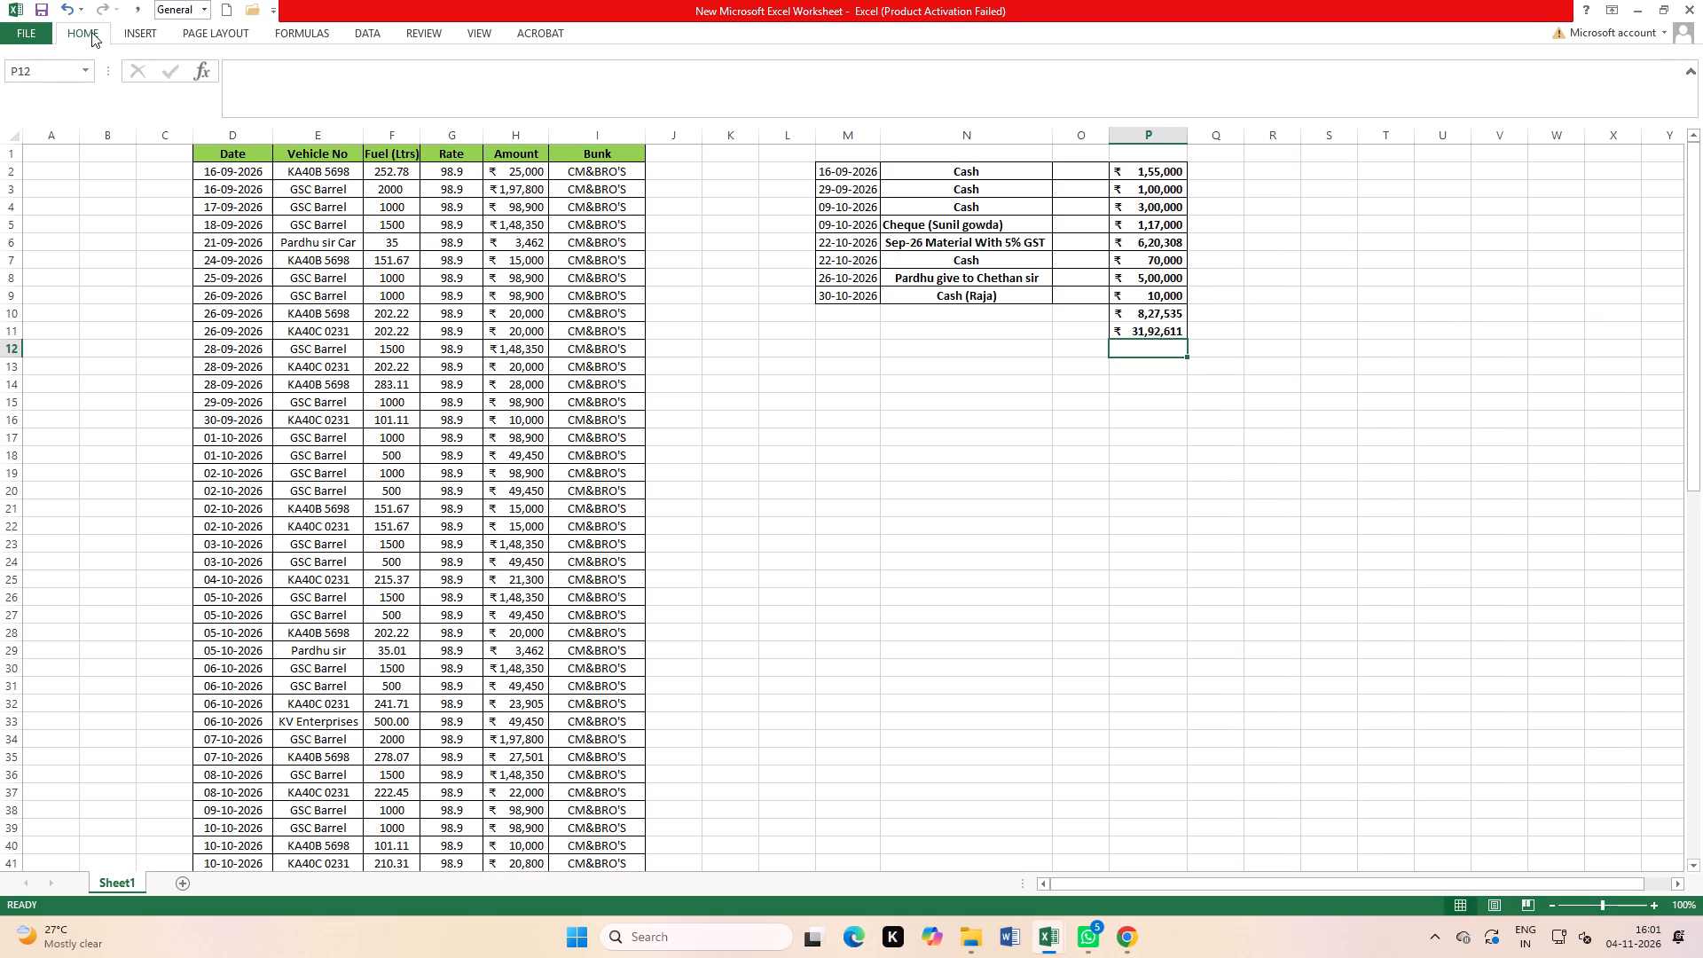
pyautogui.click(1458, 58)
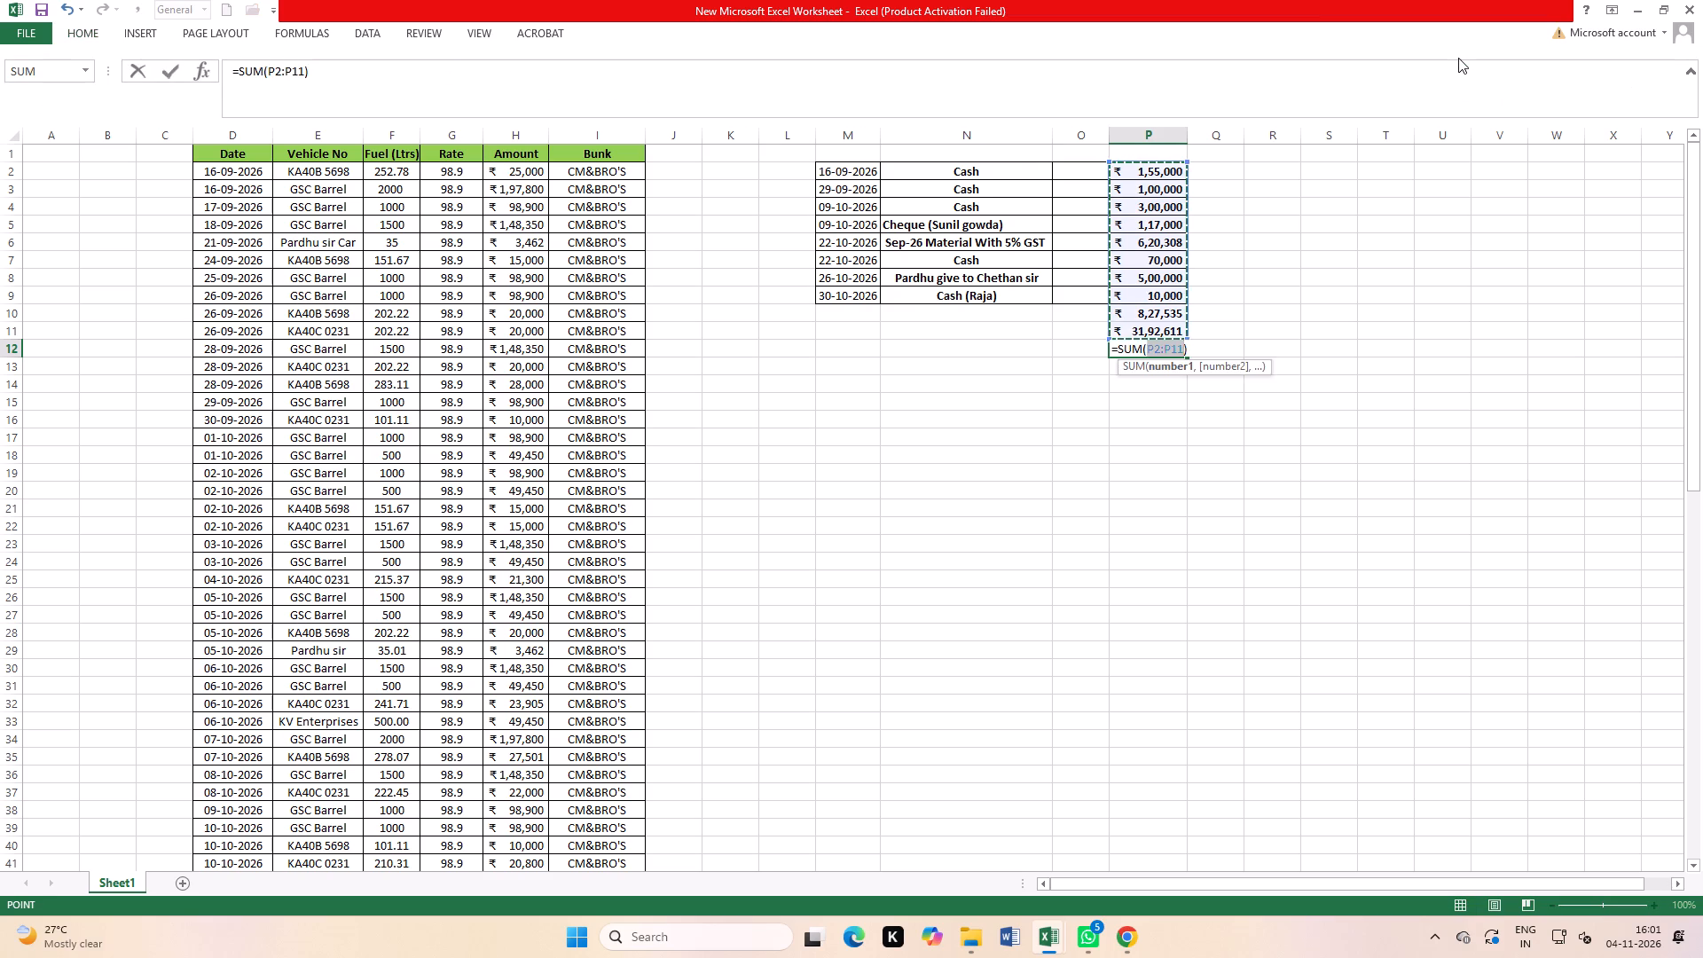
pyautogui.press('Return')
# Total the diesel entries' Amount column in H86 with a sum of H2:H85.
pyautogui.scroll(-7, 561, 551)
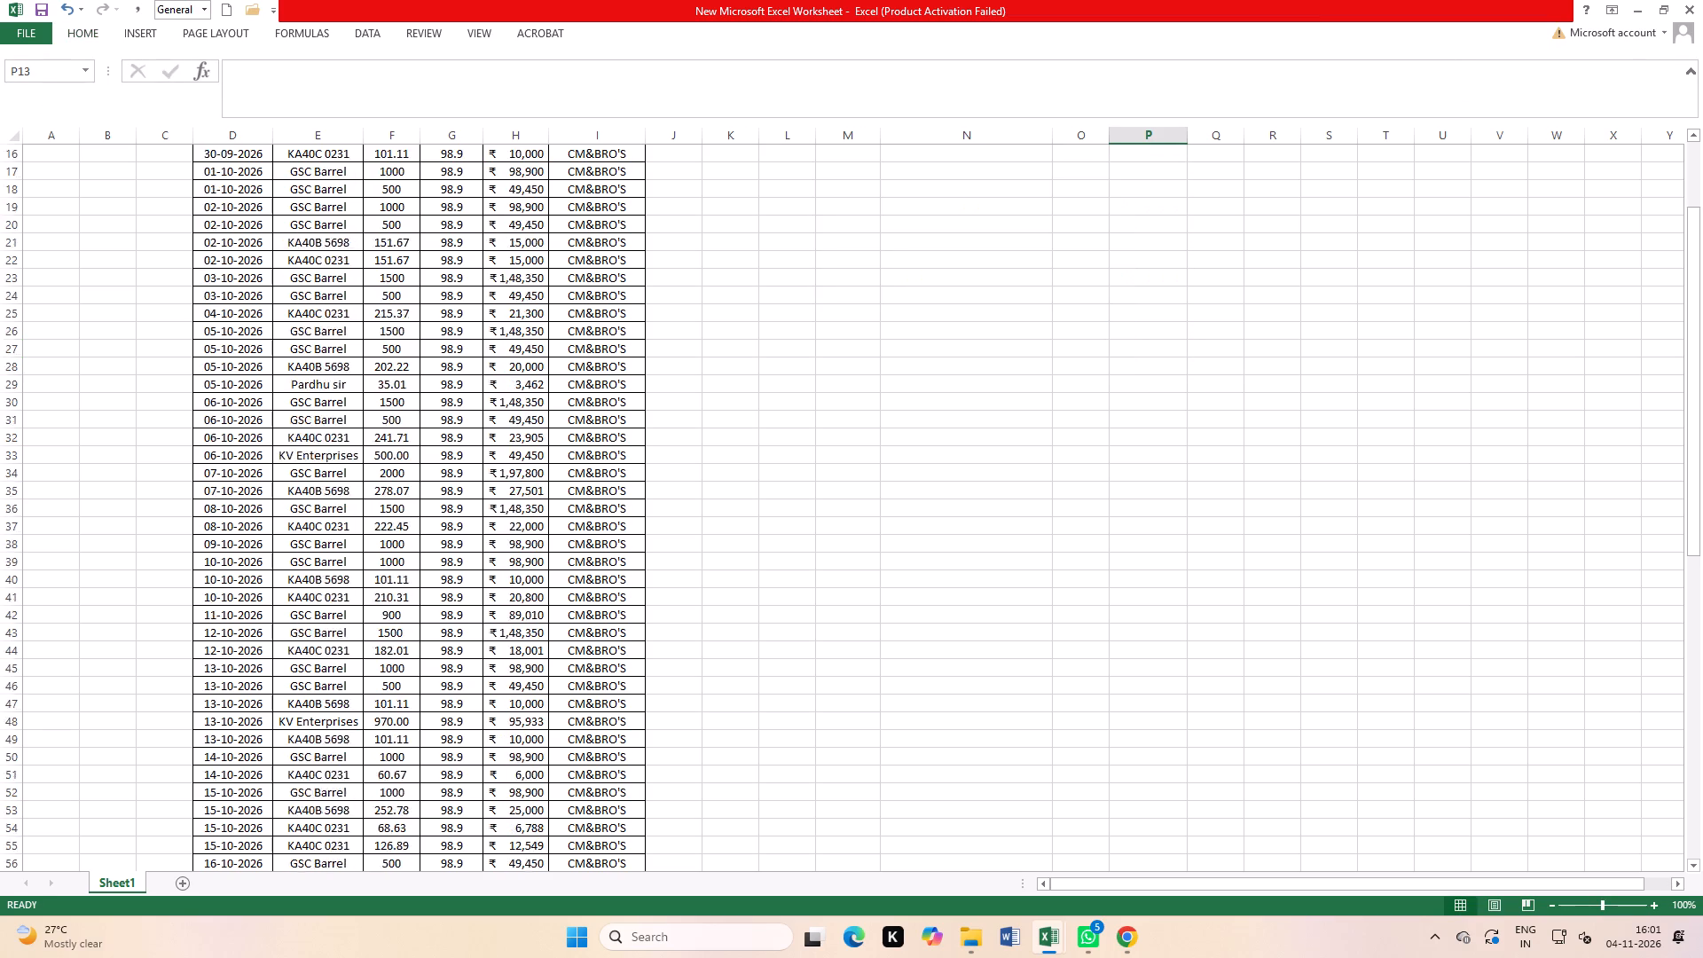
pyautogui.scroll(-13, 528, 623)
pyautogui.click(525, 589)
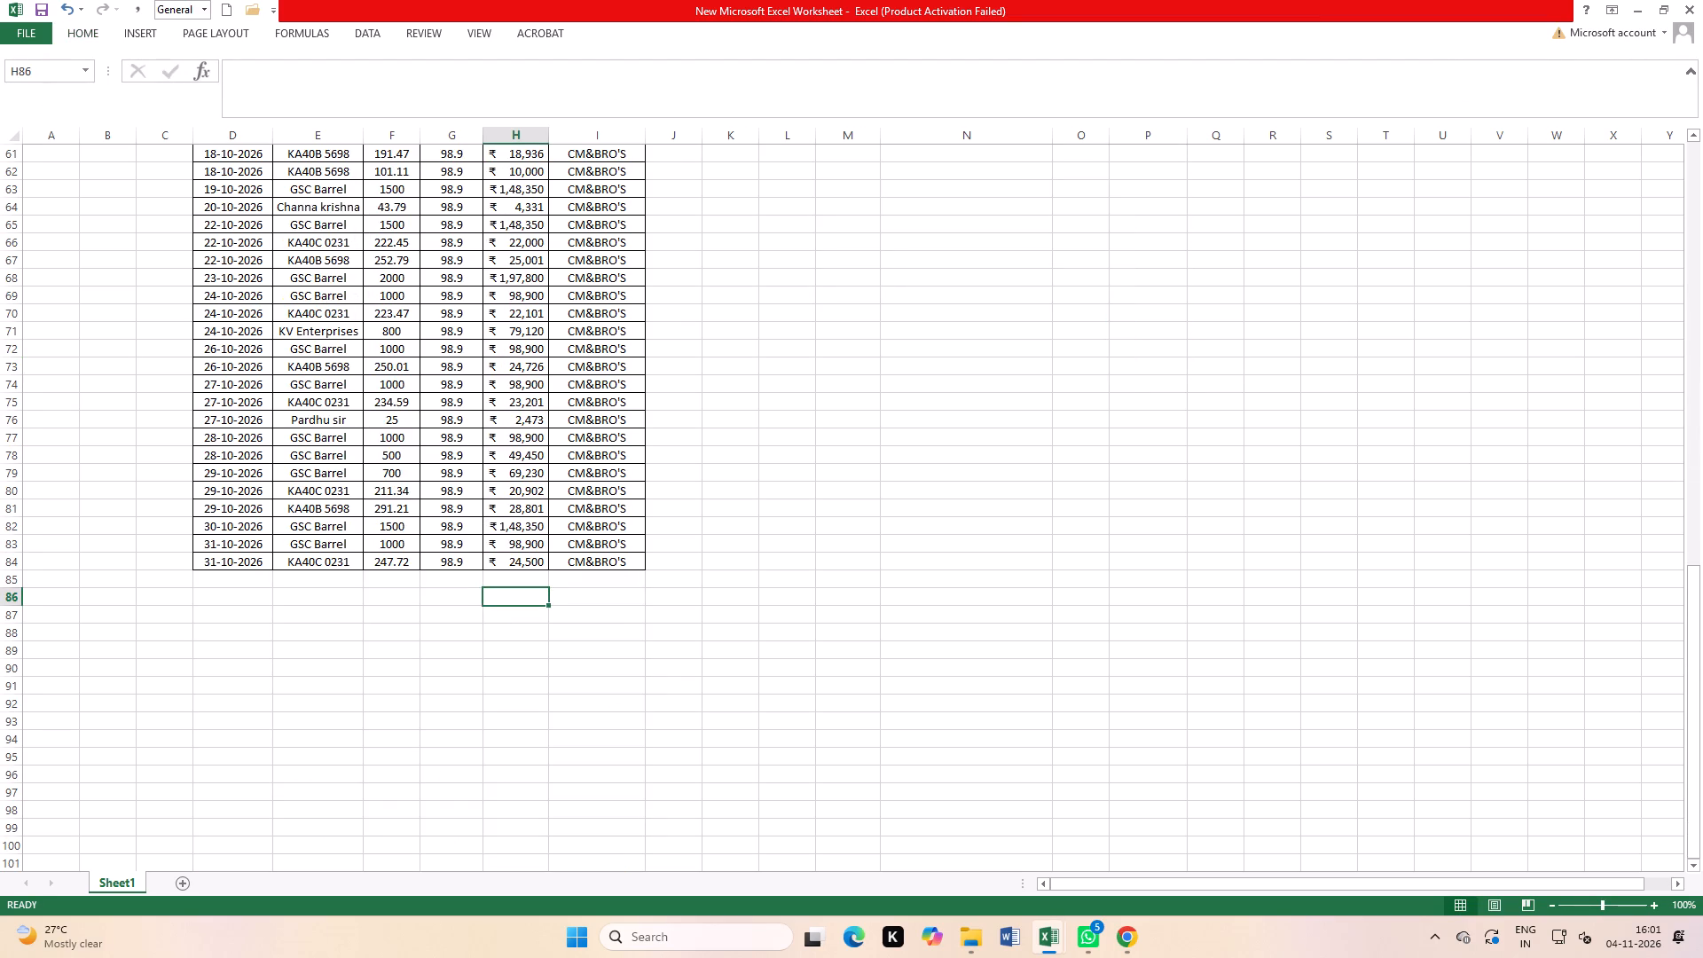
pyautogui.click(82, 34)
pyautogui.click(1465, 49)
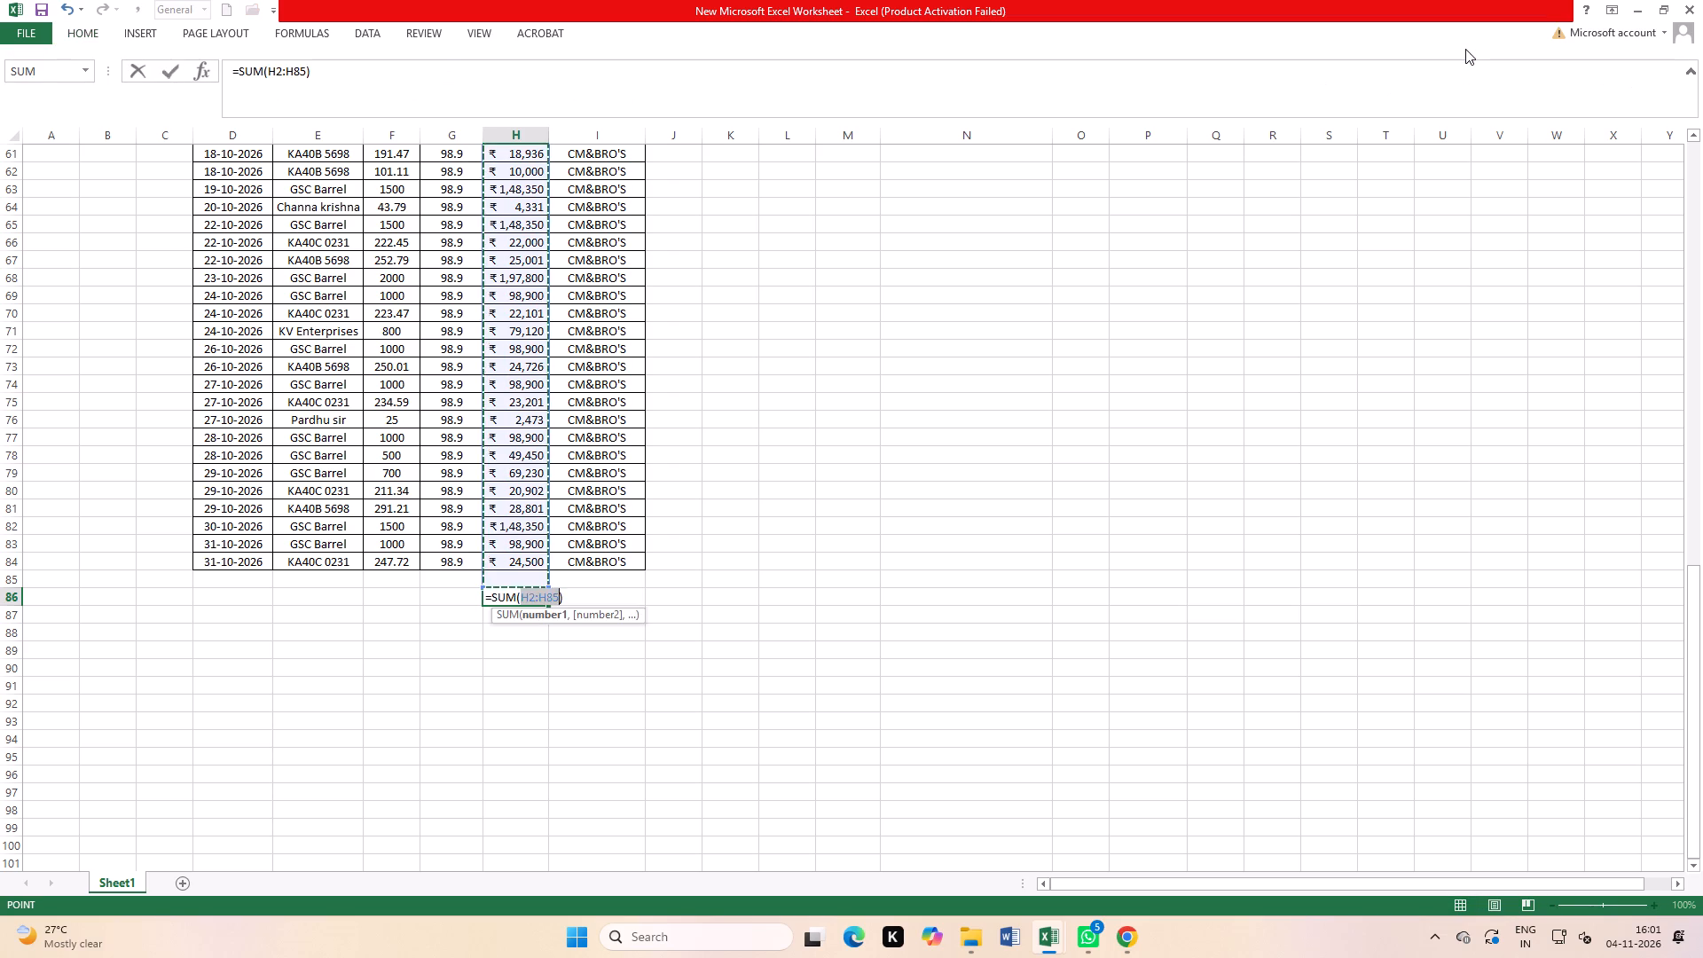
pyautogui.press('Return')
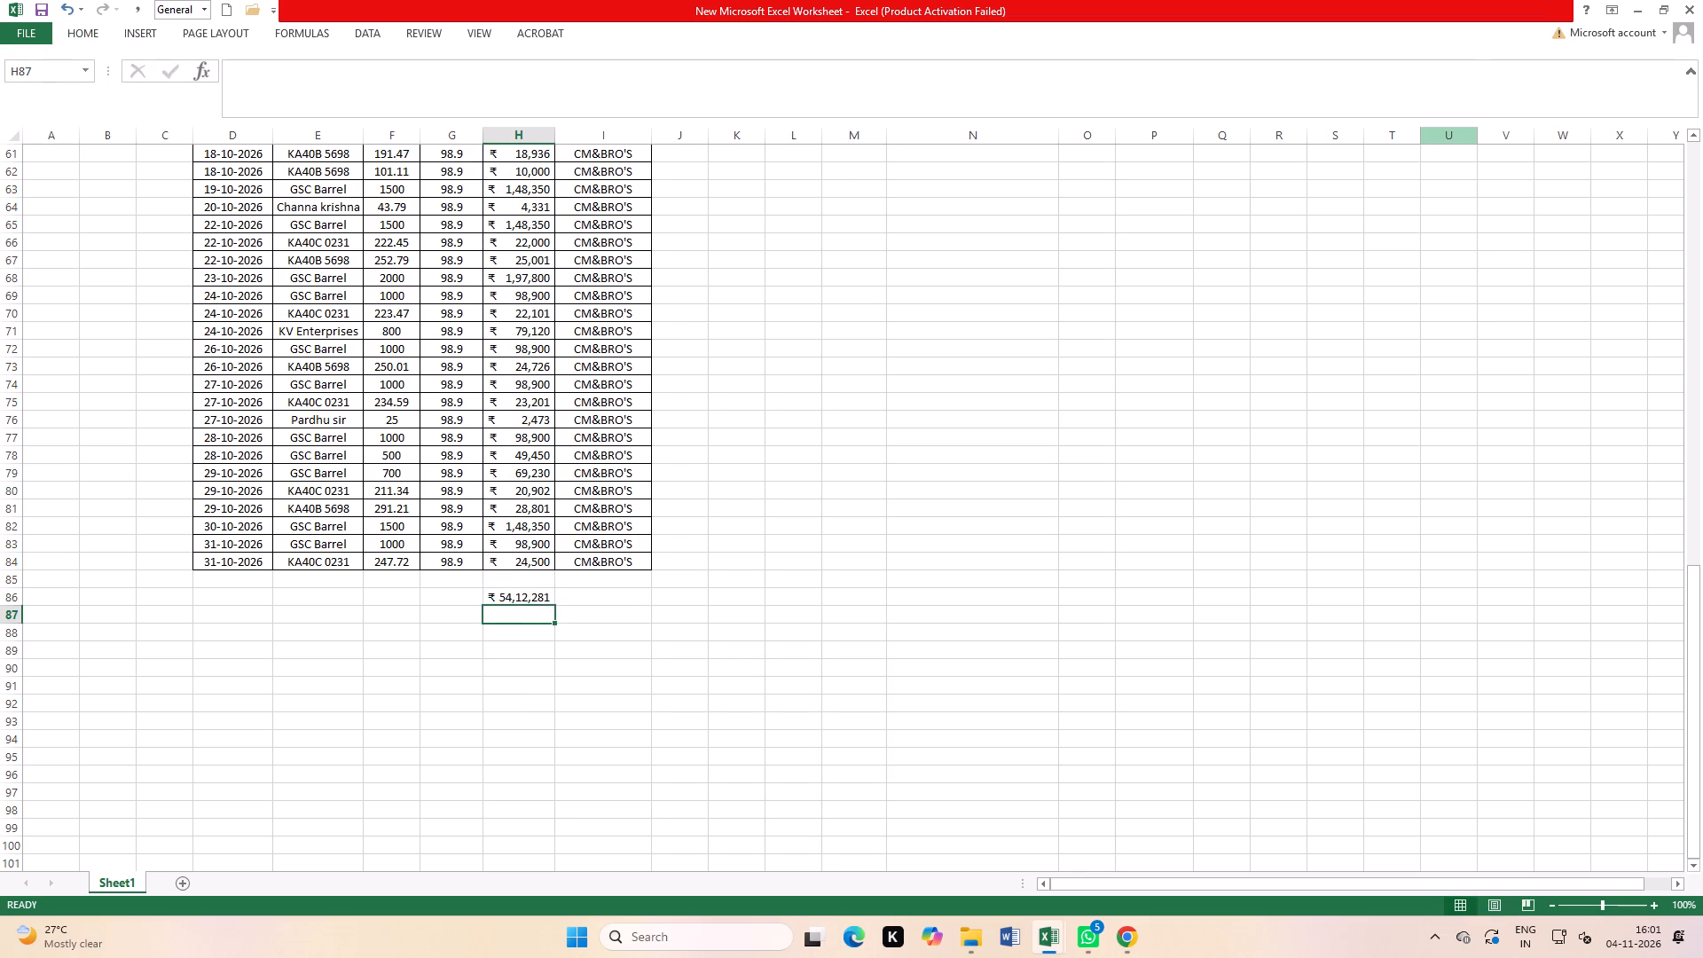
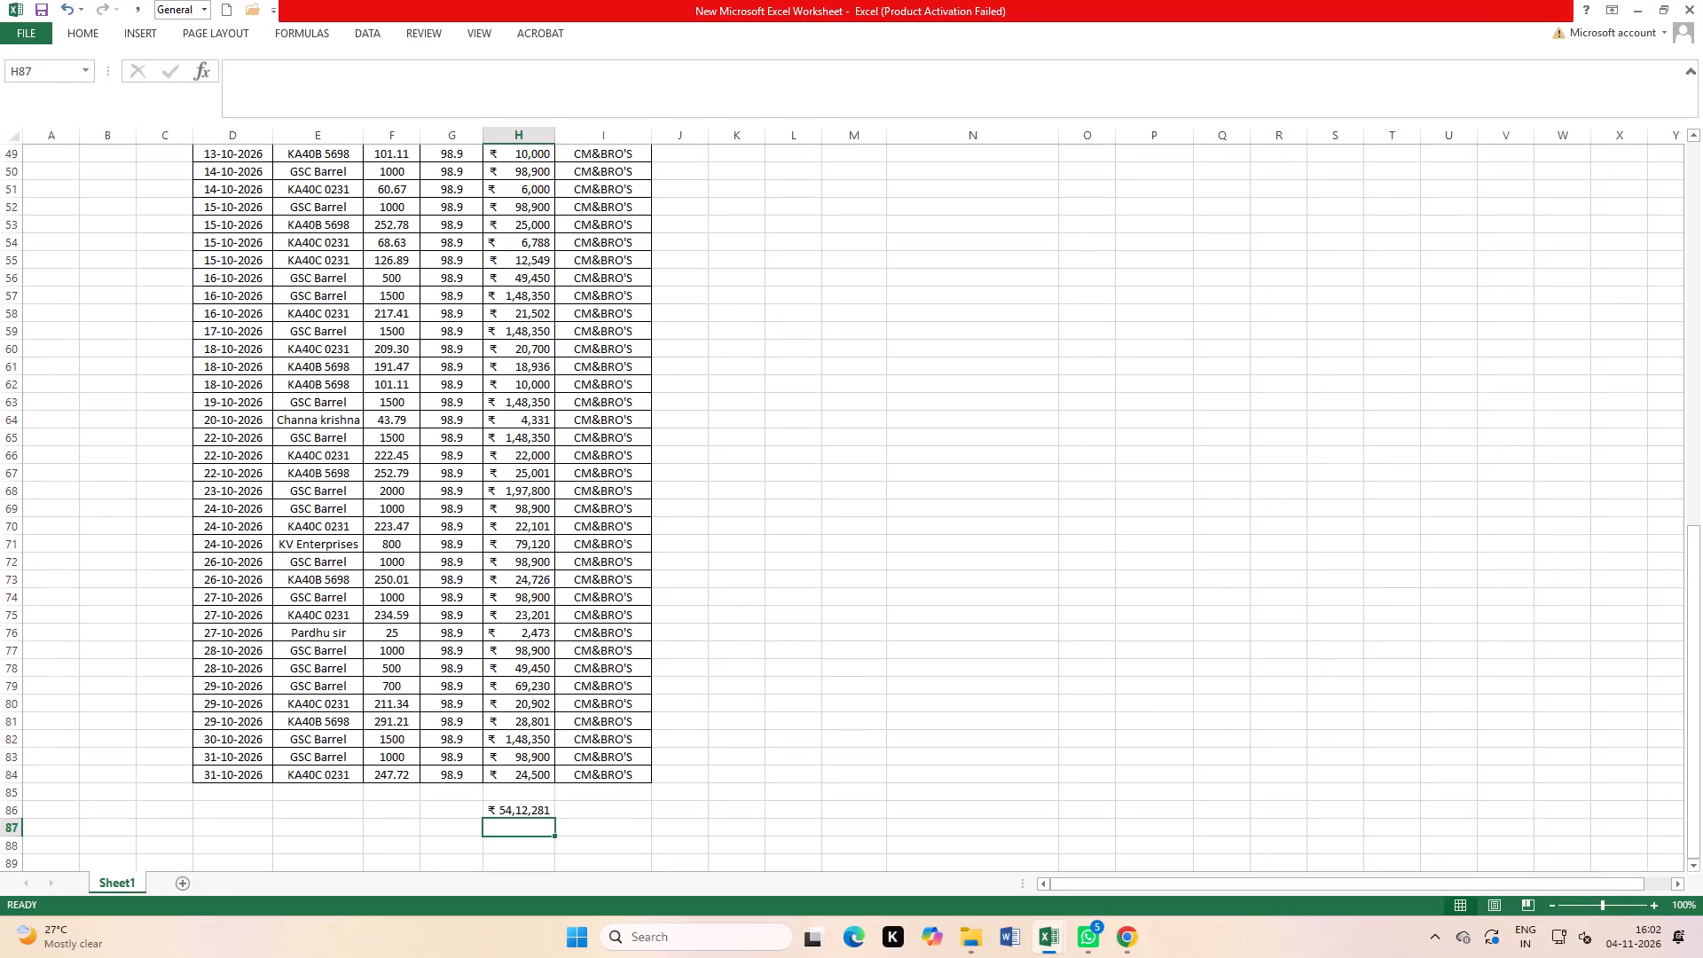
# Review the payments list against the diesel total, checking the Sep-26 Material With 5% GST amount in P6.
pyautogui.moveTo(1691, 555); pyautogui.dragTo(1700, 338)
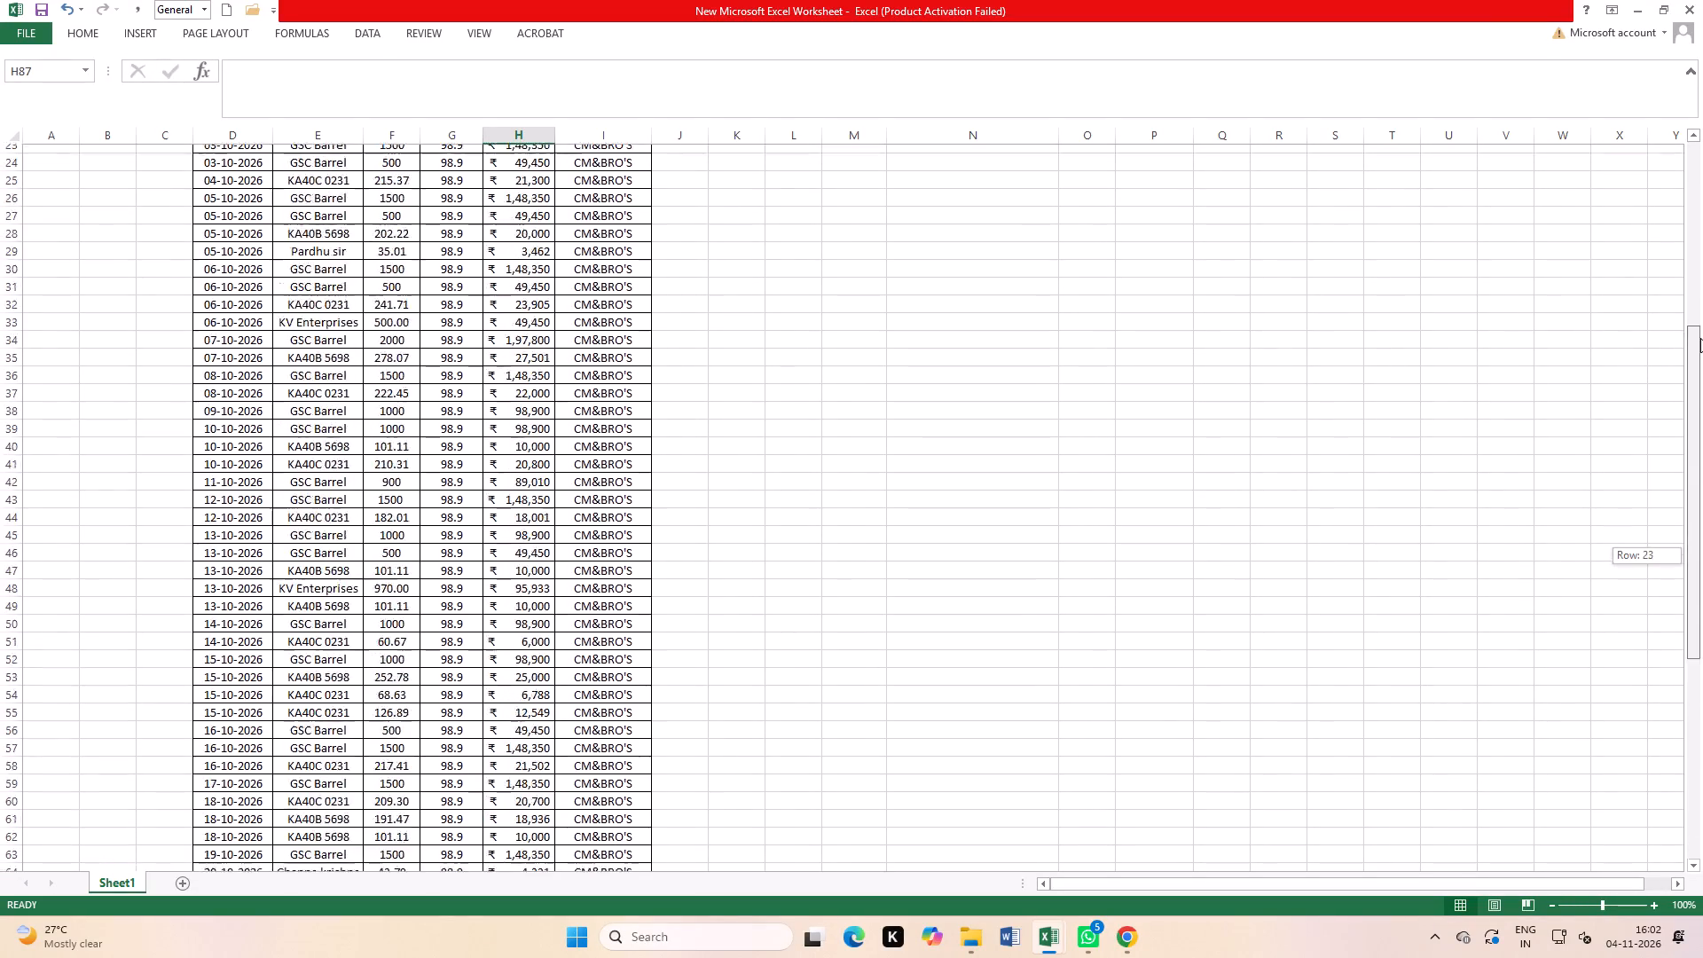
pyautogui.moveTo(1700, 338); pyautogui.dragTo(1702, 178)
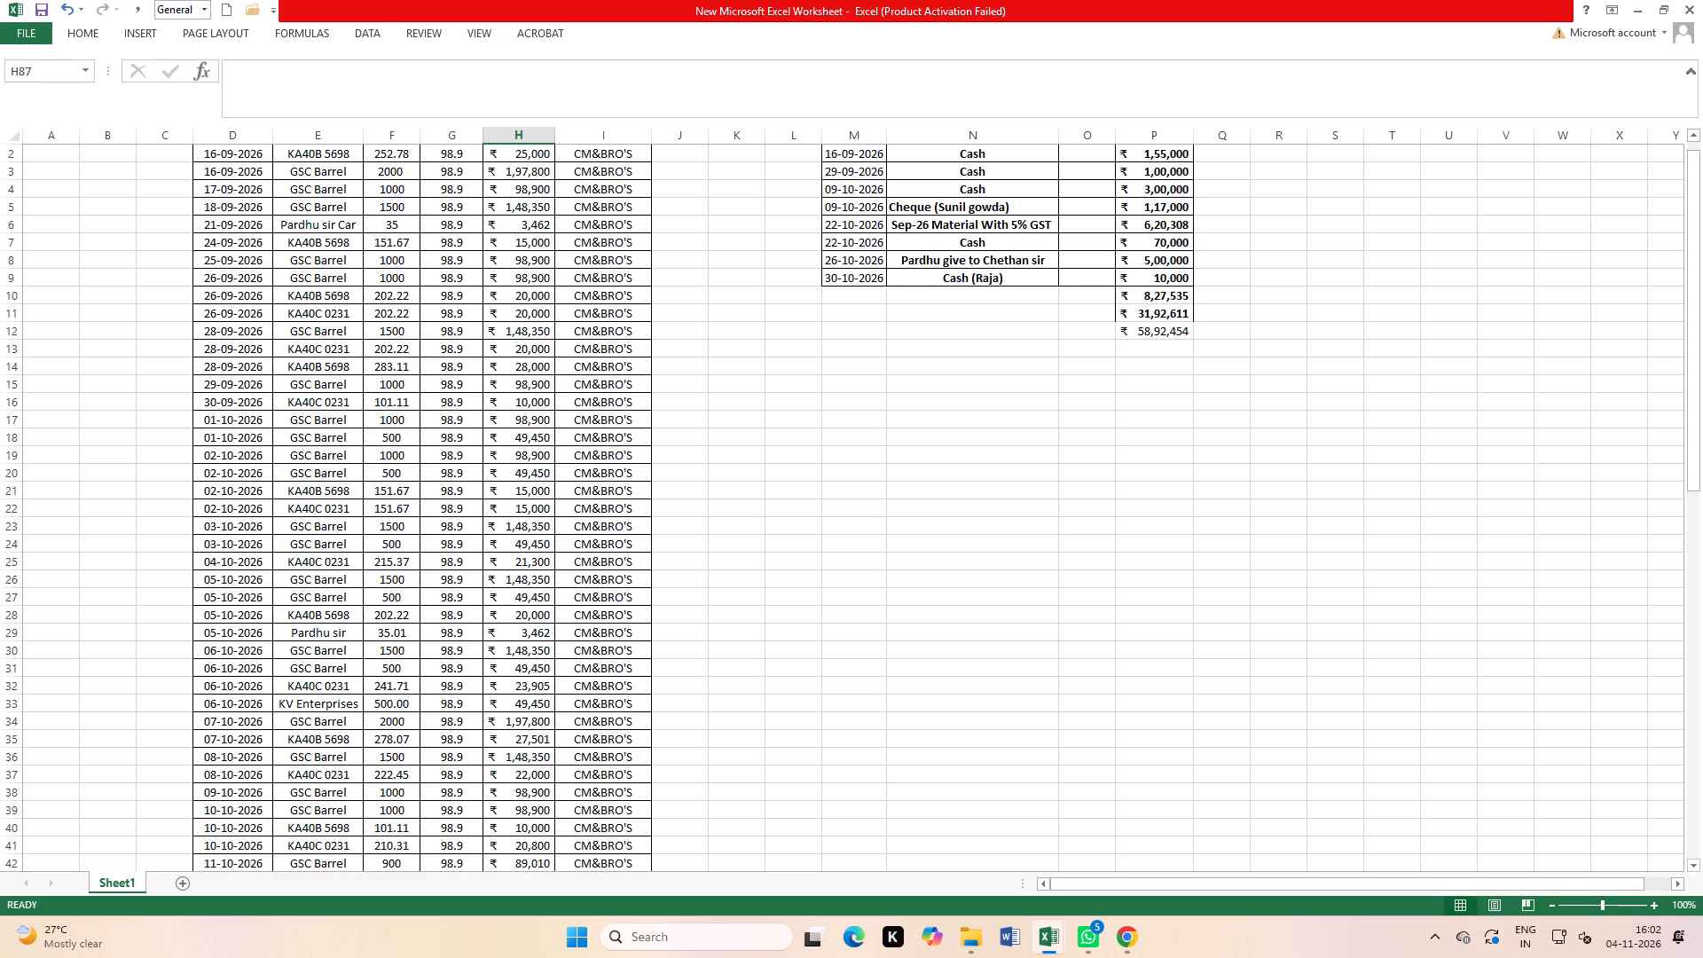
pyautogui.click(1150, 221)
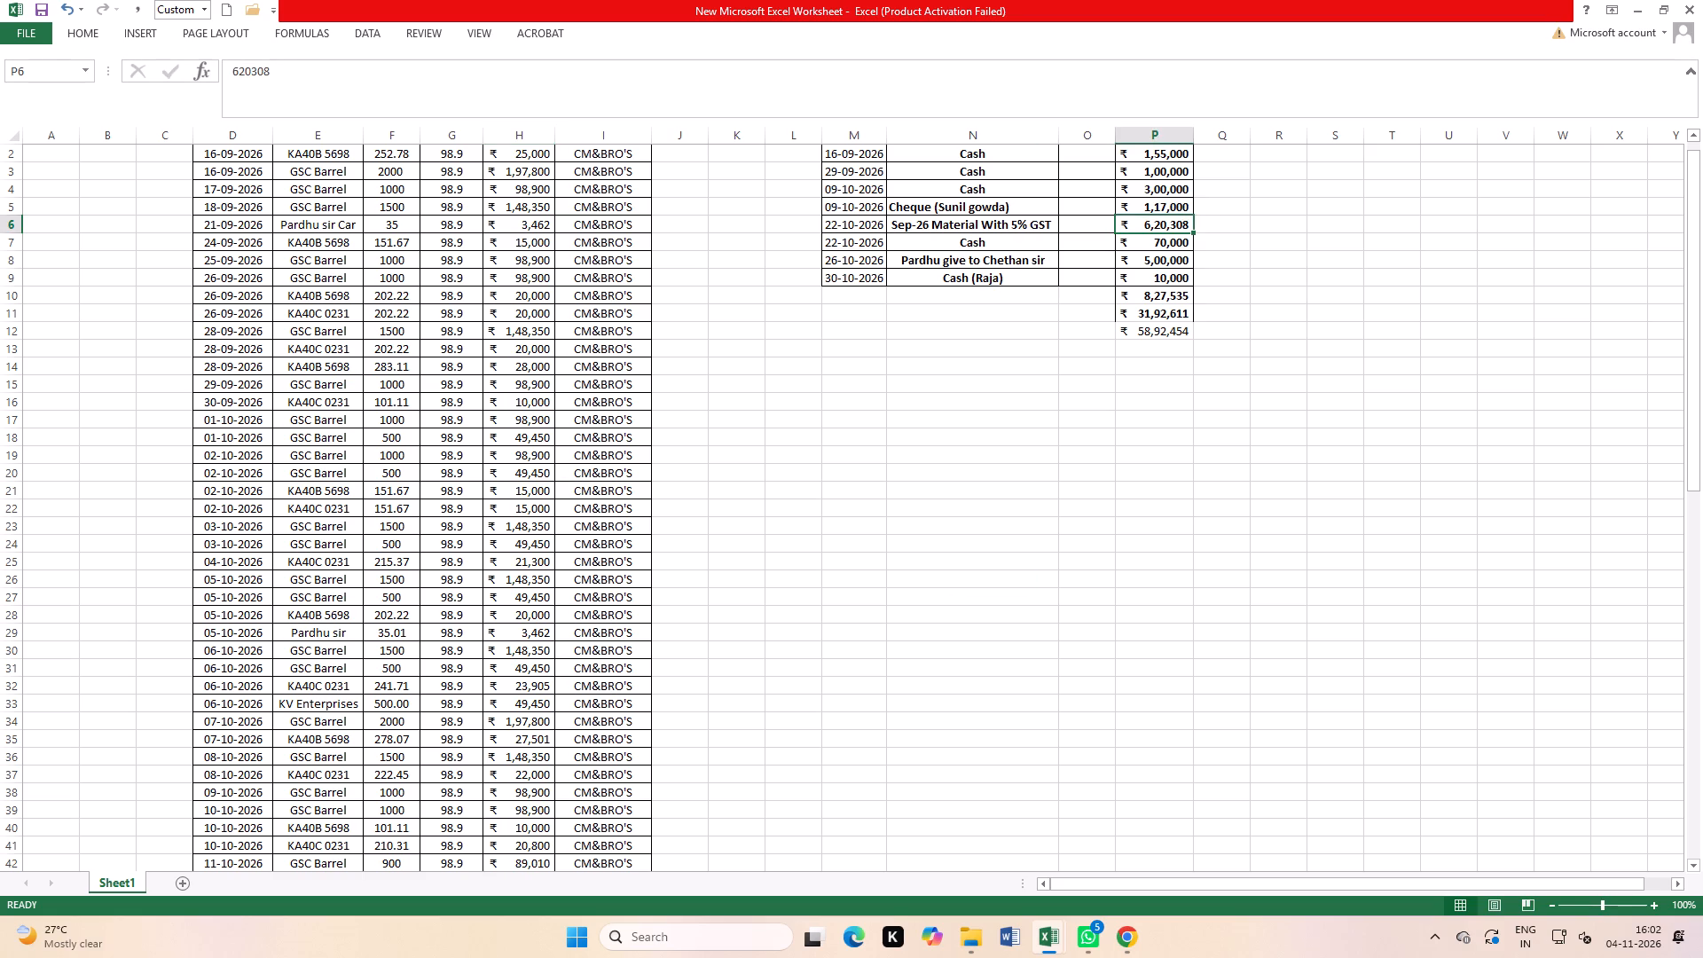
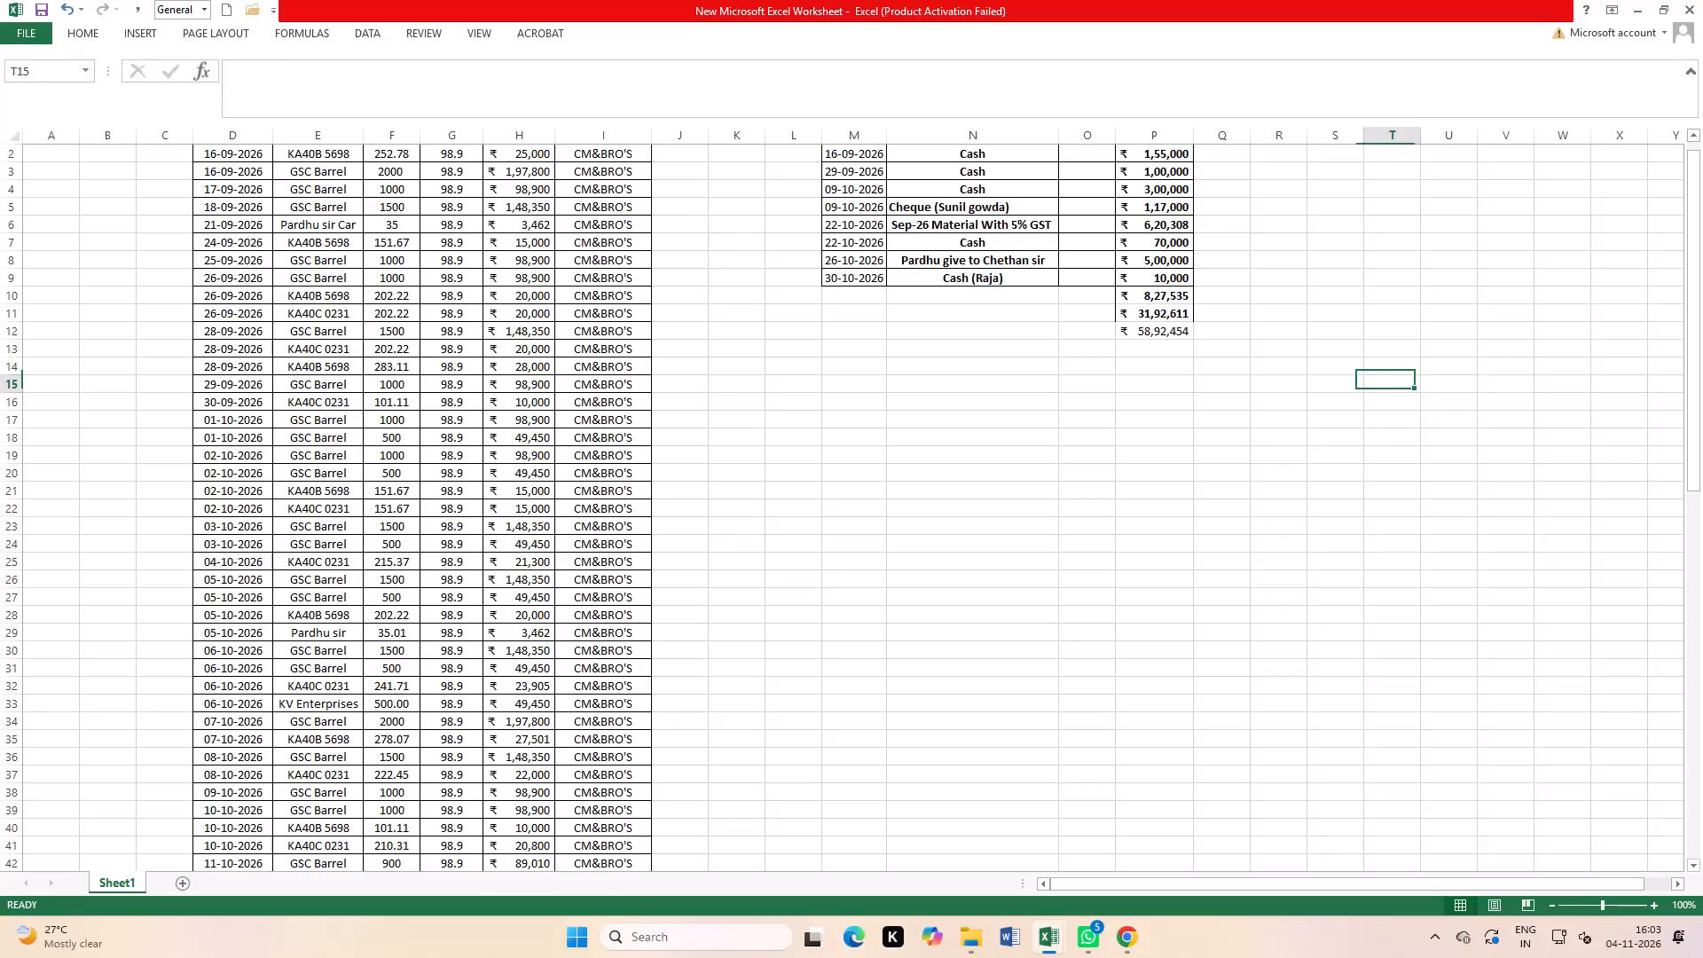
# Set the Sep-26 Material With 5% GST amount in P6 to ₹5,09,359.
pyautogui.click(1168, 227)
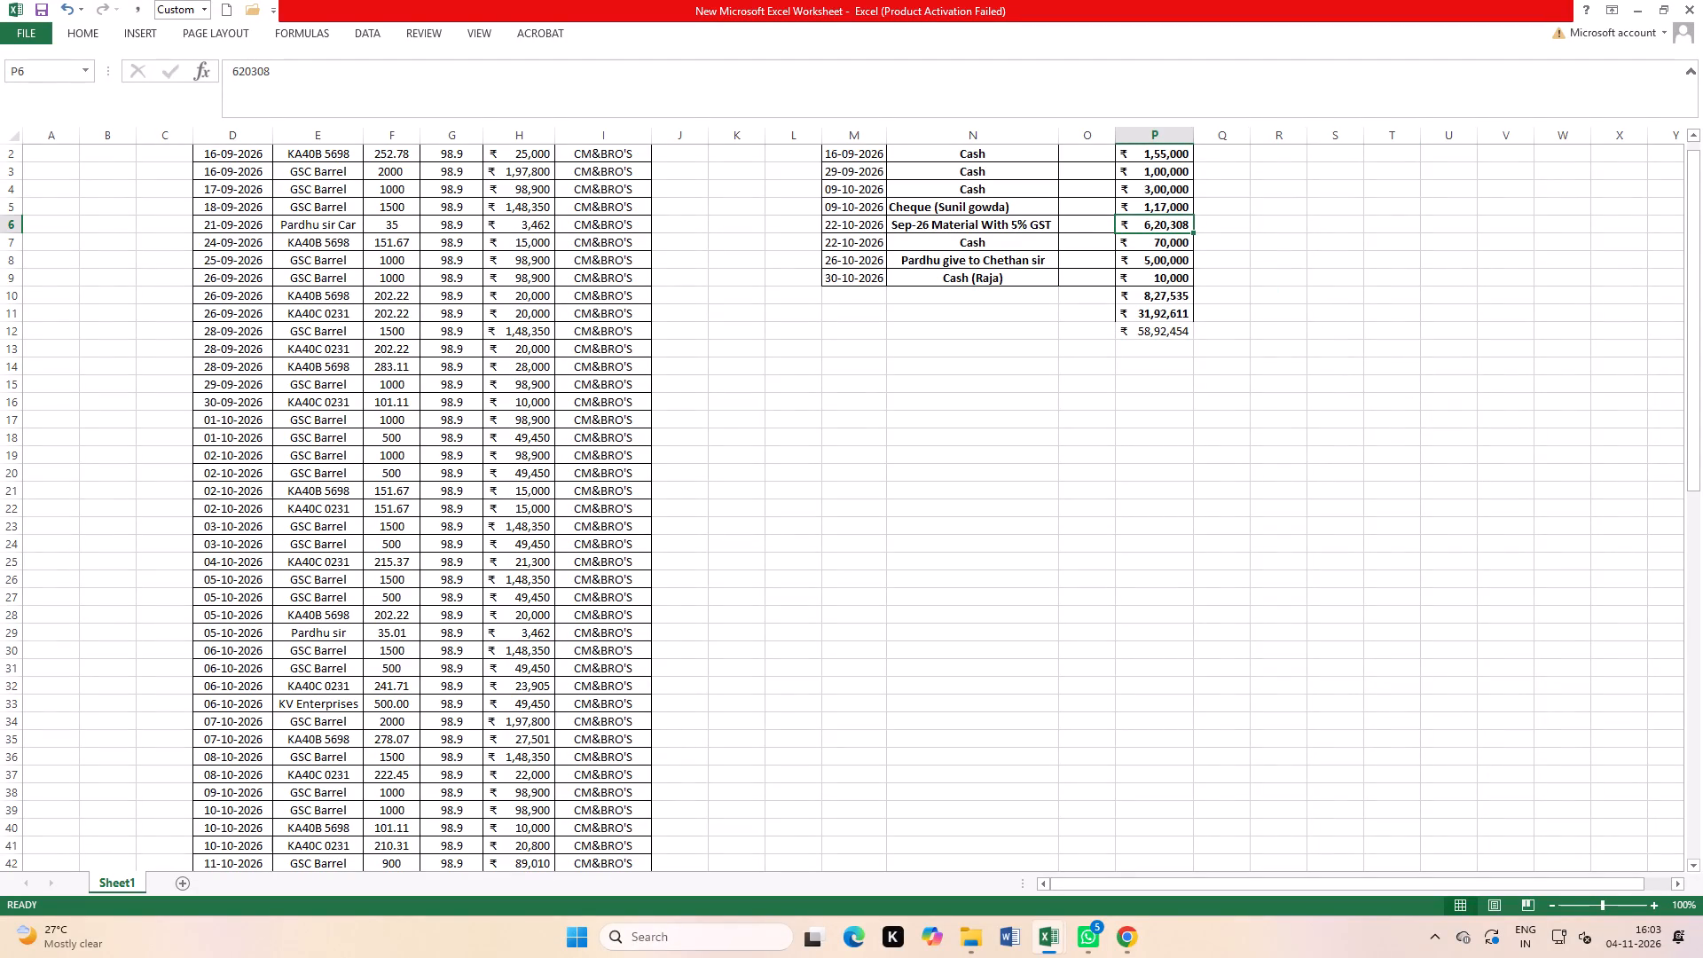
pyautogui.press('5')
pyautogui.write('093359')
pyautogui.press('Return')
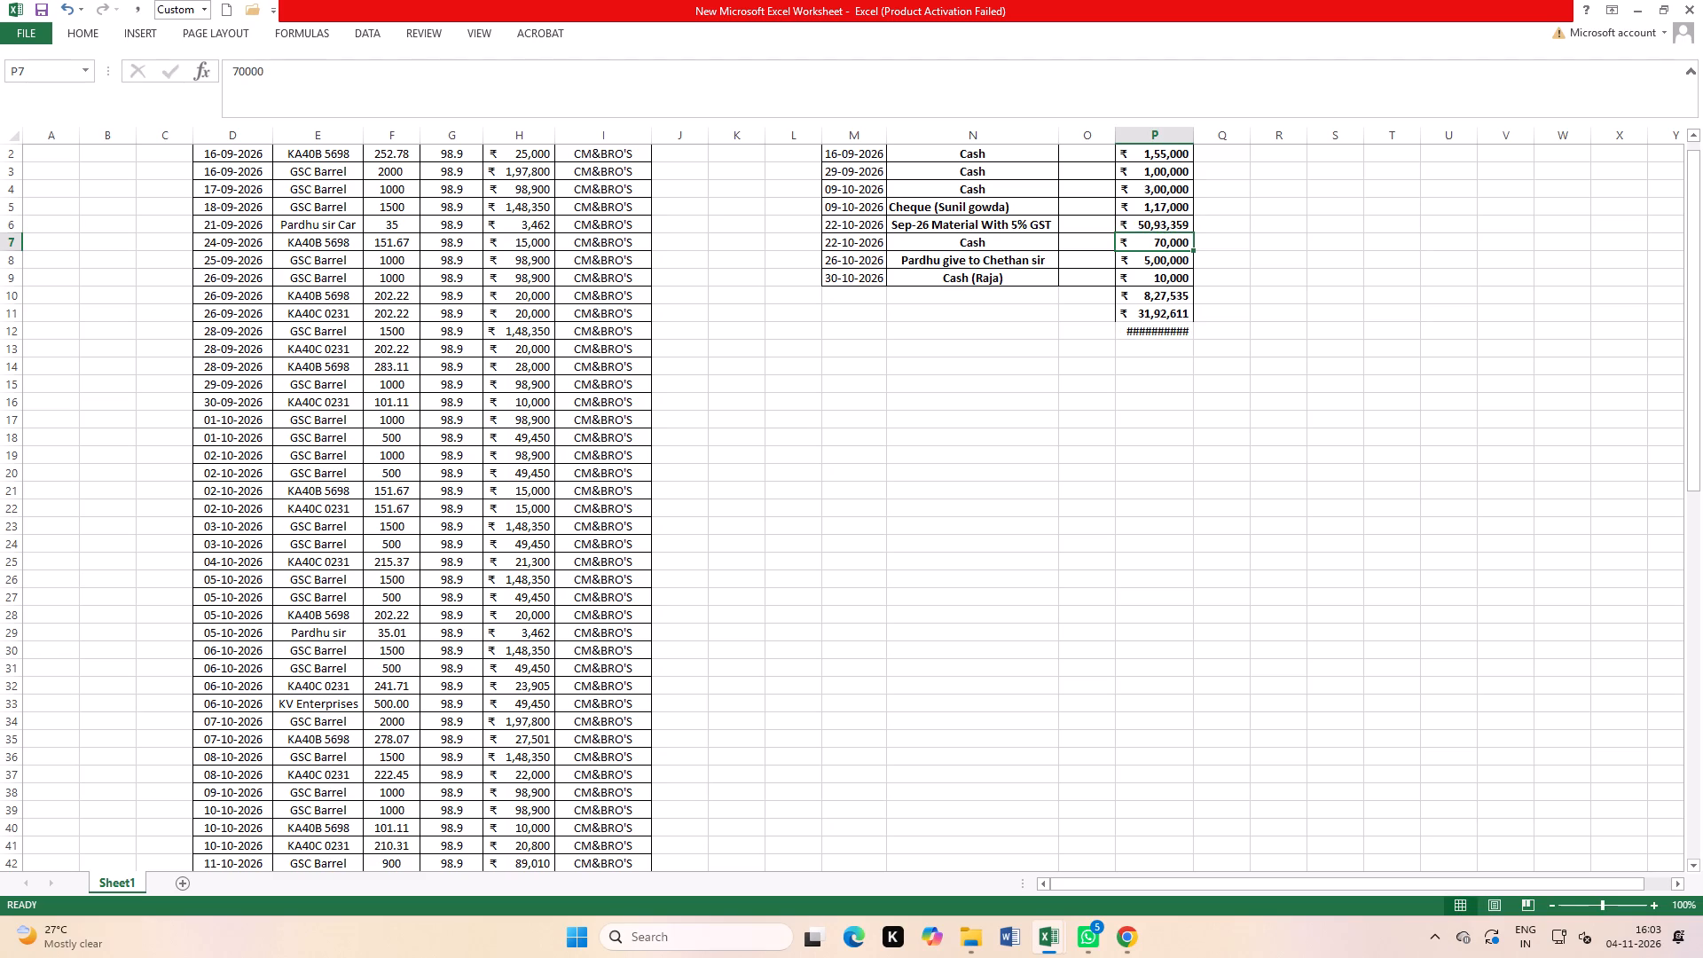
pyautogui.click(1267, 426)
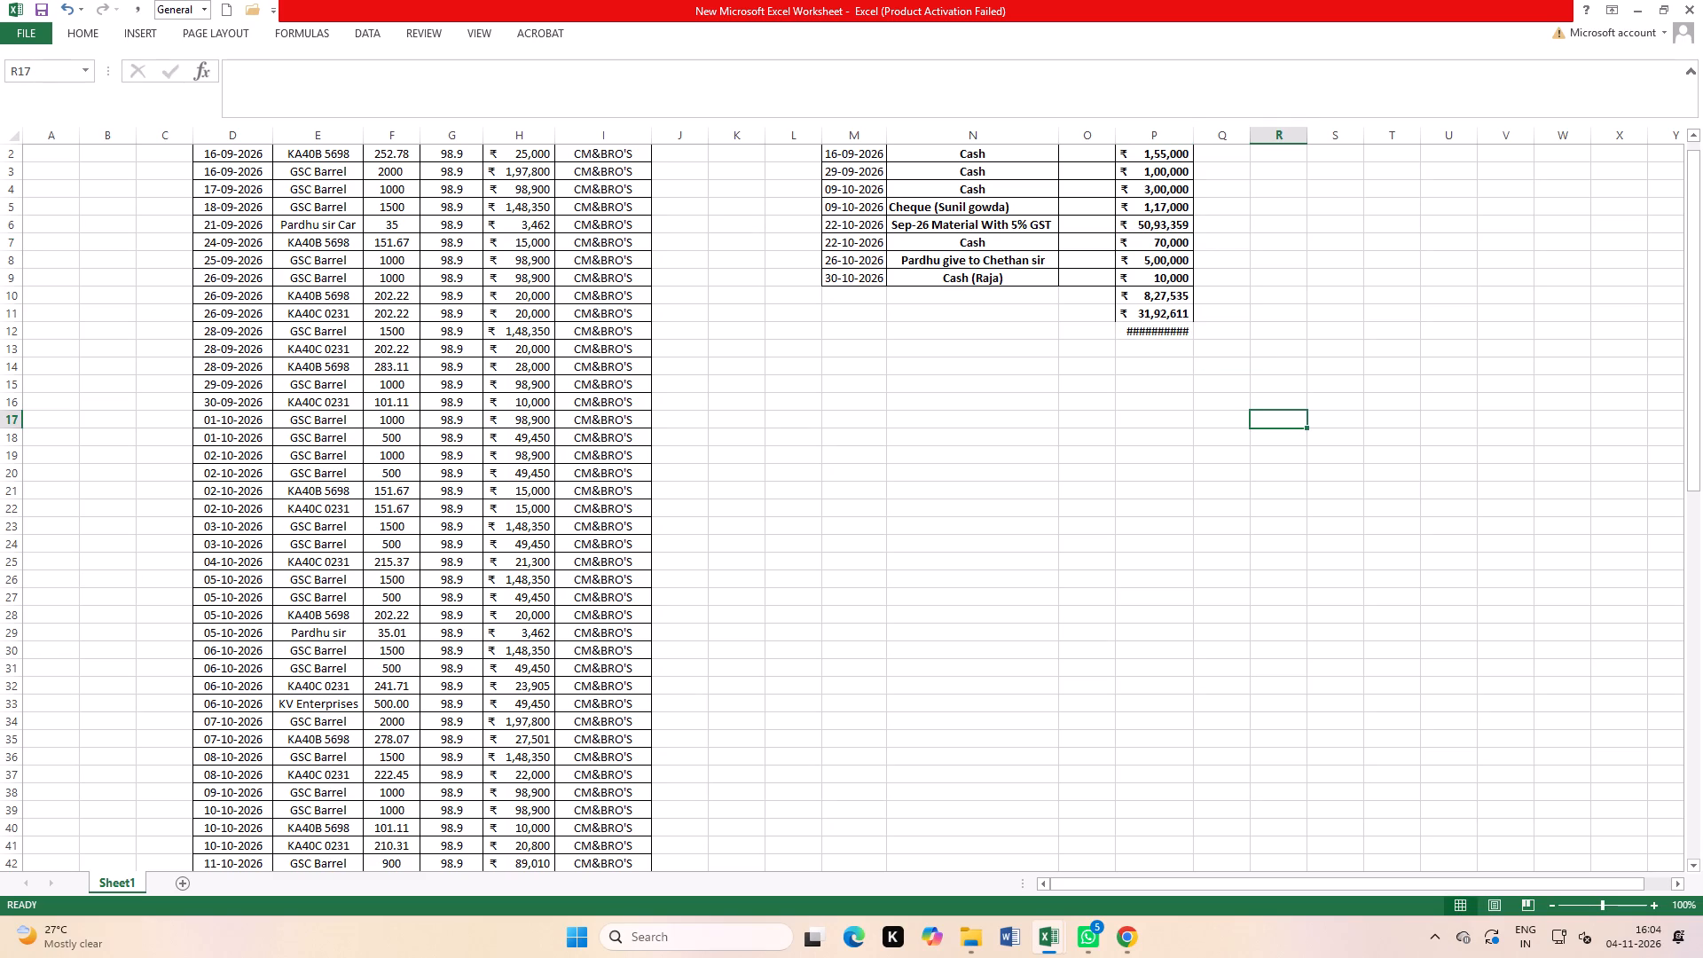
pyautogui.doubleClick(1168, 224)
pyautogui.click(1165, 230)
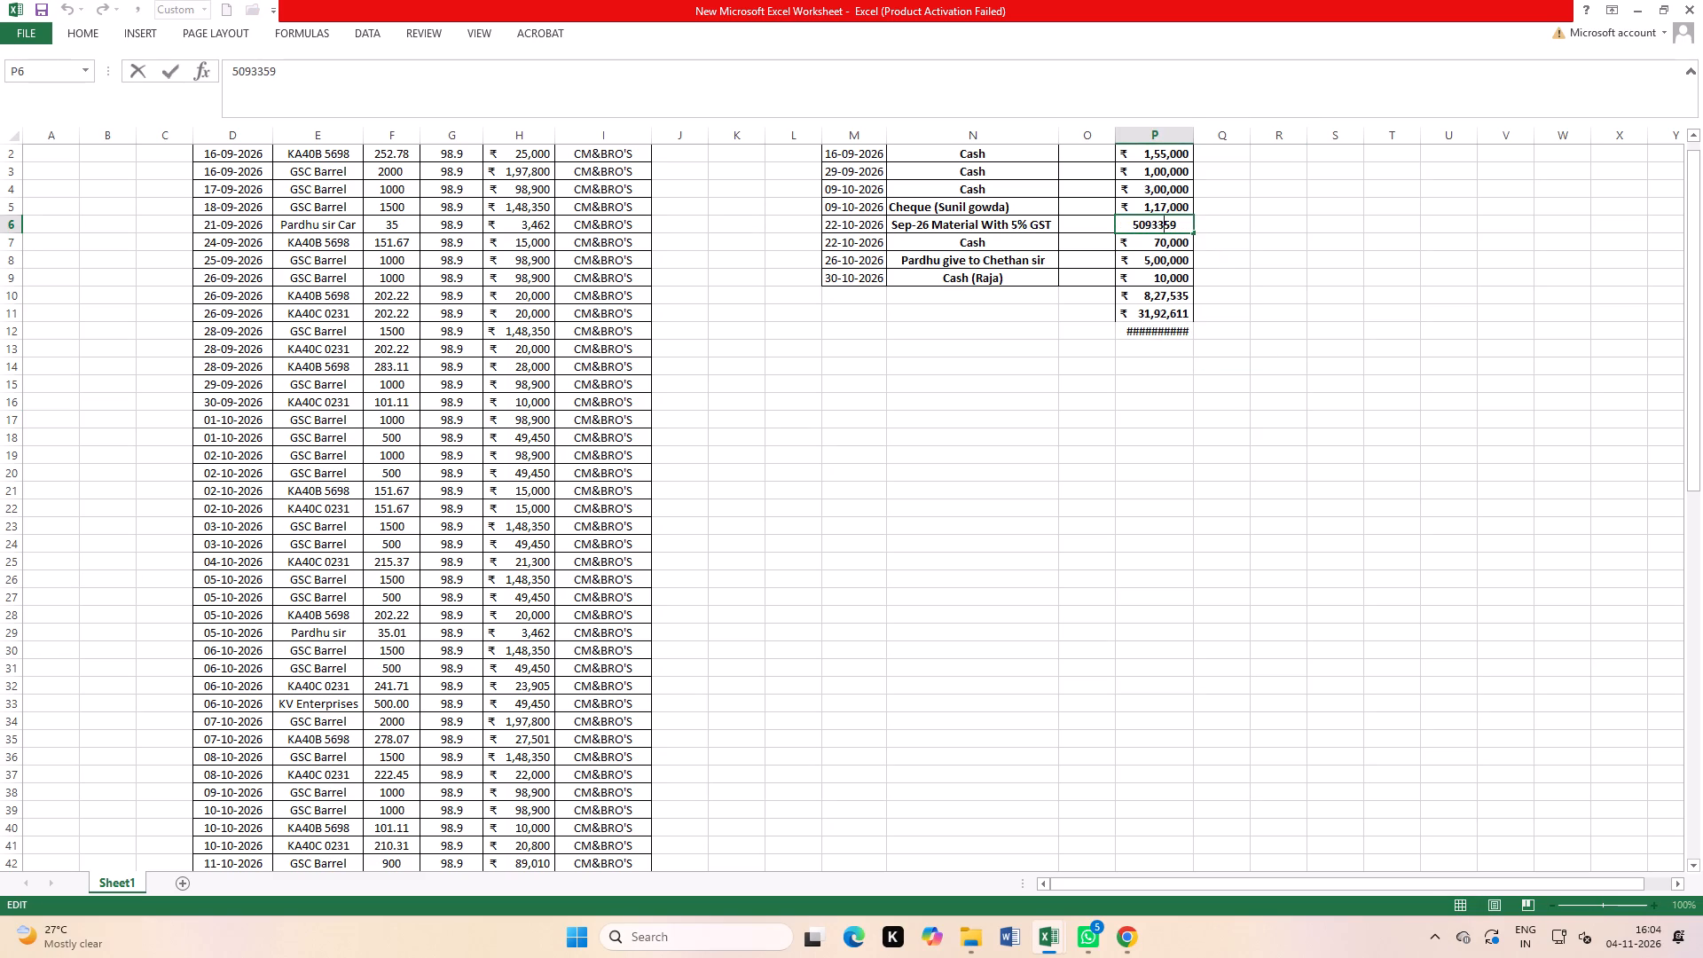
pyautogui.press('BackSpace')
pyautogui.click(1320, 492)
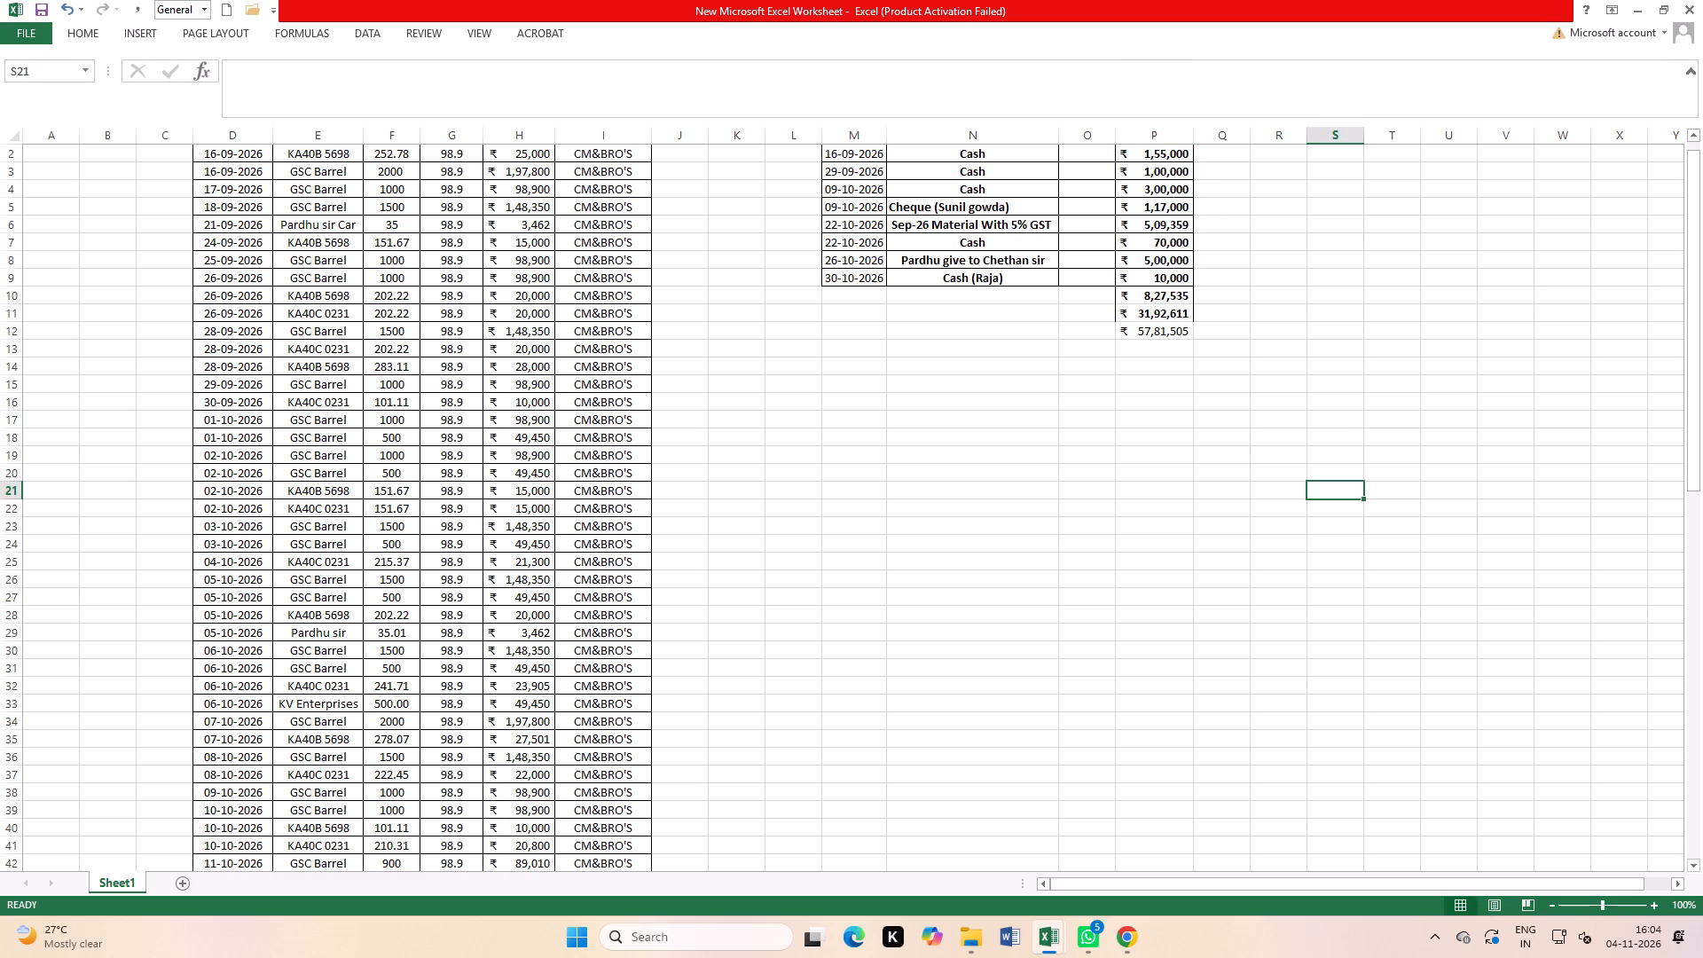
# Auto-fit the width of column P to its payment amounts.
pyautogui.doubleClick(1192, 138)
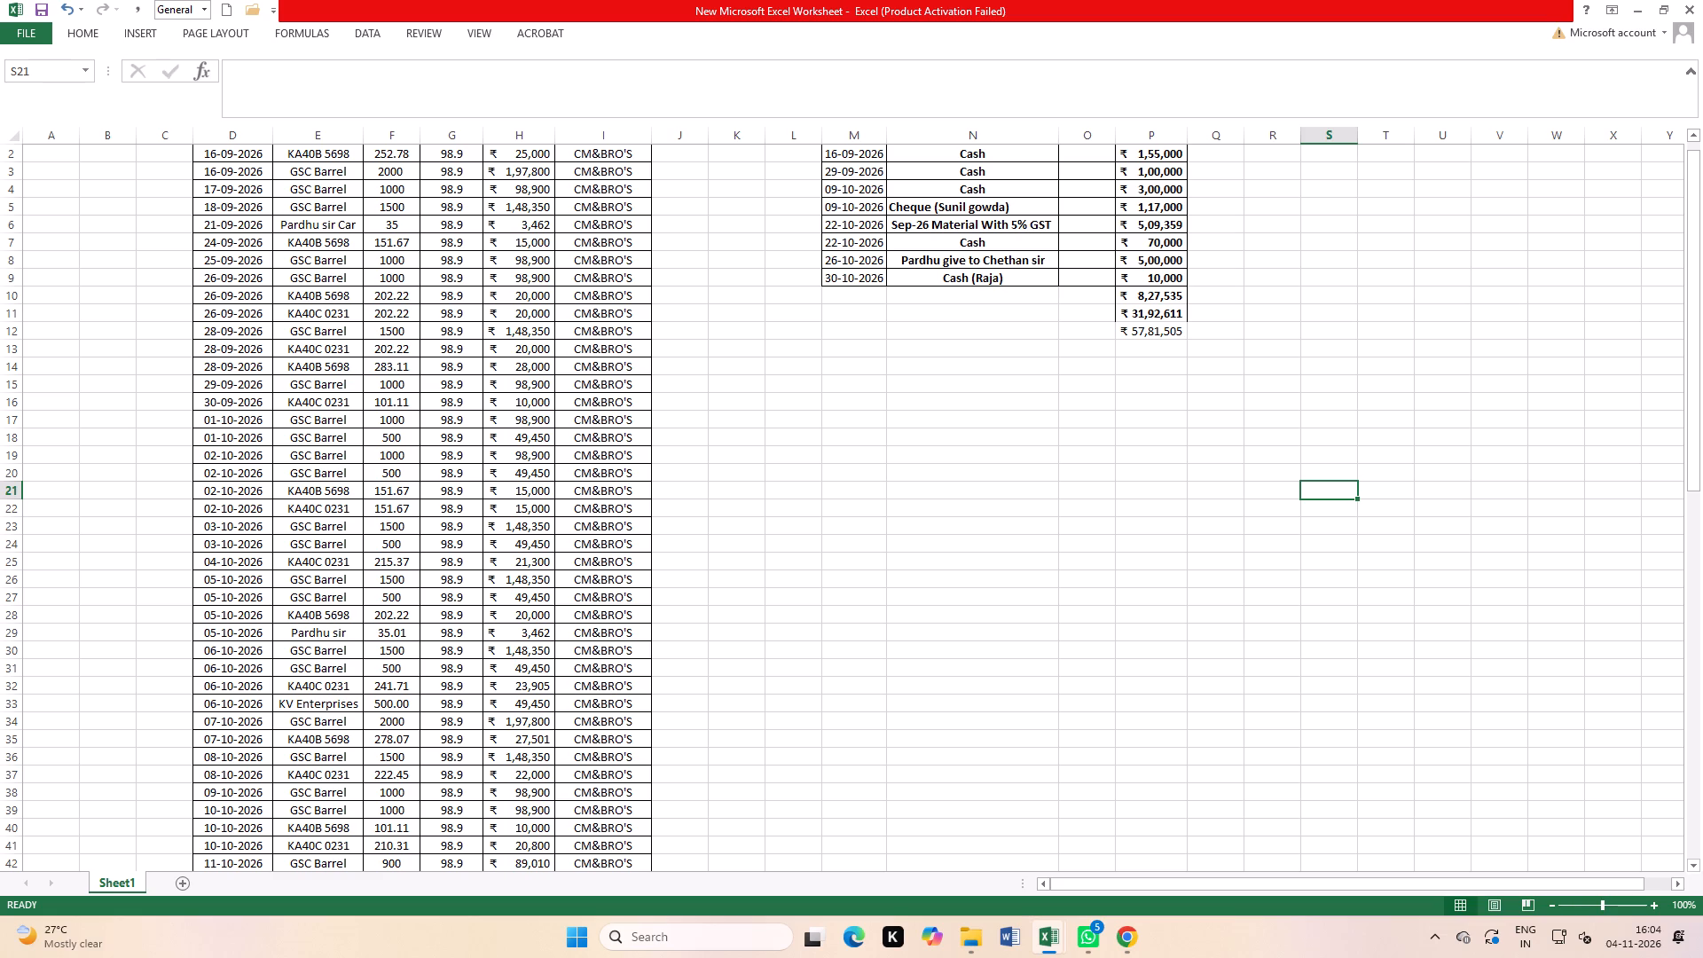
# Clear the three amounts in P10 to P12 below the payments list.
pyautogui.scroll(4, 1137, 519)
pyautogui.click(1047, 573)
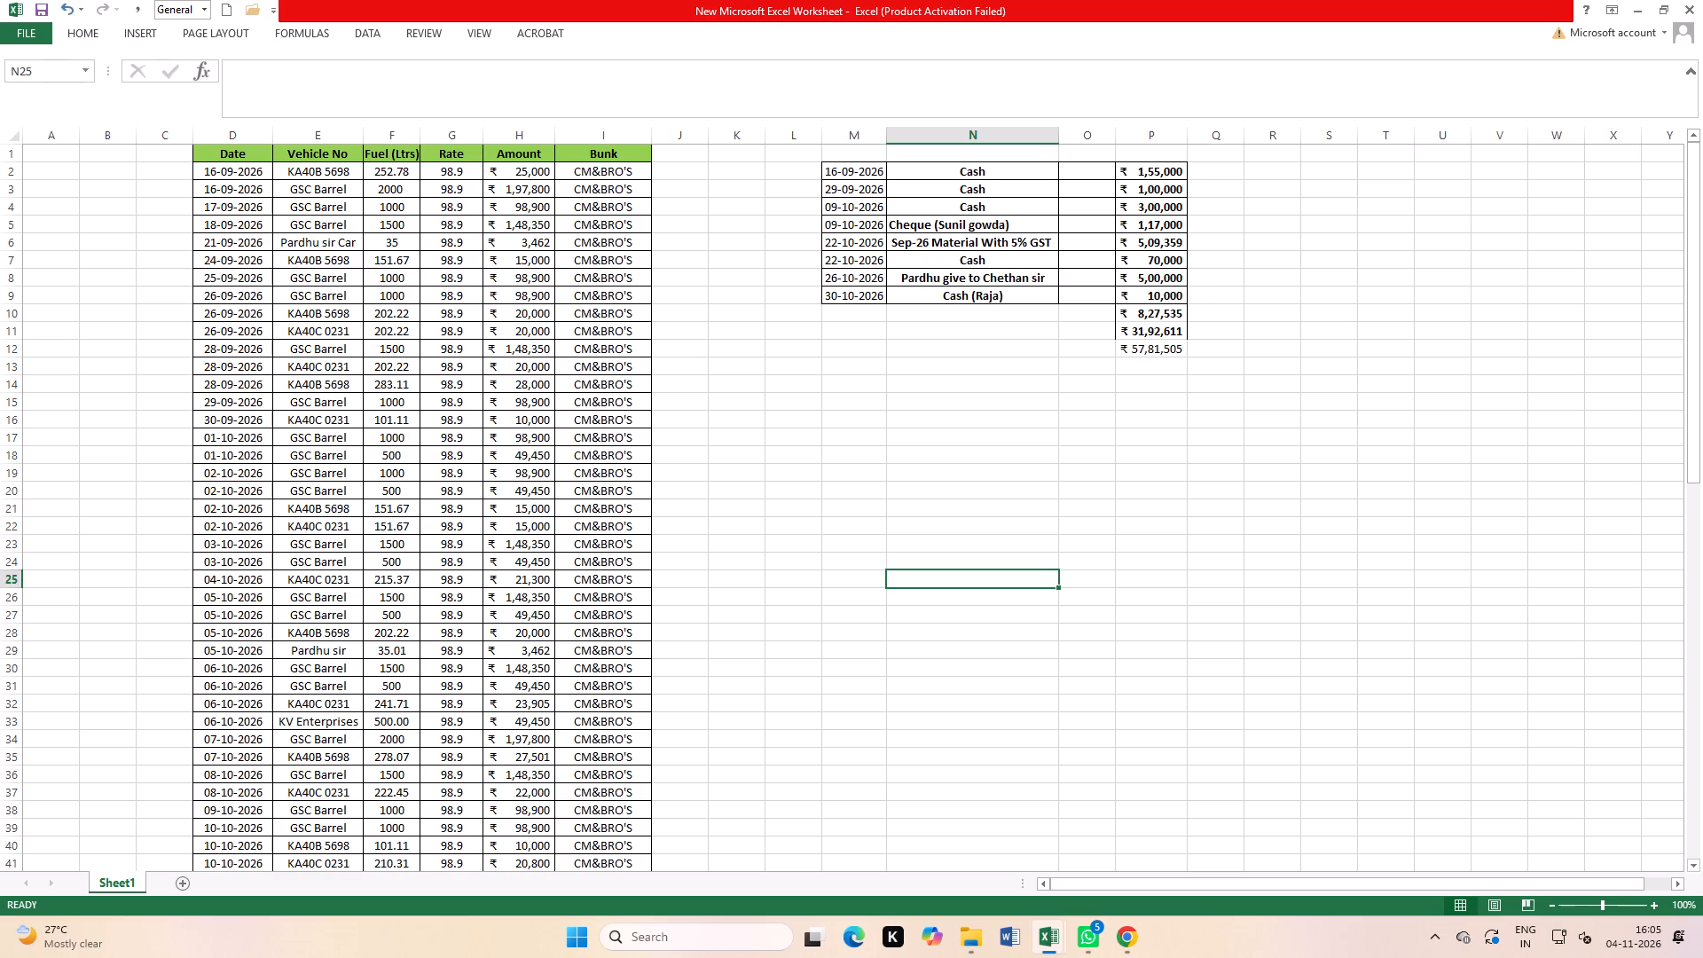
pyautogui.scroll(5, 1103, 615)
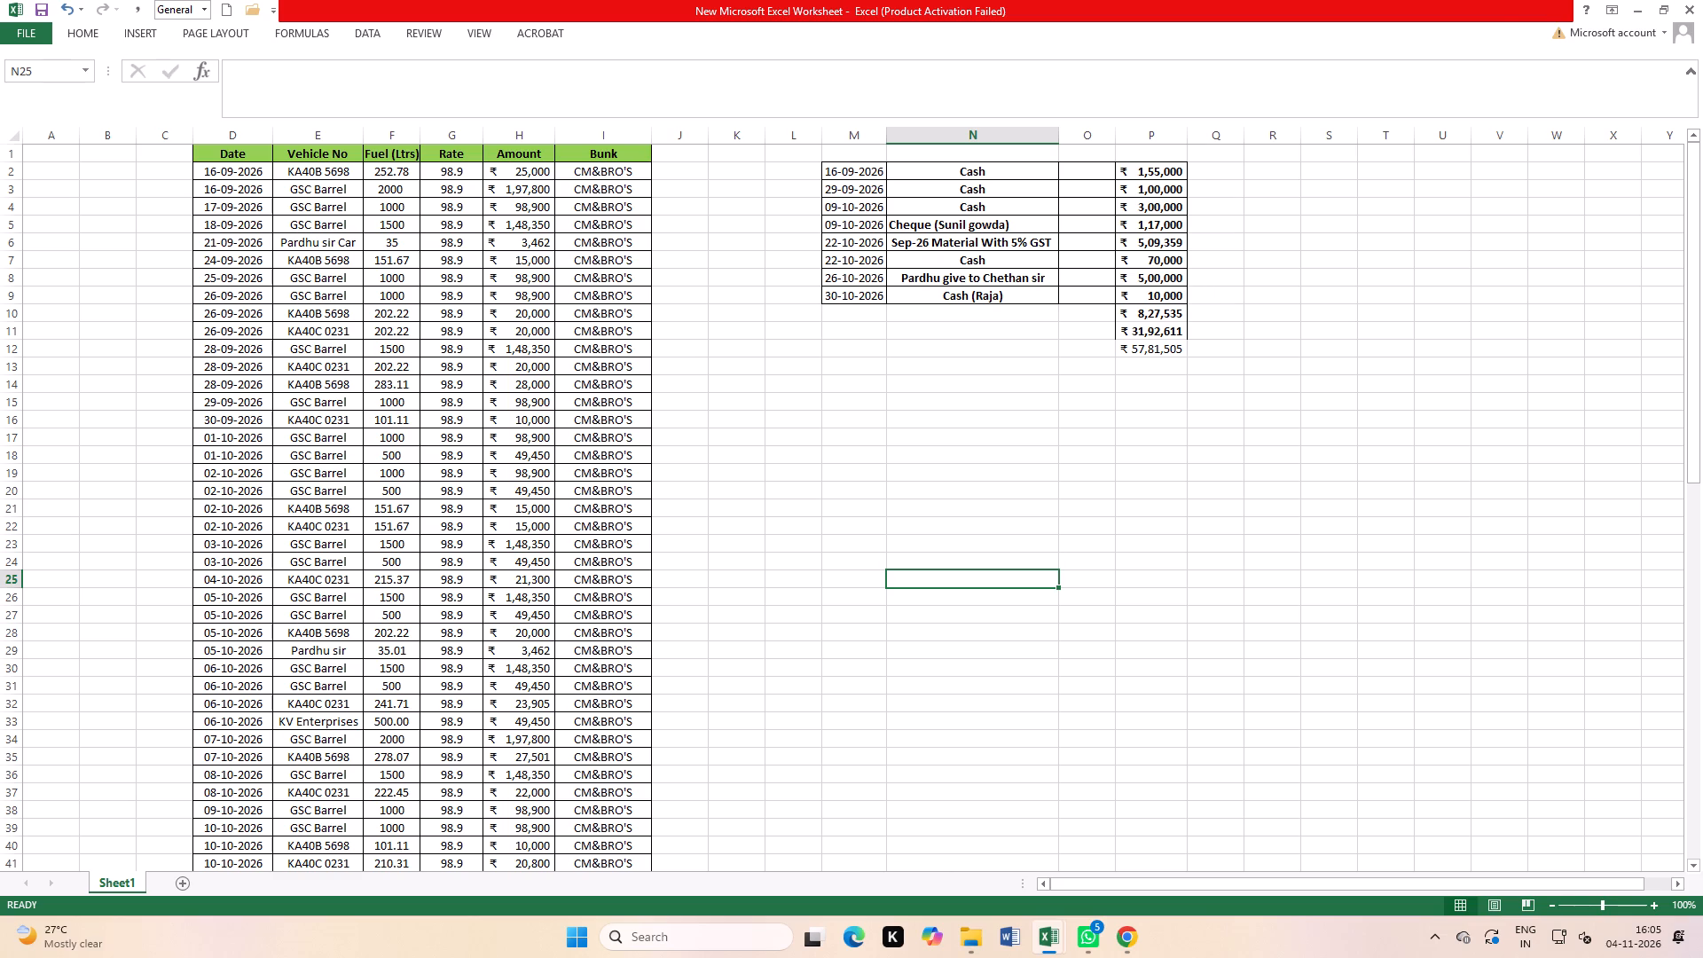
pyautogui.click(927, 491)
pyautogui.click(1154, 346)
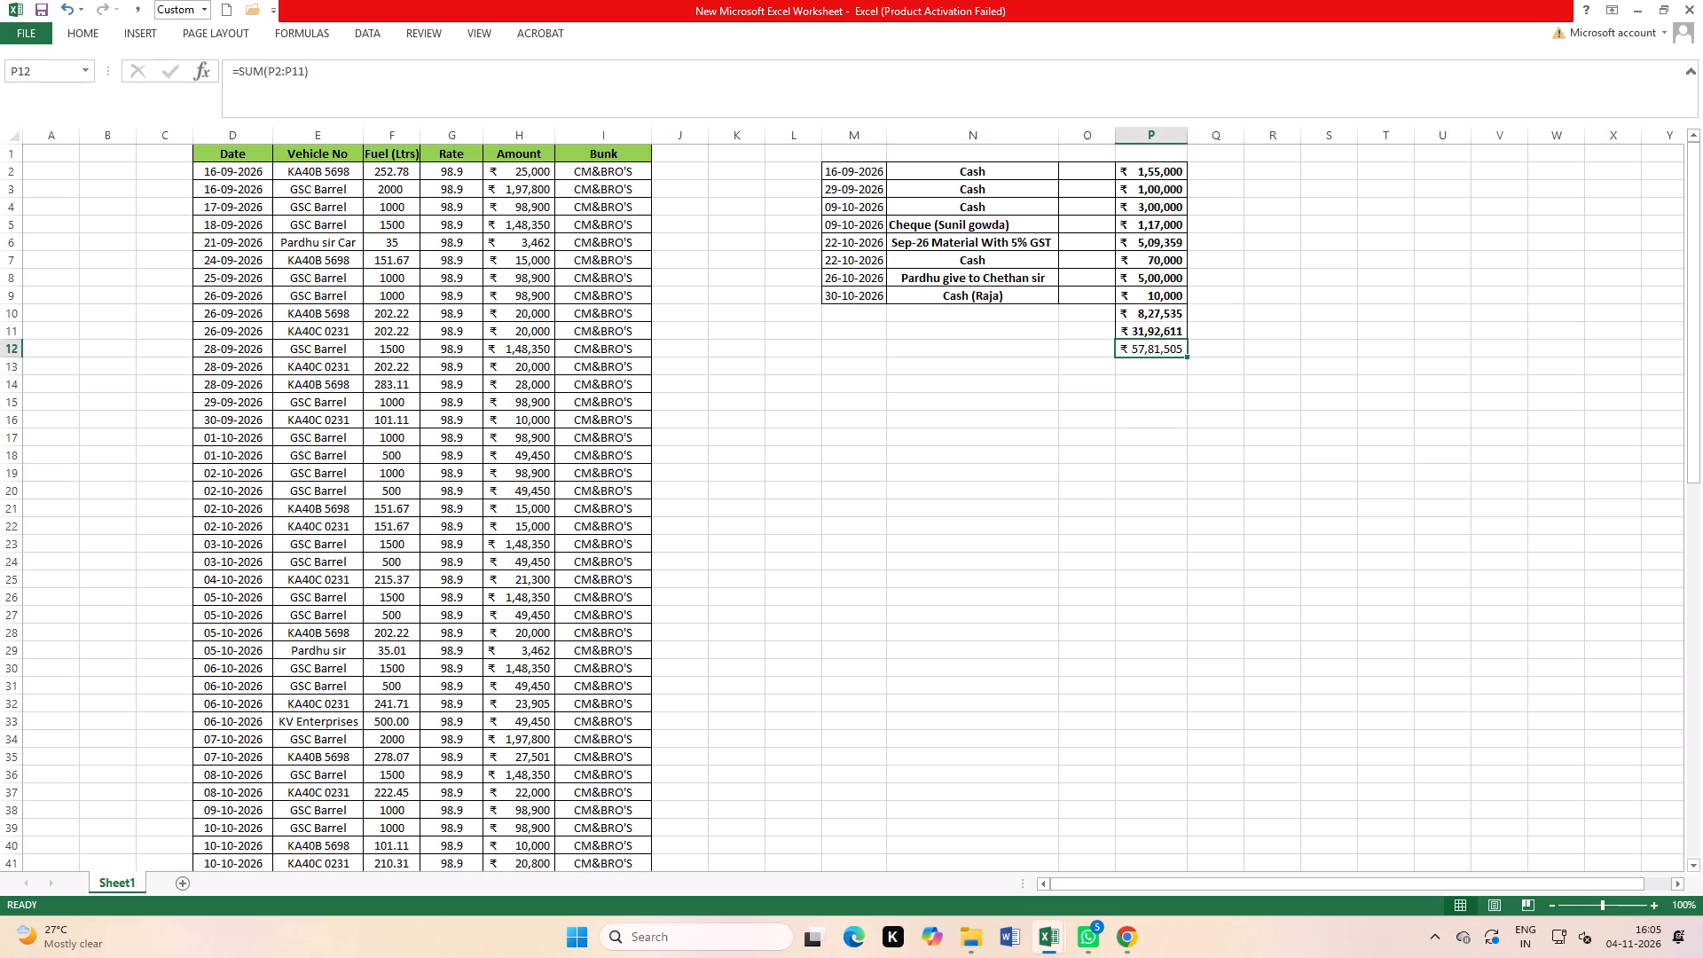
pyautogui.moveTo(1163, 312); pyautogui.dragTo(1164, 354)
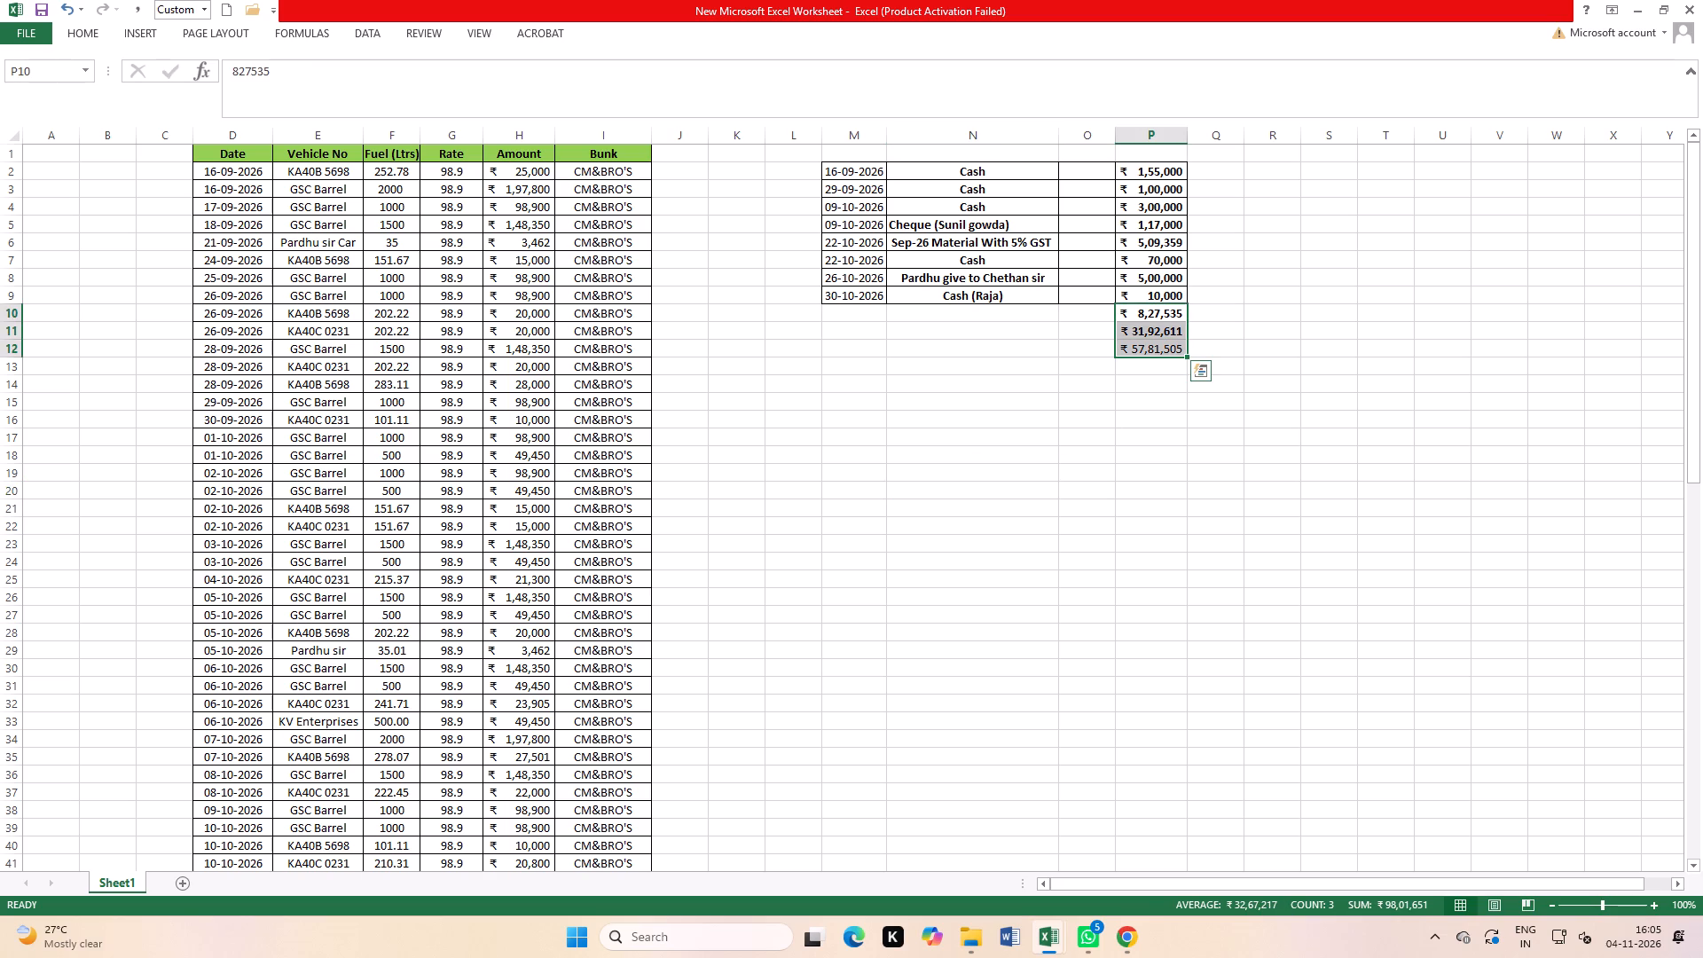
pyautogui.press('Delete')
pyautogui.click(1095, 516)
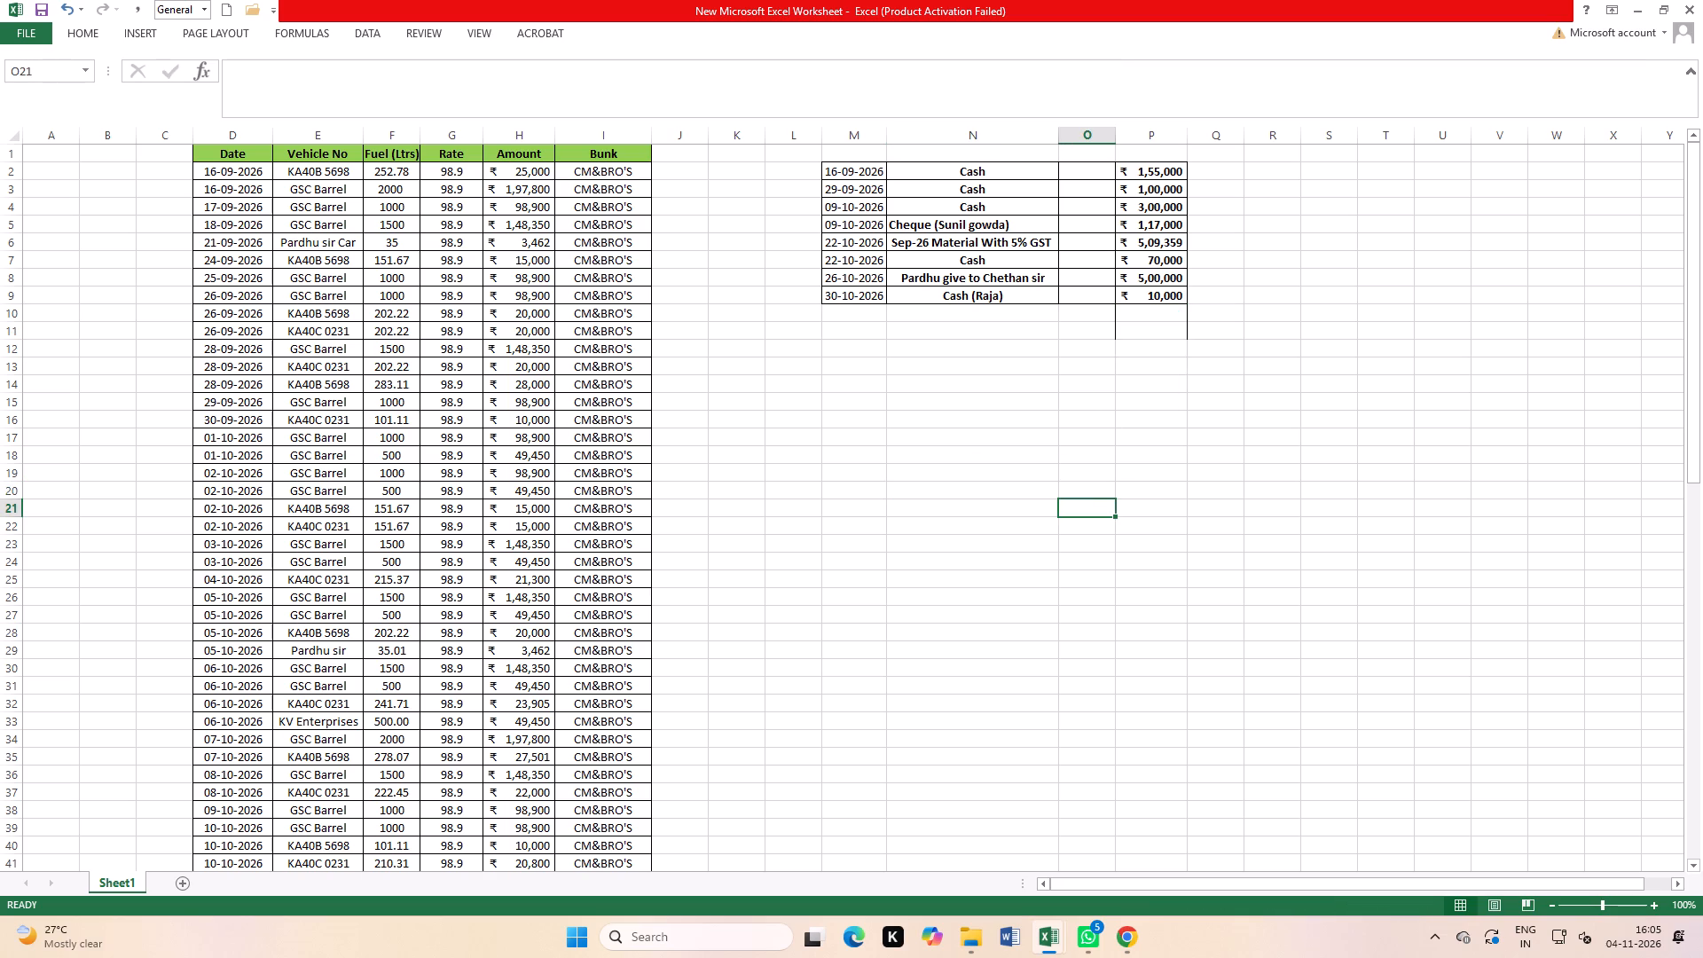
# Set up a print of only the range D1:S86, covering diesel entries and payments, with the sheet fitted on one page.
pyautogui.moveTo(243, 150); pyautogui.dragTo(646, 273)
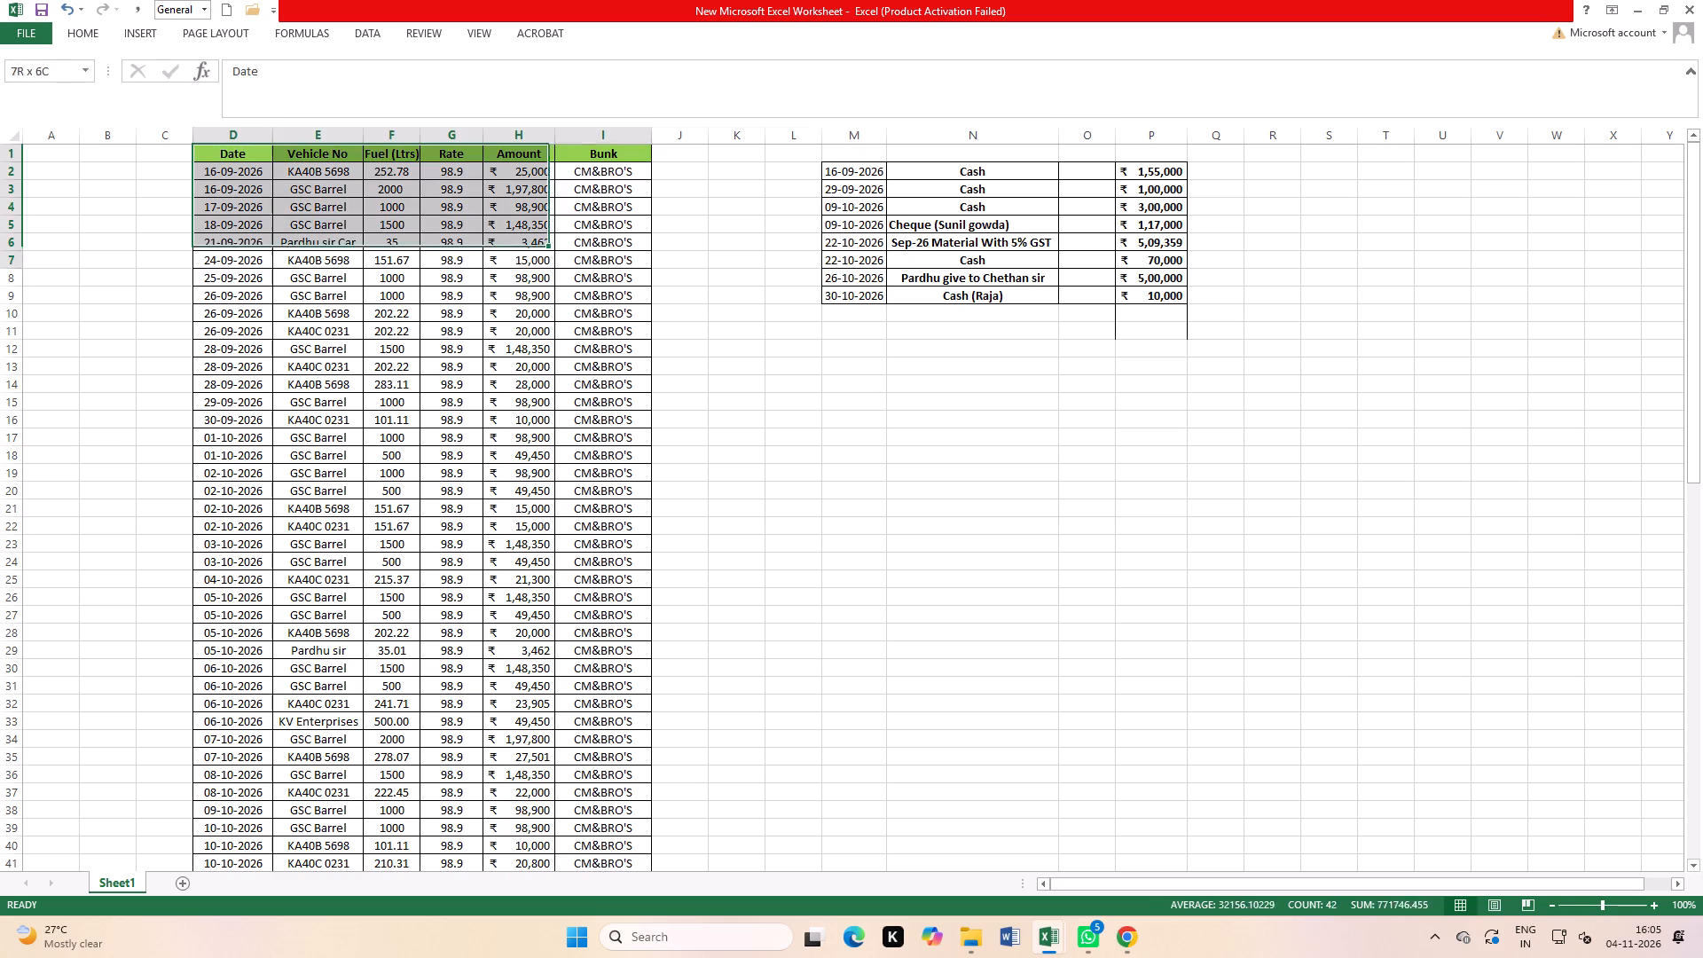
pyautogui.moveTo(646, 273); pyautogui.dragTo(1150, 957)
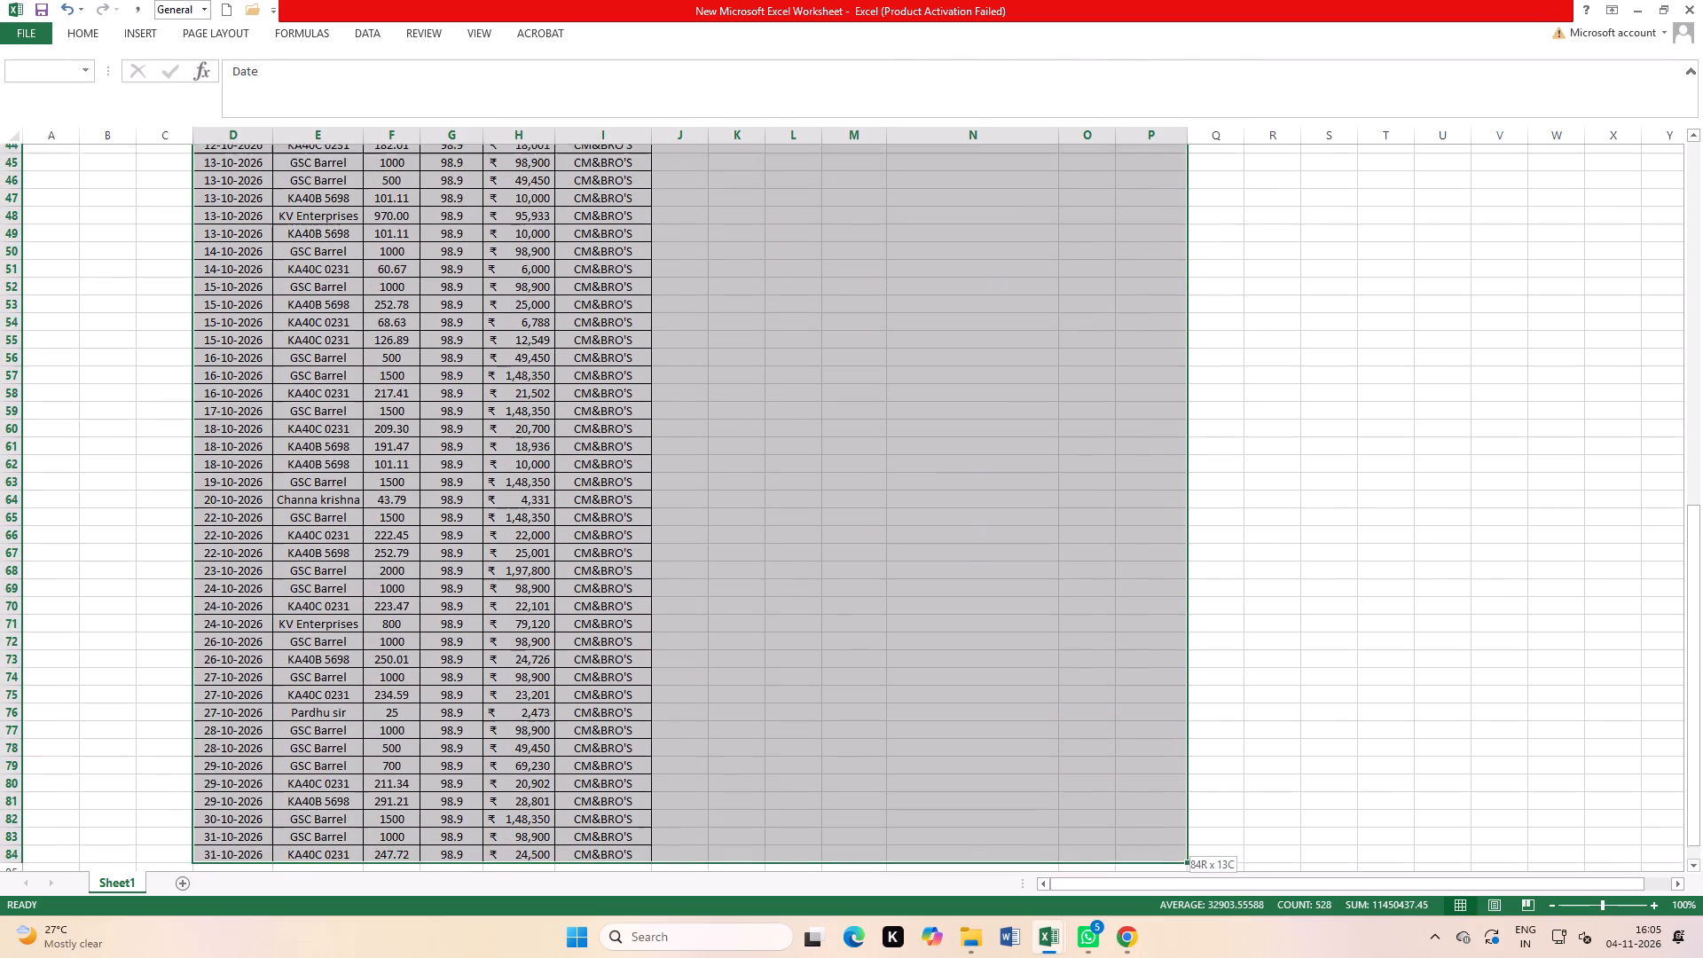
pyautogui.moveTo(1150, 957); pyautogui.dragTo(1294, 803)
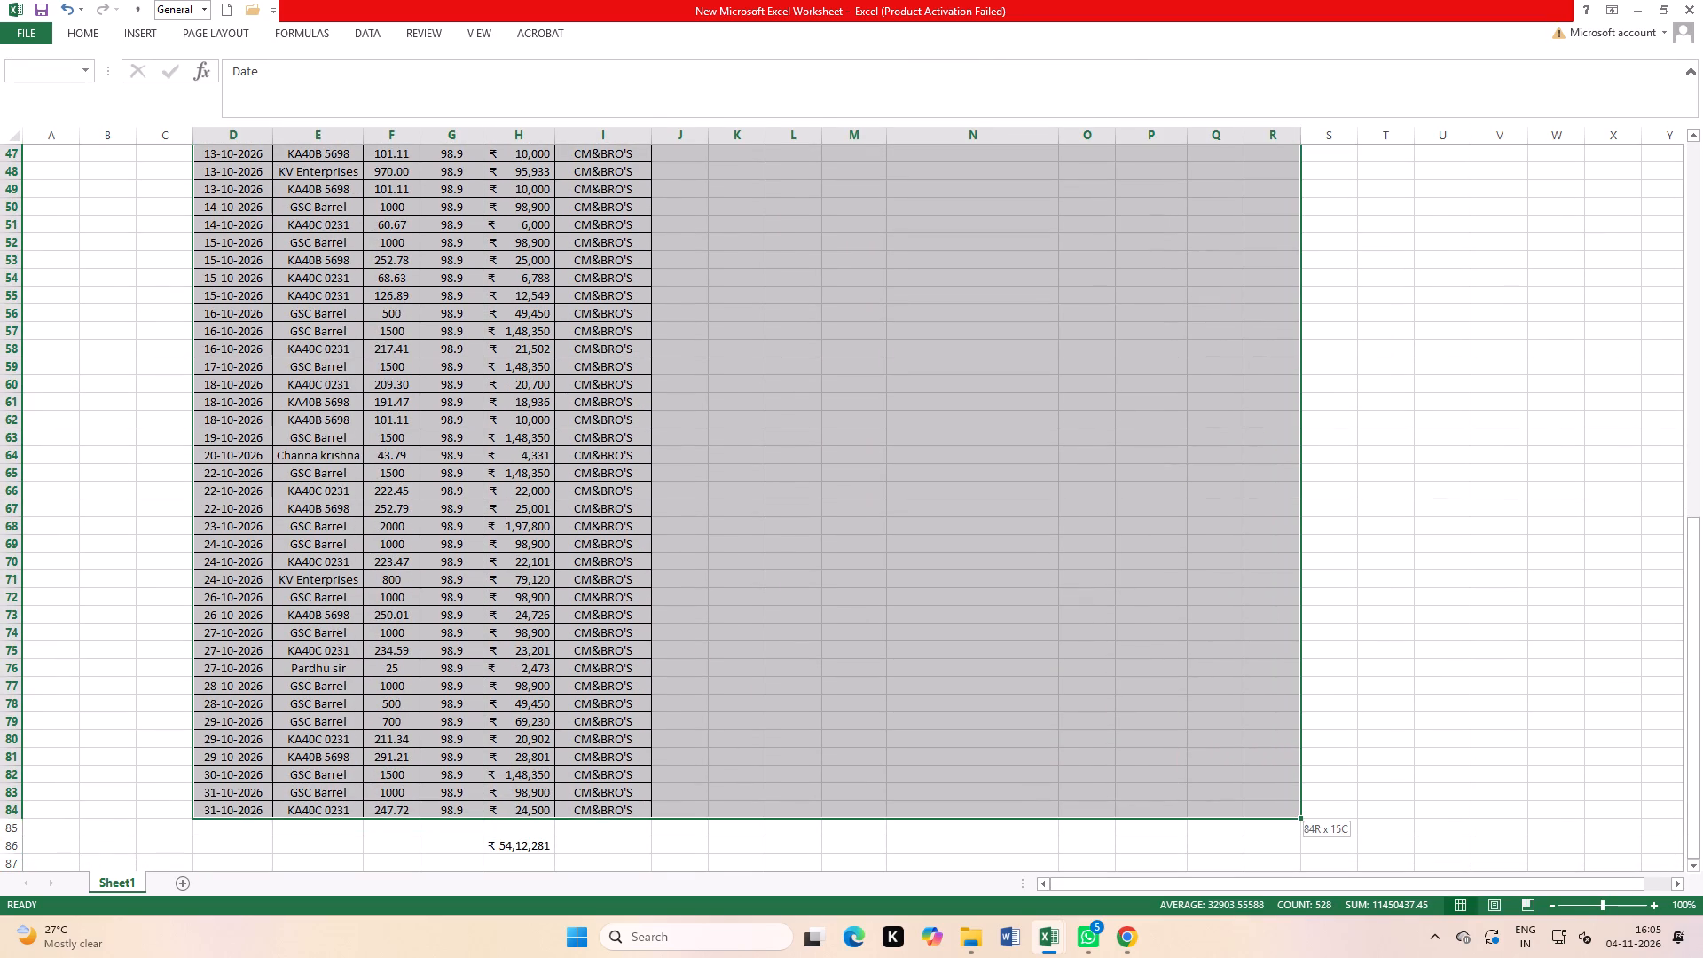
pyautogui.moveTo(1294, 803); pyautogui.dragTo(1321, 844)
pyautogui.hotkey('ctrl', 'p')
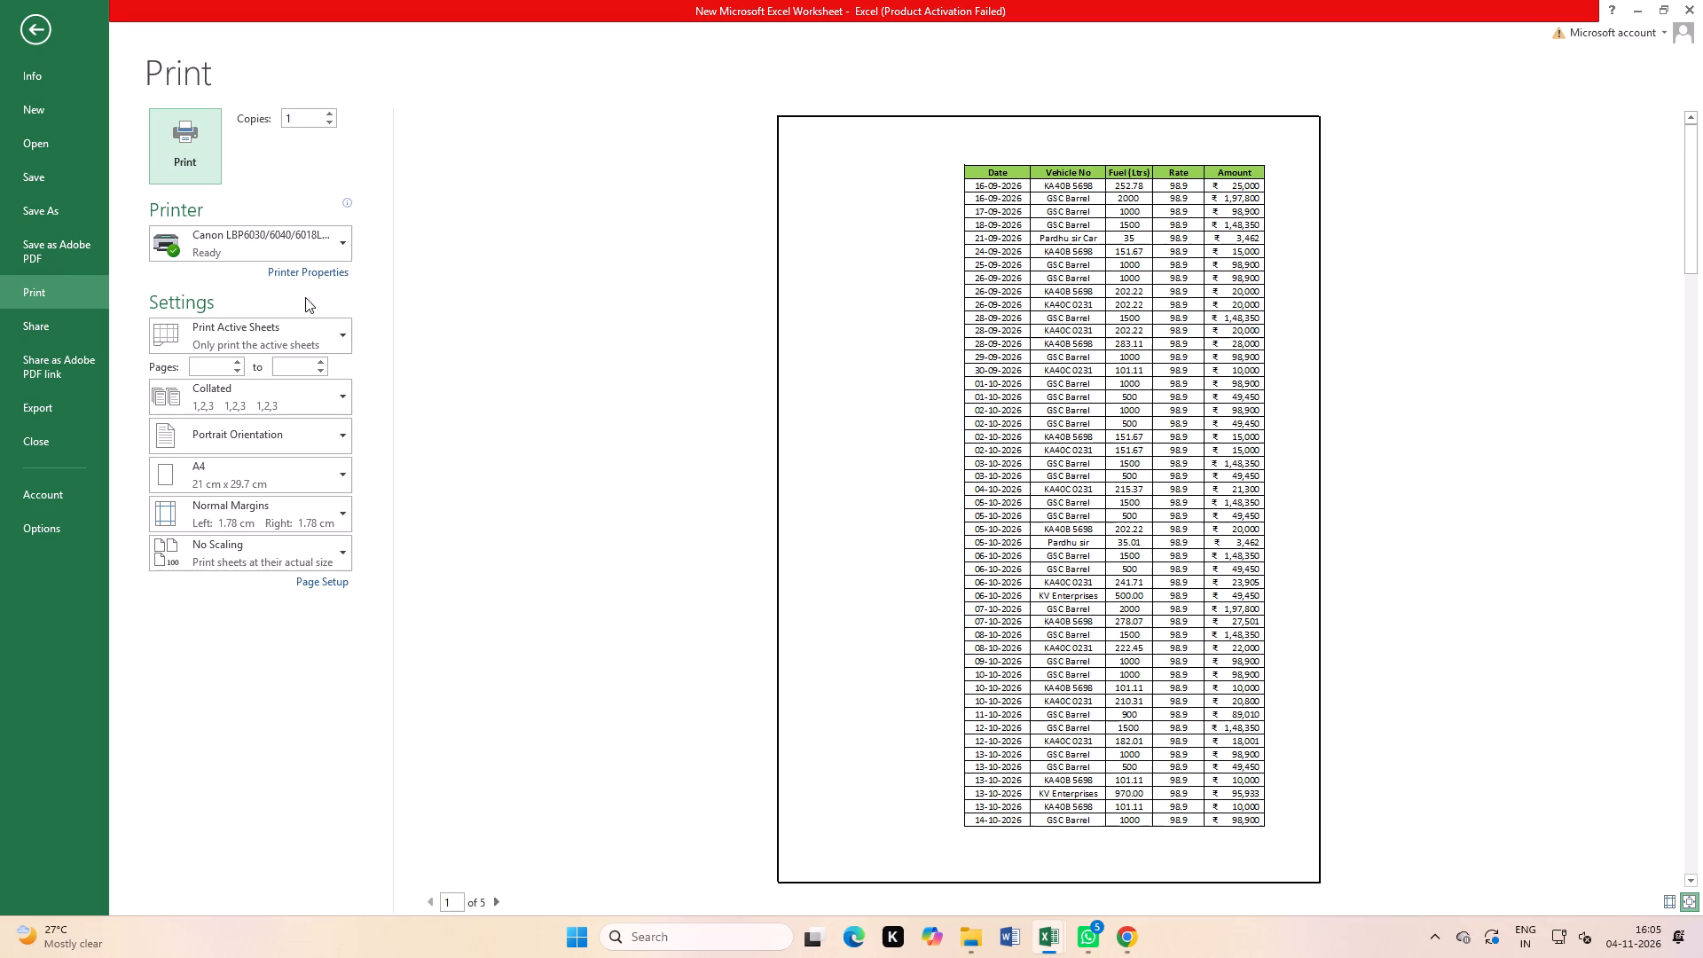
pyautogui.click(251, 335)
pyautogui.click(240, 459)
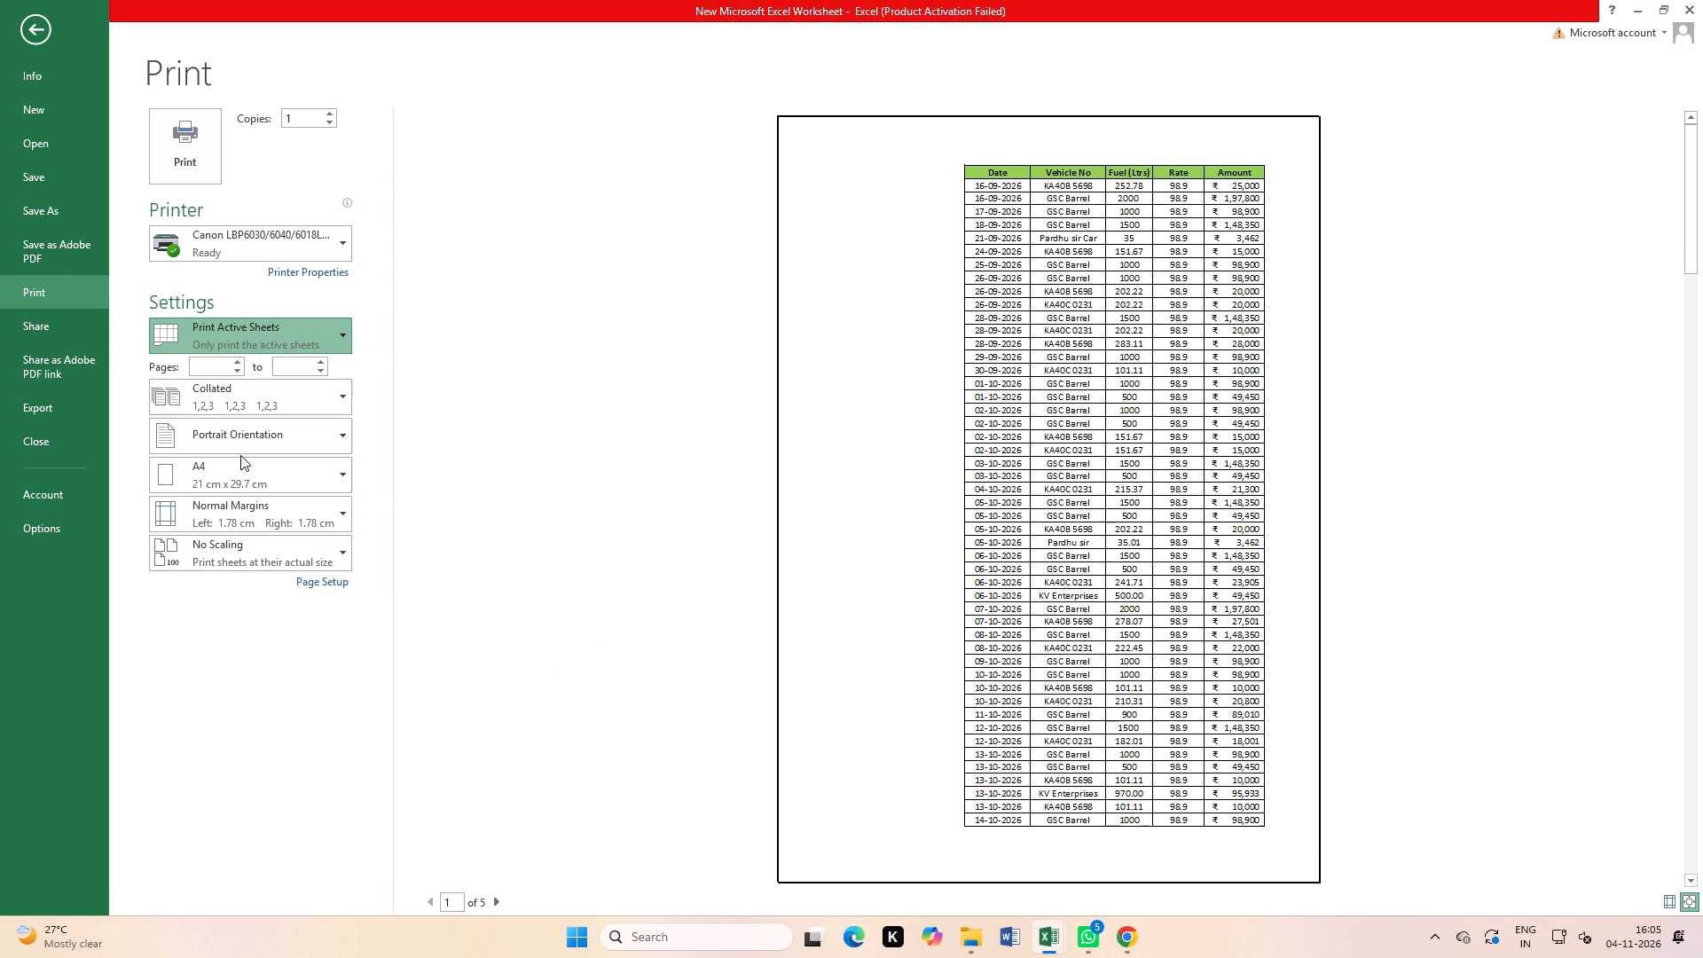
pyautogui.click(265, 554)
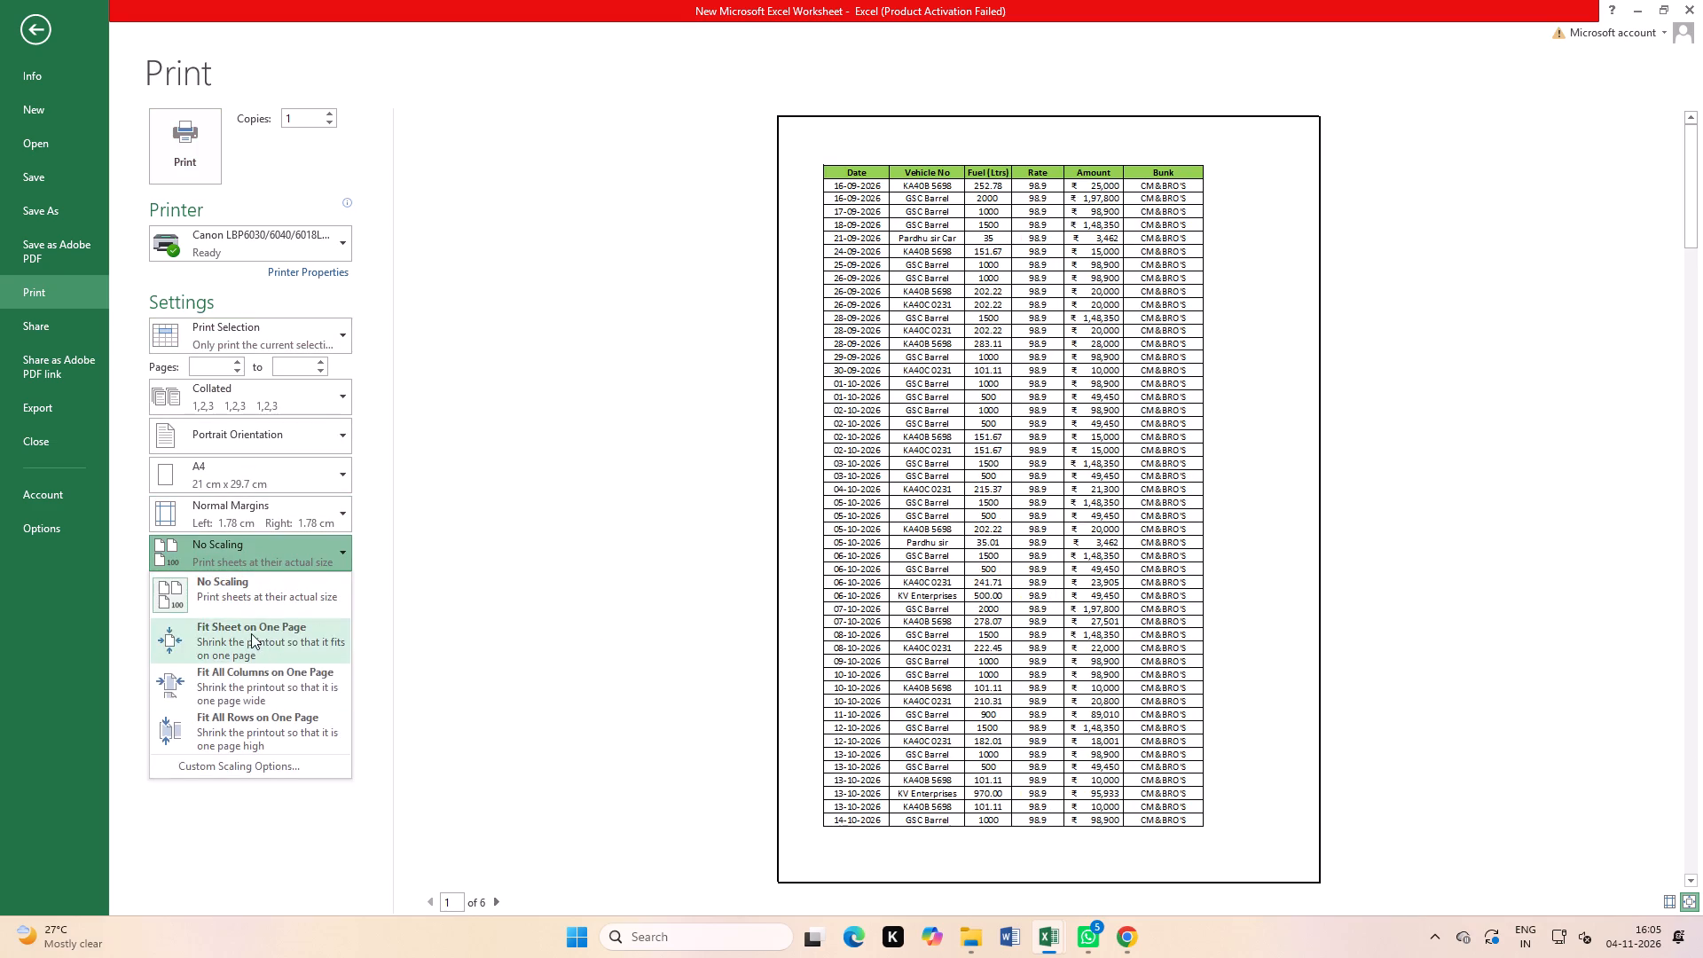
pyautogui.click(251, 633)
pyautogui.scroll(-1, 1040, 559)
pyautogui.scroll(1, 1101, 547)
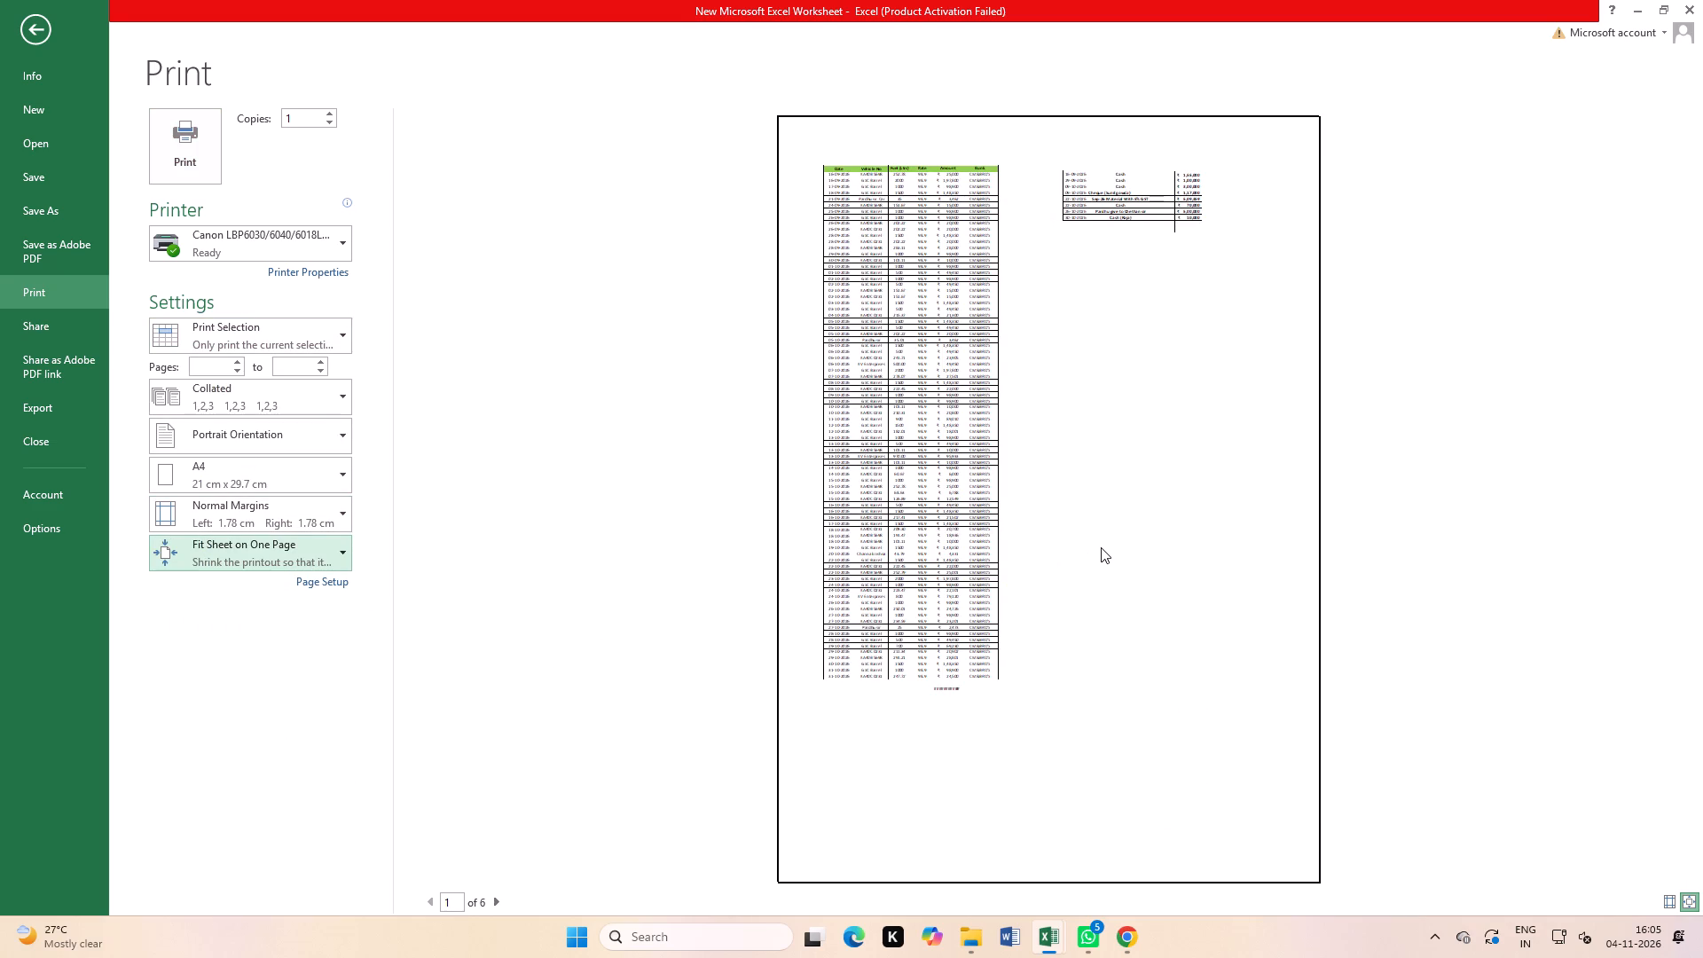
pyautogui.scroll(3, 1101, 547)
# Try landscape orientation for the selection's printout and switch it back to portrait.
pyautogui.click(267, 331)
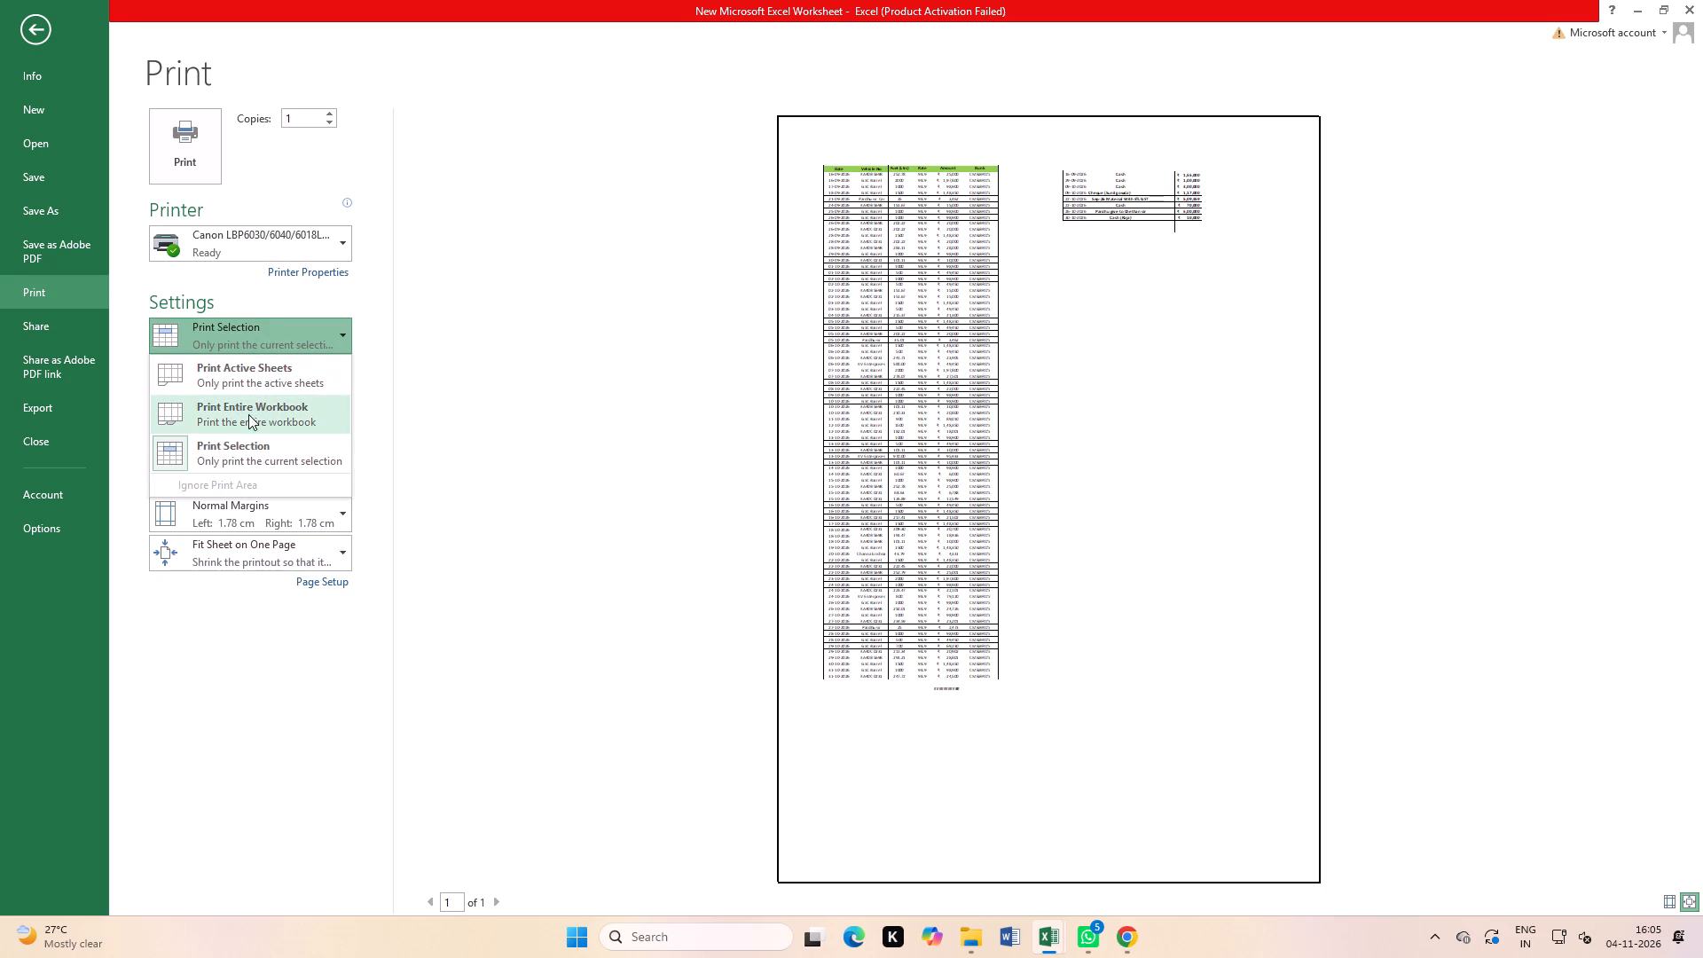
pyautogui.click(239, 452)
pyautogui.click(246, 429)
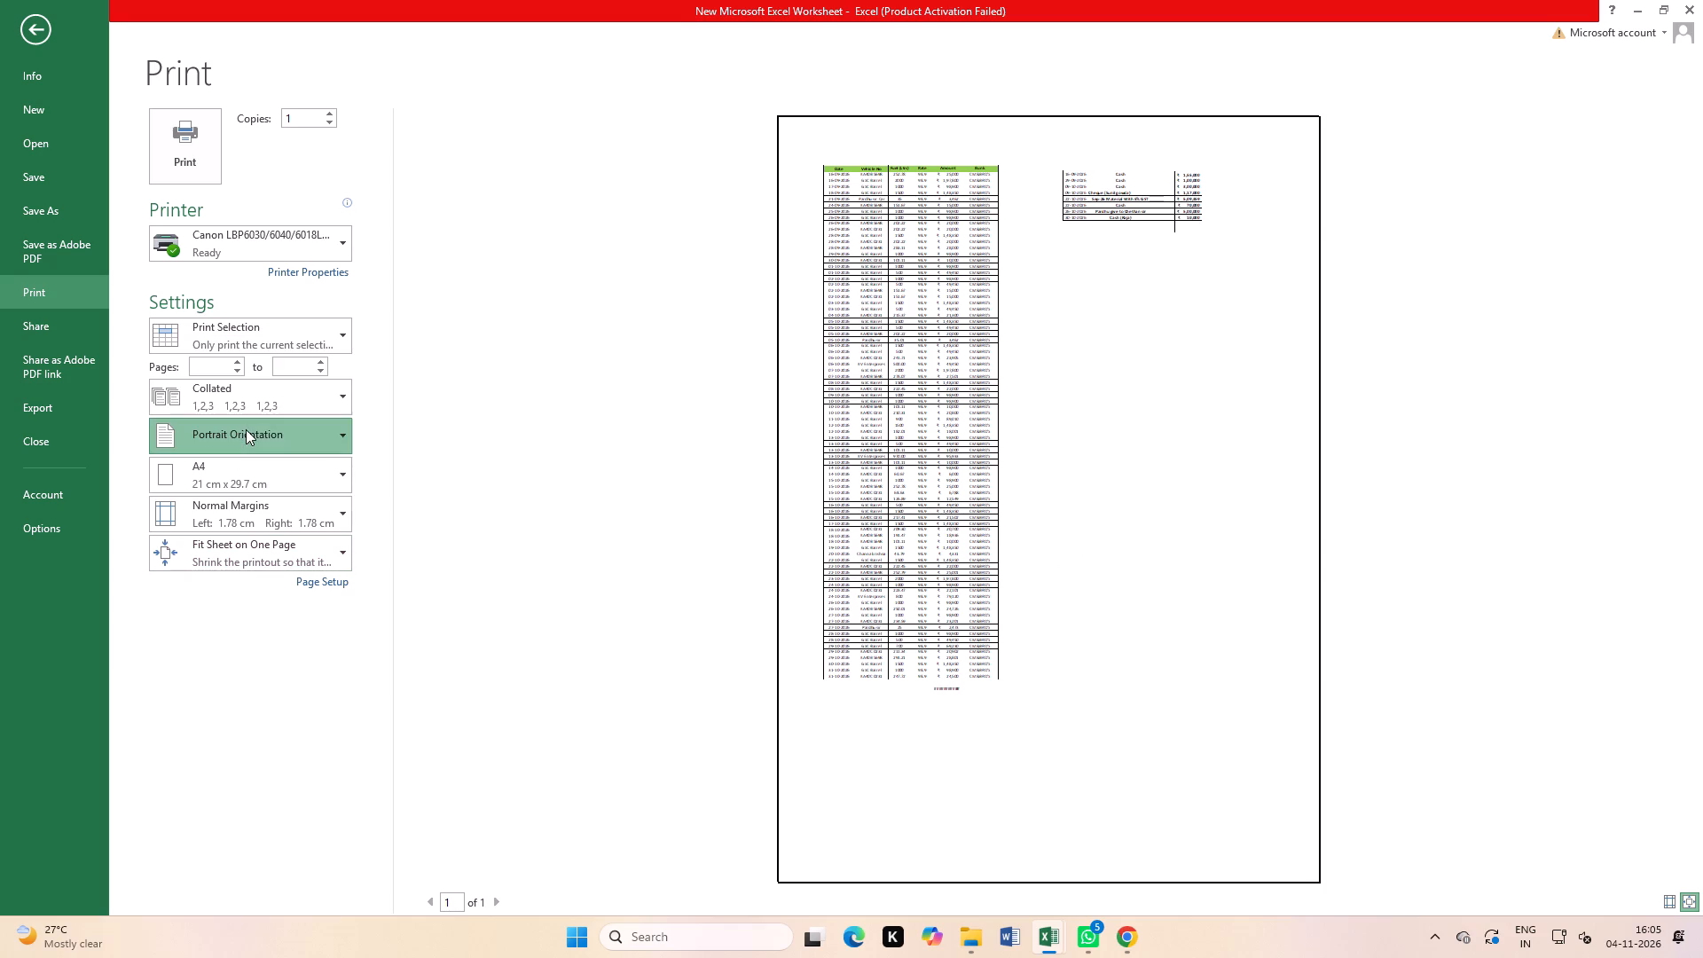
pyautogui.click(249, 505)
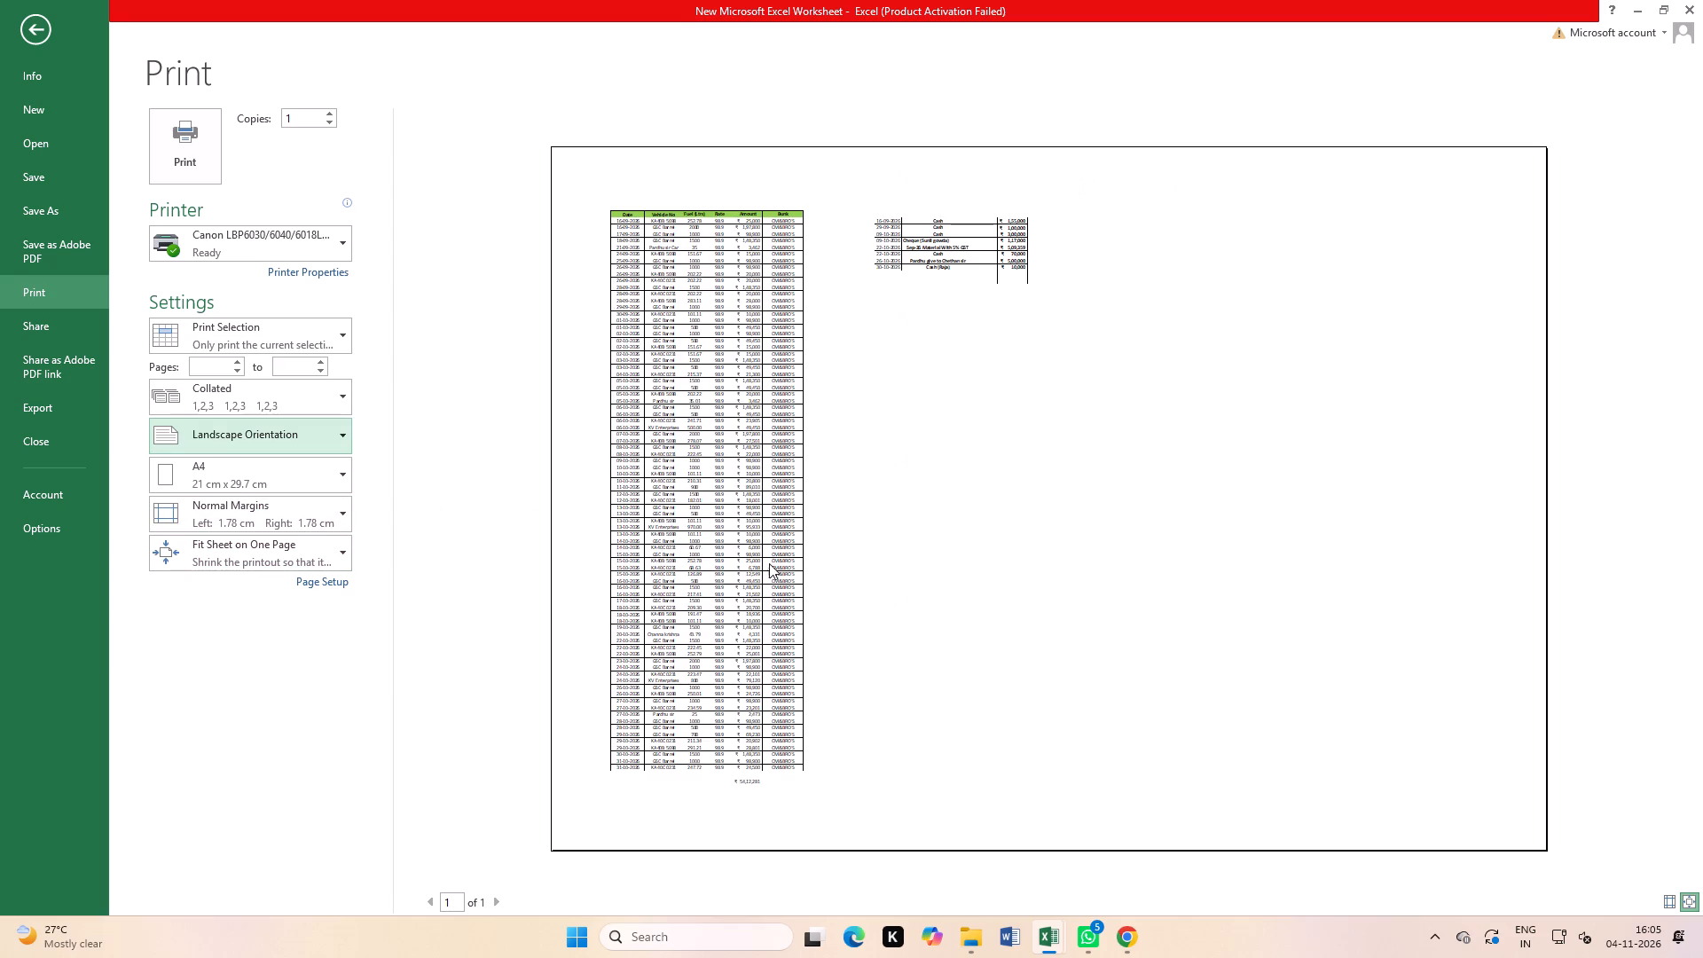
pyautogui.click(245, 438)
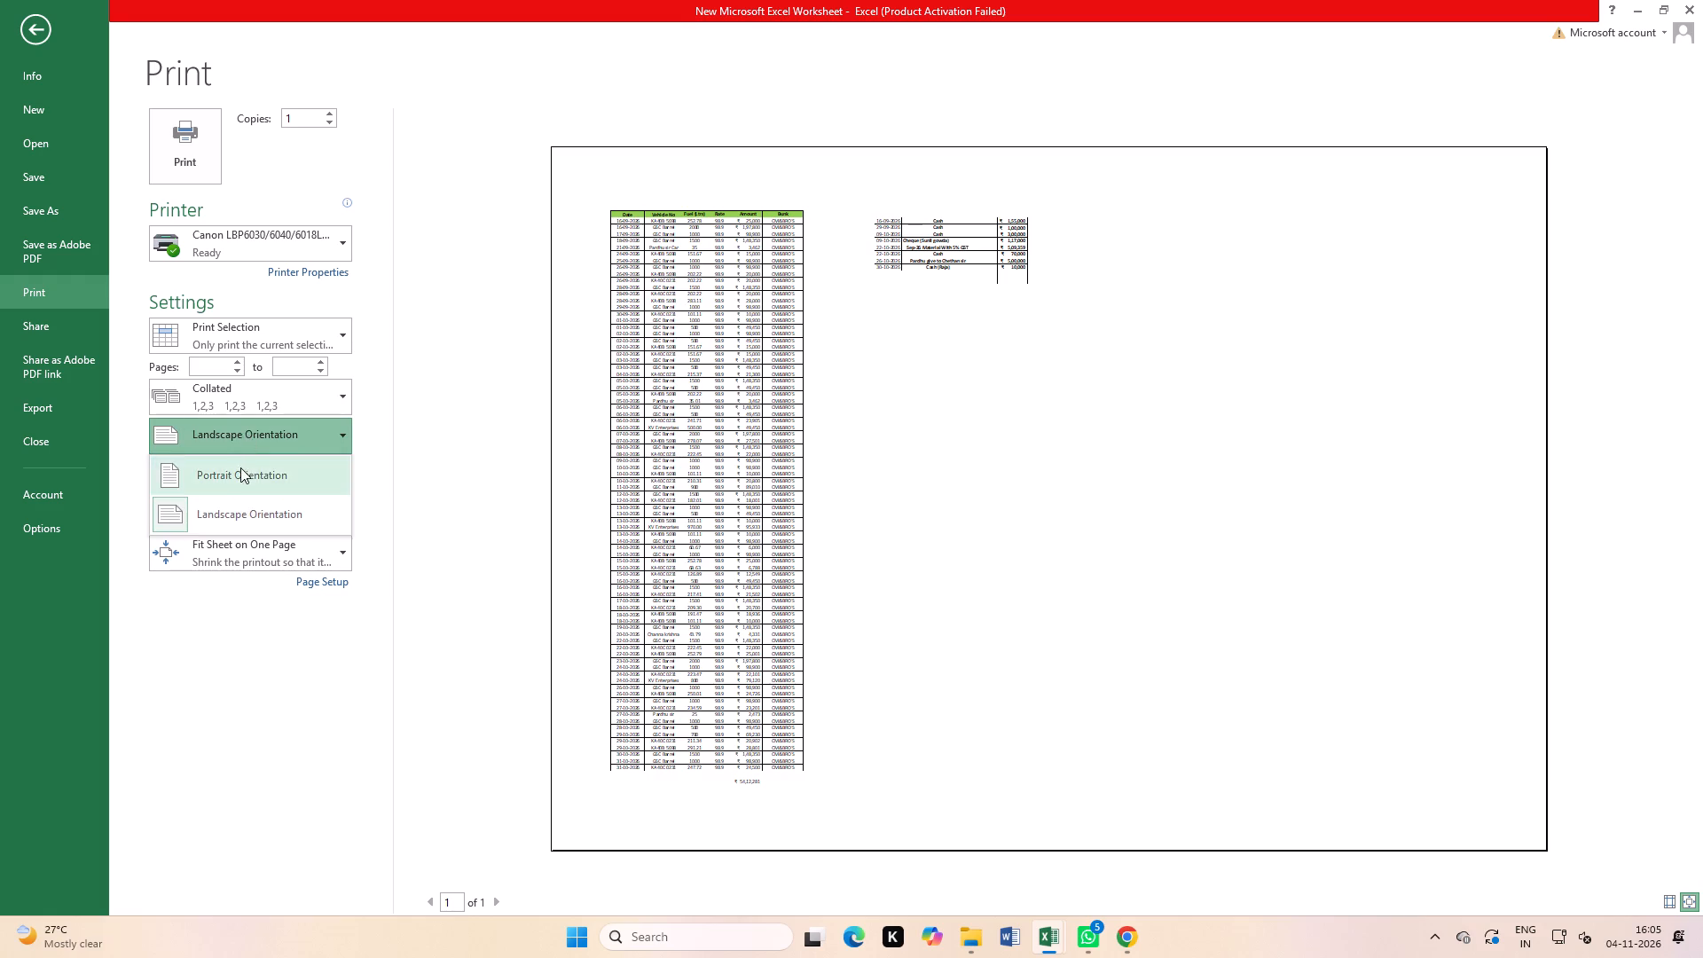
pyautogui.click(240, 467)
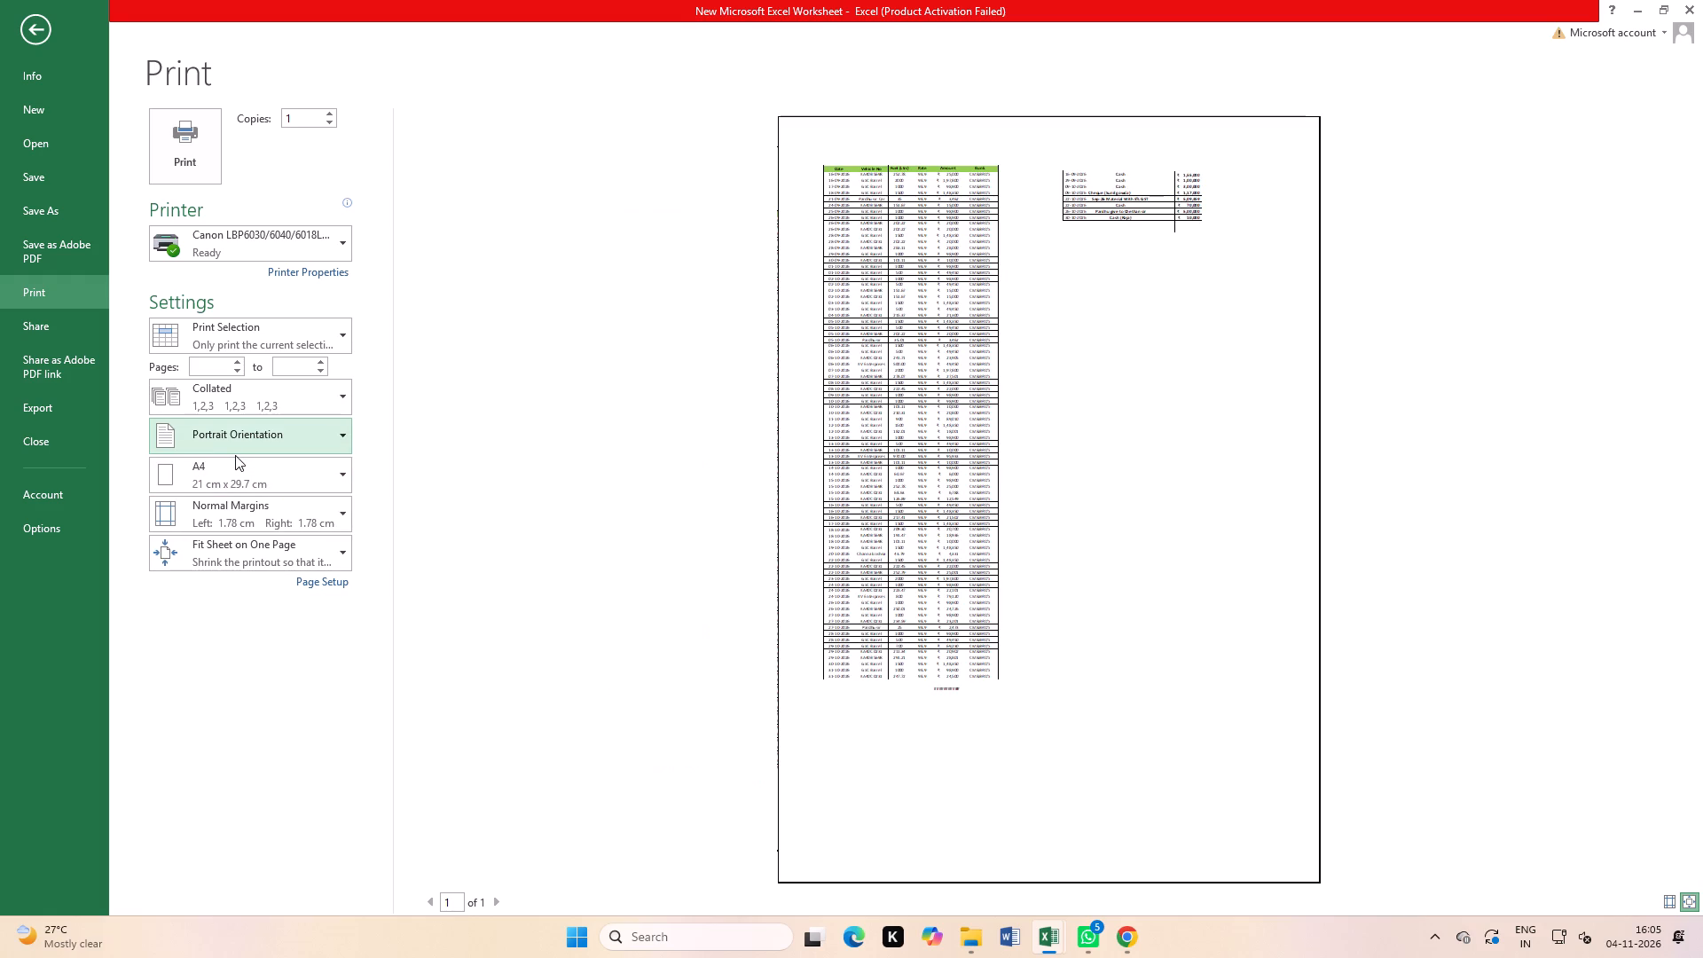
# Print one copy of the selected diesel entries and payments on the Canon printer.
pyautogui.click(194, 155)
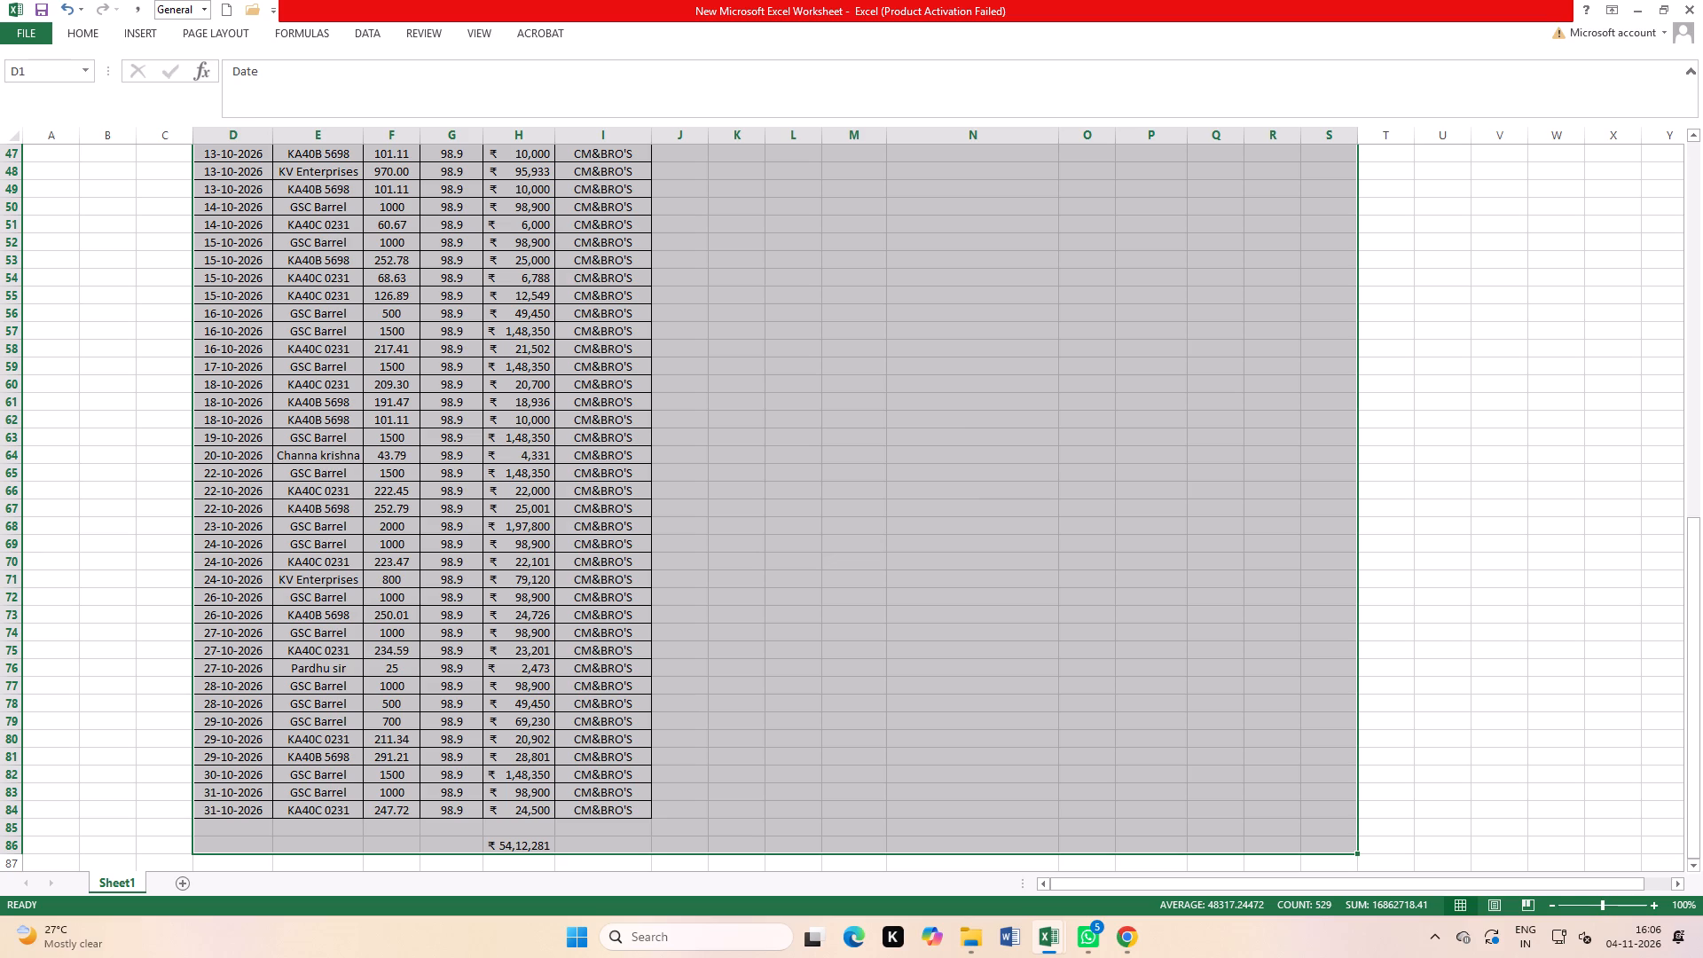
pyautogui.click(1041, 610)
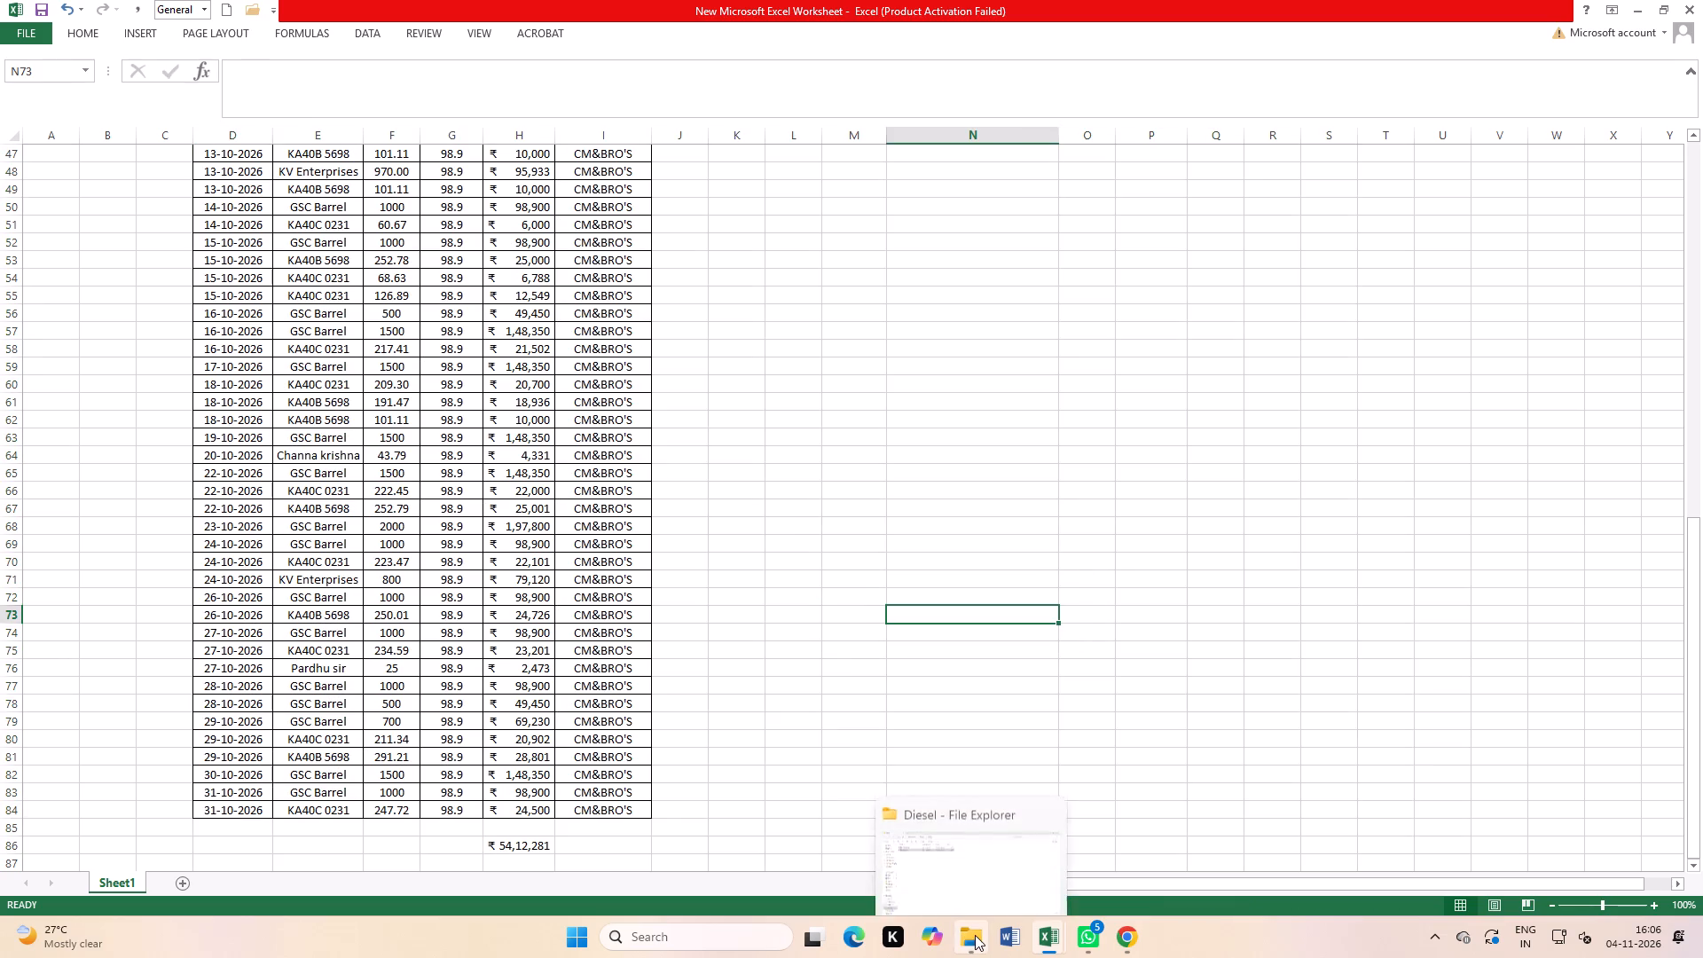
# Close the Diesel folder window and the New Microsoft Excel Worksheet workbook.
pyautogui.click(975, 935)
pyautogui.click(1702, 12)
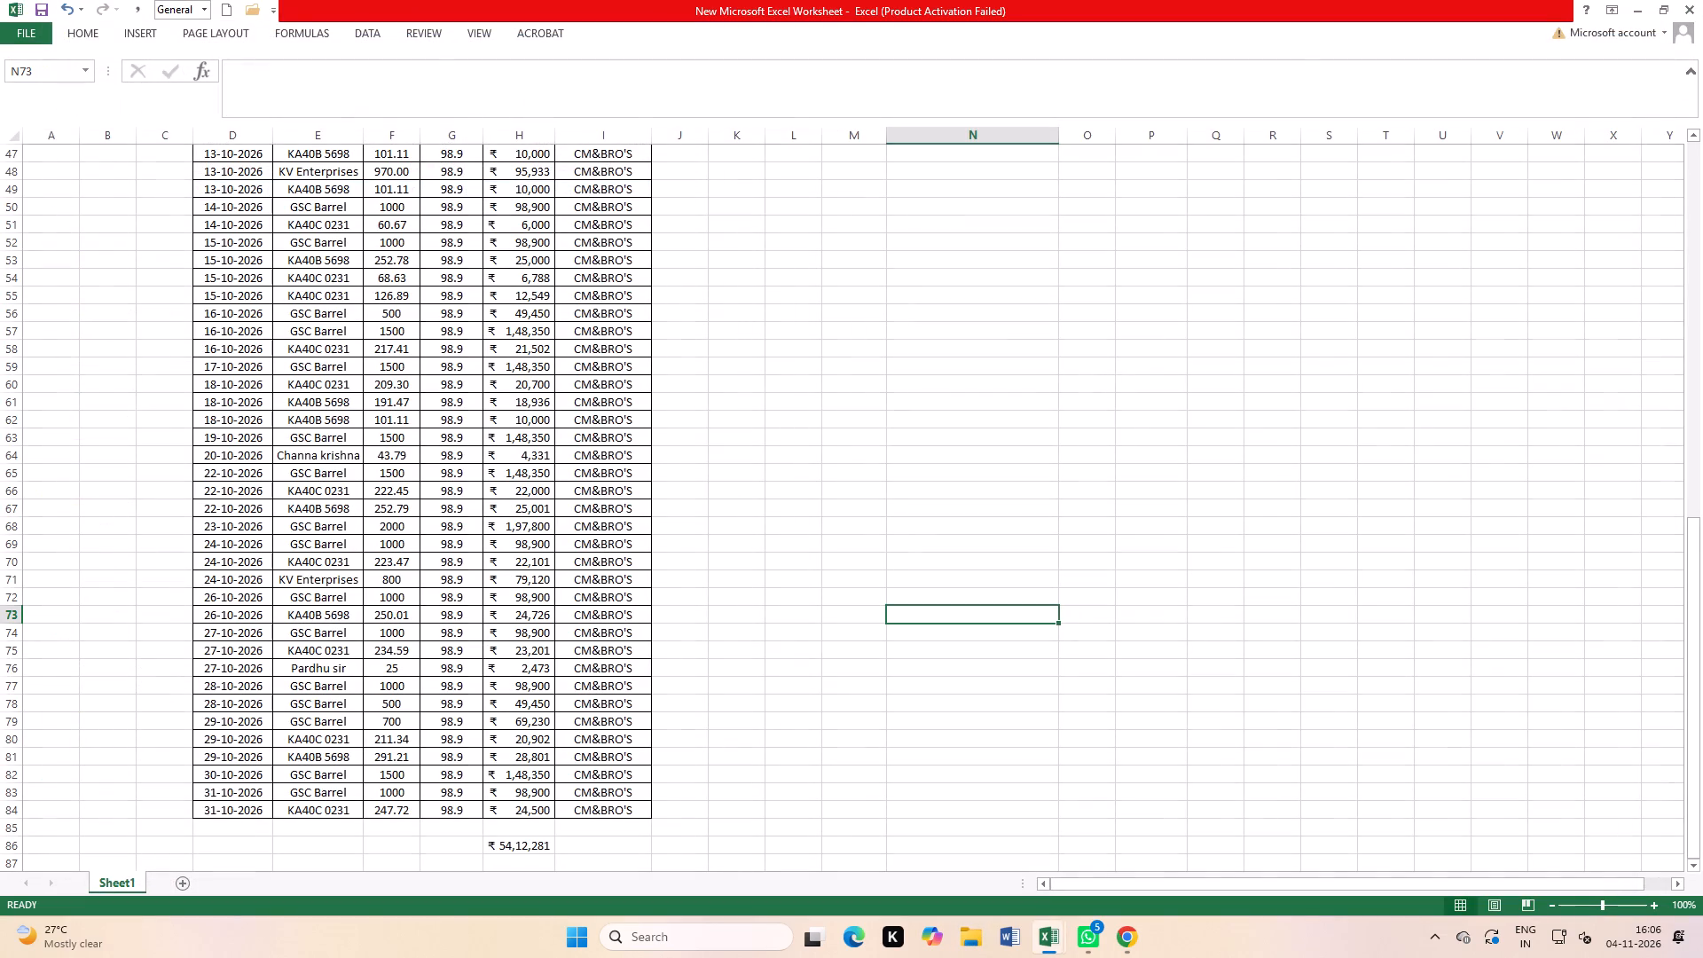
pyautogui.click(1689, 0)
pyautogui.click(841, 472)
pyautogui.click(843, 483)
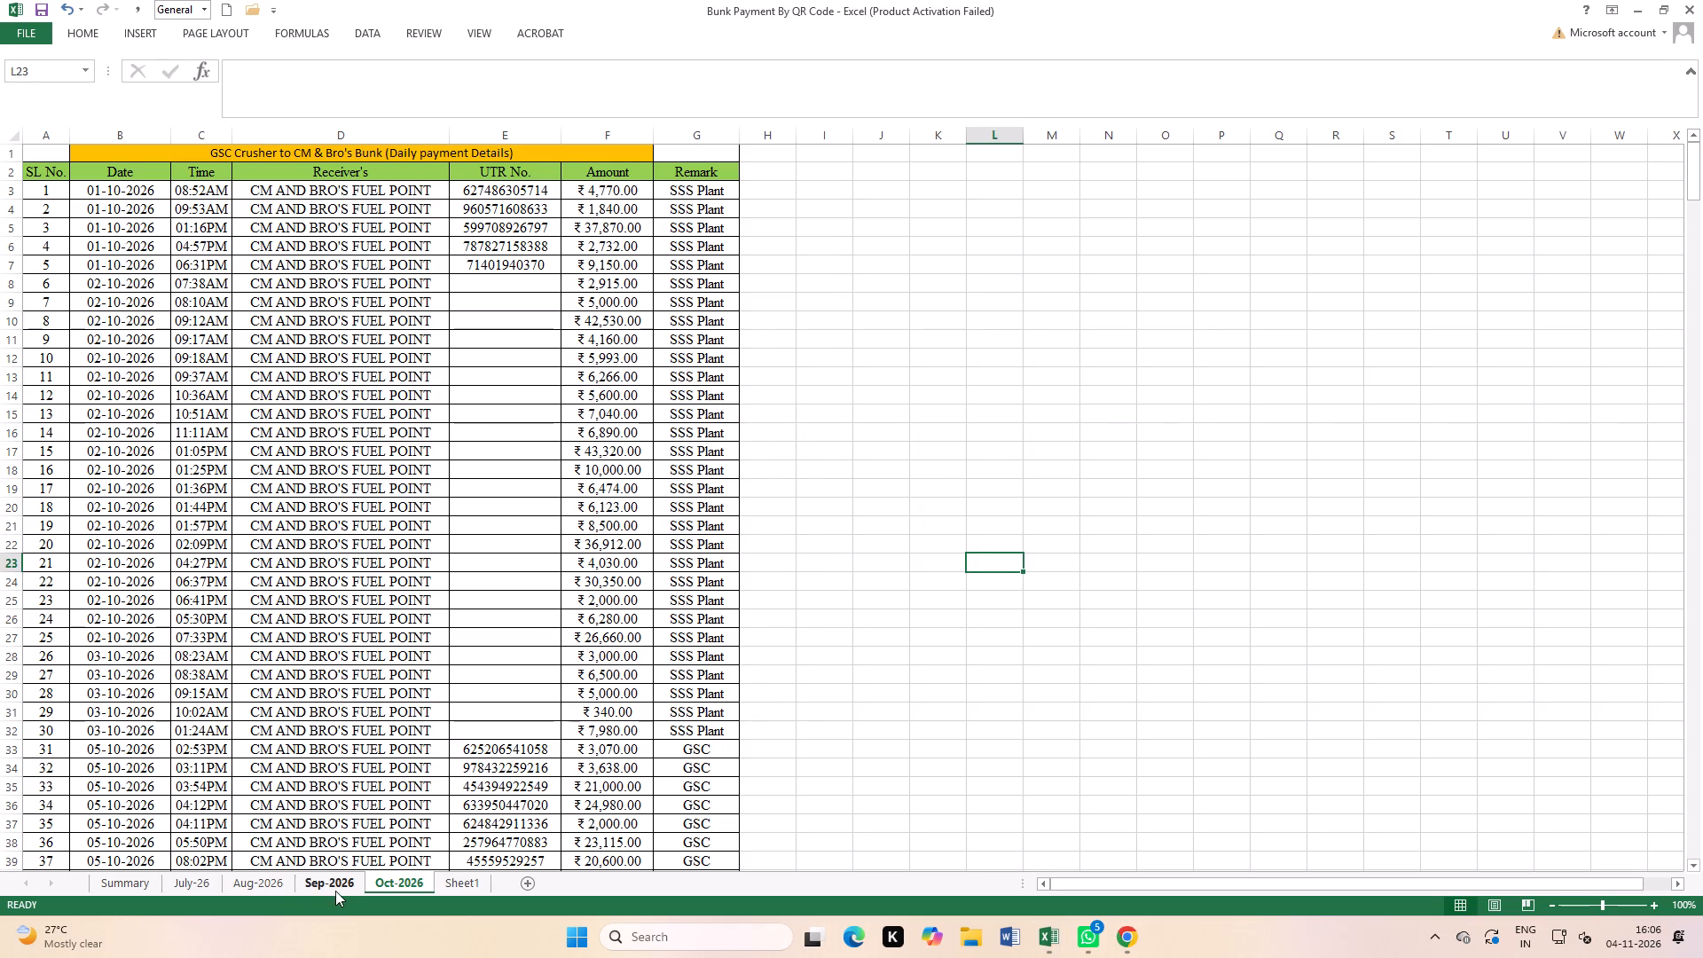
# Look through the September payment entries on the Sep-2026 sheet of the Bunk Payment By QR Code workbook.
pyautogui.click(334, 880)
pyautogui.scroll(5, 366, 505)
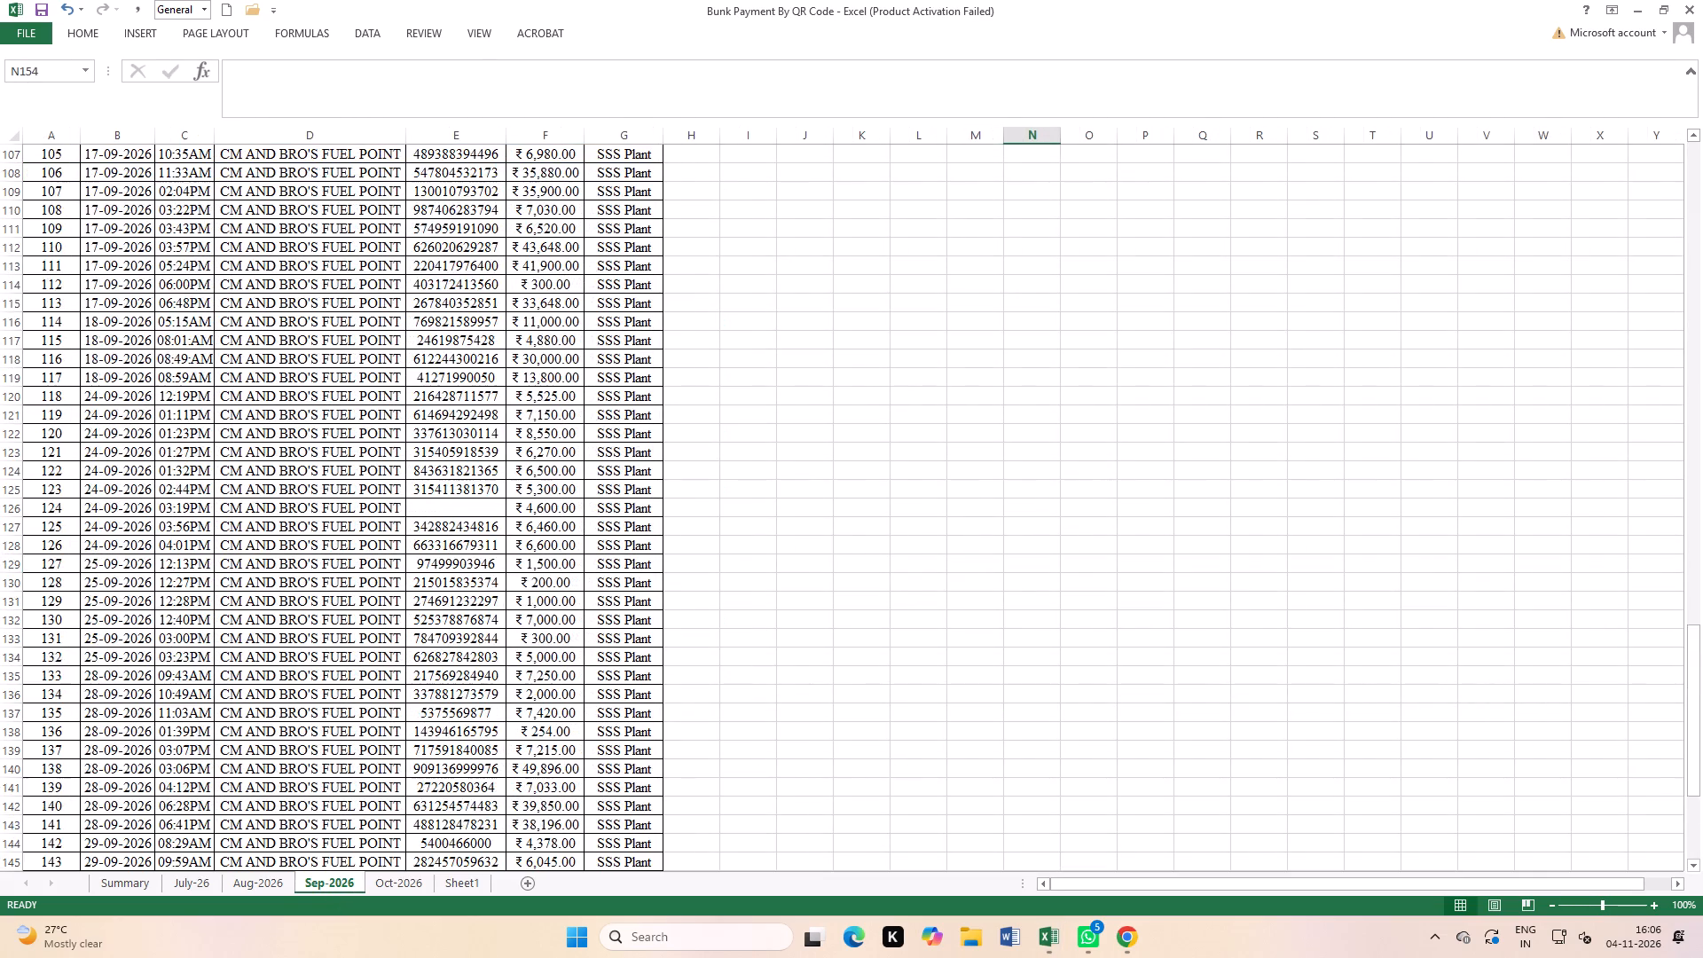
pyautogui.scroll(12, 375, 498)
pyautogui.moveTo(1694, 609); pyautogui.dragTo(1700, 502)
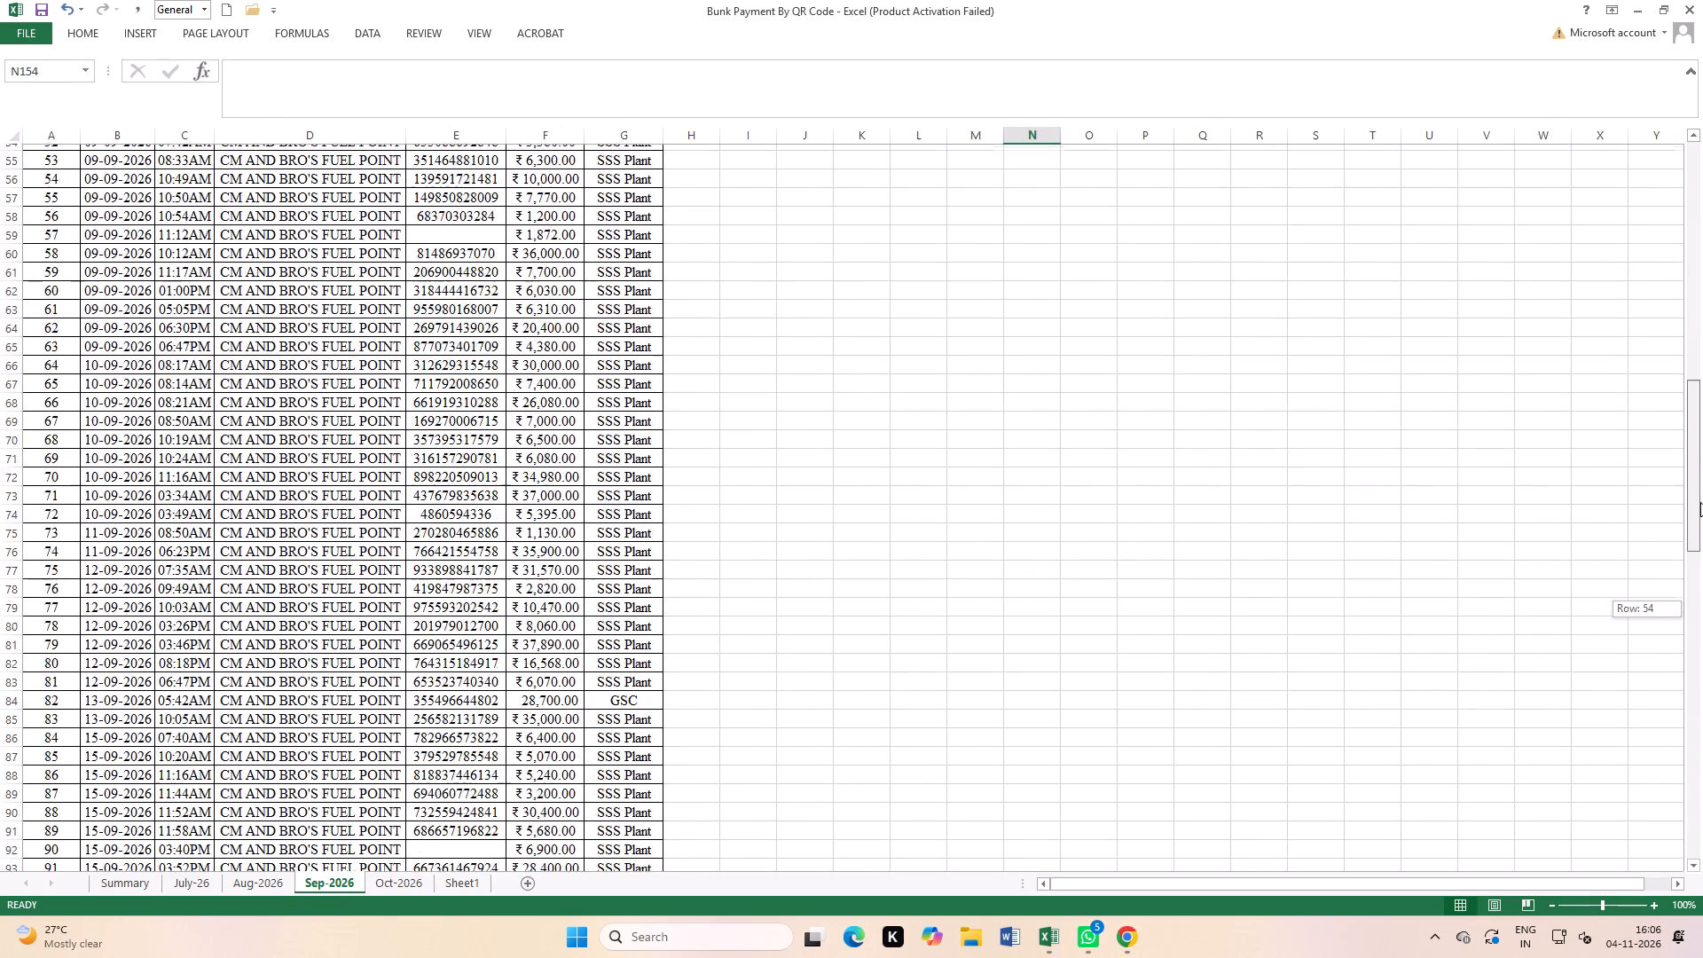
pyautogui.moveTo(1700, 502); pyautogui.dragTo(1687, 144)
pyautogui.click(300, 416)
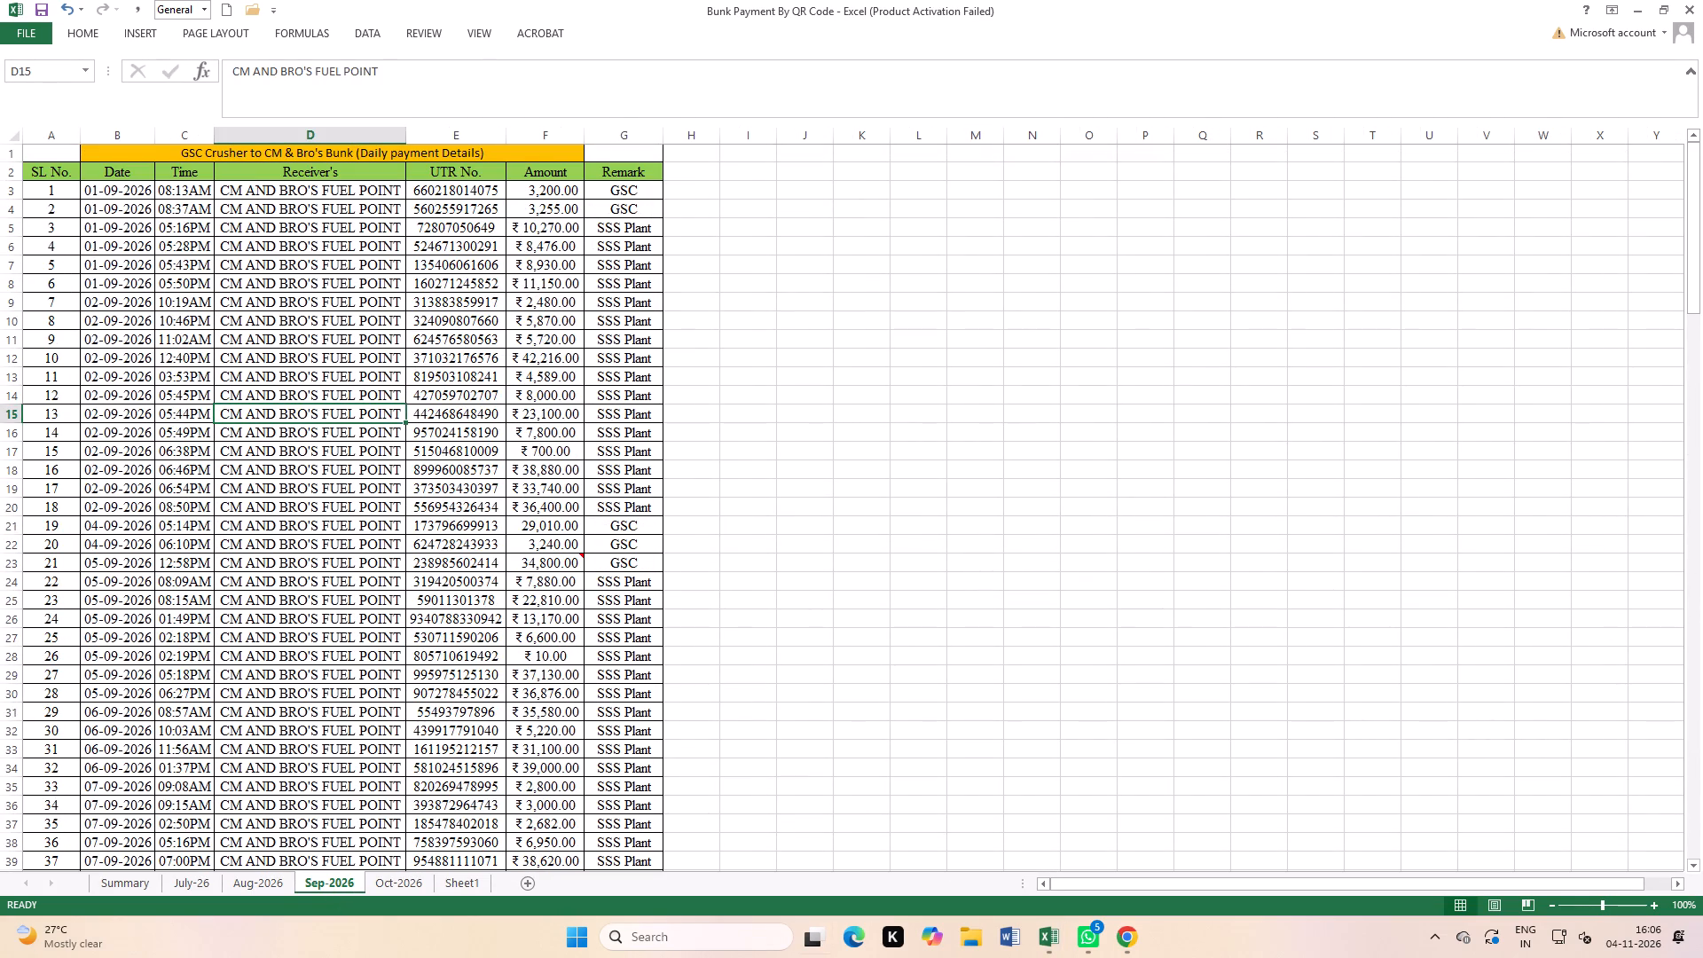
pyautogui.moveTo(55, 160); pyautogui.dragTo(356, 530)
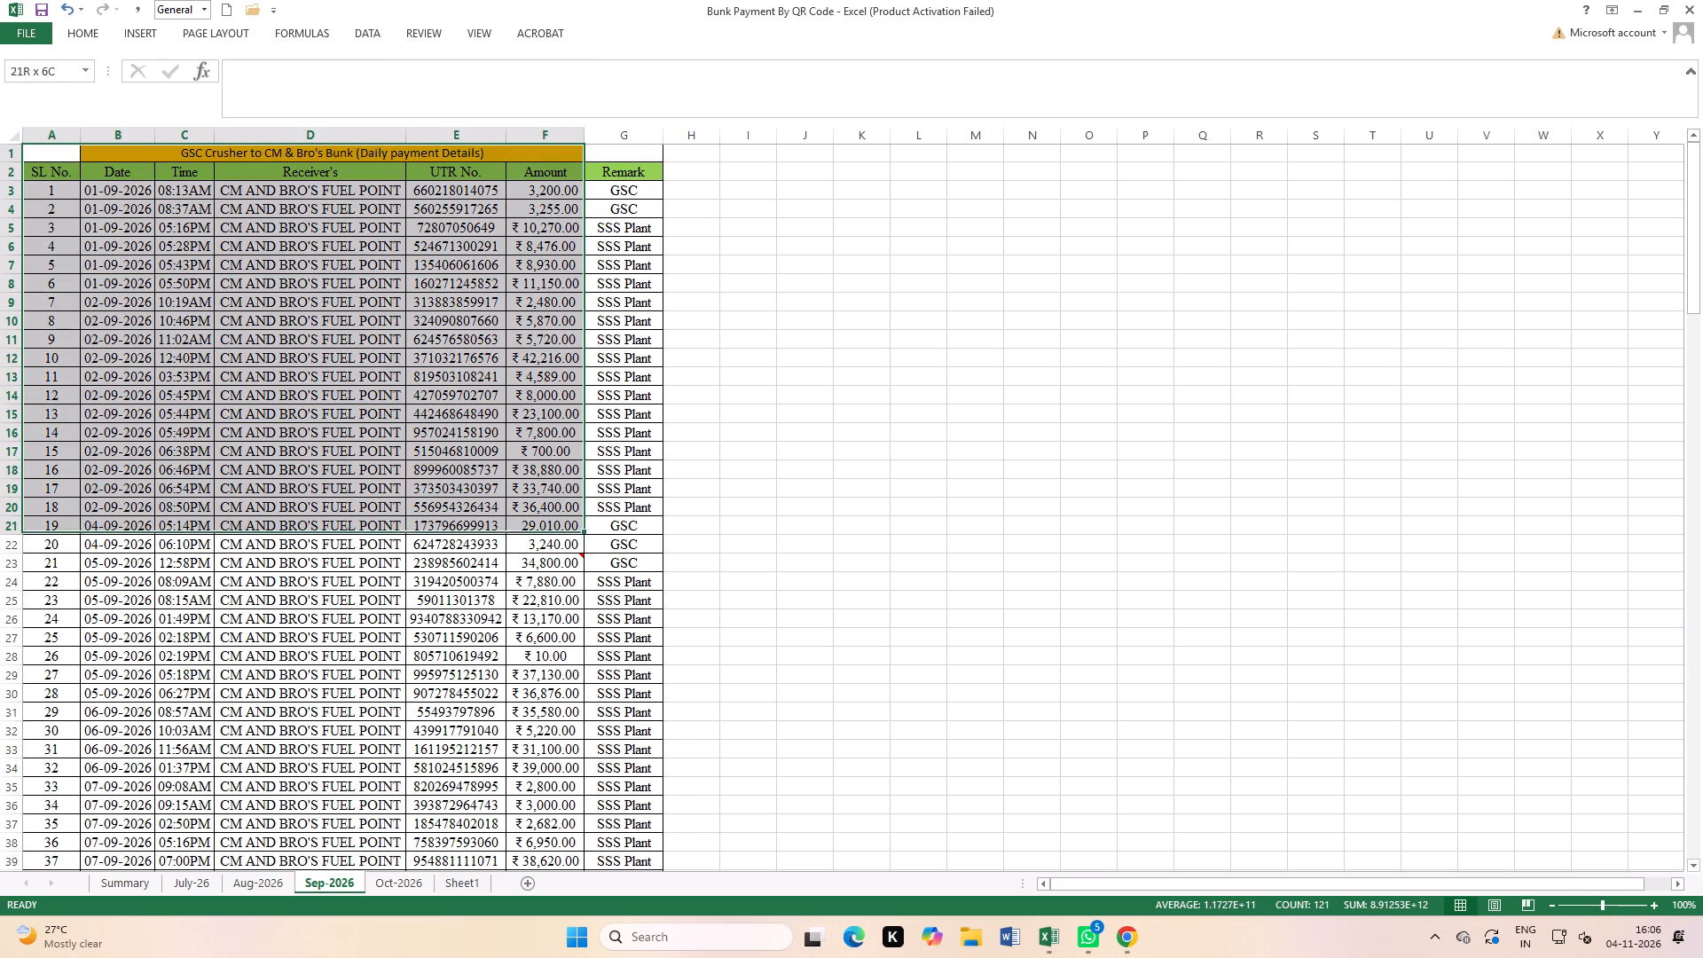
pyautogui.moveTo(356, 530); pyautogui.dragTo(383, 811)
pyautogui.click(325, 566)
pyautogui.scroll(-10, 326, 530)
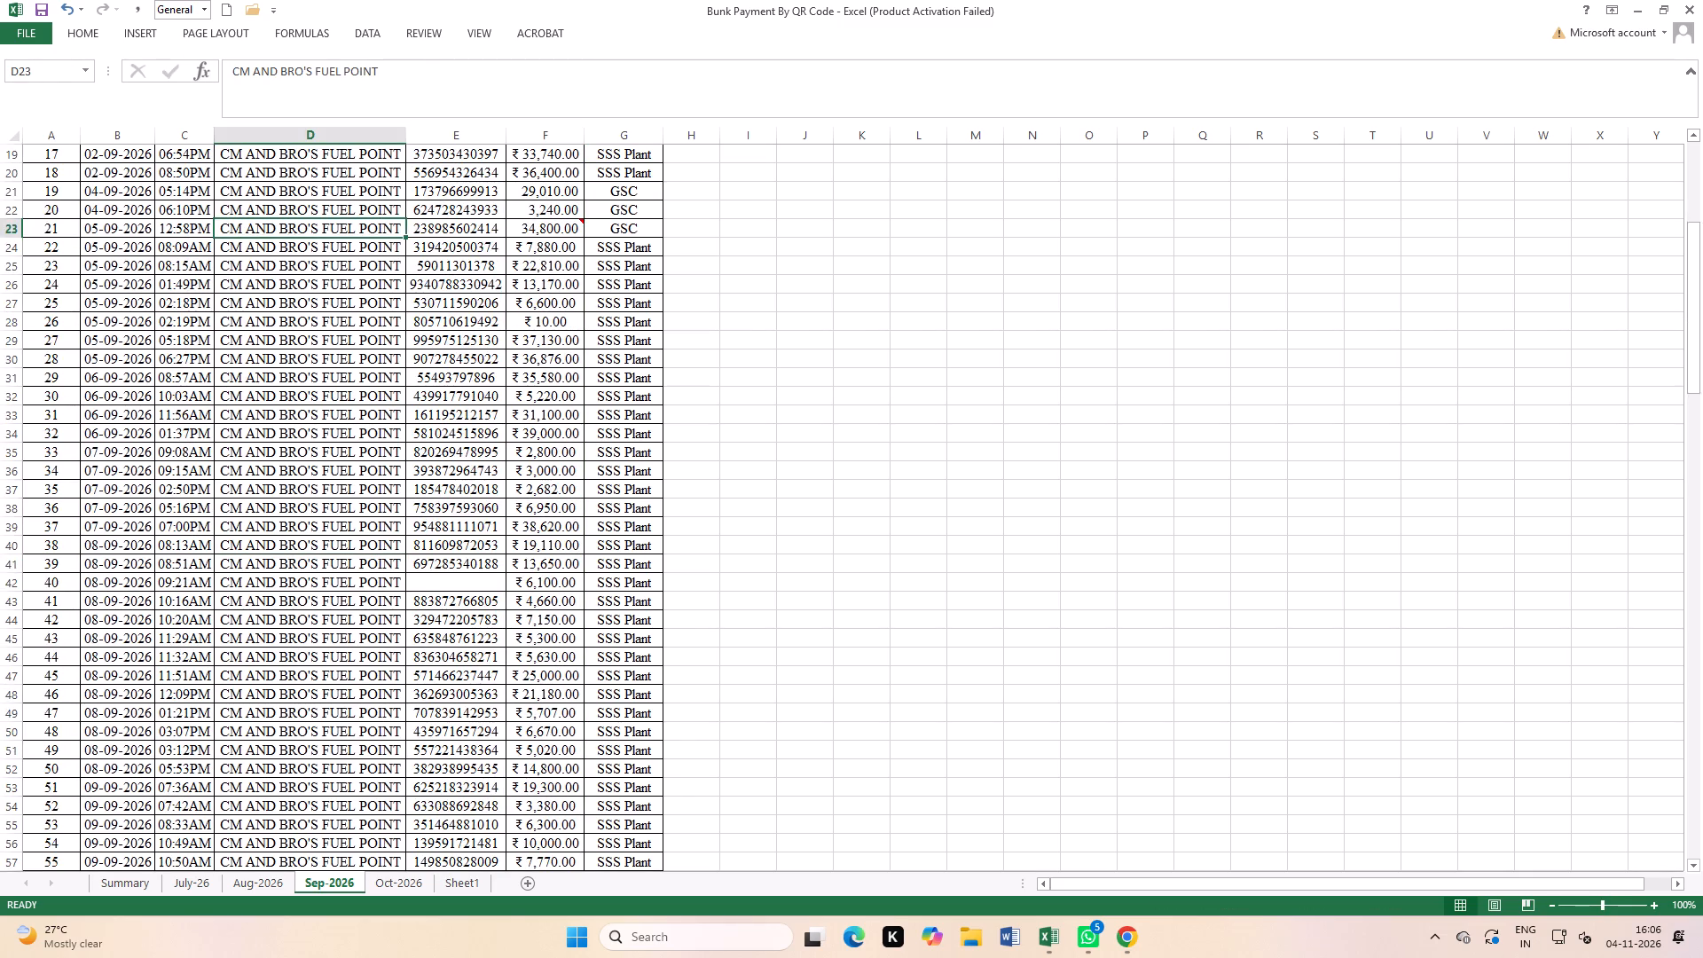
pyautogui.scroll(-1, 336, 493)
# Insert a new blank sheet after Sep-2026 in the Bunk Payment By QR Code workbook.
pyautogui.click(530, 883)
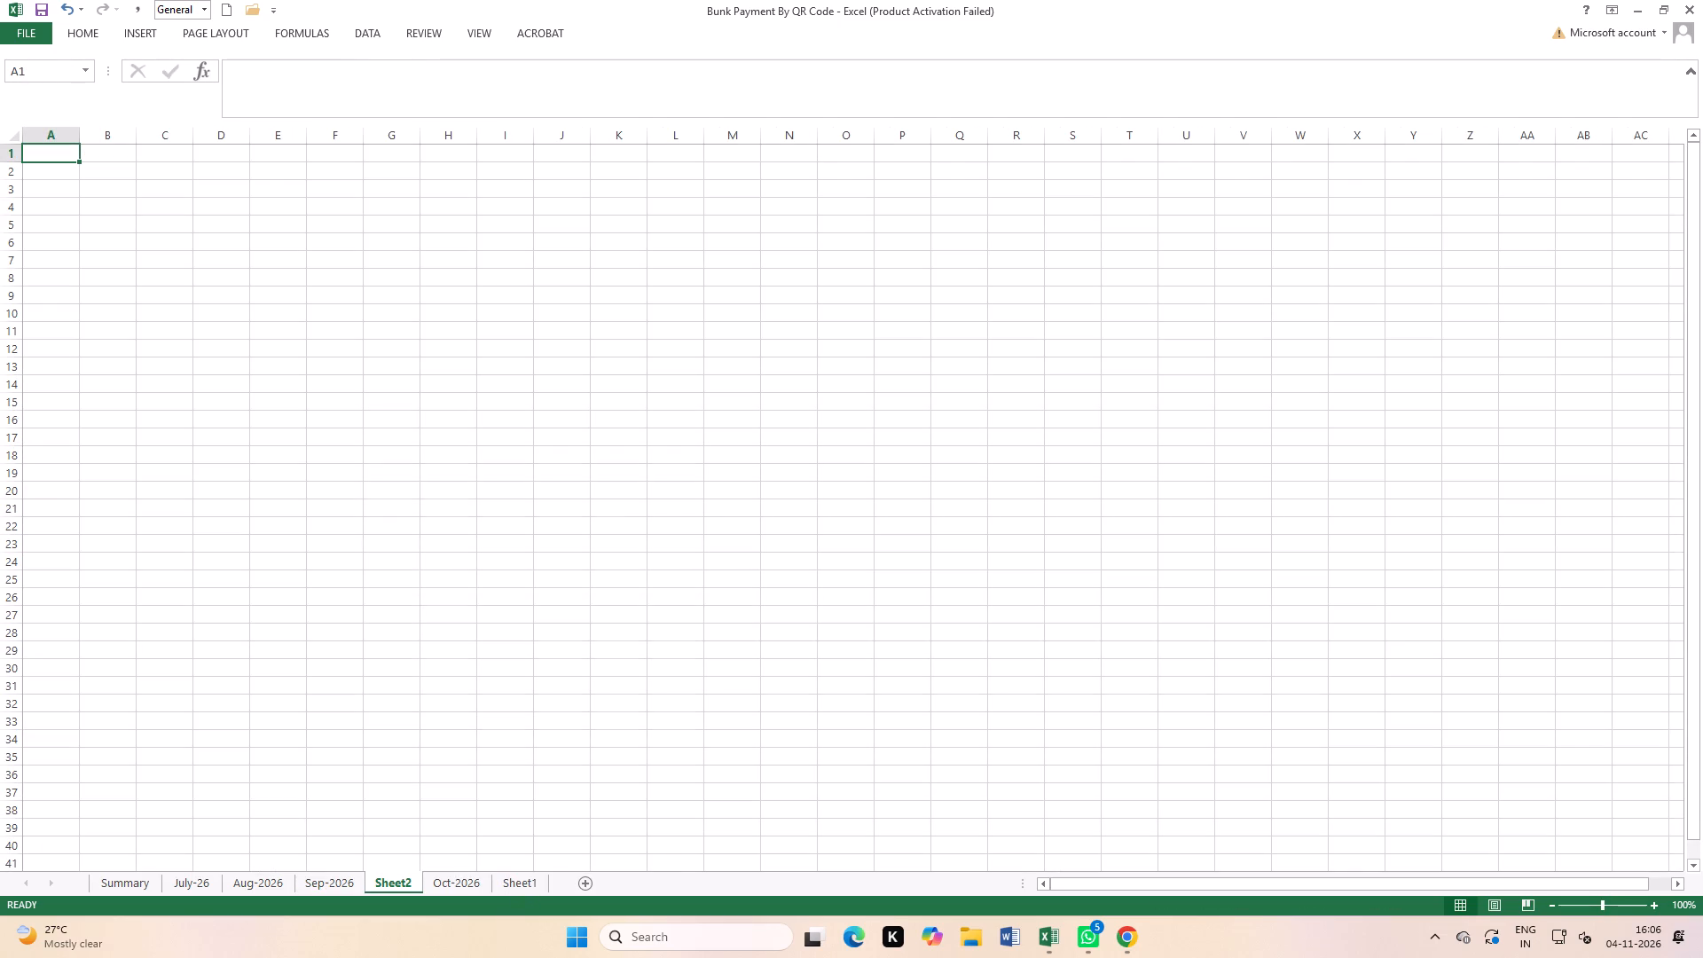
# Copy the payment entries dated 16-09-2026 to 30-09-2026, from the Date through Remark columns, on the Sep-2026 sheet.
pyautogui.scroll(5, 244, 441)
pyautogui.click(339, 881)
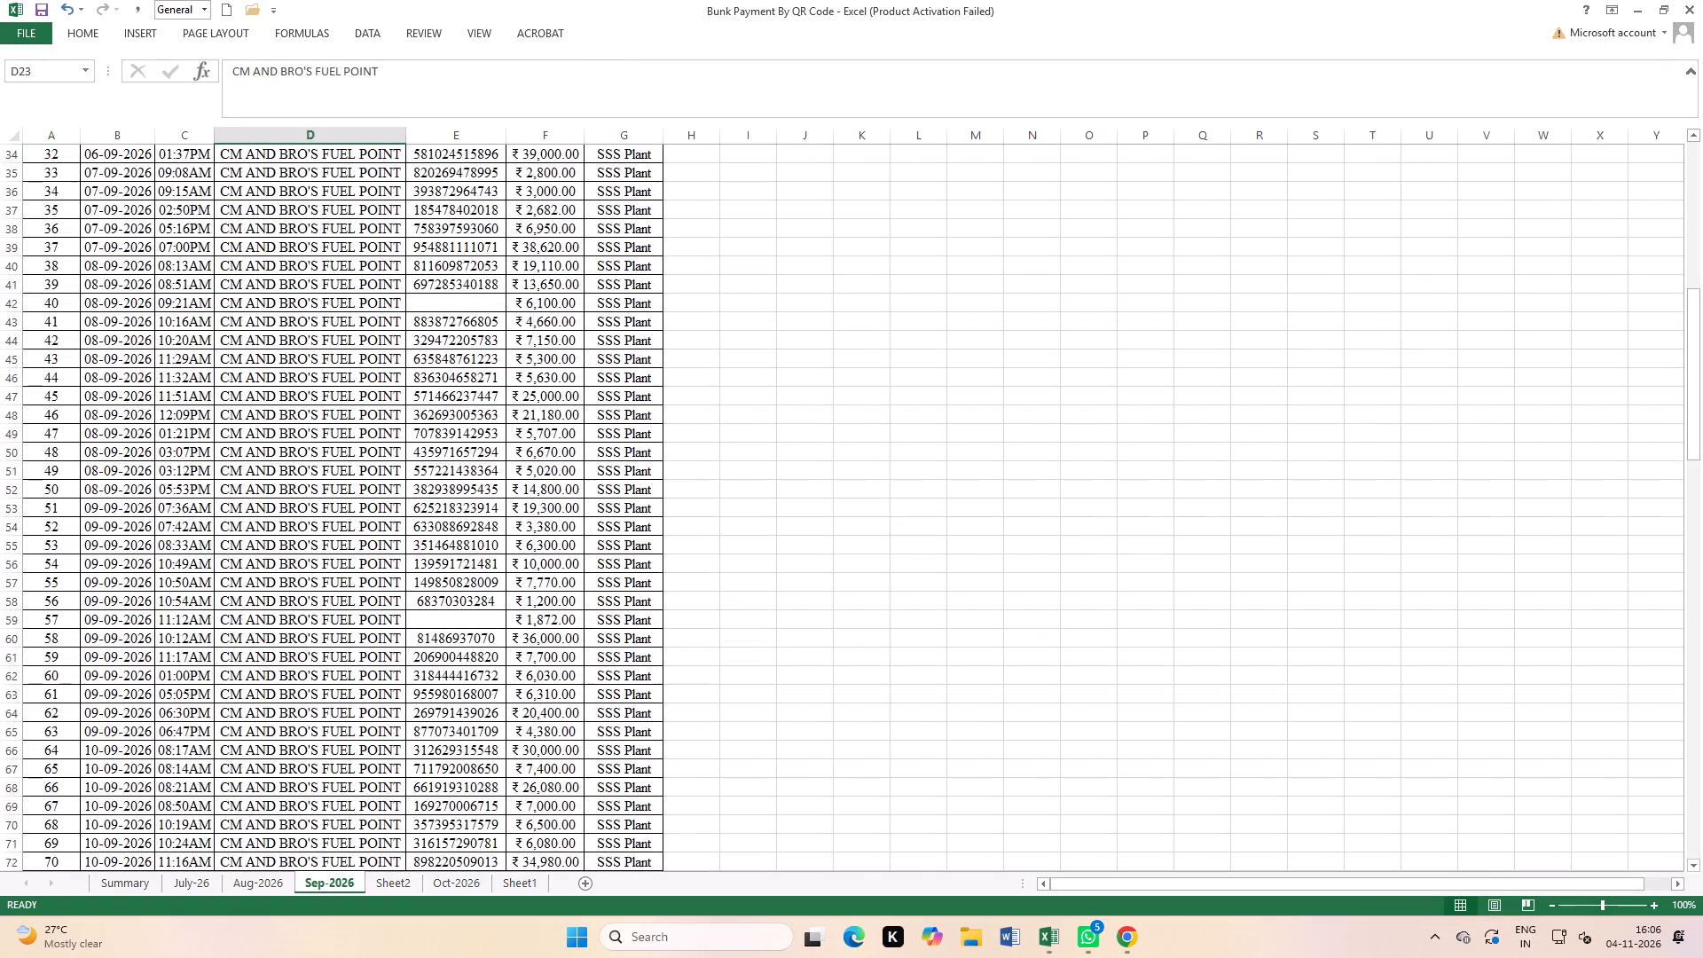
pyautogui.scroll(17, 241, 511)
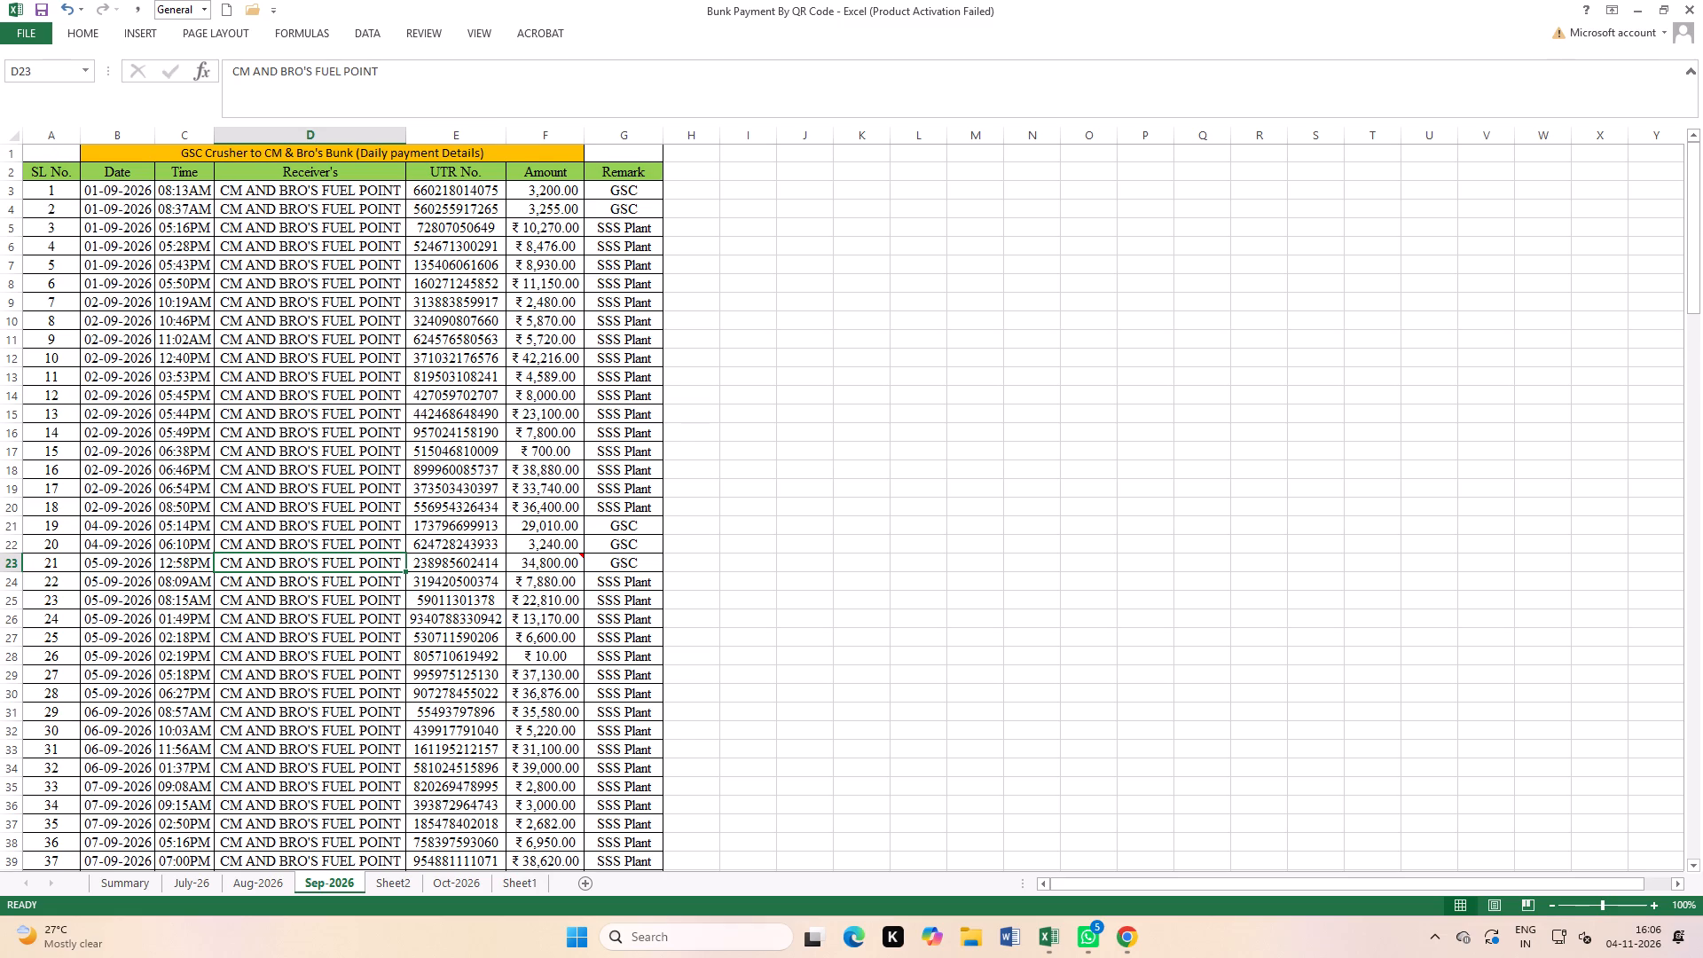
pyautogui.scroll(-20, 200, 606)
pyautogui.scroll(-6, 200, 606)
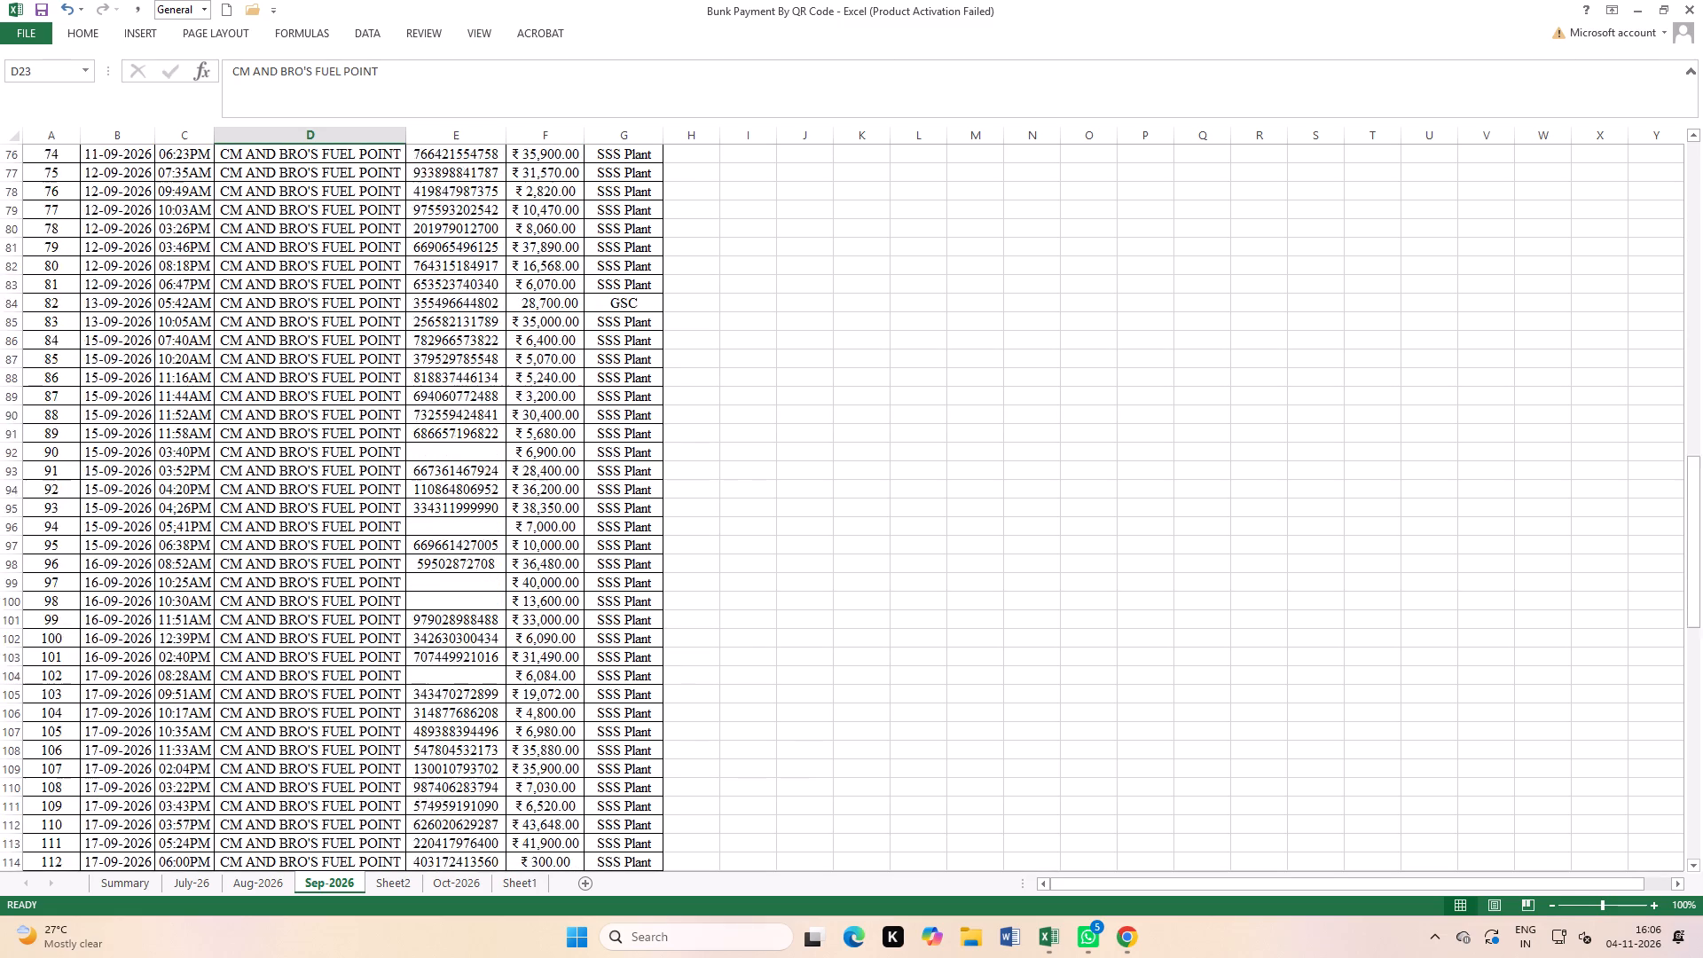
pyautogui.scroll(-8, 263, 571)
pyautogui.scroll(5, 90, 294)
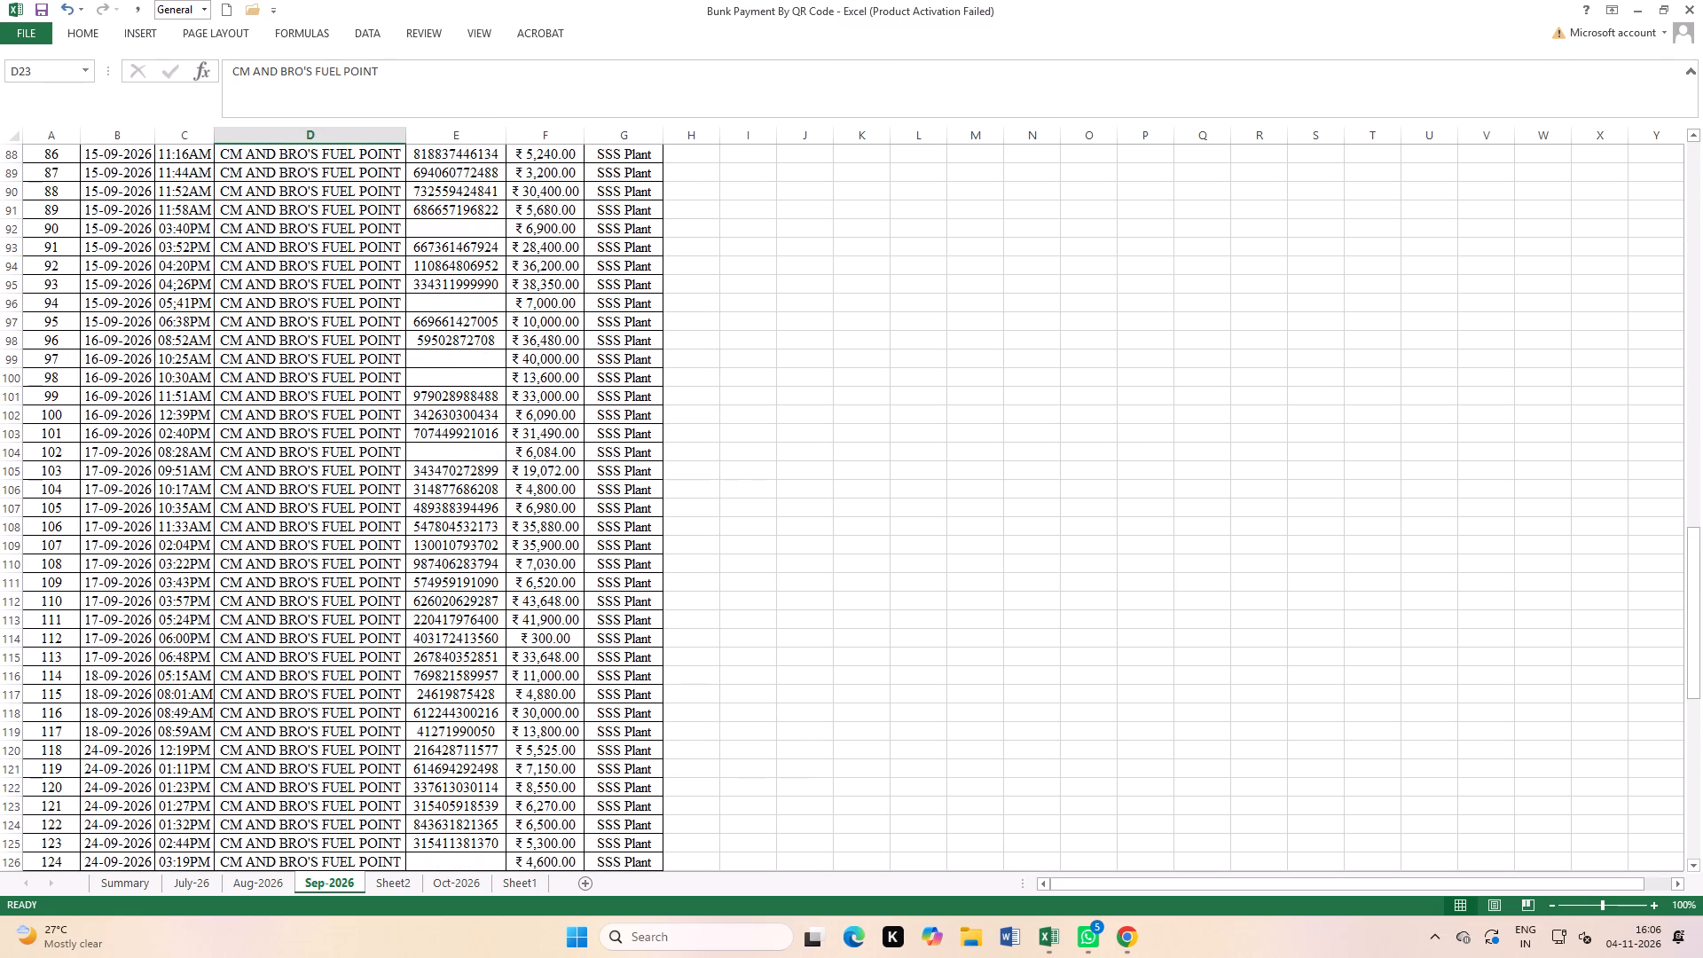
pyautogui.moveTo(92, 345); pyautogui.dragTo(402, 560)
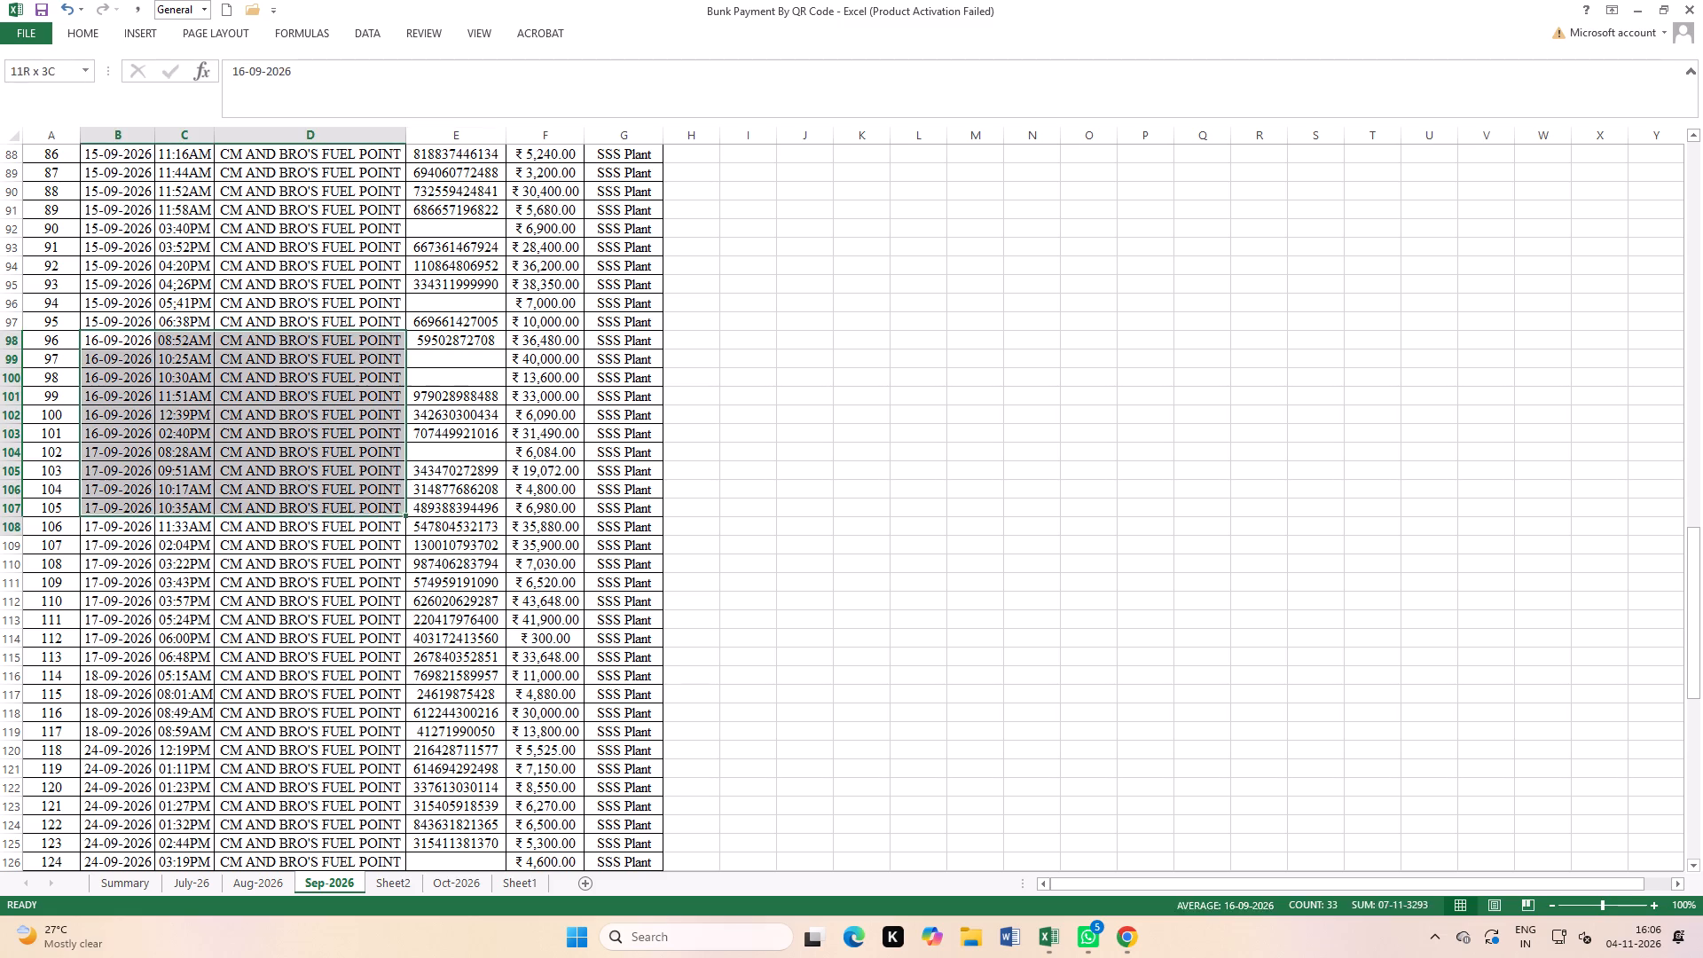
pyautogui.moveTo(402, 560); pyautogui.dragTo(620, 957)
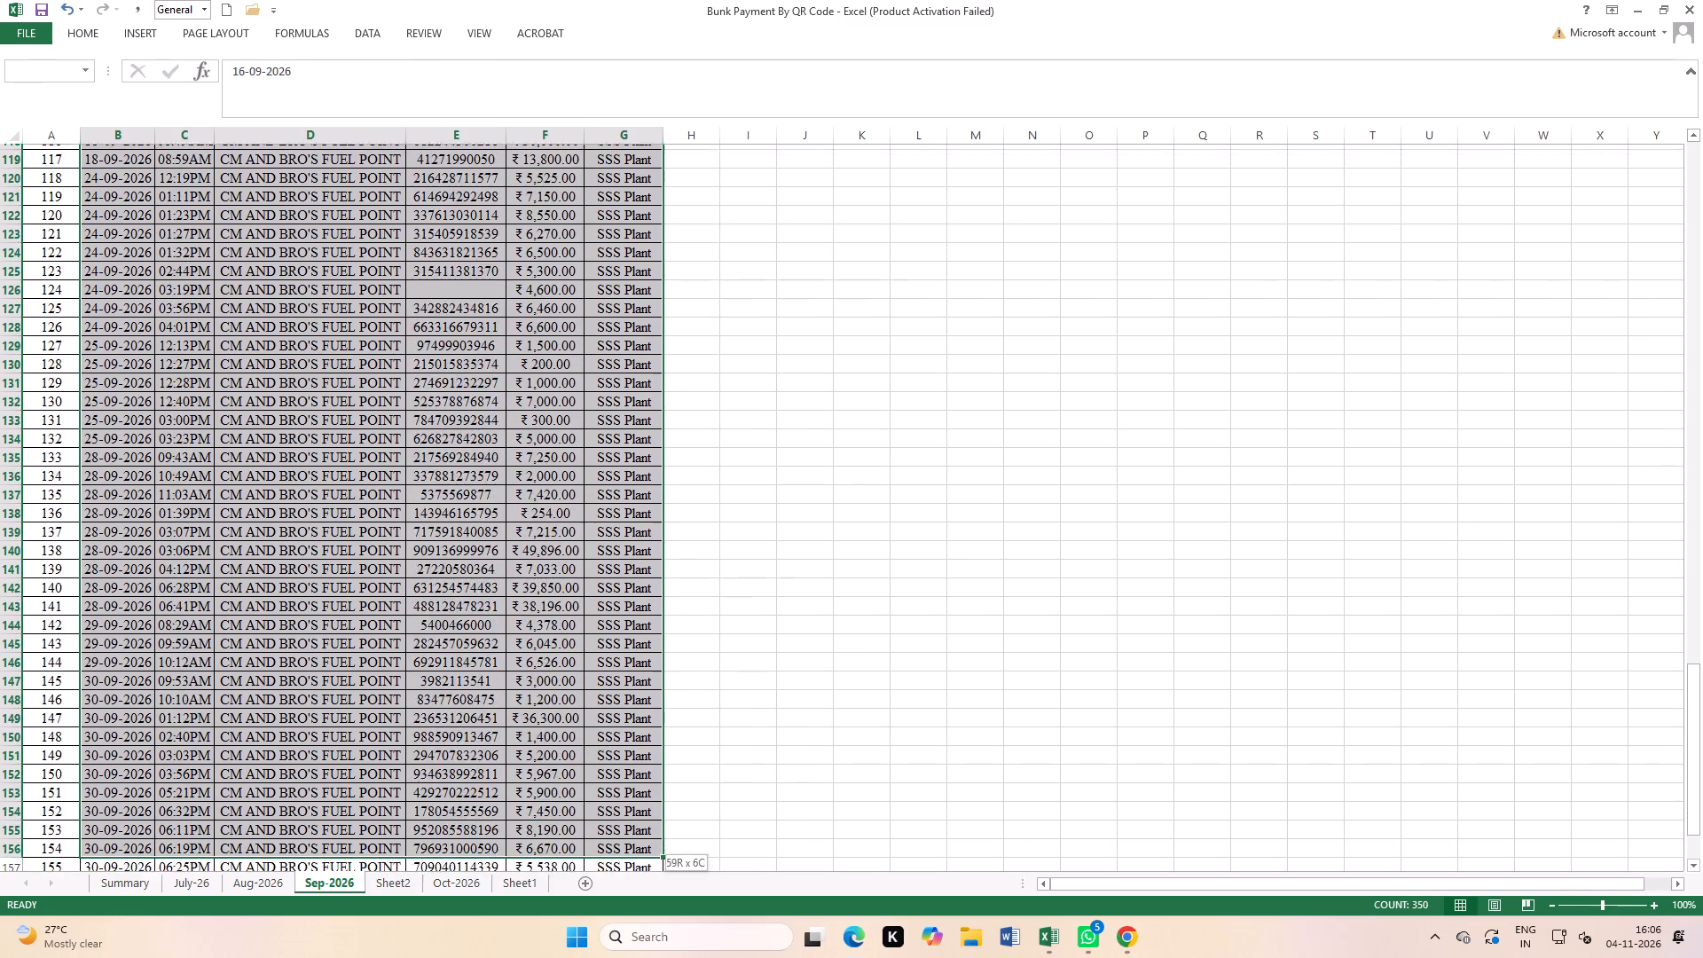
pyautogui.moveTo(620, 957); pyautogui.dragTo(633, 848)
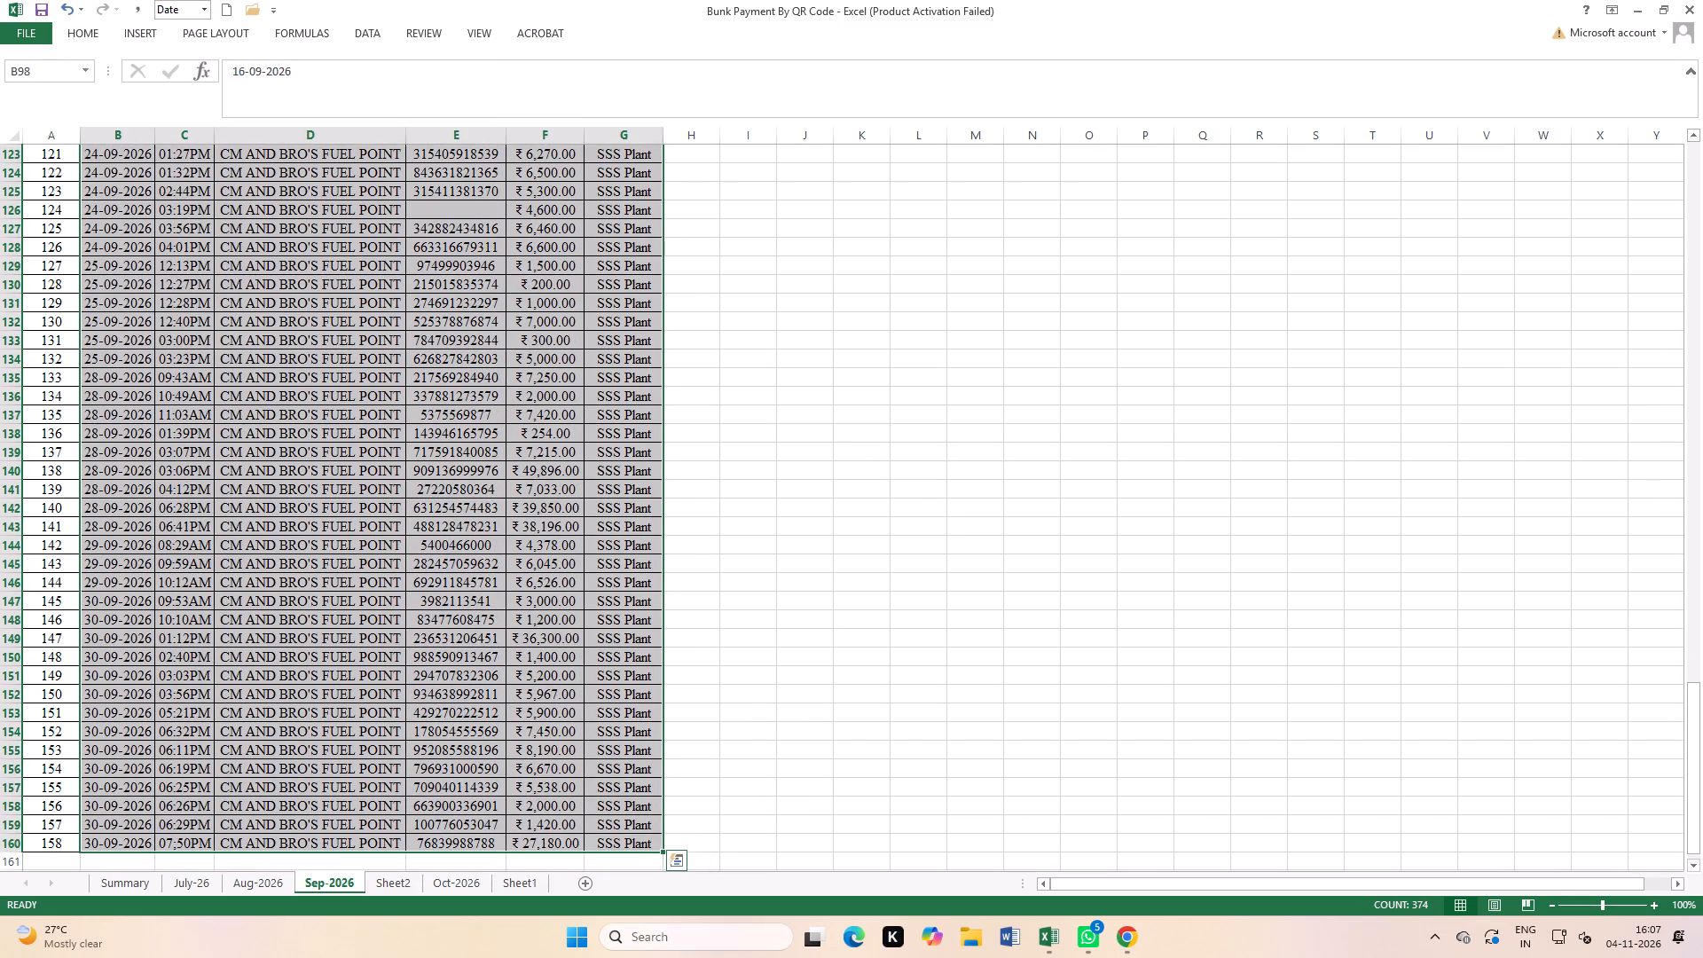
pyautogui.hotkey('ctrl', 'c')
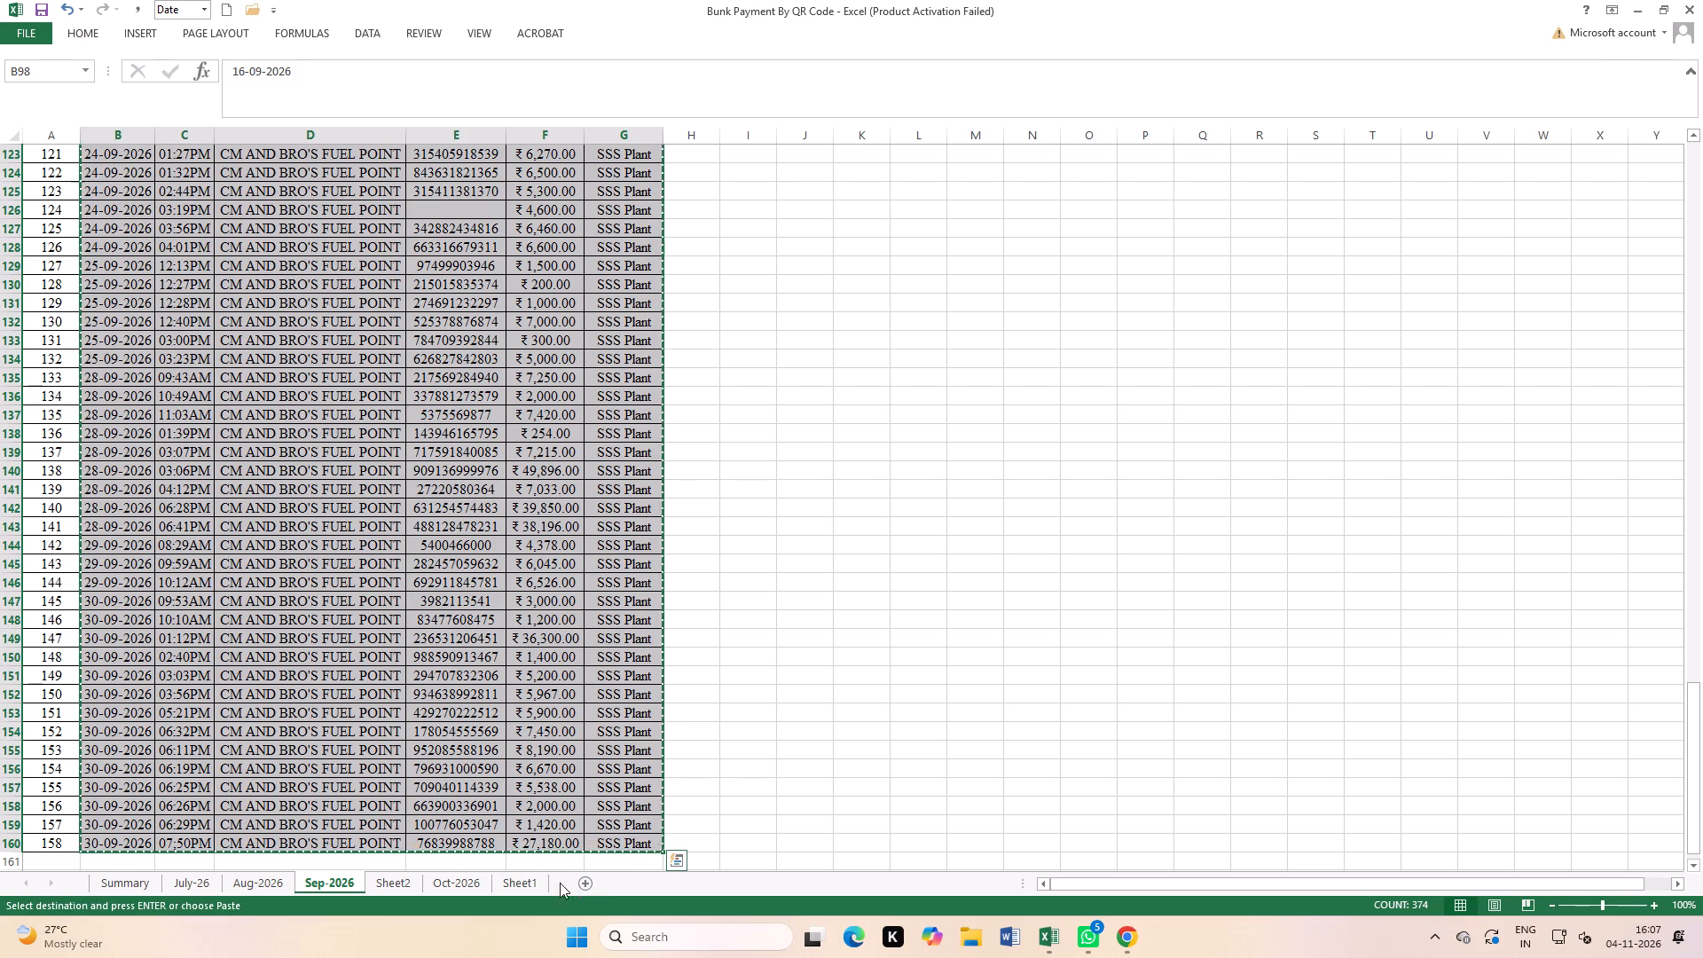
# Add a new blank sheet after Sheet1 and paste the copied September entries starting at cell E2.
pyautogui.click(525, 881)
pyautogui.scroll(3, 442, 488)
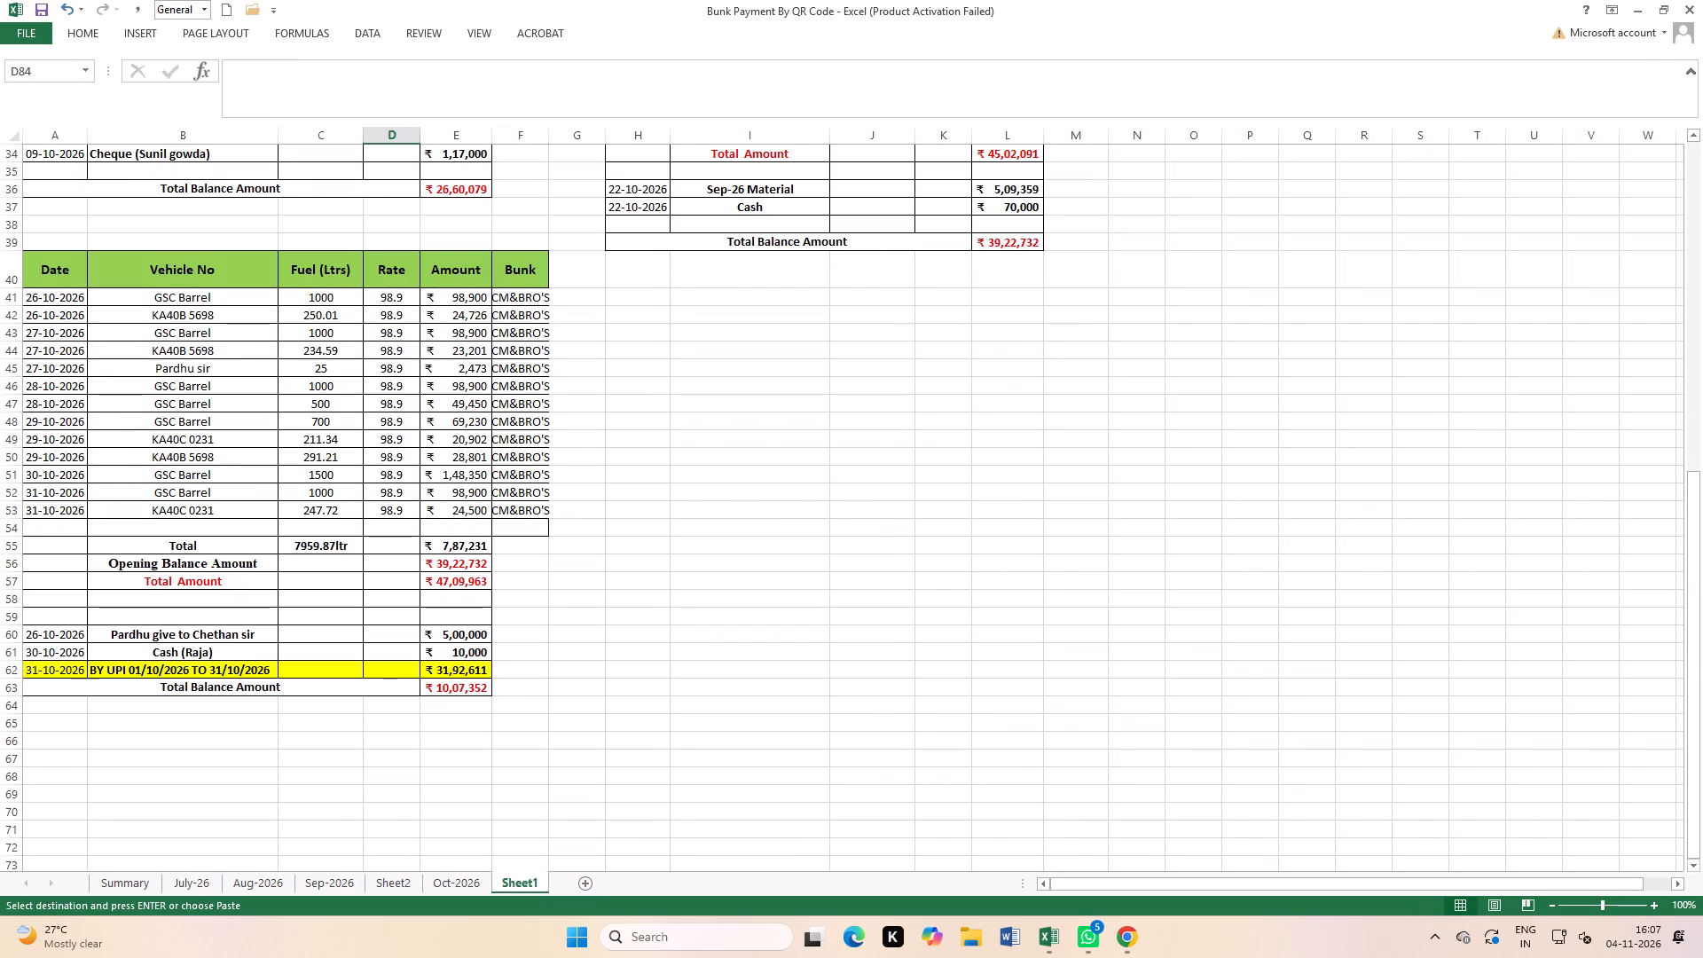
pyautogui.click(582, 877)
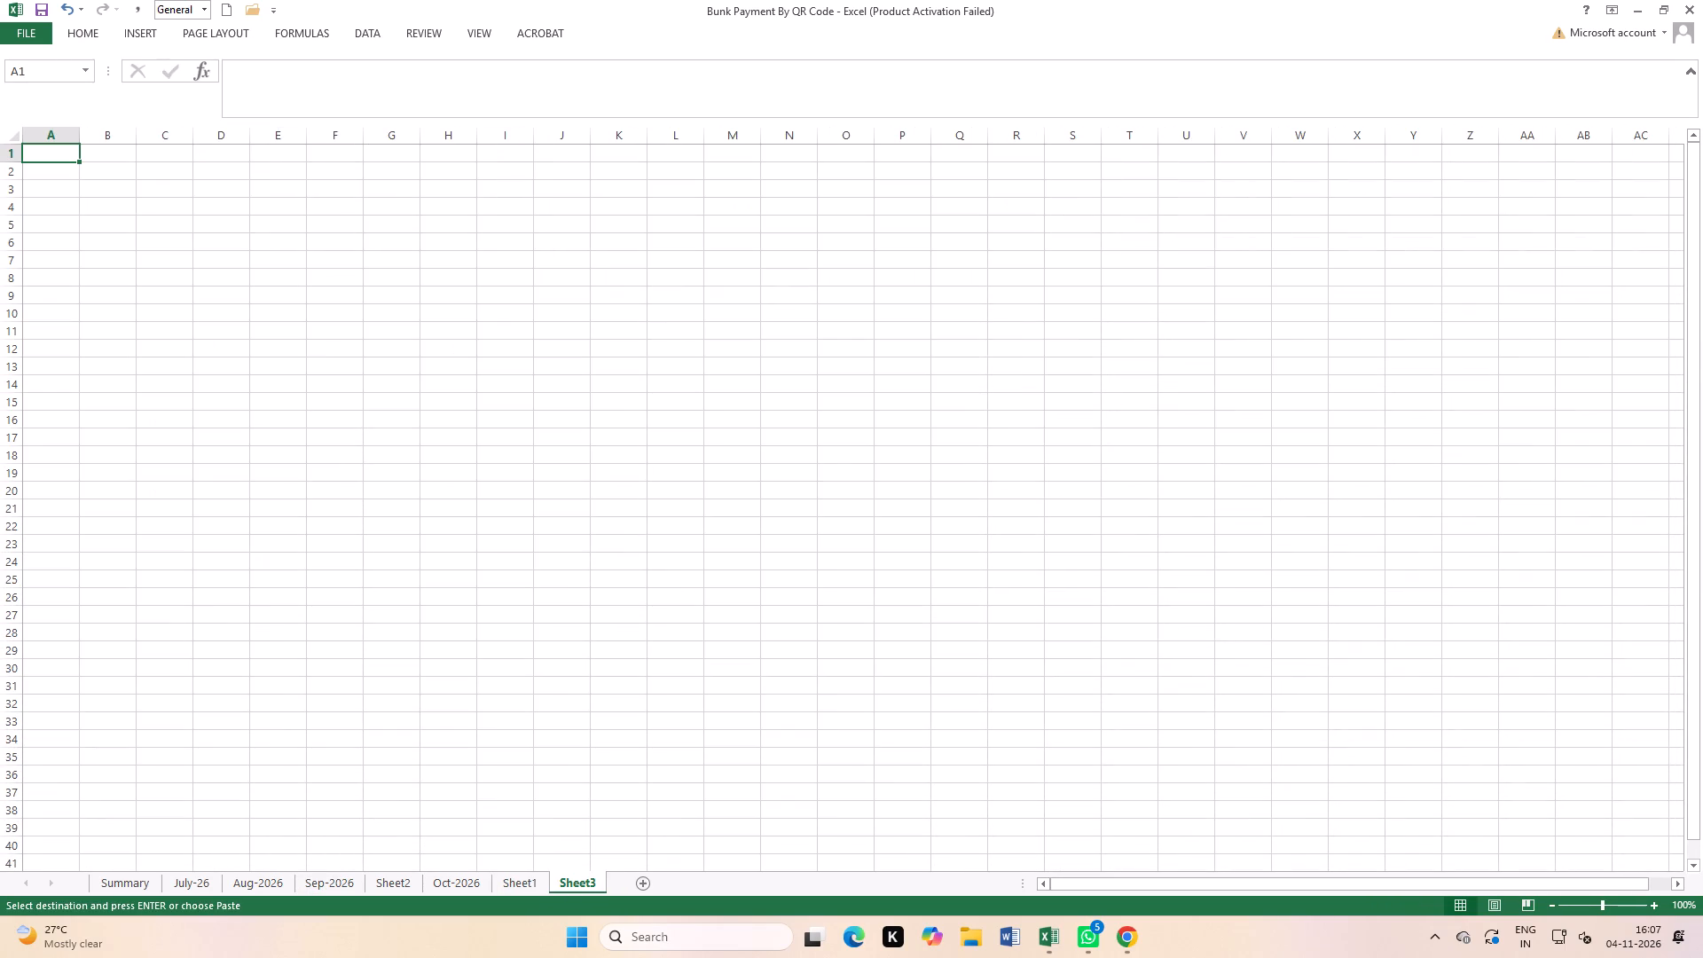
pyautogui.click(294, 172)
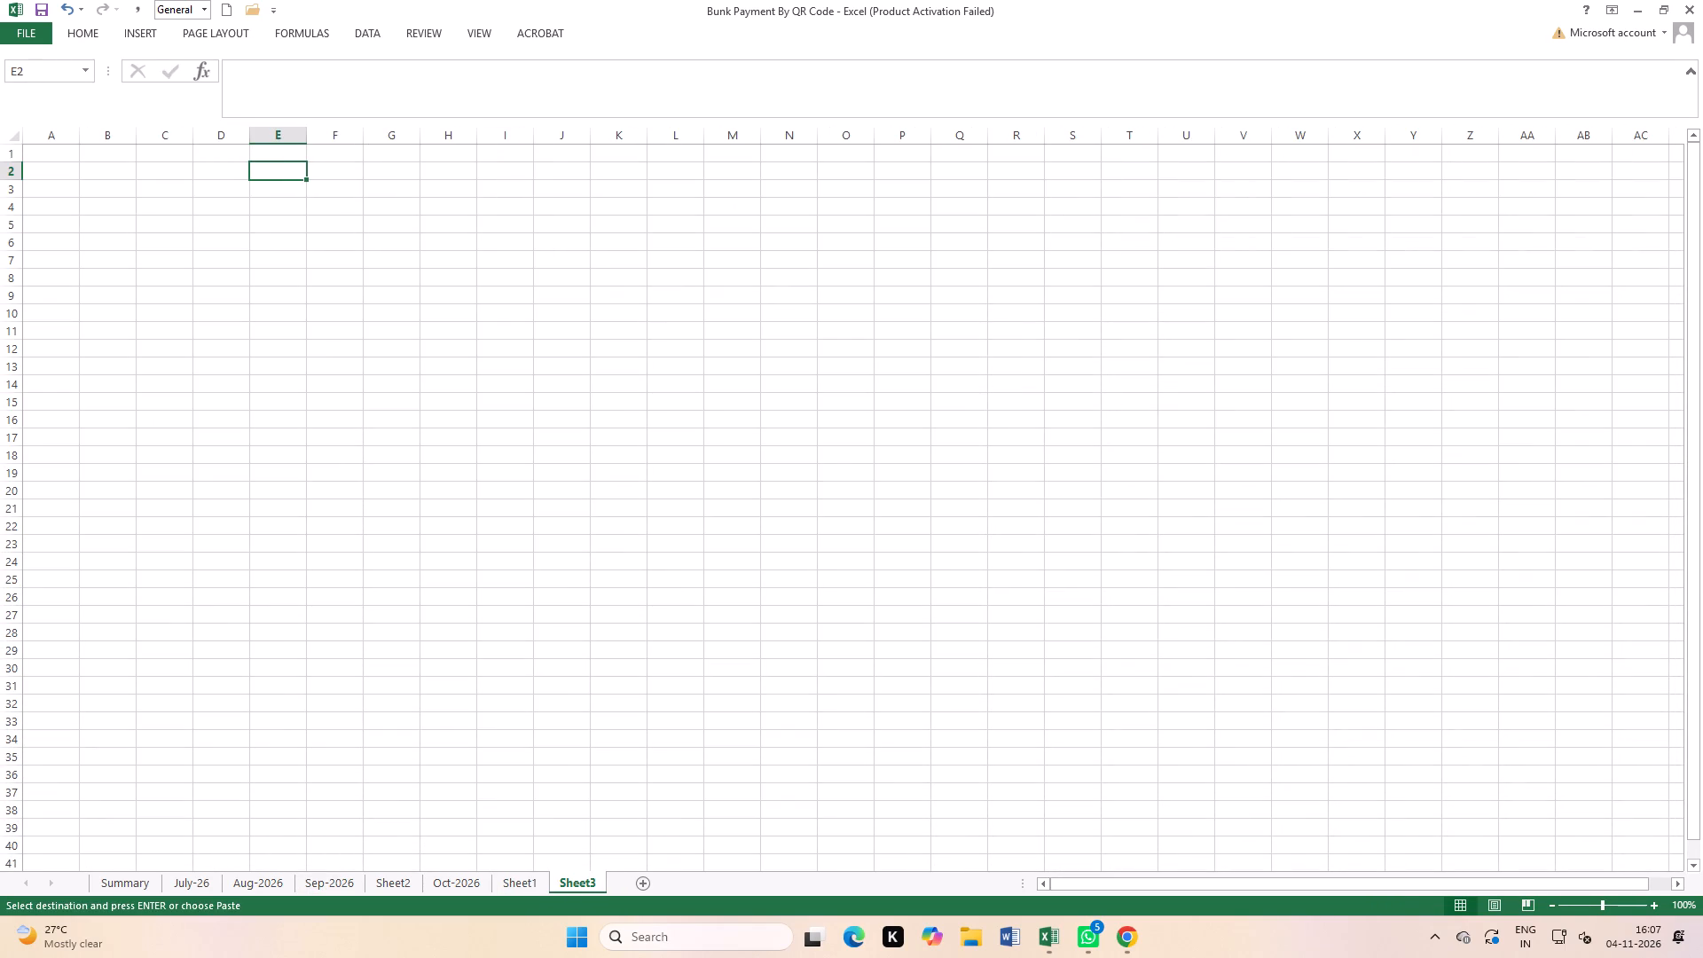
pyautogui.hotkey('ctrl', 'v')
pyautogui.click(791, 246)
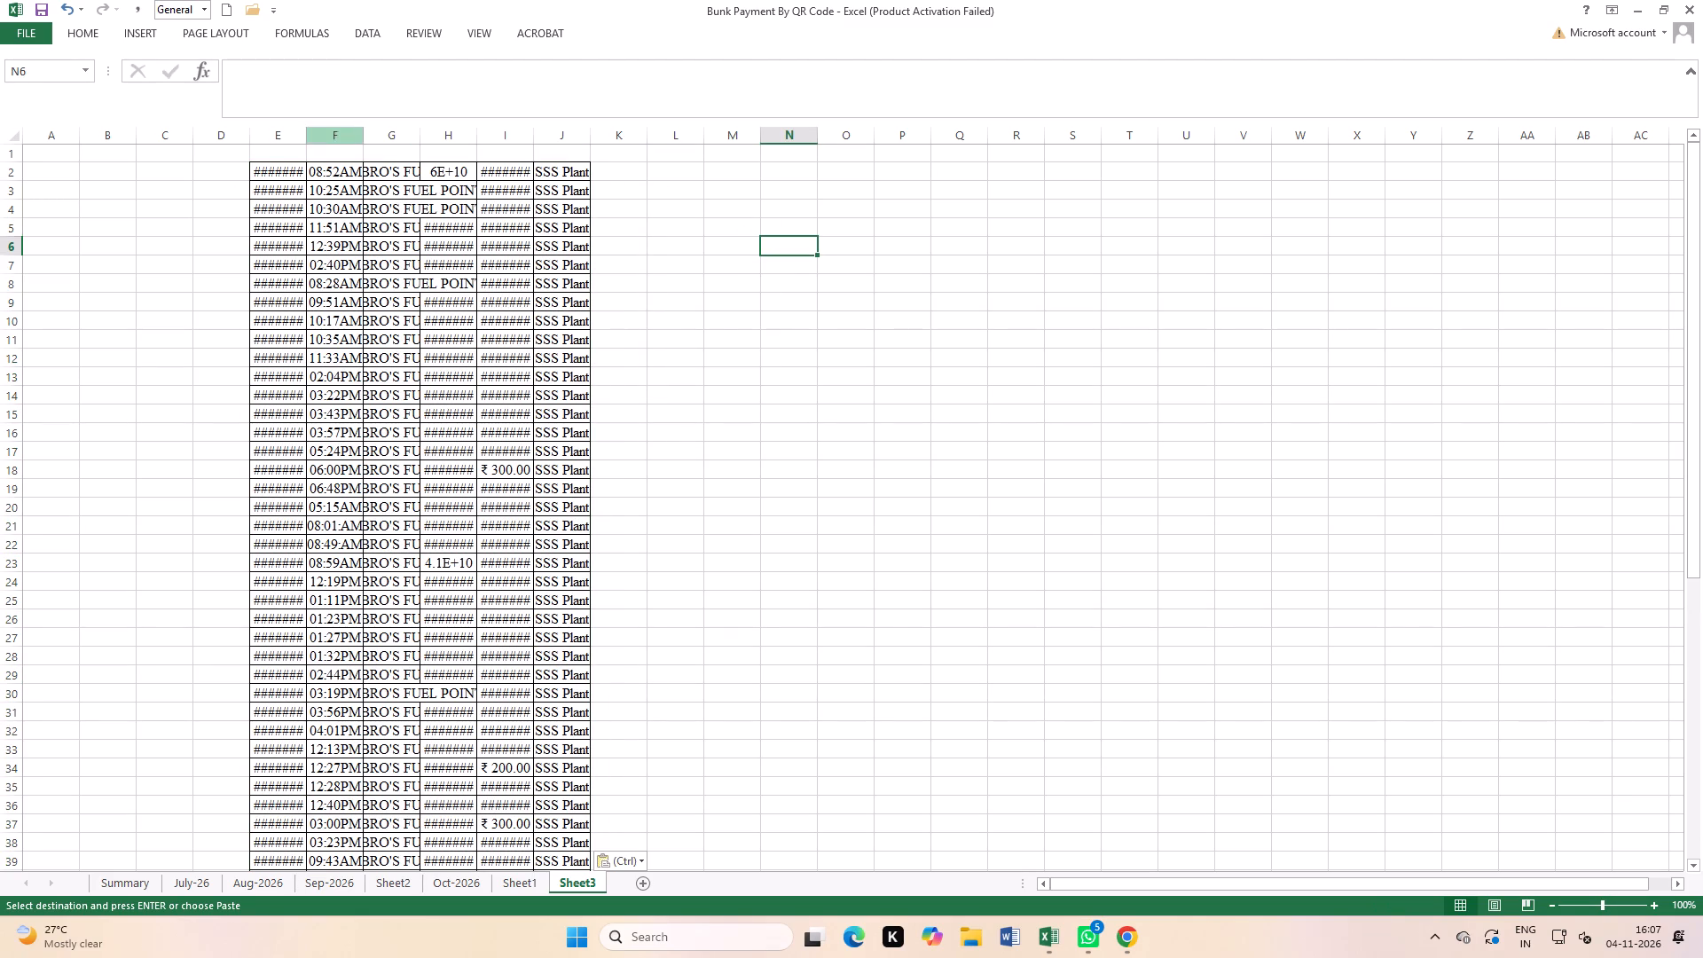
# Auto-fit the widths of the date, receiver, UTR number, amount and remark columns to the pasted entries.
pyautogui.doubleClick(311, 141)
pyautogui.doubleClick(557, 137)
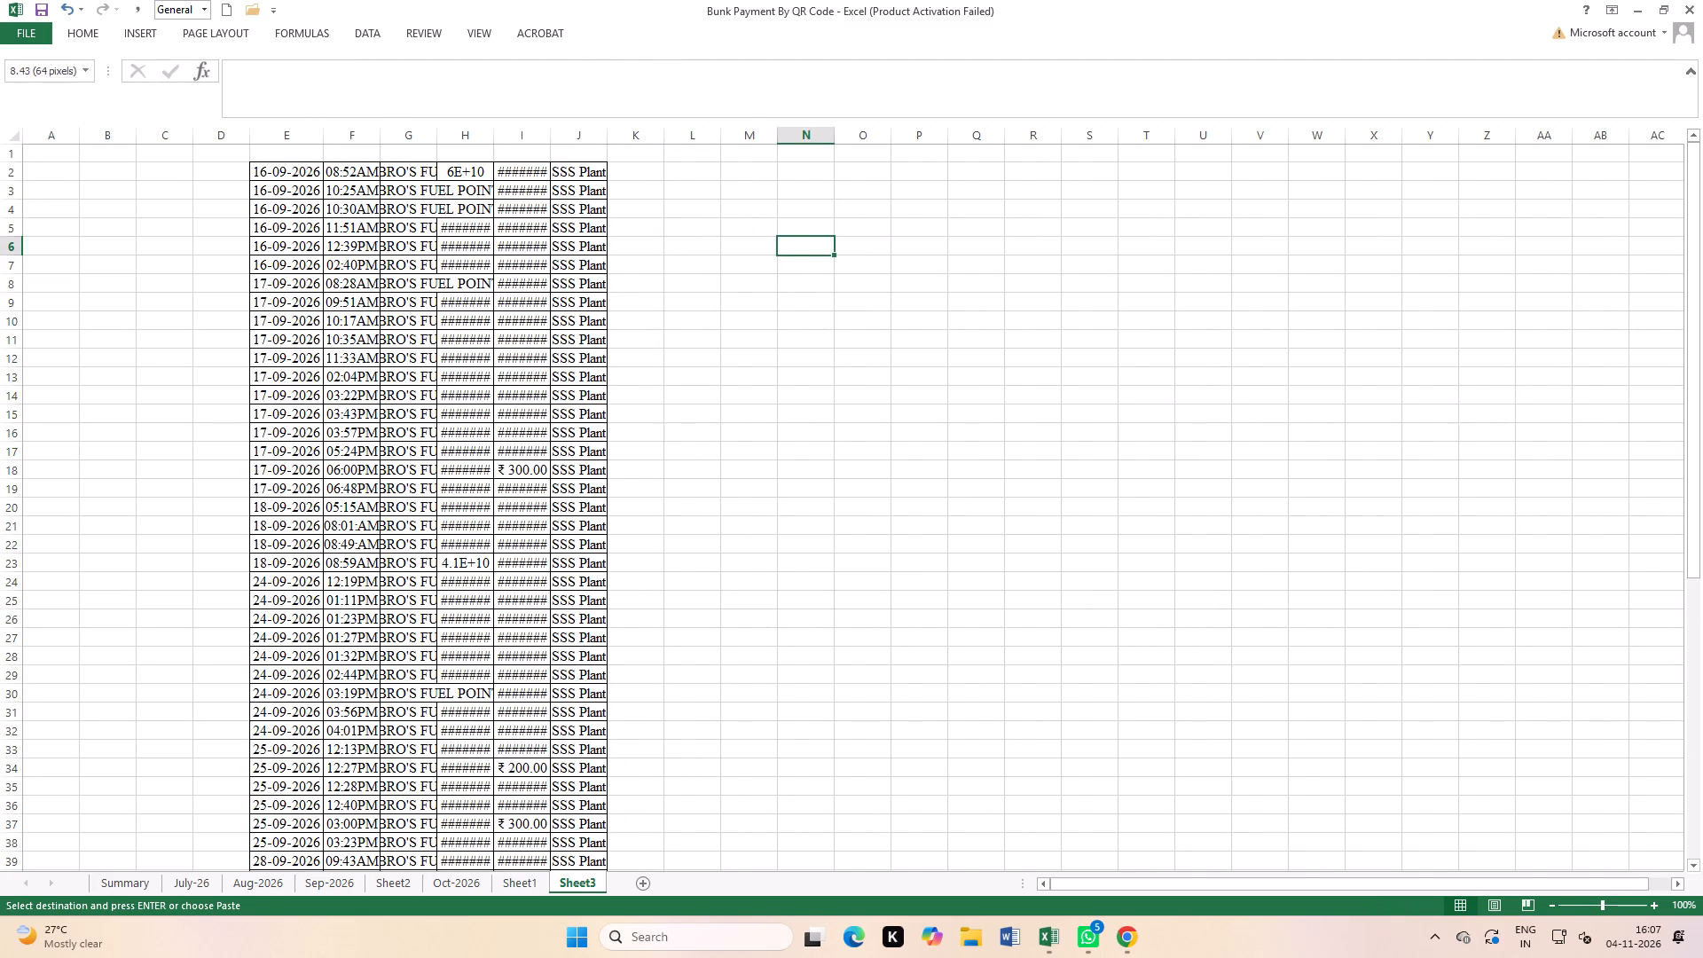
pyautogui.doubleClick(500, 135)
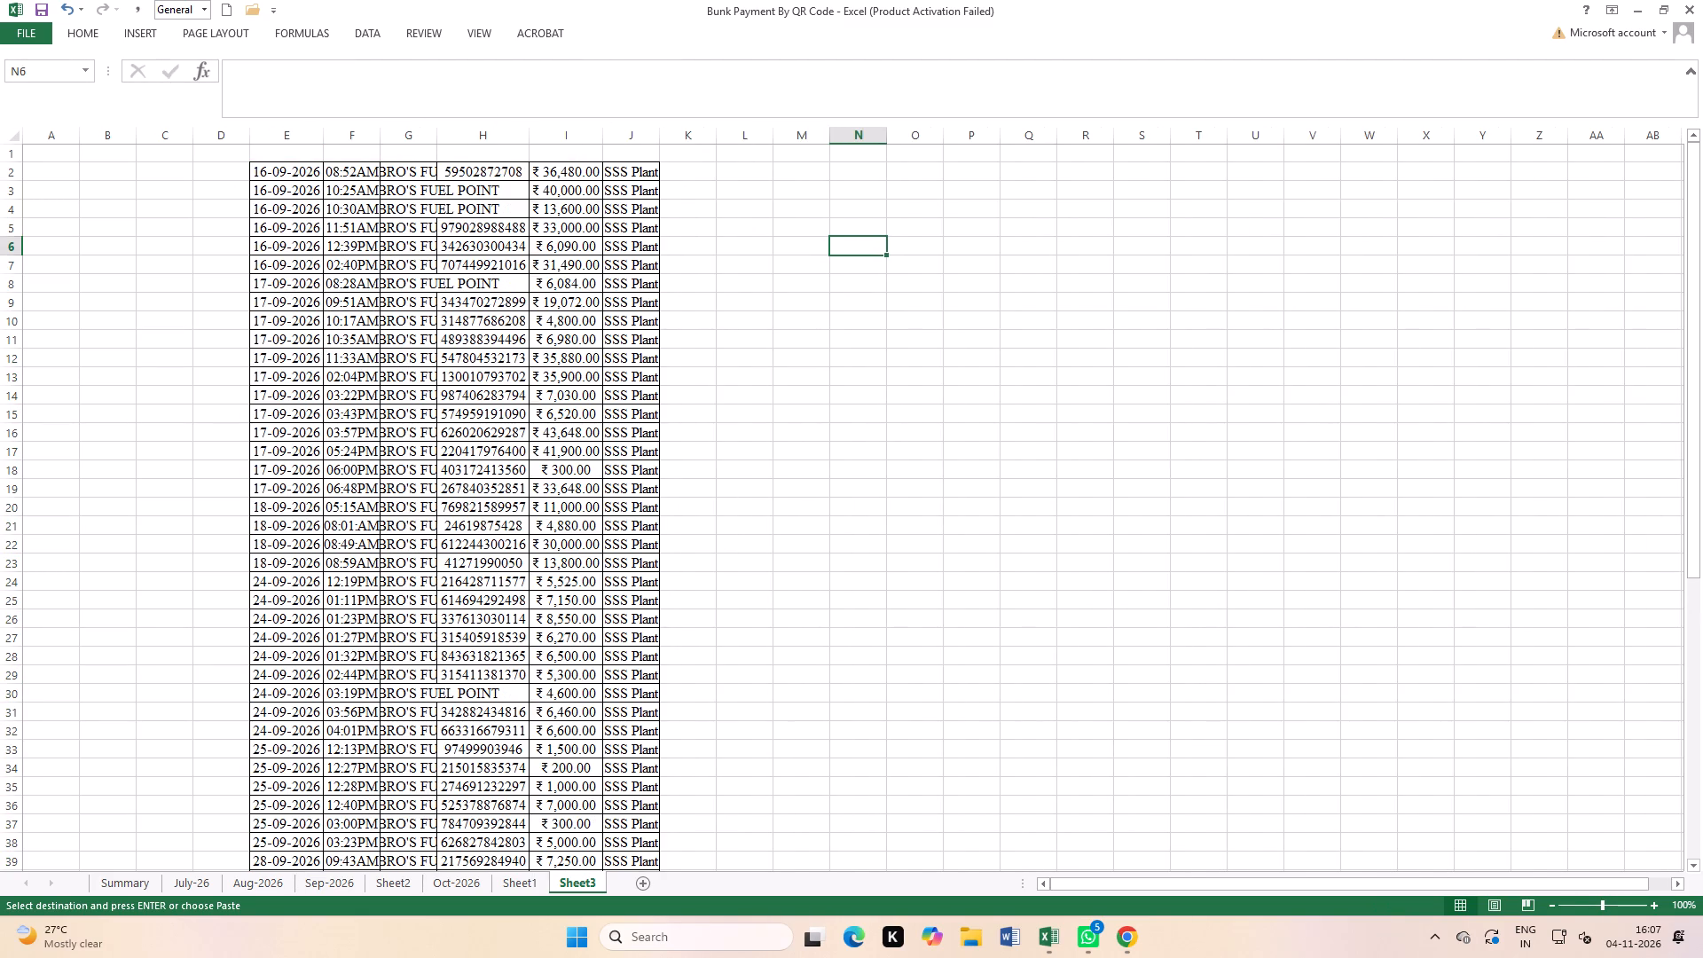
pyautogui.doubleClick(664, 140)
pyautogui.doubleClick(436, 133)
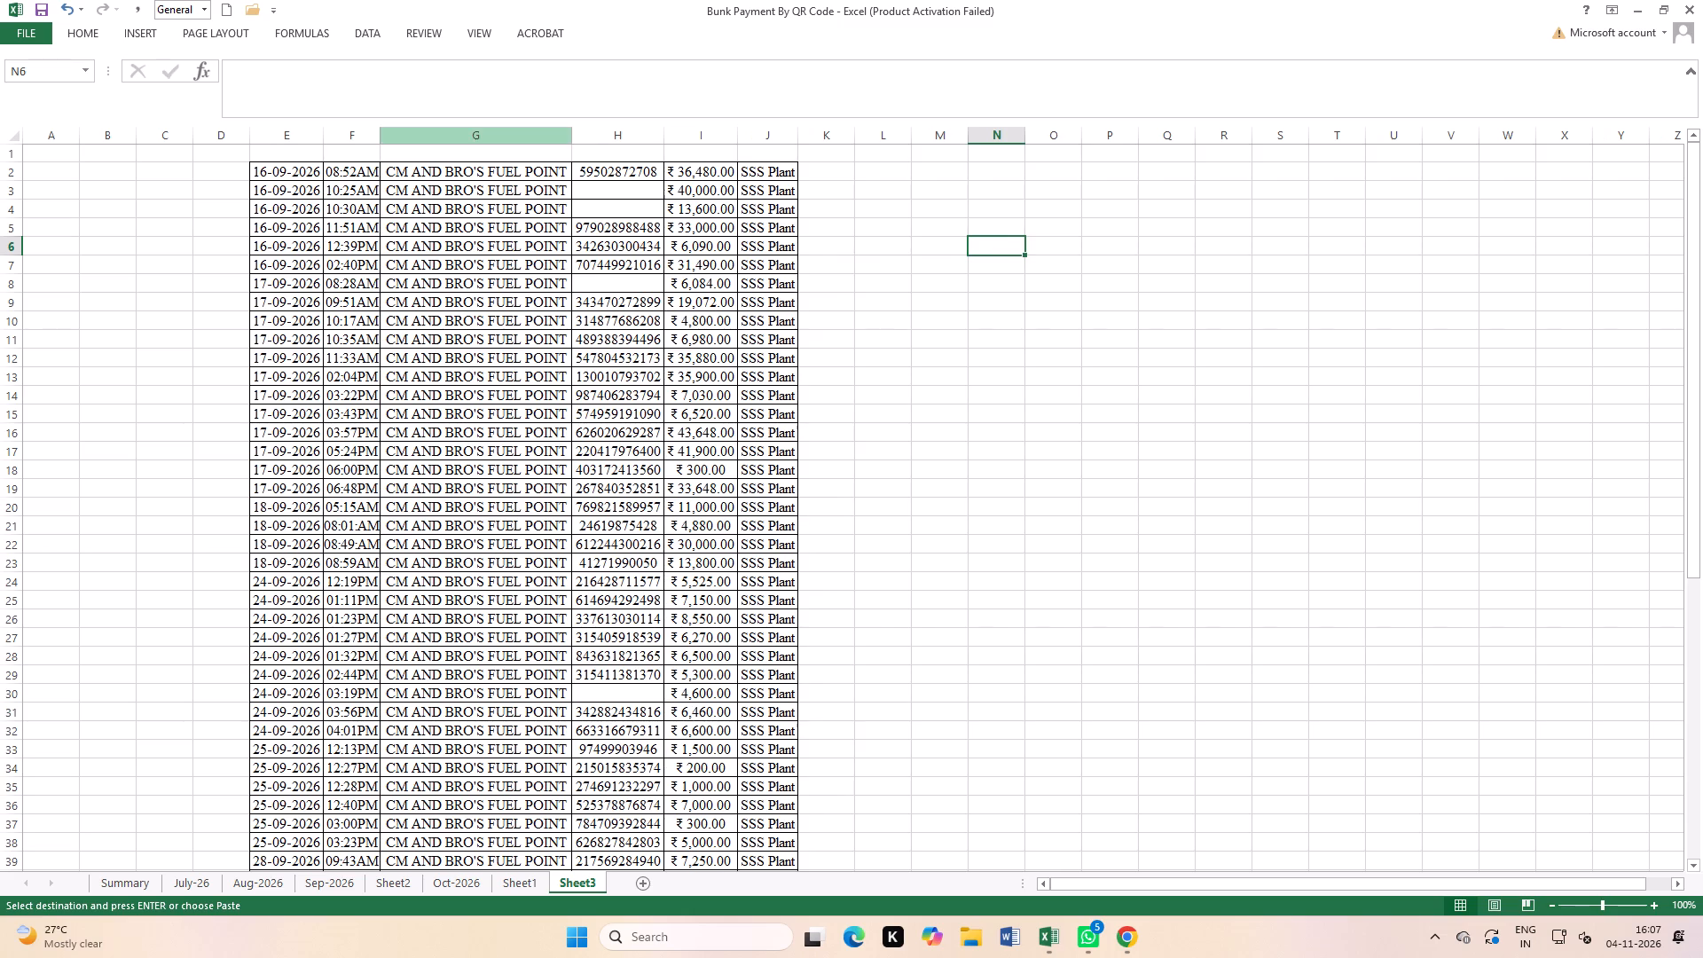
# Copy all October payment entries, from the Date through Remark columns, dated 01-10-2026 to 31-10-2026 on the Oct-2026 sheet.
pyautogui.scroll(-7, 521, 530)
pyautogui.click(474, 883)
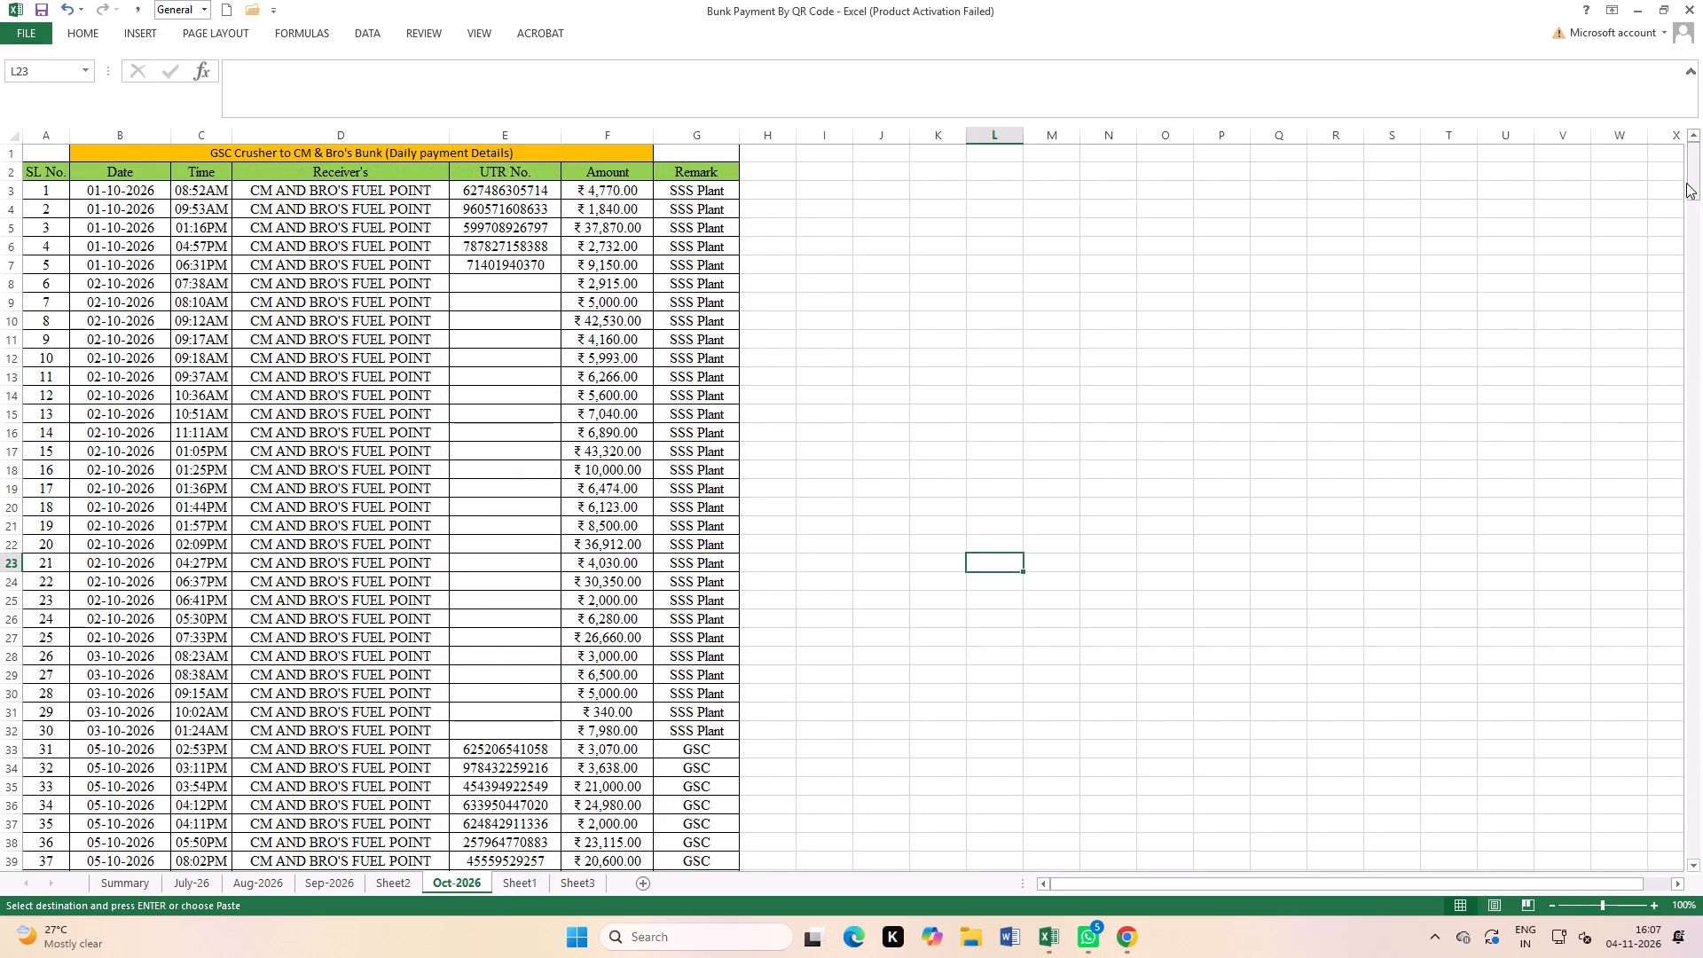
pyautogui.scroll(3, 481, 372)
pyautogui.moveTo(78, 191); pyautogui.dragTo(79, 191)
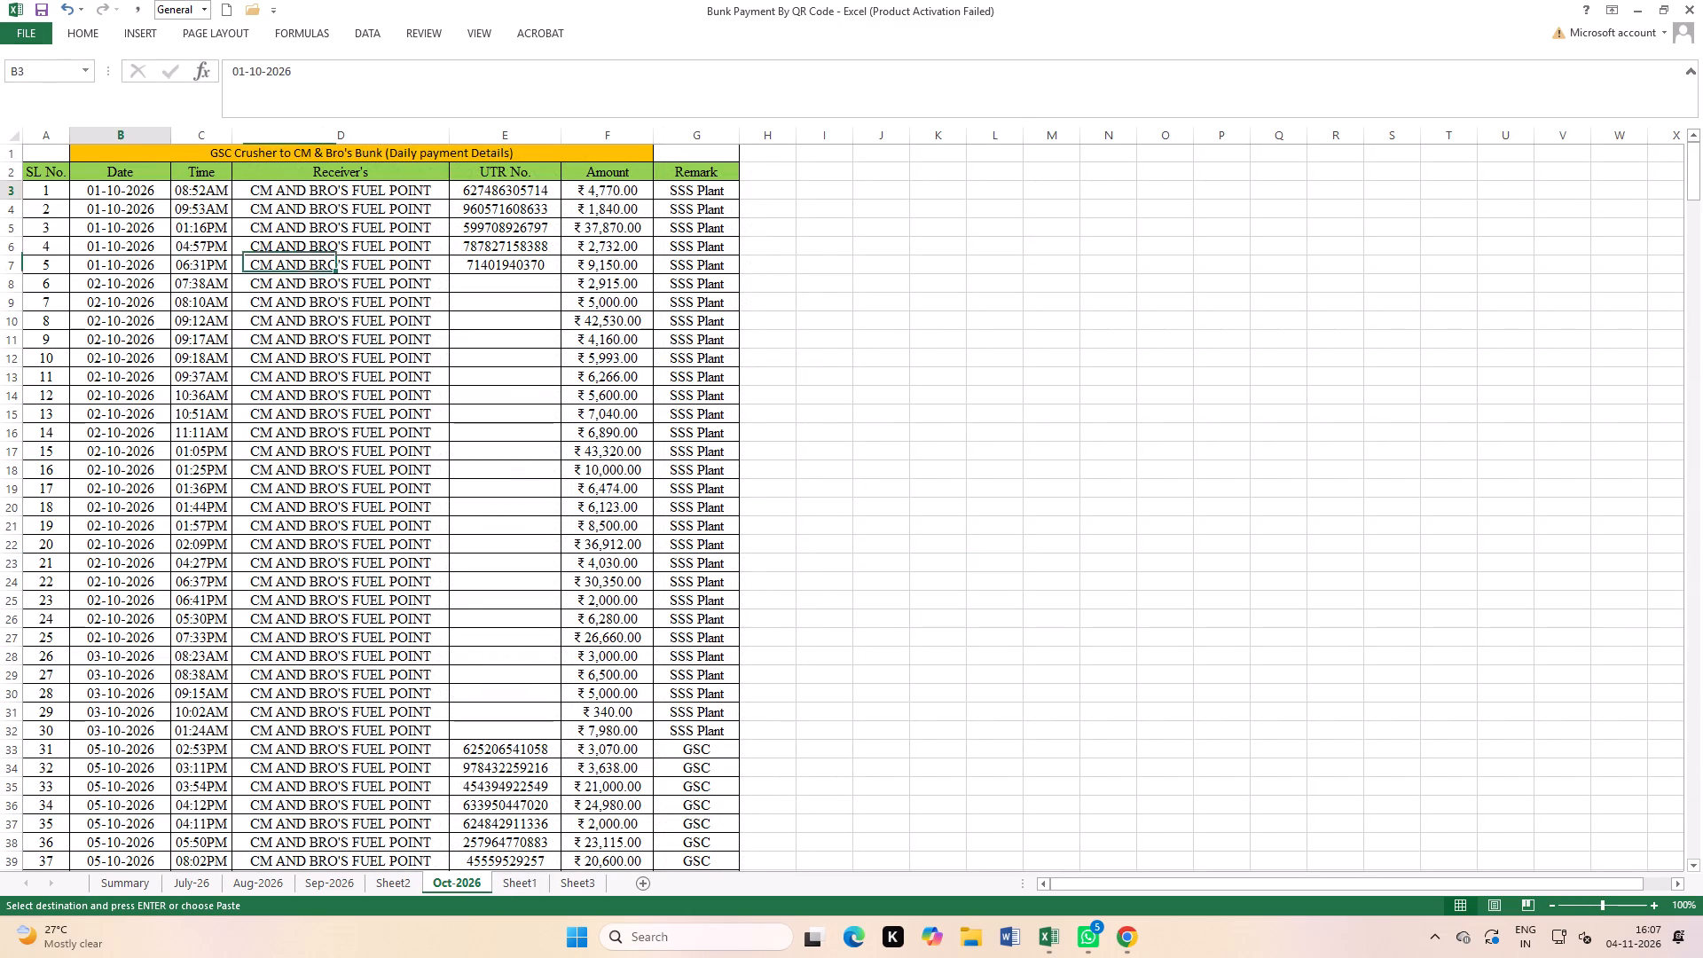
pyautogui.moveTo(79, 191); pyautogui.dragTo(728, 957)
pyautogui.scroll(1, 418, 400)
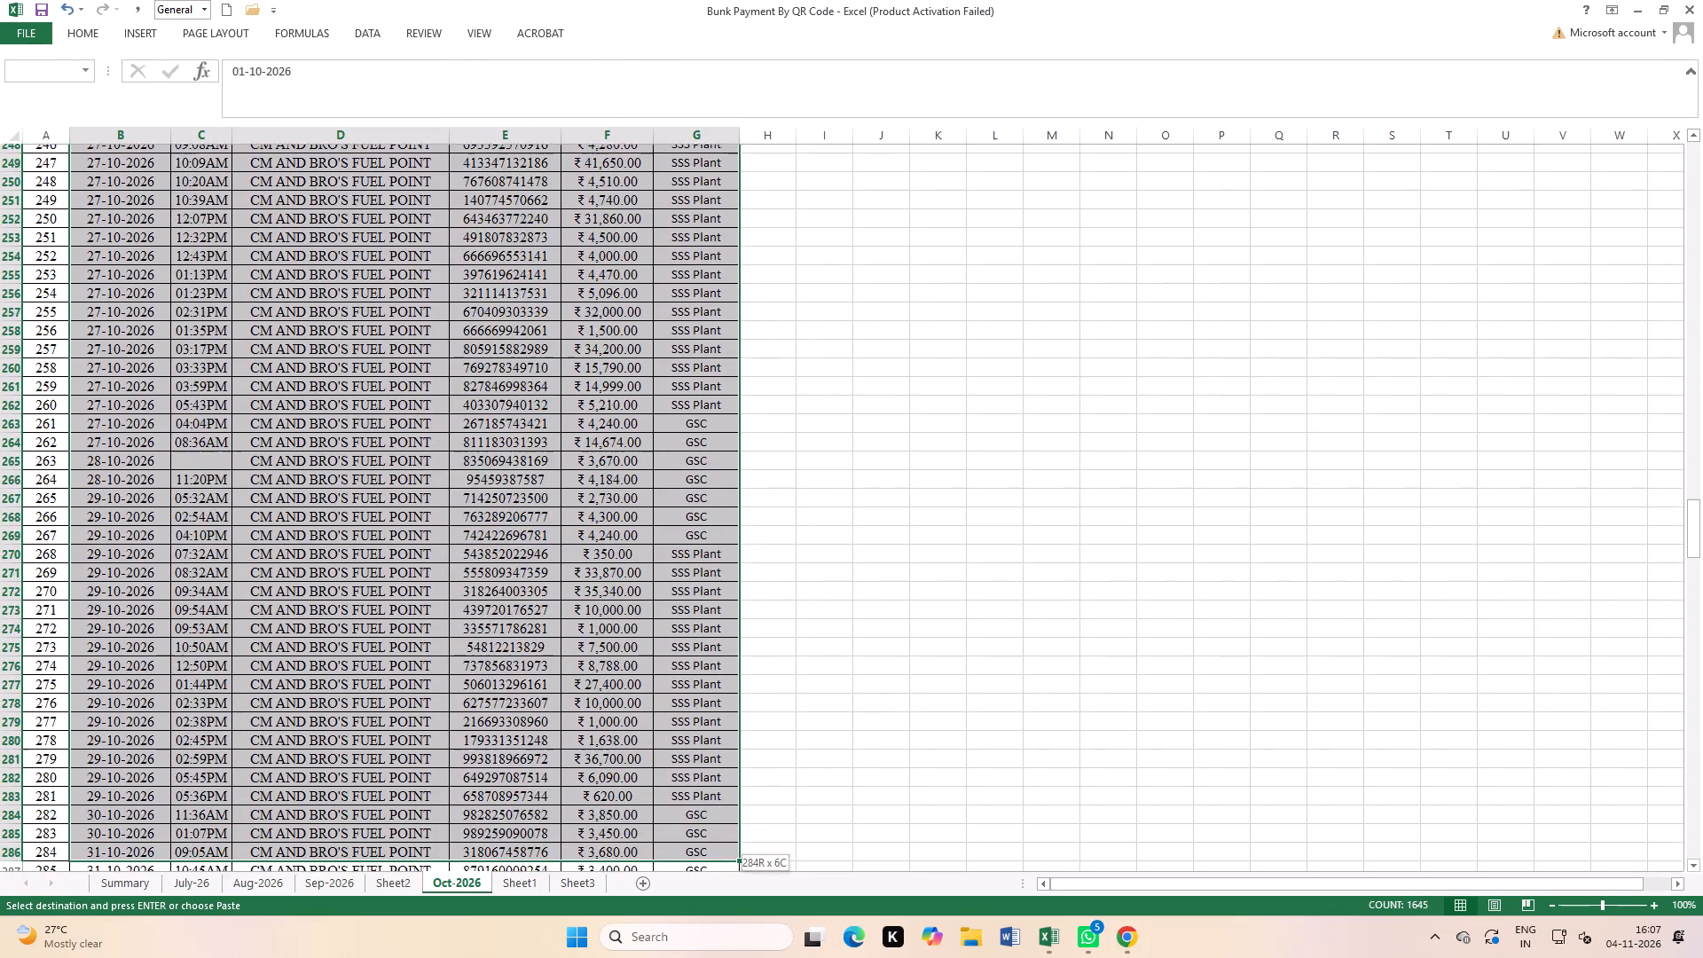
pyautogui.moveTo(728, 957); pyautogui.dragTo(700, 836)
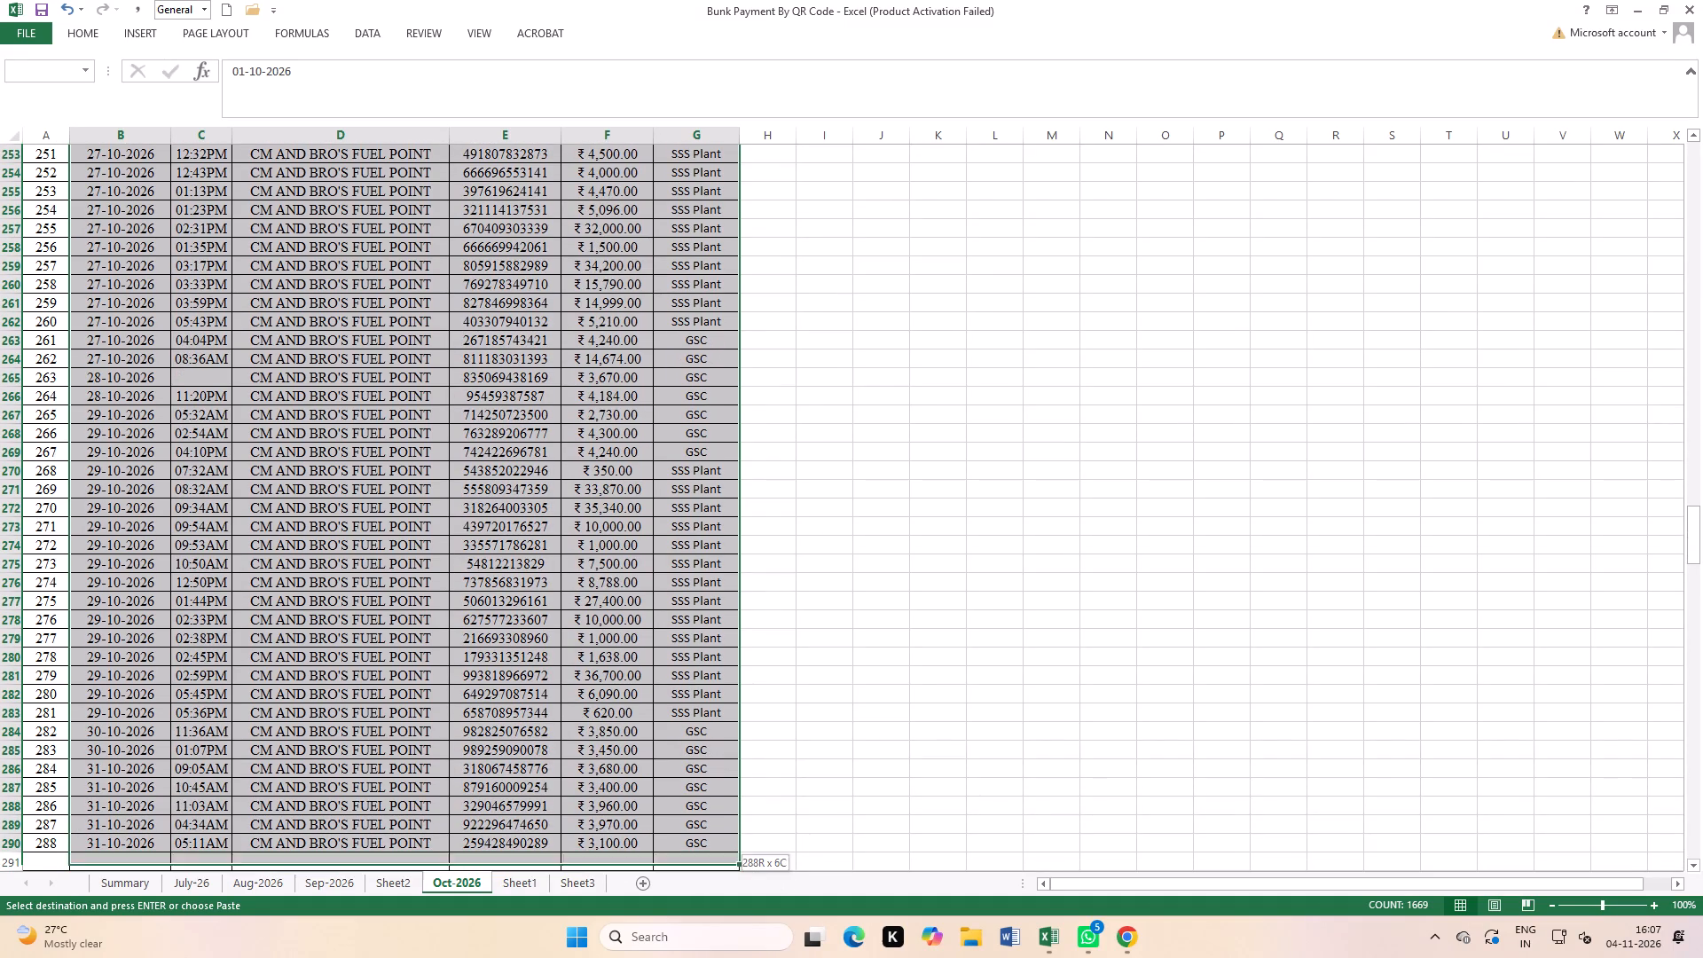
pyautogui.moveTo(700, 836); pyautogui.dragTo(701, 835)
pyautogui.hotkey('ctrl', 'c')
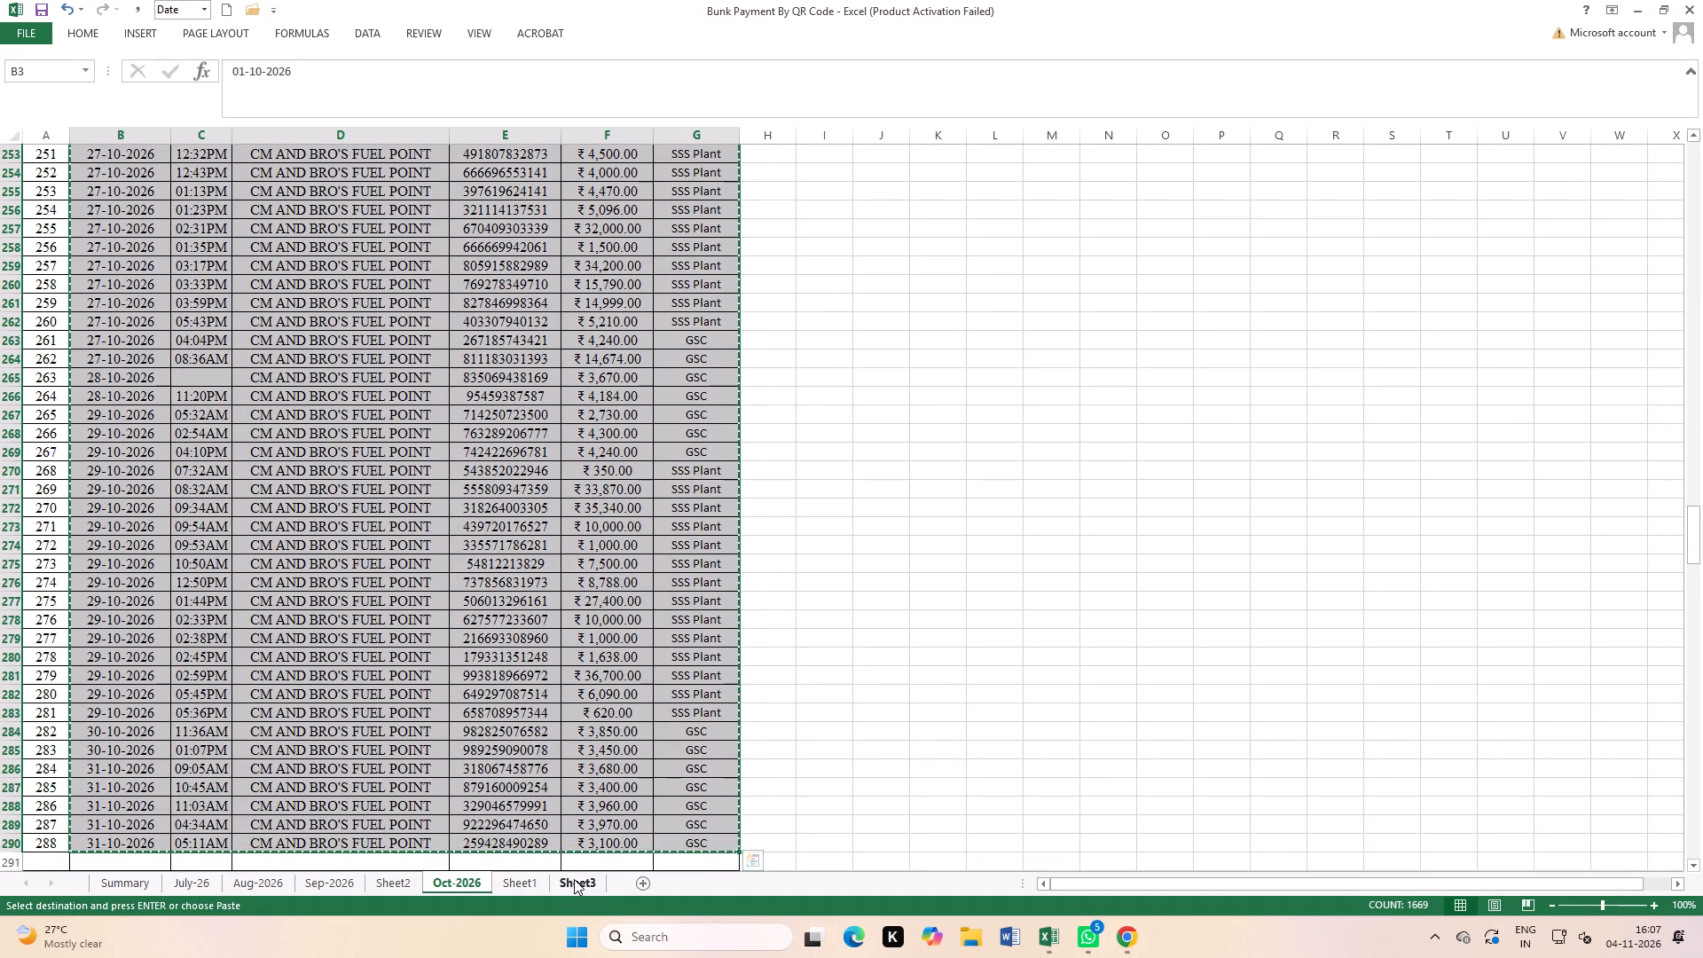
# Paste the October entries on Sheet3 directly below the last September entry, starting at cell E65.
pyautogui.click(574, 876)
pyautogui.scroll(-13, 538, 561)
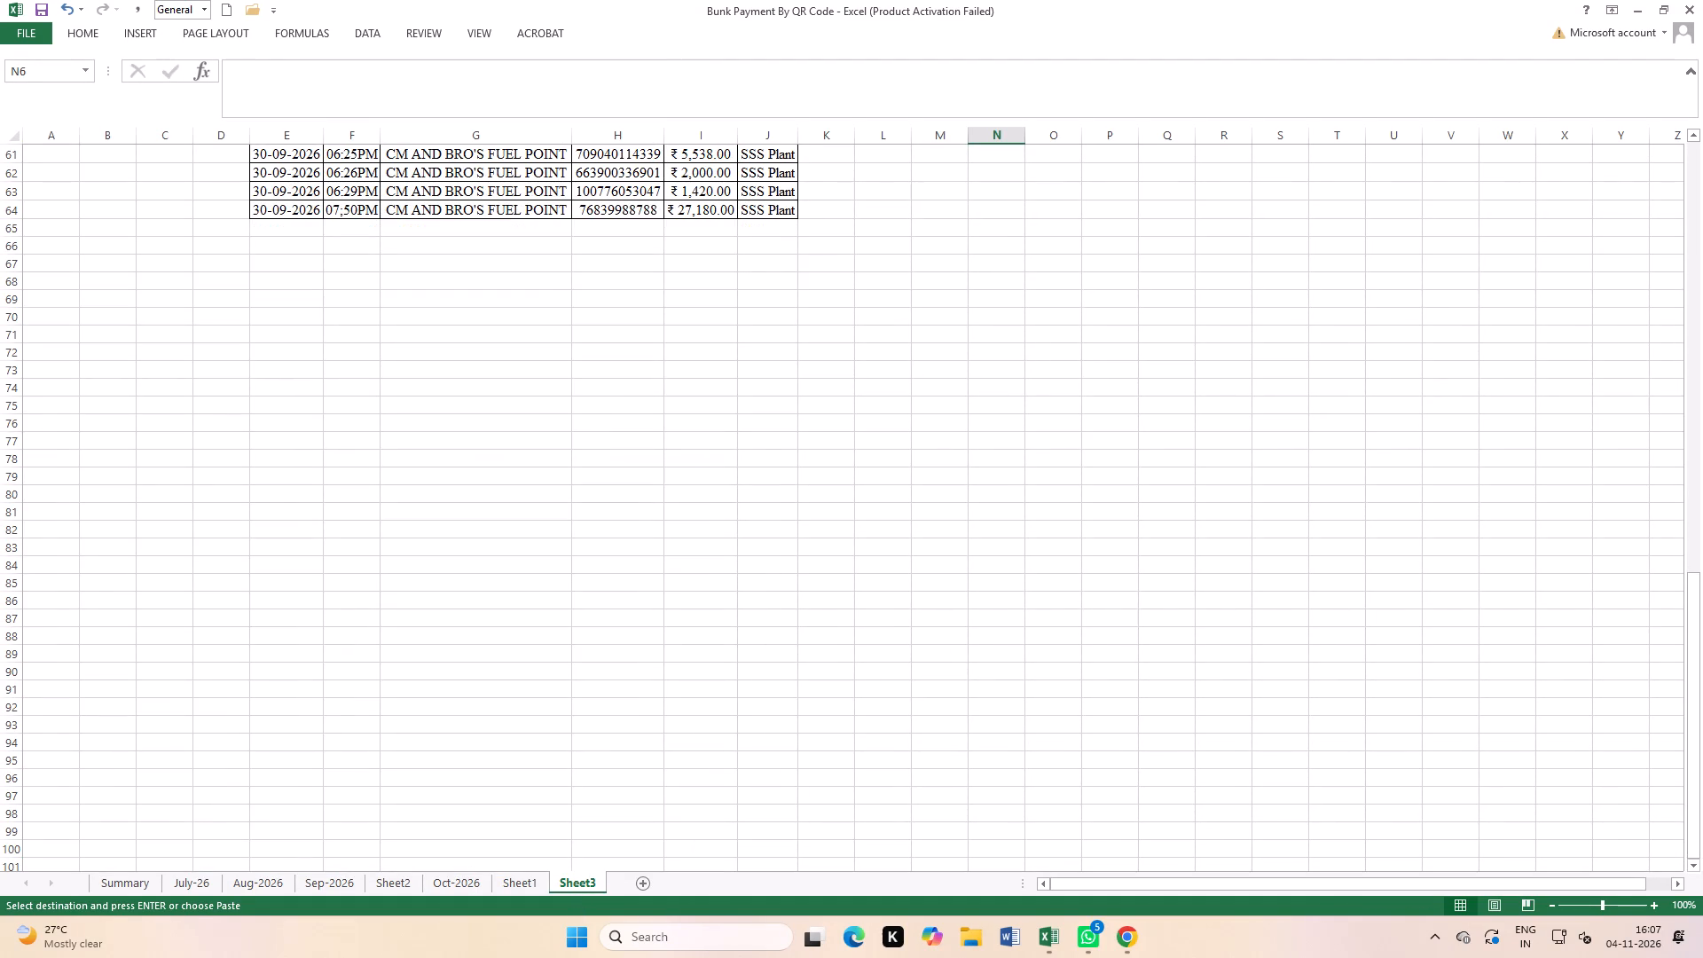
pyautogui.click(274, 223)
pyautogui.hotkey('ctrl', 'v')
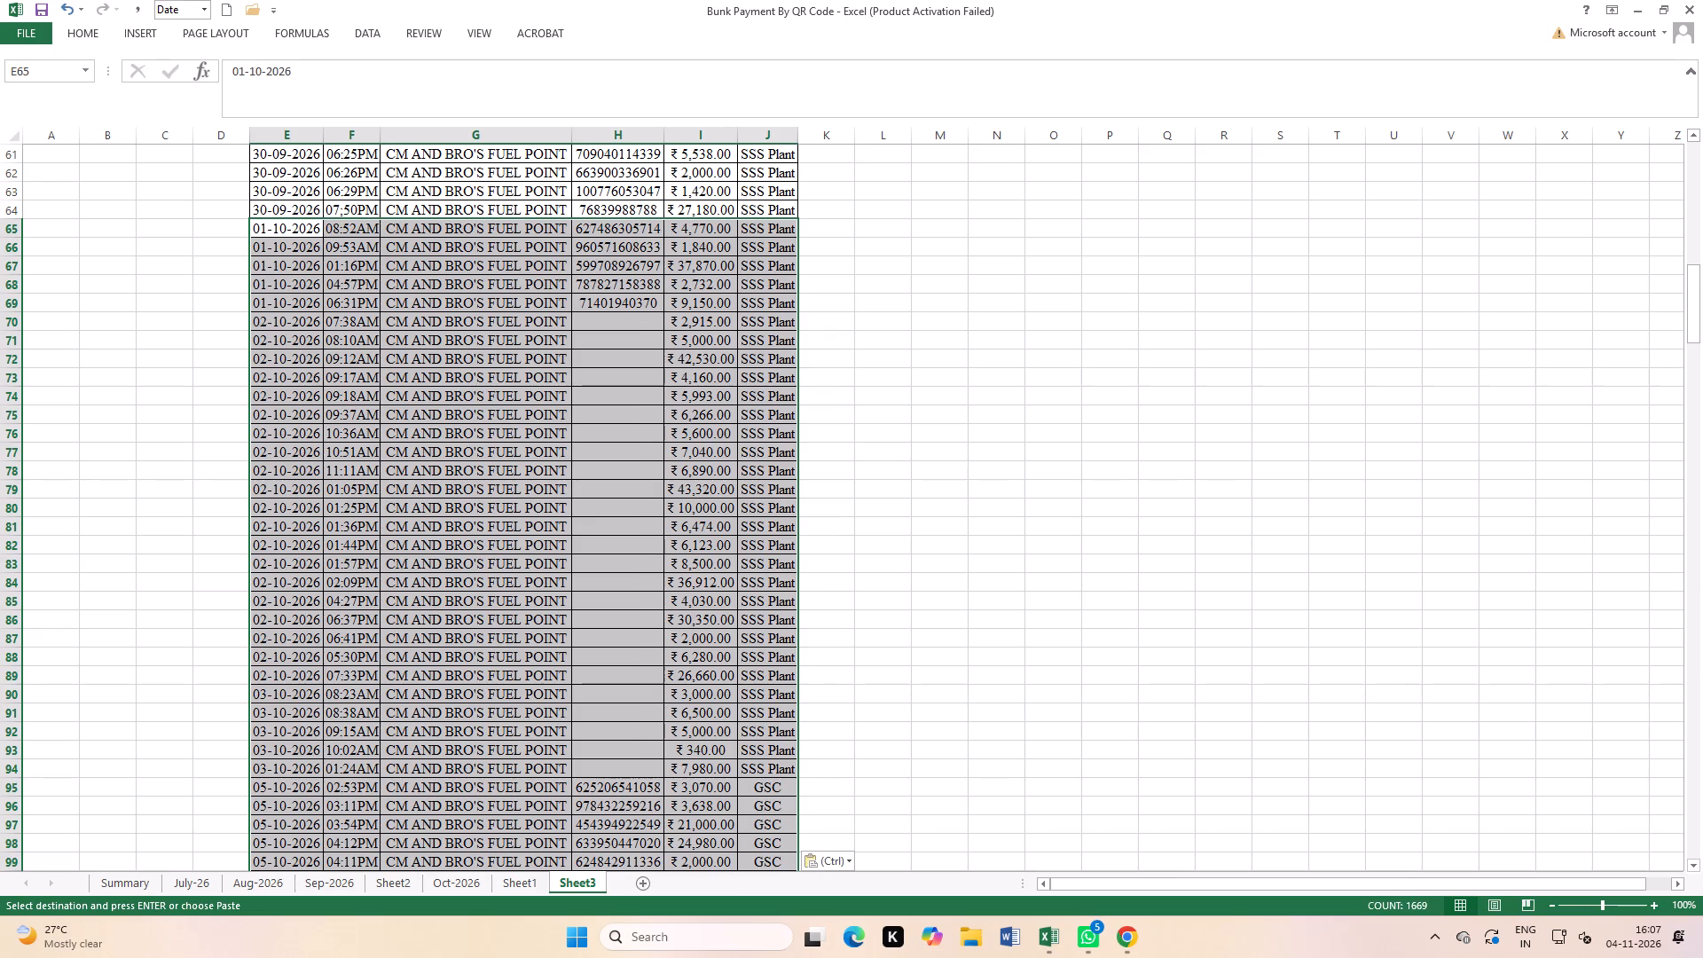
pyautogui.click(862, 430)
# Select and copy the title and column header rows, A1 to G2, on the Oct-2026 sheet.
pyautogui.click(380, 883)
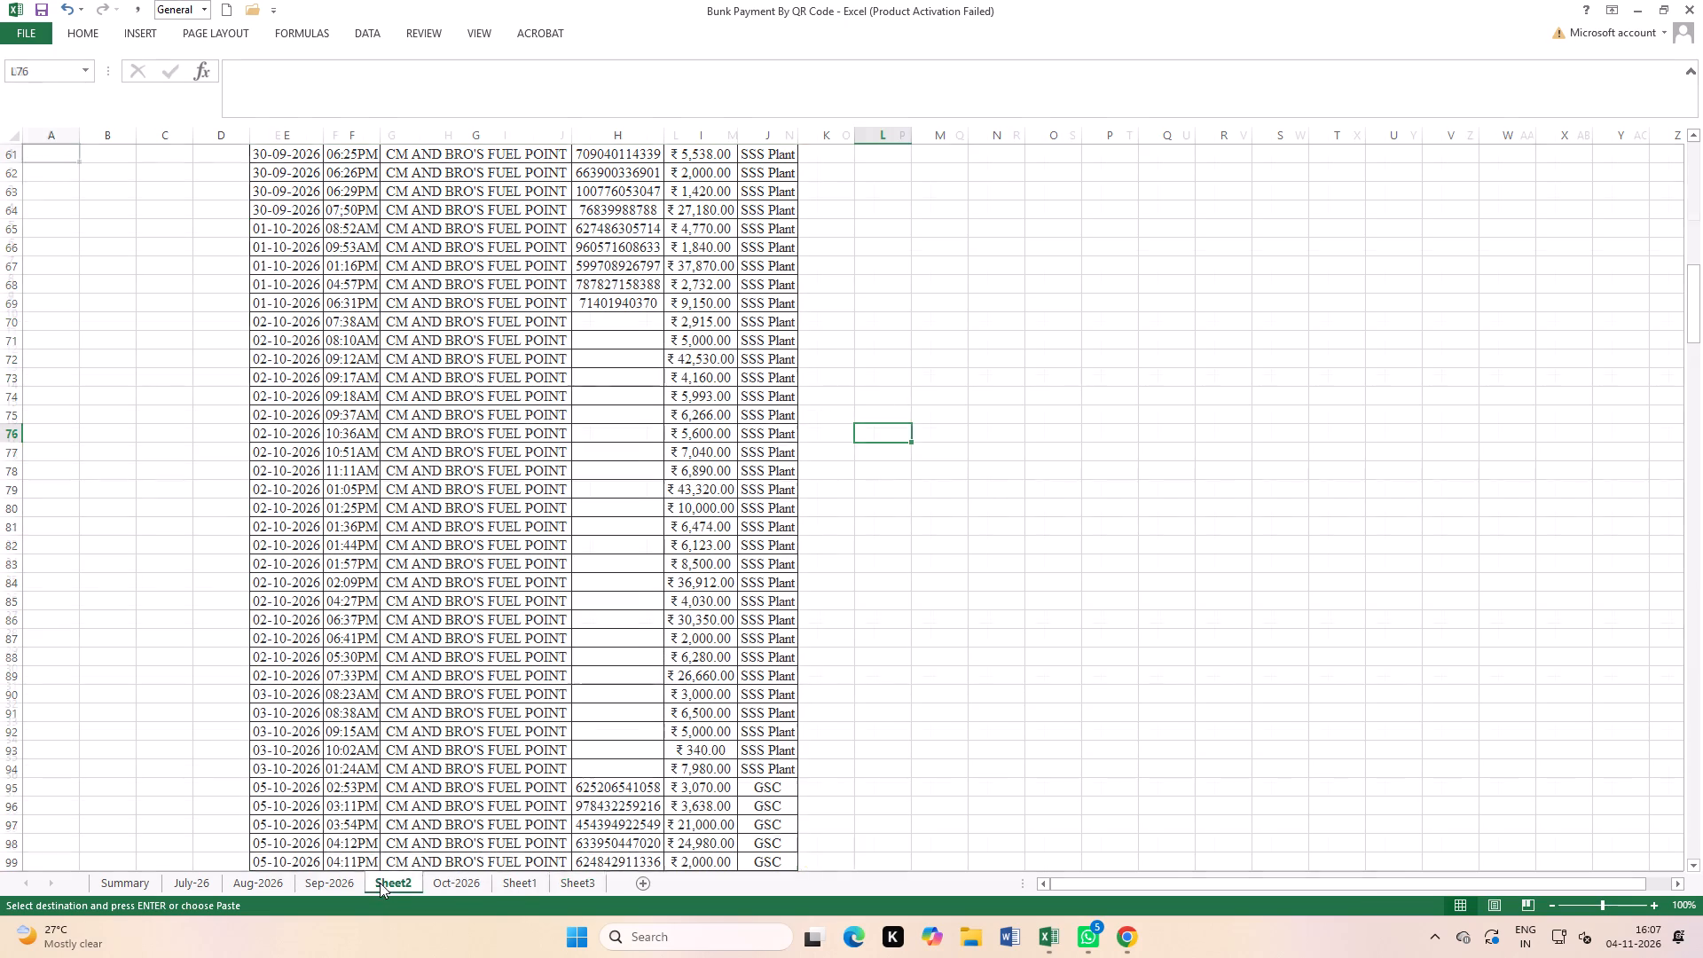
pyautogui.click(443, 882)
pyautogui.scroll(2, 473, 660)
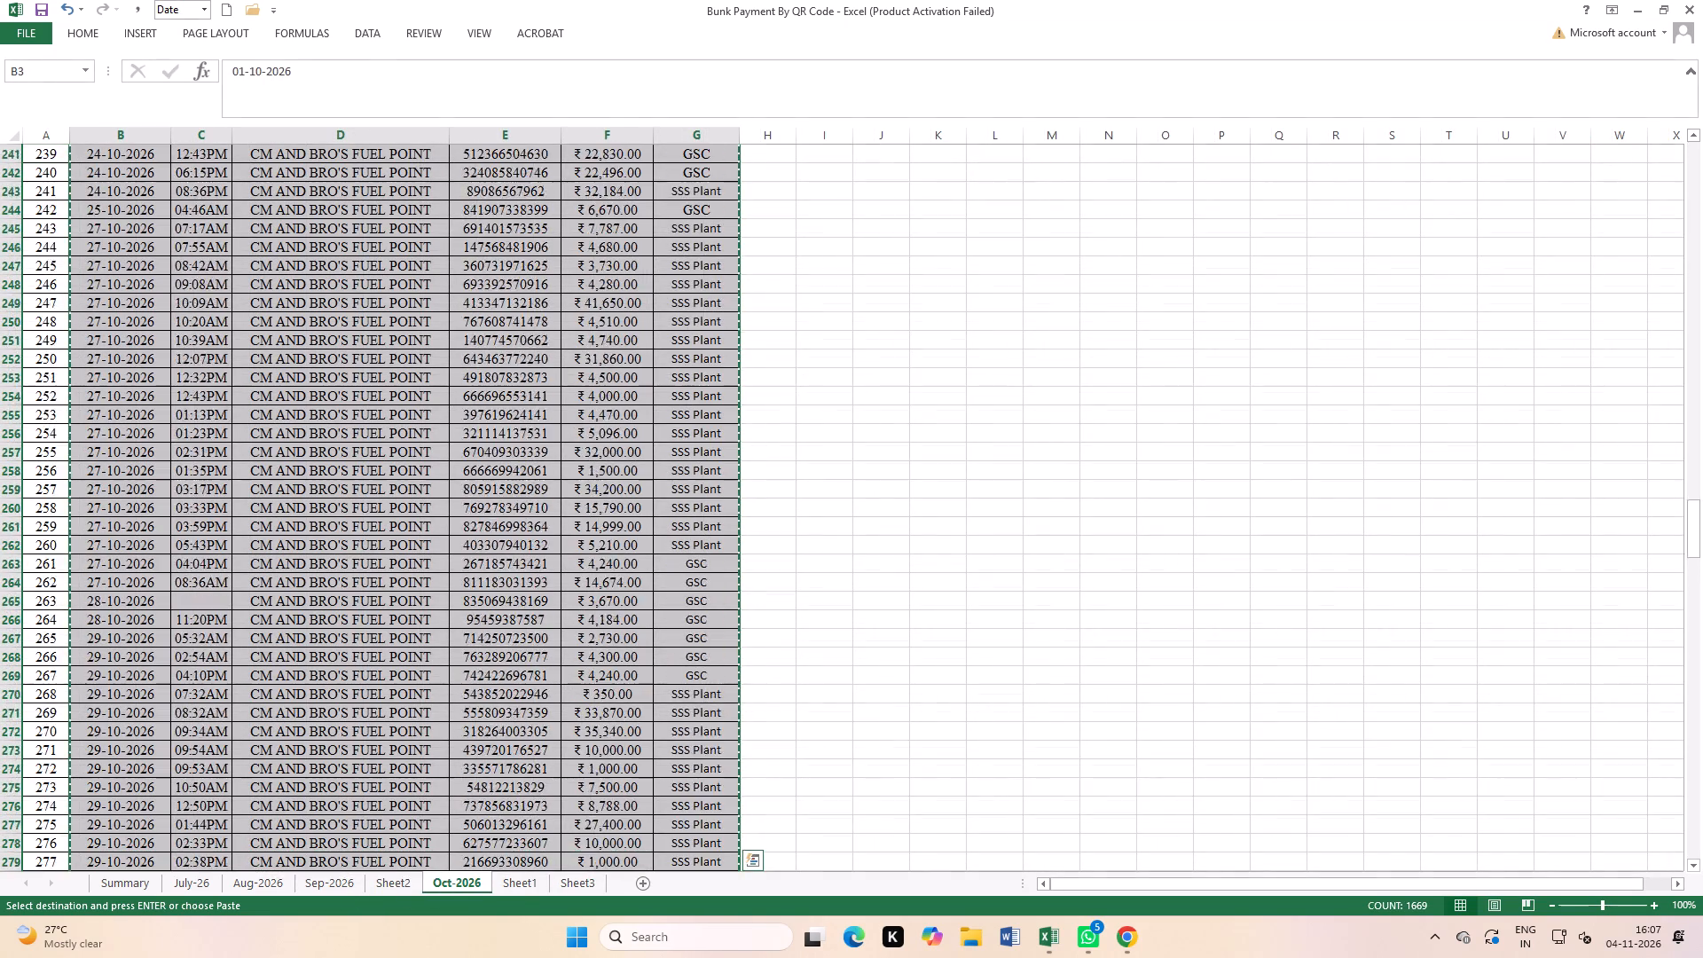
pyautogui.scroll(5, 473, 660)
pyautogui.scroll(6, 625, 556)
pyautogui.moveTo(1697, 477); pyautogui.dragTo(1702, 91)
pyautogui.doubleClick(879, 208)
pyautogui.click(1028, 359)
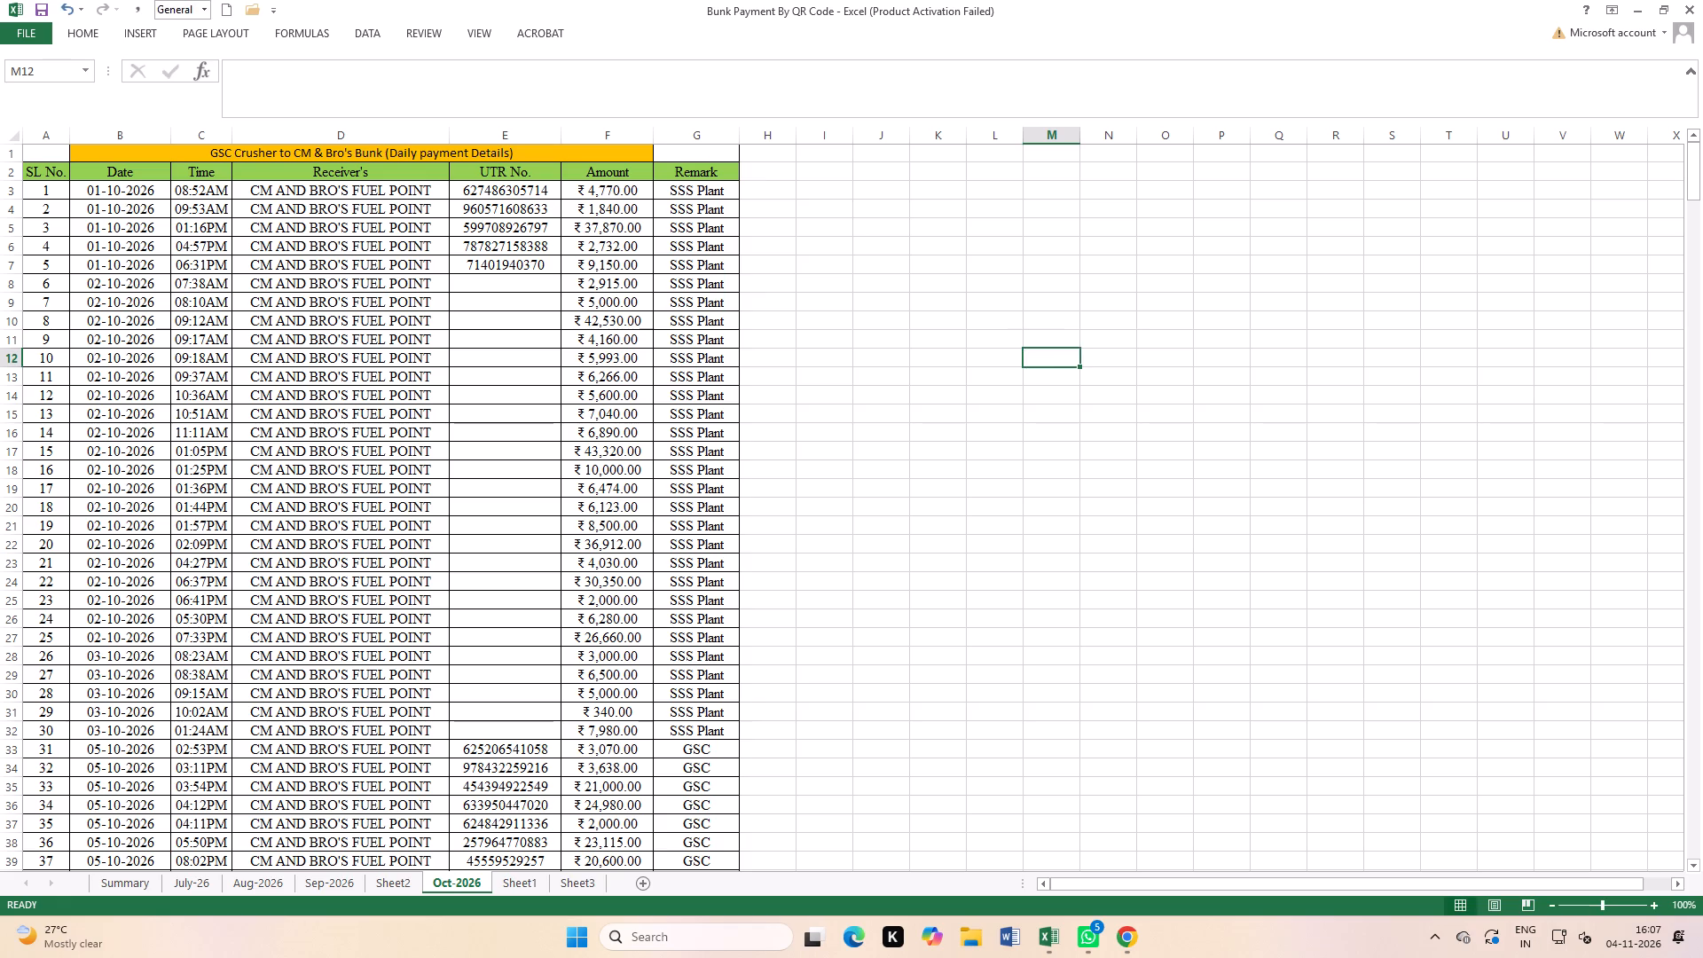
pyautogui.moveTo(57, 154); pyautogui.dragTo(690, 177)
pyautogui.hotkey('ctrl', 'c')
# Insert two blank rows at the top of Sheet3, above the pasted payment entries.
pyautogui.click(571, 886)
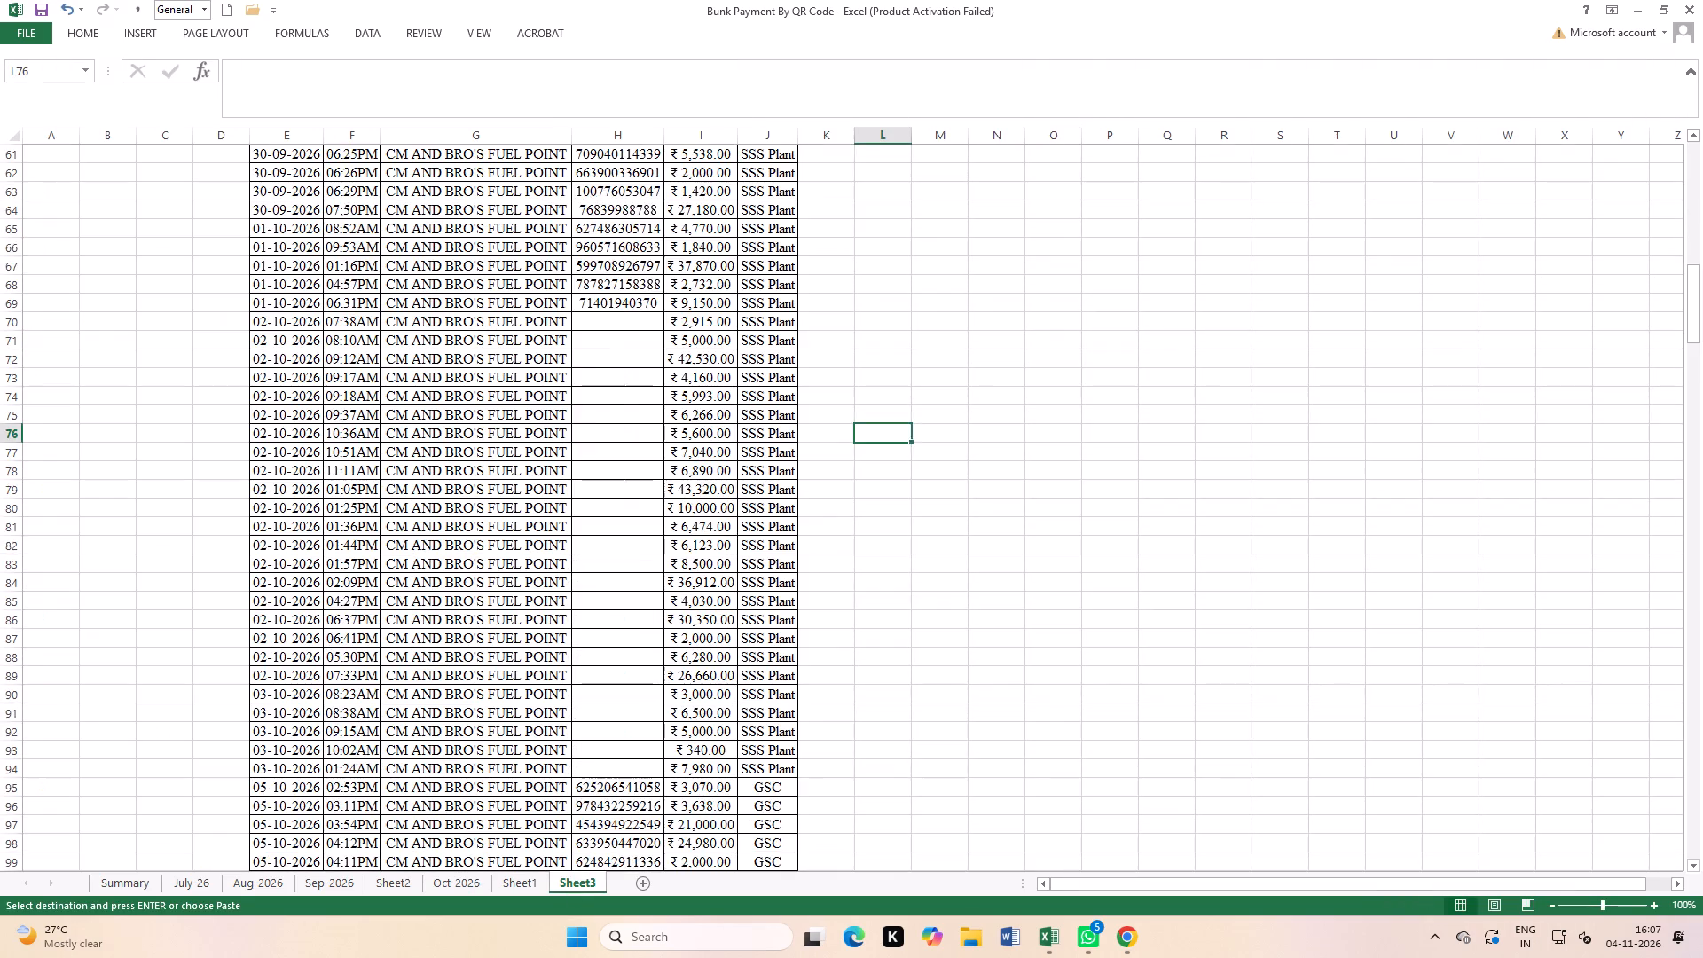
pyautogui.scroll(16, 549, 515)
pyautogui.scroll(12, 1372, 530)
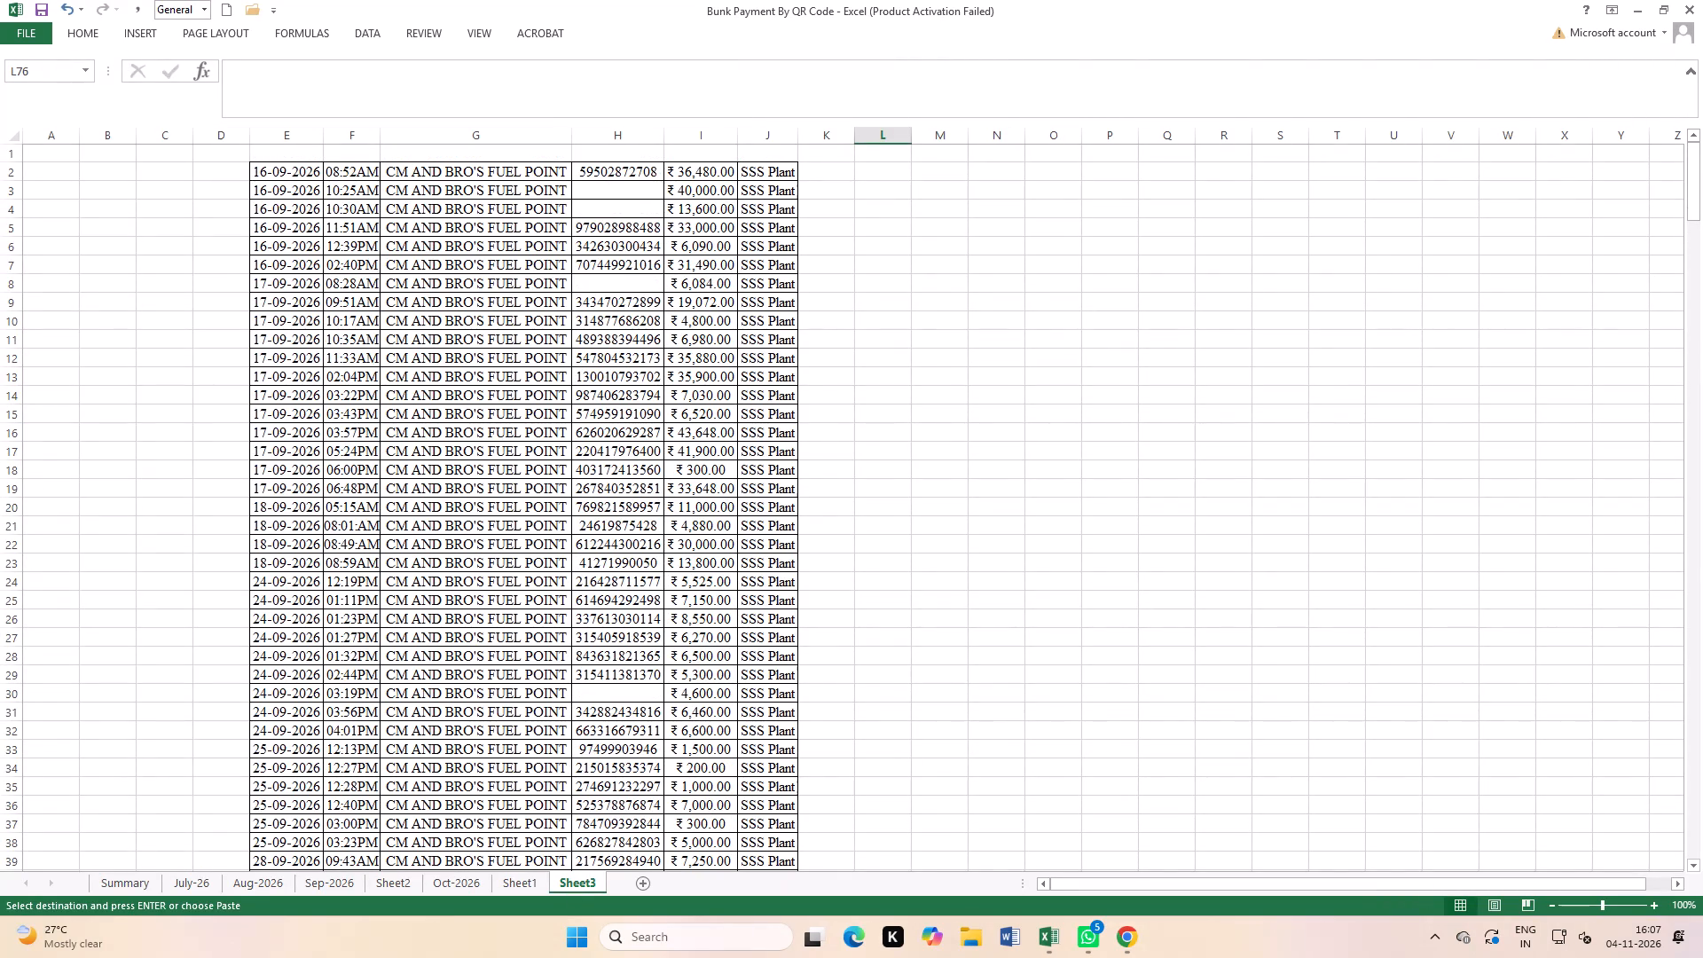
pyautogui.doubleClick(160, 170)
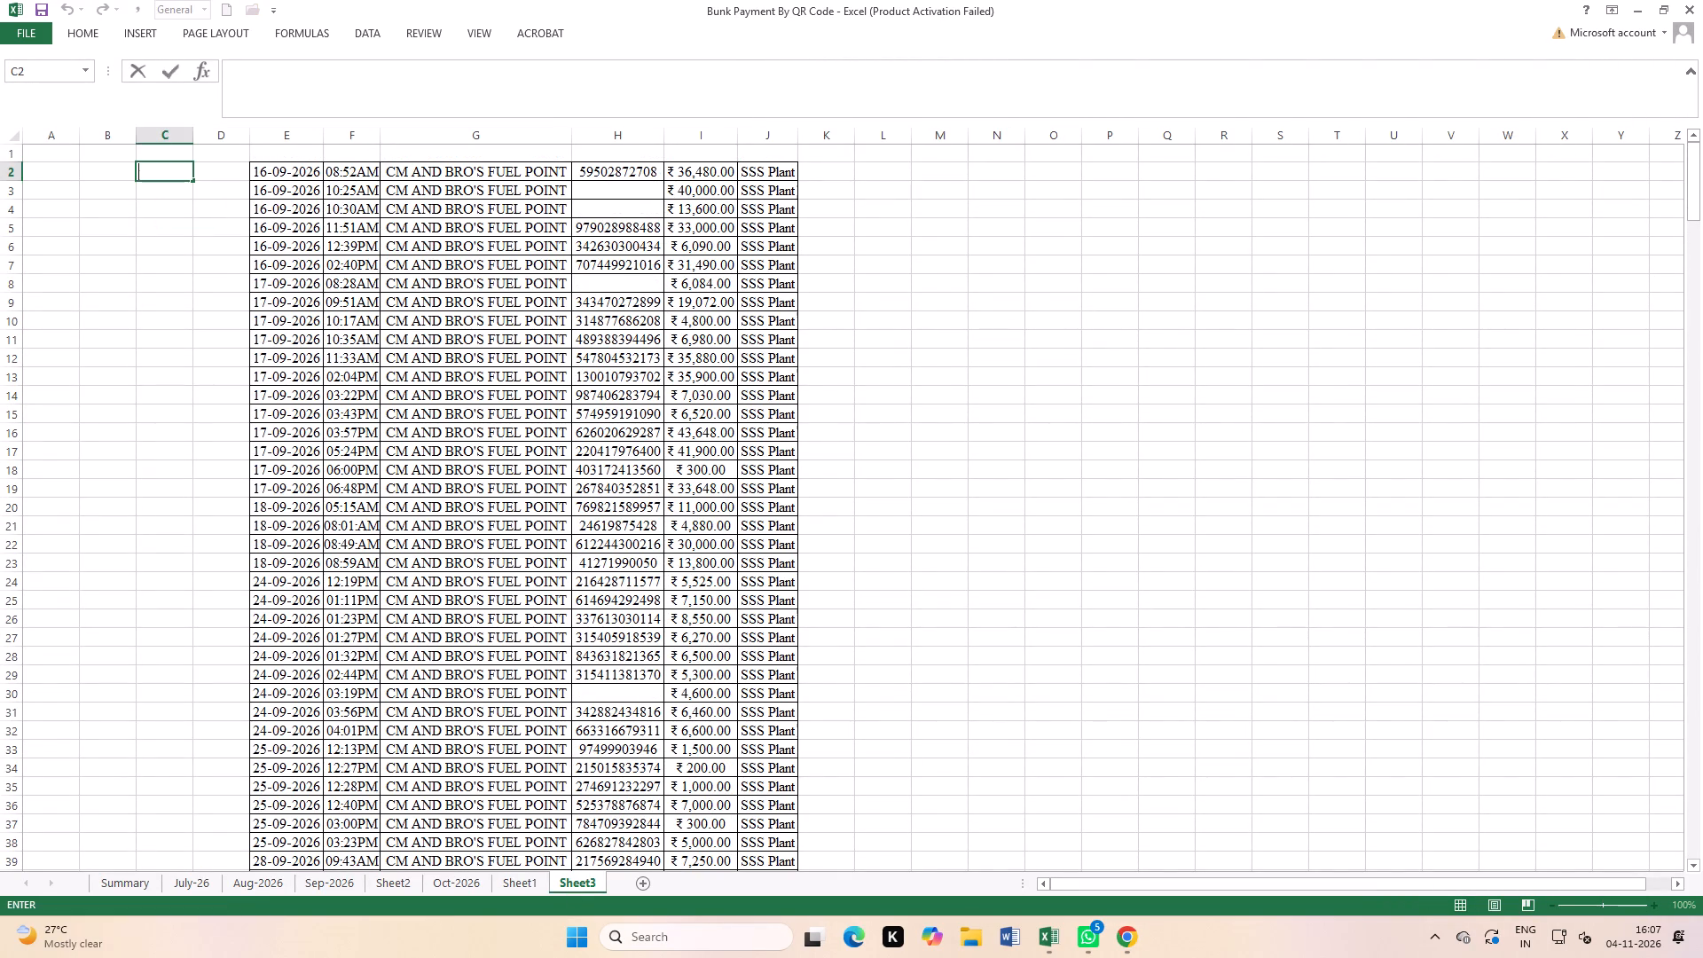
pyautogui.click(10, 155)
pyautogui.hotkey('ctrl', '+')
pyautogui.hotkey('ctrl', '+')
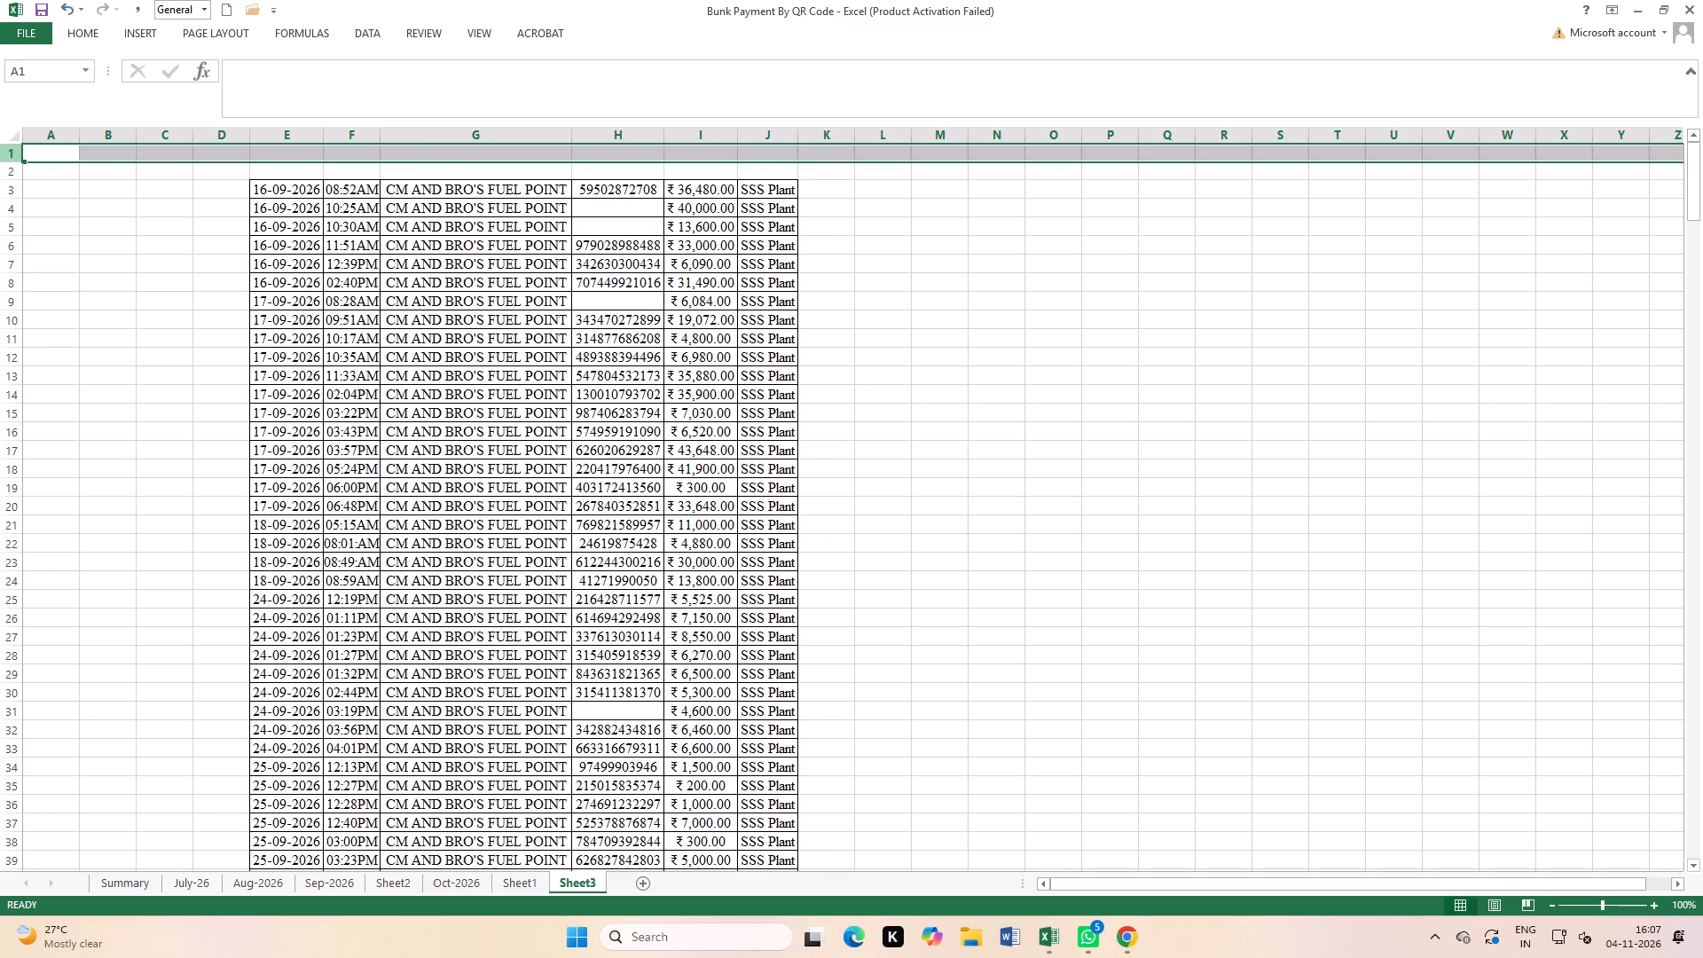
pyautogui.click(515, 519)
# Copy the selected title and header rows from the Oct-2026 sheet again and paste them at cell E1 of Sheet3.
pyautogui.click(516, 883)
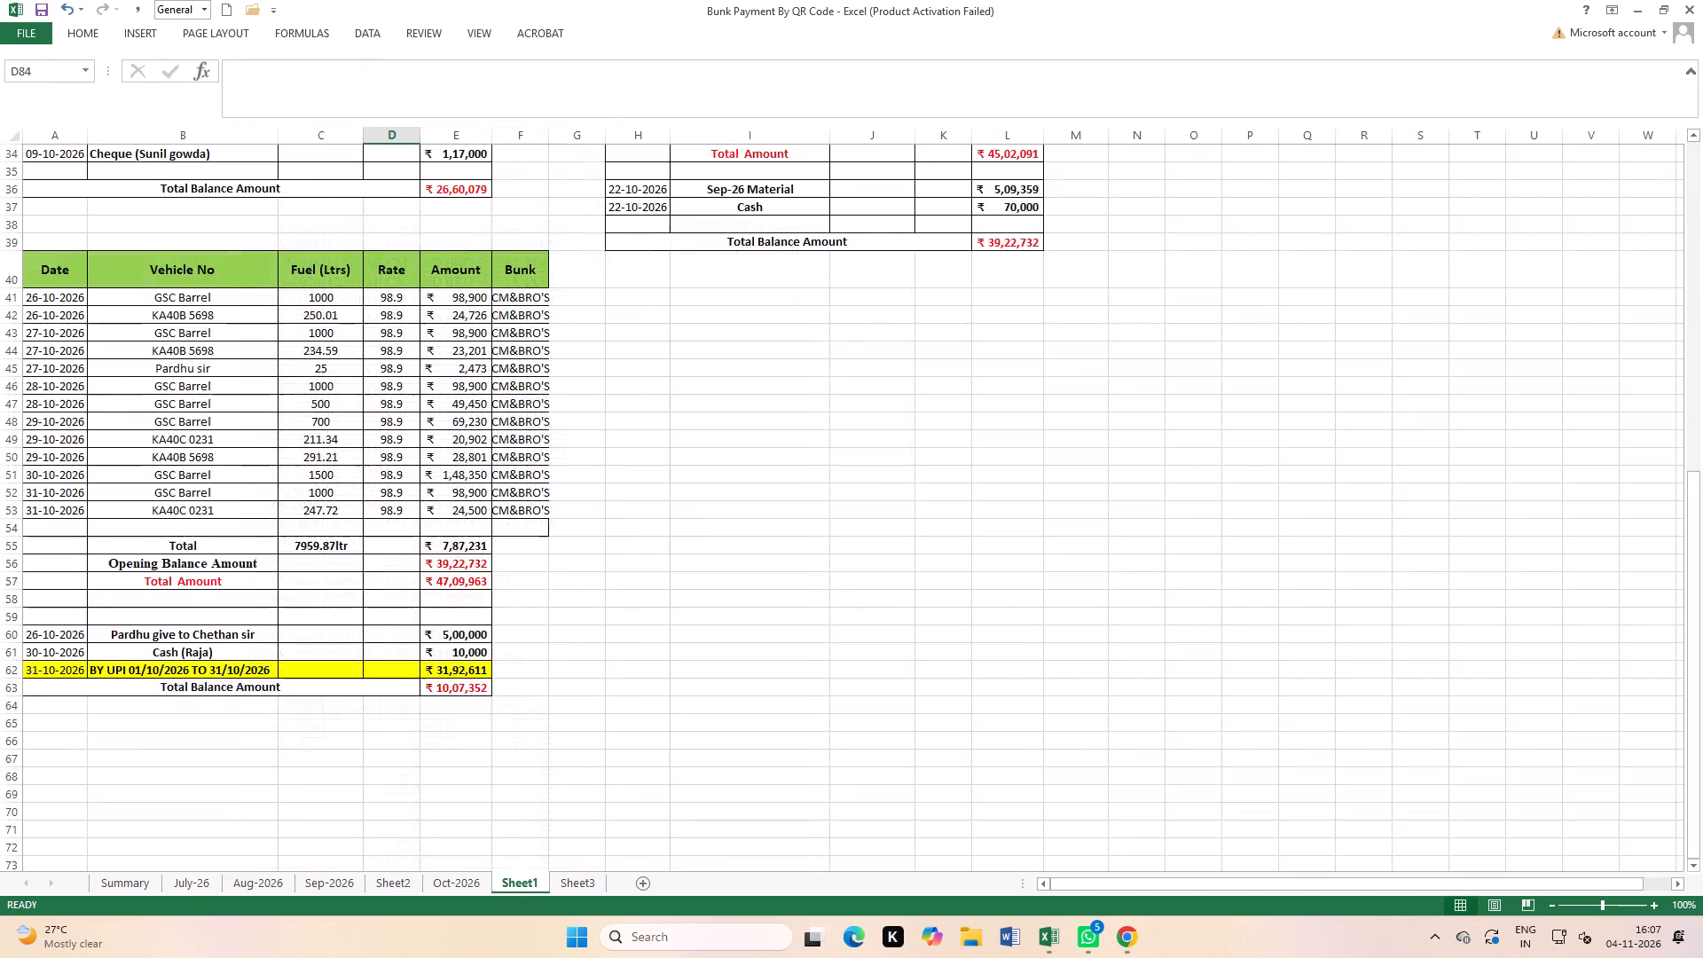
pyautogui.scroll(5, 508, 515)
pyautogui.scroll(-2, 498, 714)
pyautogui.click(456, 892)
pyautogui.scroll(6, 416, 410)
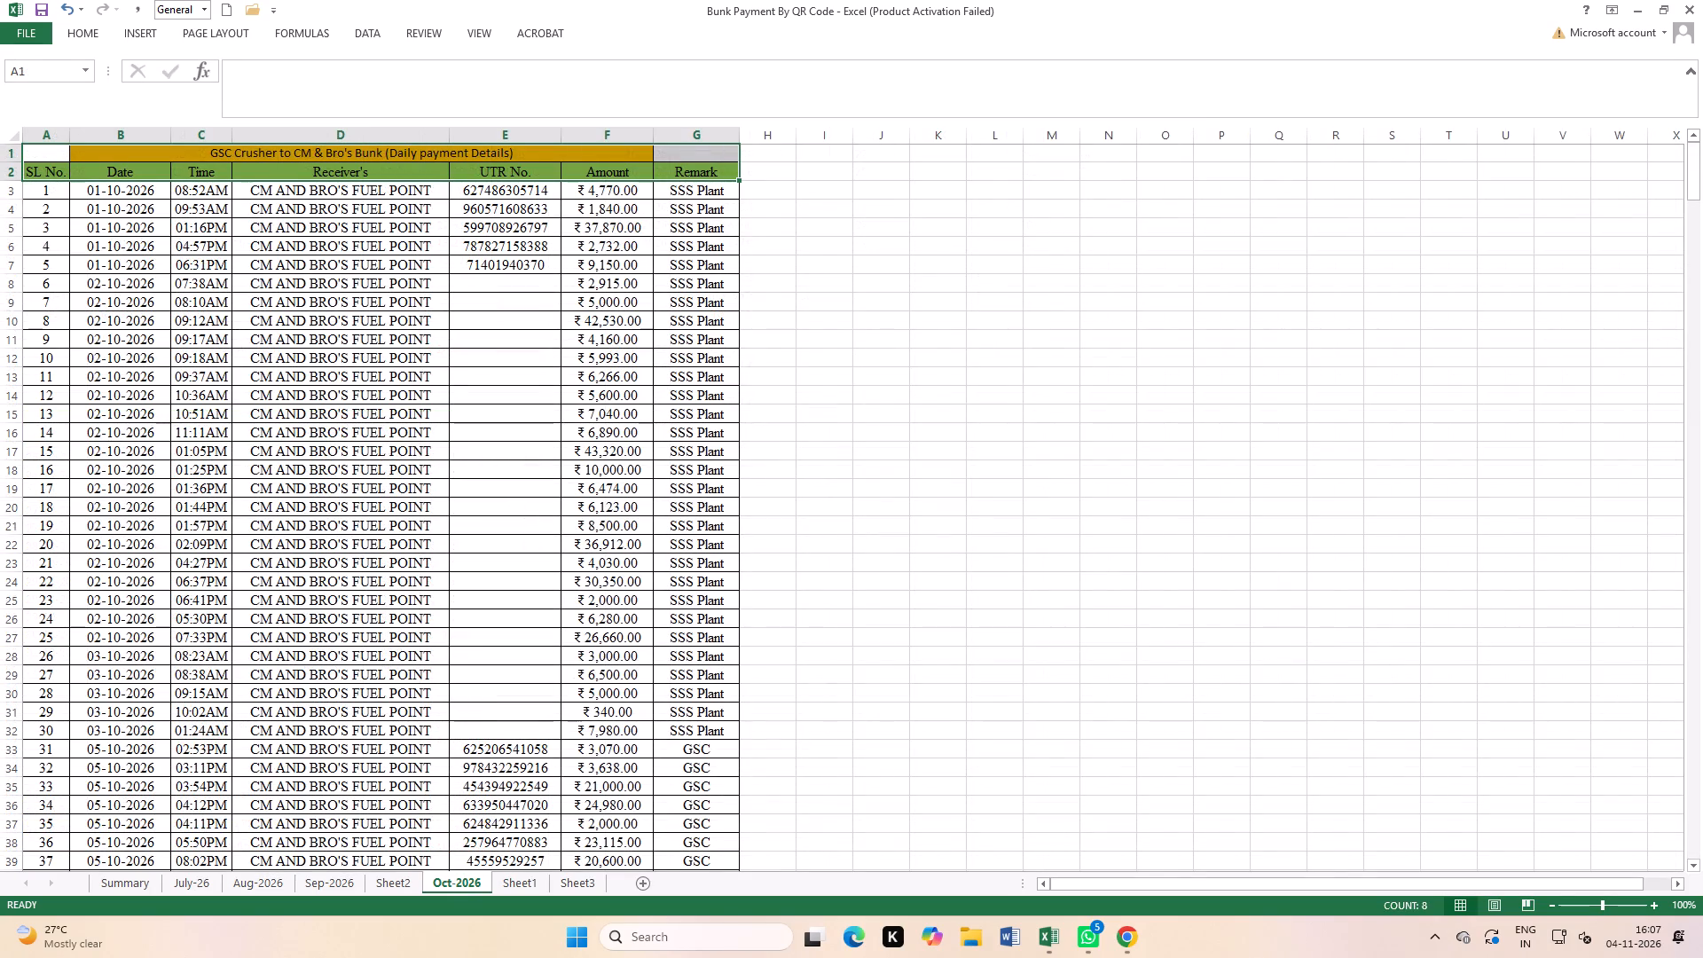
pyautogui.hotkey('ctrl', 'c')
pyautogui.click(592, 883)
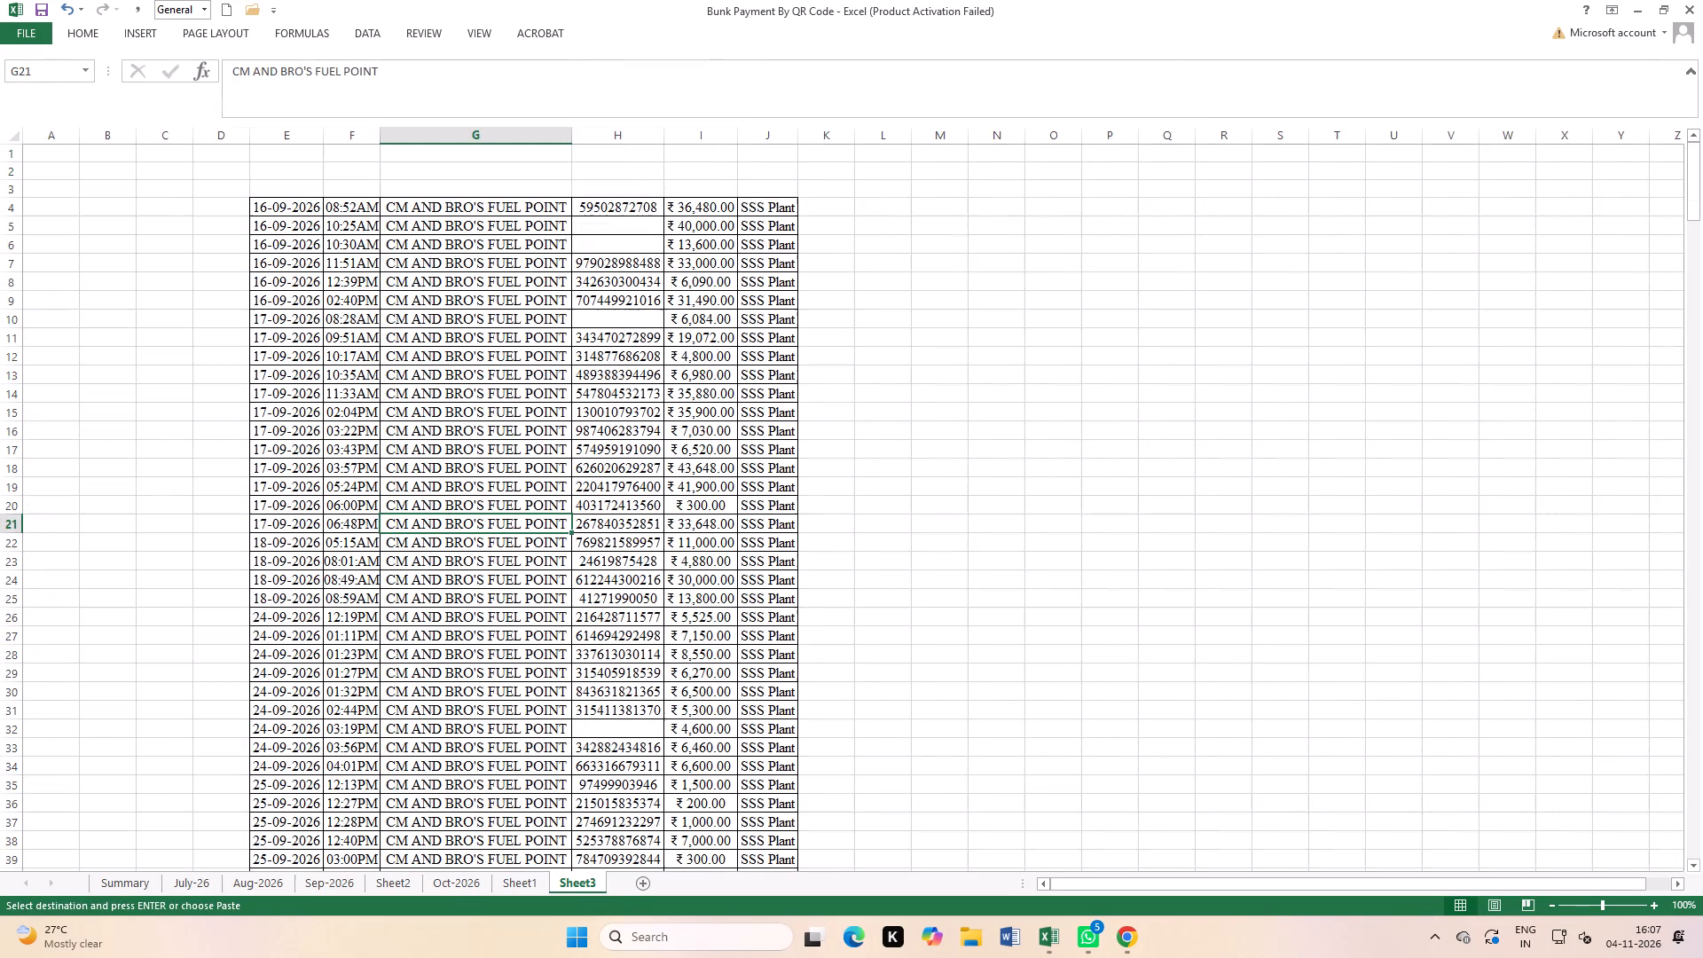
pyautogui.click(281, 155)
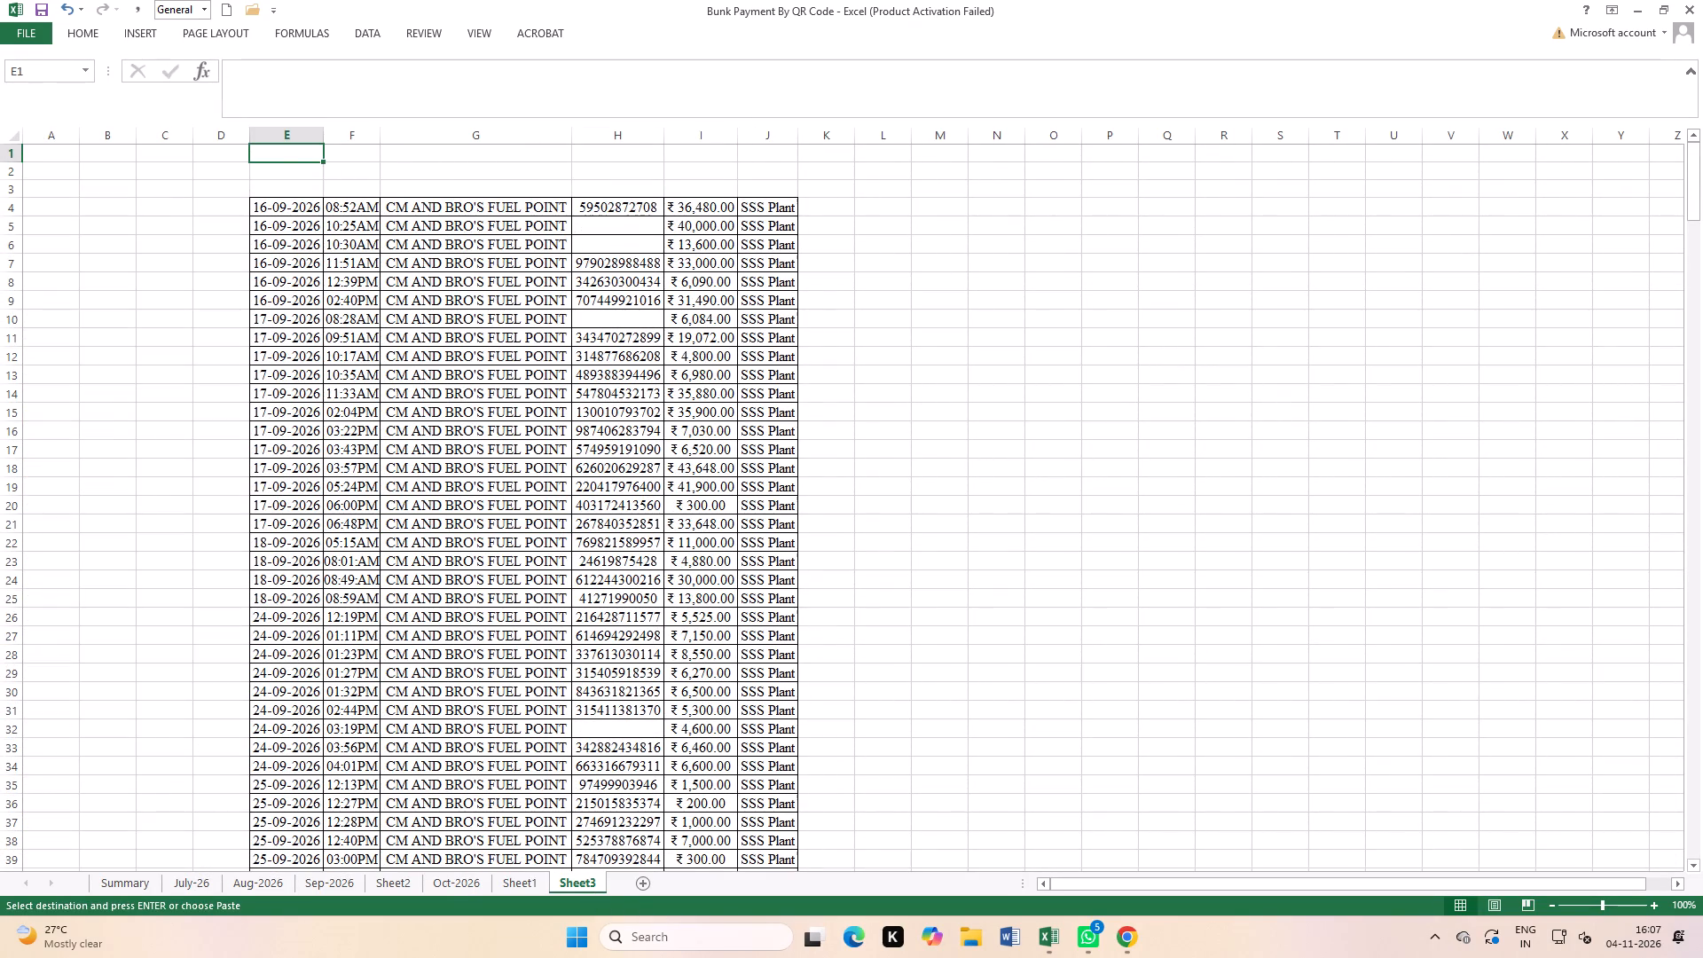
pyautogui.hotkey('ctrl', 'v')
pyautogui.click(1057, 291)
# Delete the blank row 3 between the header row and the first payment entry on Sheet3.
pyautogui.click(12, 192)
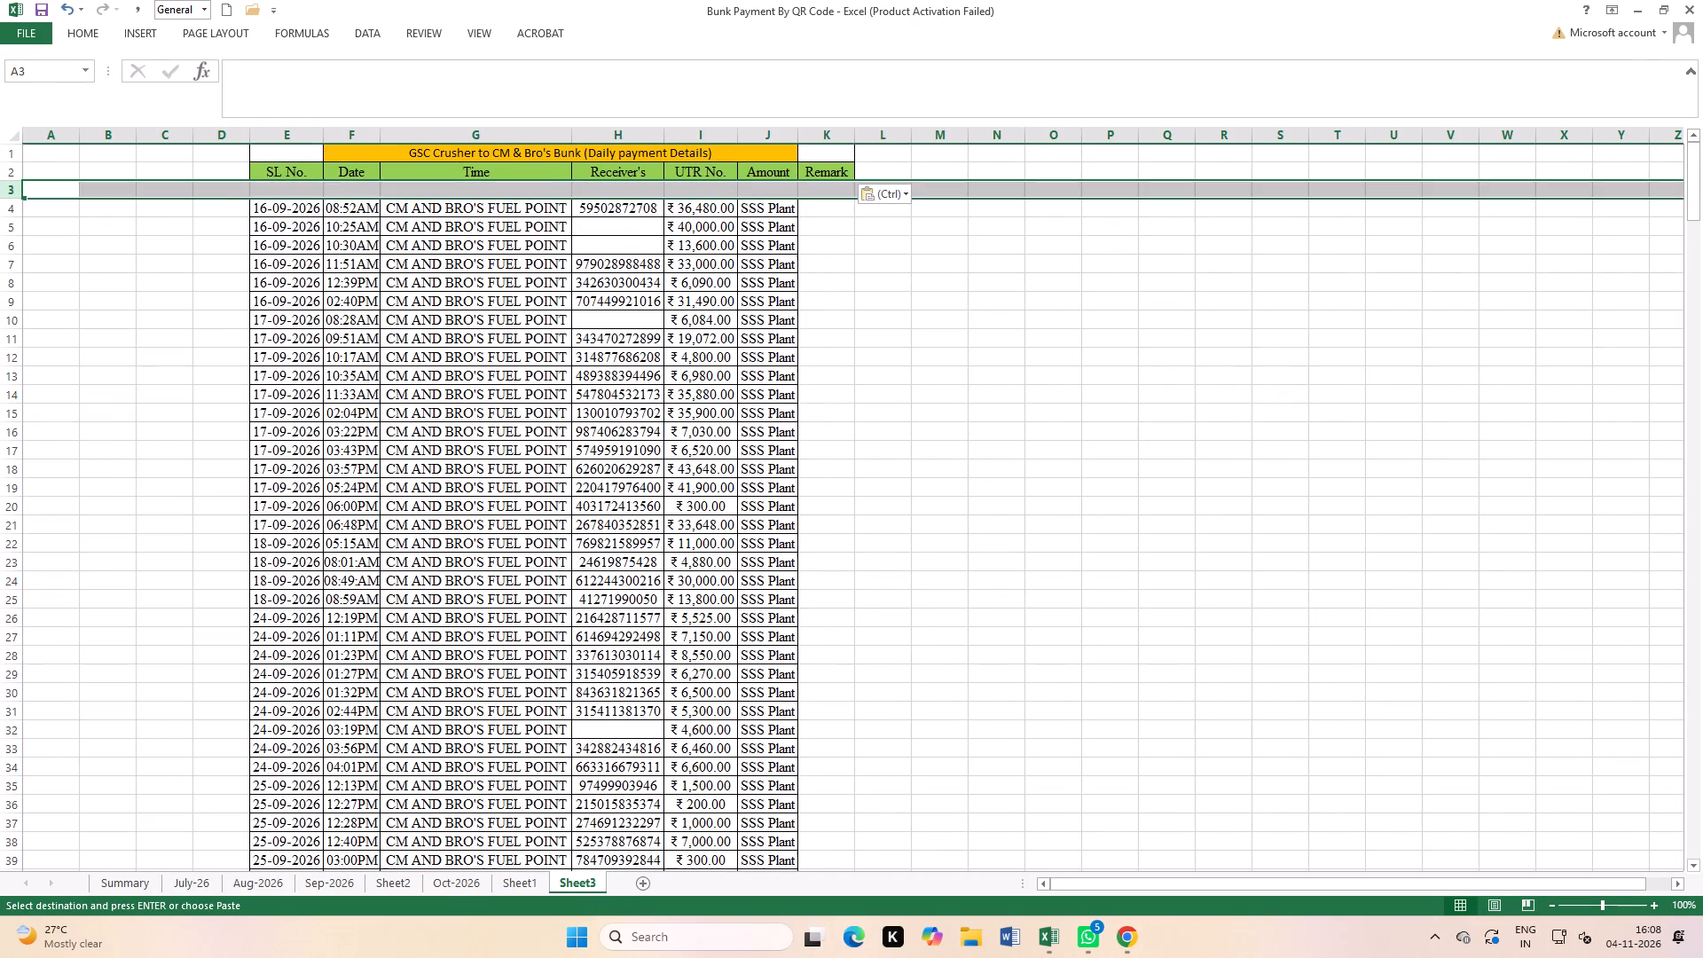
pyautogui.rightClick(218, 190)
pyautogui.click(264, 339)
pyautogui.click(867, 331)
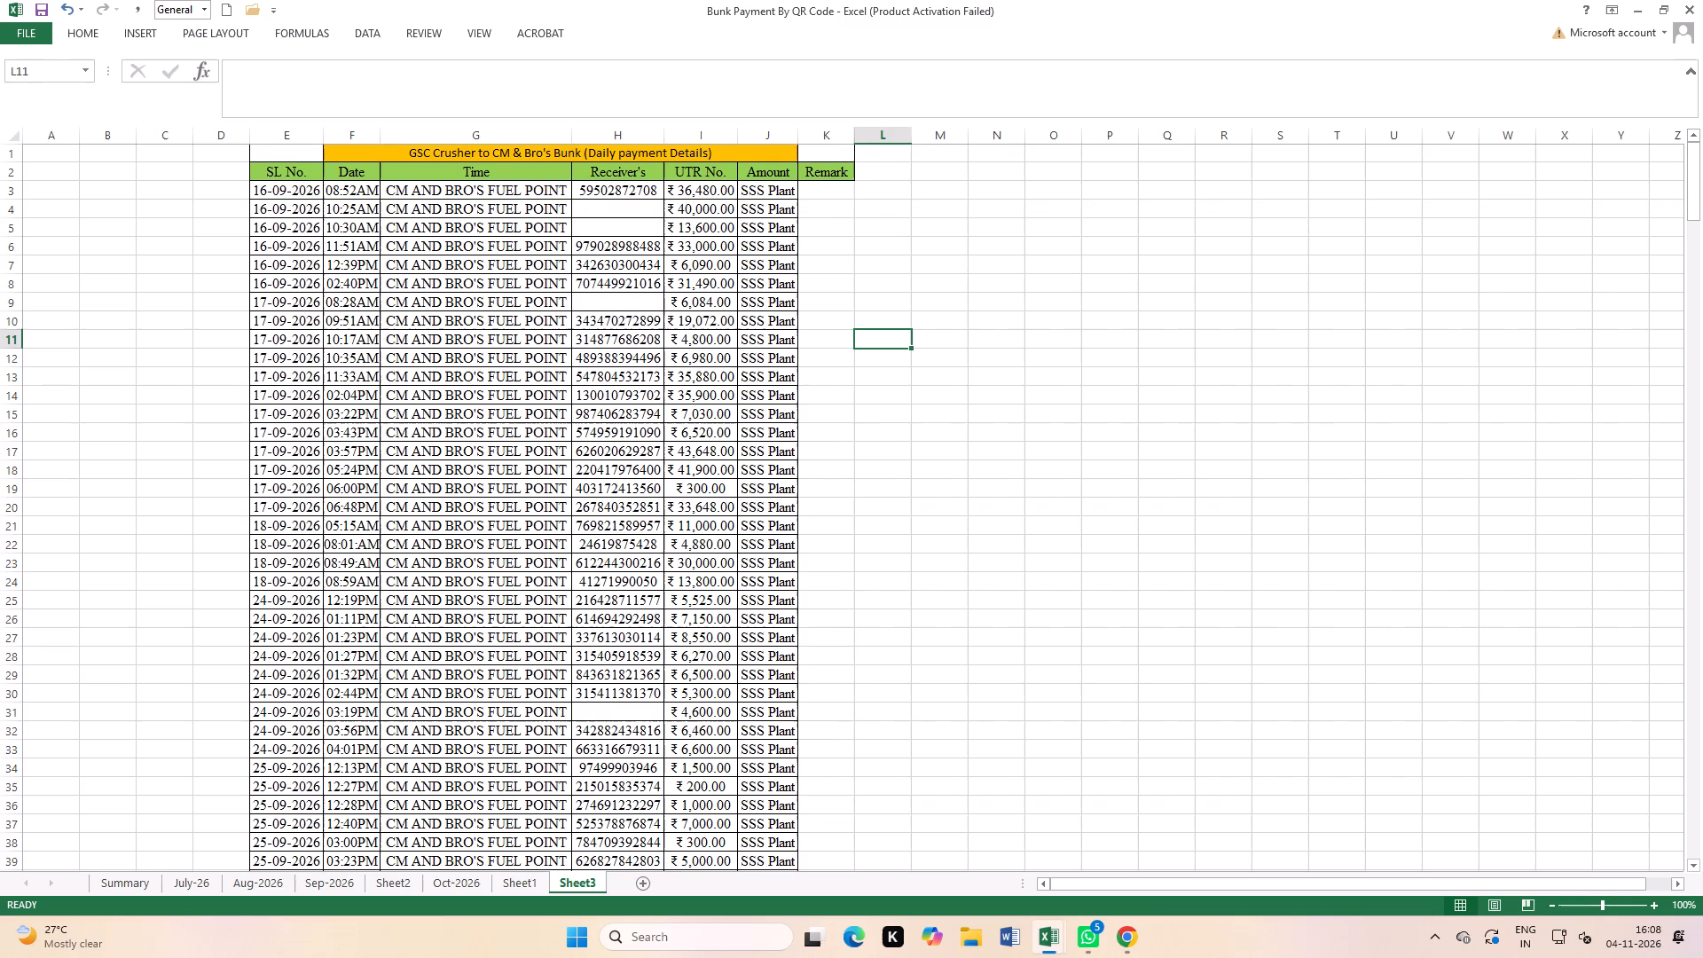
# Delete column K, which holds the Remark header, from Sheet3.
pyautogui.click(833, 125)
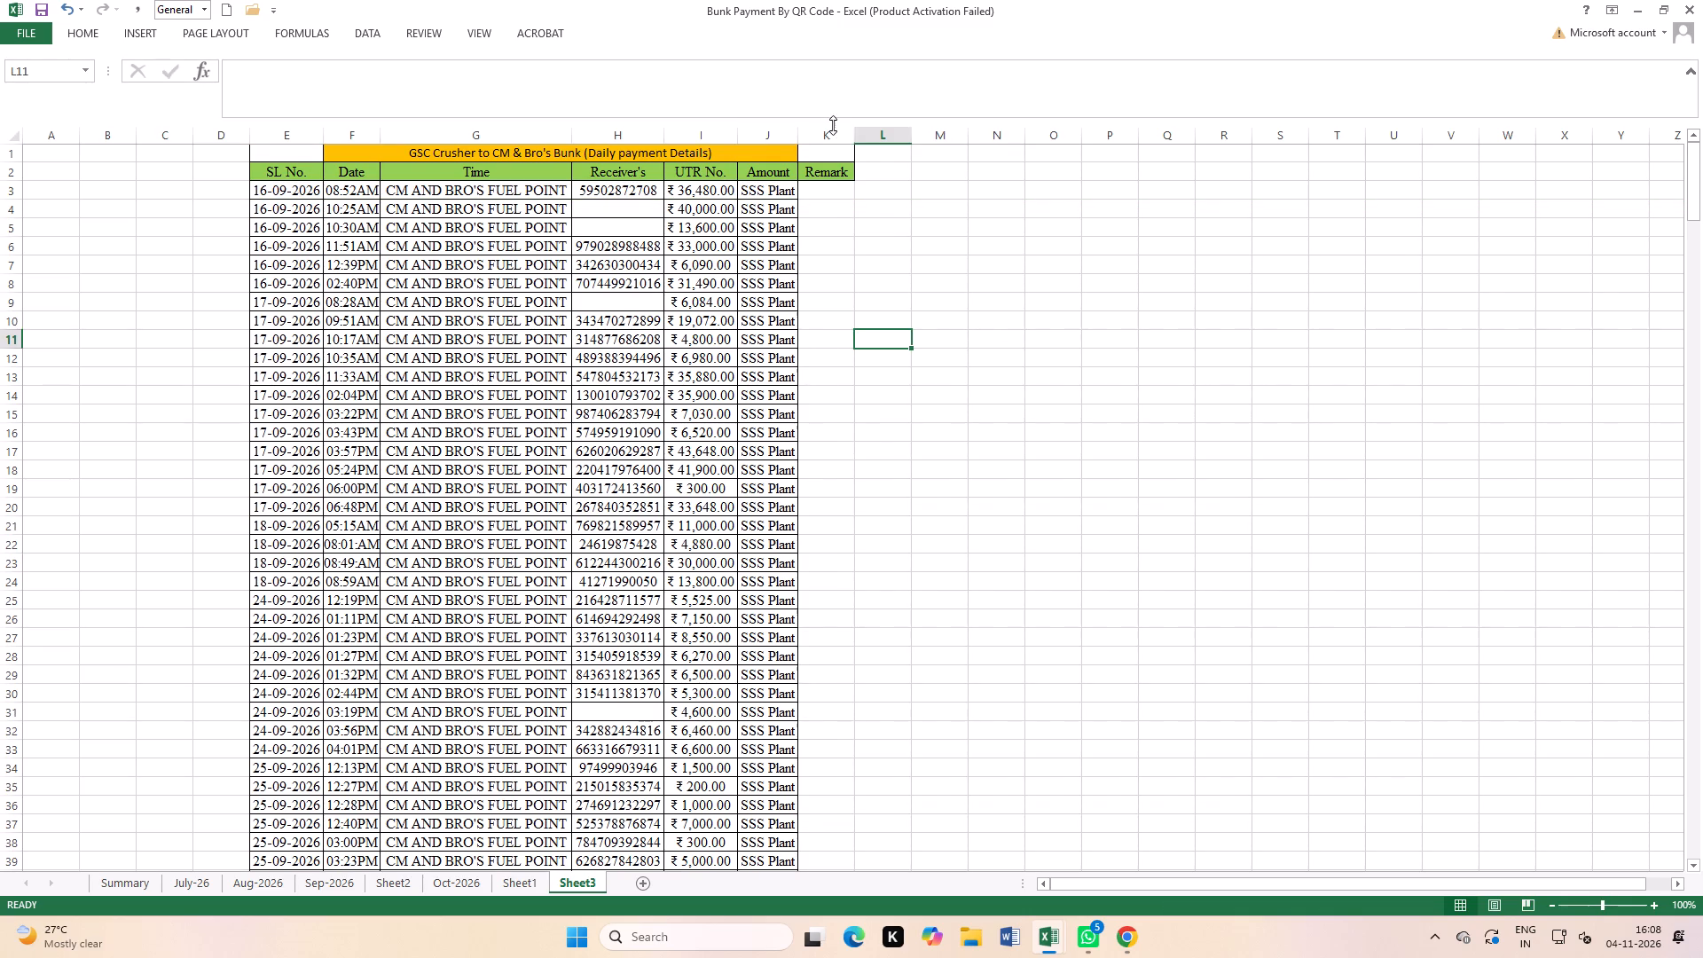
pyautogui.click(832, 141)
pyautogui.rightClick(828, 205)
pyautogui.click(879, 349)
pyautogui.click(1141, 359)
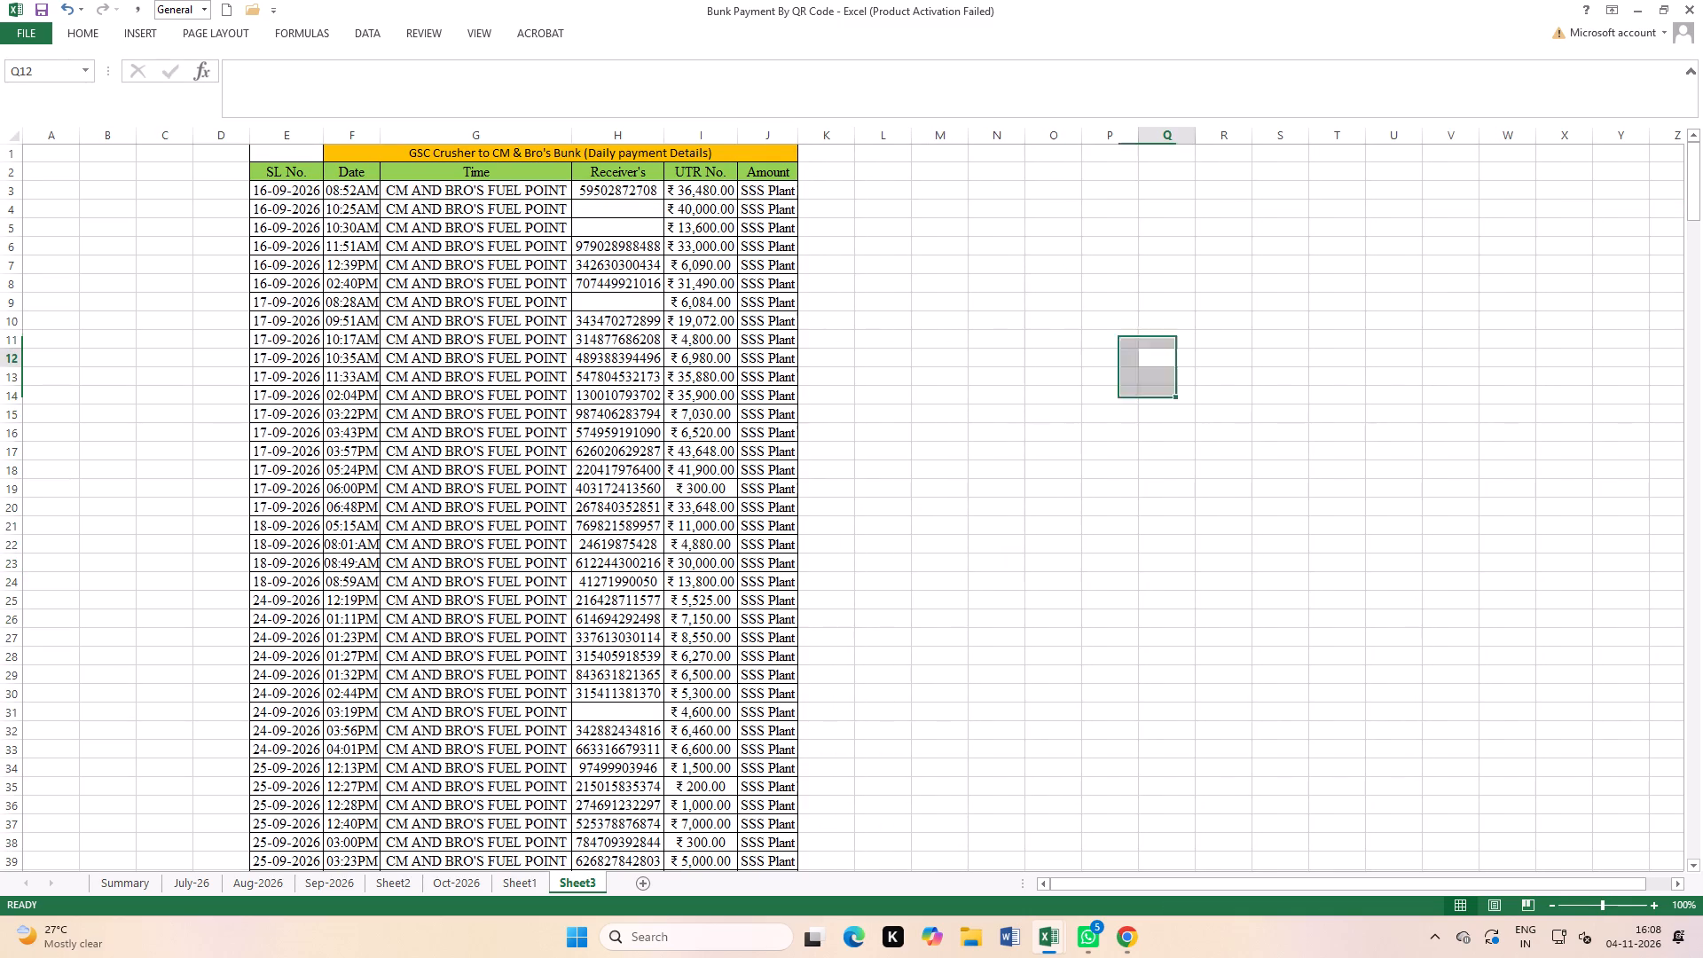
# Total the payment amounts of column I with AutoSum in cell I355, below the last entry on Sheet3.
pyautogui.moveTo(294, 156); pyautogui.dragTo(766, 957)
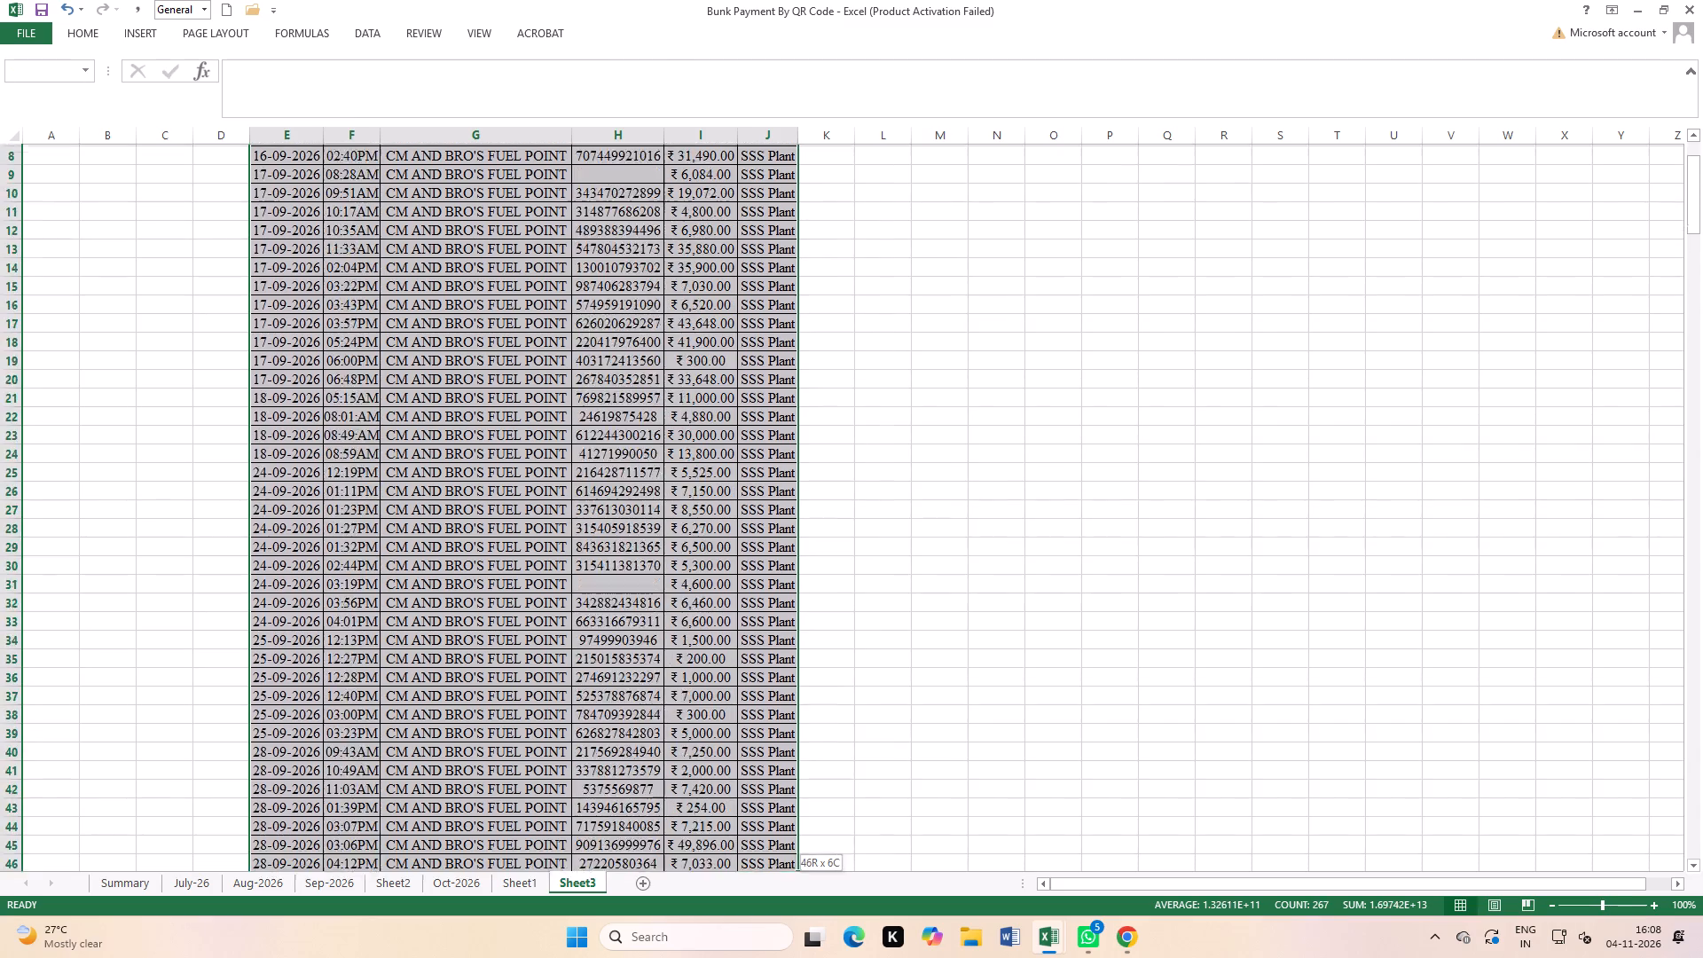
pyautogui.moveTo(766, 957); pyautogui.dragTo(767, 917)
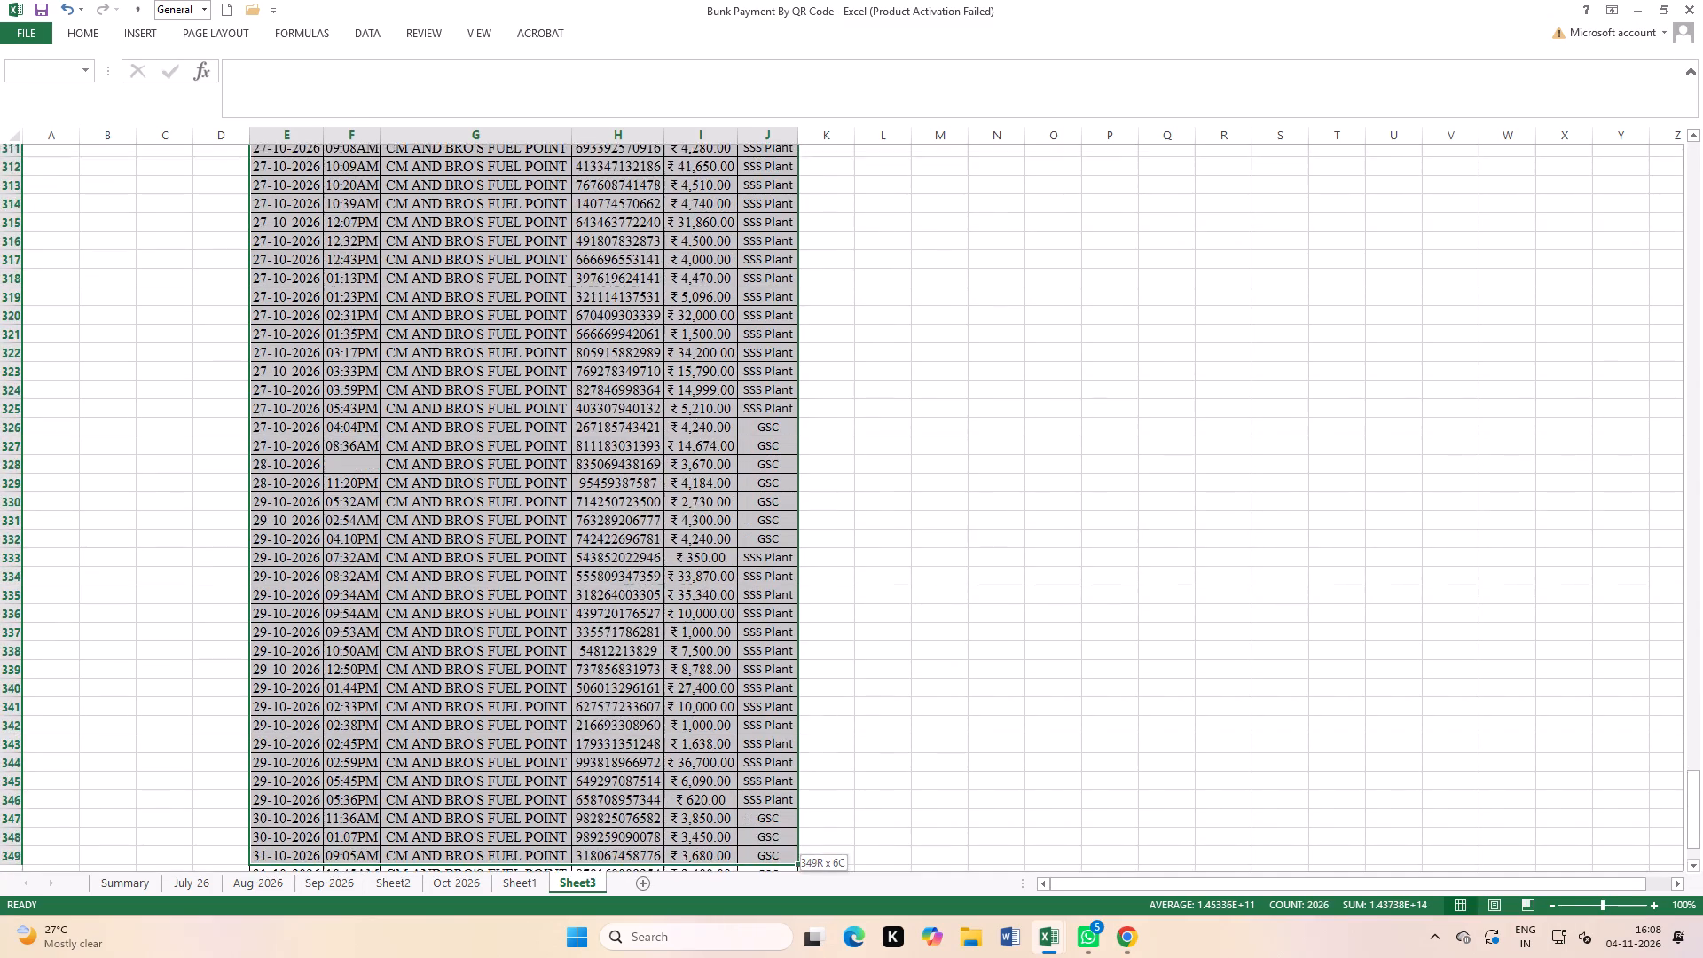
pyautogui.moveTo(767, 917); pyautogui.dragTo(776, 836)
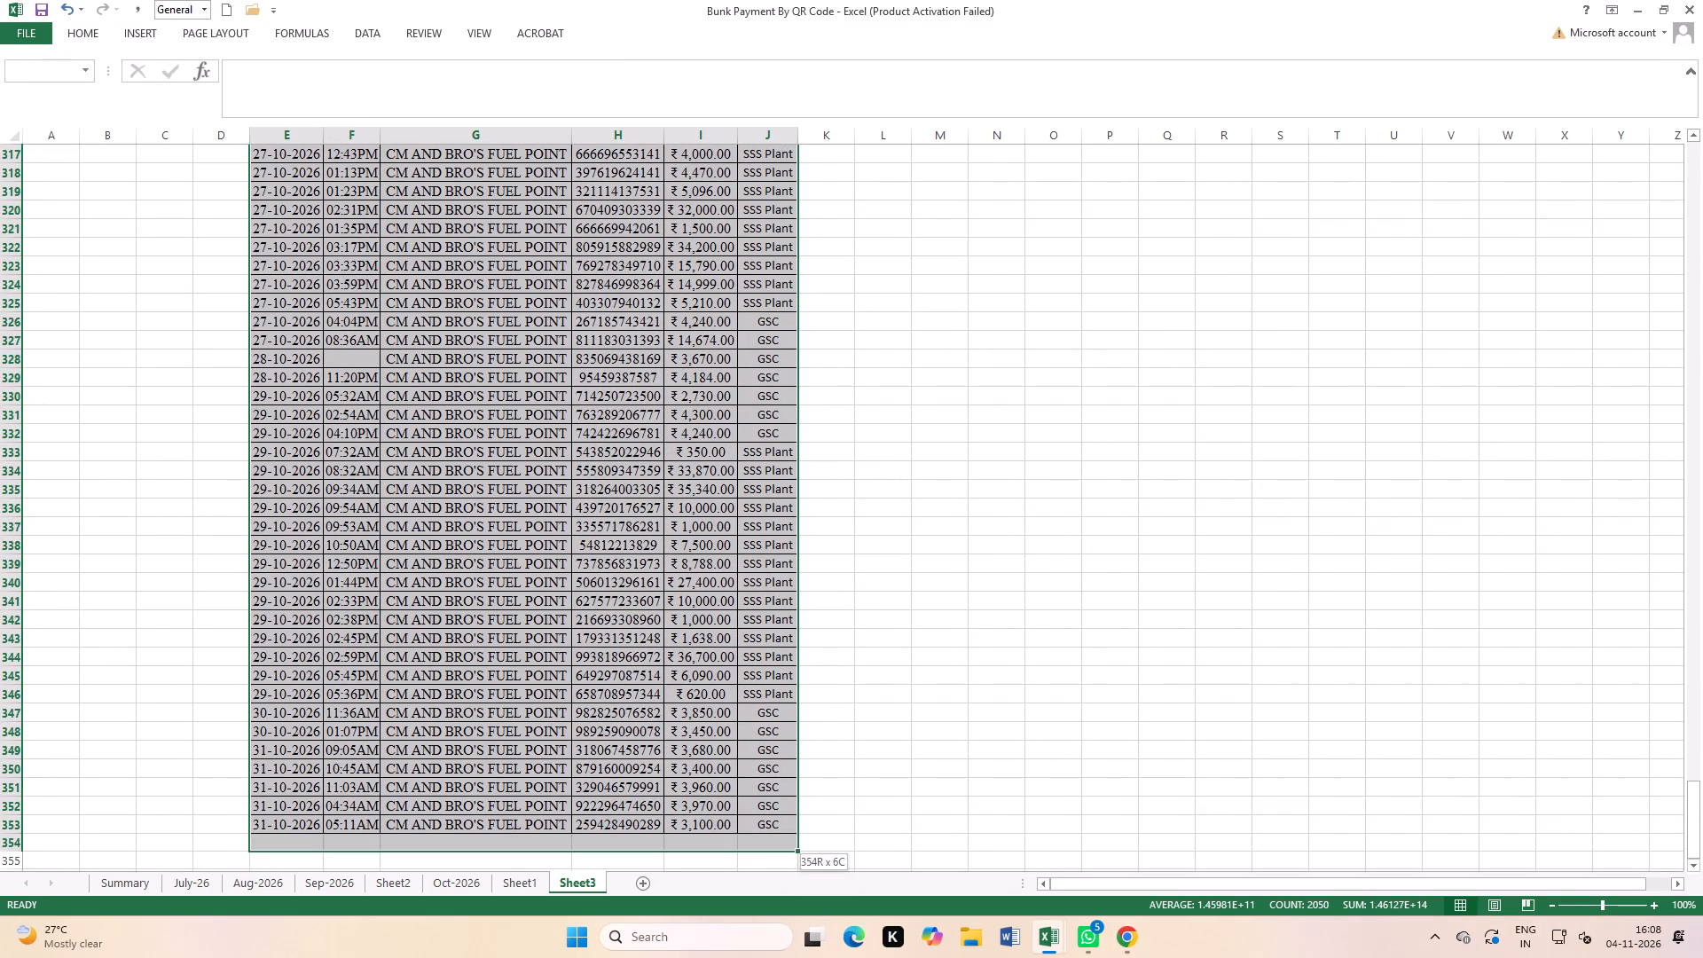
pyautogui.moveTo(776, 836); pyautogui.dragTo(786, 871)
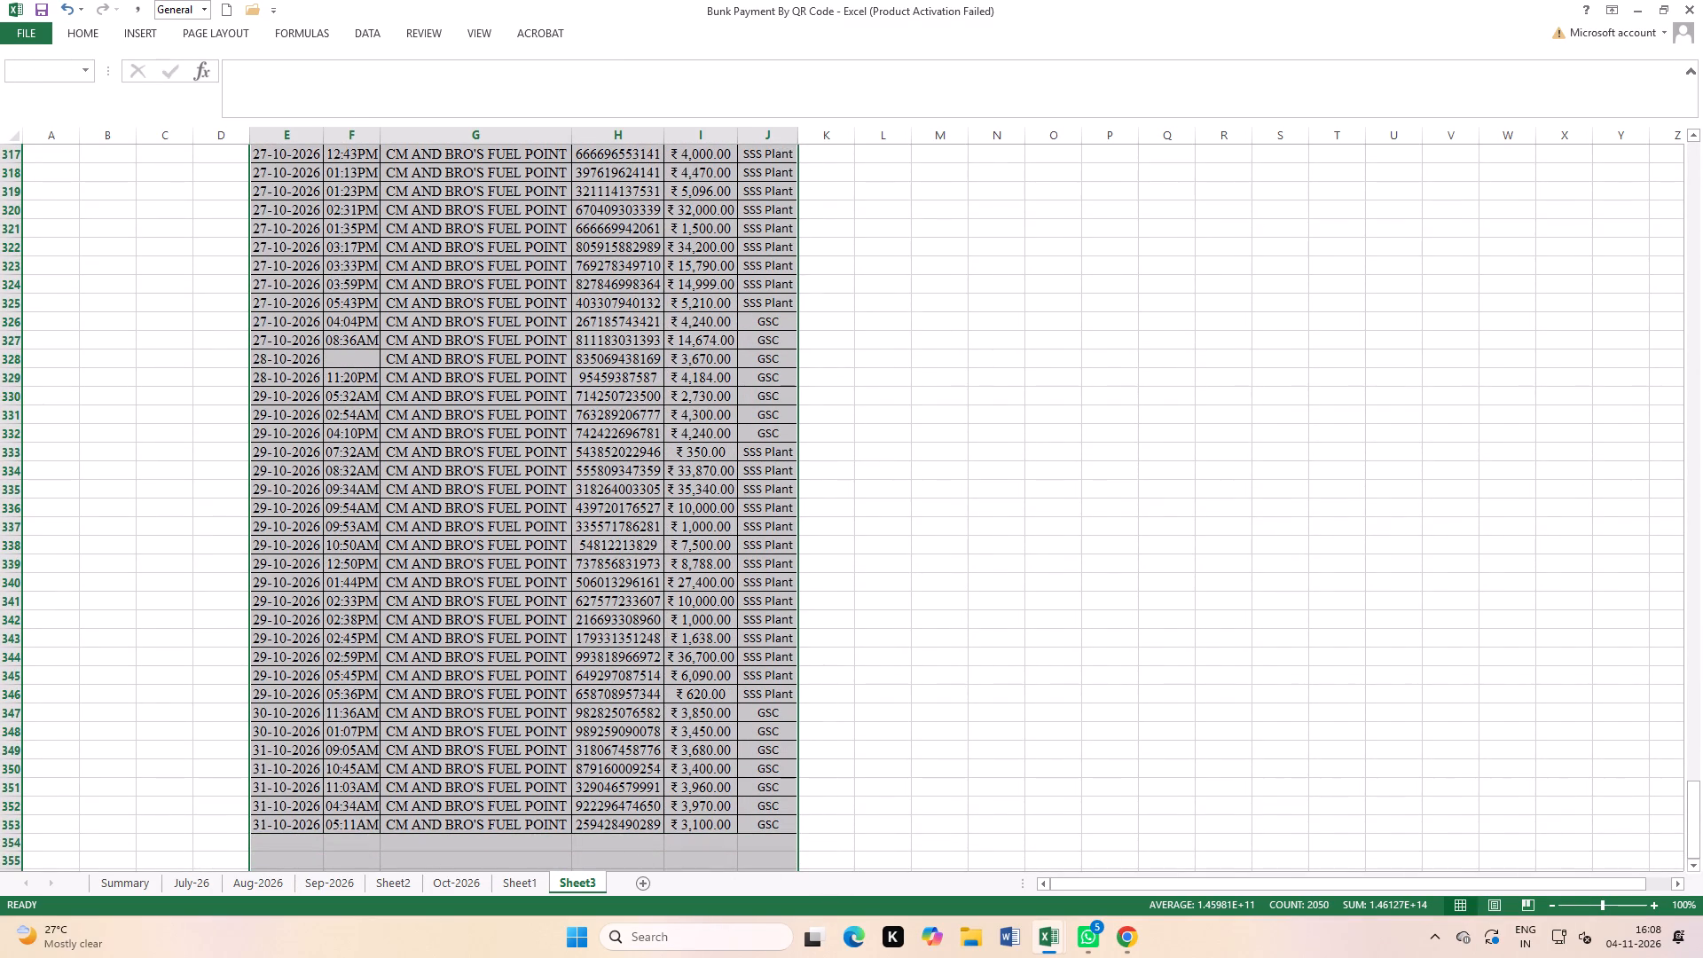
pyautogui.click(710, 864)
pyautogui.click(78, 30)
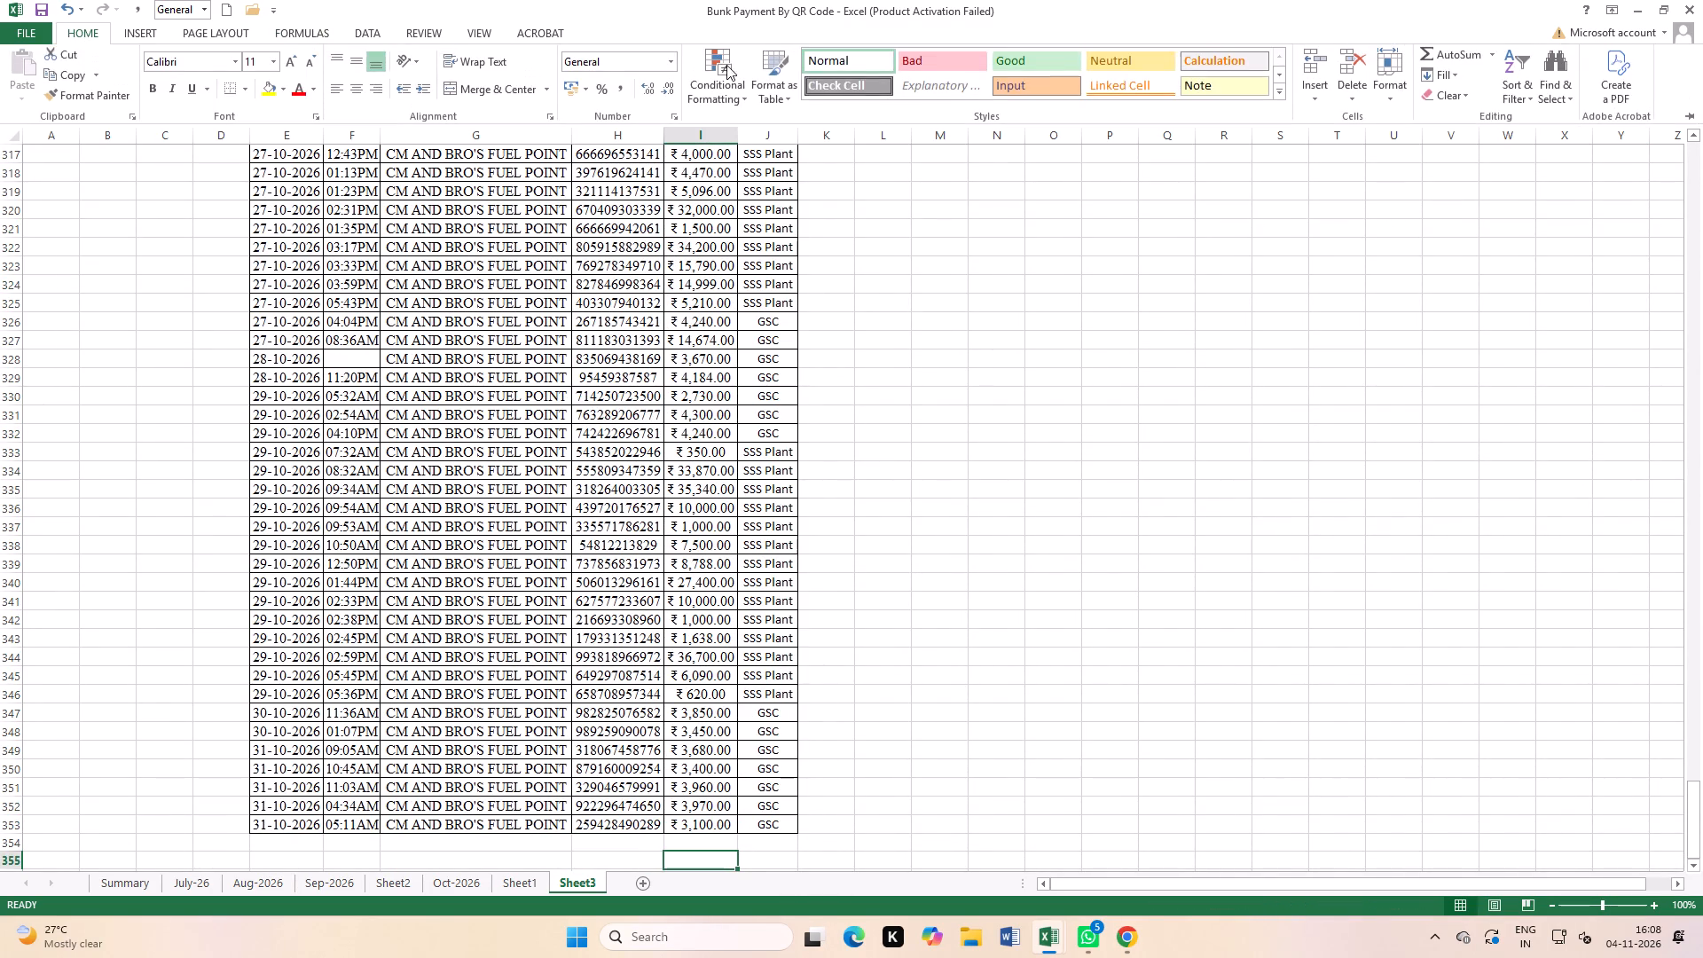
pyautogui.click(1450, 59)
pyautogui.press('Return')
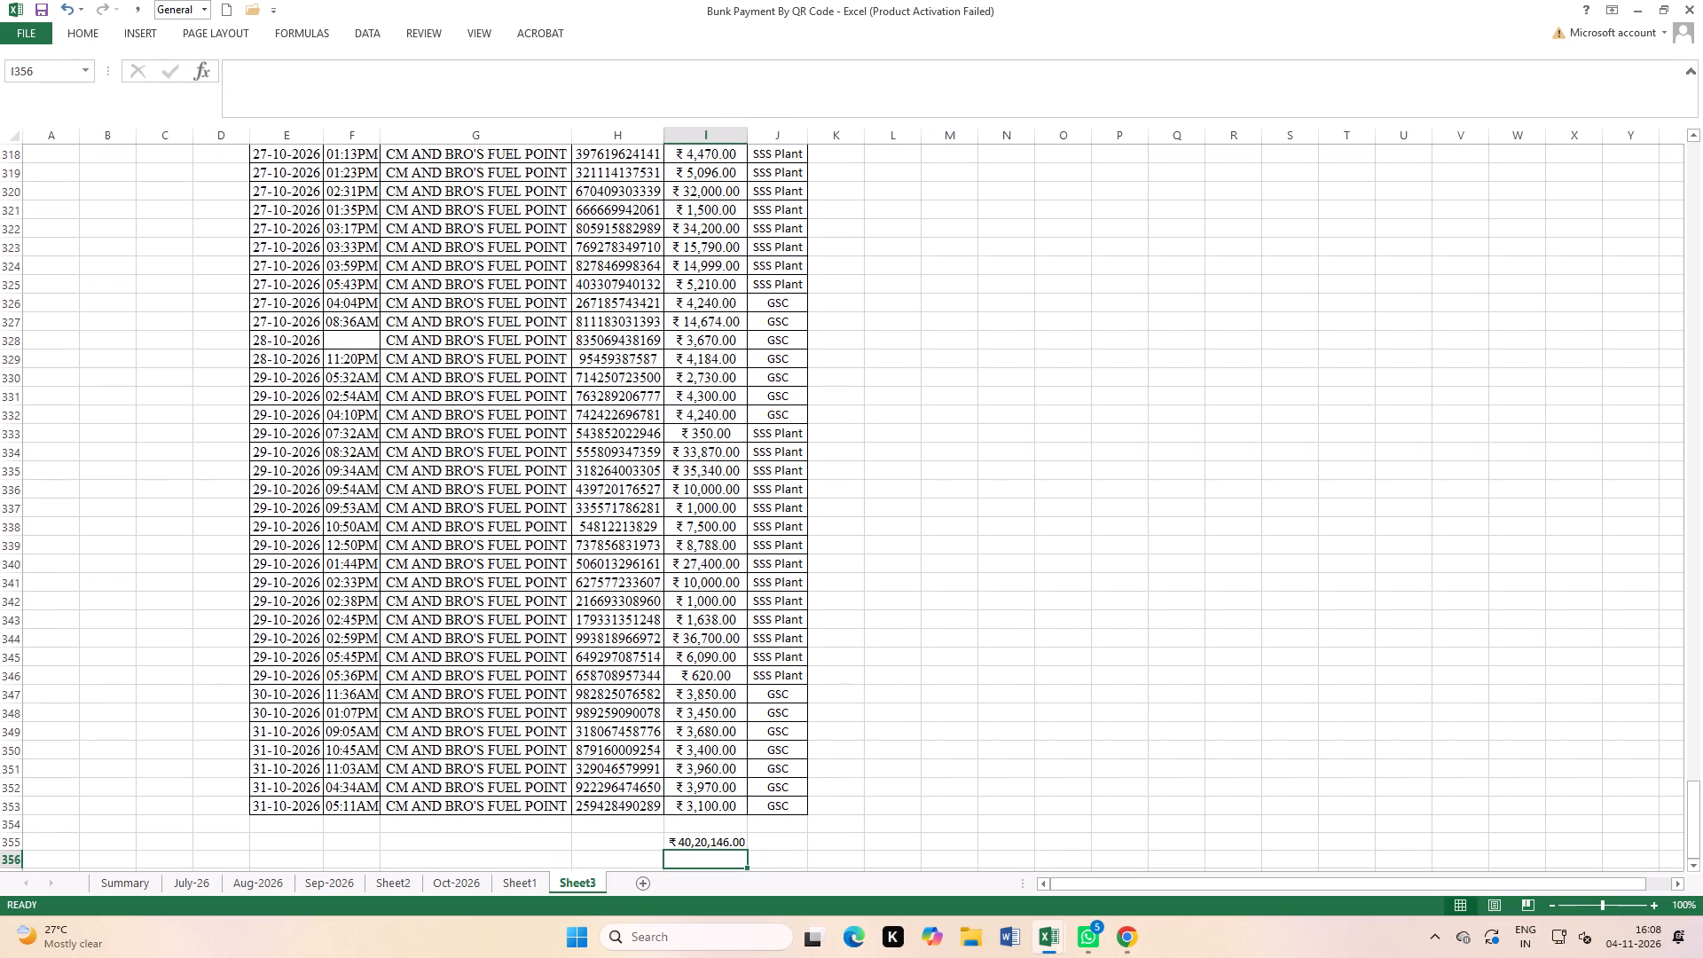
# Select the payment table with its headers and total, E1 to J355, and bring up its print preview.
pyautogui.click(1354, 445)
pyautogui.moveTo(1691, 790); pyautogui.dragTo(1702, 0)
pyautogui.moveTo(296, 153); pyautogui.dragTo(701, 349)
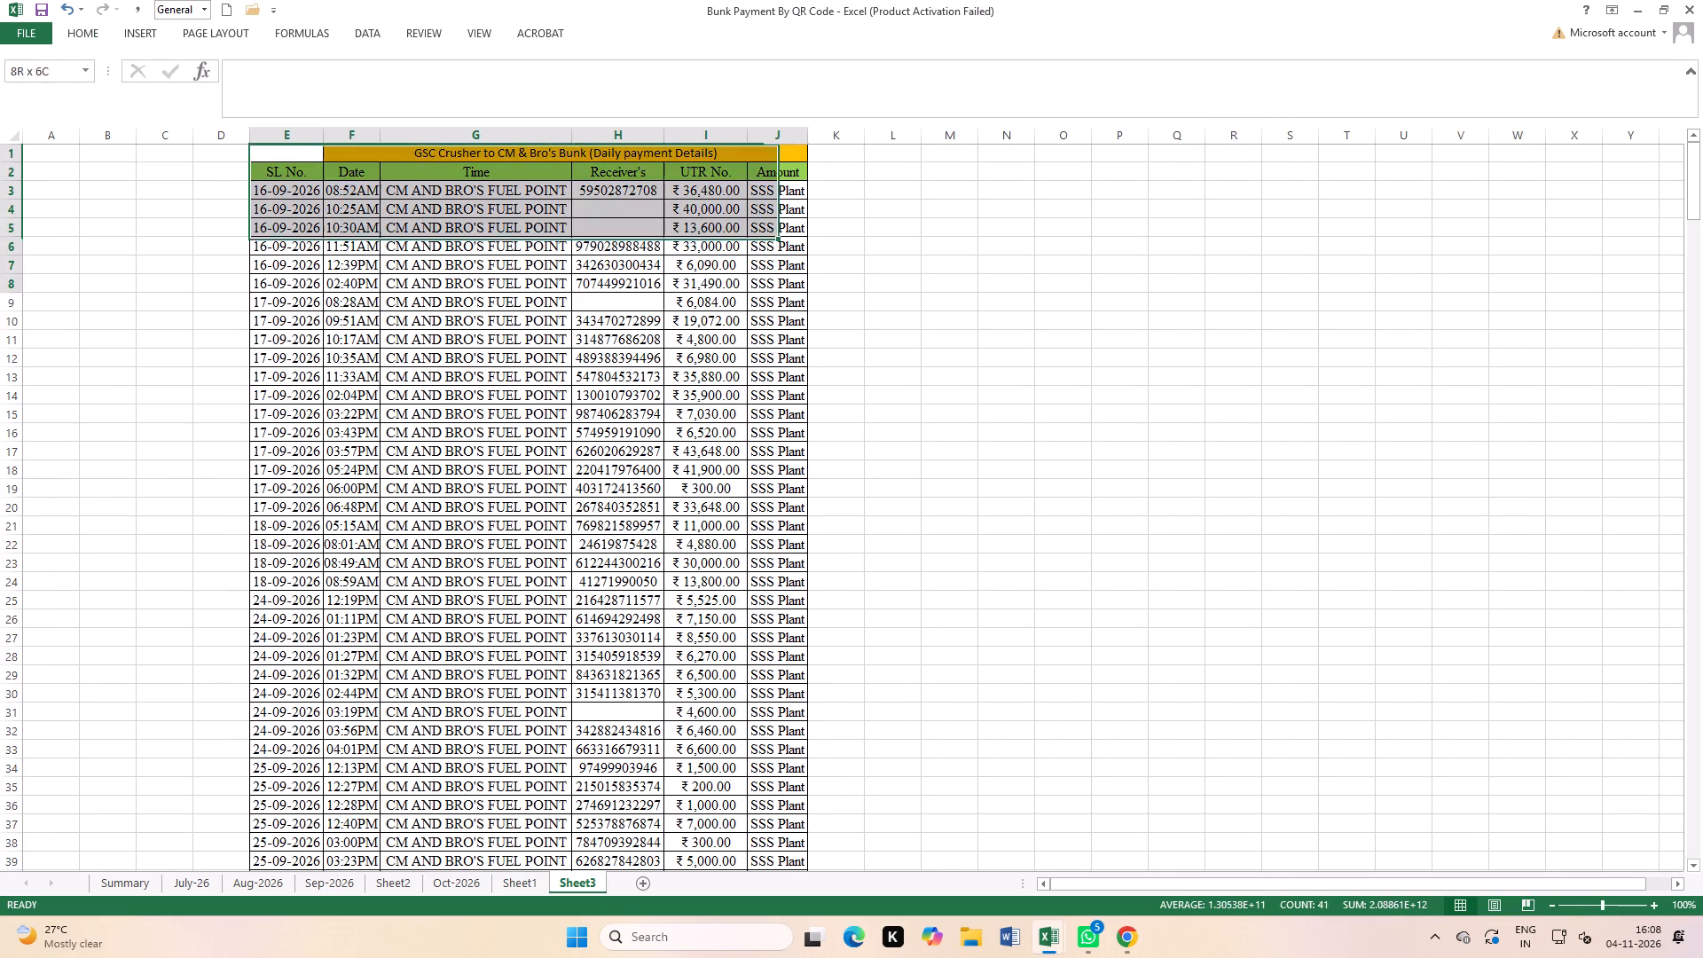
pyautogui.moveTo(701, 349); pyautogui.dragTo(792, 957)
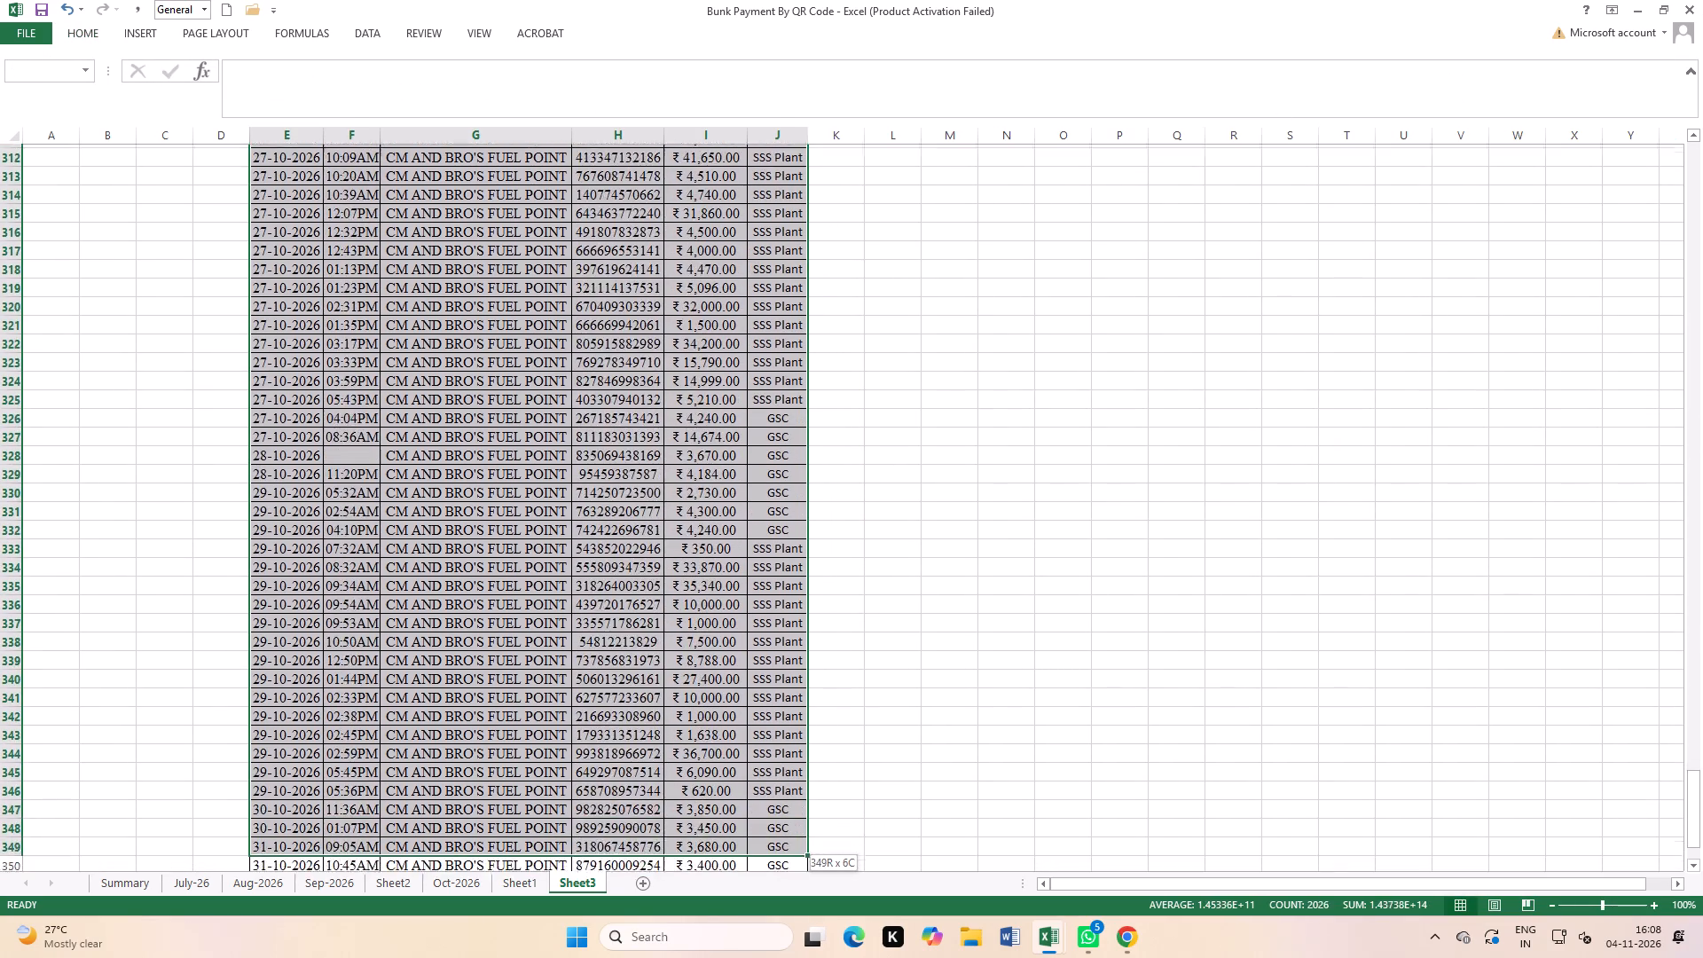
pyautogui.moveTo(792, 957); pyautogui.dragTo(807, 851)
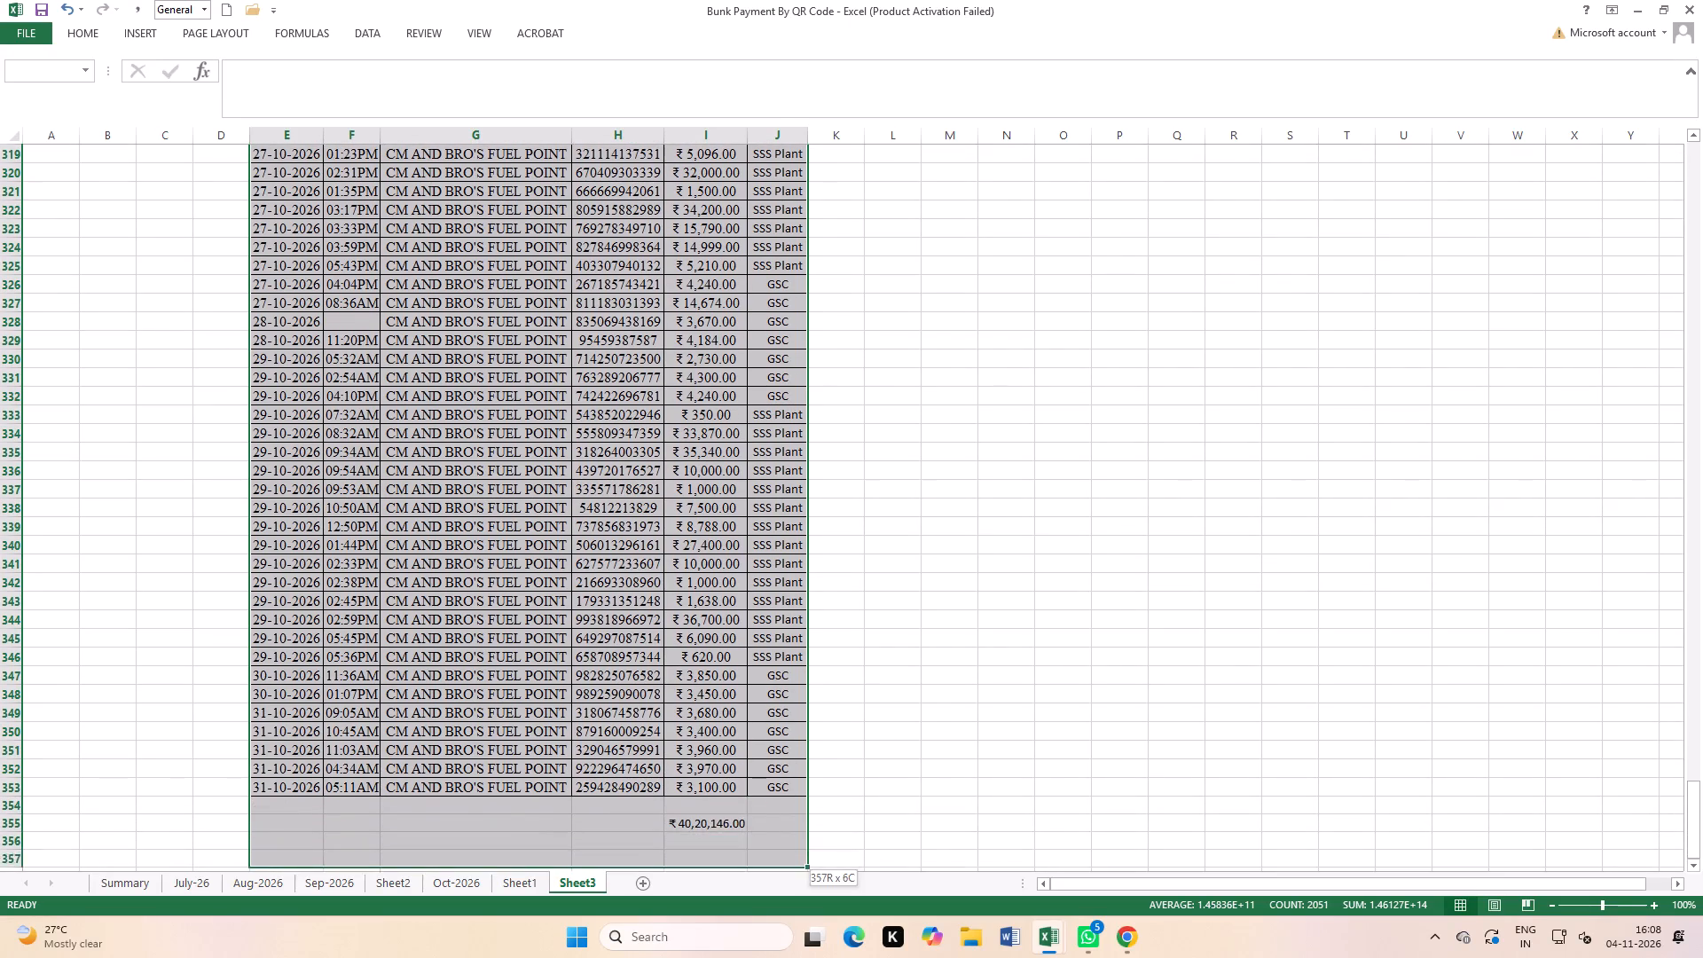
pyautogui.moveTo(807, 851); pyautogui.dragTo(807, 826)
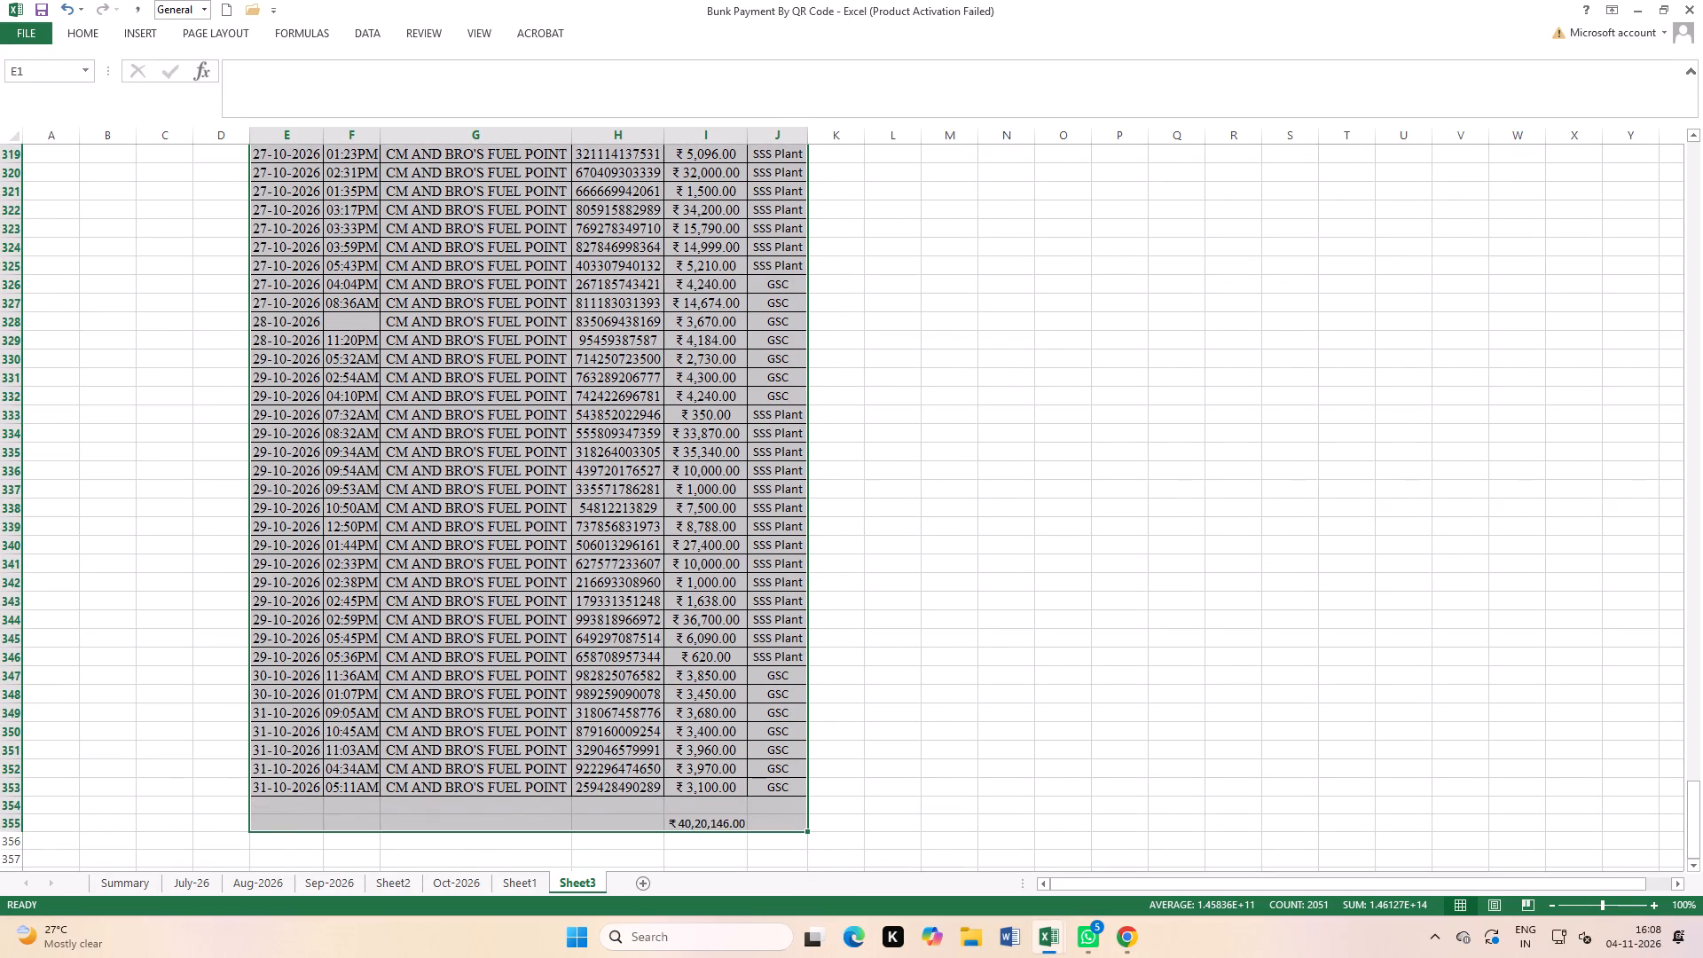
pyautogui.hotkey('ctrl', 'p')
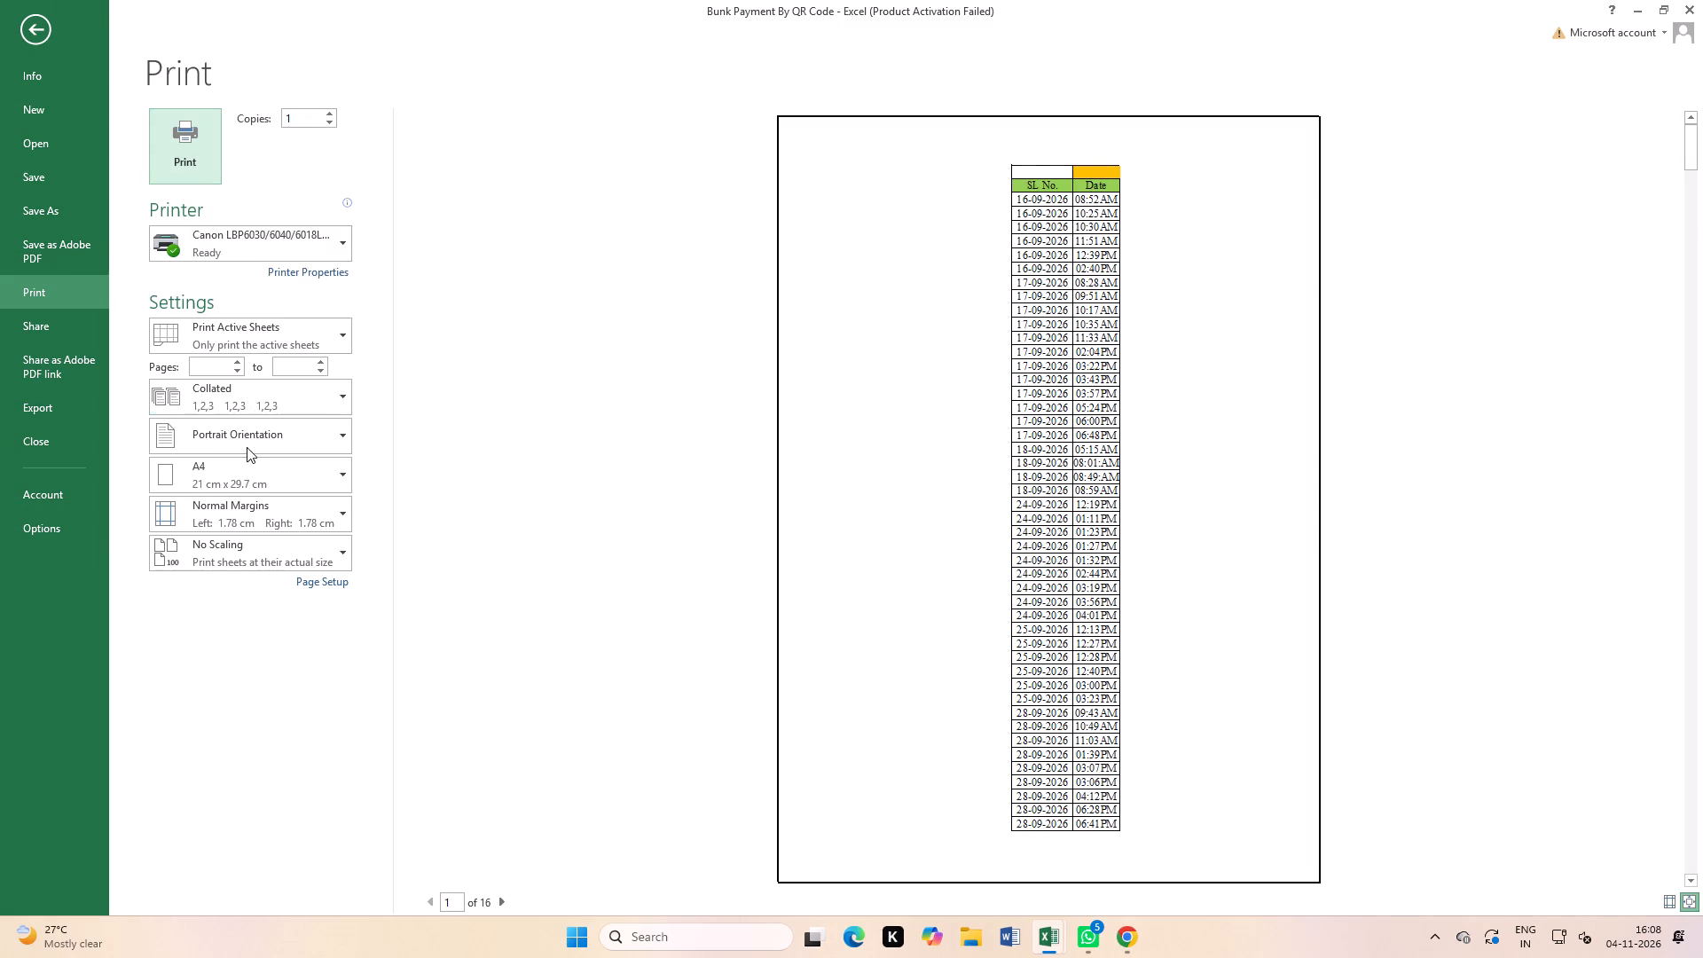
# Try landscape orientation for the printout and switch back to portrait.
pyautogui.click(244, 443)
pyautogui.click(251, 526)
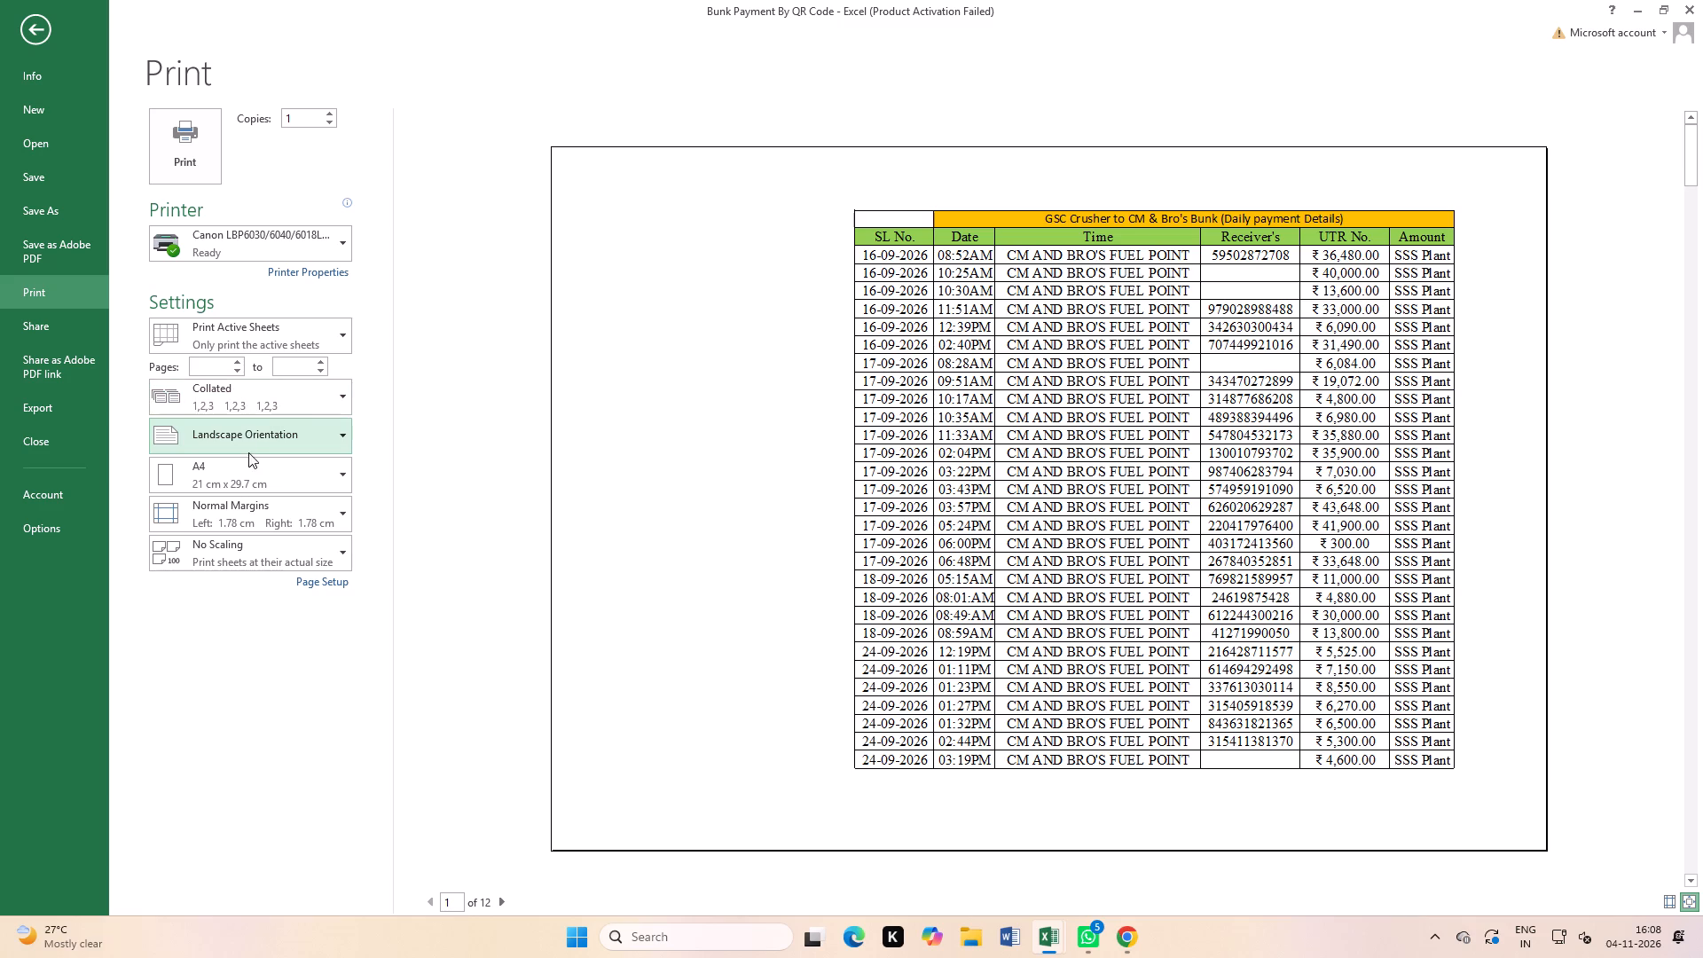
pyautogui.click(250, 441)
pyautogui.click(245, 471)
# Limit the printout to the current selection and look through the preview pages.
pyautogui.click(267, 329)
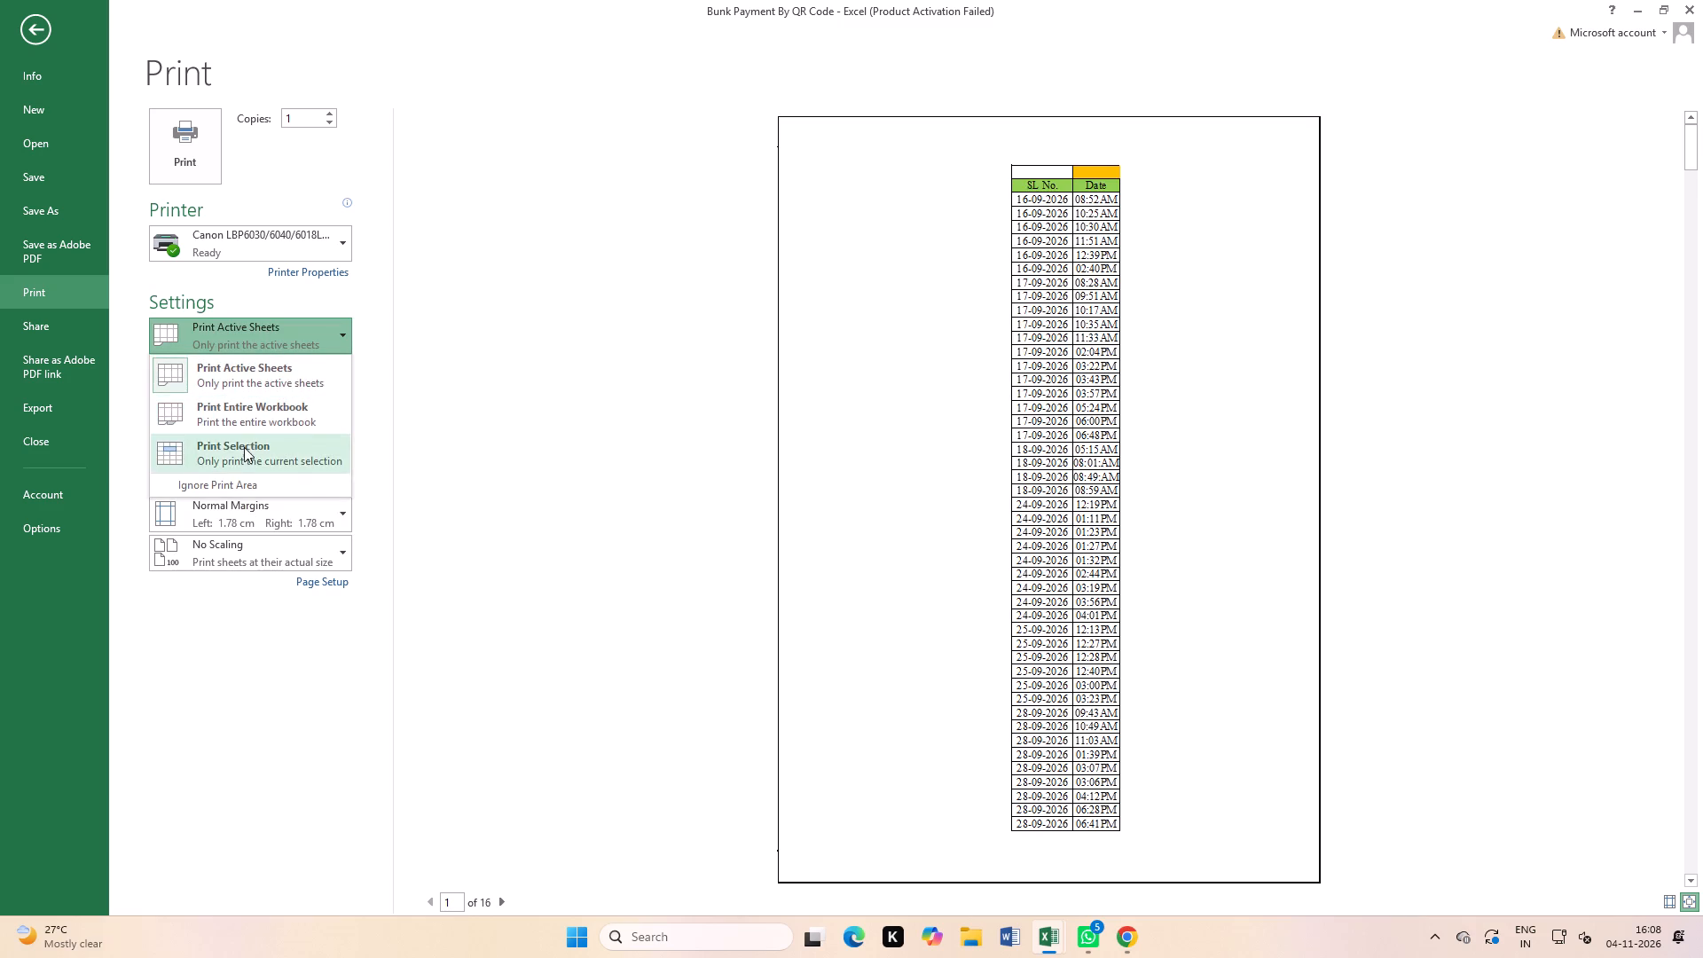
pyautogui.click(242, 451)
pyautogui.scroll(-6, 1152, 612)
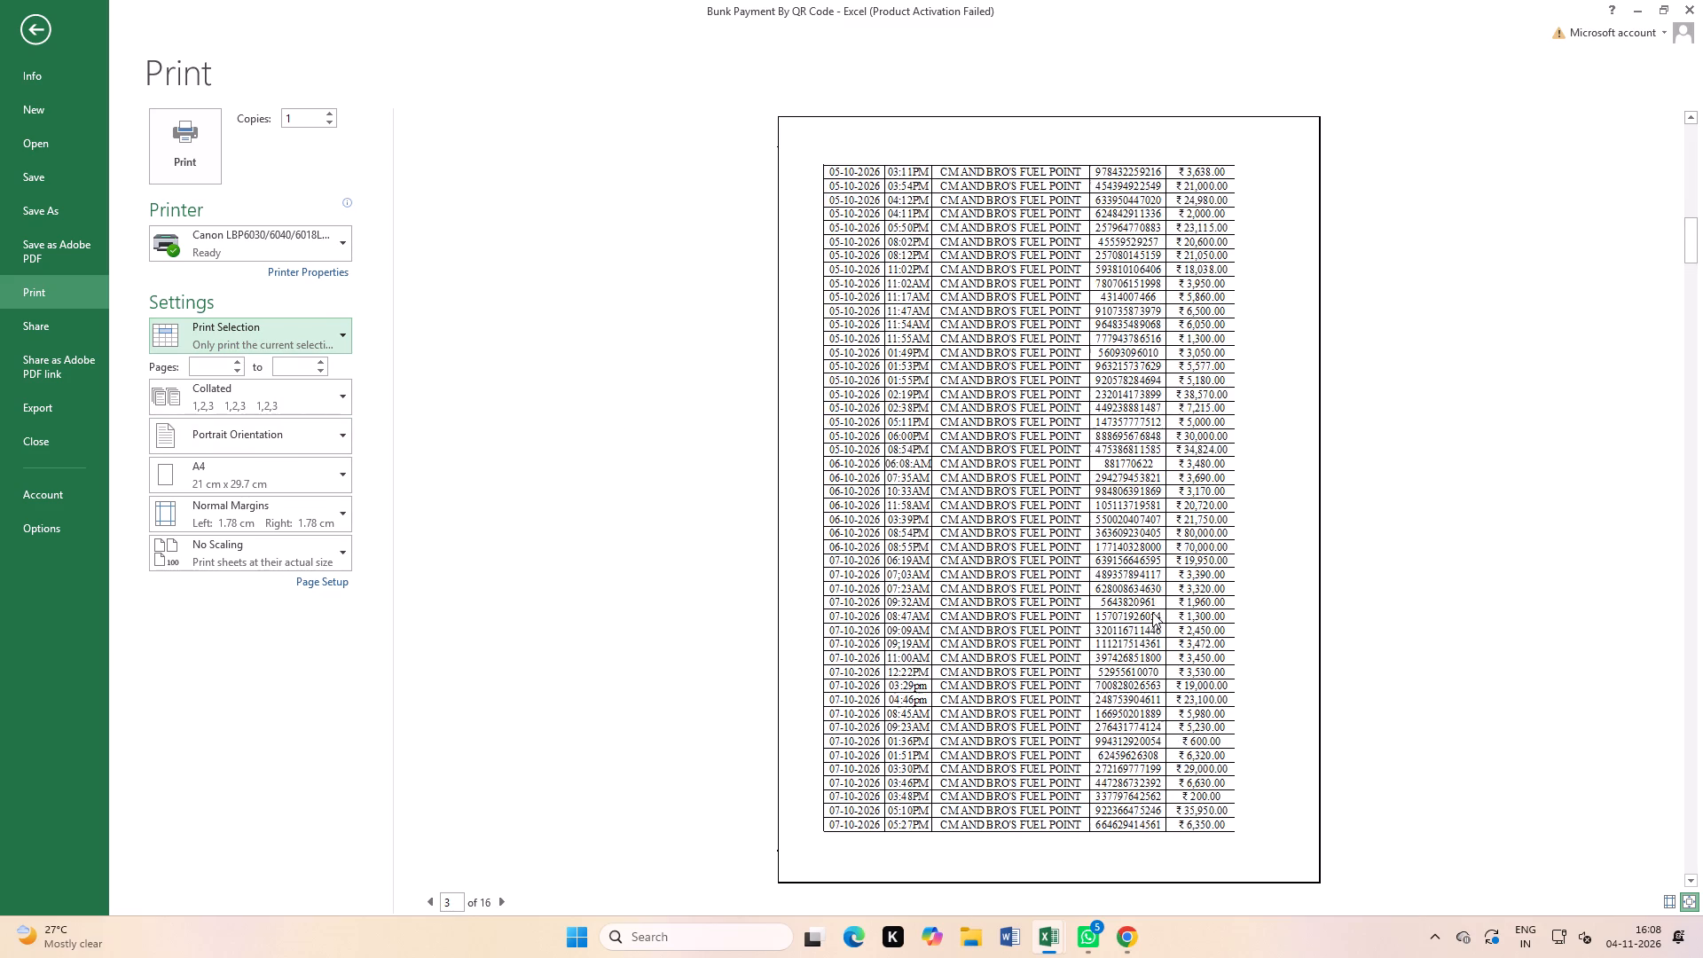
pyautogui.scroll(-7, 1151, 613)
pyautogui.scroll(-20, 1153, 628)
pyautogui.scroll(-1, 1153, 628)
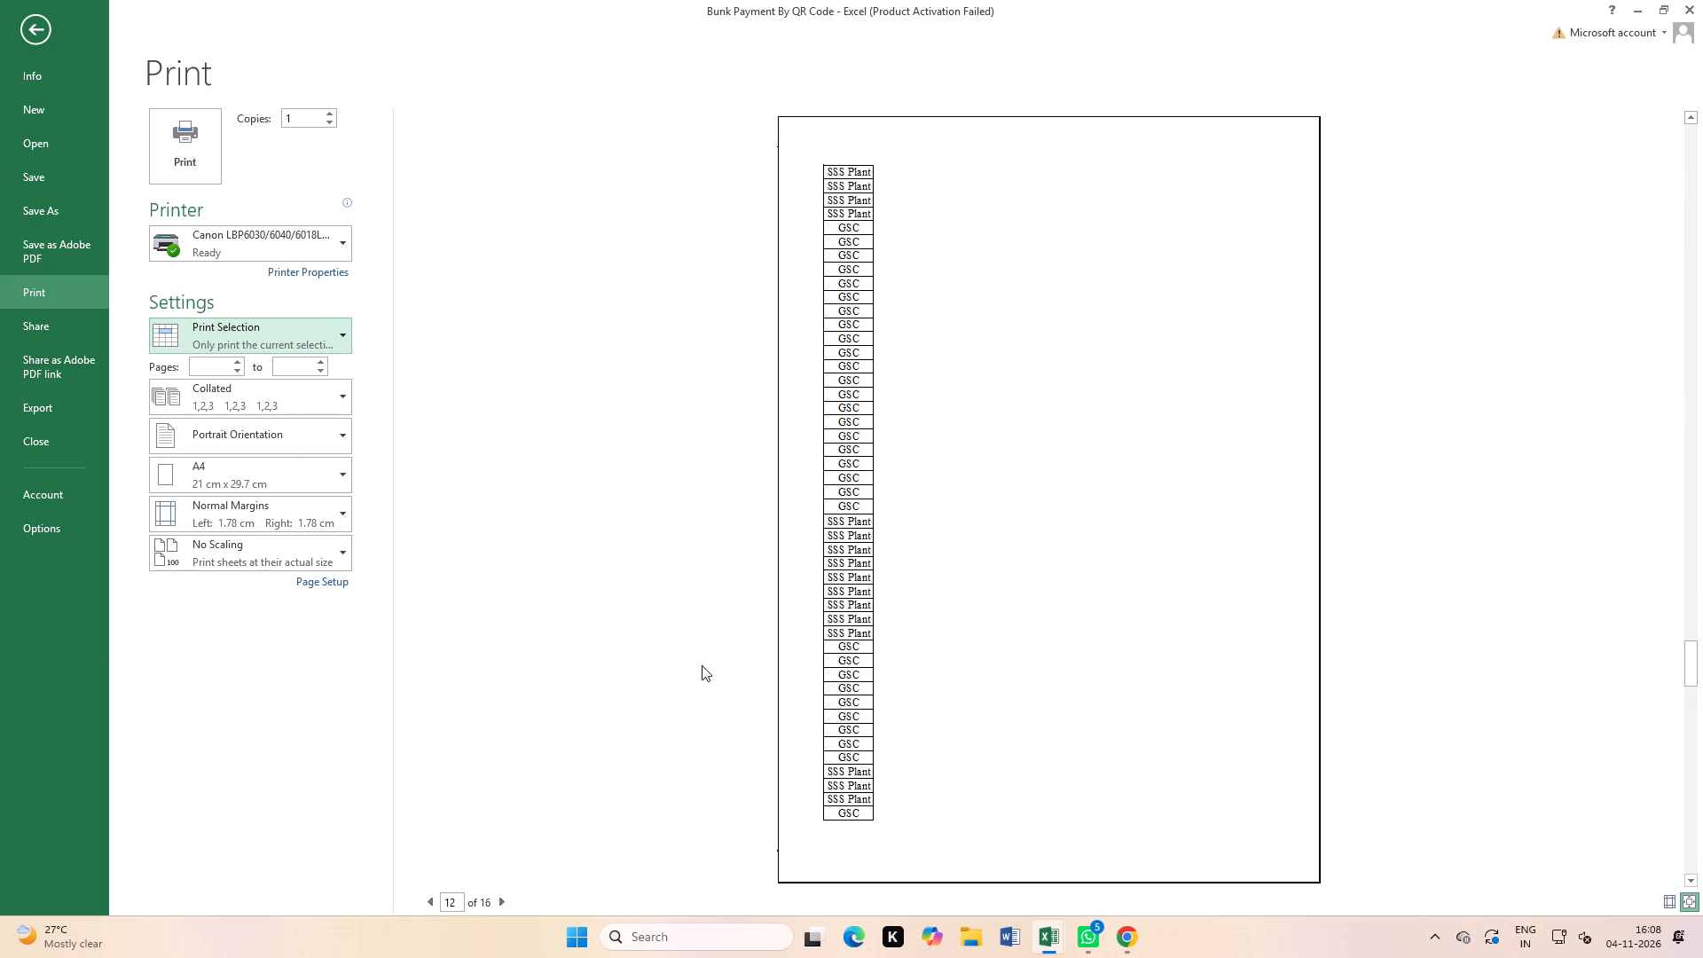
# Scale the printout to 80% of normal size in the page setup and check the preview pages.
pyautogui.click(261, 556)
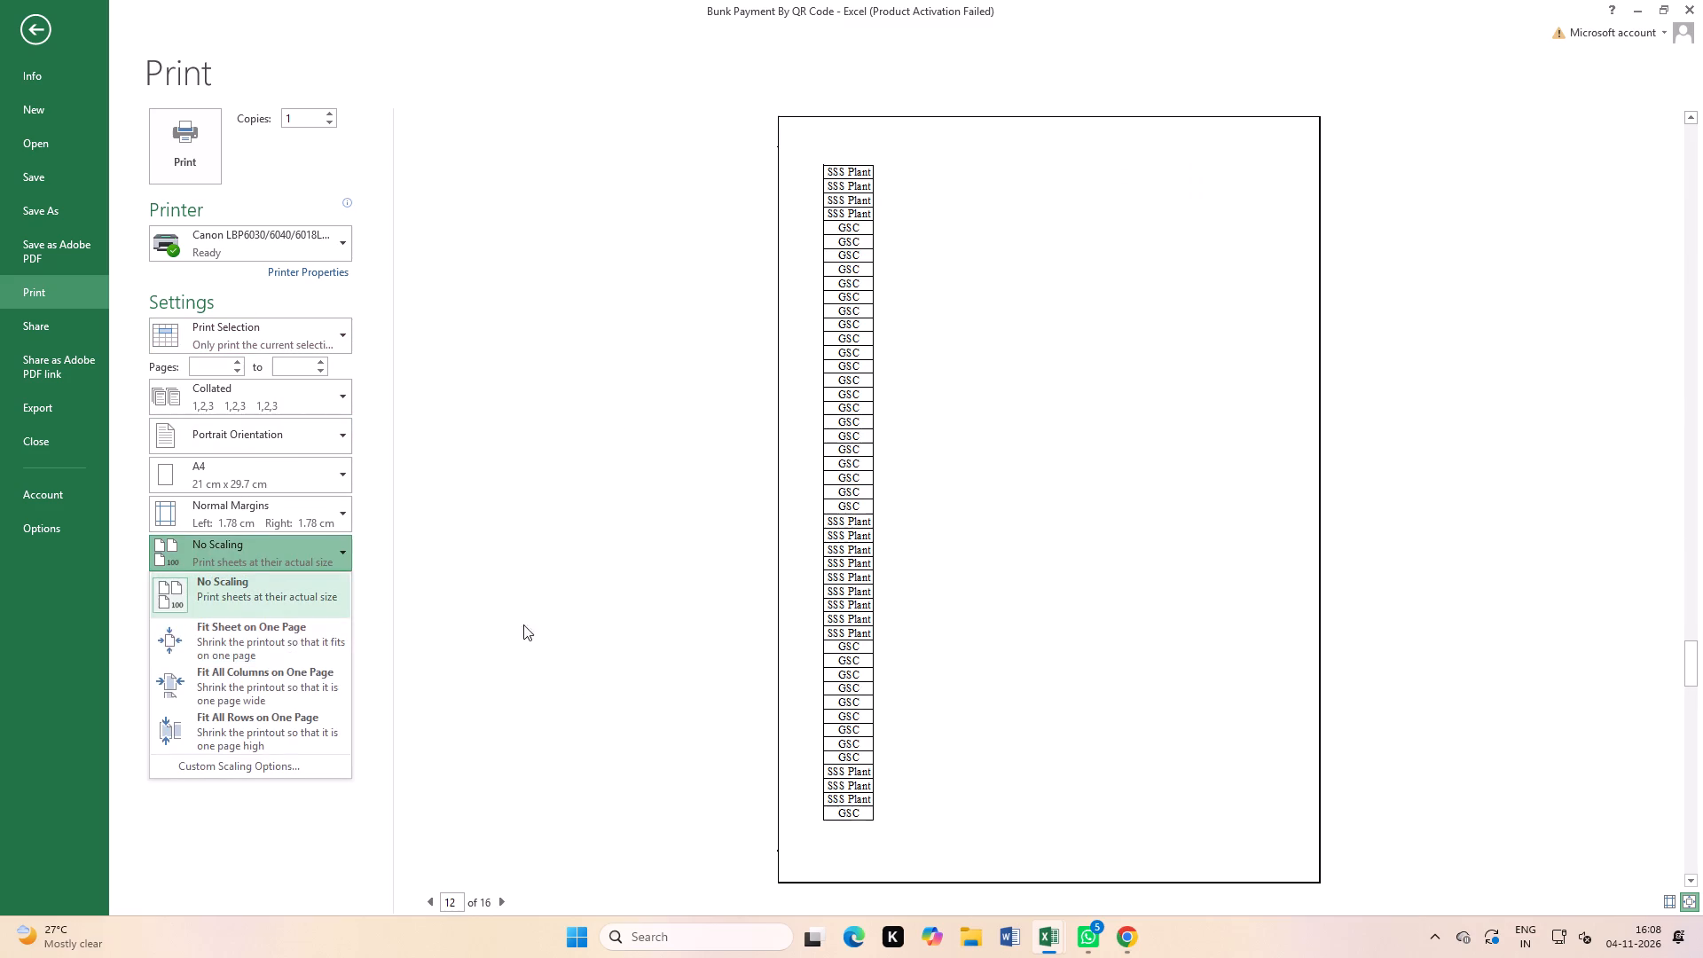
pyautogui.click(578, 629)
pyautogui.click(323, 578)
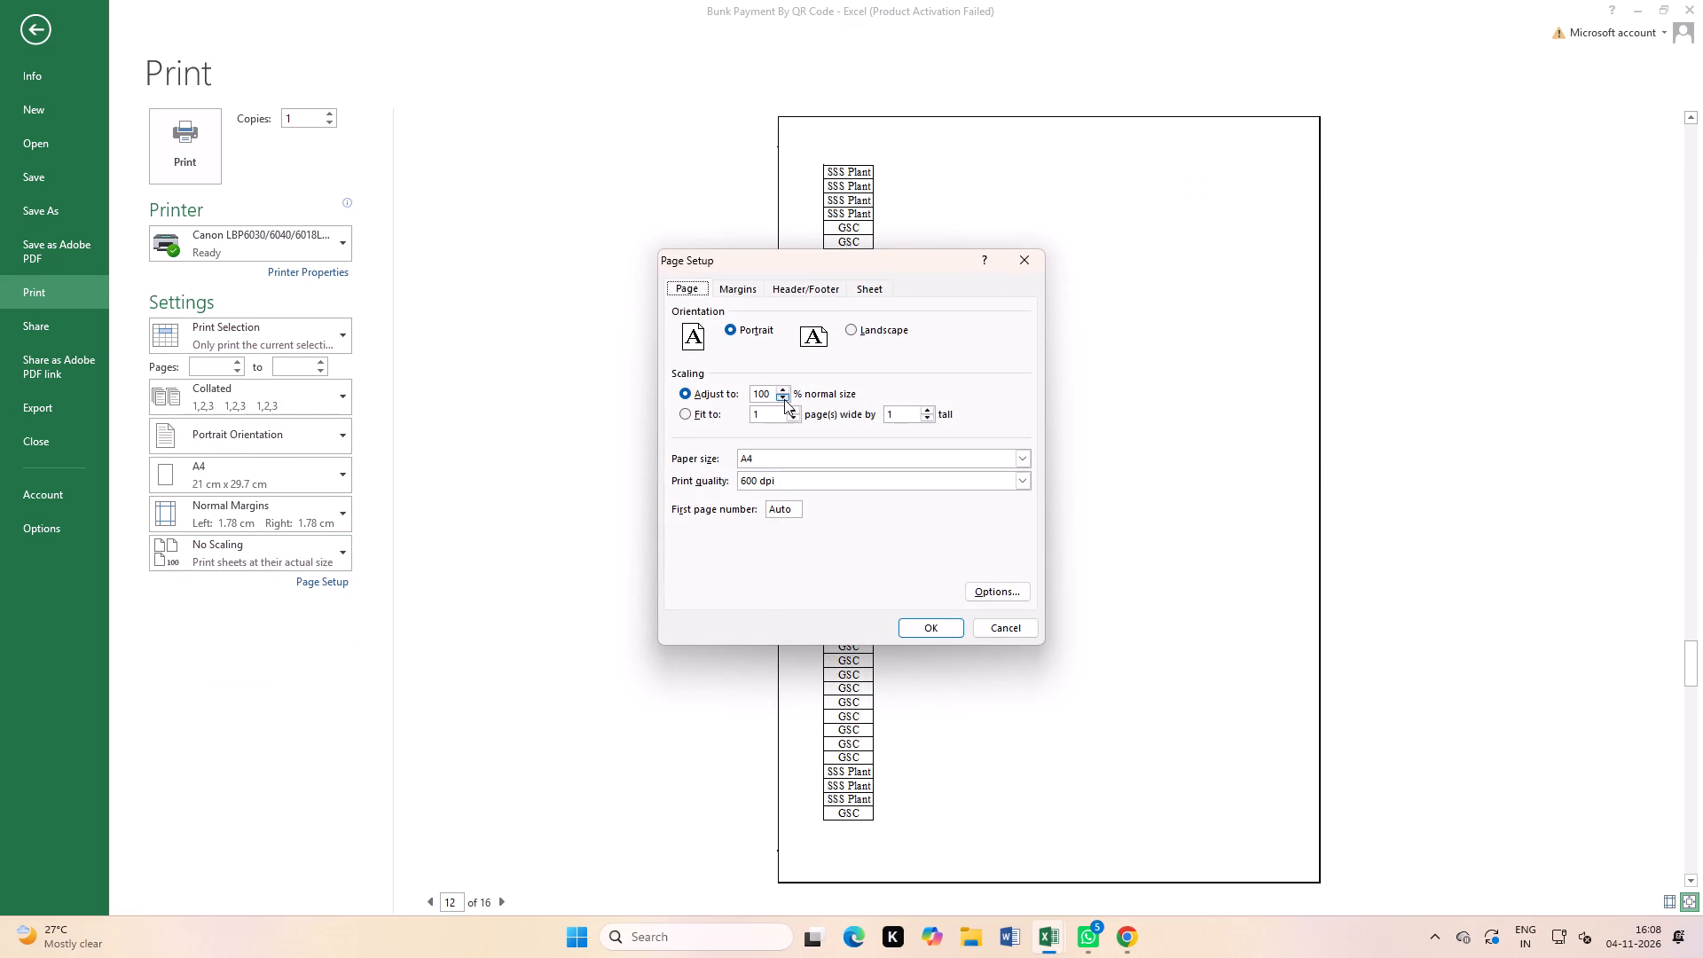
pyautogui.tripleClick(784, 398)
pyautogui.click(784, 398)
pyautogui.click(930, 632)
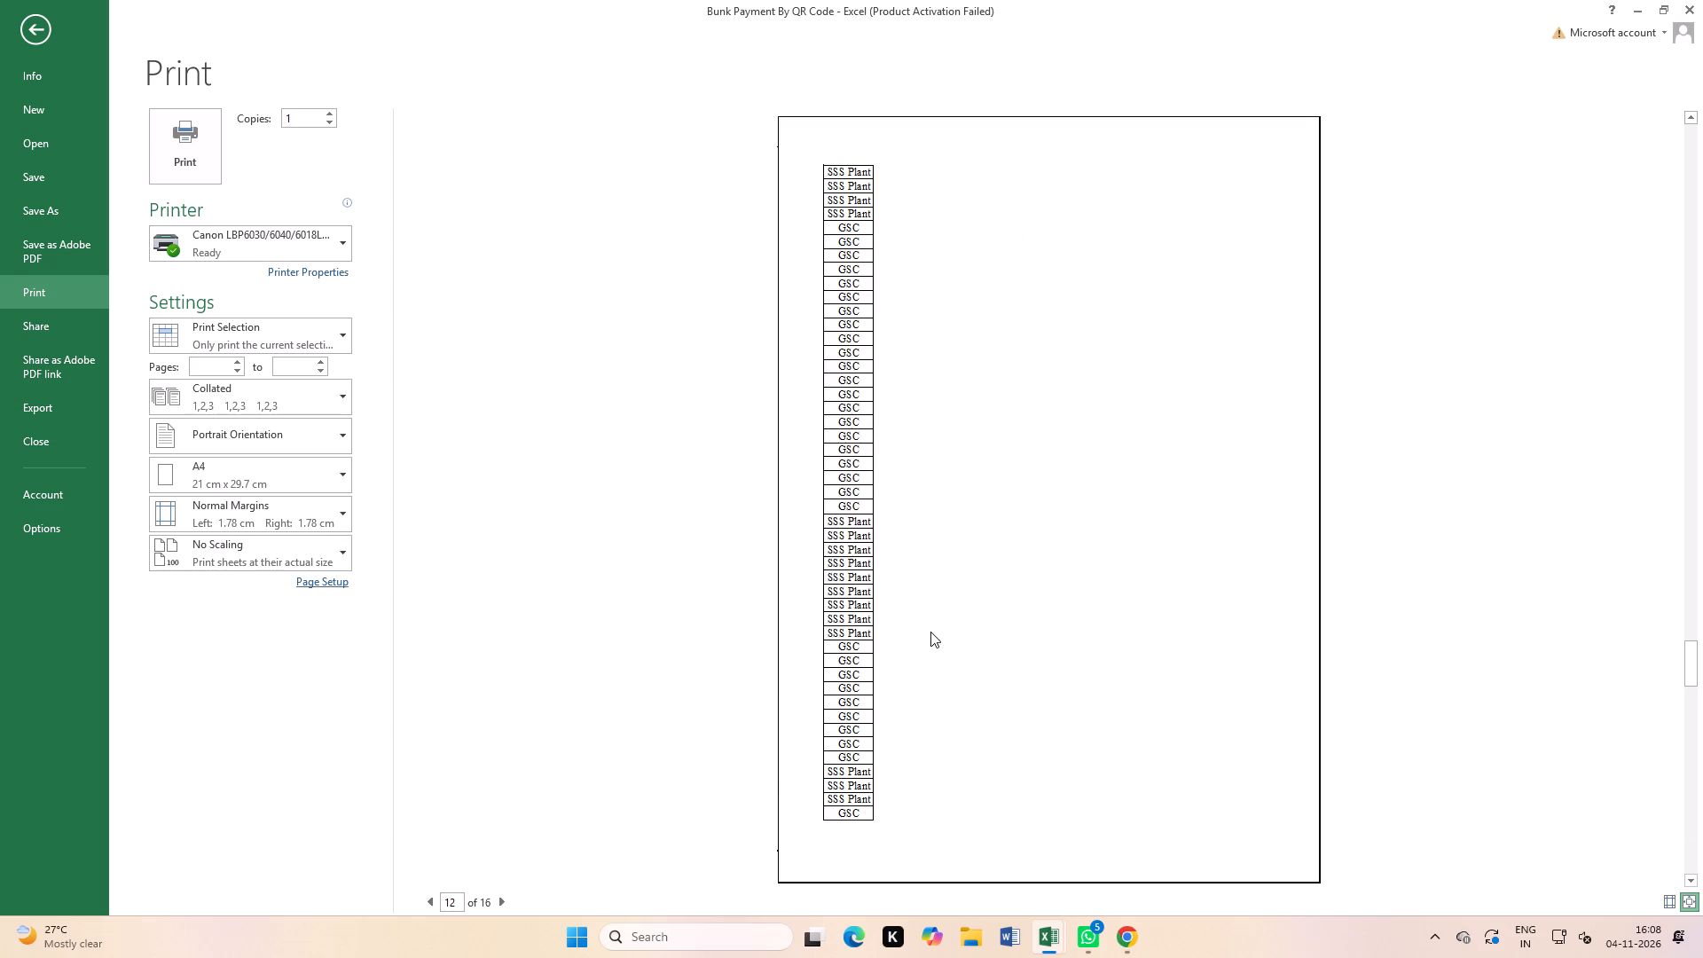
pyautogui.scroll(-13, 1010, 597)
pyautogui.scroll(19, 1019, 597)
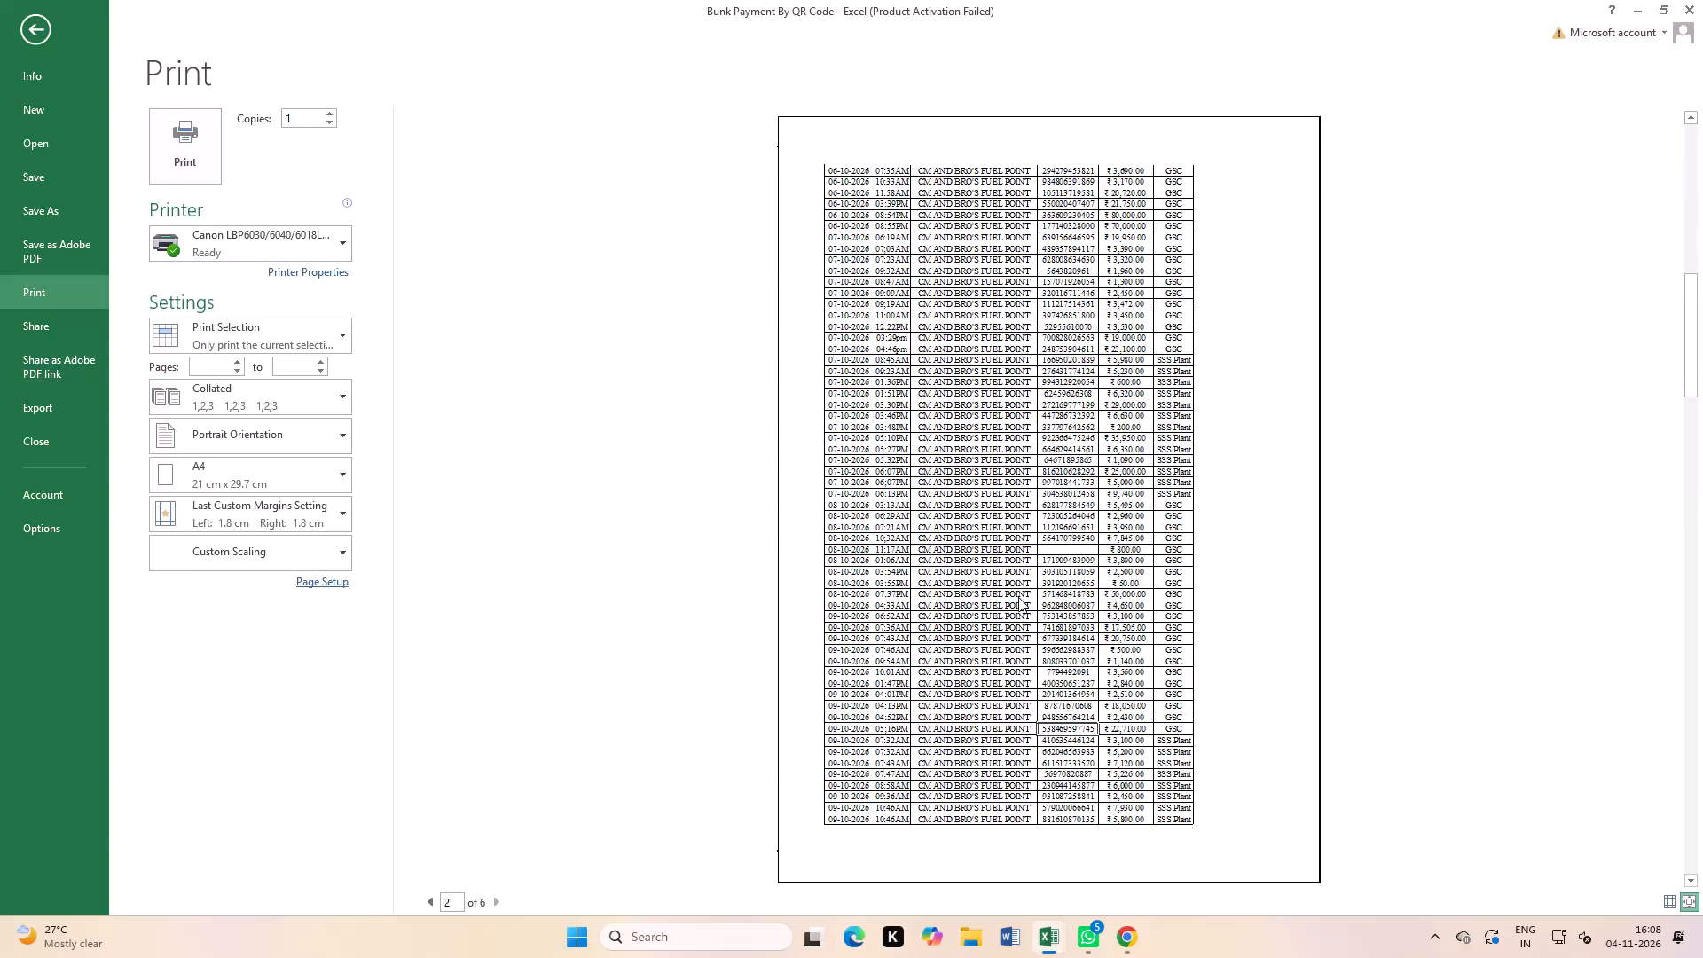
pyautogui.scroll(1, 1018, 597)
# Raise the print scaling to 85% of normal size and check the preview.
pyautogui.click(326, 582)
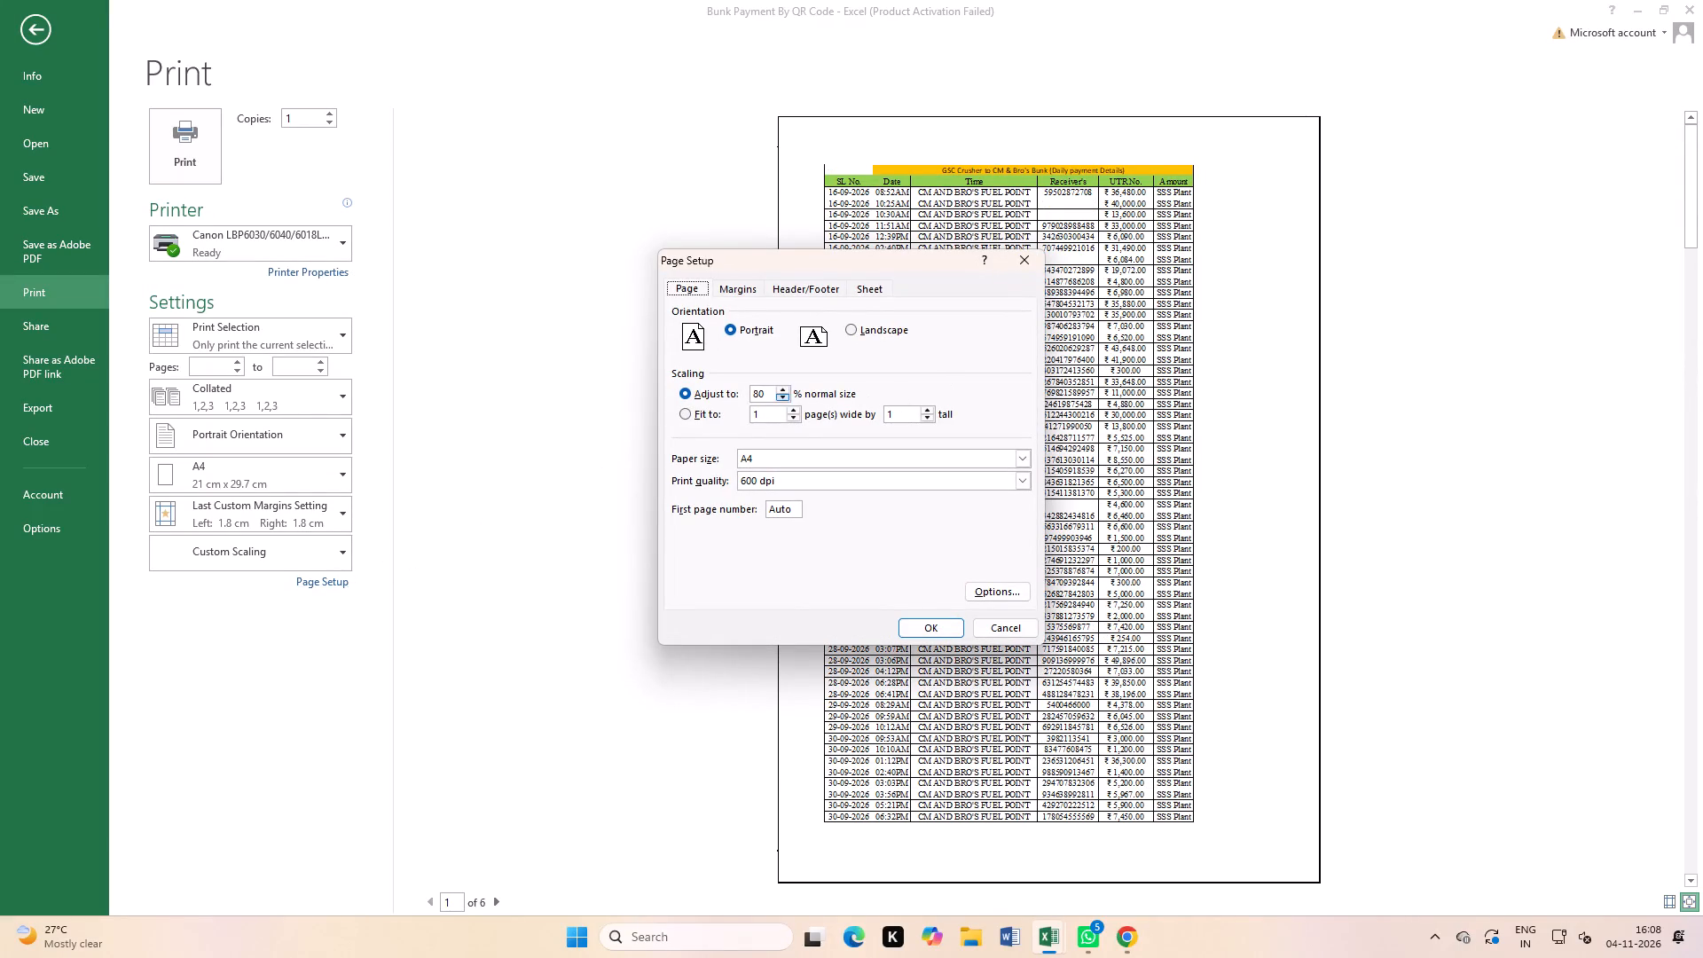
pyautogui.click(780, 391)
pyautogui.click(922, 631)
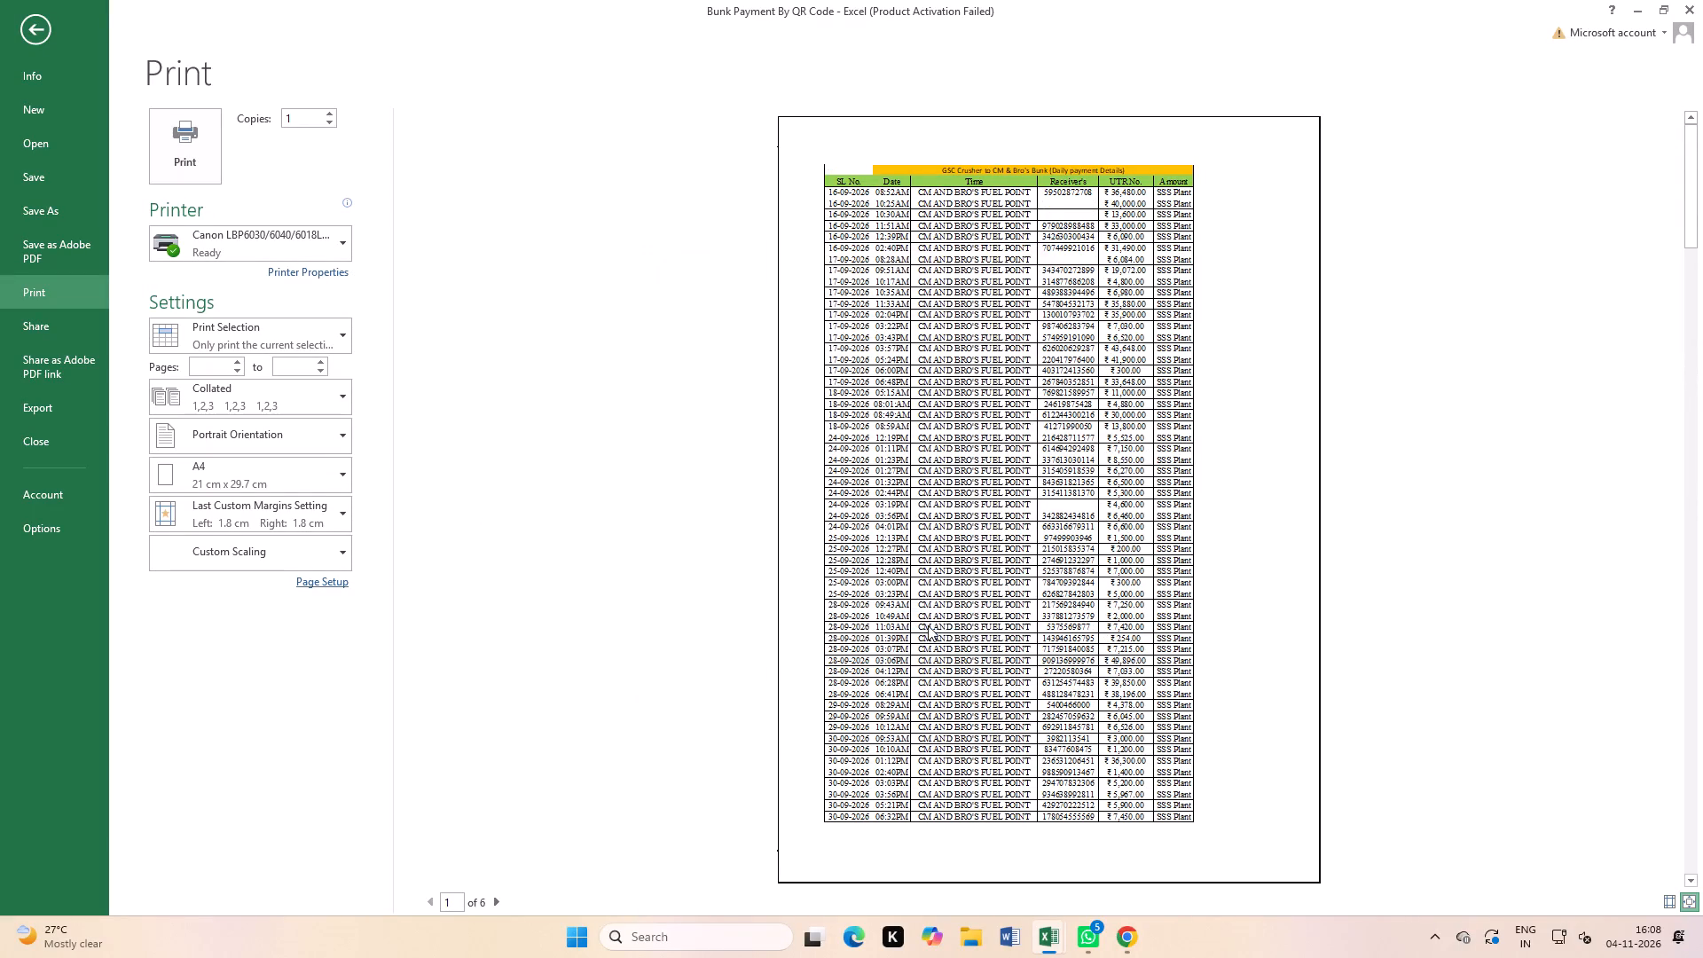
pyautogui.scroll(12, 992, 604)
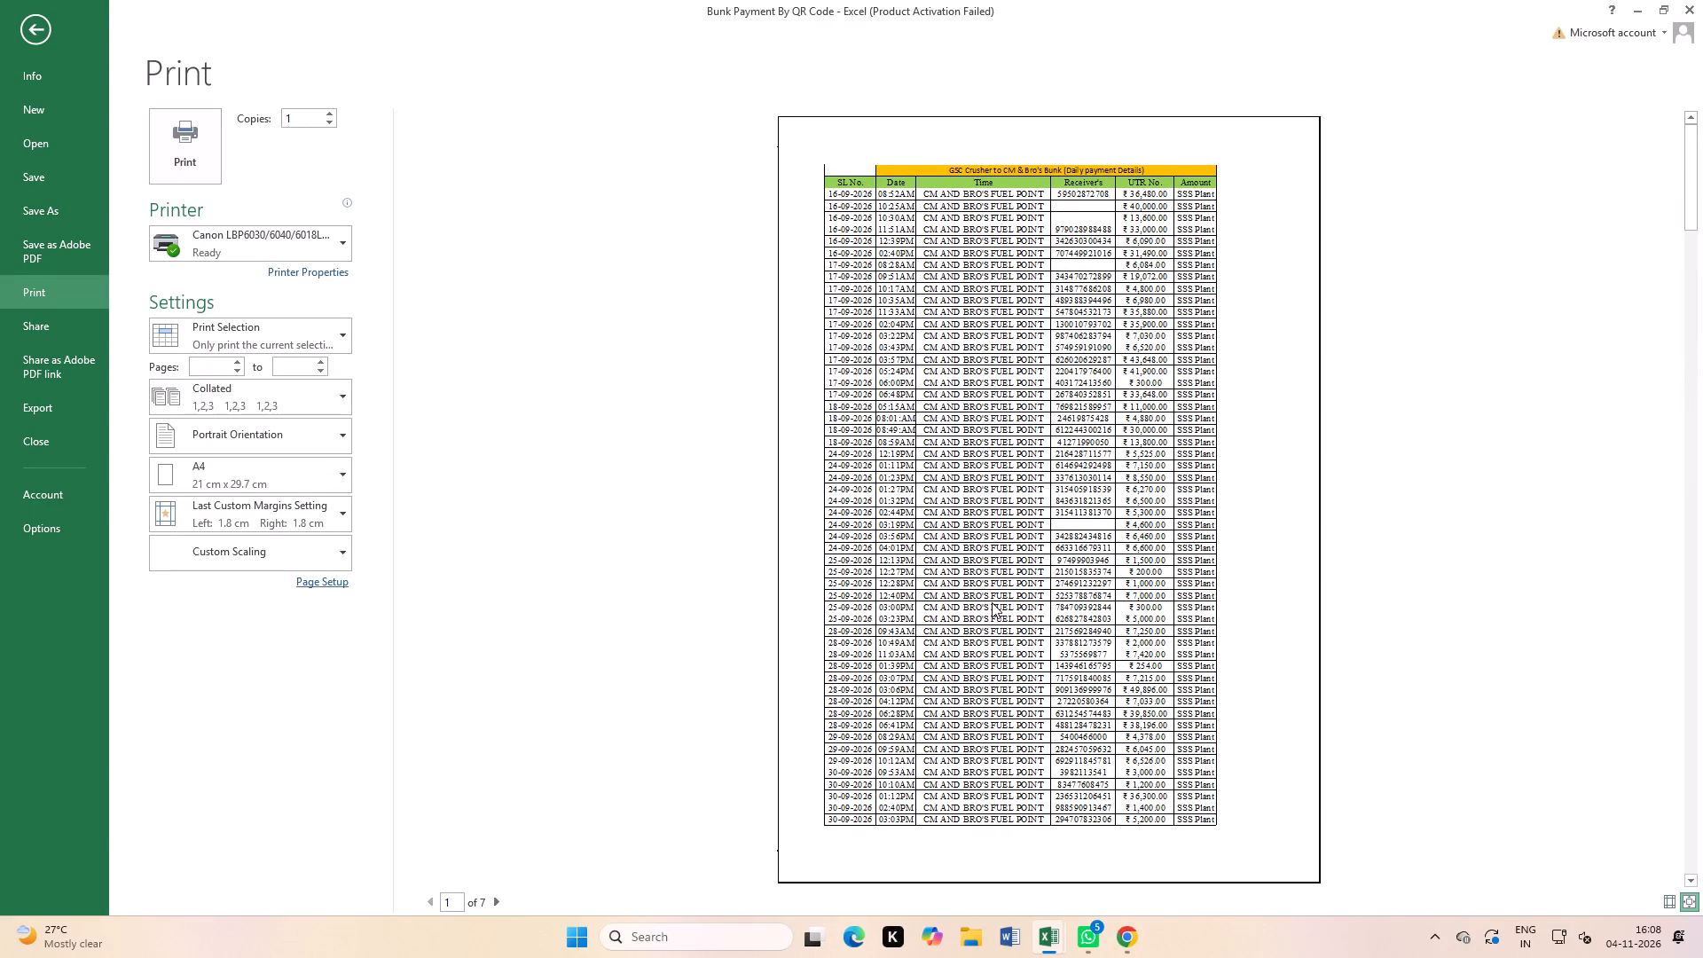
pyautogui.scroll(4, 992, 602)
# Set the print scaling to 90% of normal size and check the preview from the first page to the last.
pyautogui.click(323, 585)
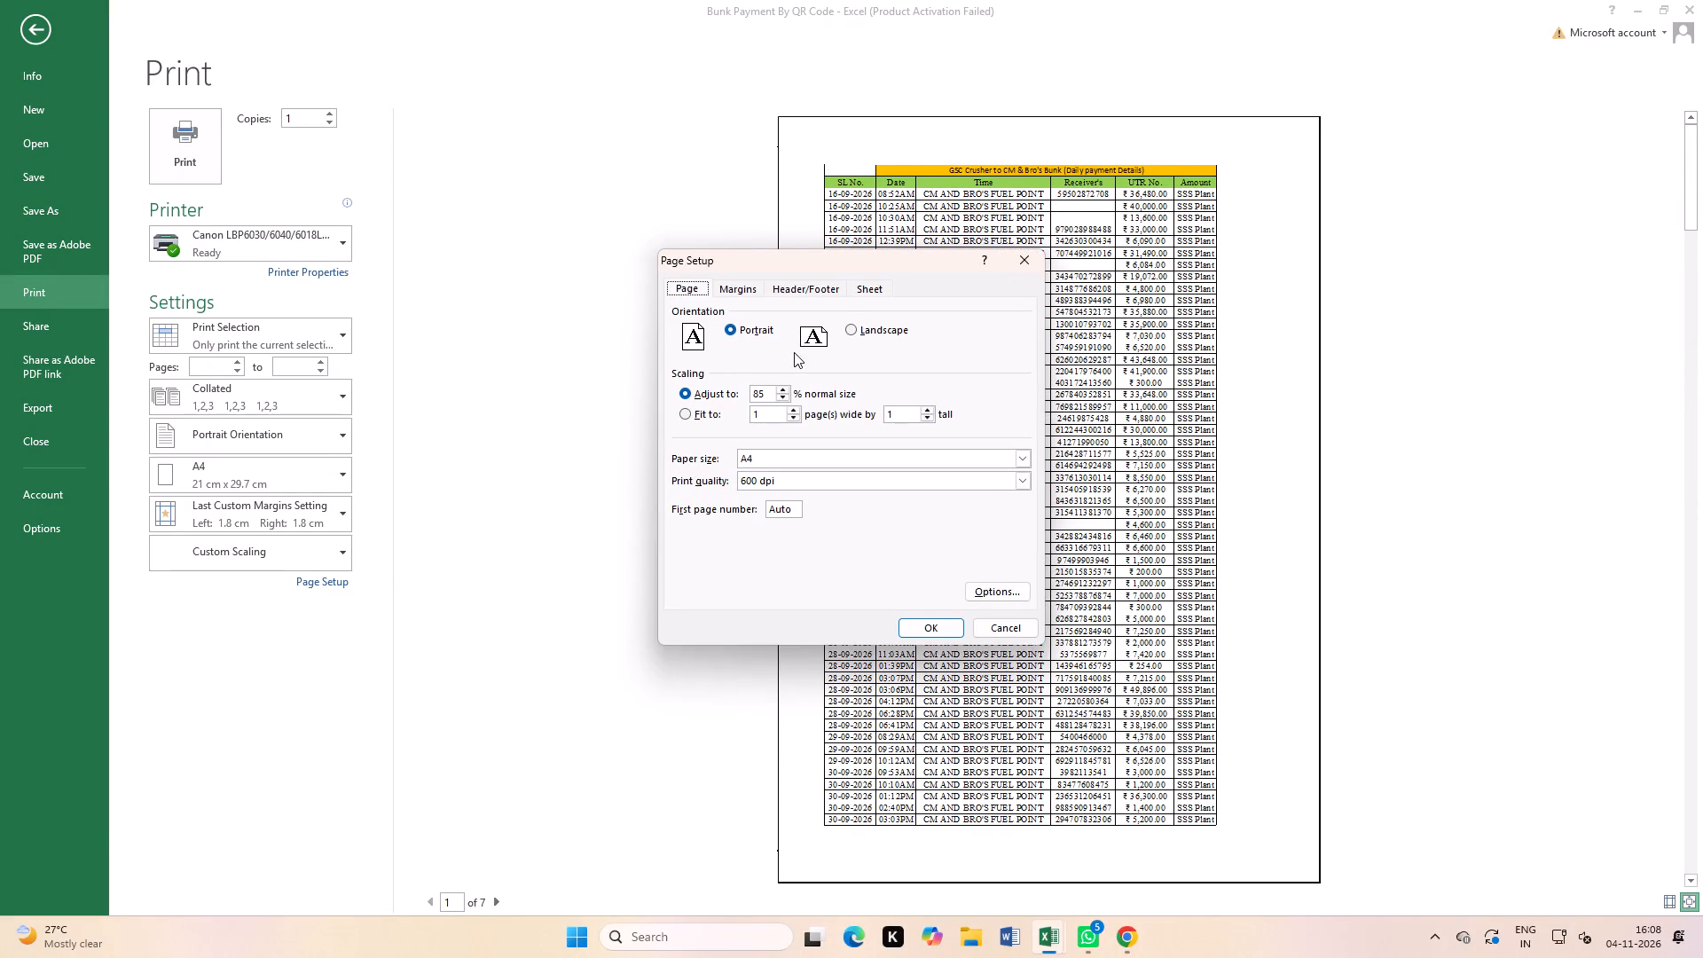
pyautogui.click(786, 390)
pyautogui.click(916, 624)
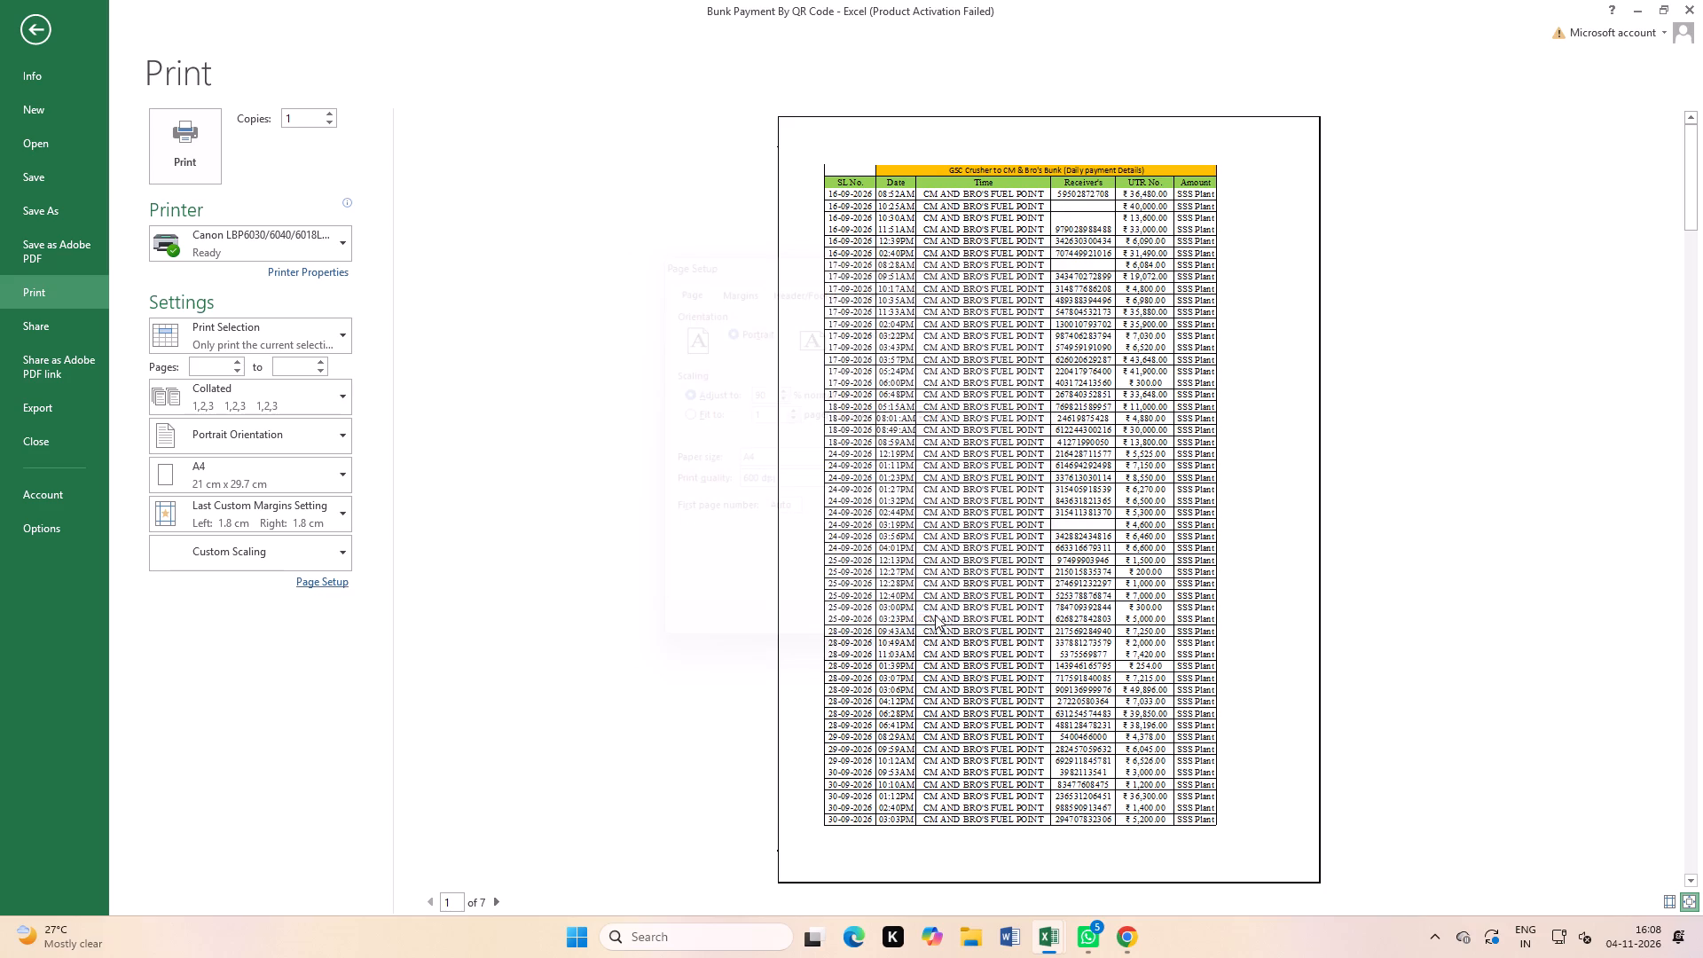
pyautogui.scroll(6, 1008, 601)
pyautogui.scroll(-19, 1013, 595)
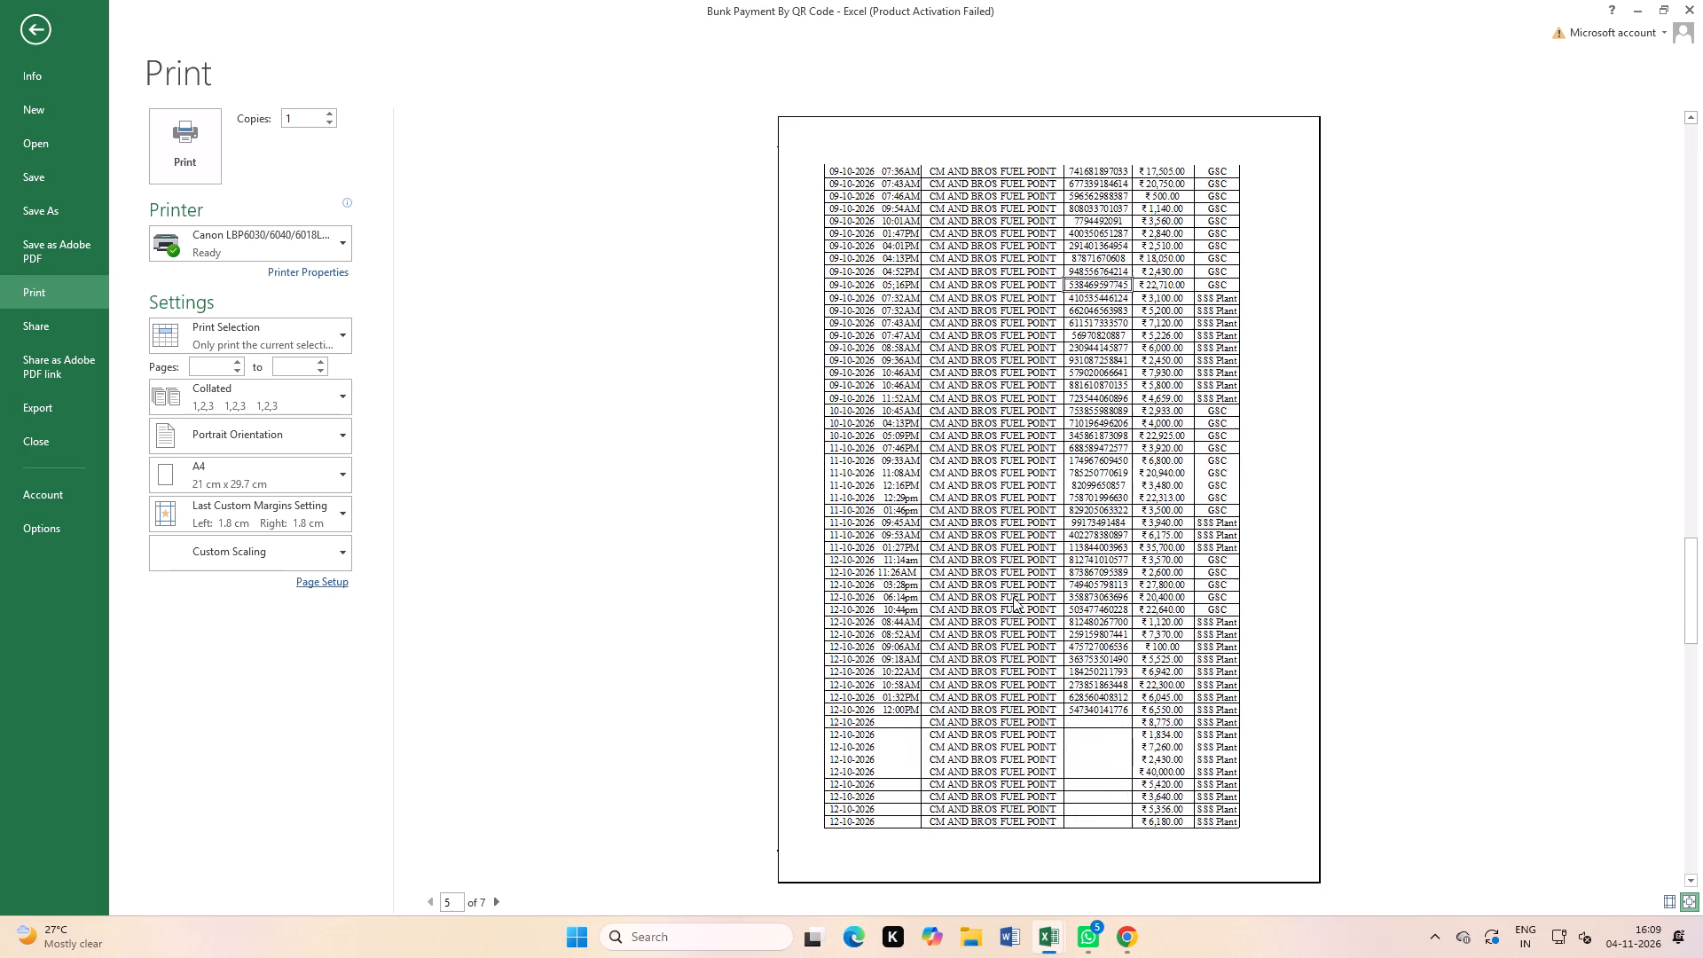
pyautogui.scroll(-20, 1013, 597)
pyautogui.scroll(-5, 1013, 597)
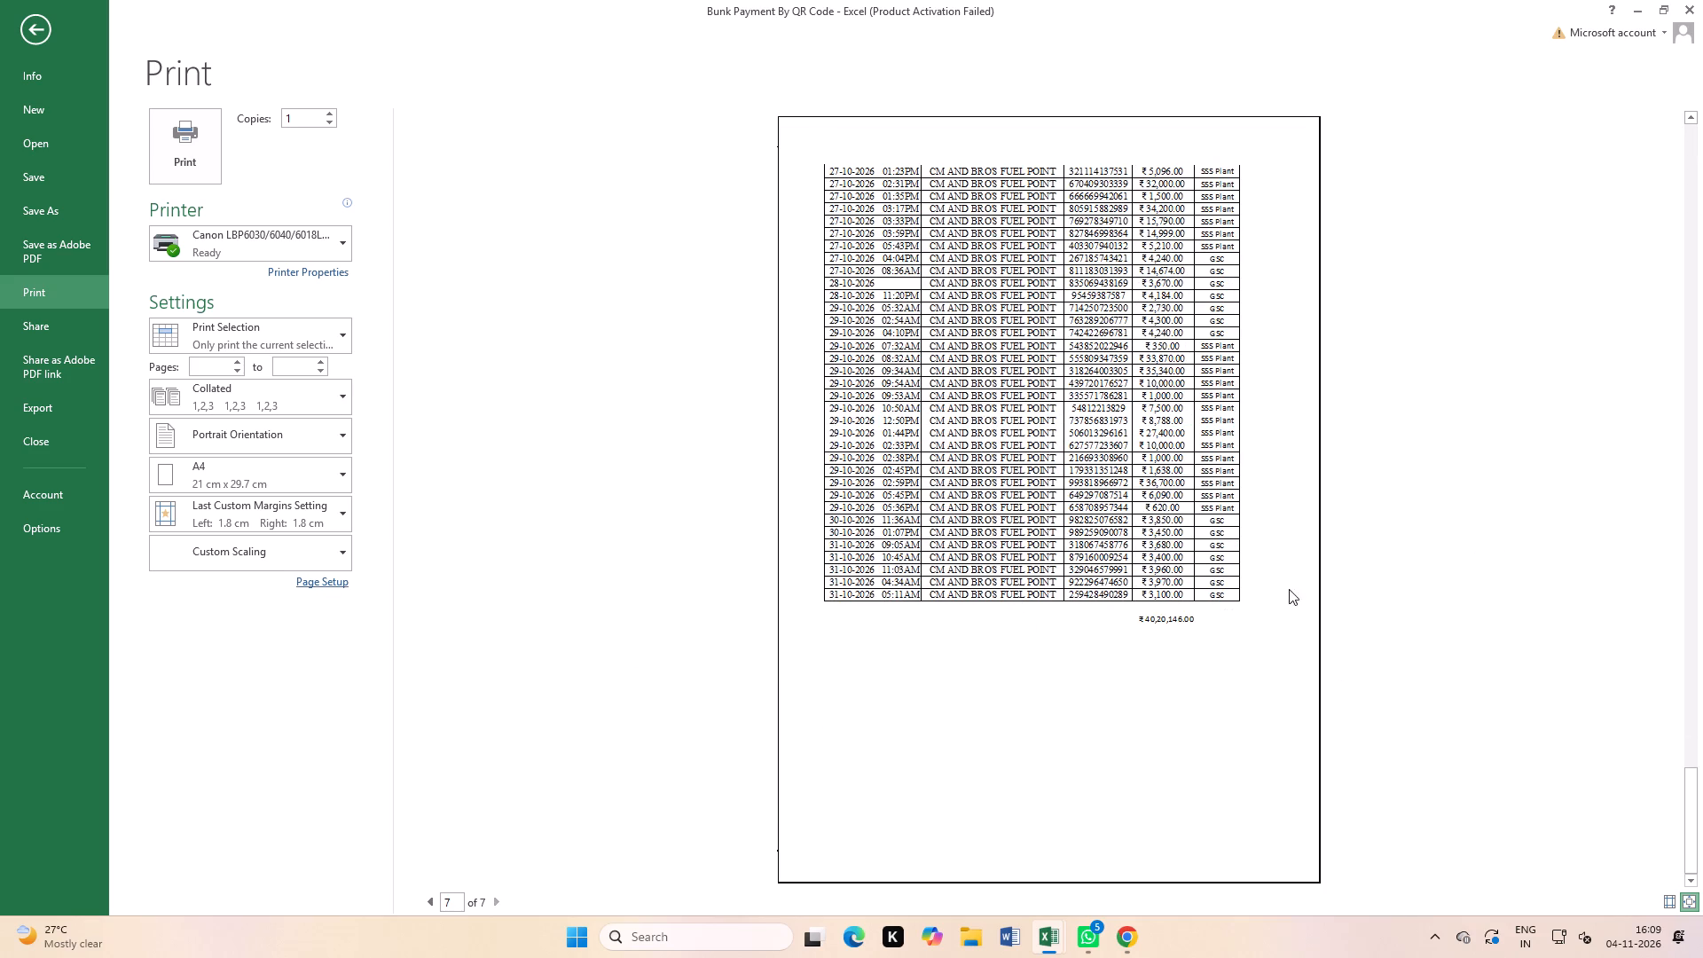
pyautogui.scroll(5, 1085, 540)
pyautogui.scroll(20, 1047, 521)
pyautogui.scroll(10, 1047, 521)
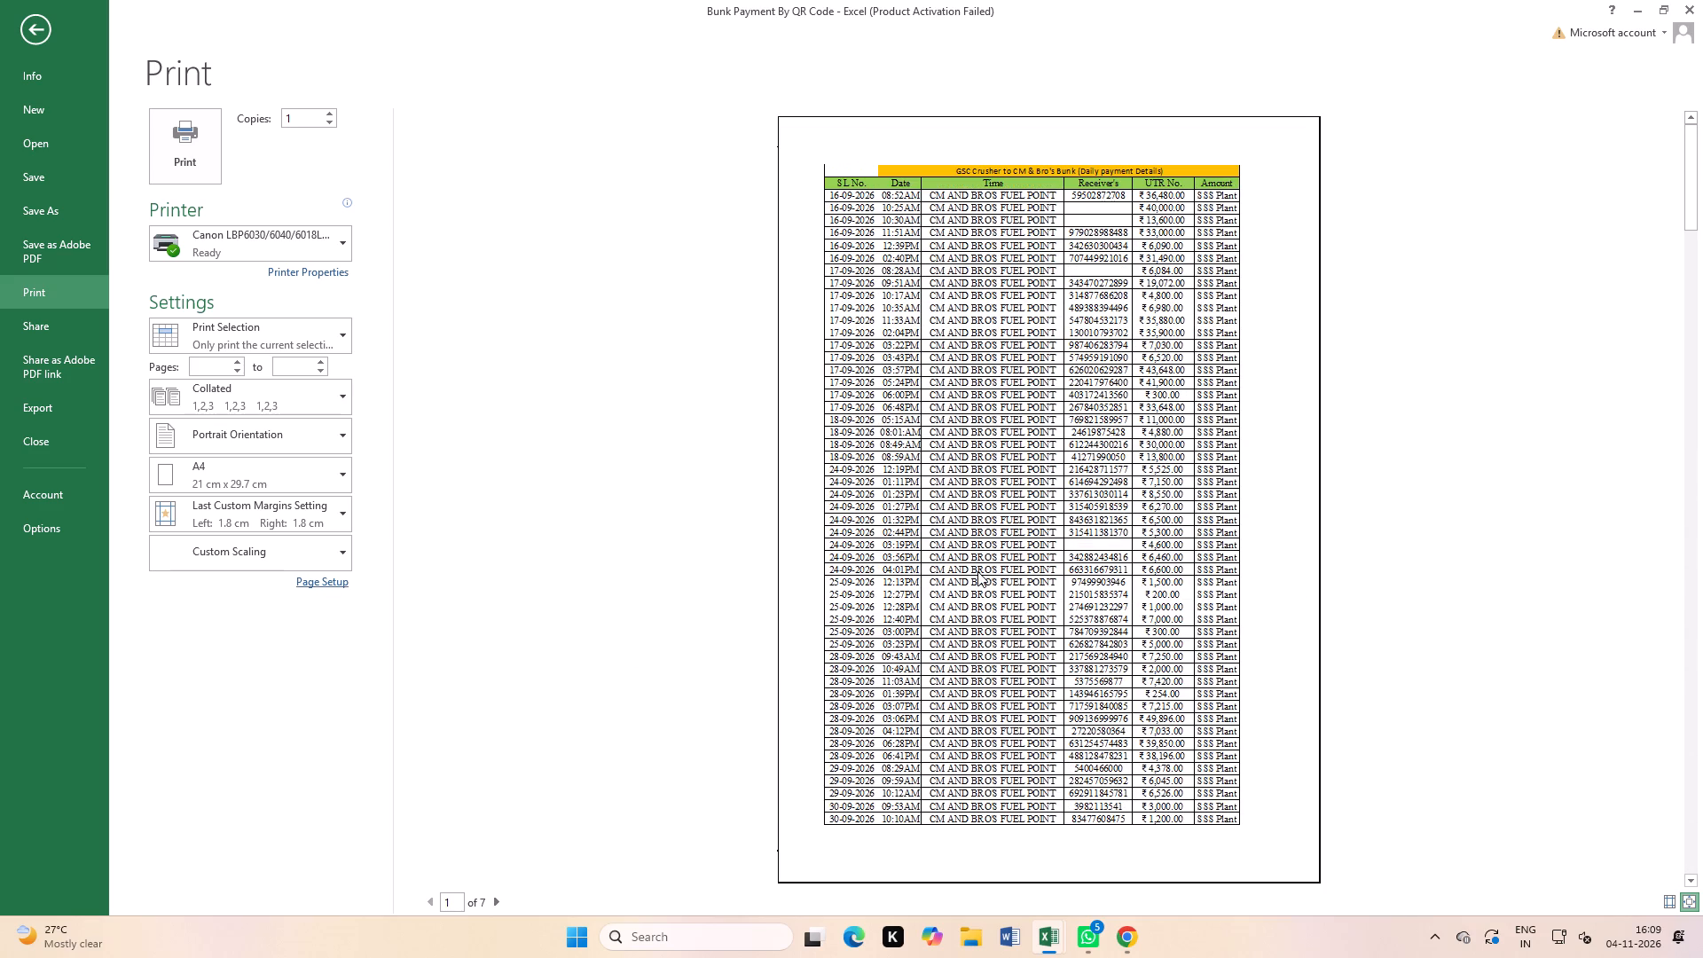
pyautogui.scroll(2, 977, 571)
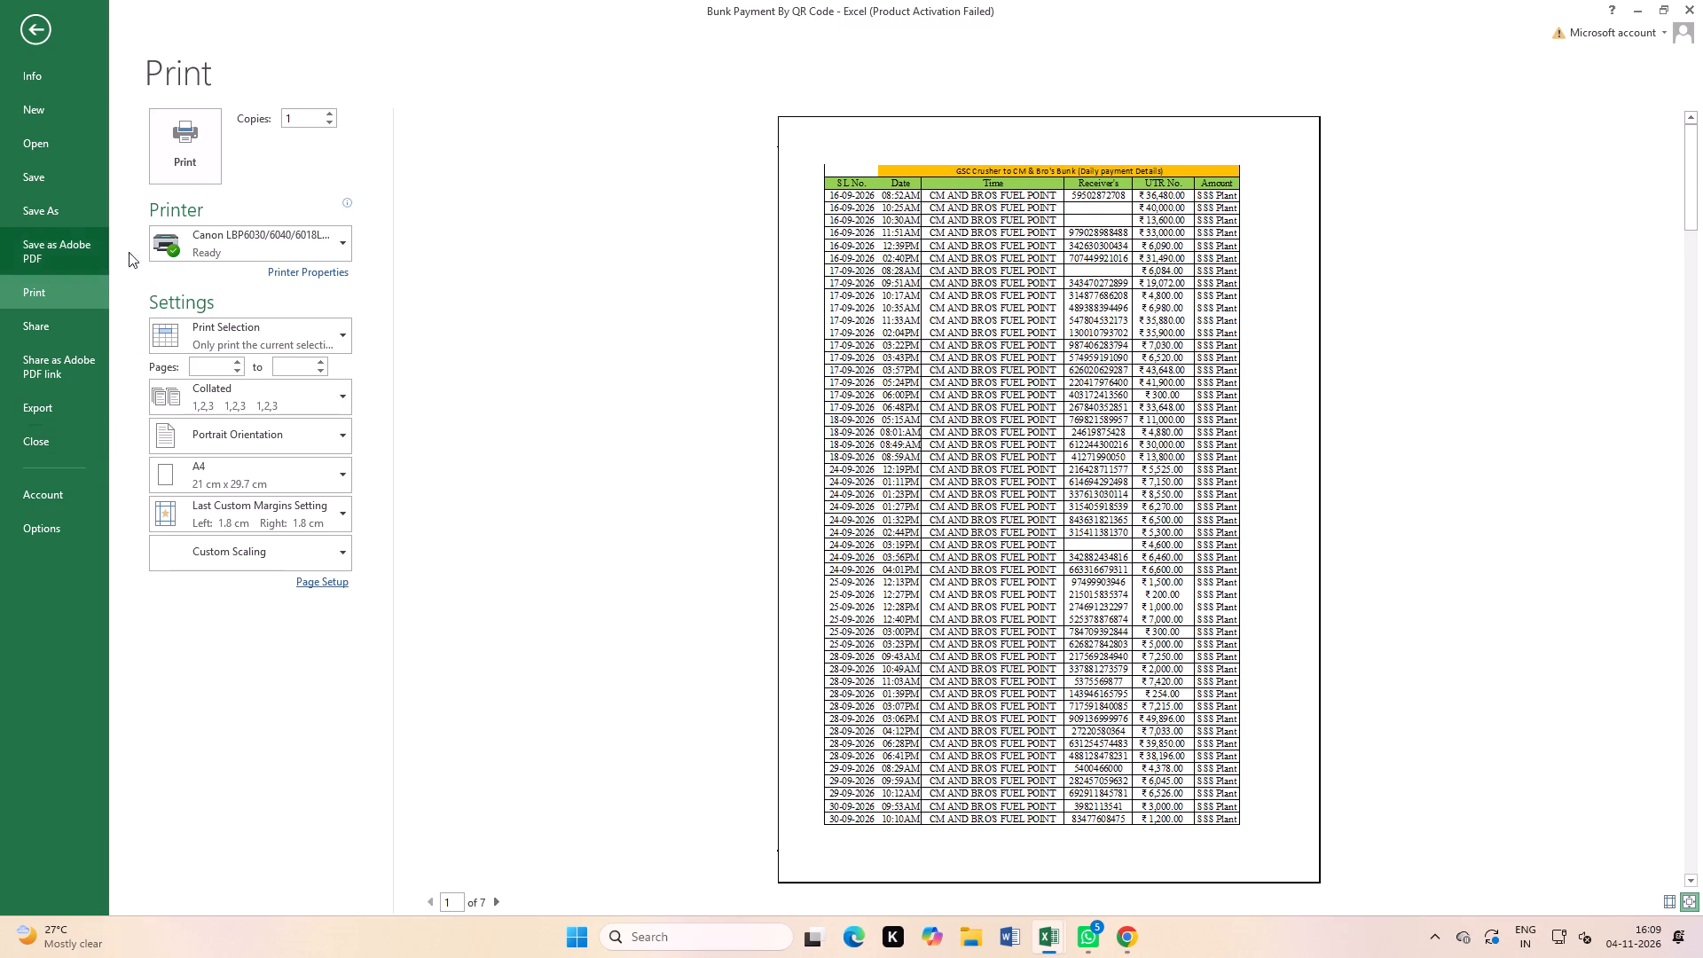
# Print one copy of the selected payment table on the Canon printer and clear the selection on Sheet3.
pyautogui.click(189, 157)
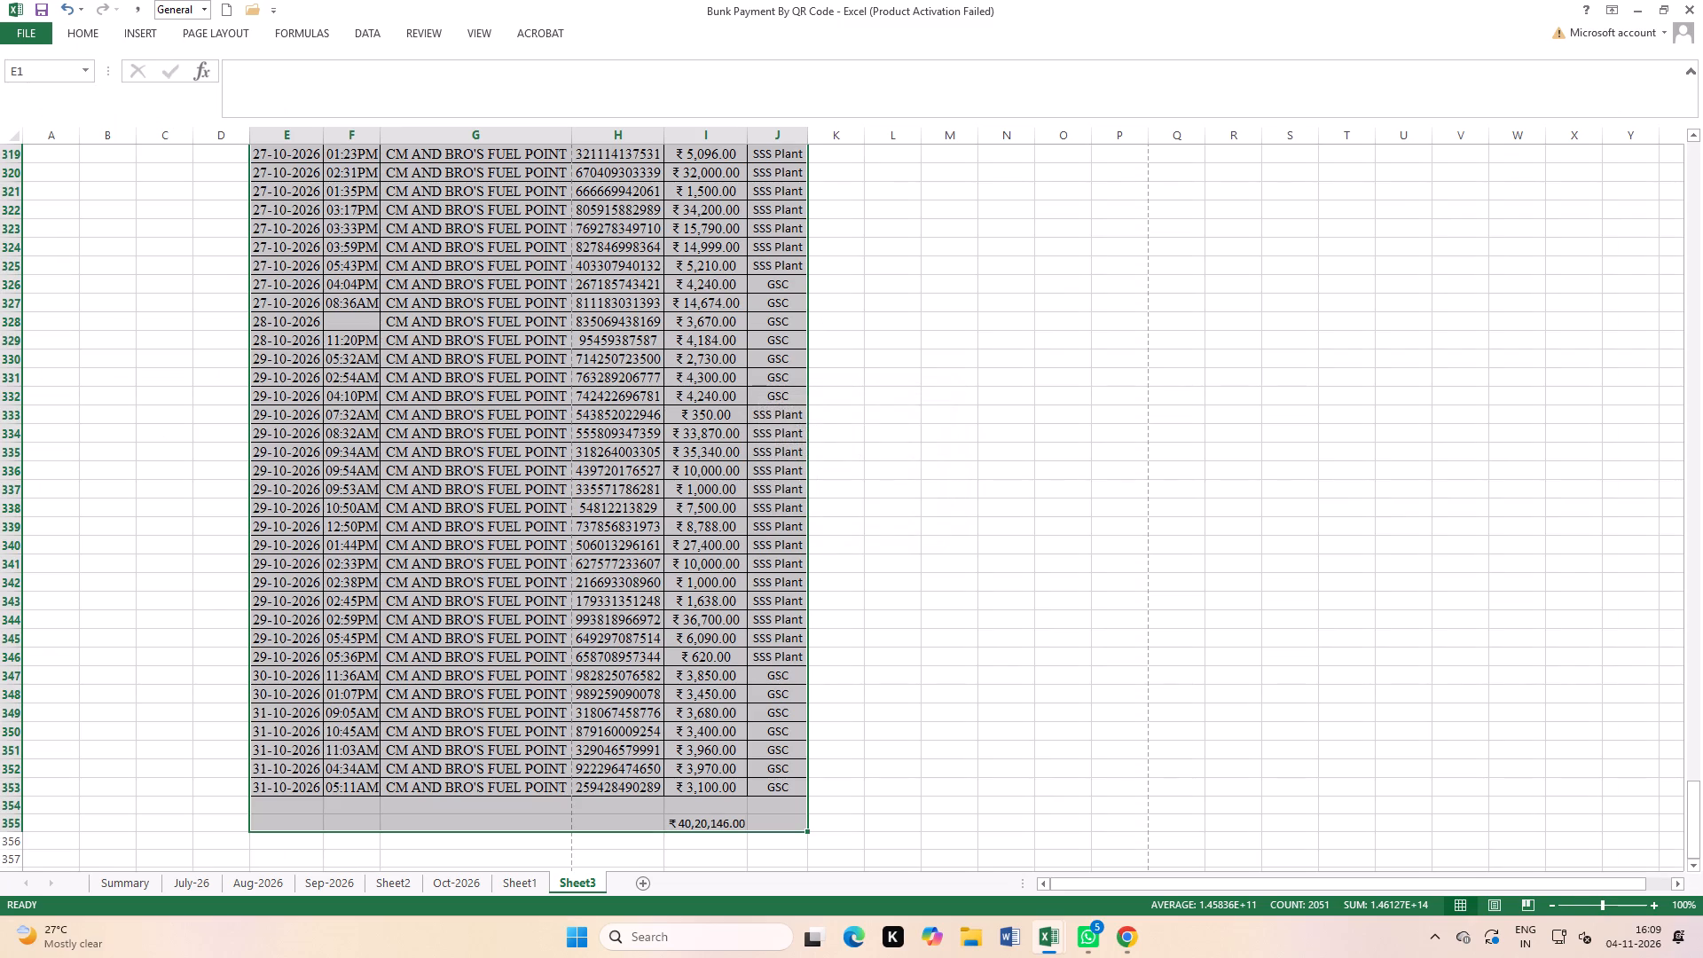
pyautogui.click(905, 347)
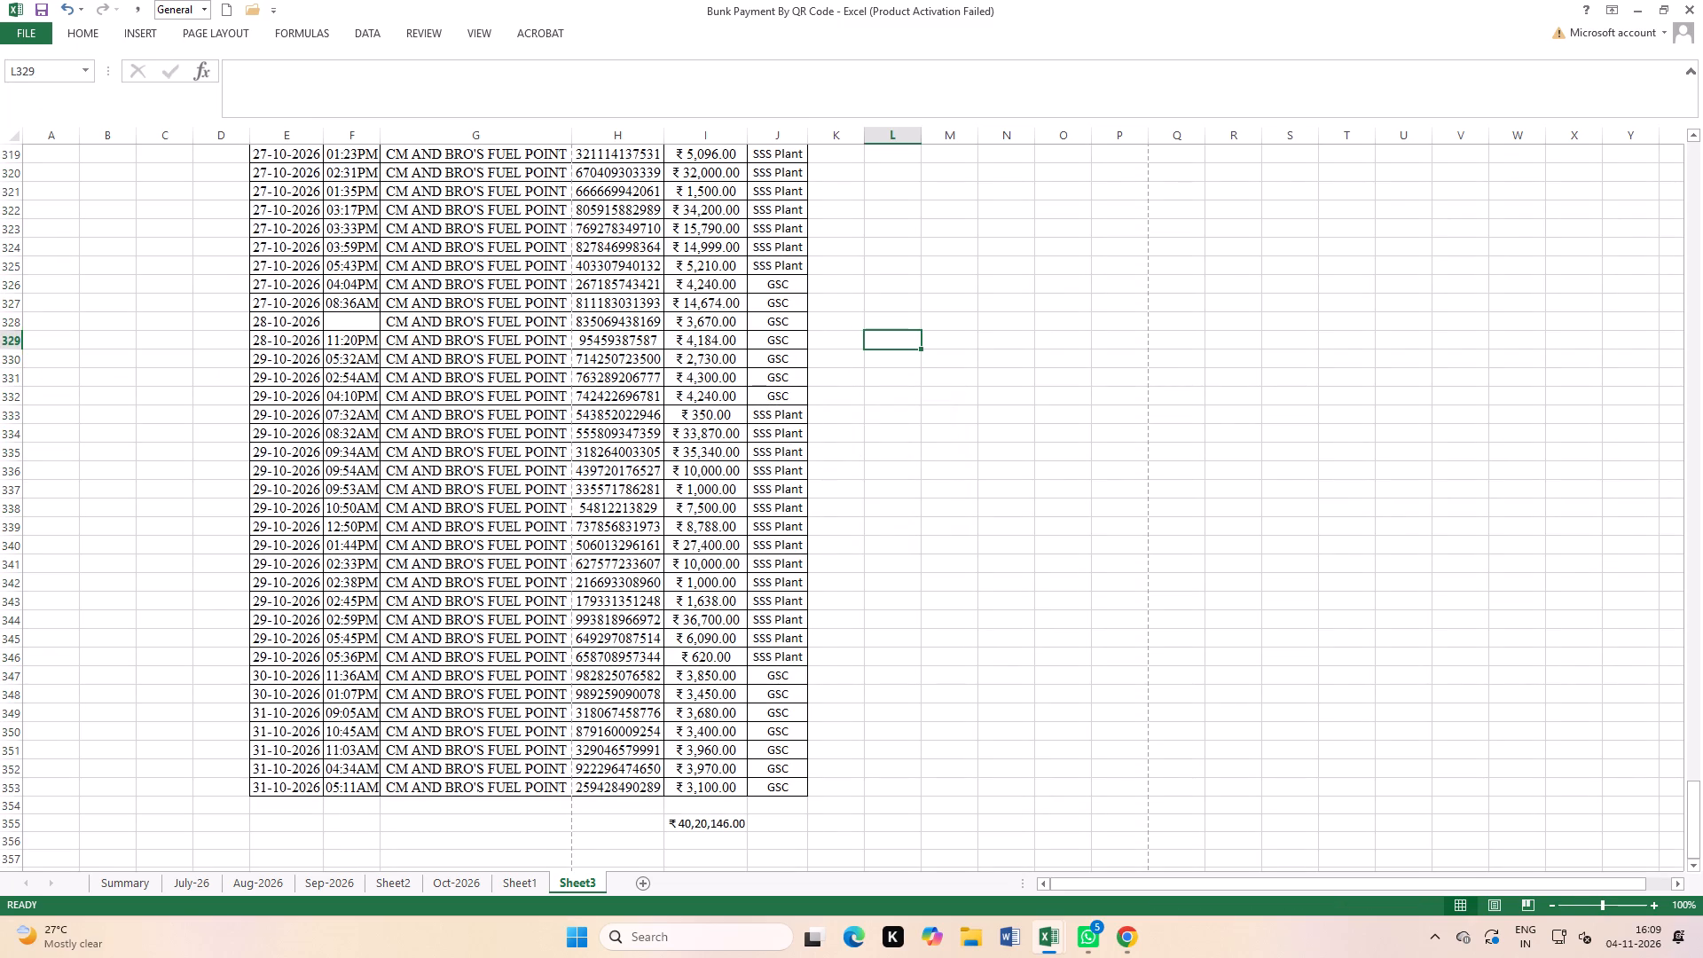
pyautogui.doubleClick(905, 341)
pyautogui.click(1044, 511)
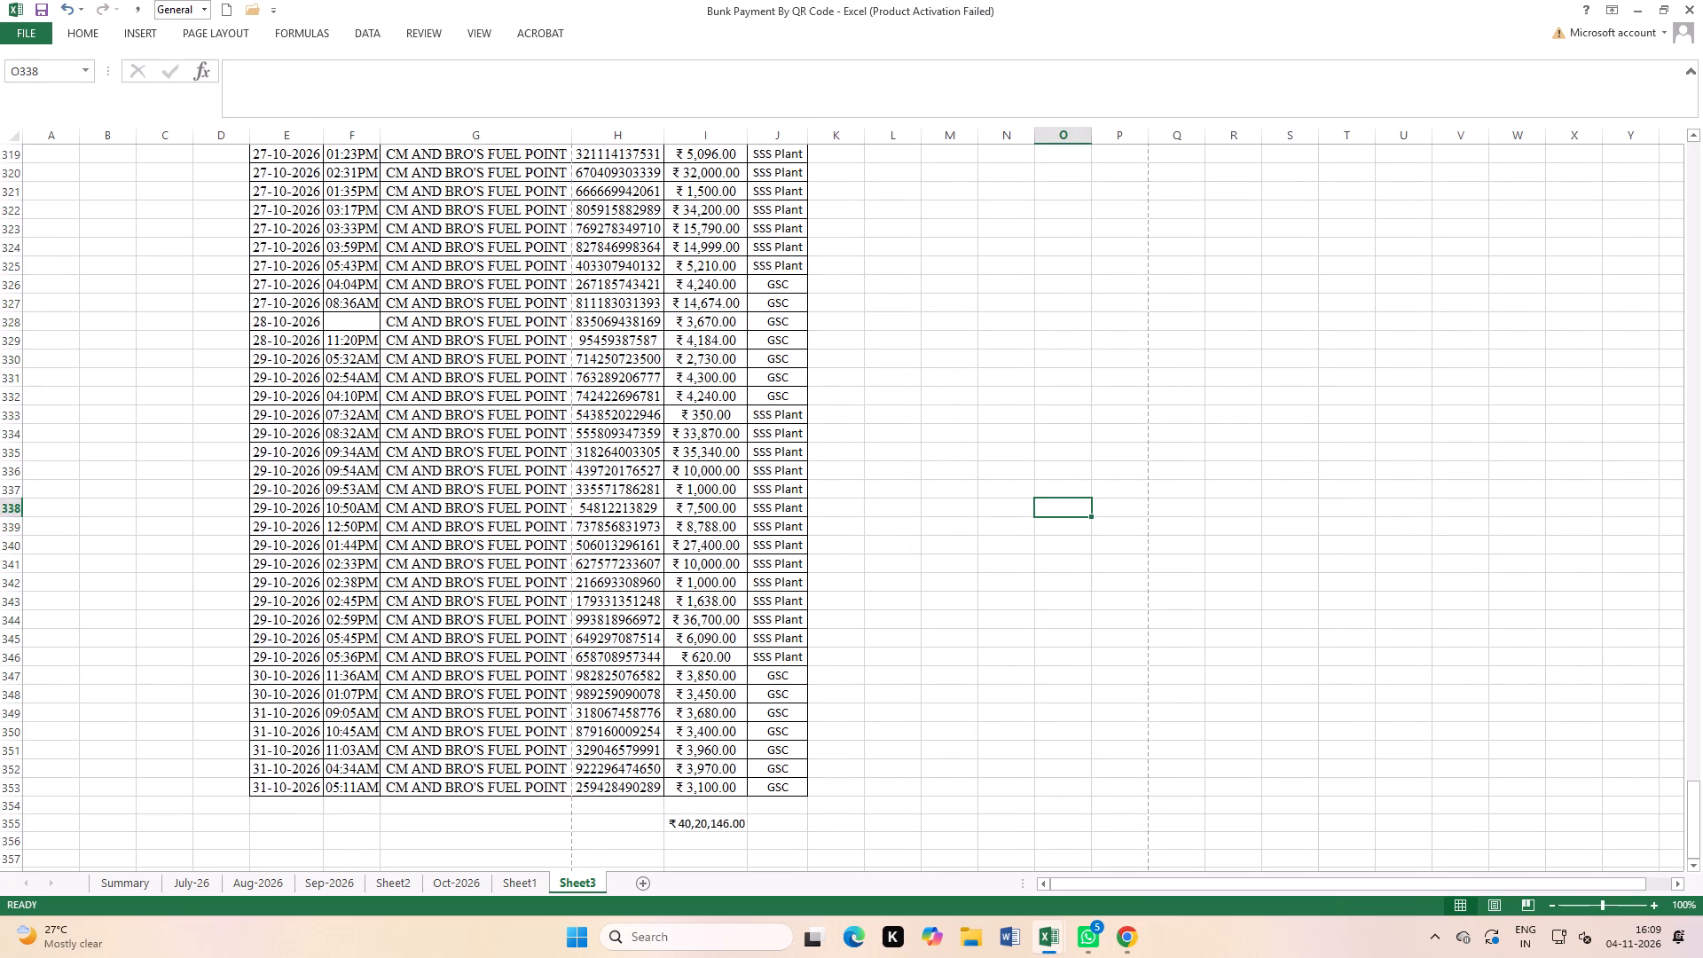
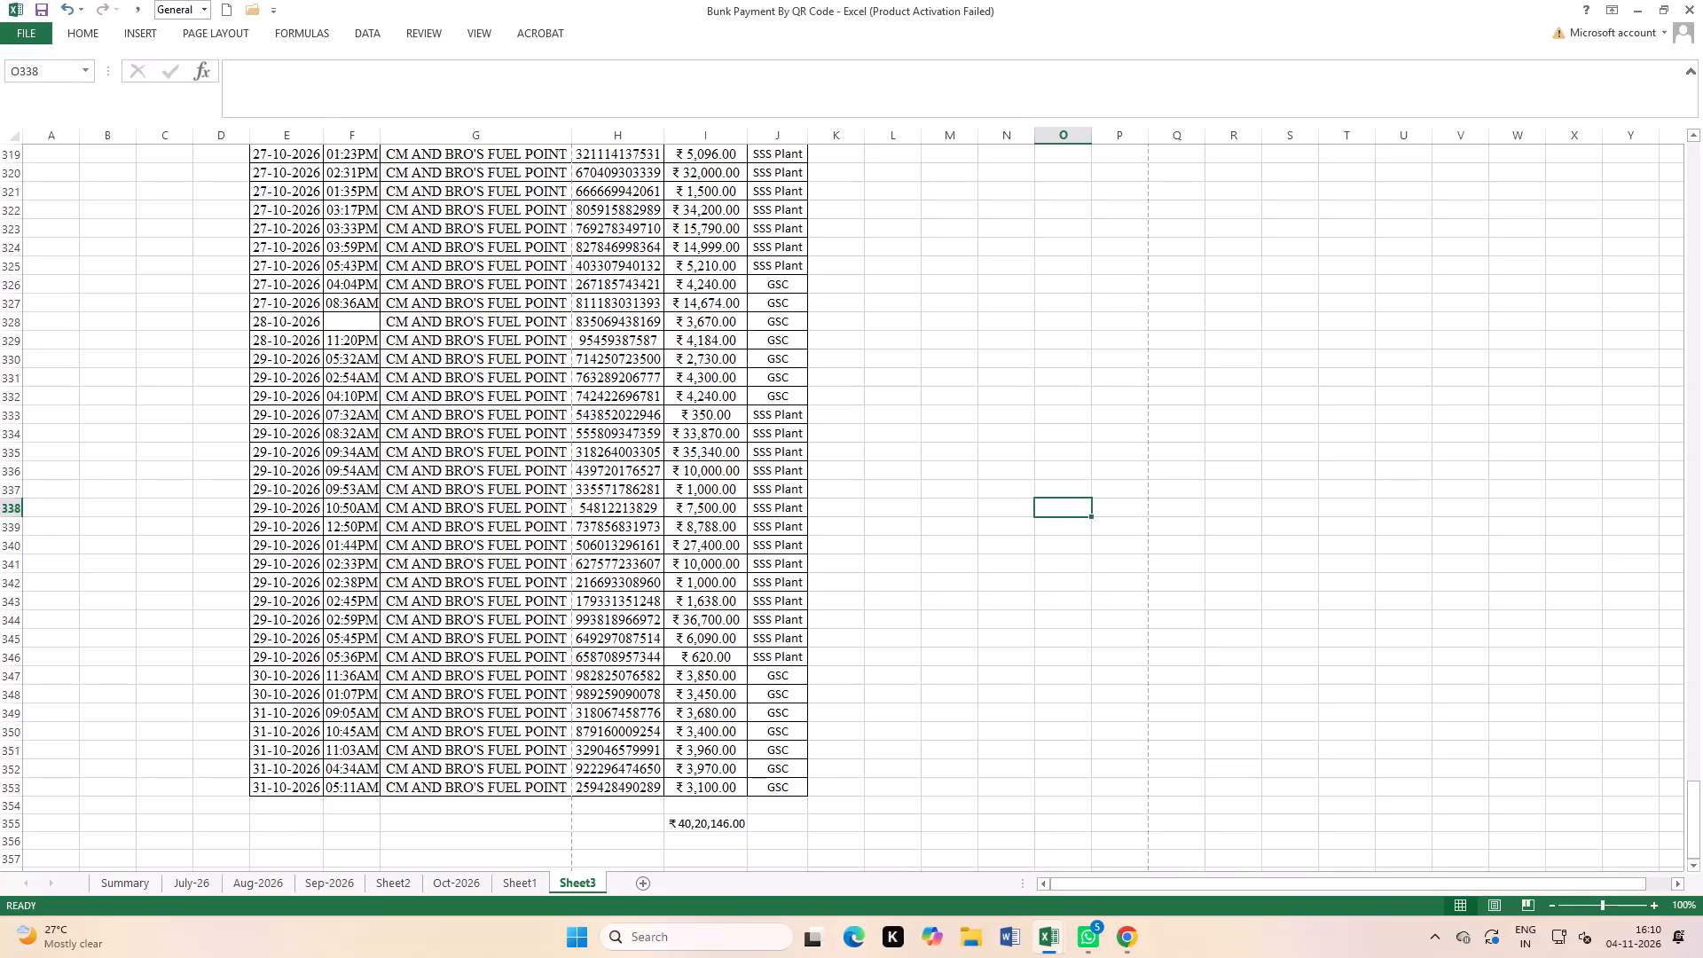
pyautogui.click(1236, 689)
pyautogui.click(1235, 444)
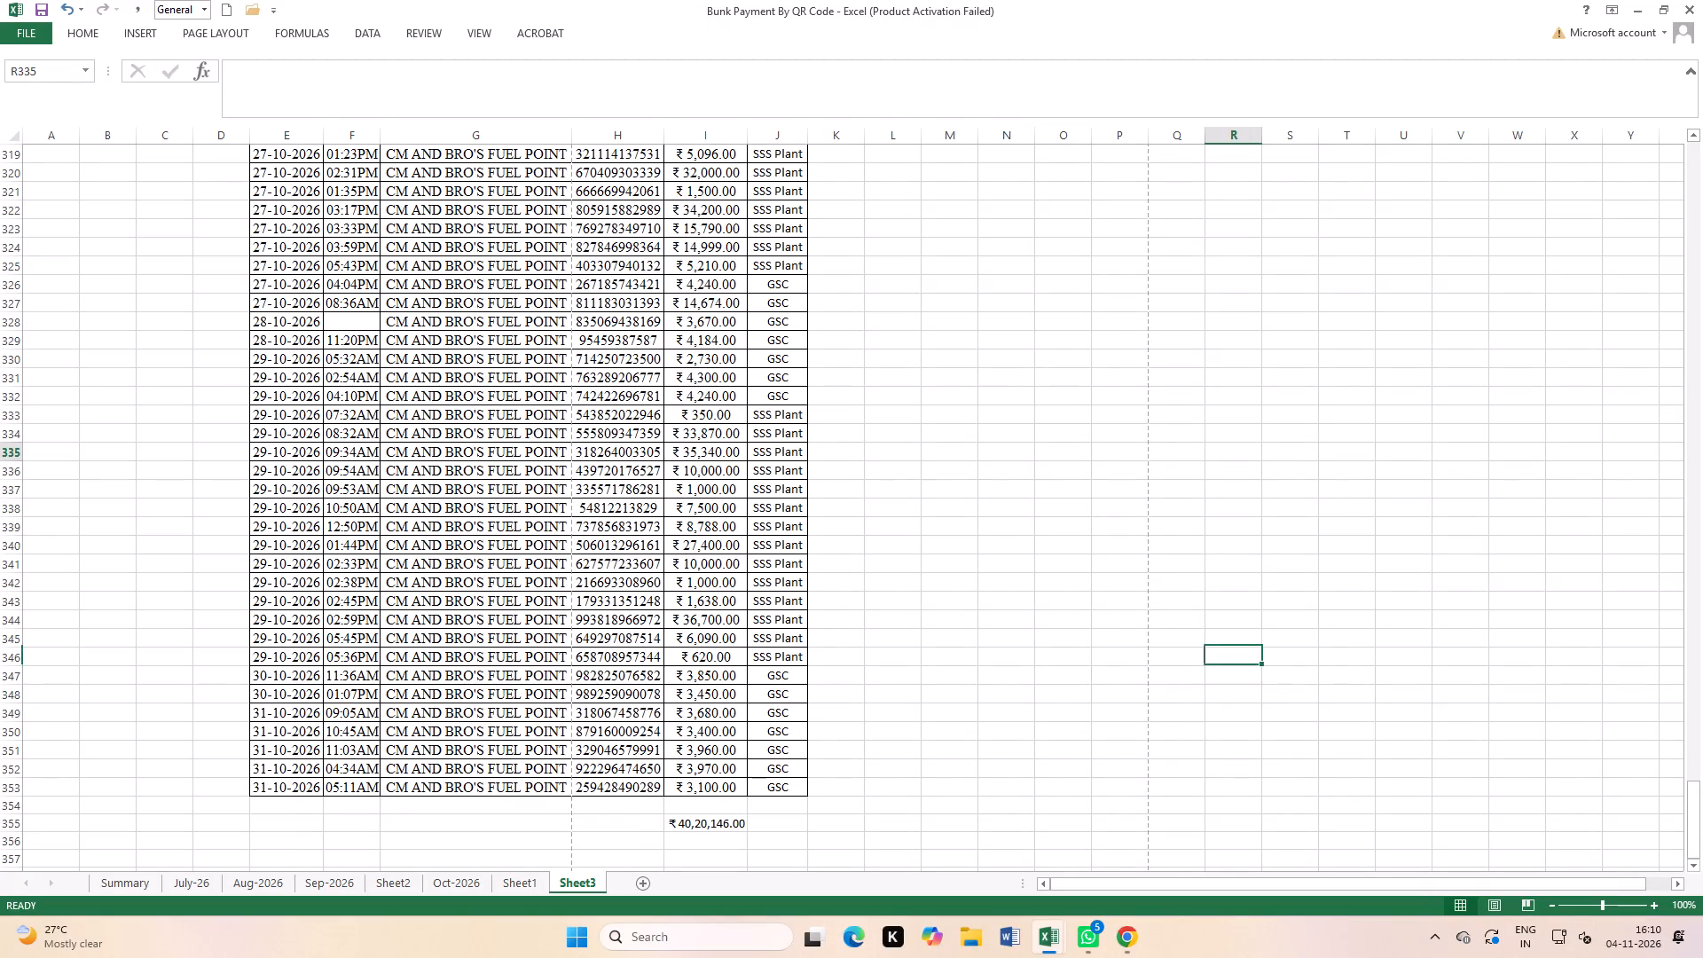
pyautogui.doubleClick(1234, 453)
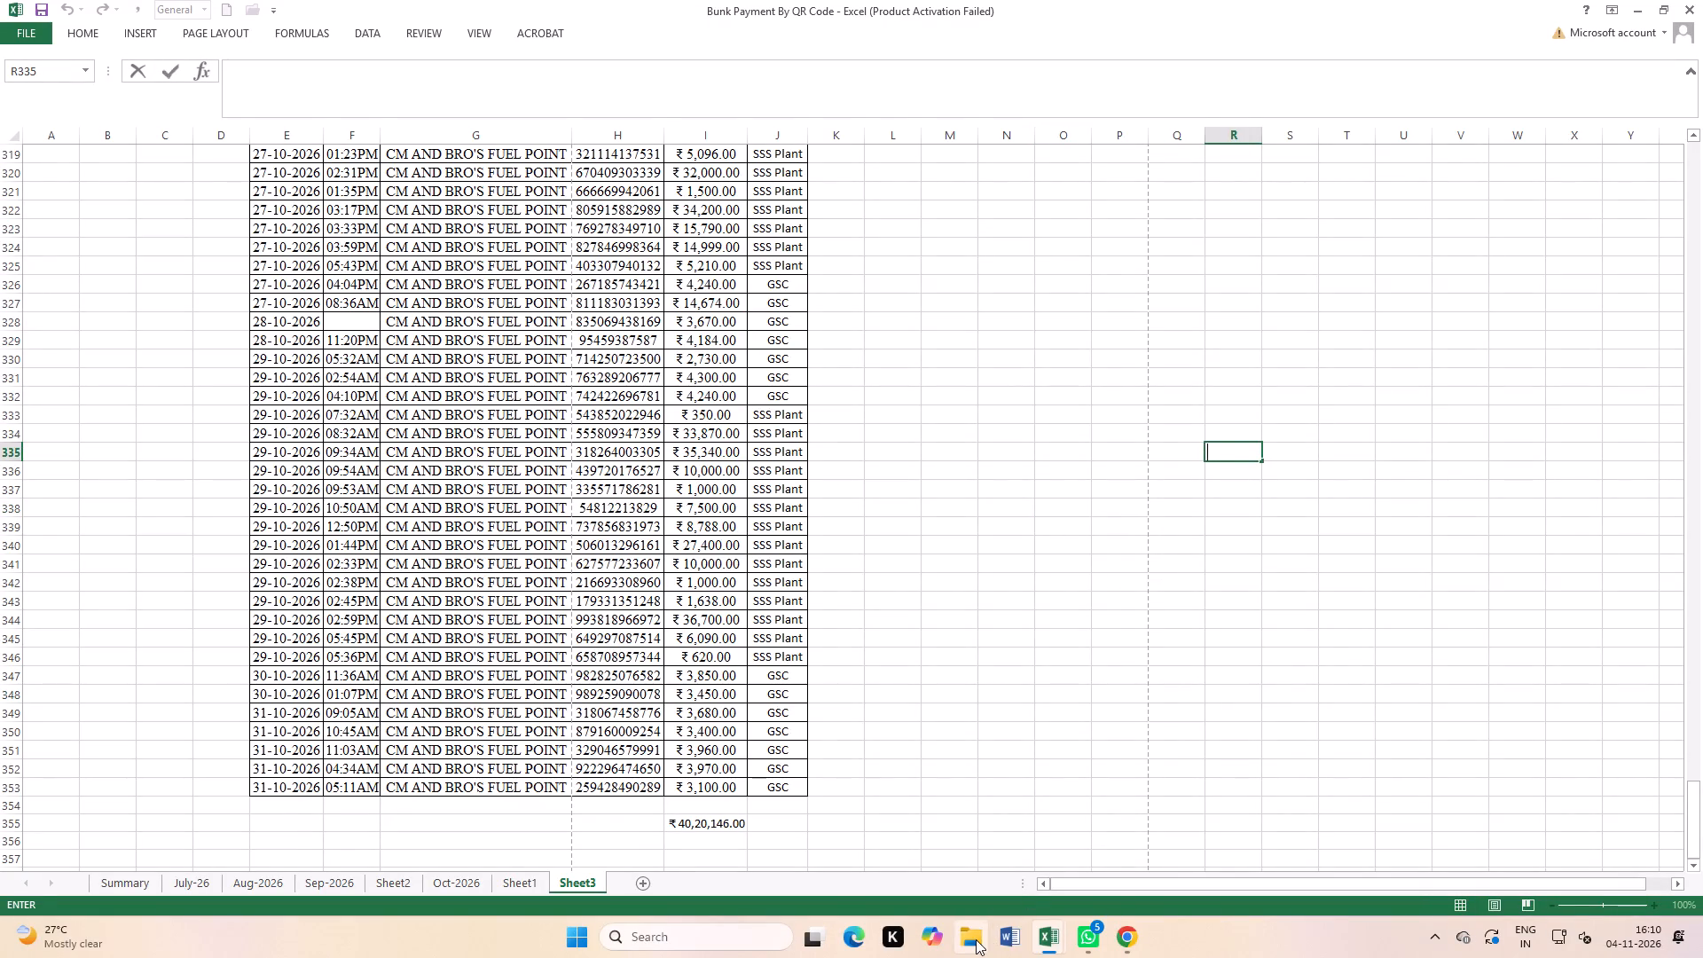
# Find the DLM SALE REPORT workbook in the DLM folder under Minerals on the USB drive and switch to it without reopening it.
pyautogui.click(976, 939)
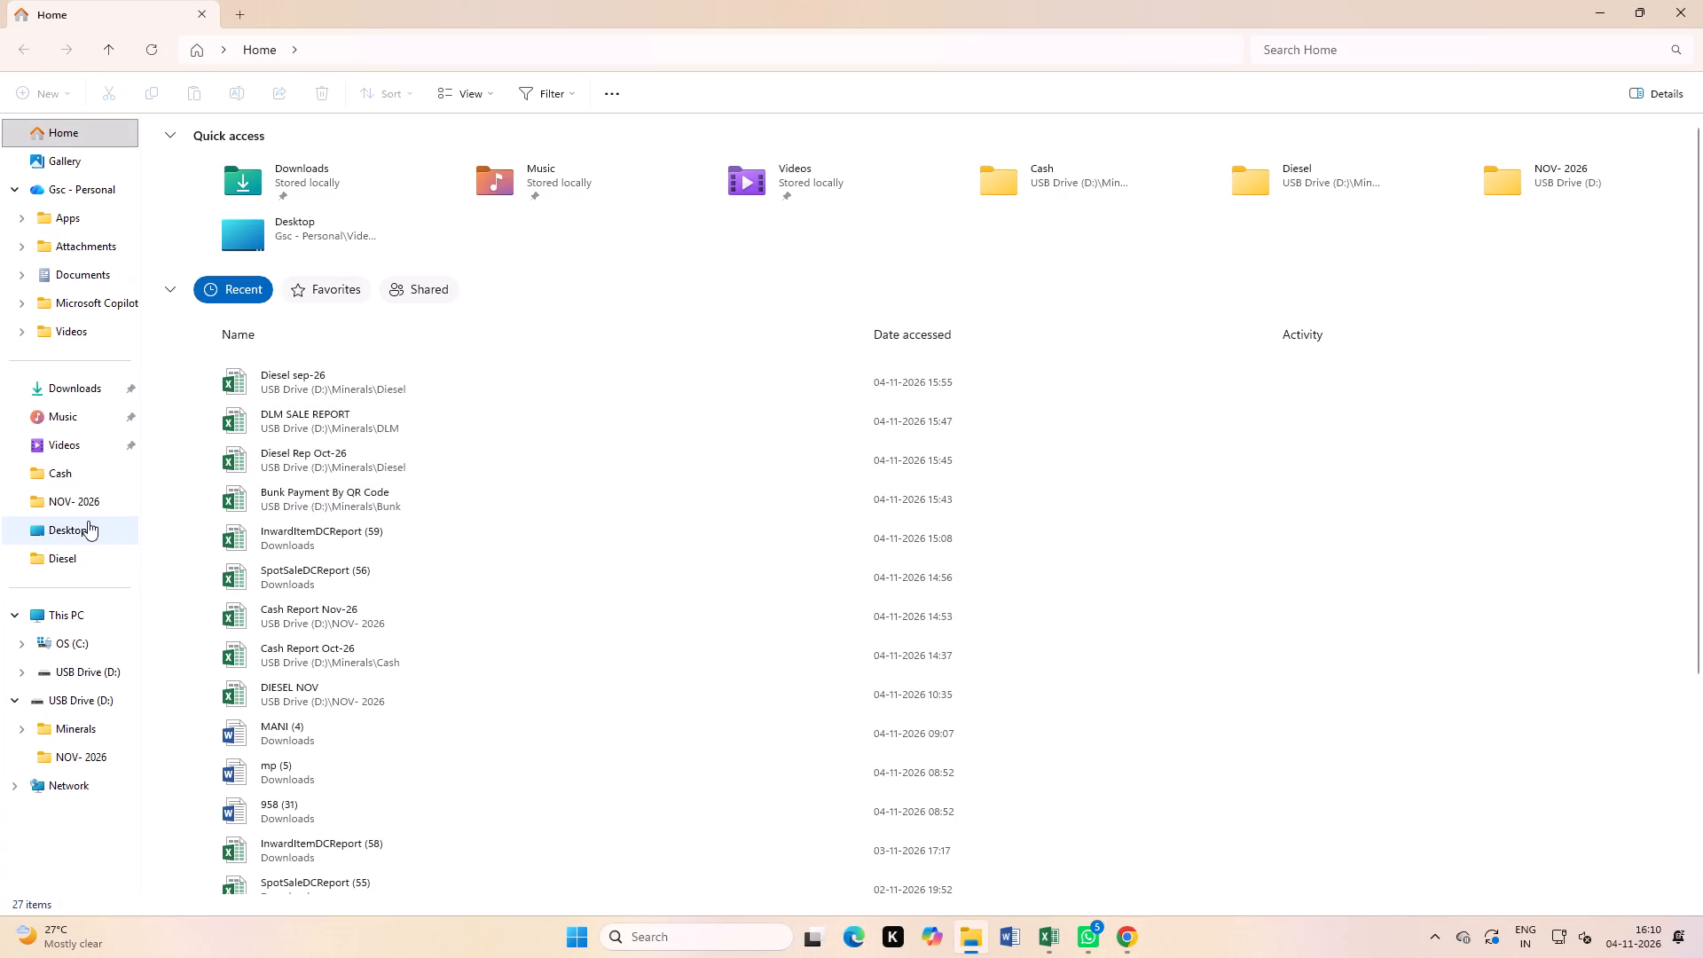
pyautogui.click(74, 561)
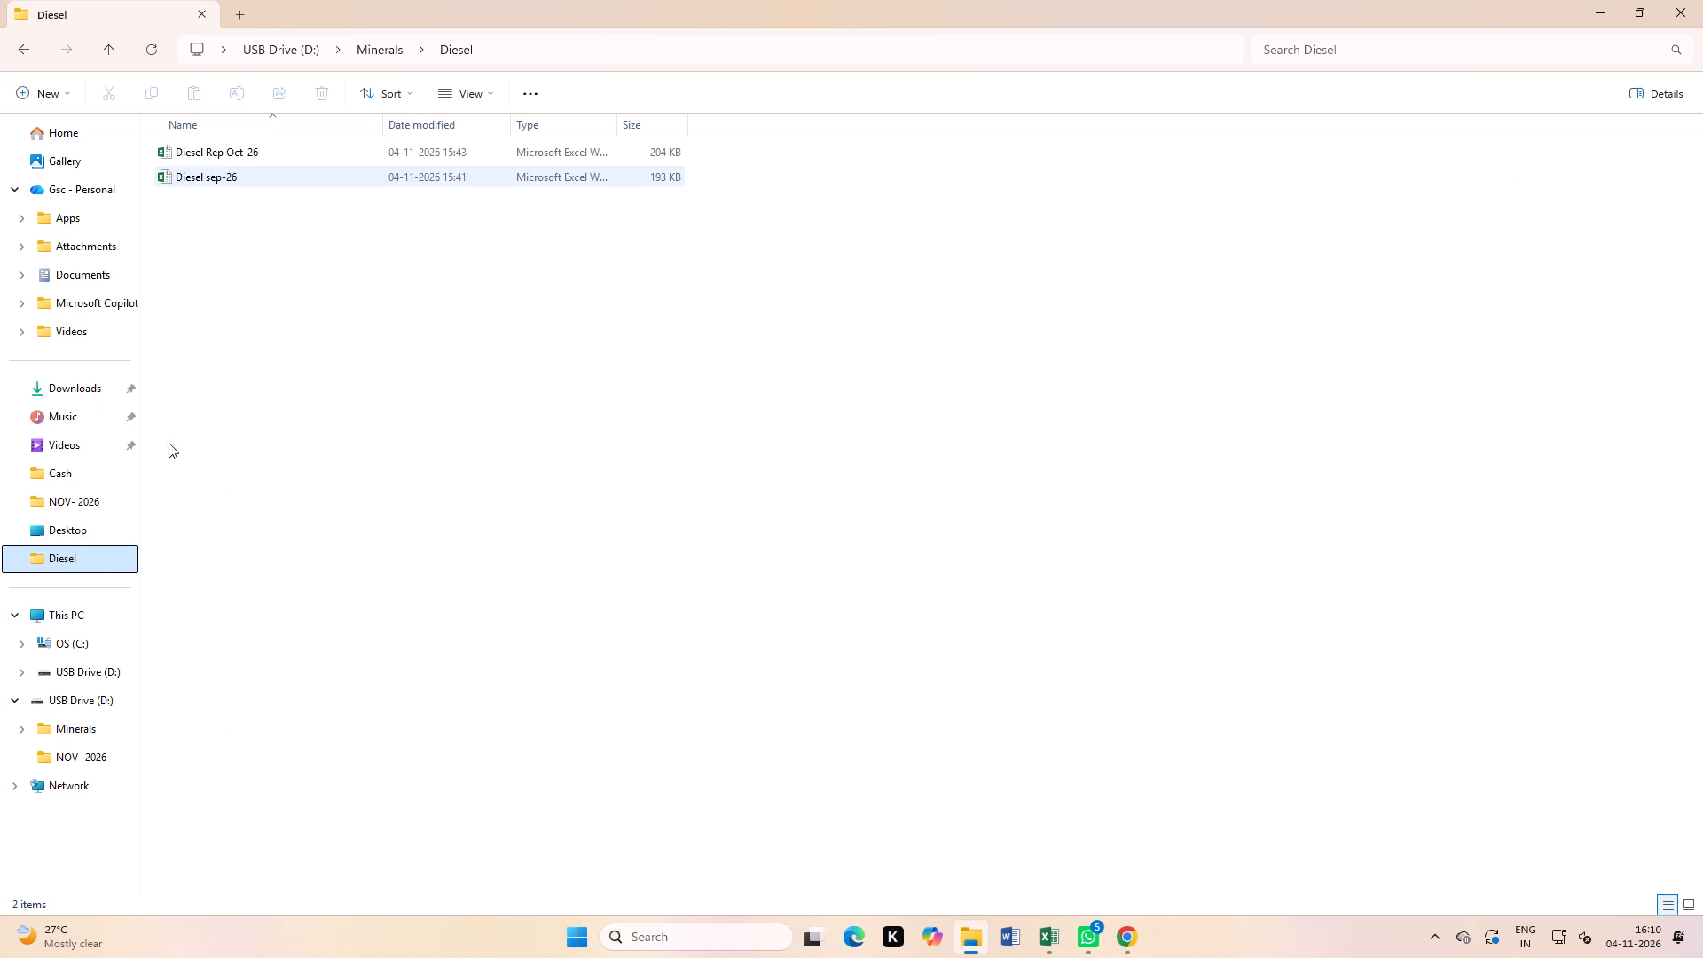
pyautogui.click(87, 760)
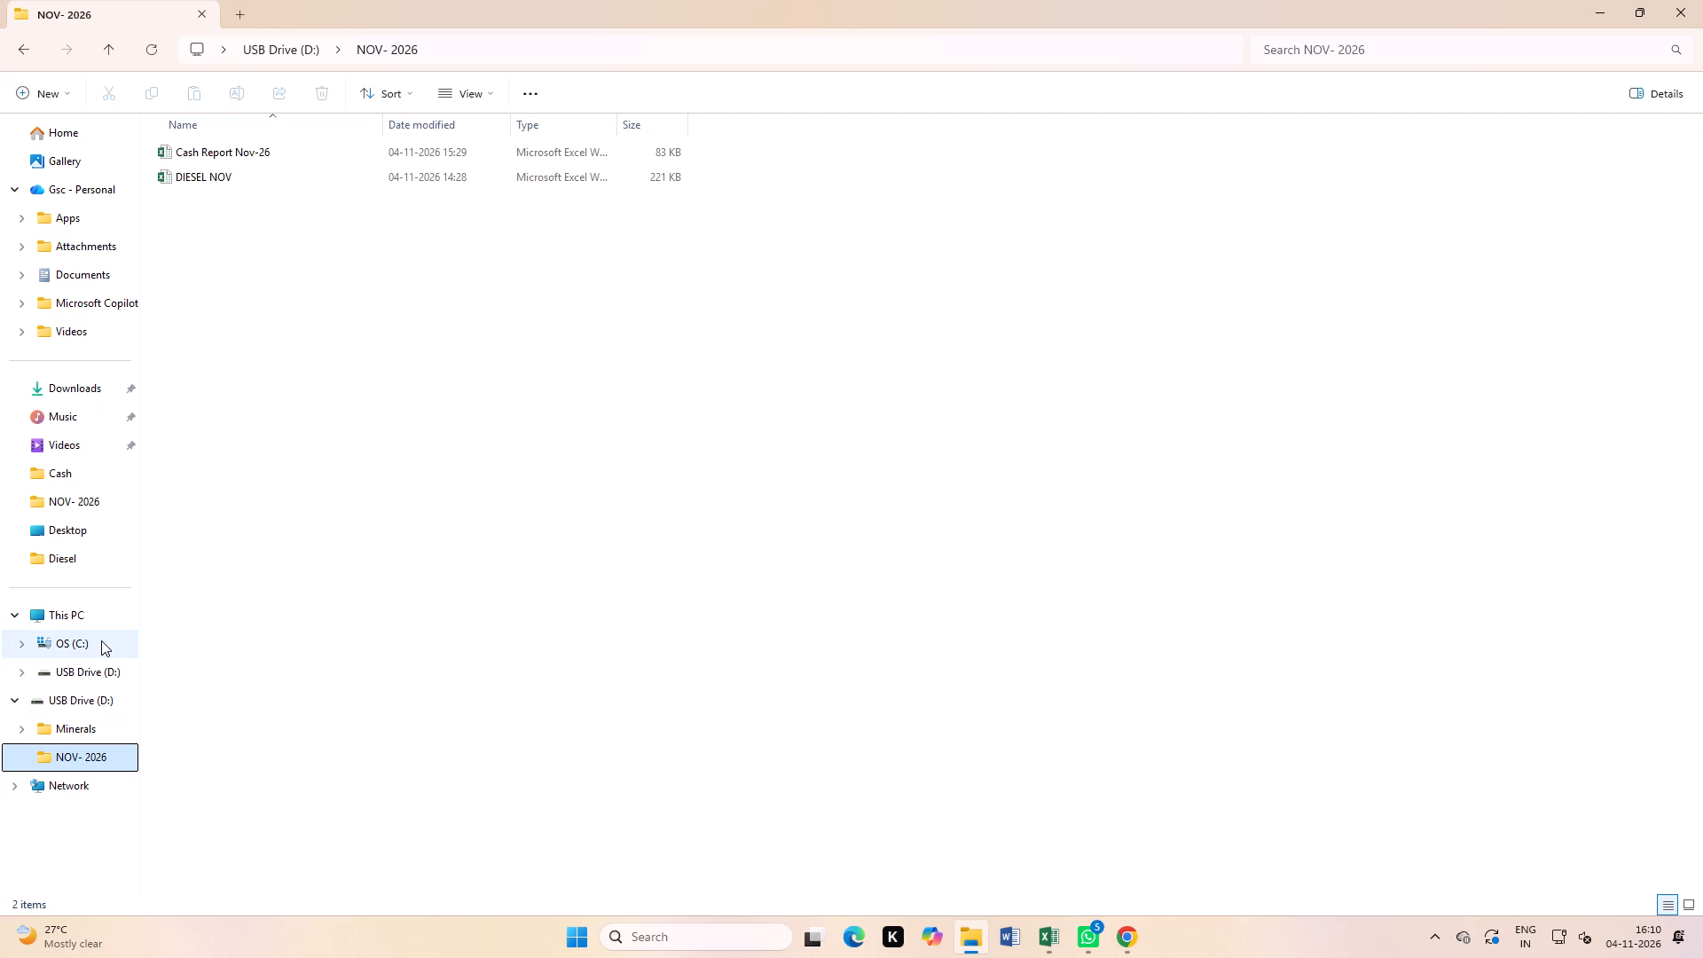
pyautogui.click(80, 726)
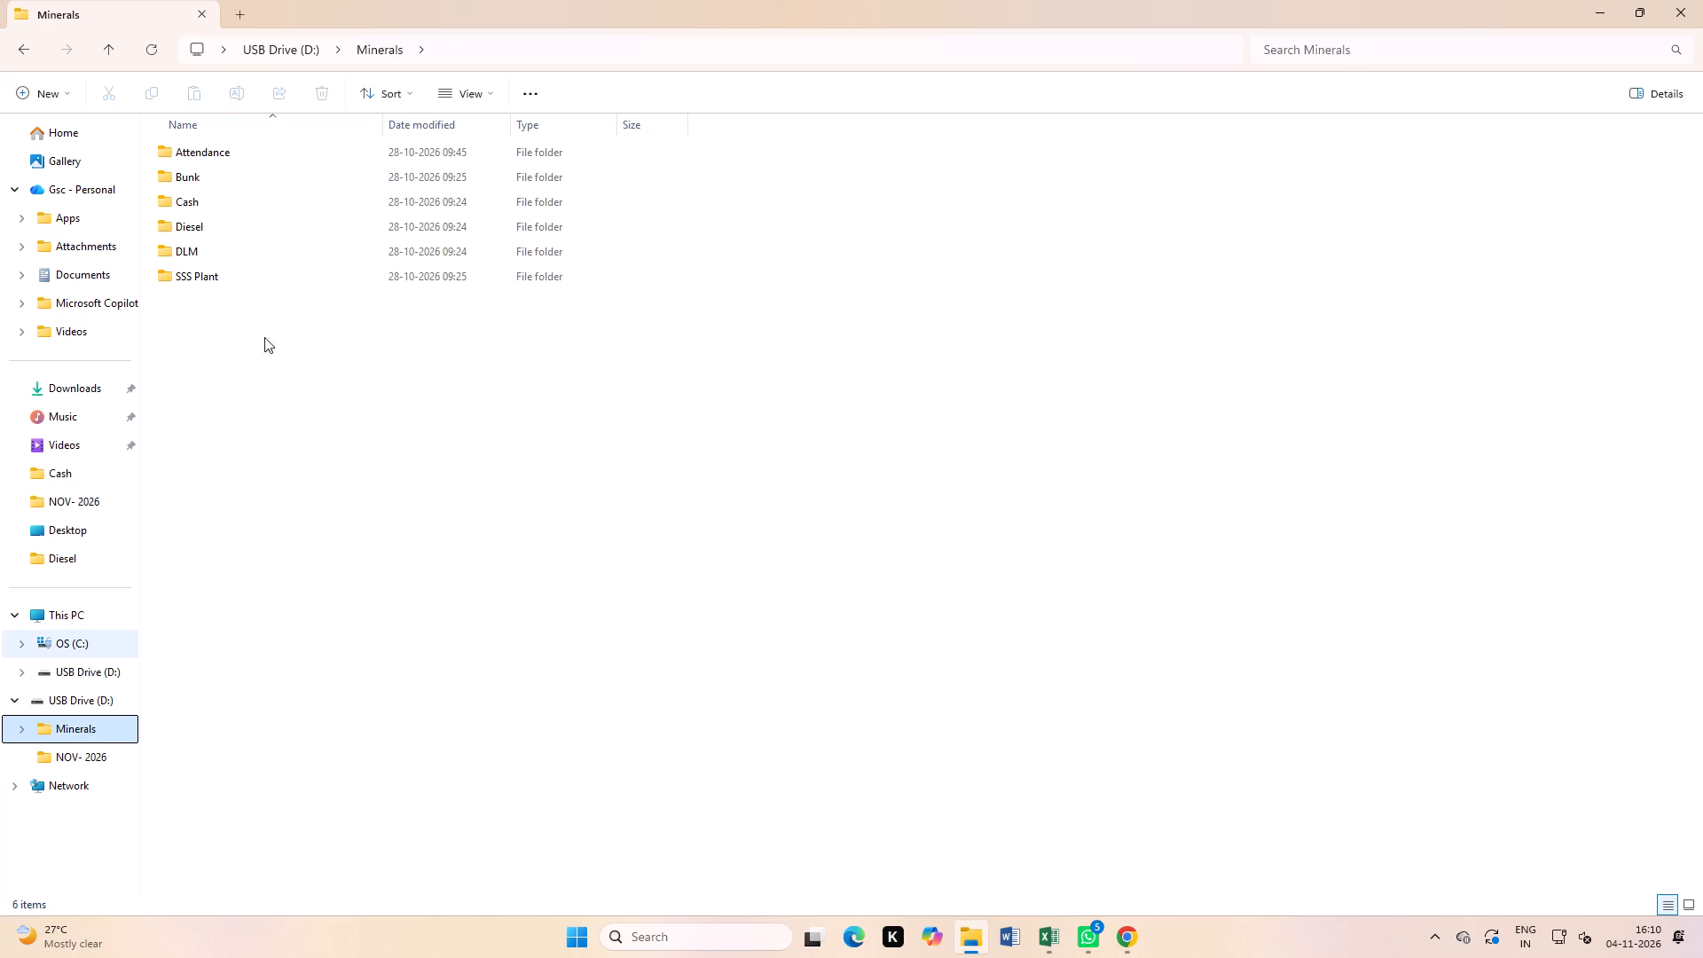
pyautogui.click(210, 252)
pyautogui.doubleClick(208, 231)
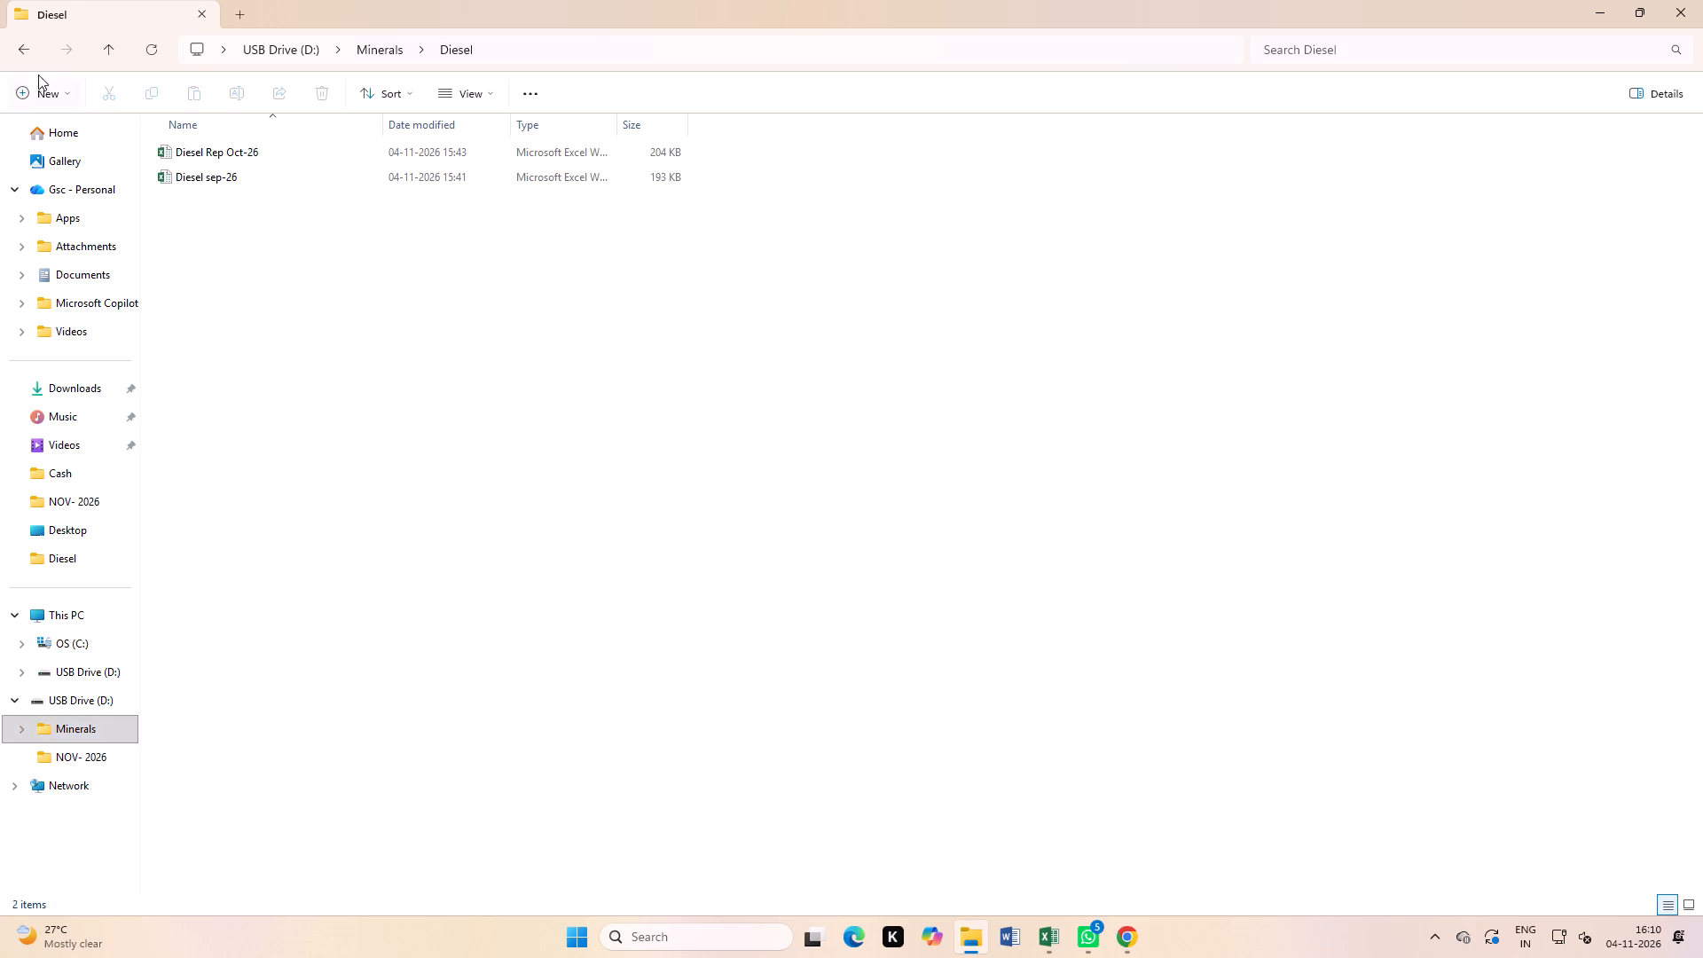
pyautogui.click(28, 51)
pyautogui.doubleClick(199, 249)
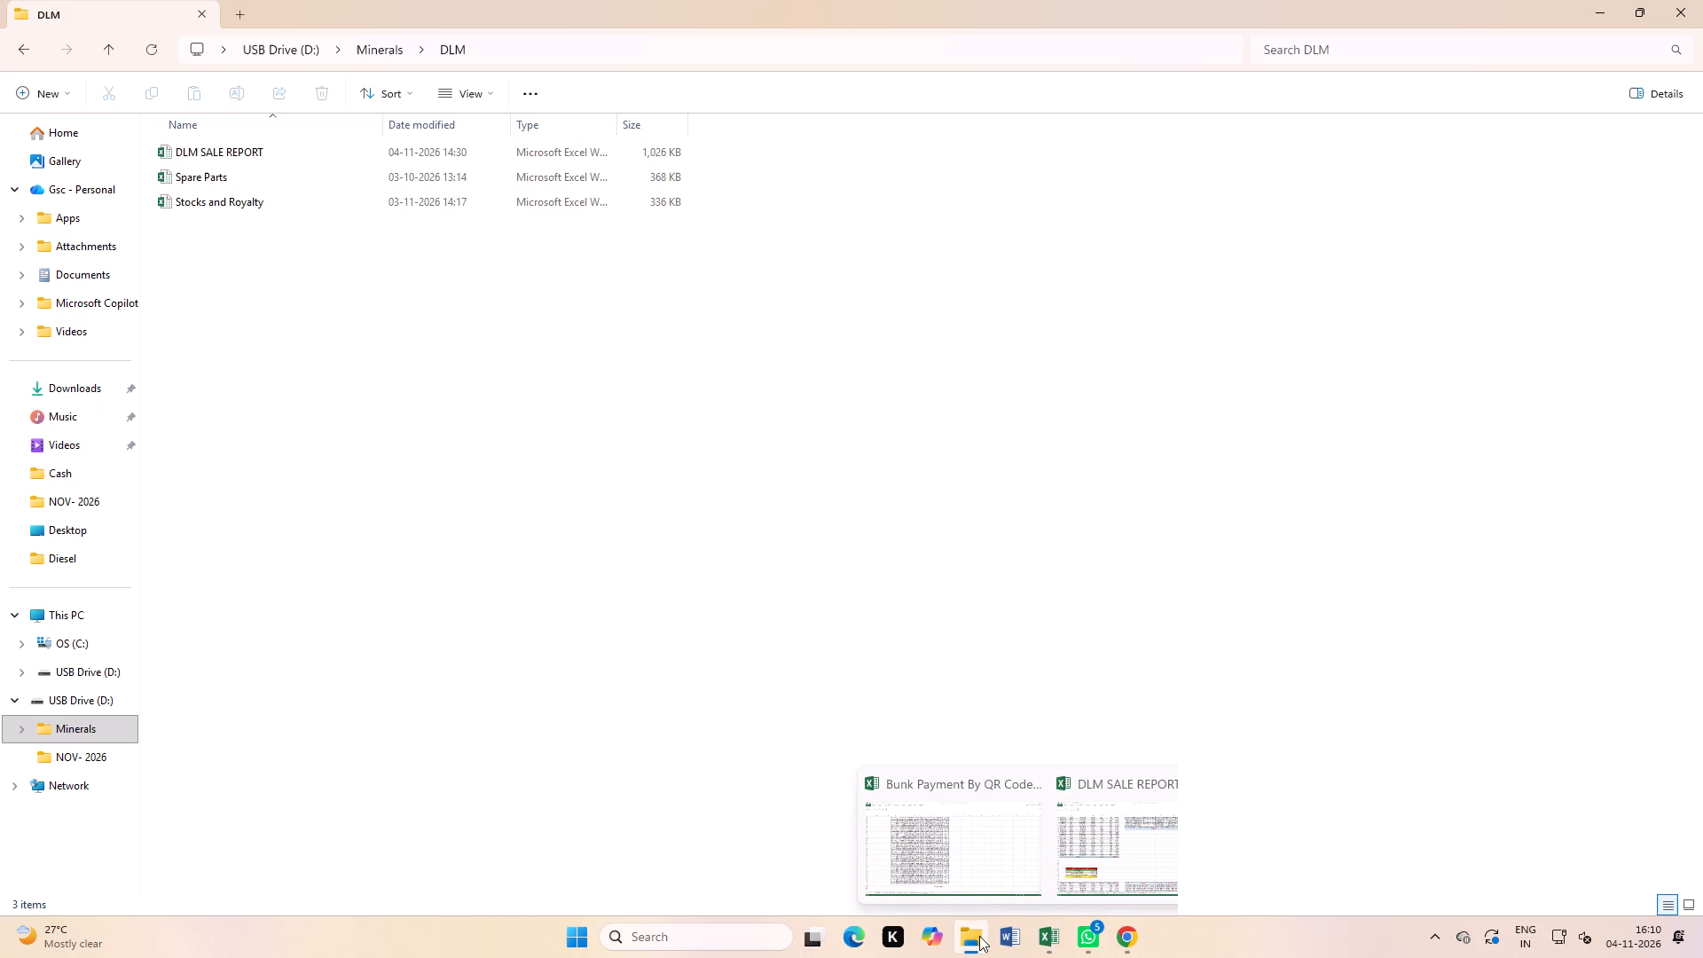
pyautogui.doubleClick(276, 156)
pyautogui.click(1209, 451)
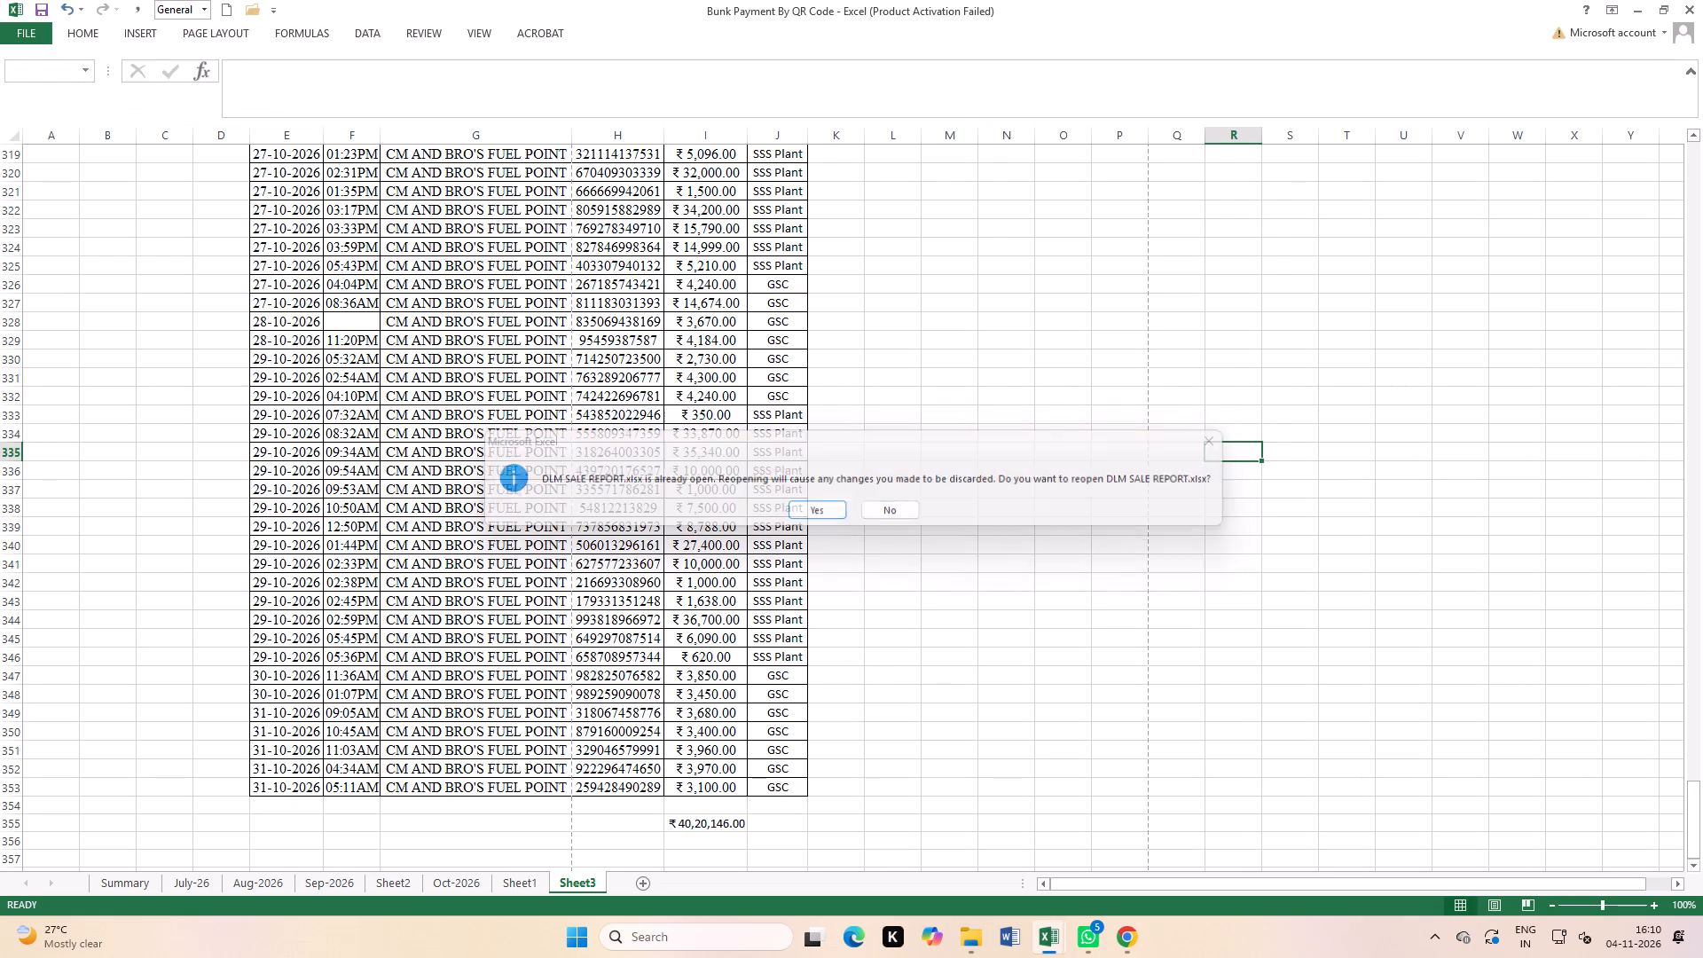
pyautogui.click(1093, 843)
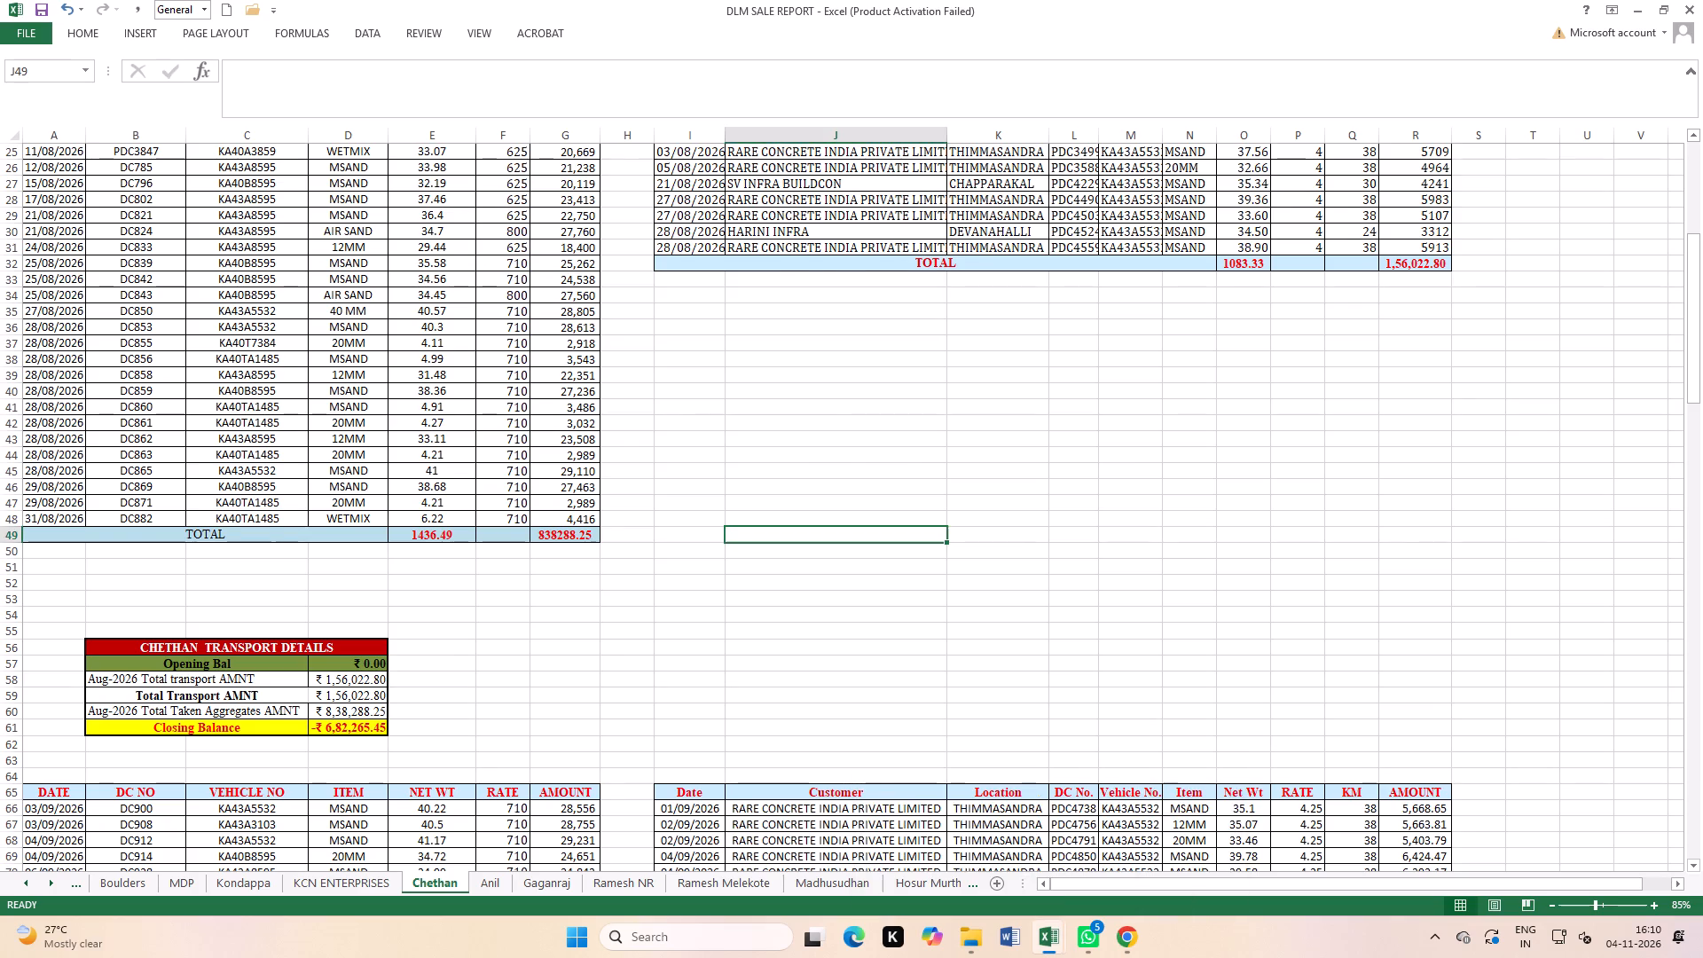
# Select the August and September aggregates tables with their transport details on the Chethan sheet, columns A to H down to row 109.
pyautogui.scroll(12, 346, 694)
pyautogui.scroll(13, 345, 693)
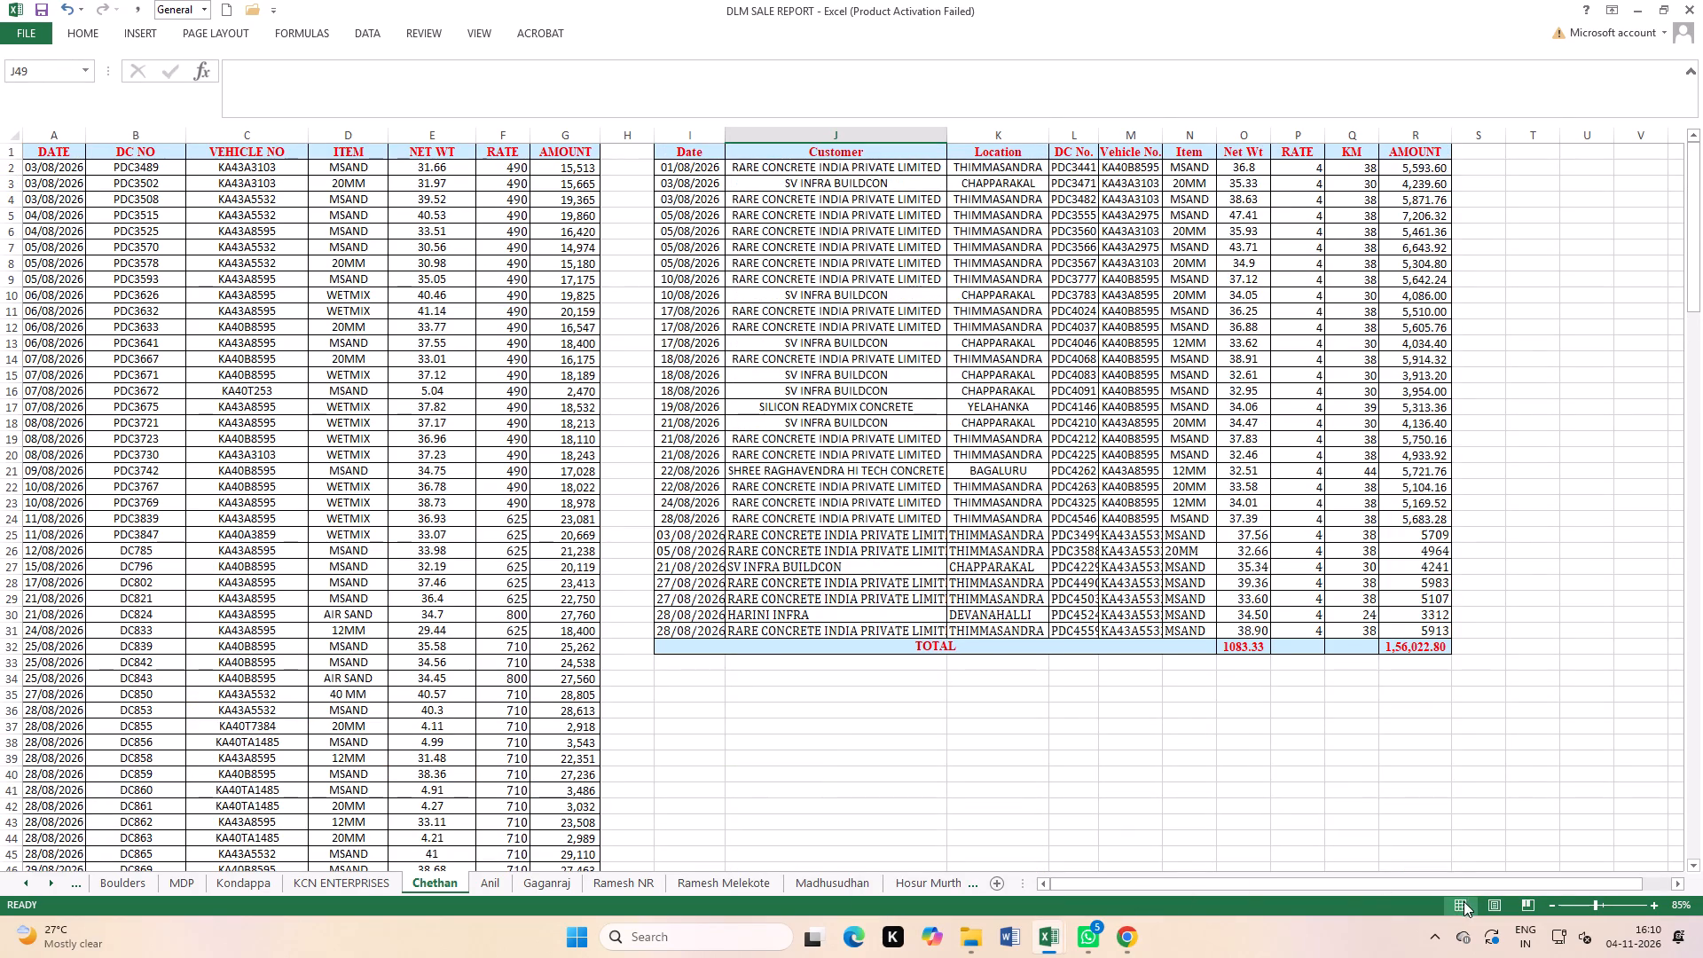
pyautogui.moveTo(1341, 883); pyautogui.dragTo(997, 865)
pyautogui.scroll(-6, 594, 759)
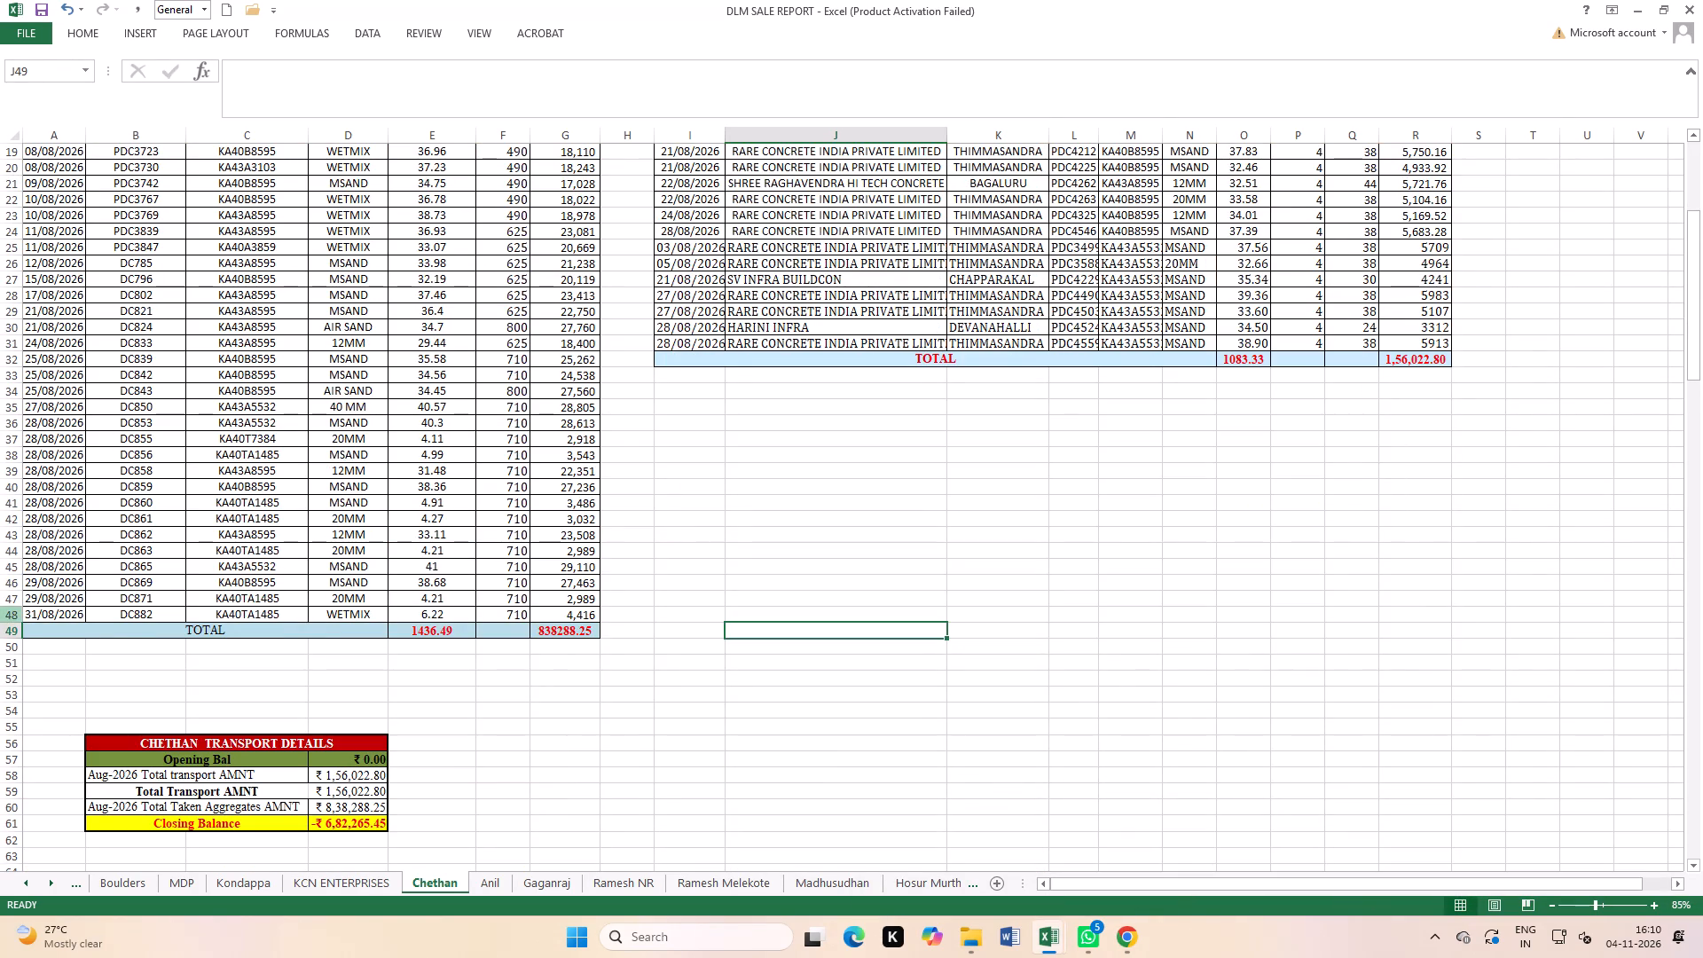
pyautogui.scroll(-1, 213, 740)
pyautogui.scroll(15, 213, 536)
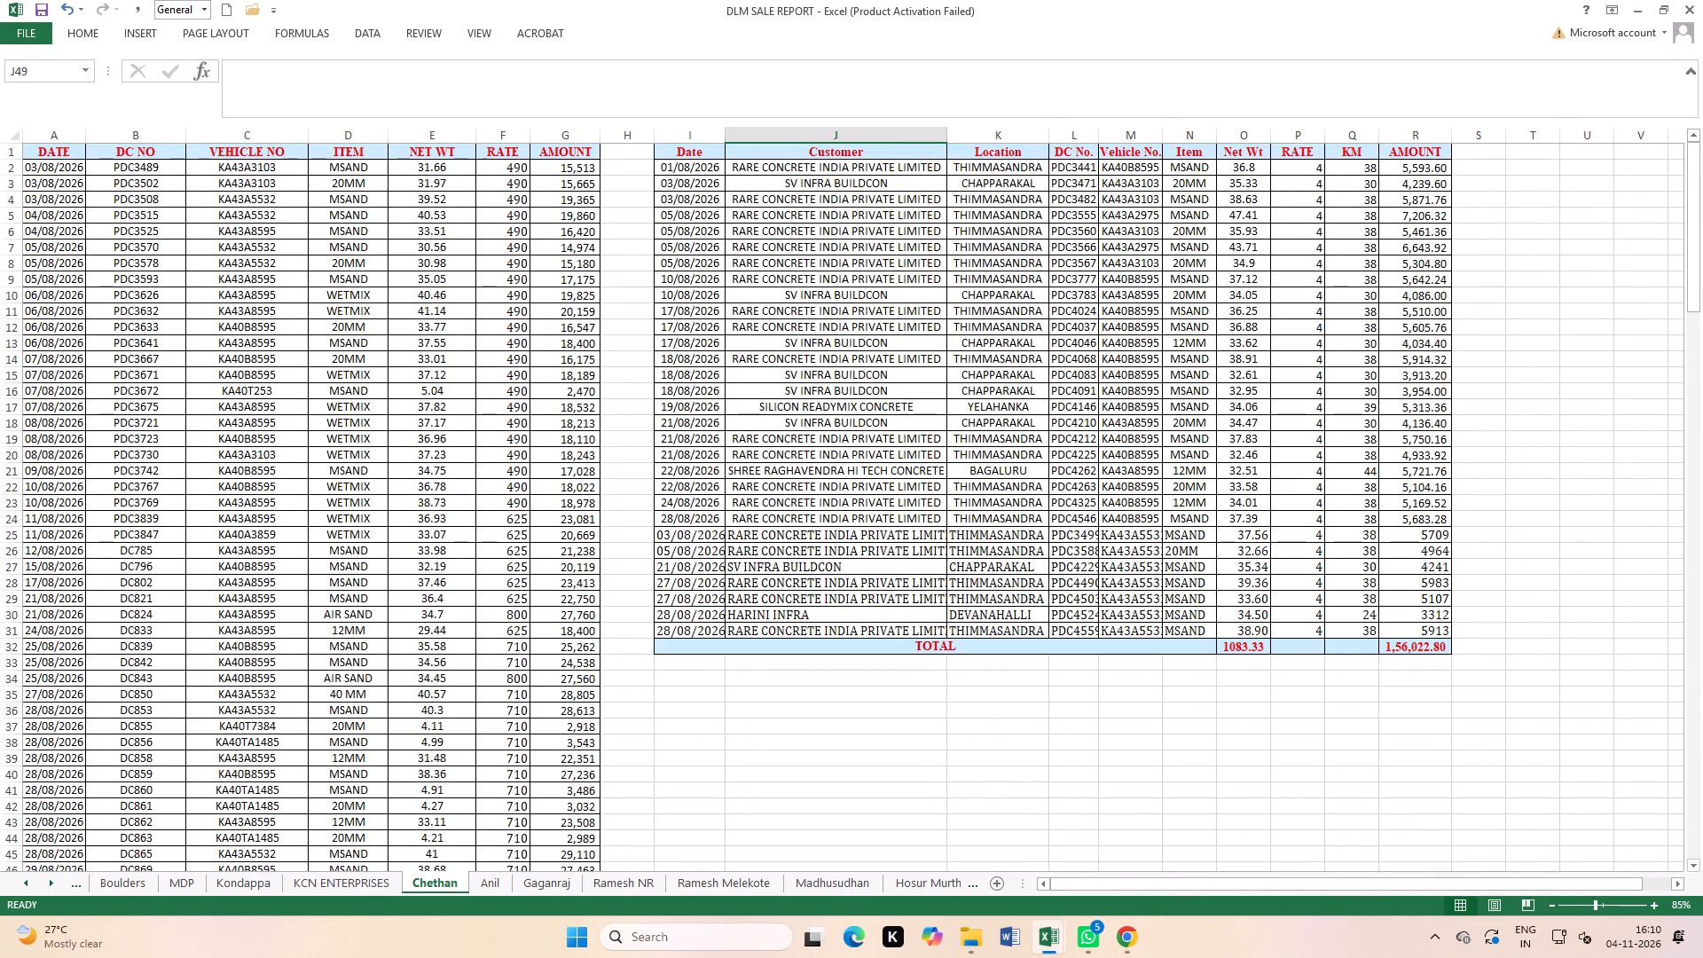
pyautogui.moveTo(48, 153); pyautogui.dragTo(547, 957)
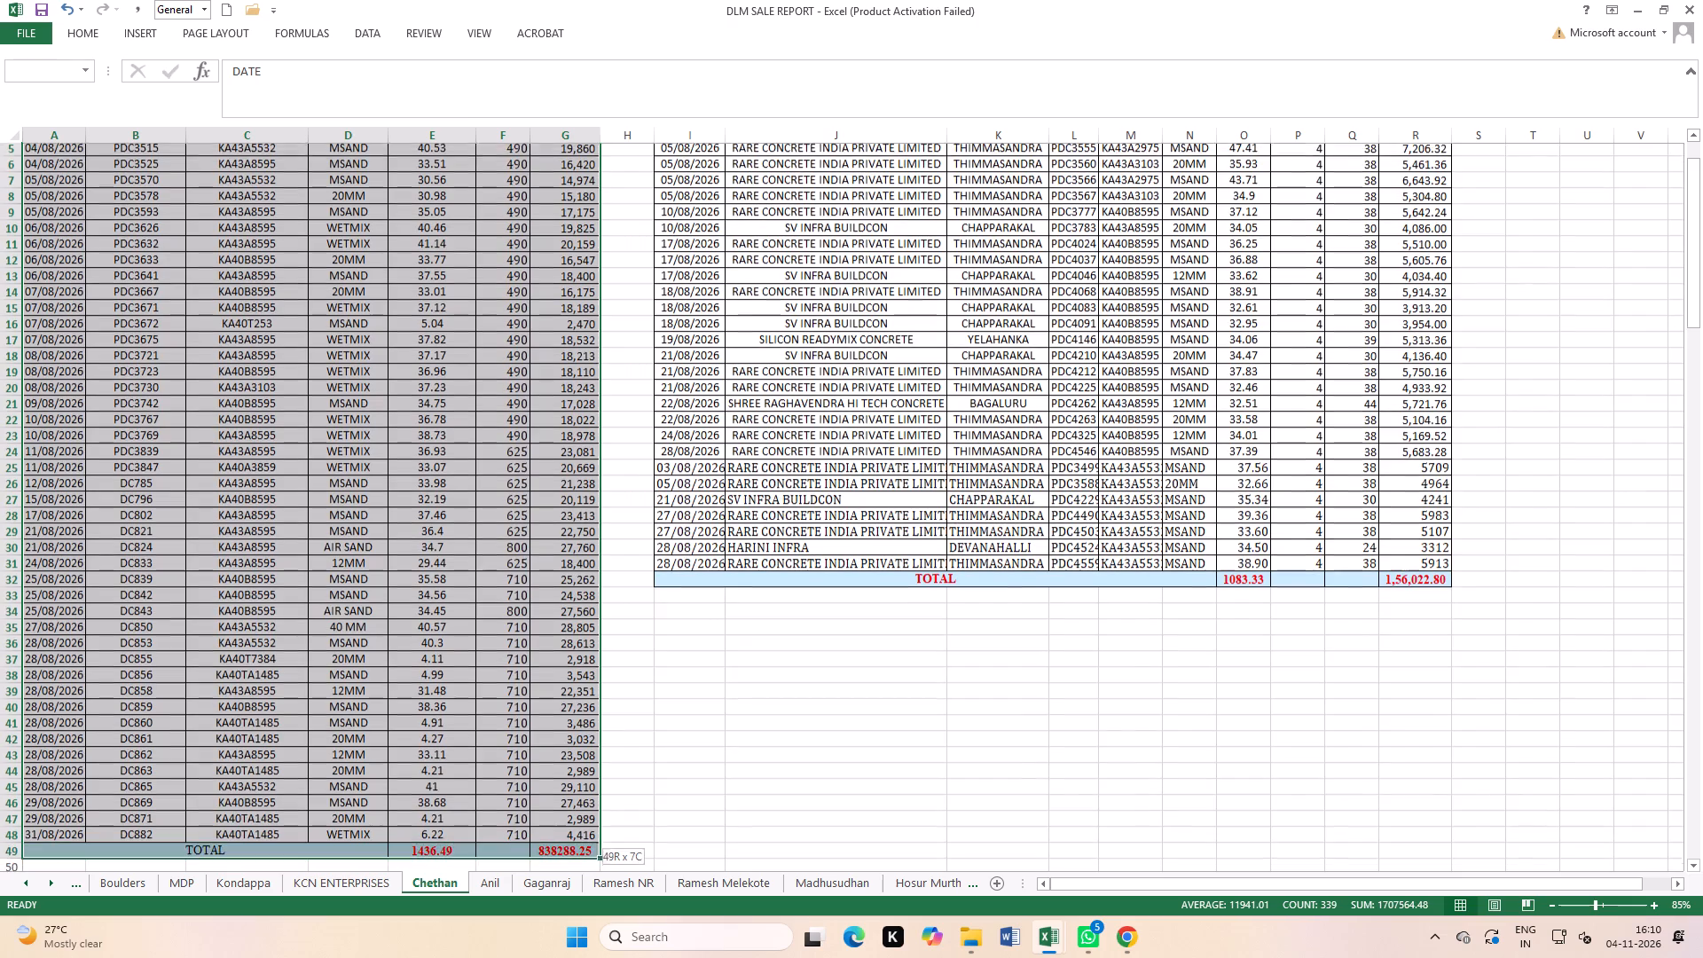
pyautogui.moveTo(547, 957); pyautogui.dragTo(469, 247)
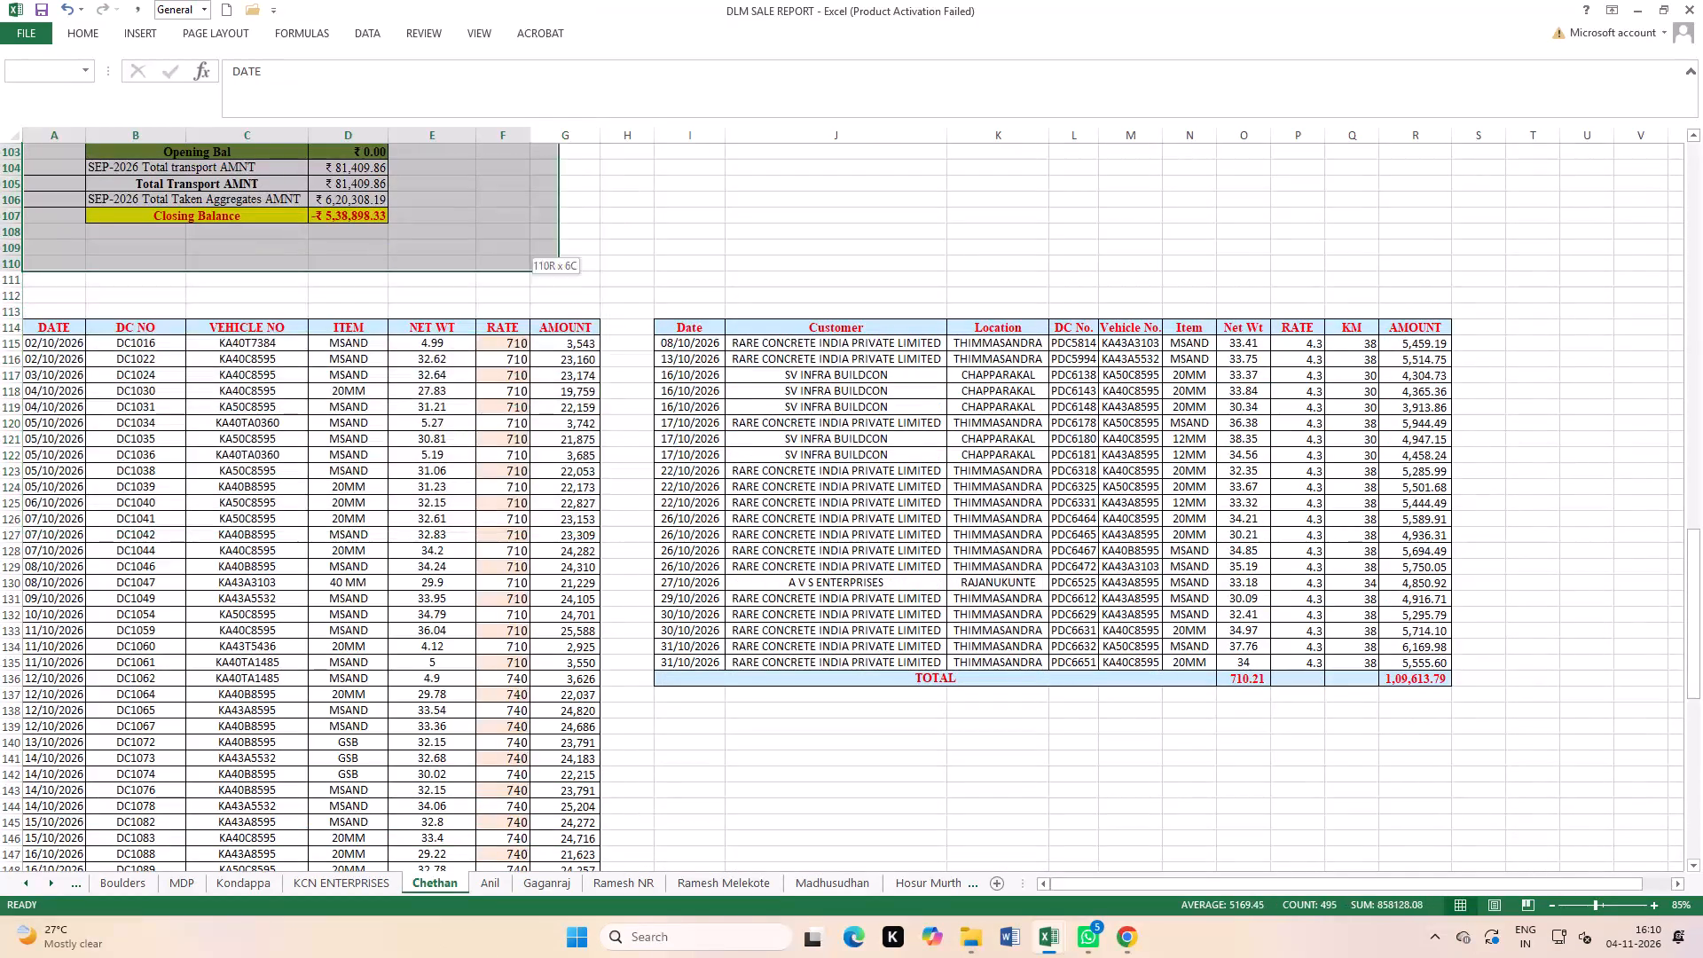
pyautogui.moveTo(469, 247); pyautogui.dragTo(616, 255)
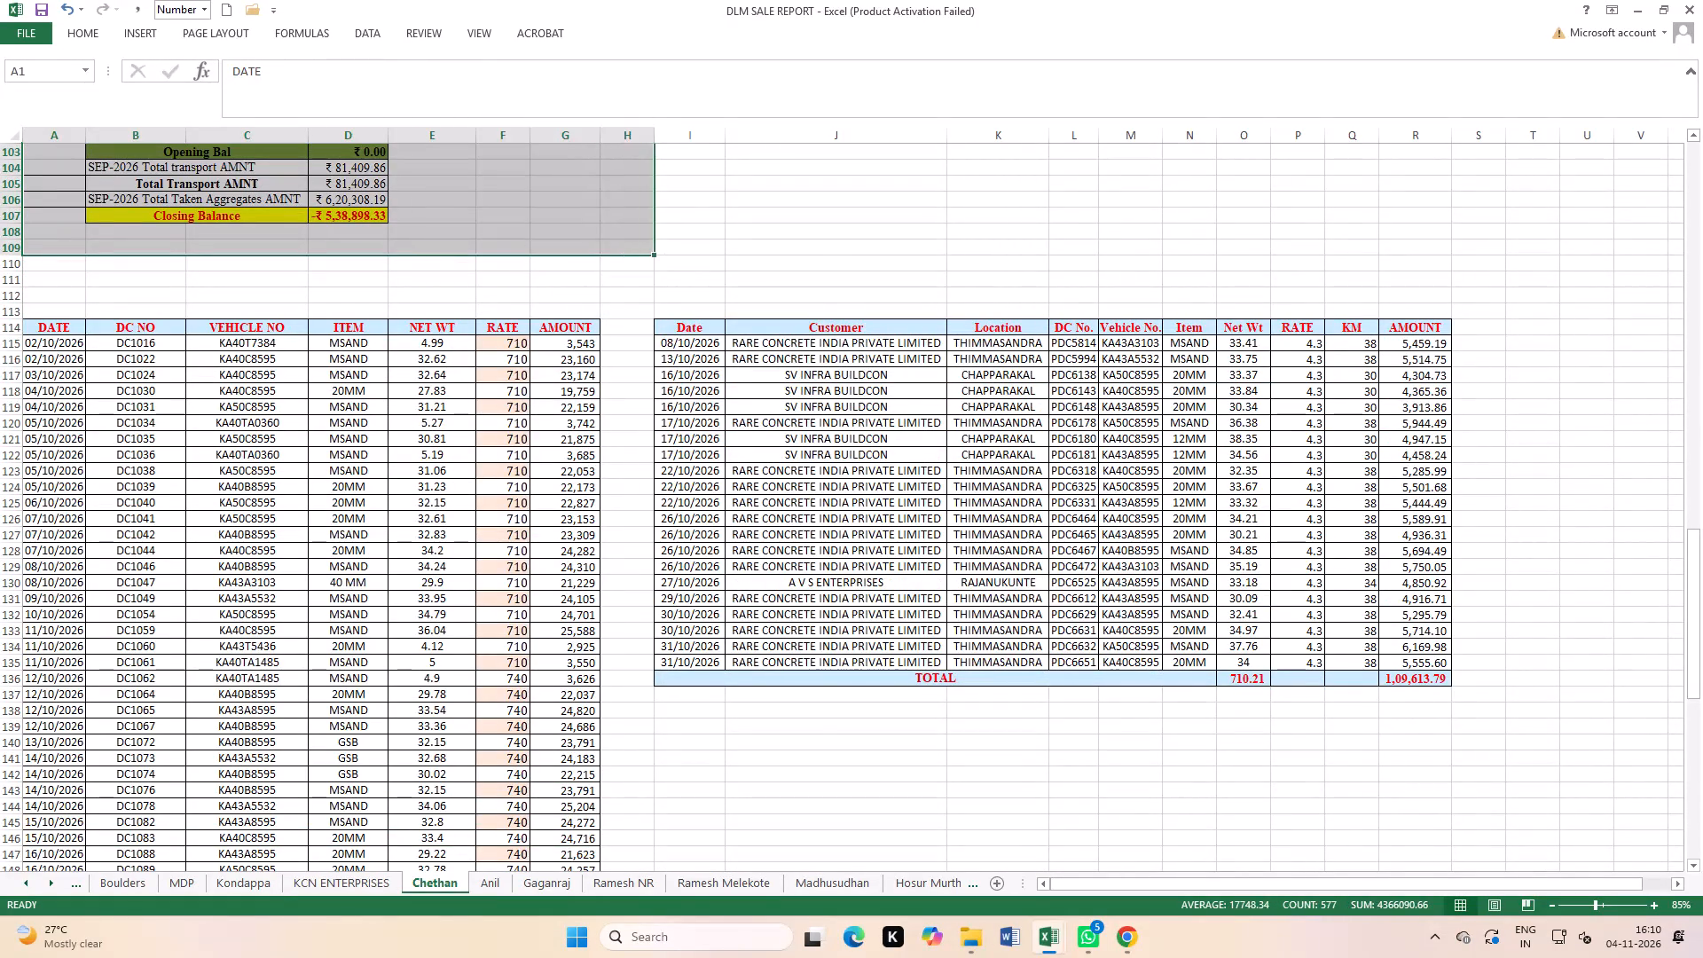
# Set printing to the current selection only, shrunk to fit the sheet on one page, and check the preview.
pyautogui.hotkey('ctrl', 'p')
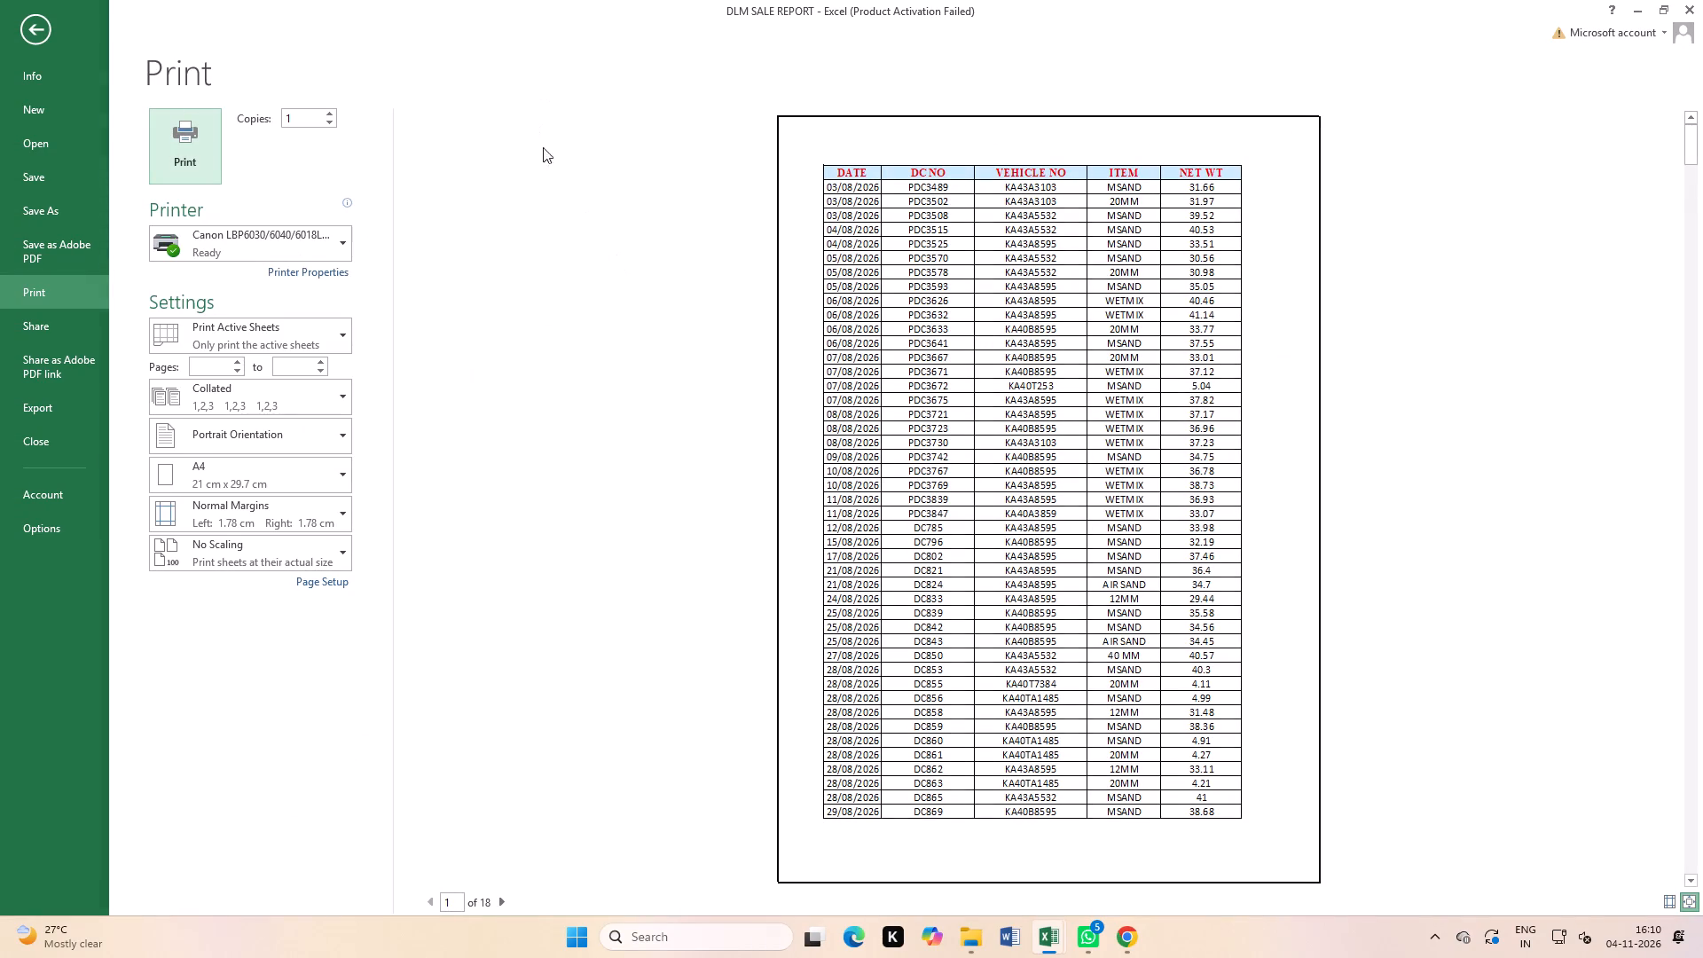
pyautogui.scroll(-1, 518, 203)
pyautogui.click(225, 327)
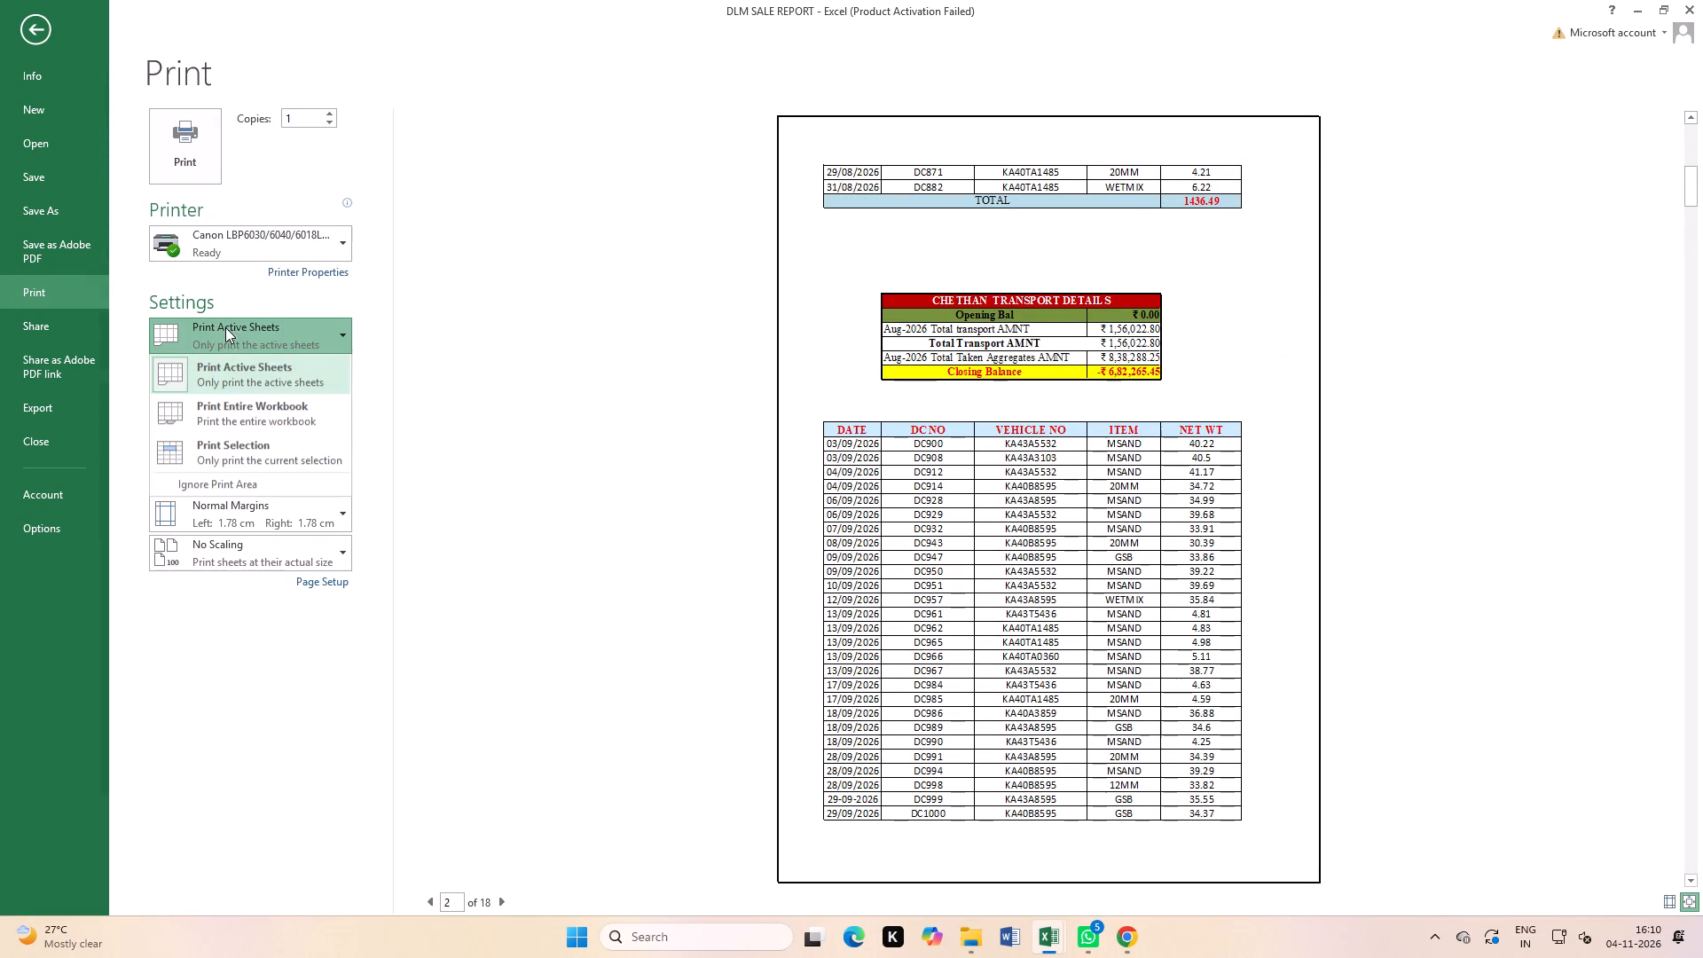
pyautogui.click(226, 458)
pyautogui.click(249, 561)
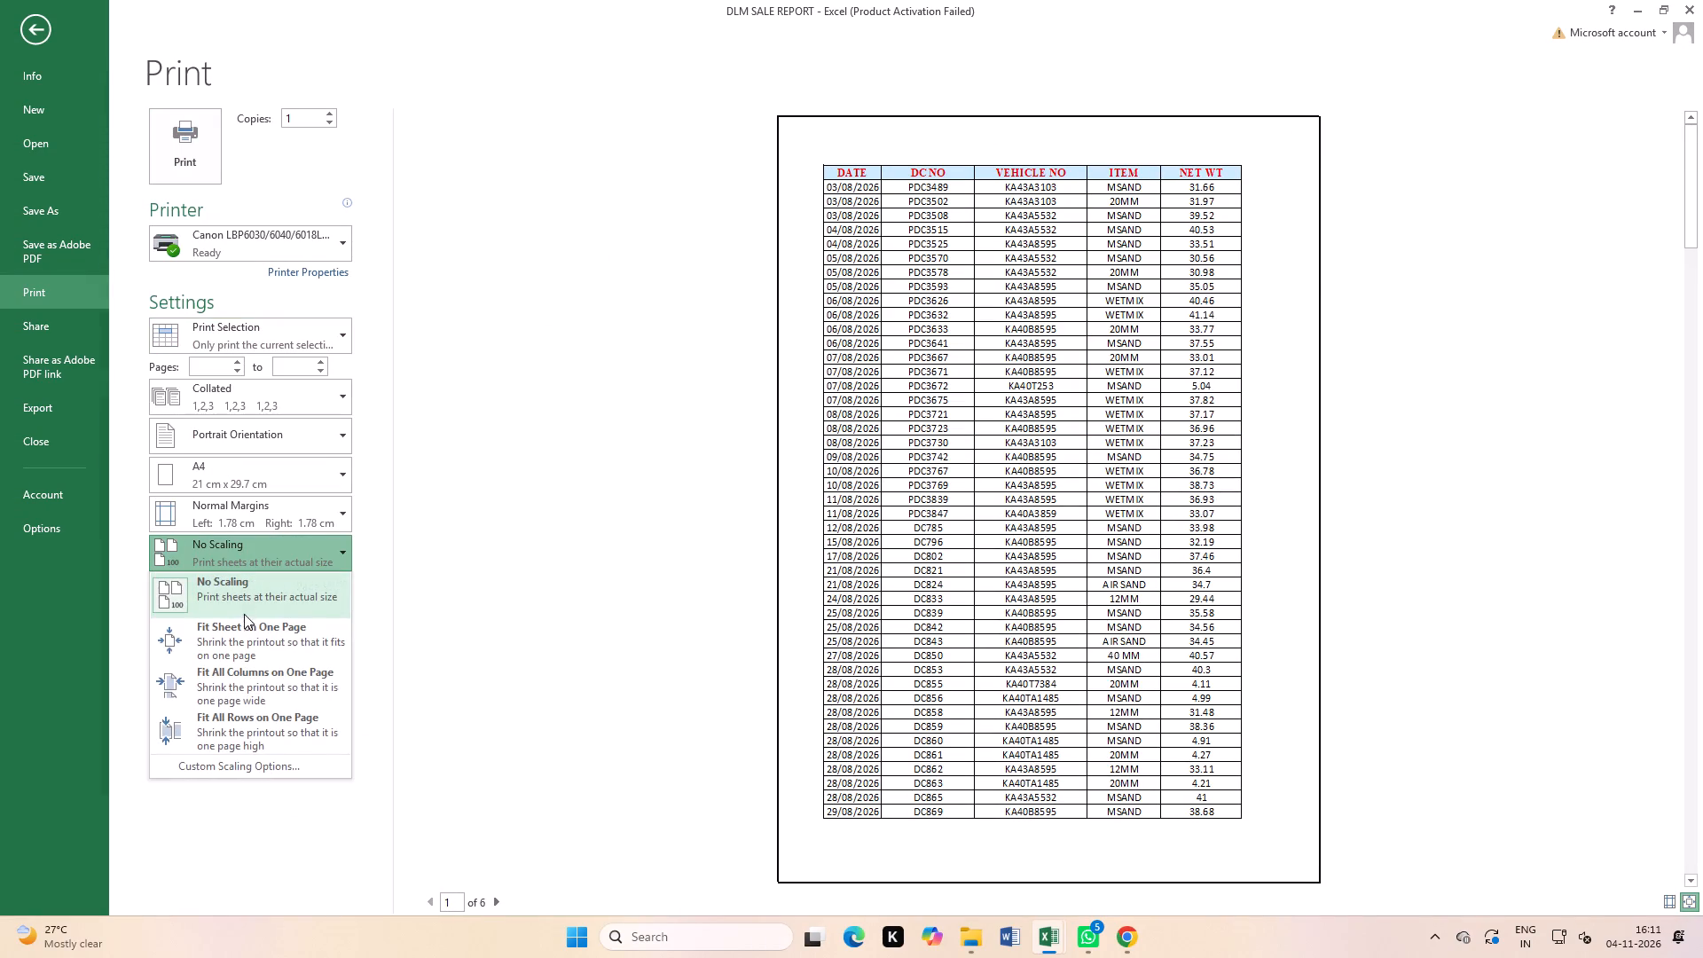
pyautogui.click(237, 636)
pyautogui.scroll(-6, 1065, 566)
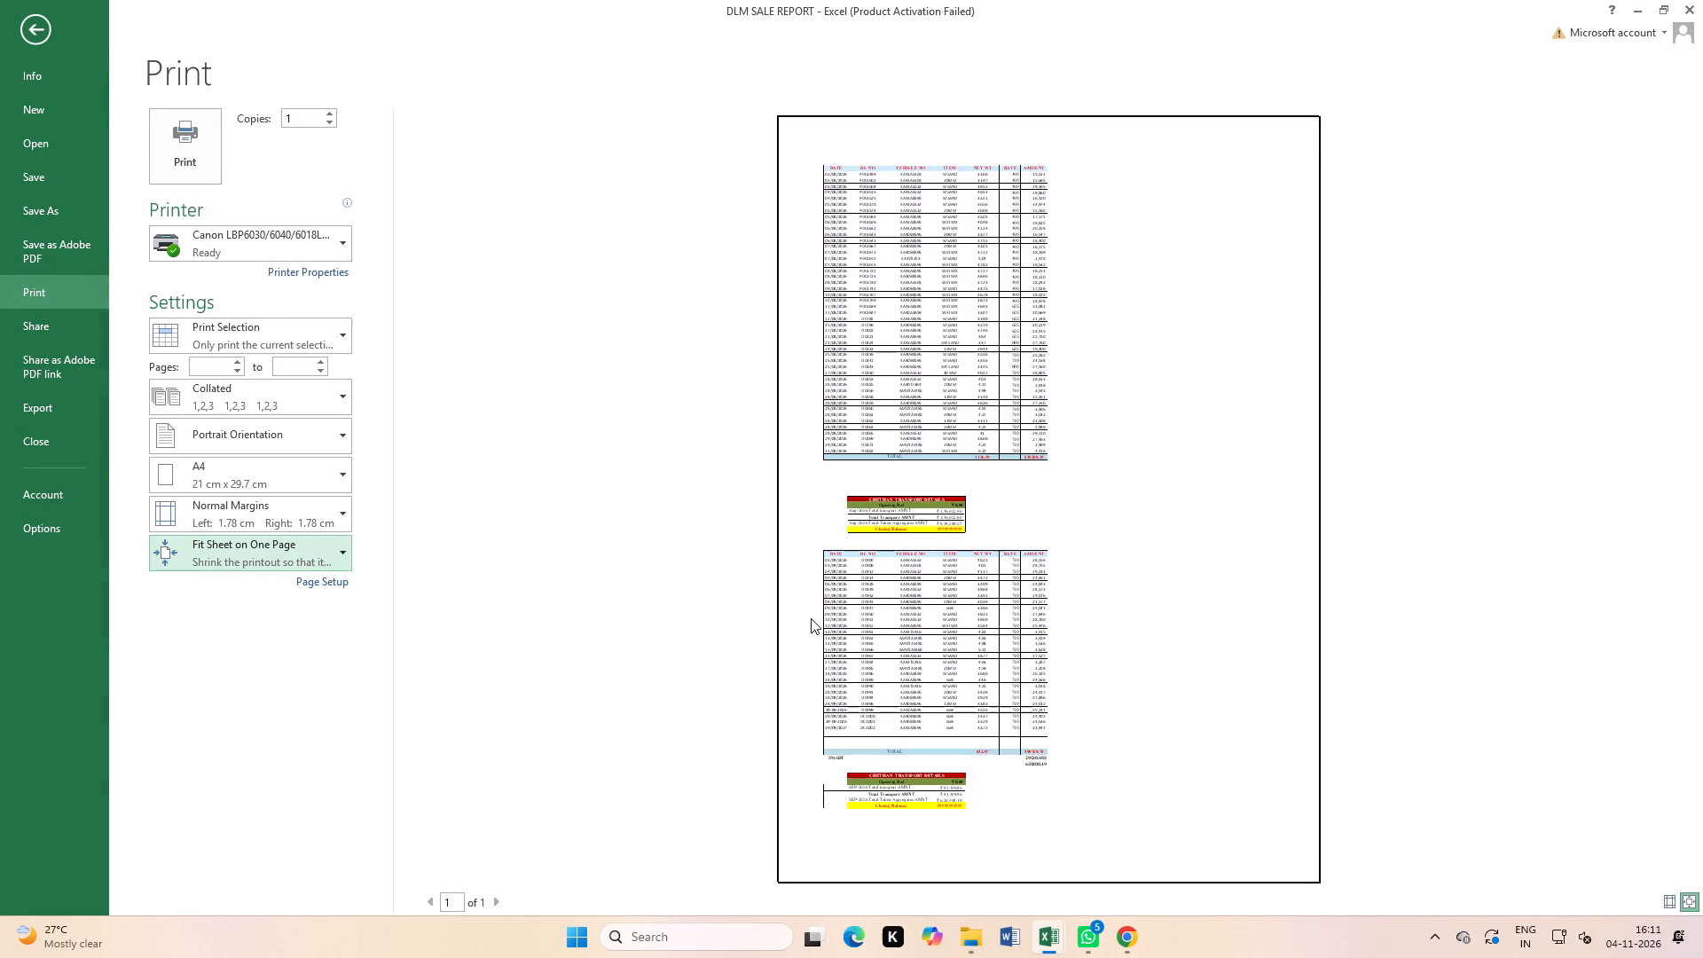
pyautogui.scroll(4, 890, 574)
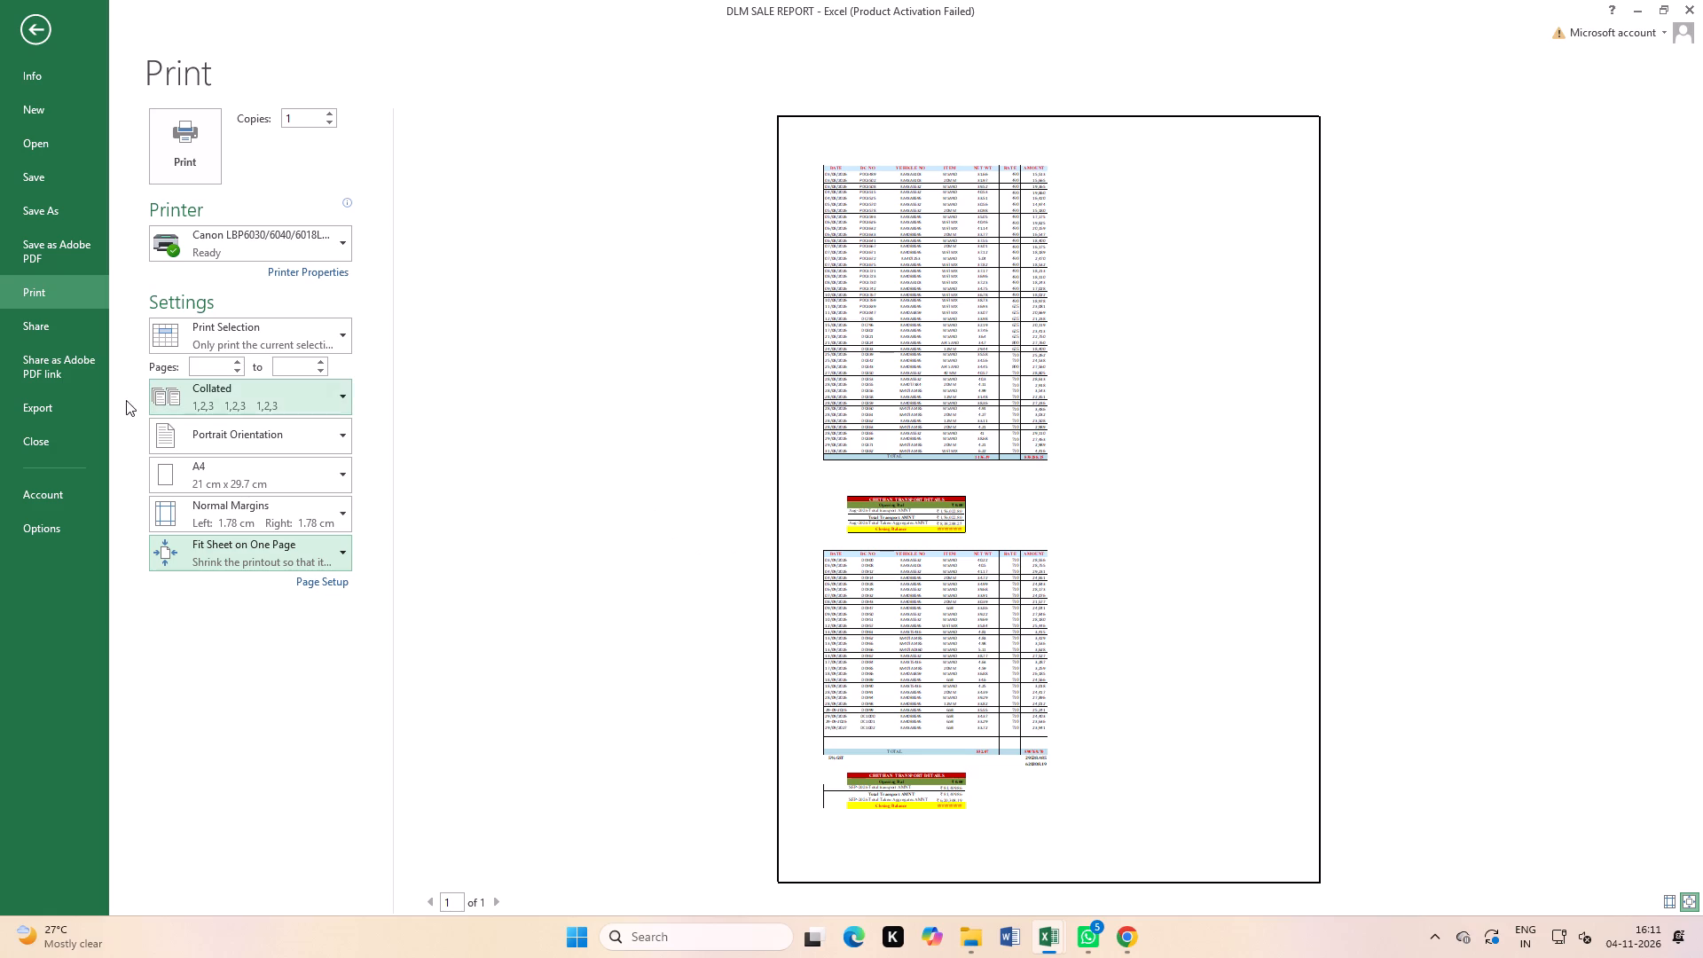
pyautogui.scroll(1, 225, 314)
pyautogui.click(231, 337)
pyautogui.click(247, 443)
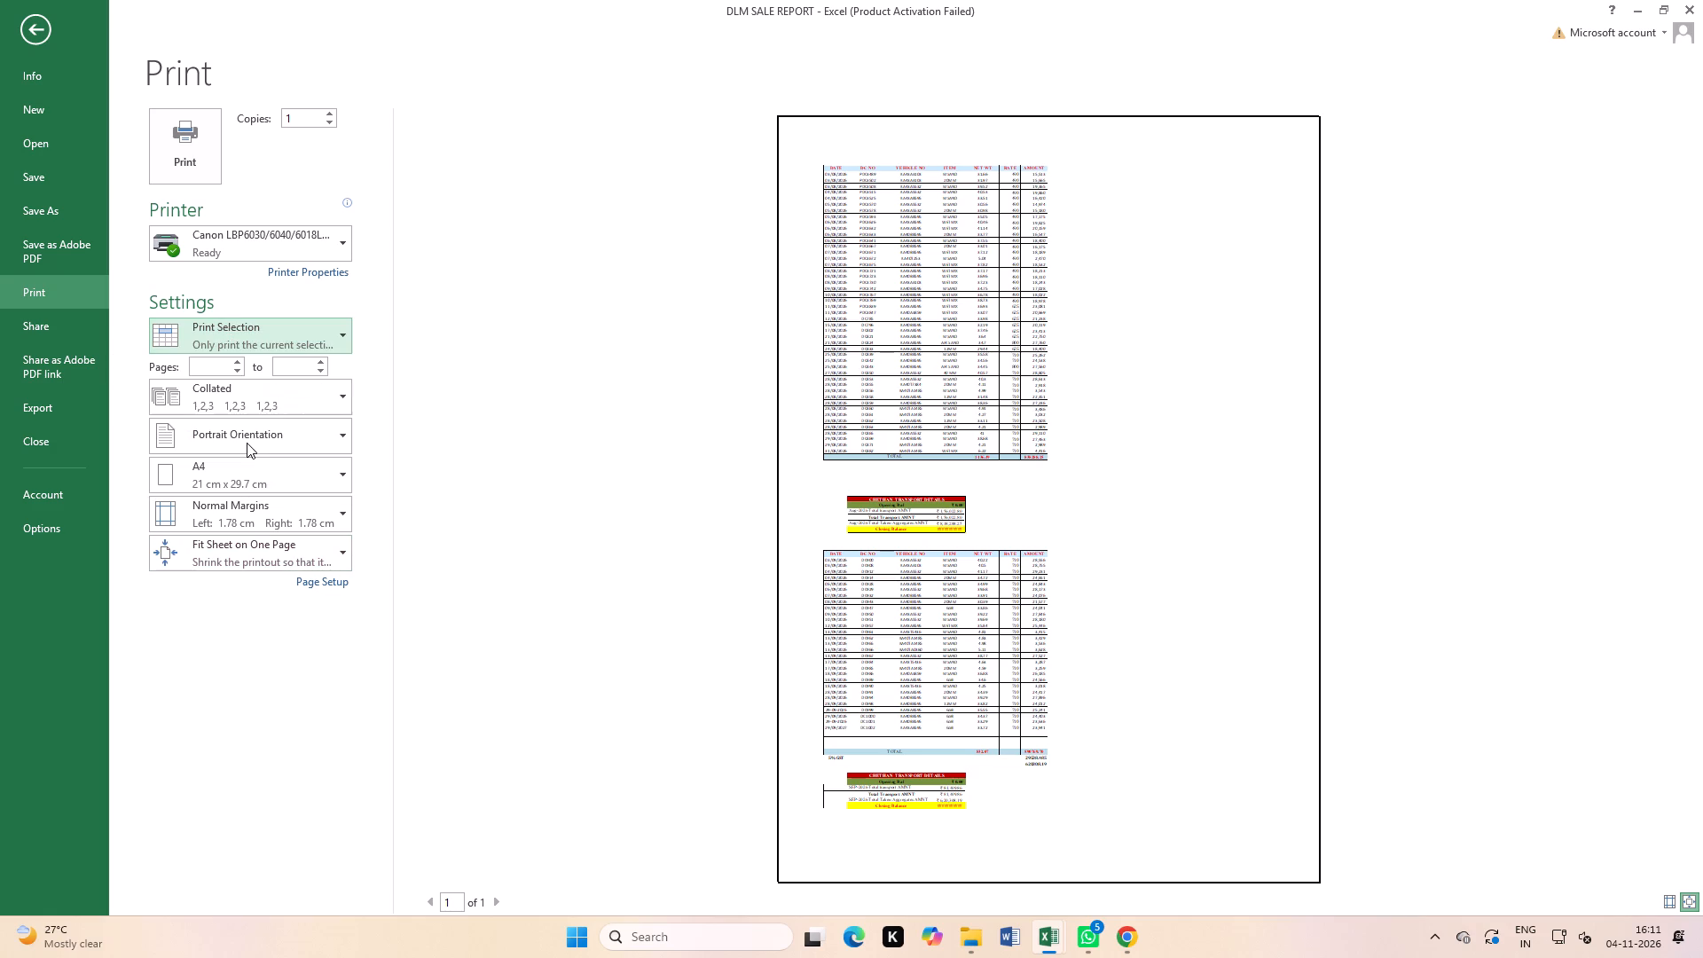
pyautogui.scroll(-6, 926, 559)
pyautogui.scroll(5, 929, 578)
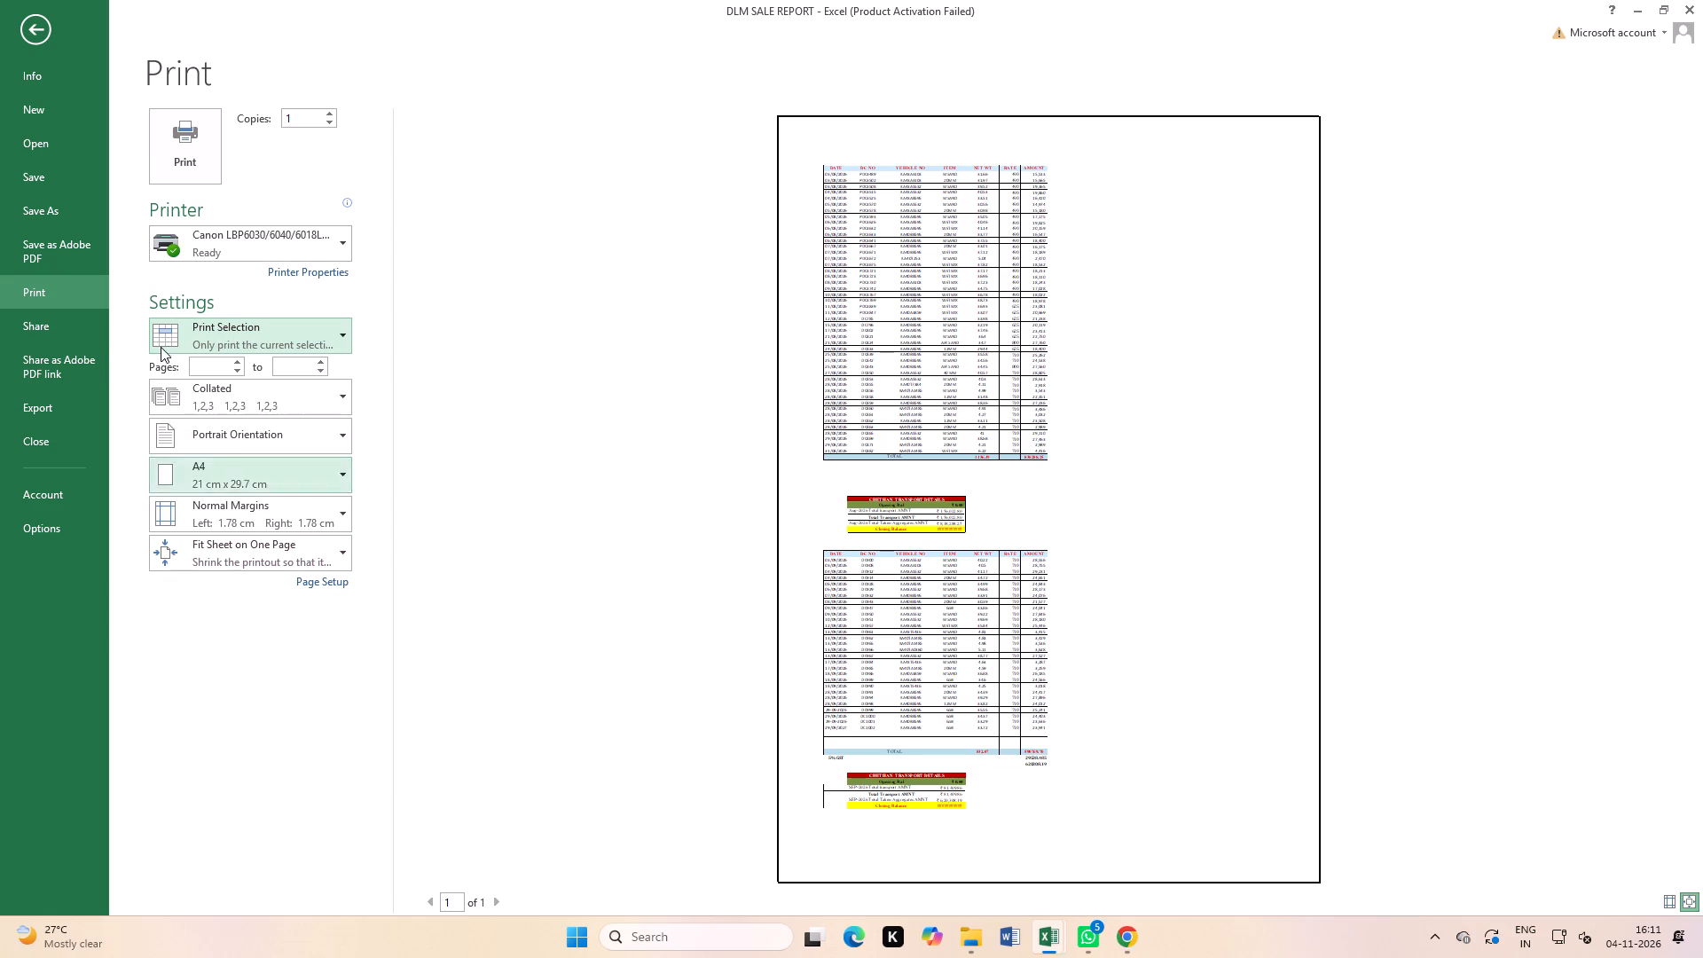
pyautogui.click(30, 26)
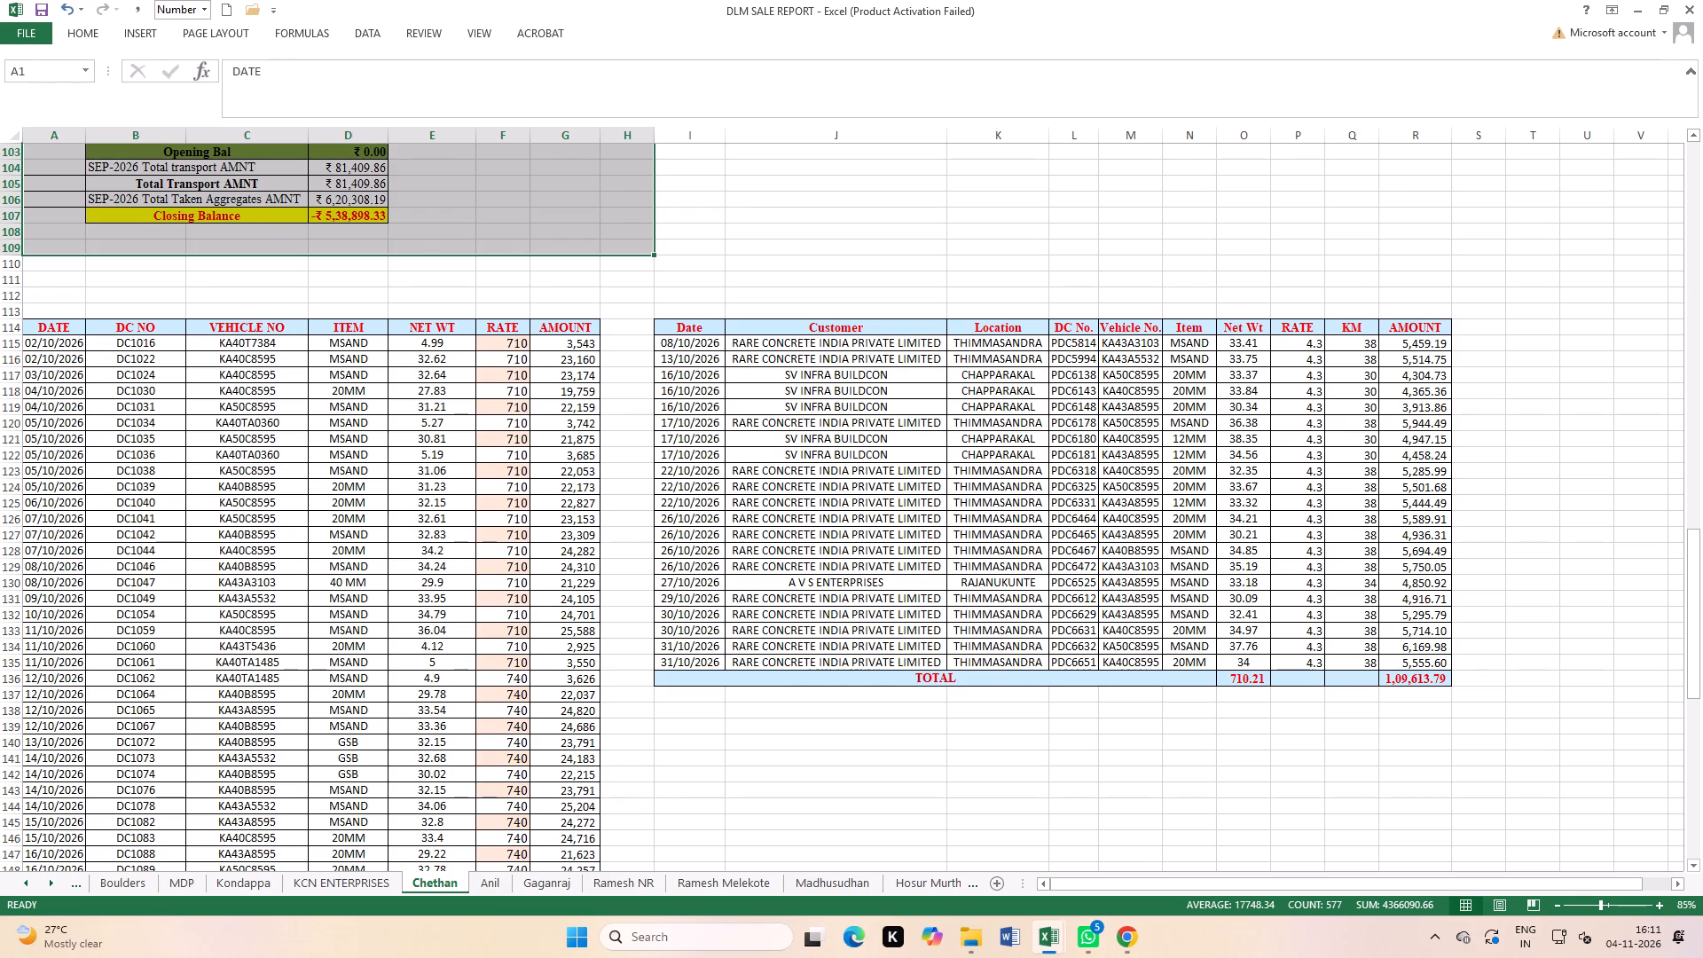
# Print one copy of the August aggregates table with its transport details, A1 to G62 on the Chethan sheet, on the Canon printer.
pyautogui.scroll(20, 381, 410)
pyautogui.scroll(8, 381, 410)
pyautogui.scroll(-1, 412, 424)
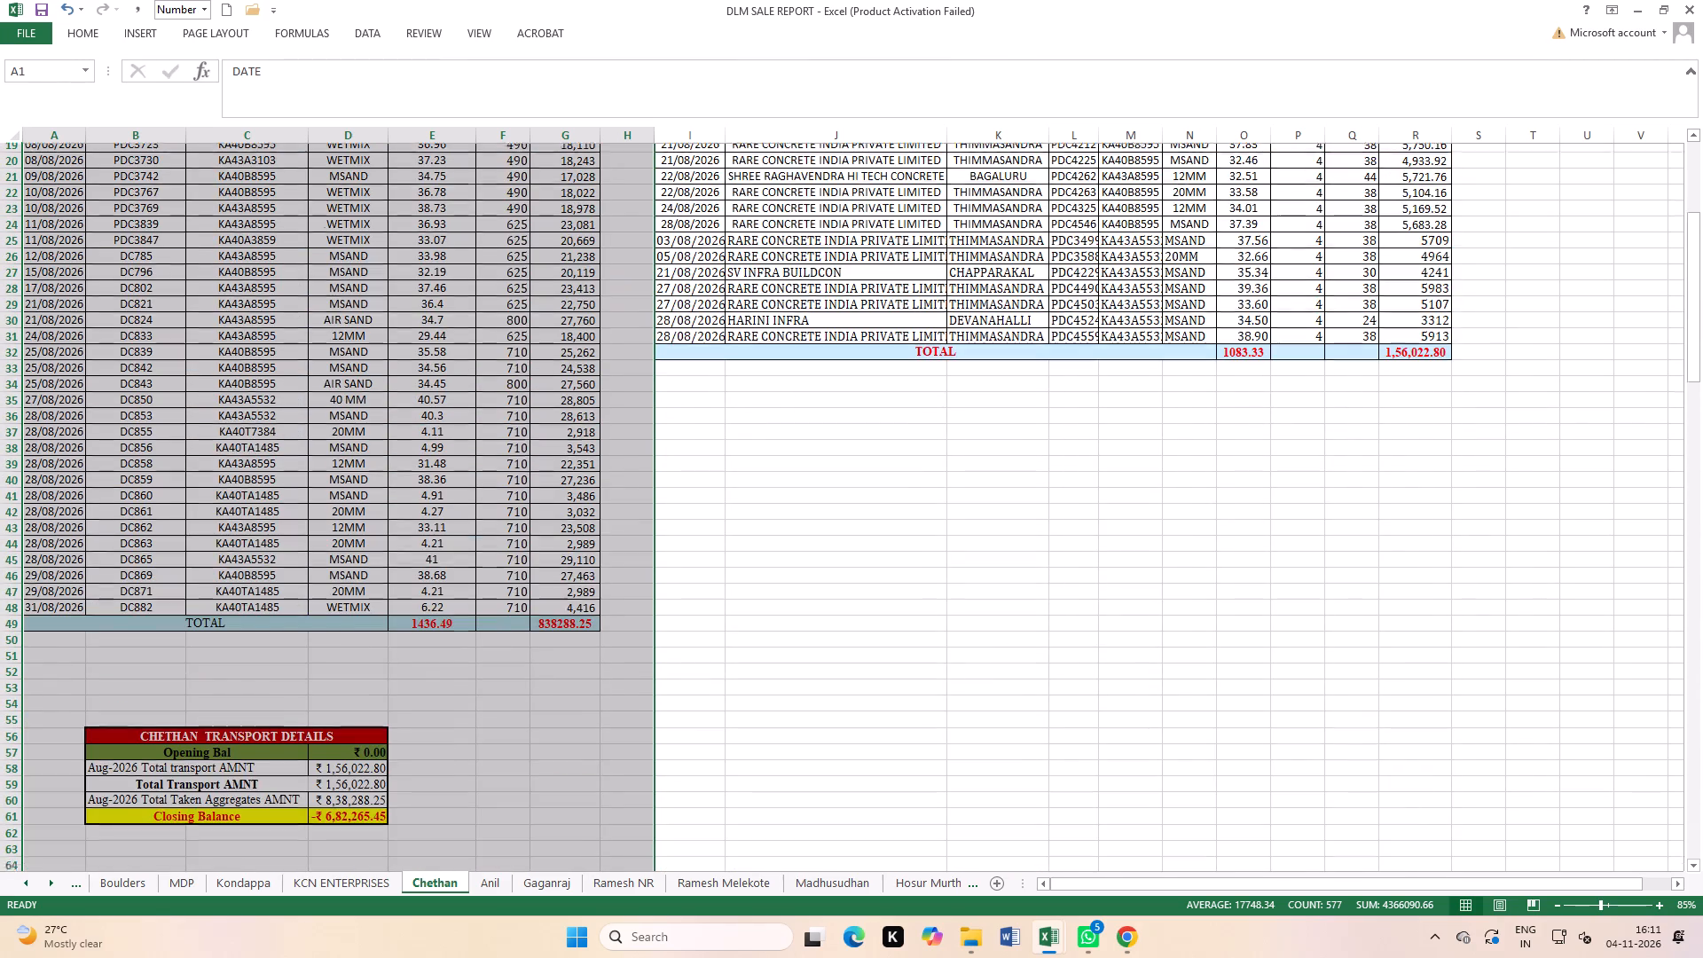
pyautogui.scroll(-1, 413, 424)
pyautogui.click(289, 628)
pyautogui.scroll(5, 194, 427)
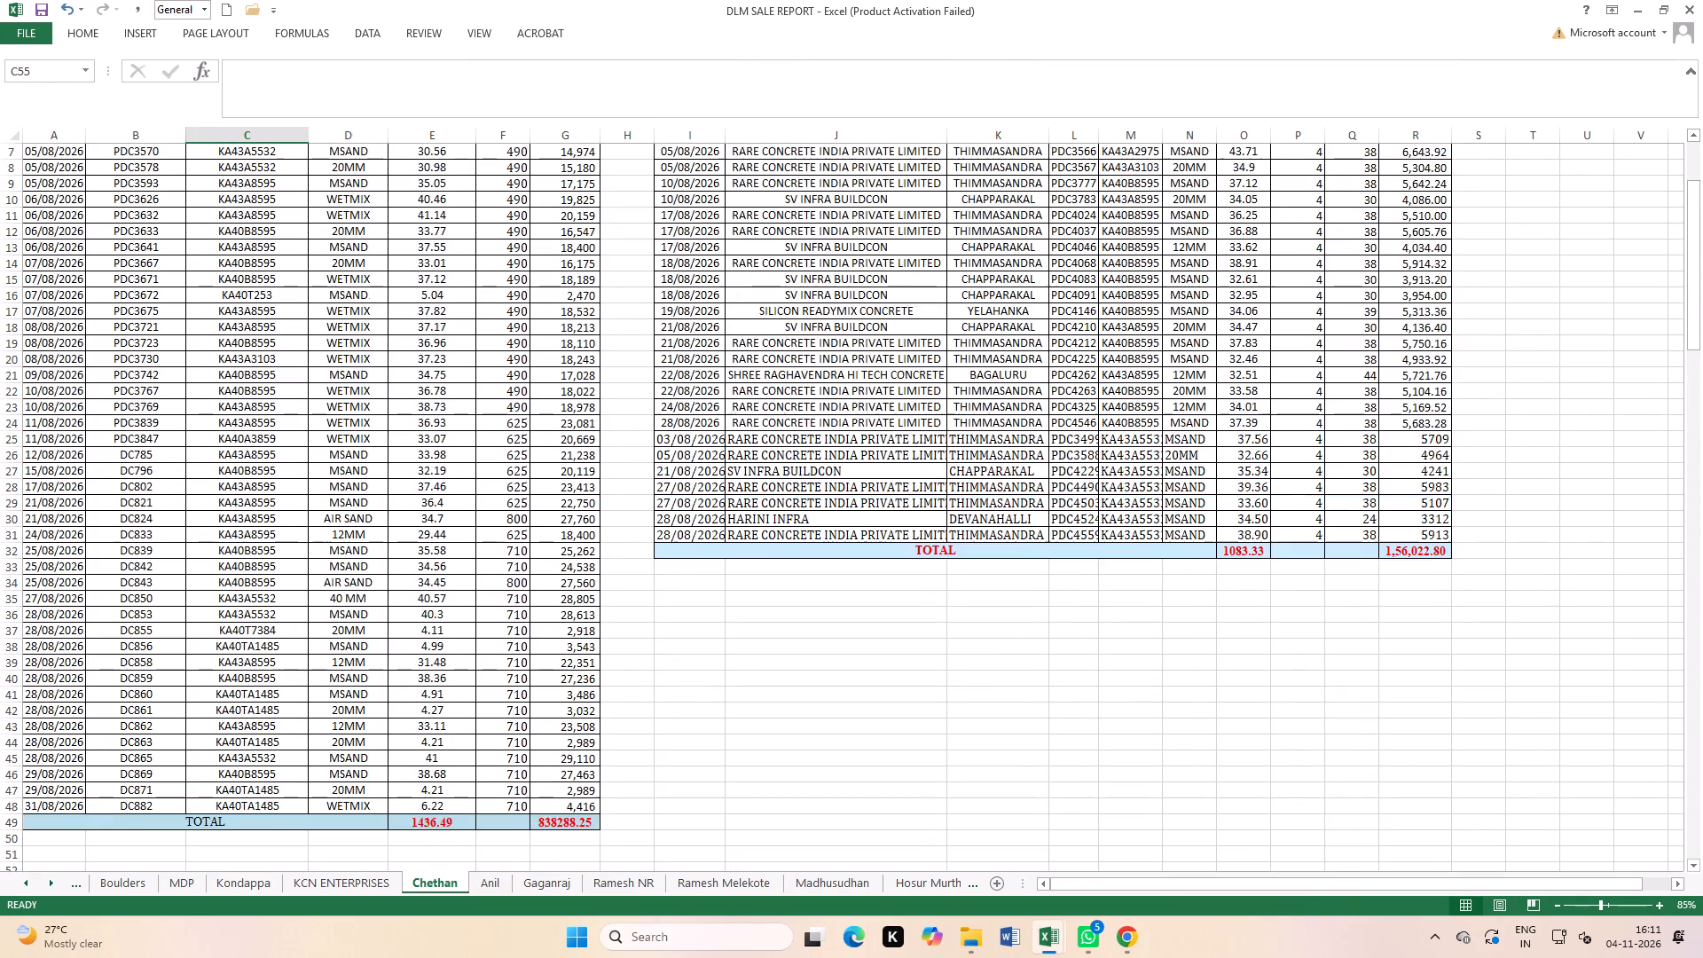
pyautogui.scroll(15, 194, 427)
pyautogui.moveTo(59, 145); pyautogui.dragTo(464, 518)
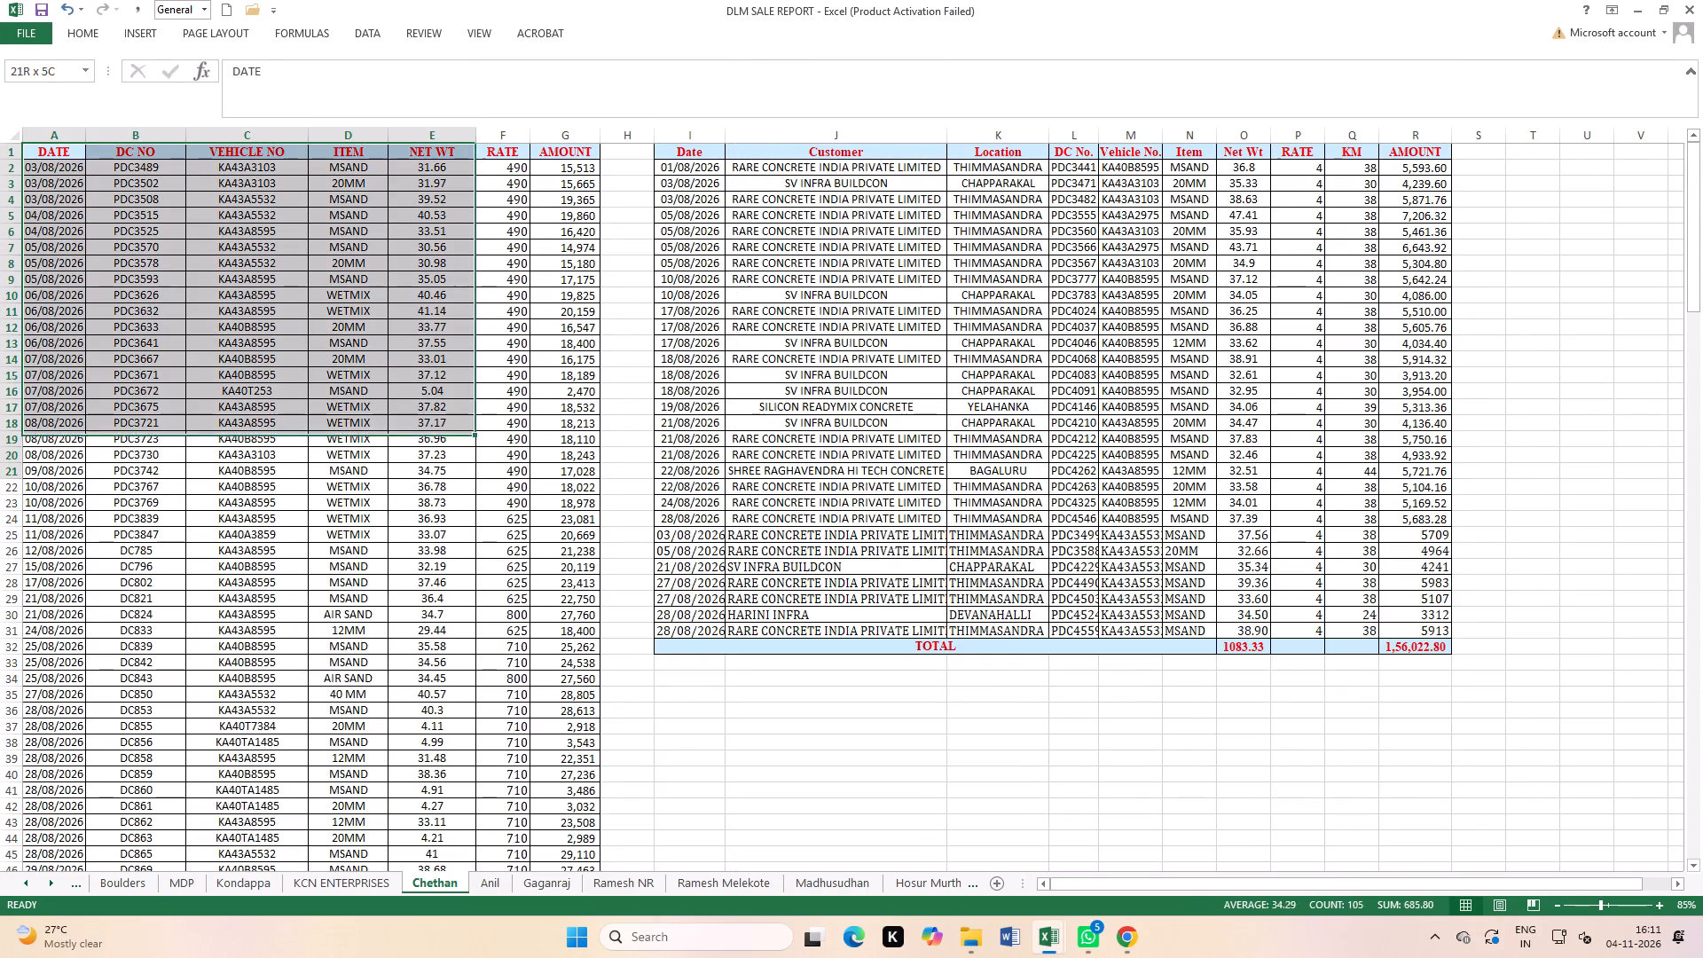
pyautogui.moveTo(464, 518); pyautogui.dragTo(566, 919)
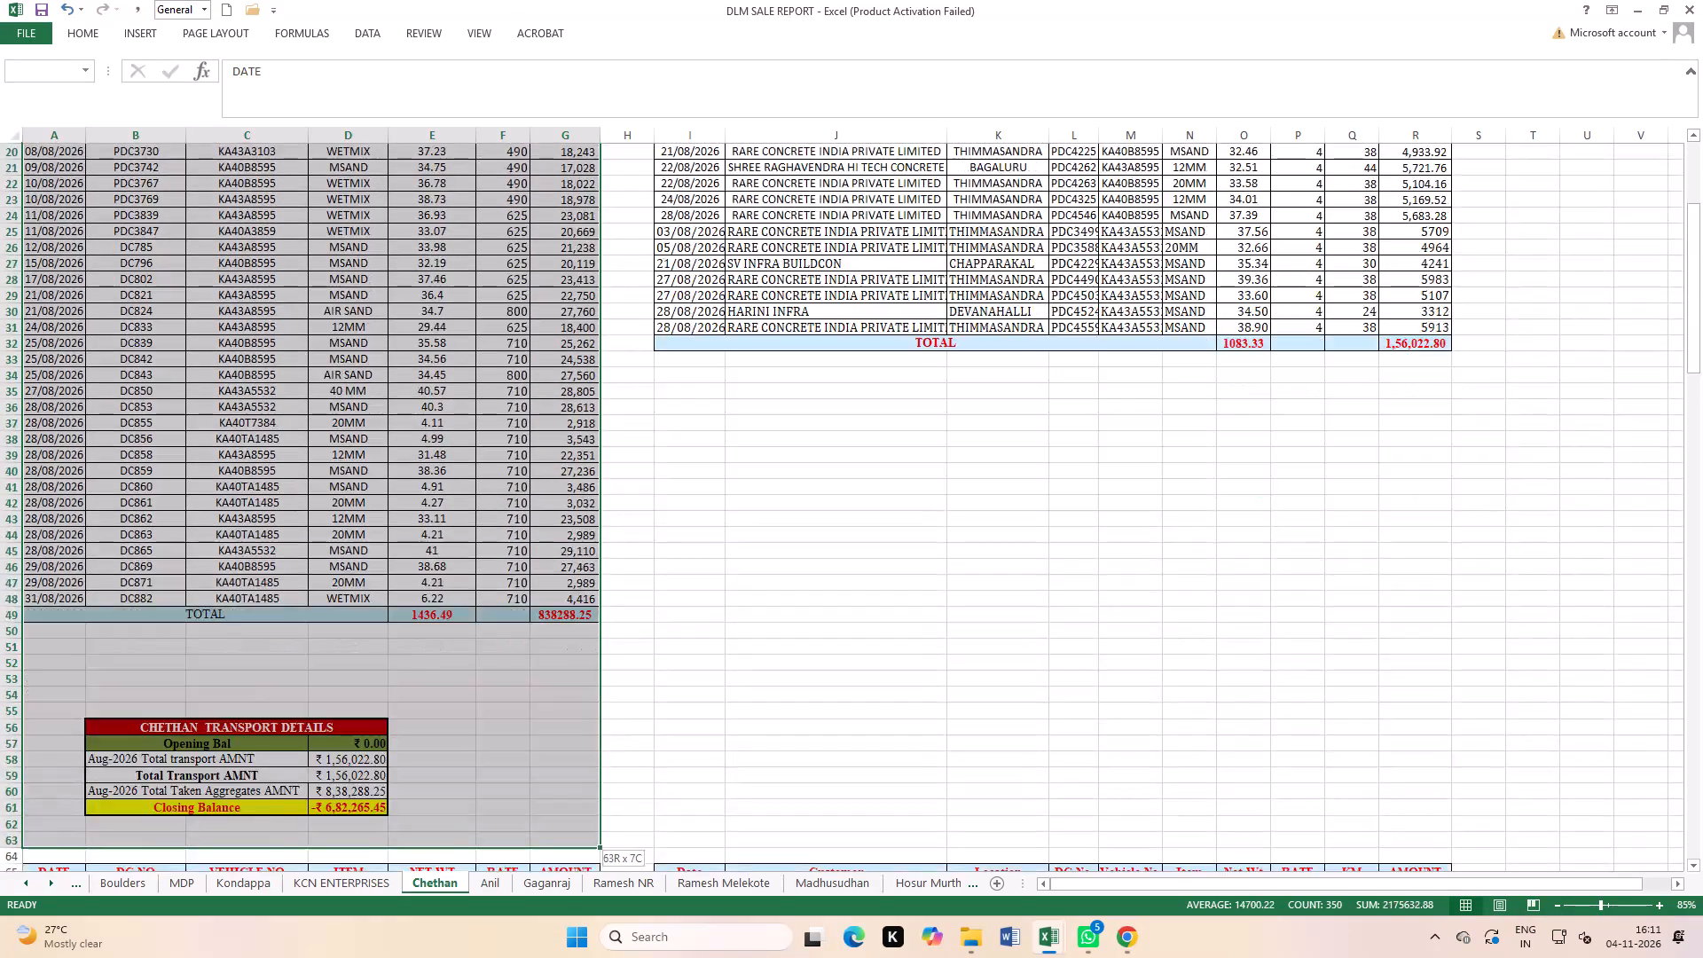
pyautogui.moveTo(566, 919); pyautogui.dragTo(577, 649)
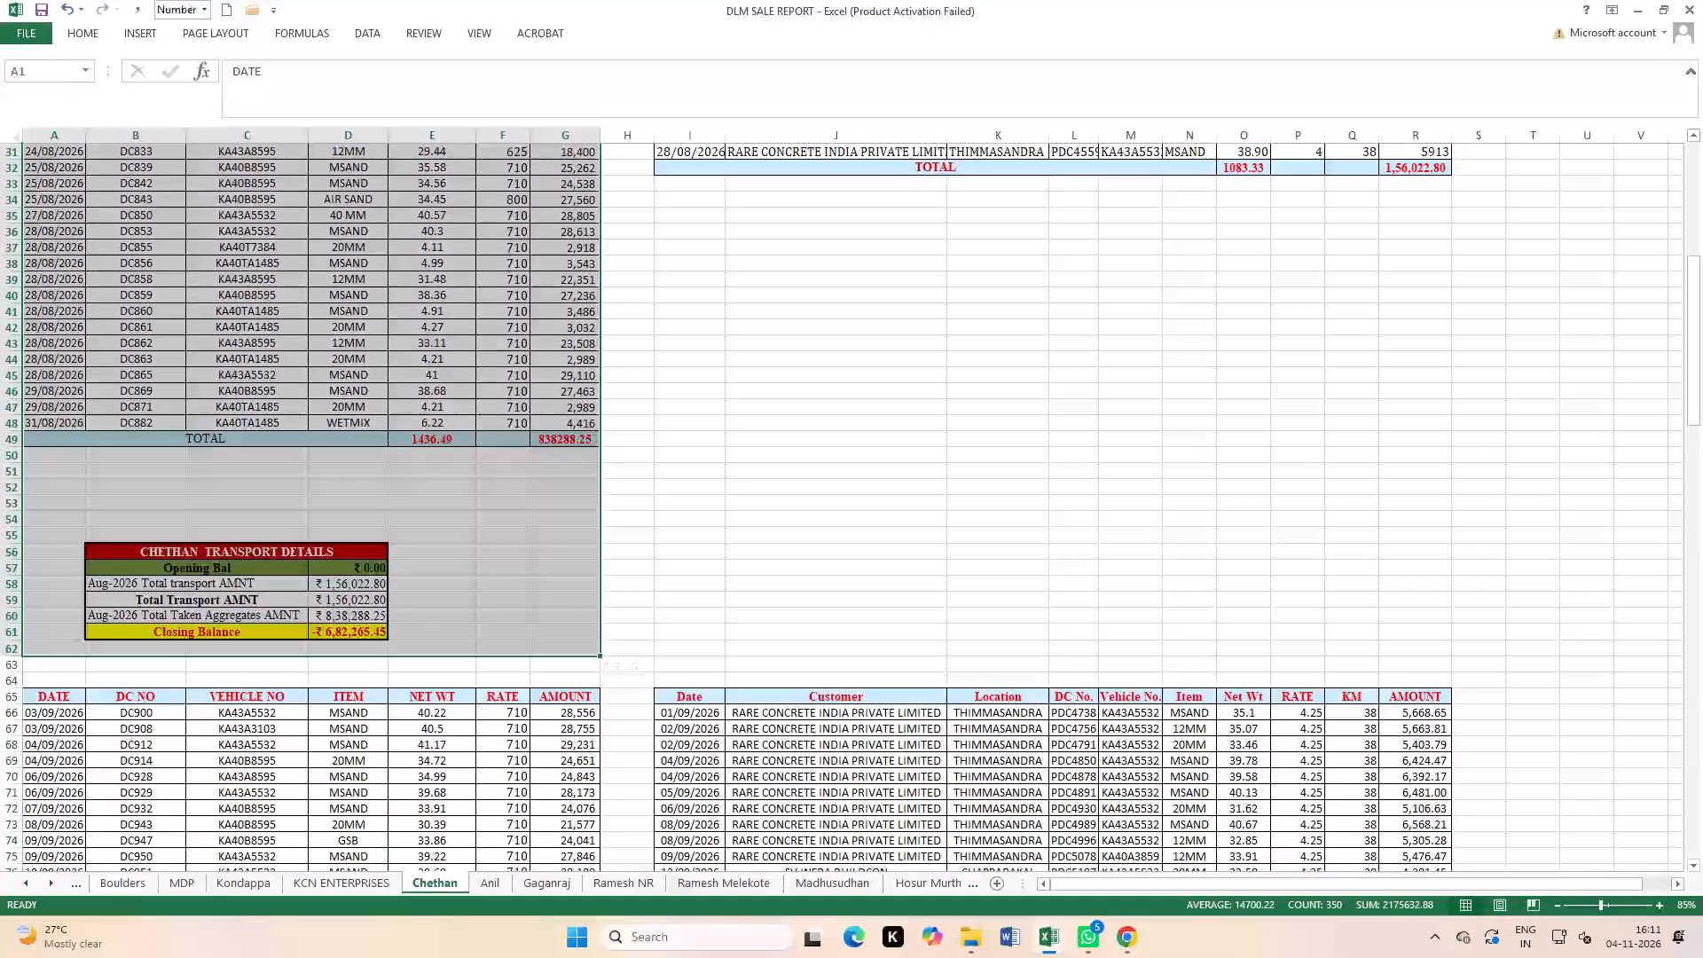
pyautogui.hotkey('ctrl', 'p')
pyautogui.scroll(-7, 1103, 649)
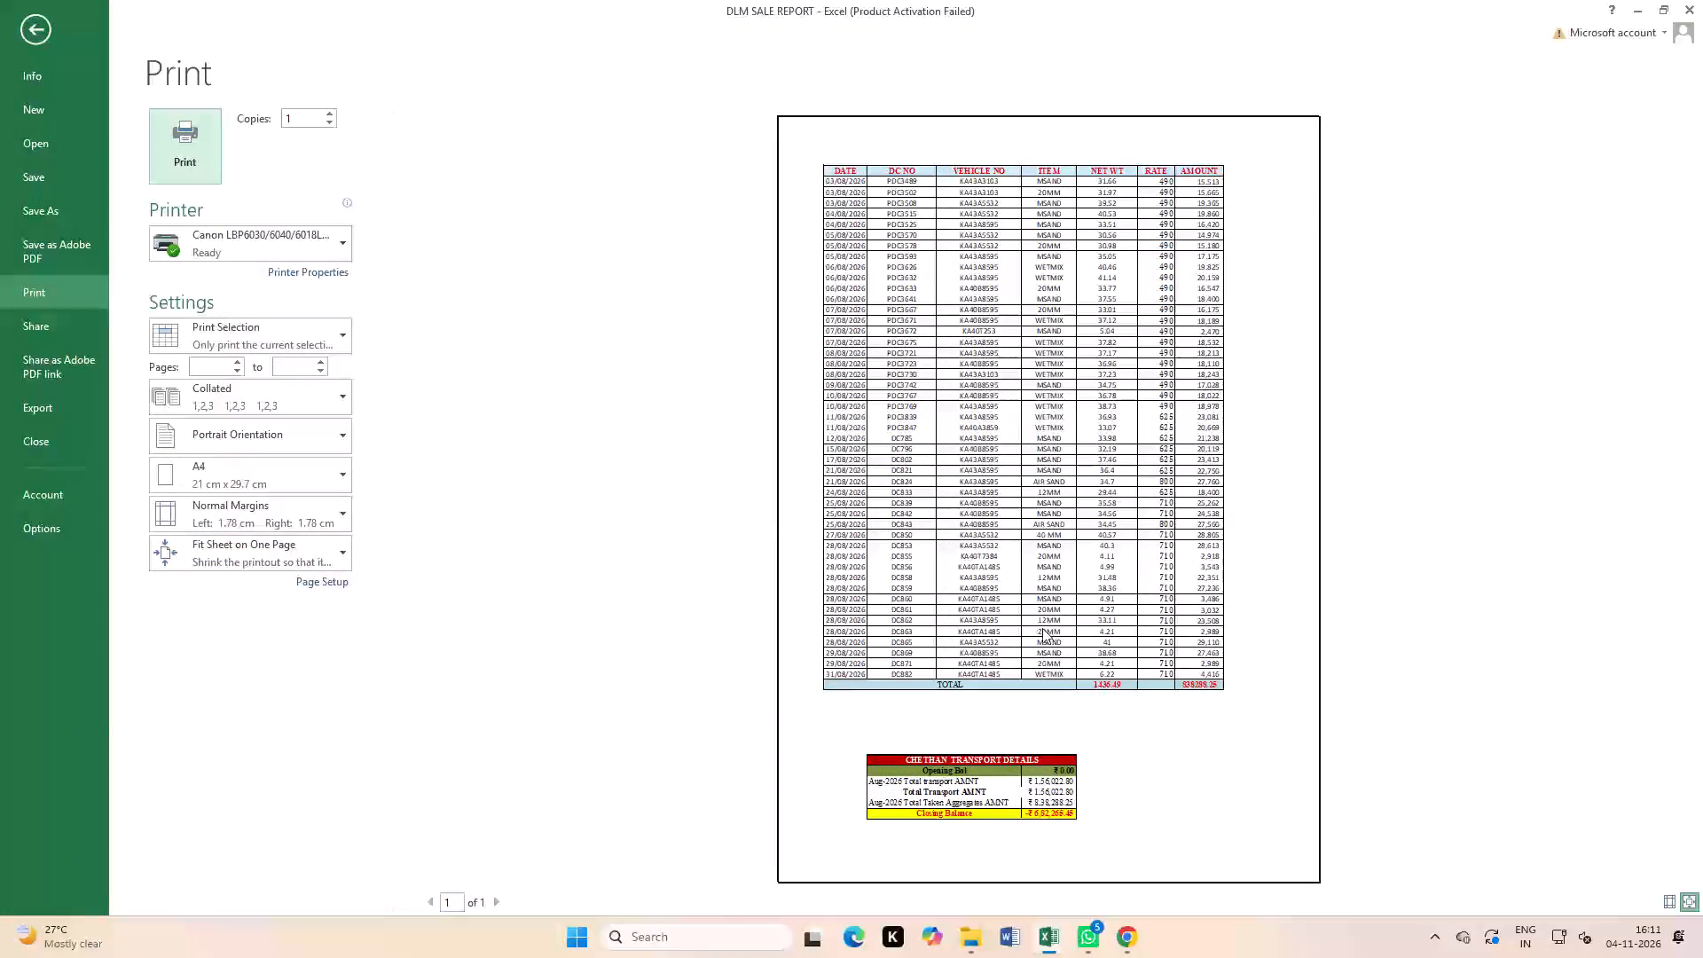
pyautogui.scroll(7, 1032, 625)
pyautogui.scroll(-13, 1032, 625)
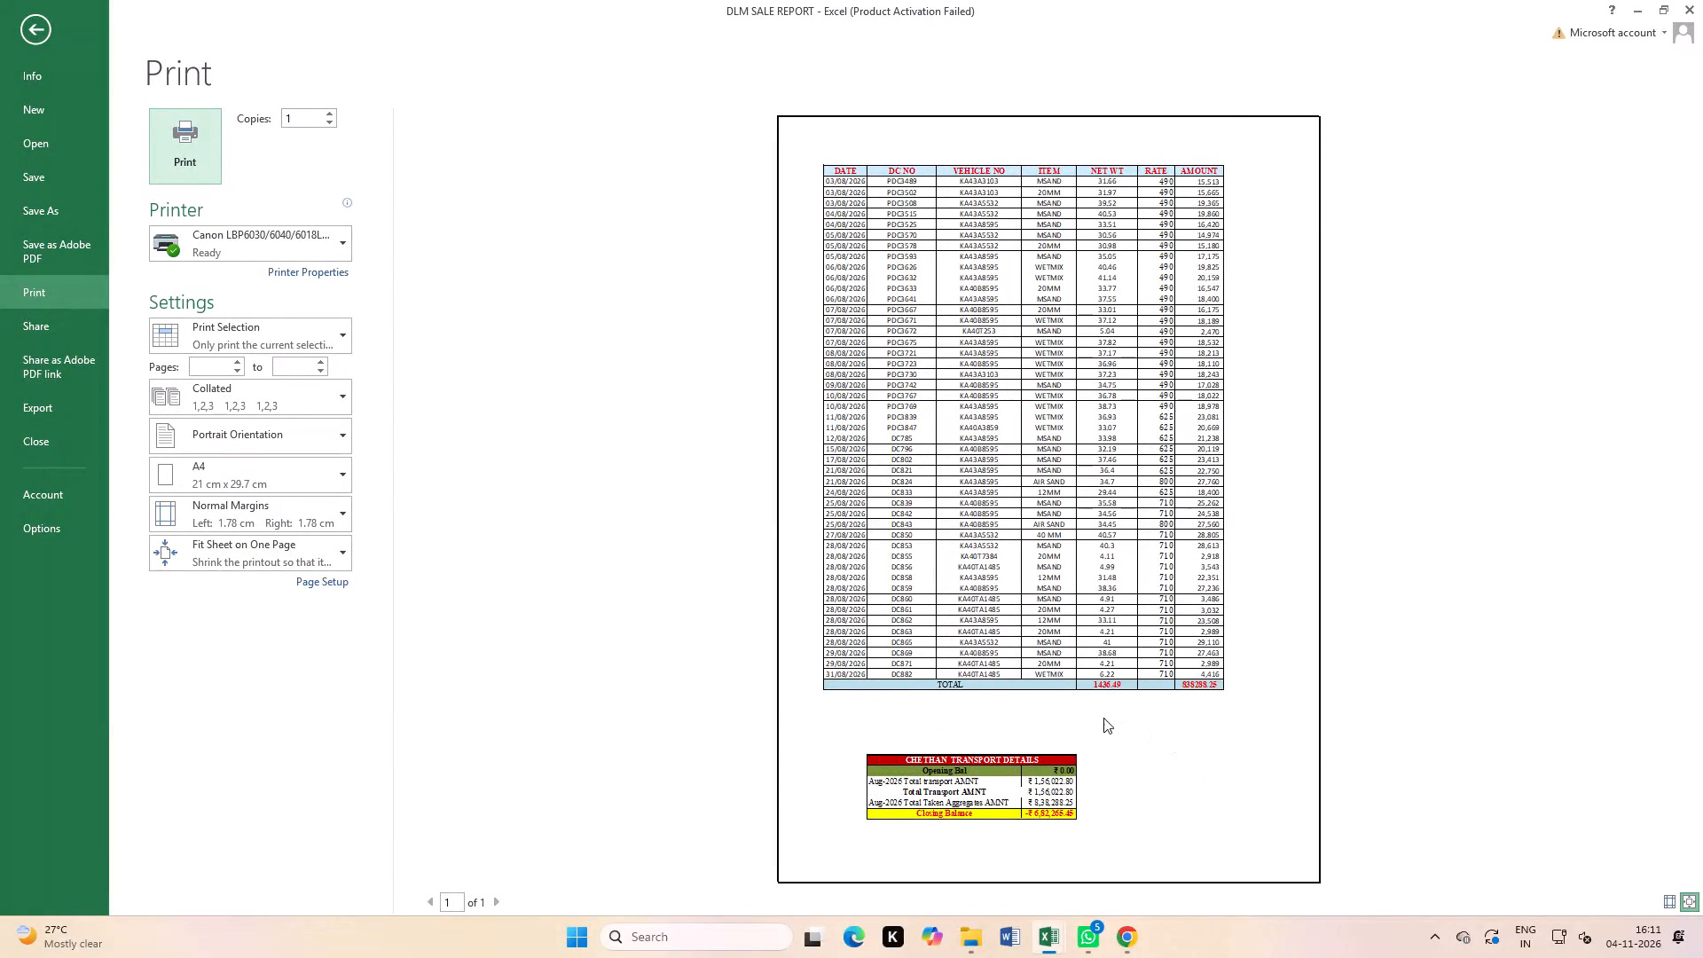
pyautogui.click(199, 145)
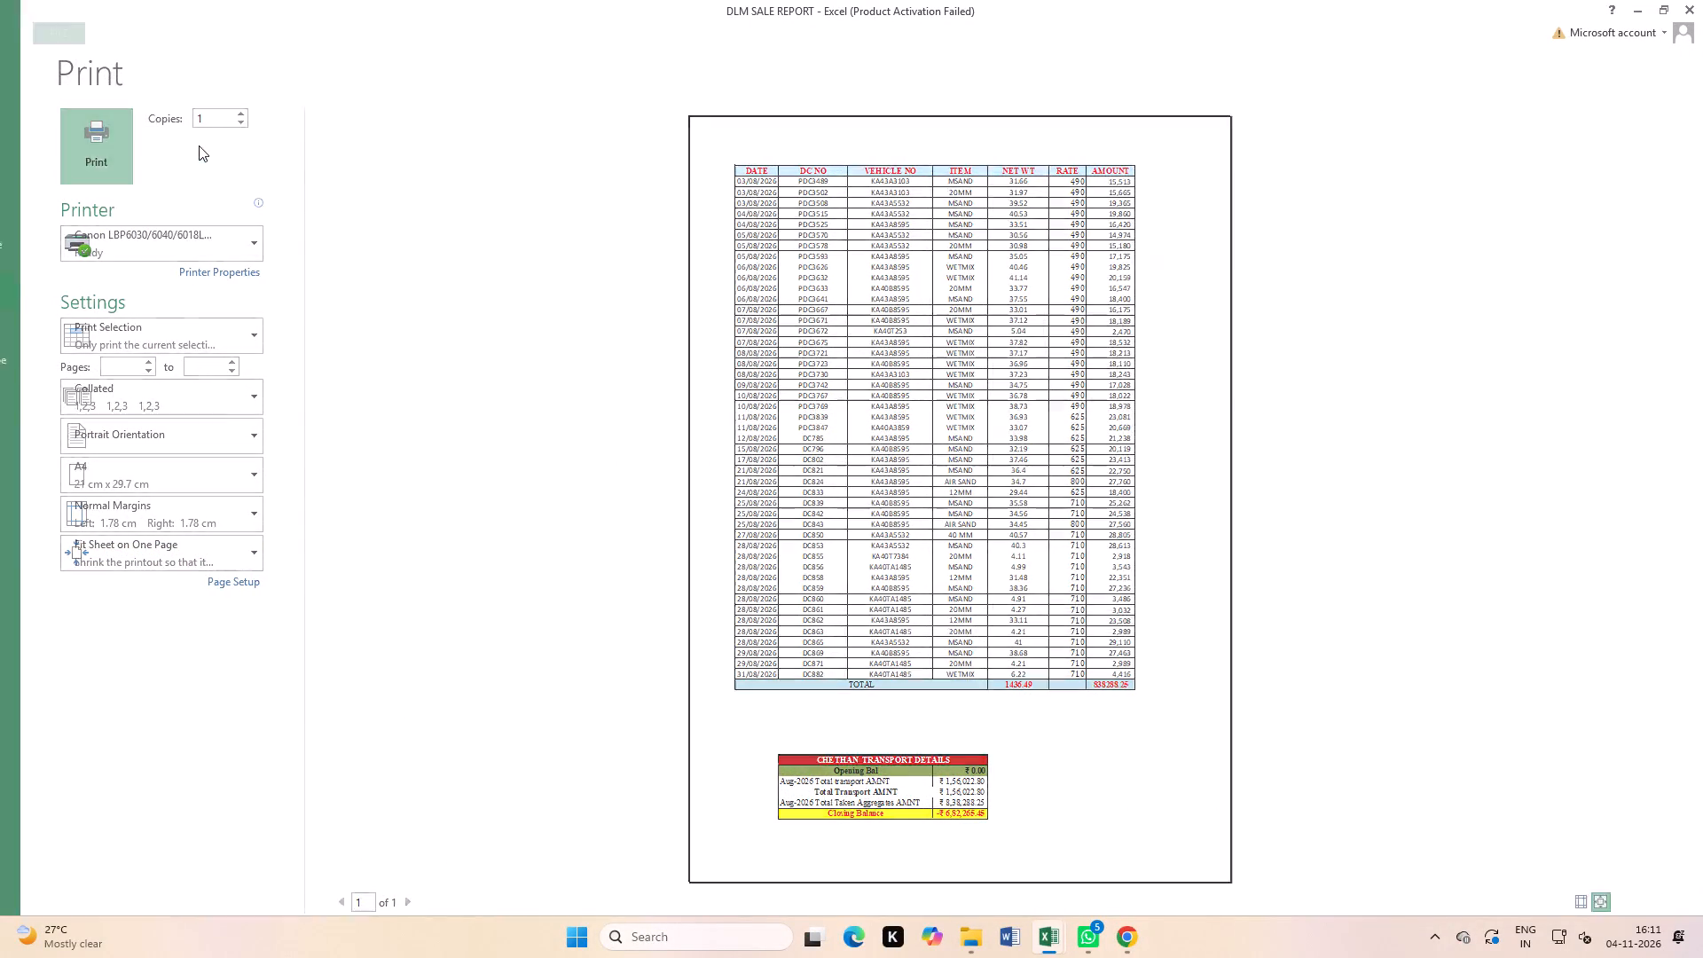
# Print one copy of the September aggregates table with its transport details, A65 to G109 on the Chethan sheet, on the Canon printer.
pyautogui.scroll(-7, 612, 471)
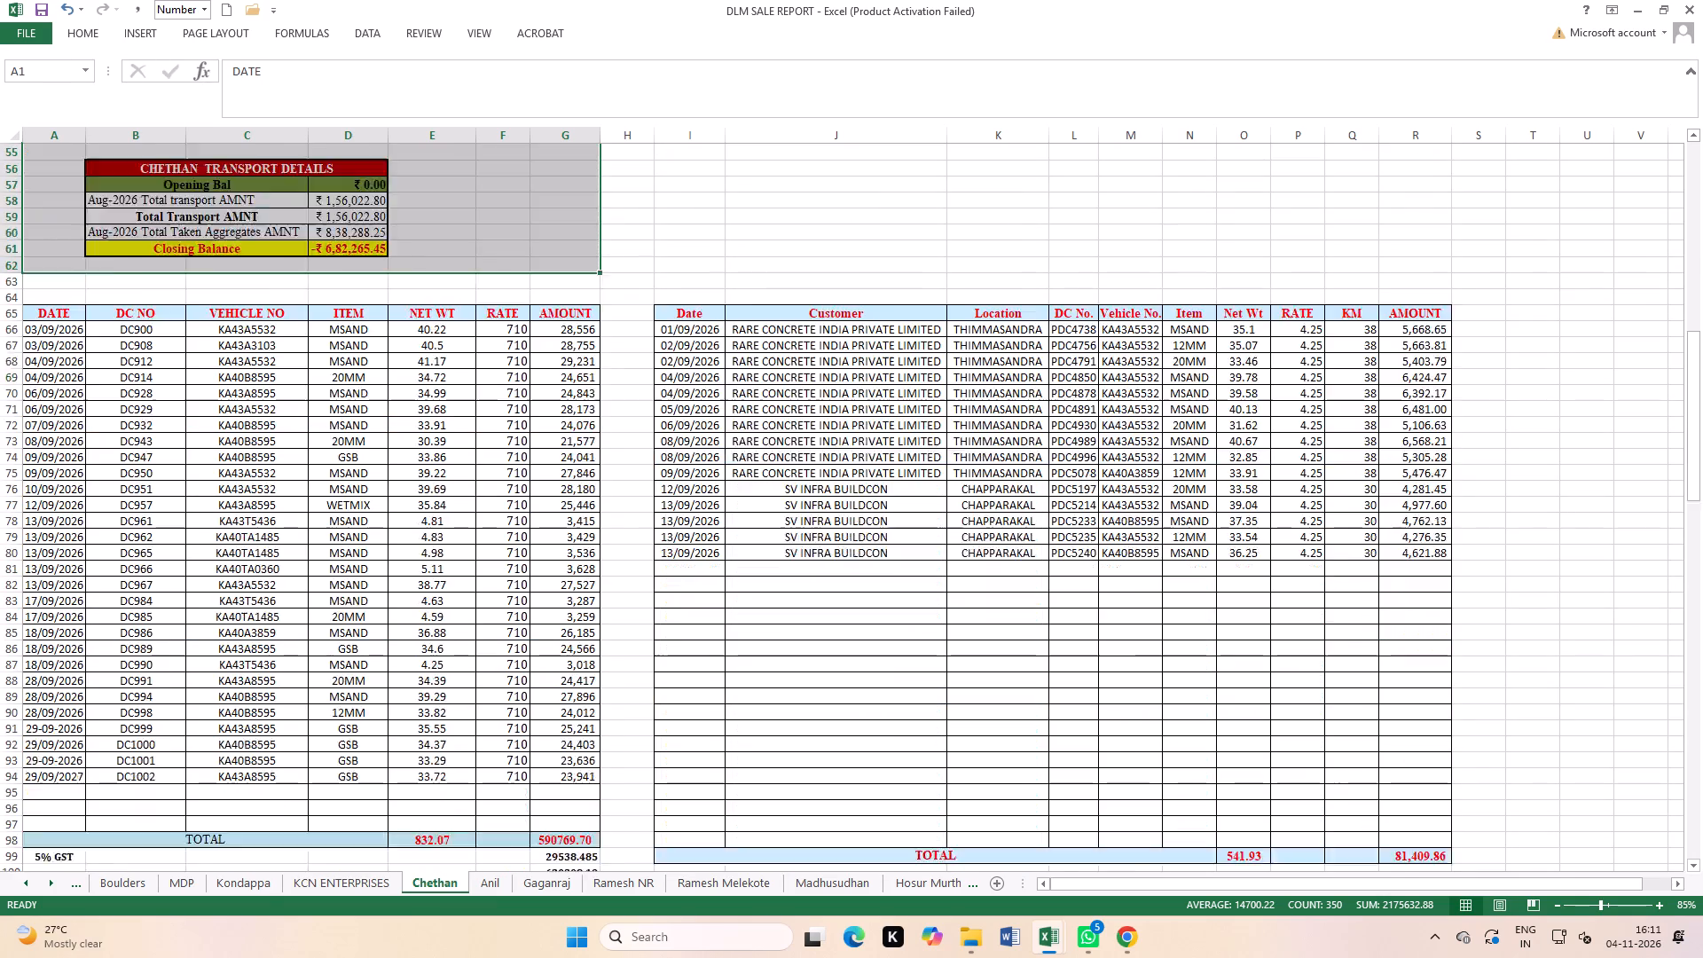
pyautogui.scroll(-6, 672, 446)
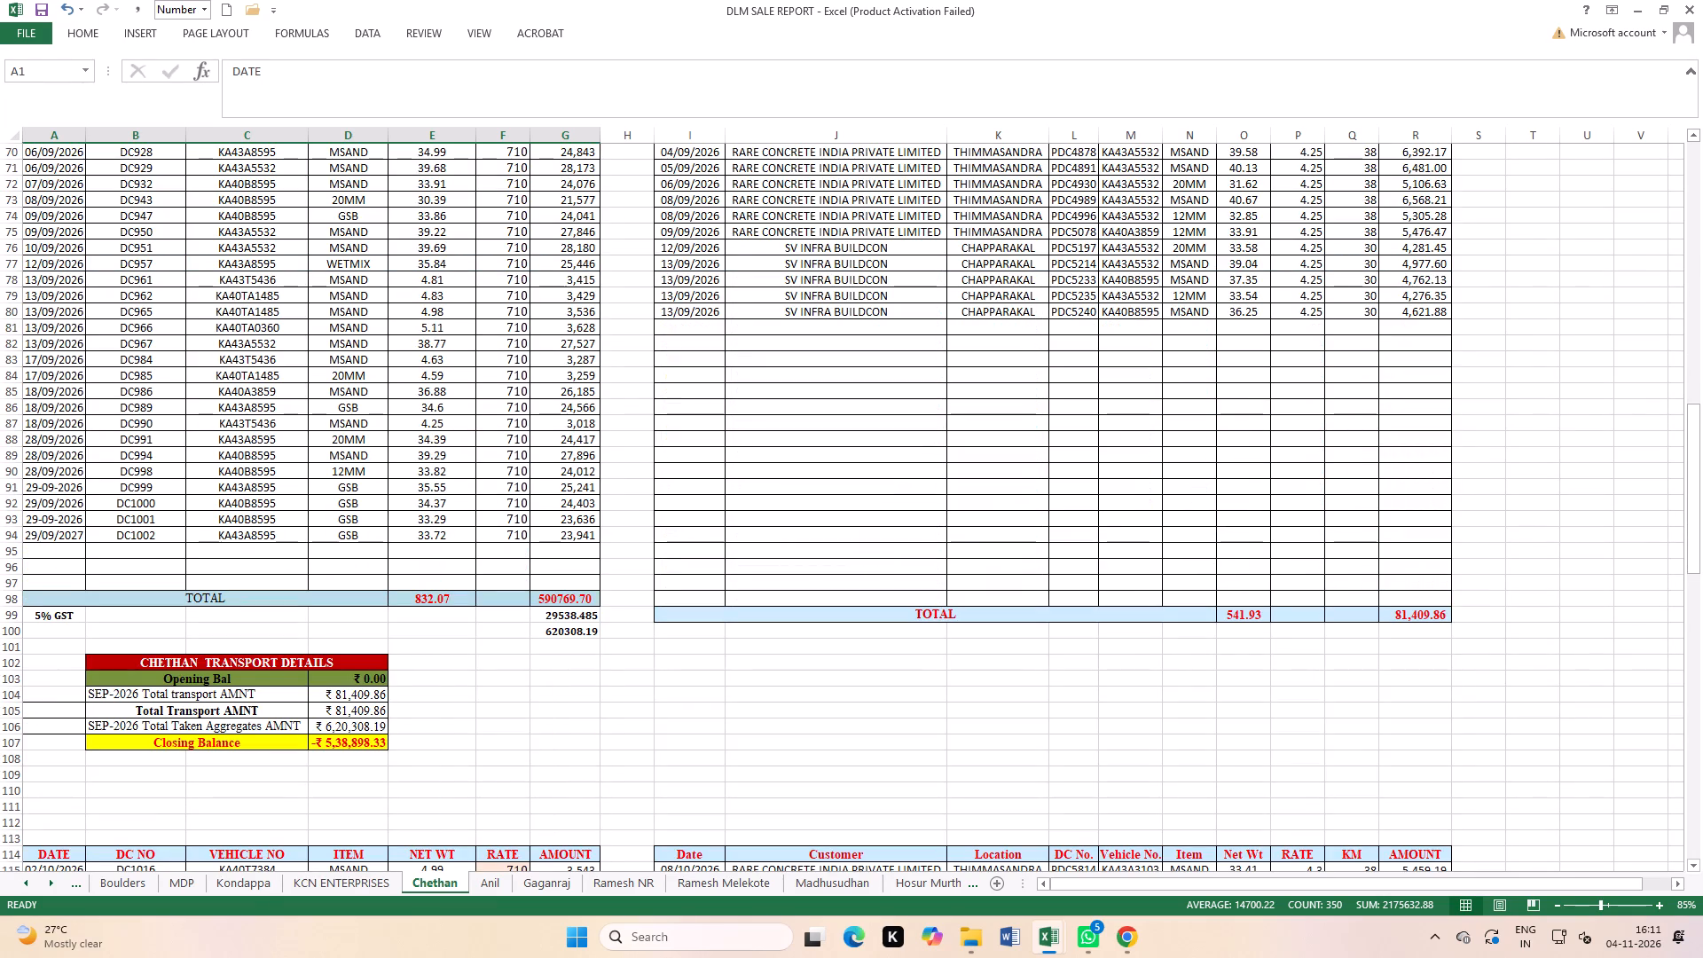
pyautogui.click(760, 703)
pyautogui.scroll(1, 595, 467)
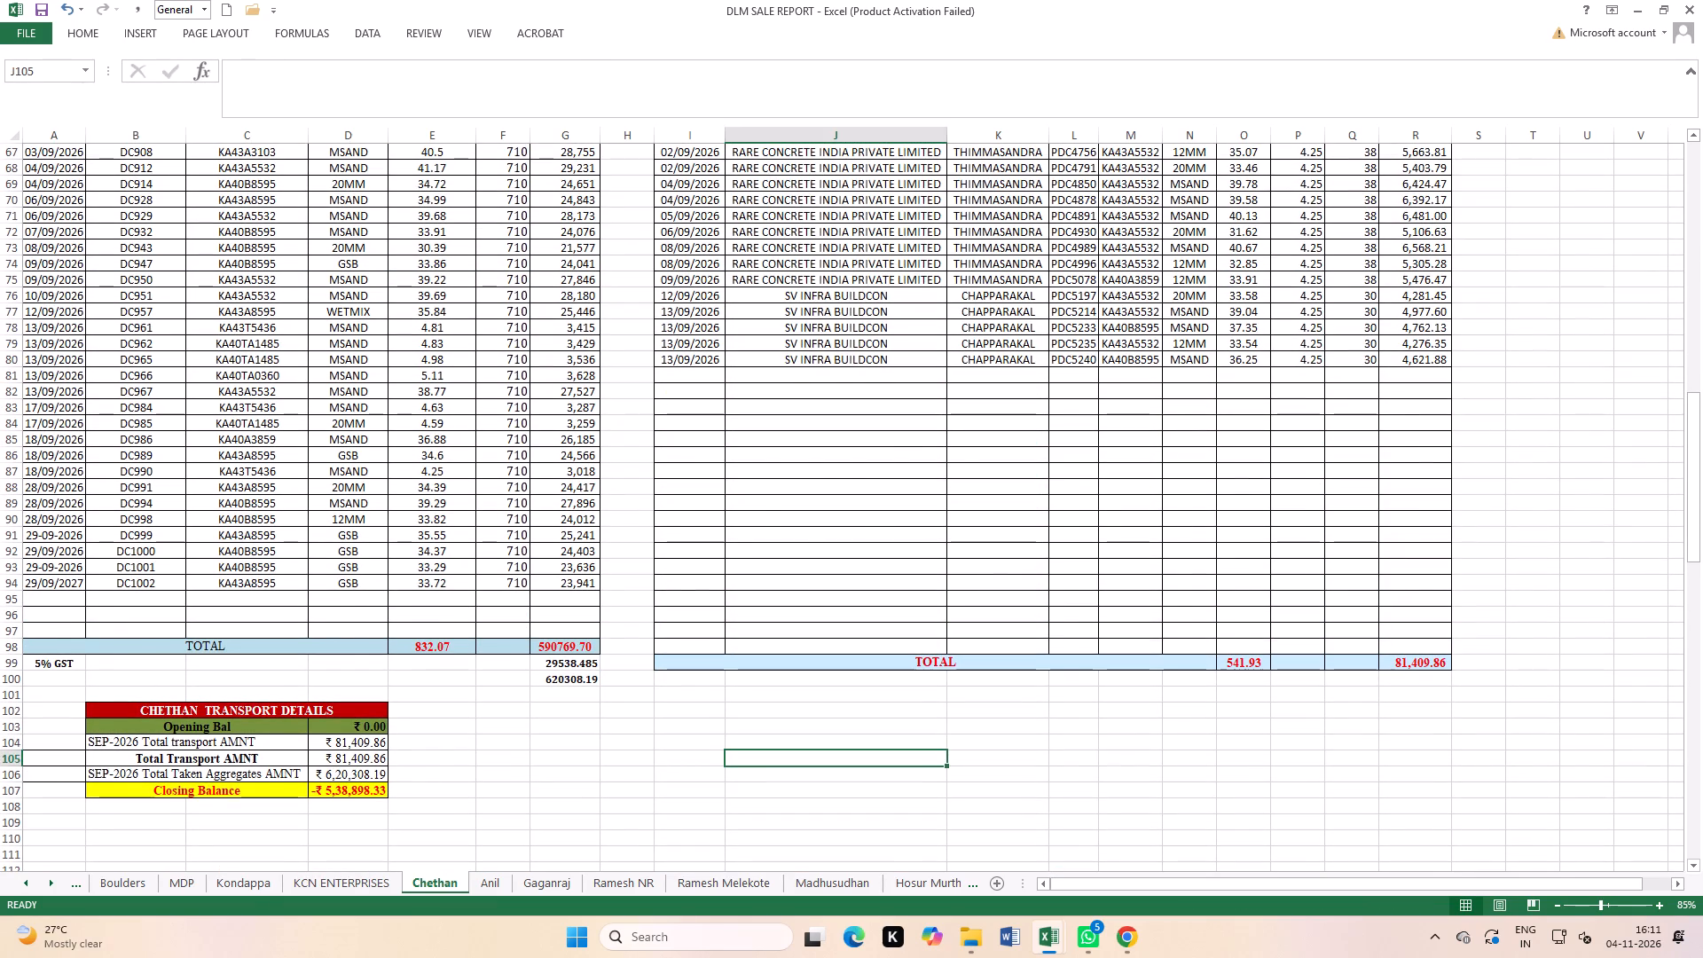
pyautogui.scroll(6, 451, 423)
pyautogui.scroll(-2, 358, 441)
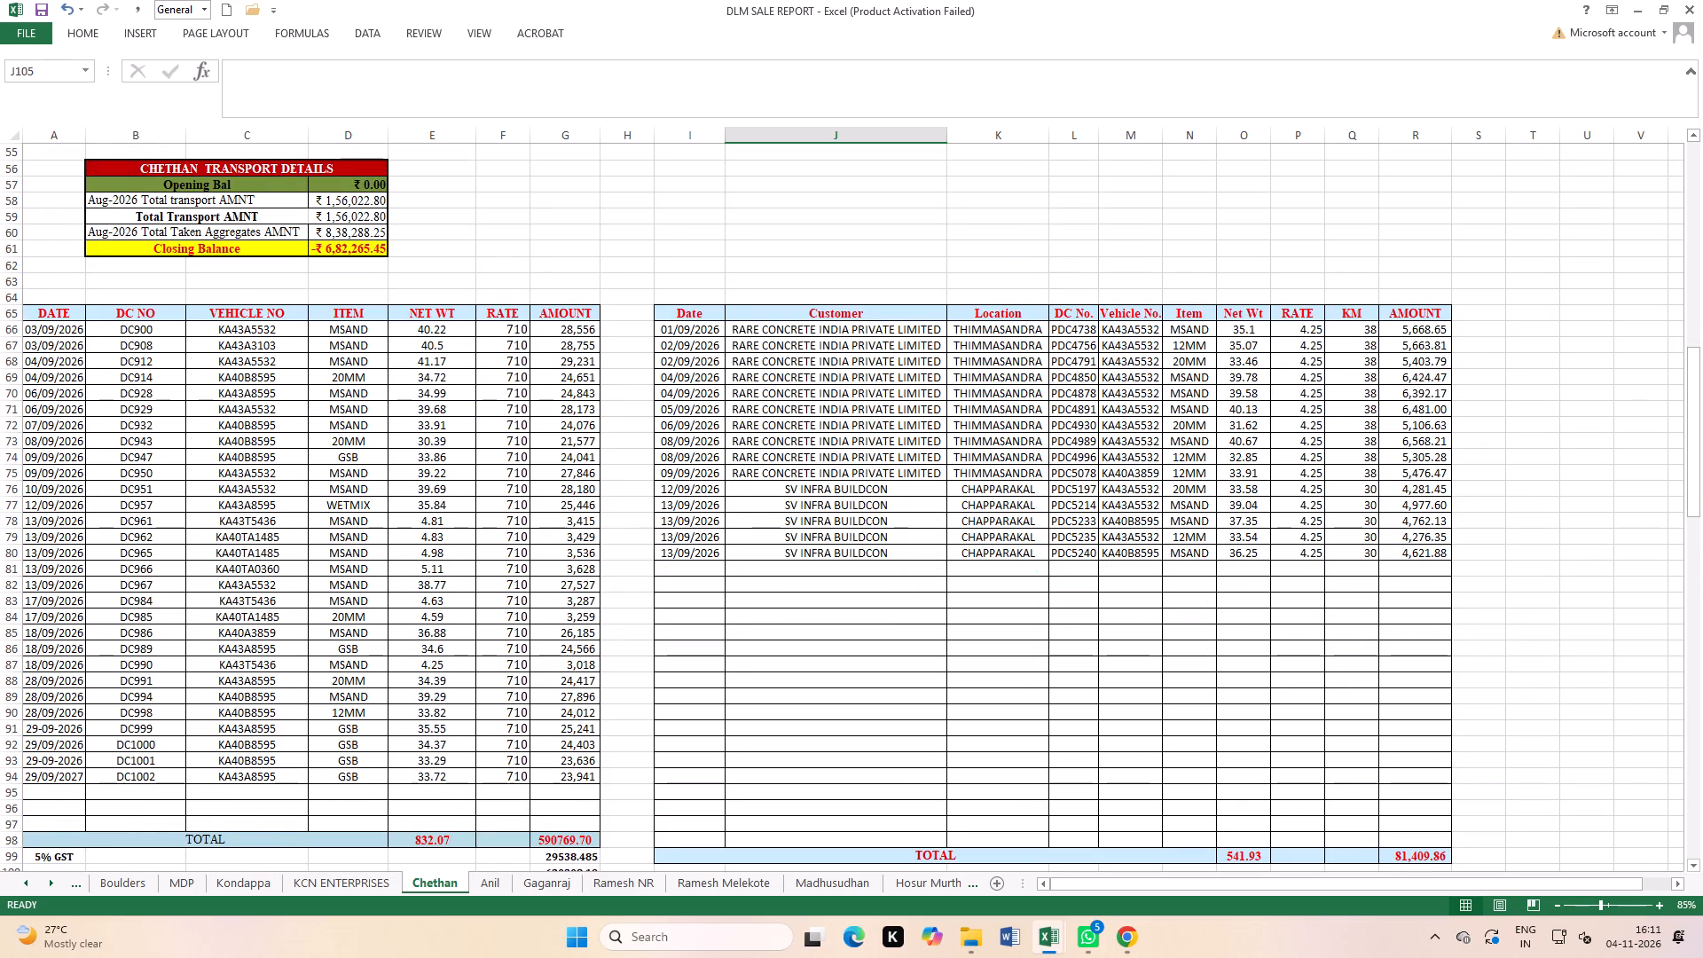
pyautogui.moveTo(59, 321); pyautogui.dragTo(316, 420)
pyautogui.moveTo(55, 314); pyautogui.dragTo(589, 883)
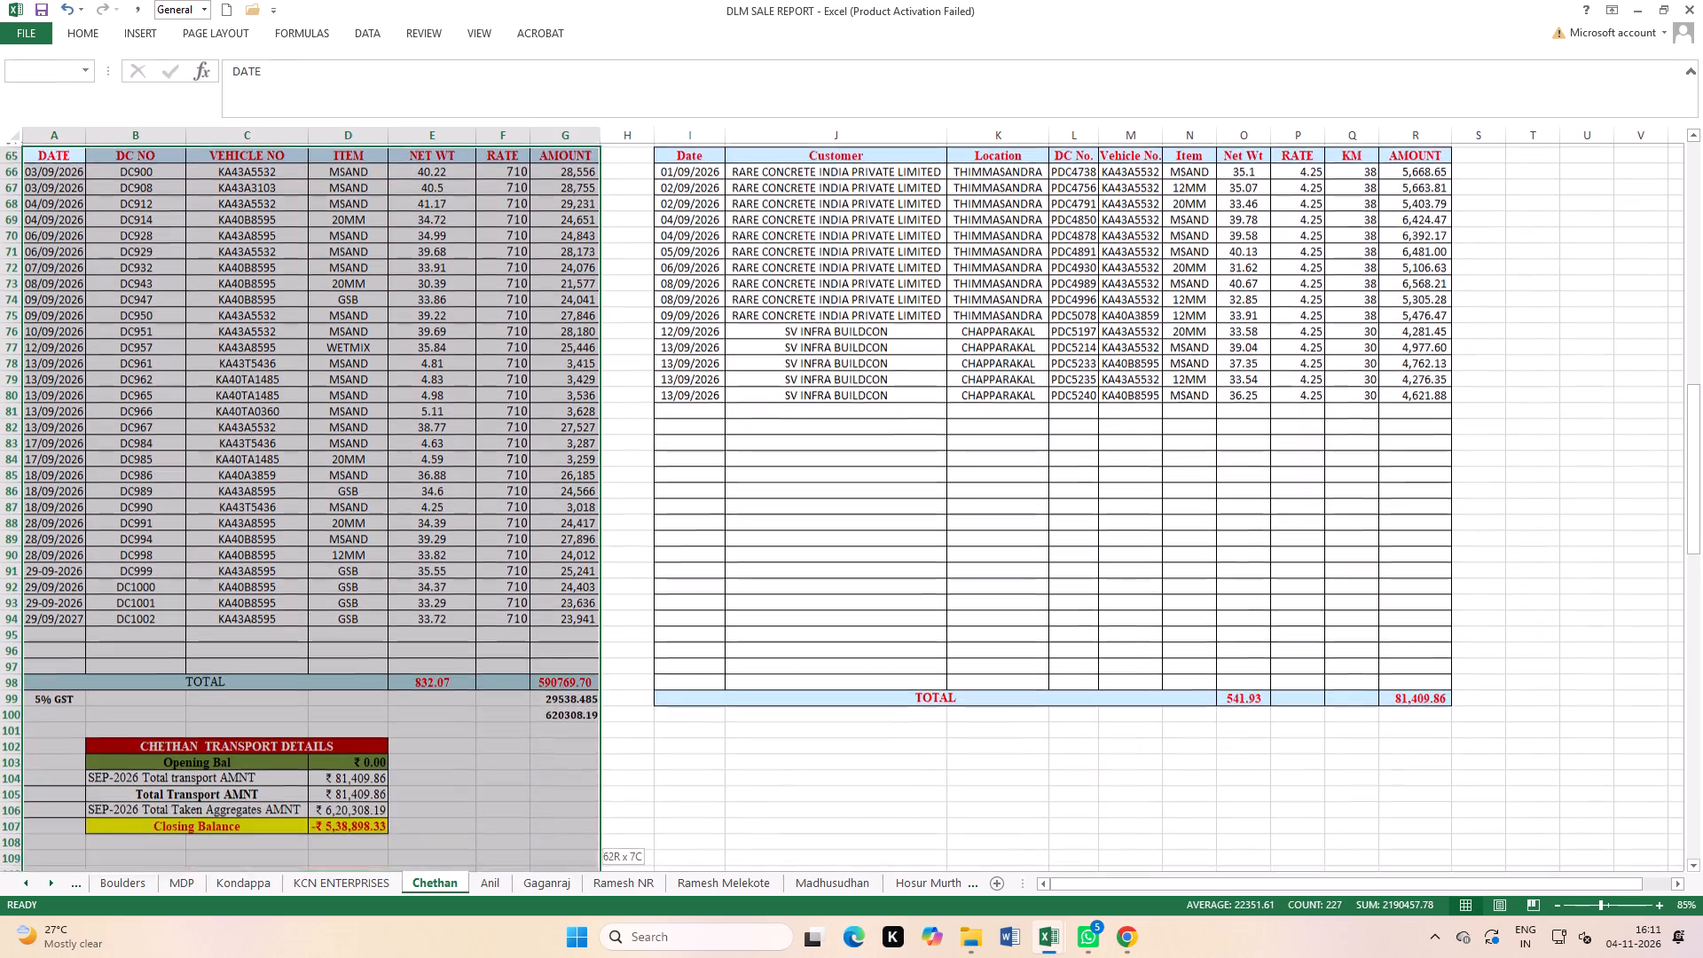
pyautogui.moveTo(589, 883); pyautogui.dragTo(589, 797)
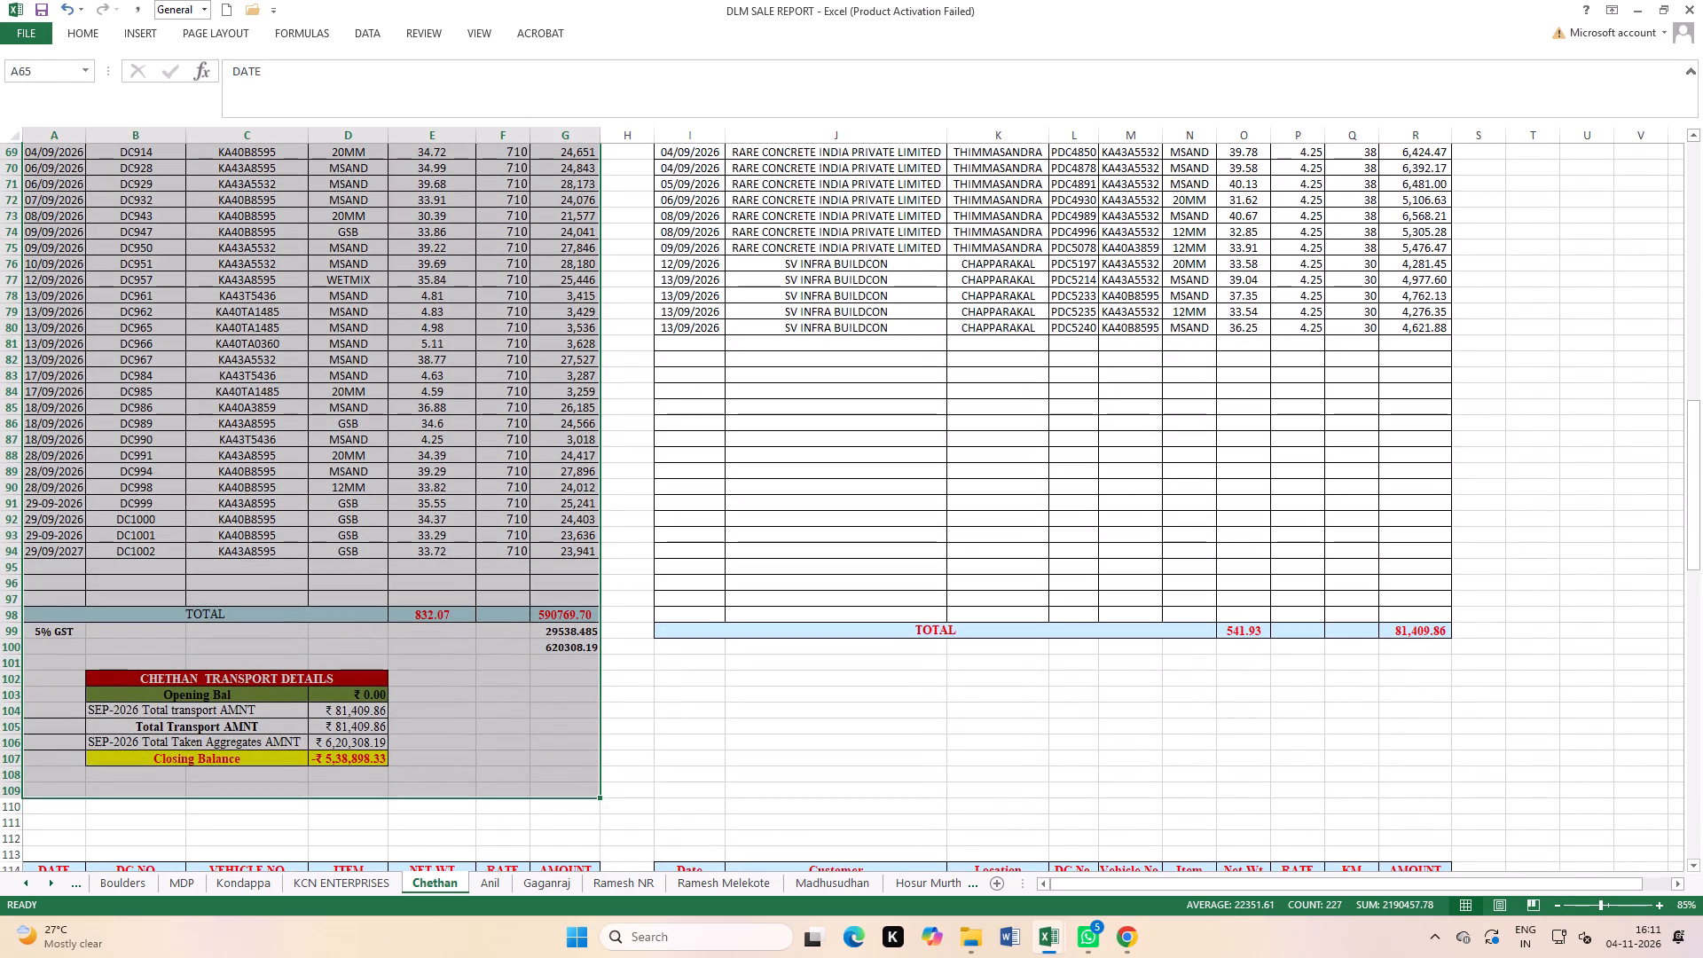
pyautogui.hotkey('ctrl', 'p')
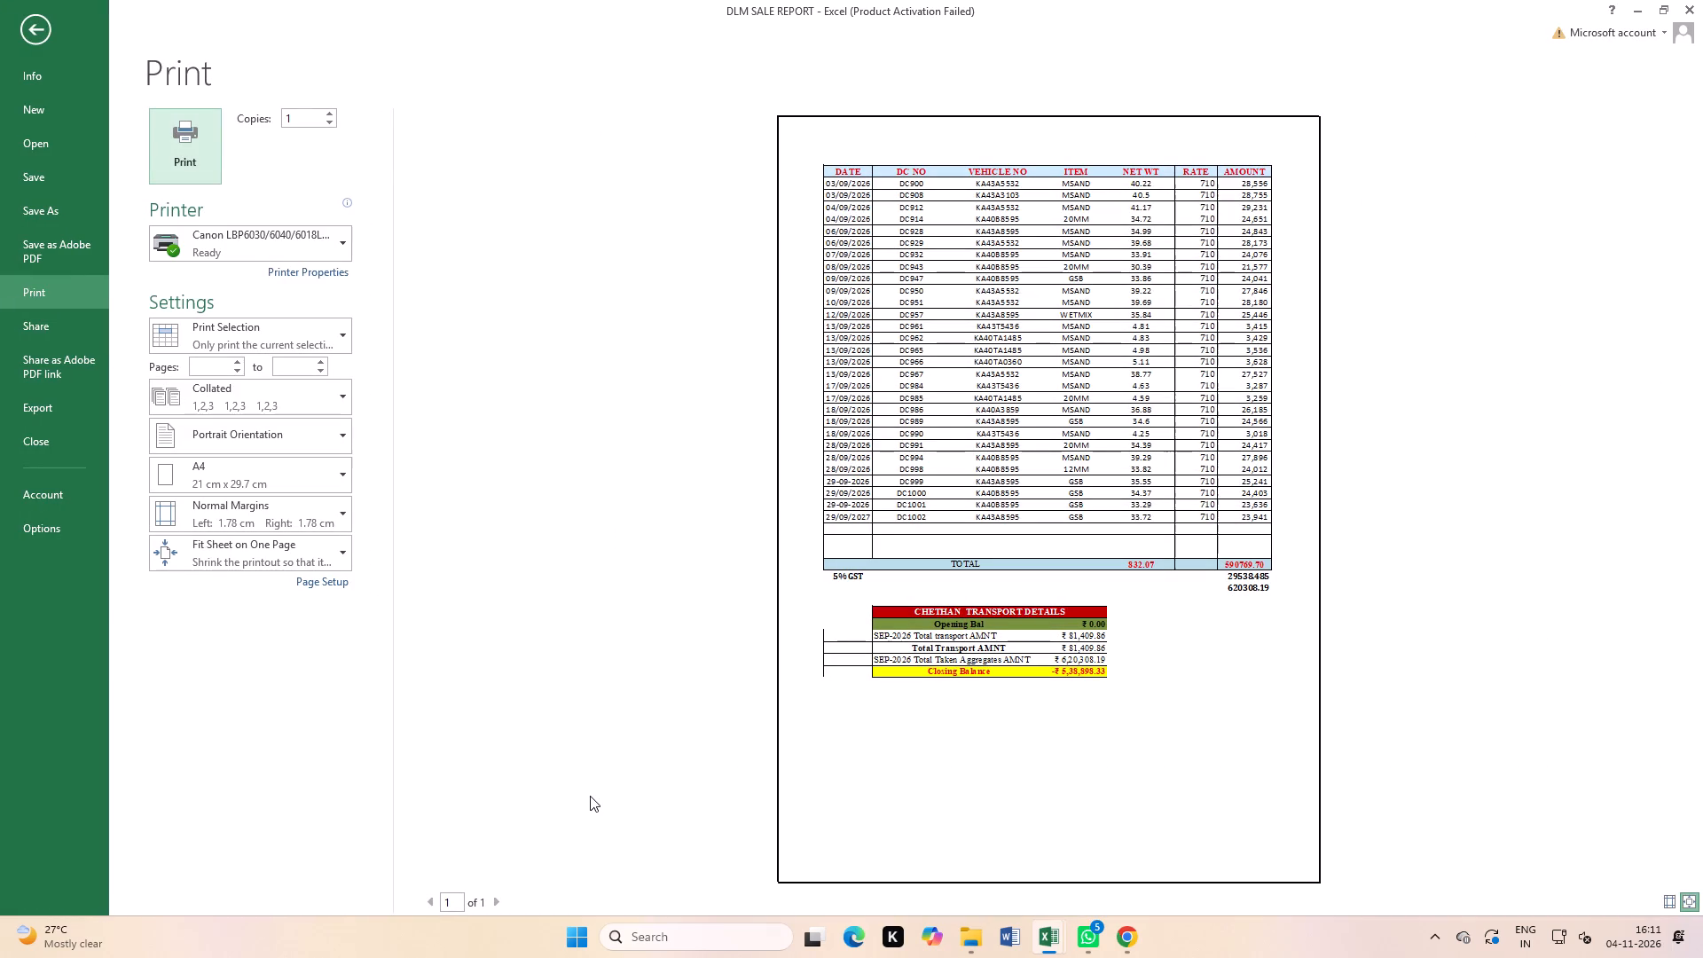
pyautogui.scroll(-6, 1056, 689)
pyautogui.scroll(5, 1061, 692)
pyautogui.scroll(-4, 1059, 692)
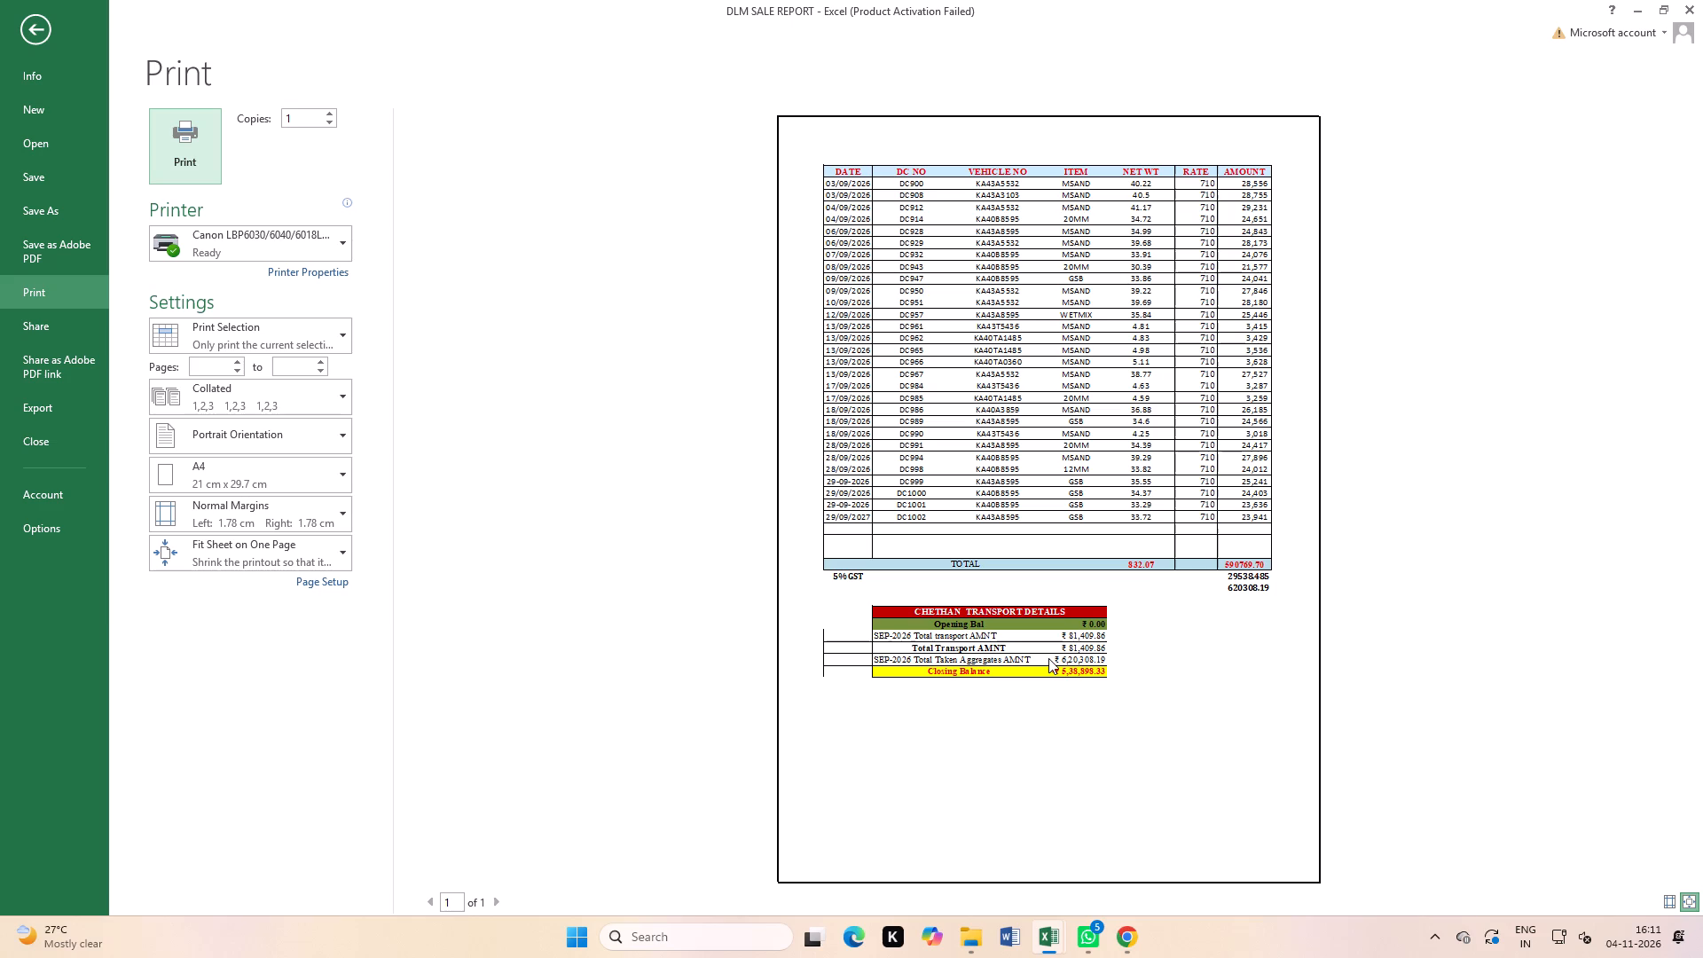
pyautogui.click(207, 167)
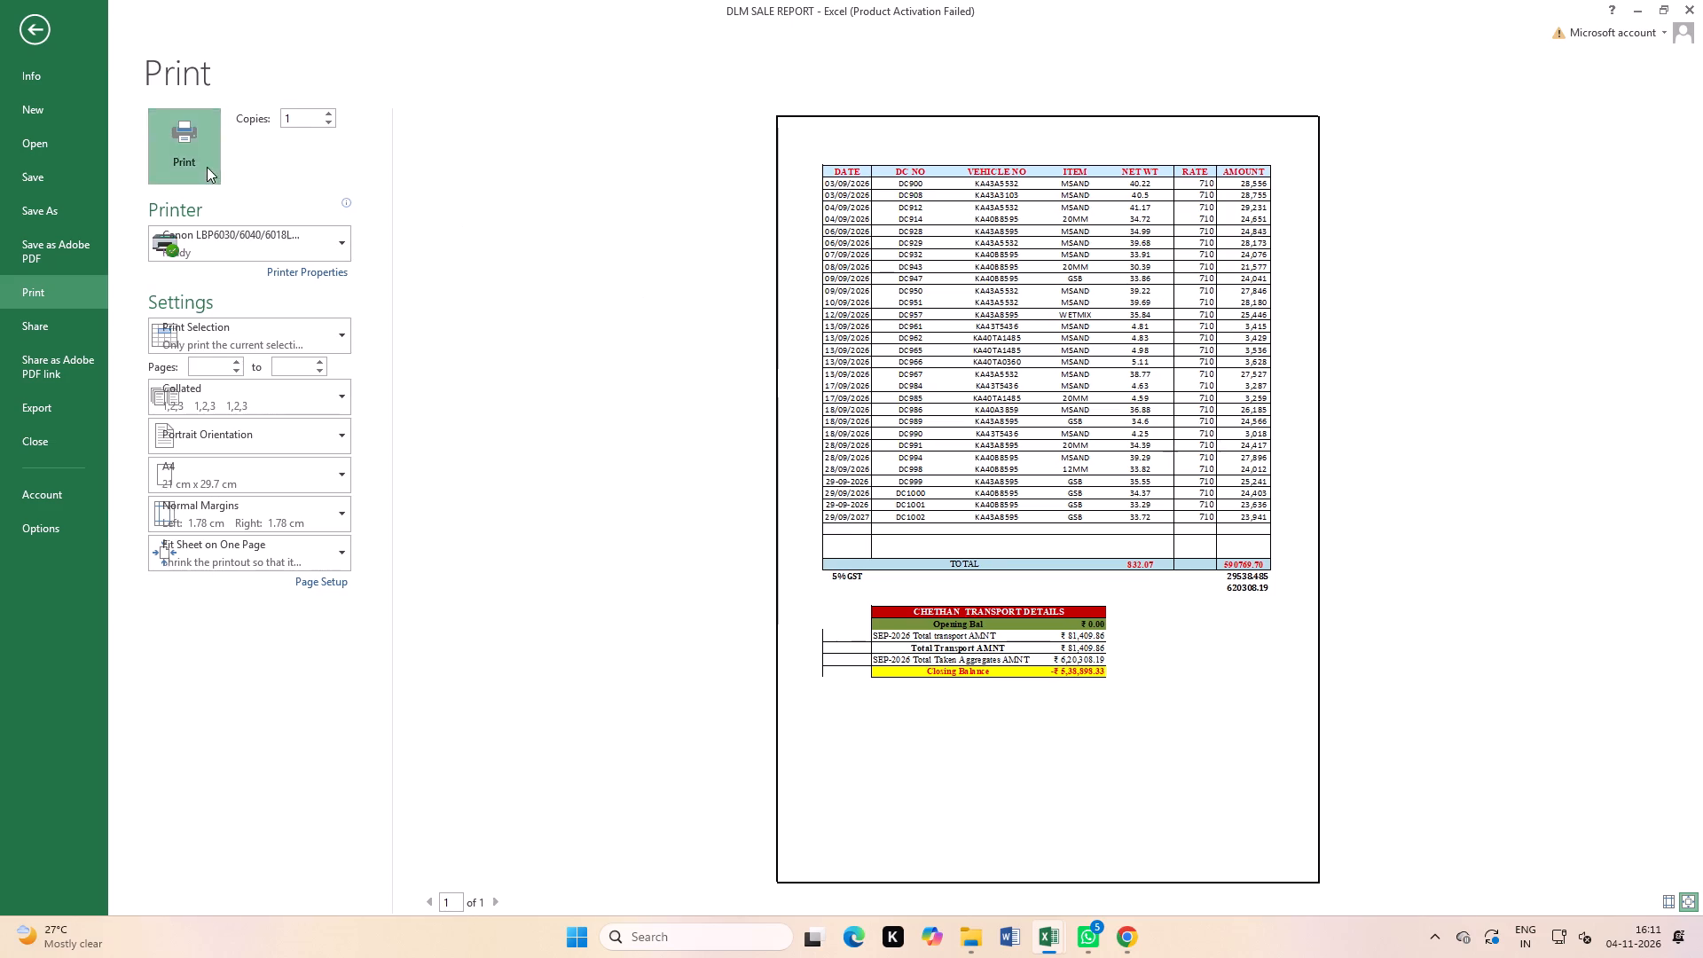
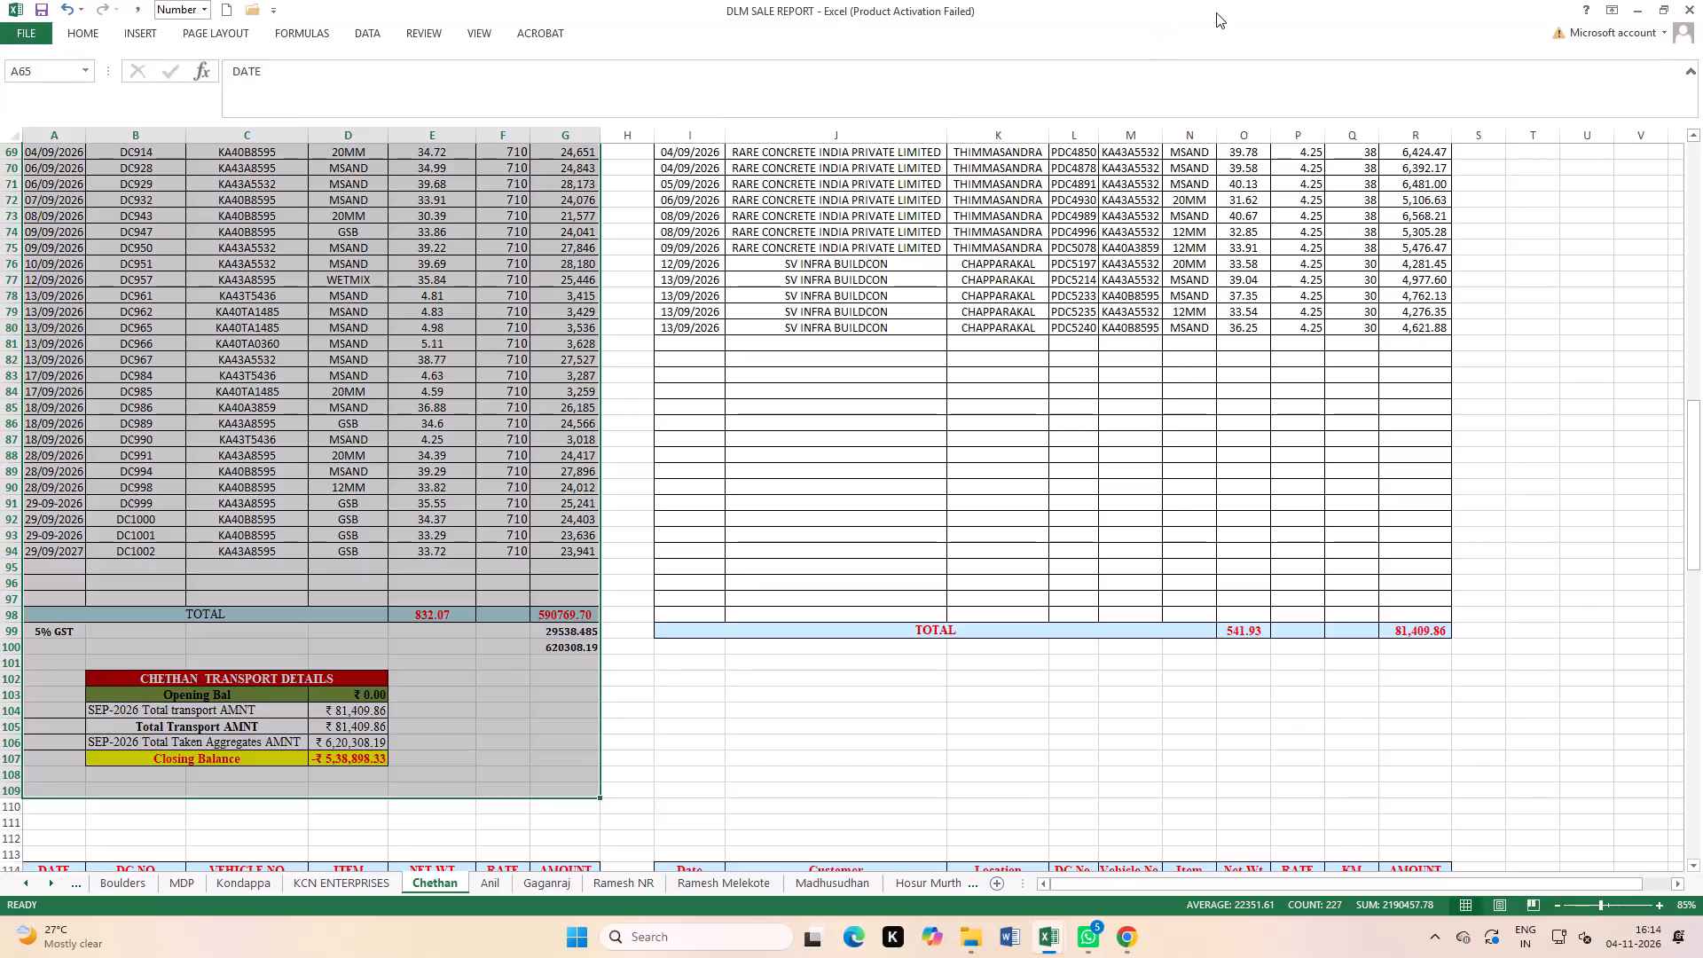
# Close the DLM SALE REPORT and Bunk Payment By QR Code workbooks without saving changes.
pyautogui.click(1701, 6)
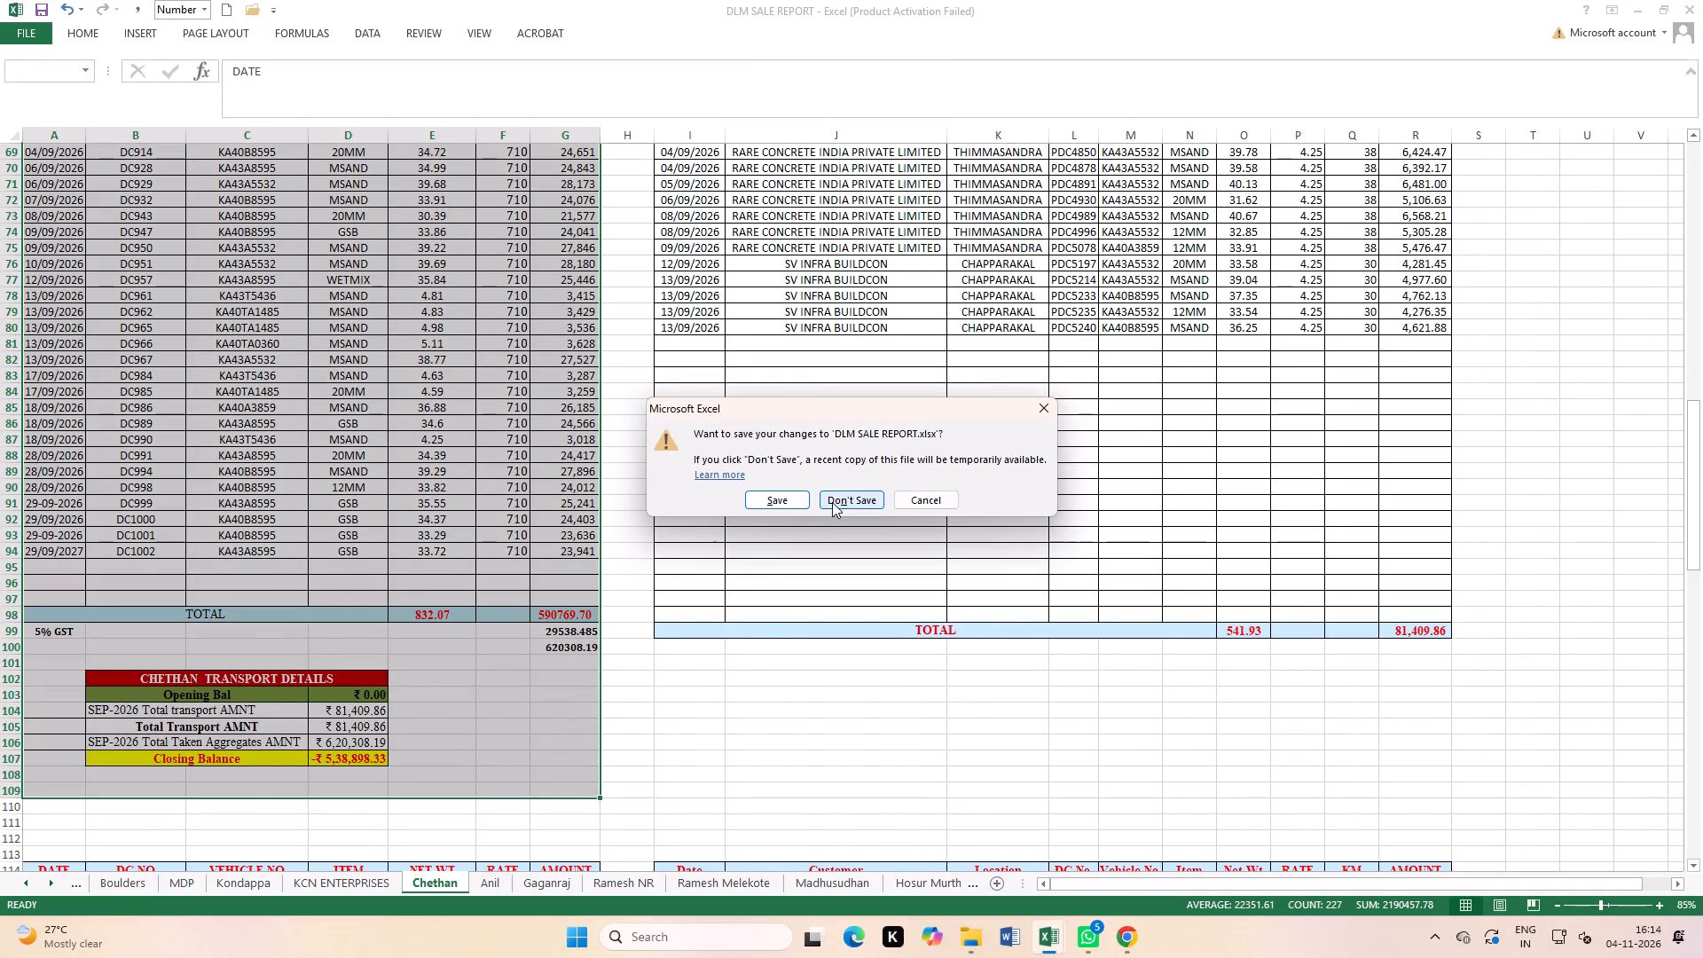
pyautogui.click(832, 502)
pyautogui.click(1702, 2)
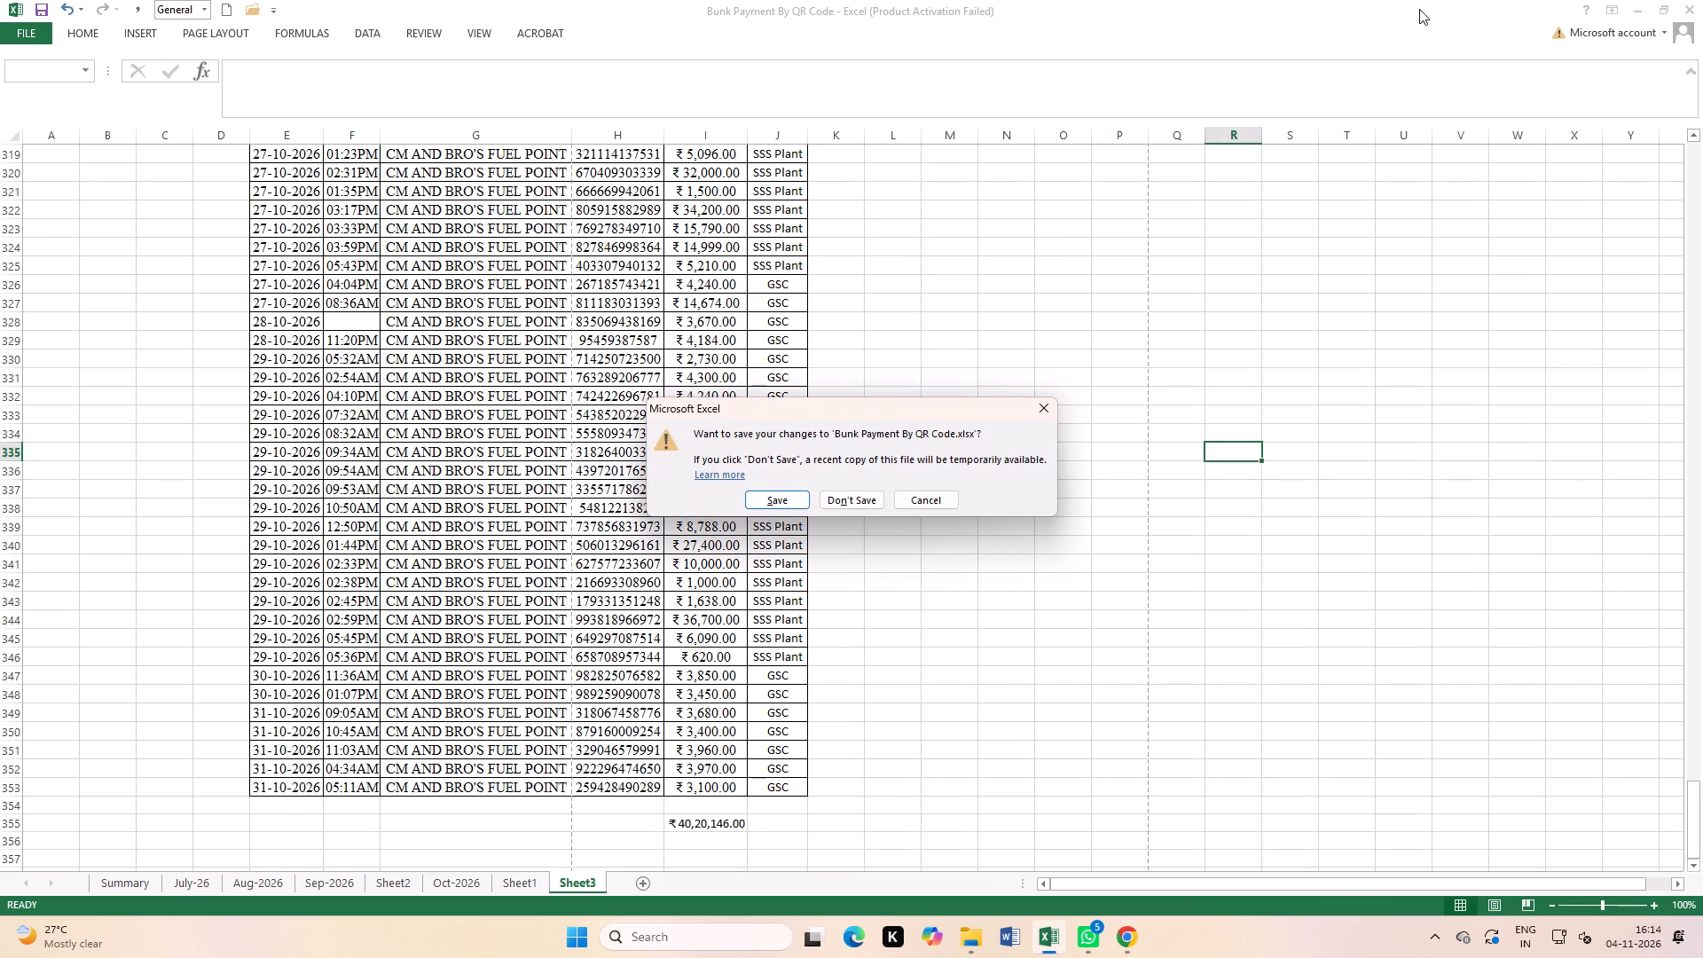
pyautogui.click(848, 496)
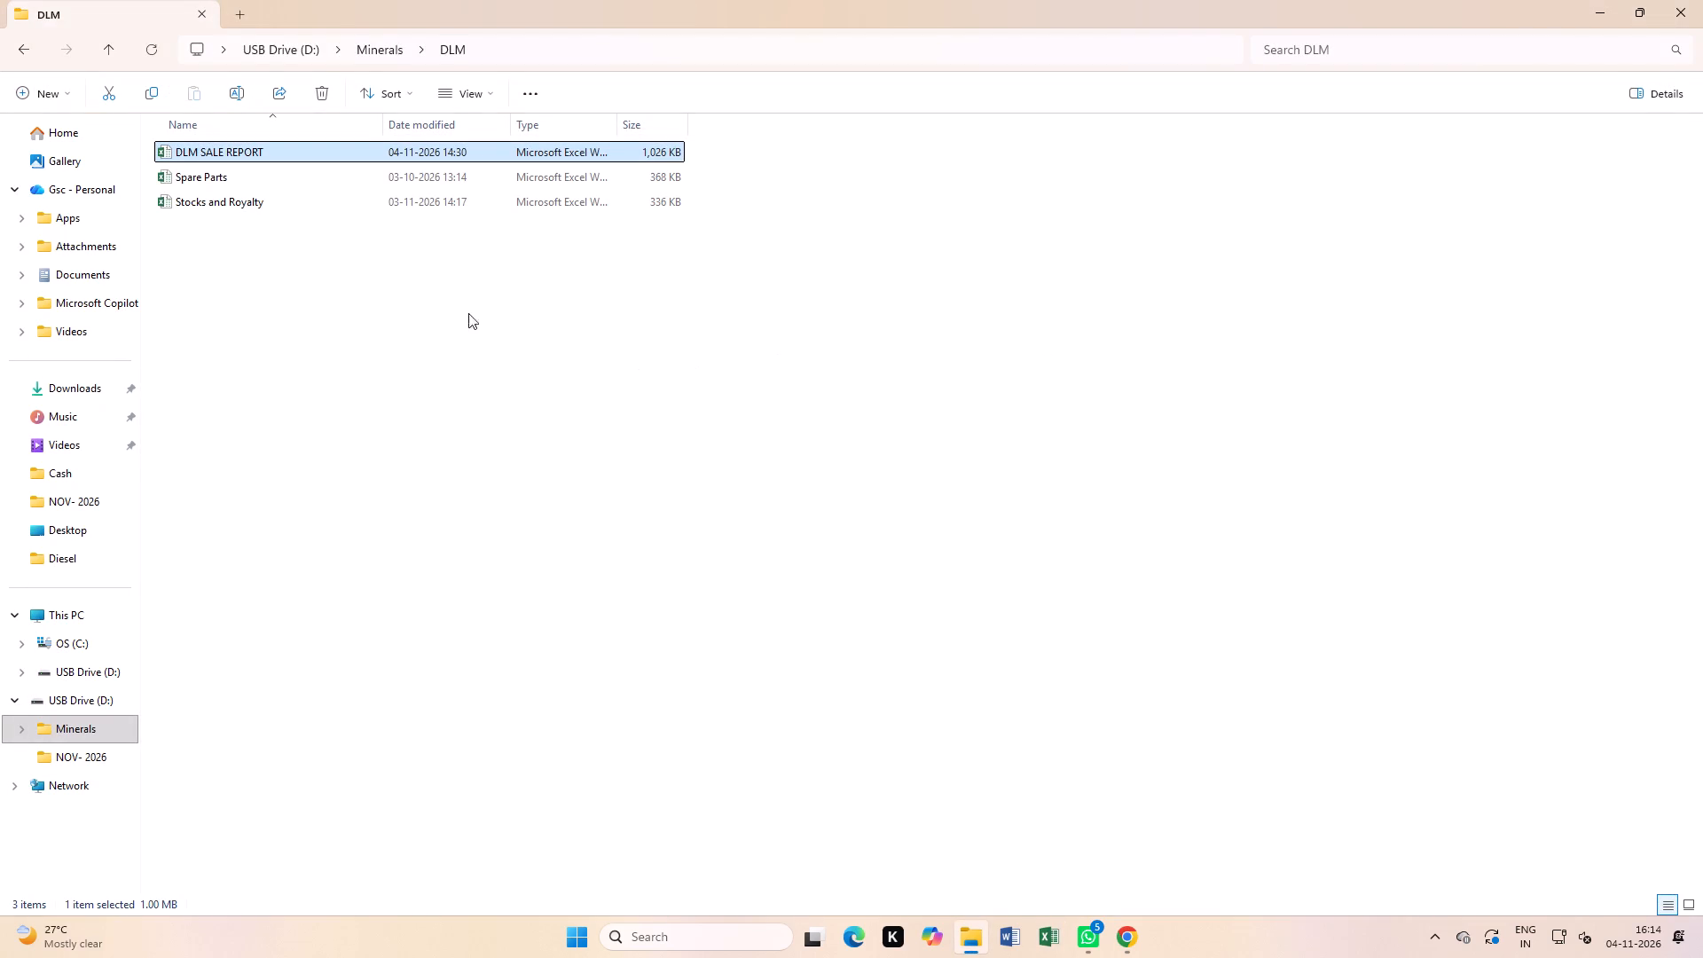
# Open the Diesel Rep Oct-26 workbook from the Diesel folder inside Minerals on the USB drive, without updating its external links.
pyautogui.click(67, 728)
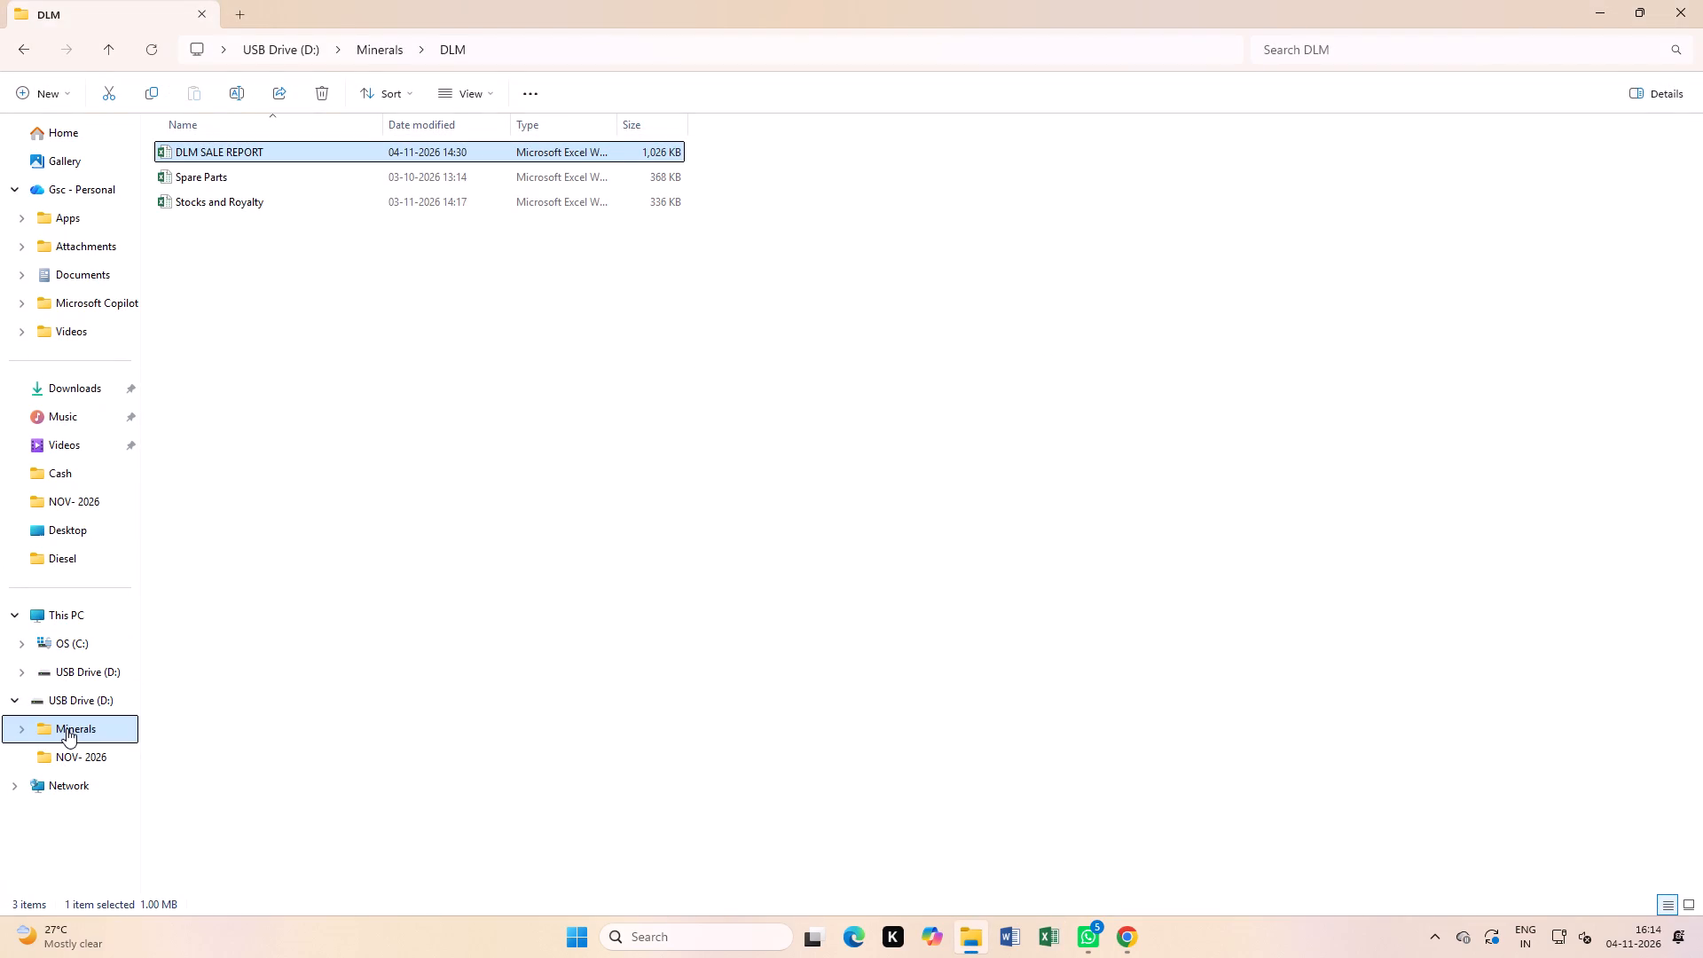
pyautogui.doubleClick(196, 232)
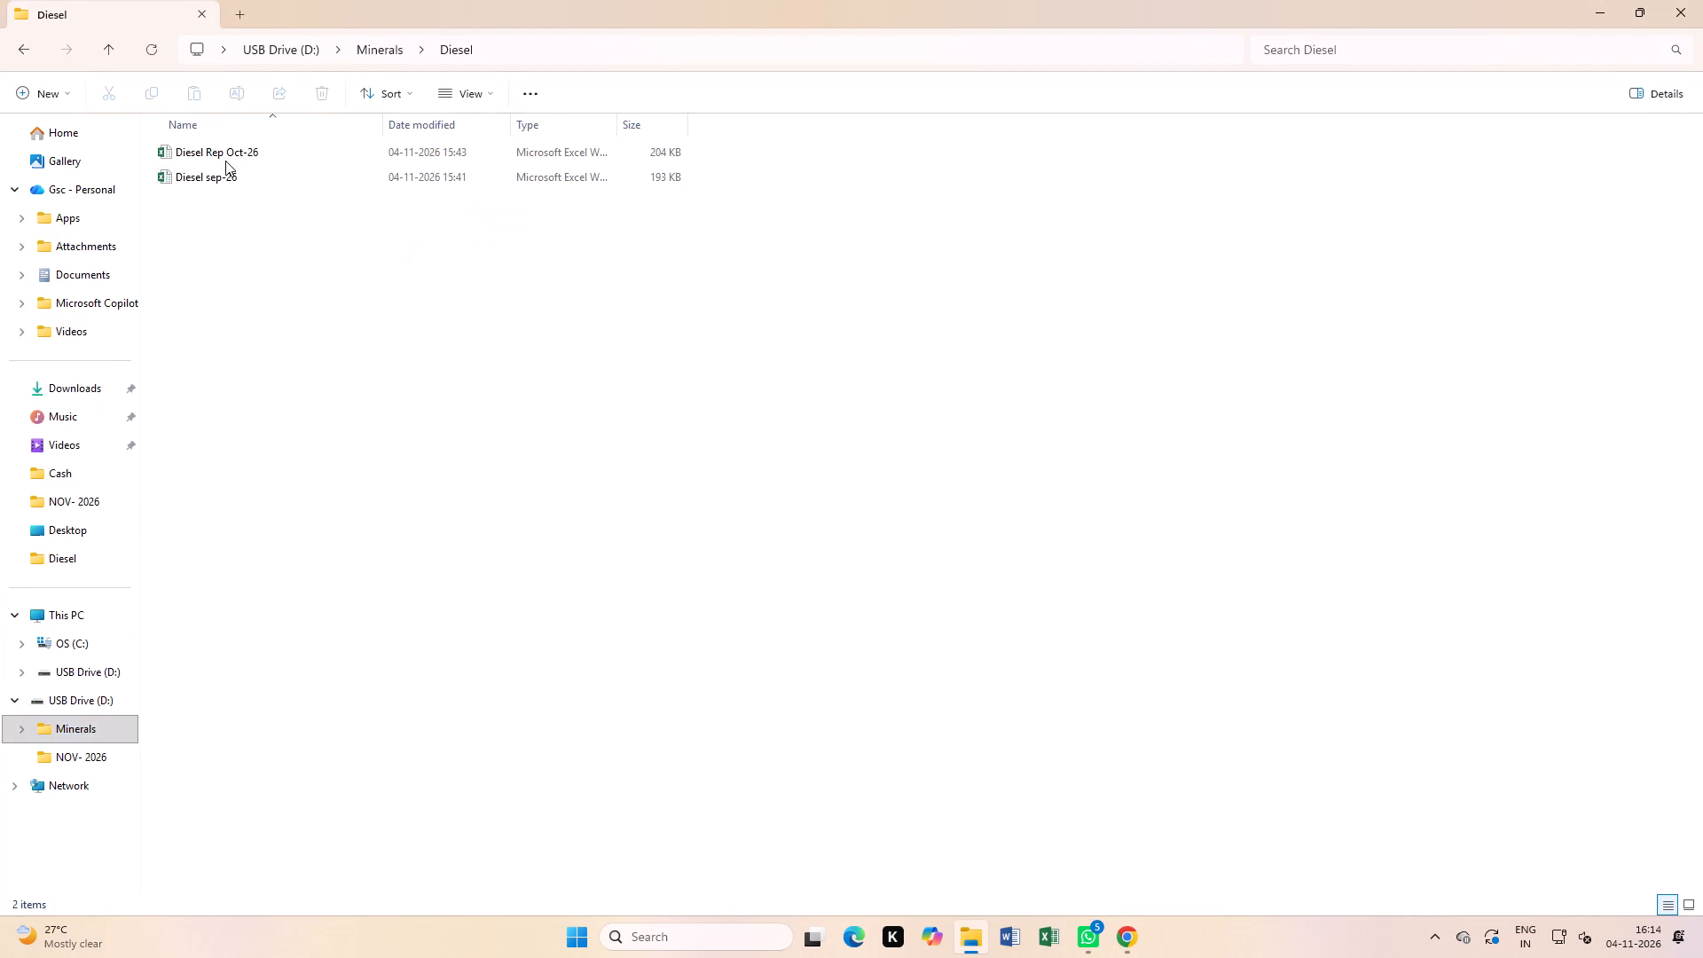
pyautogui.doubleClick(222, 152)
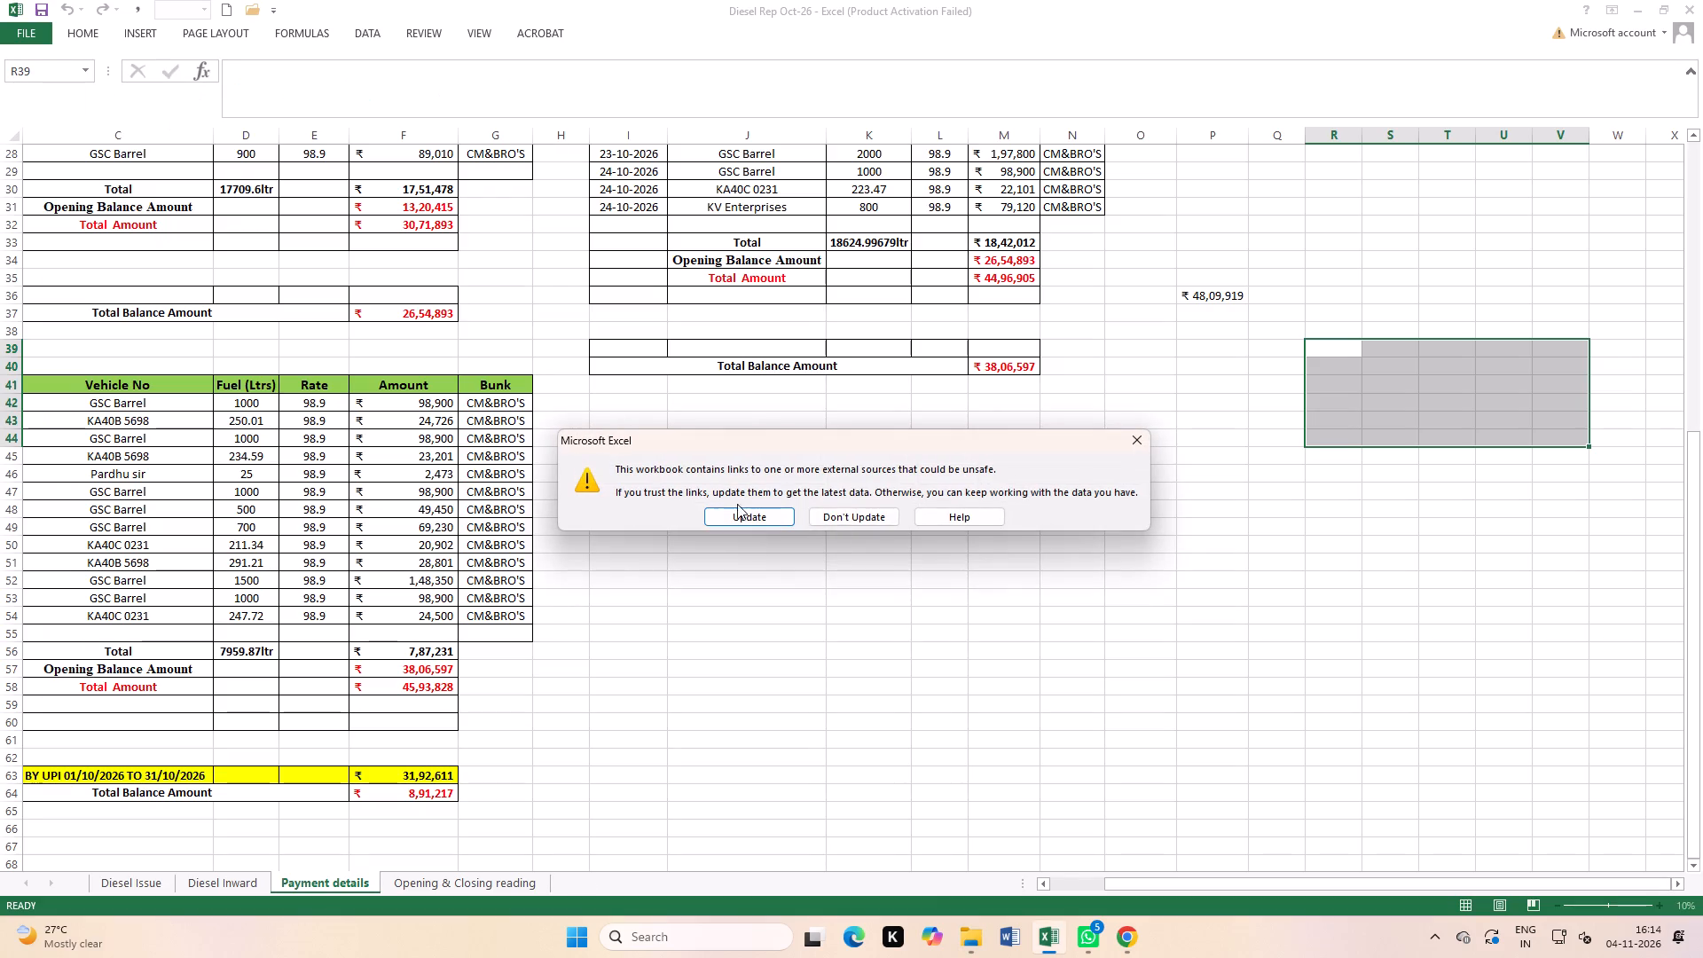
pyautogui.click(1146, 436)
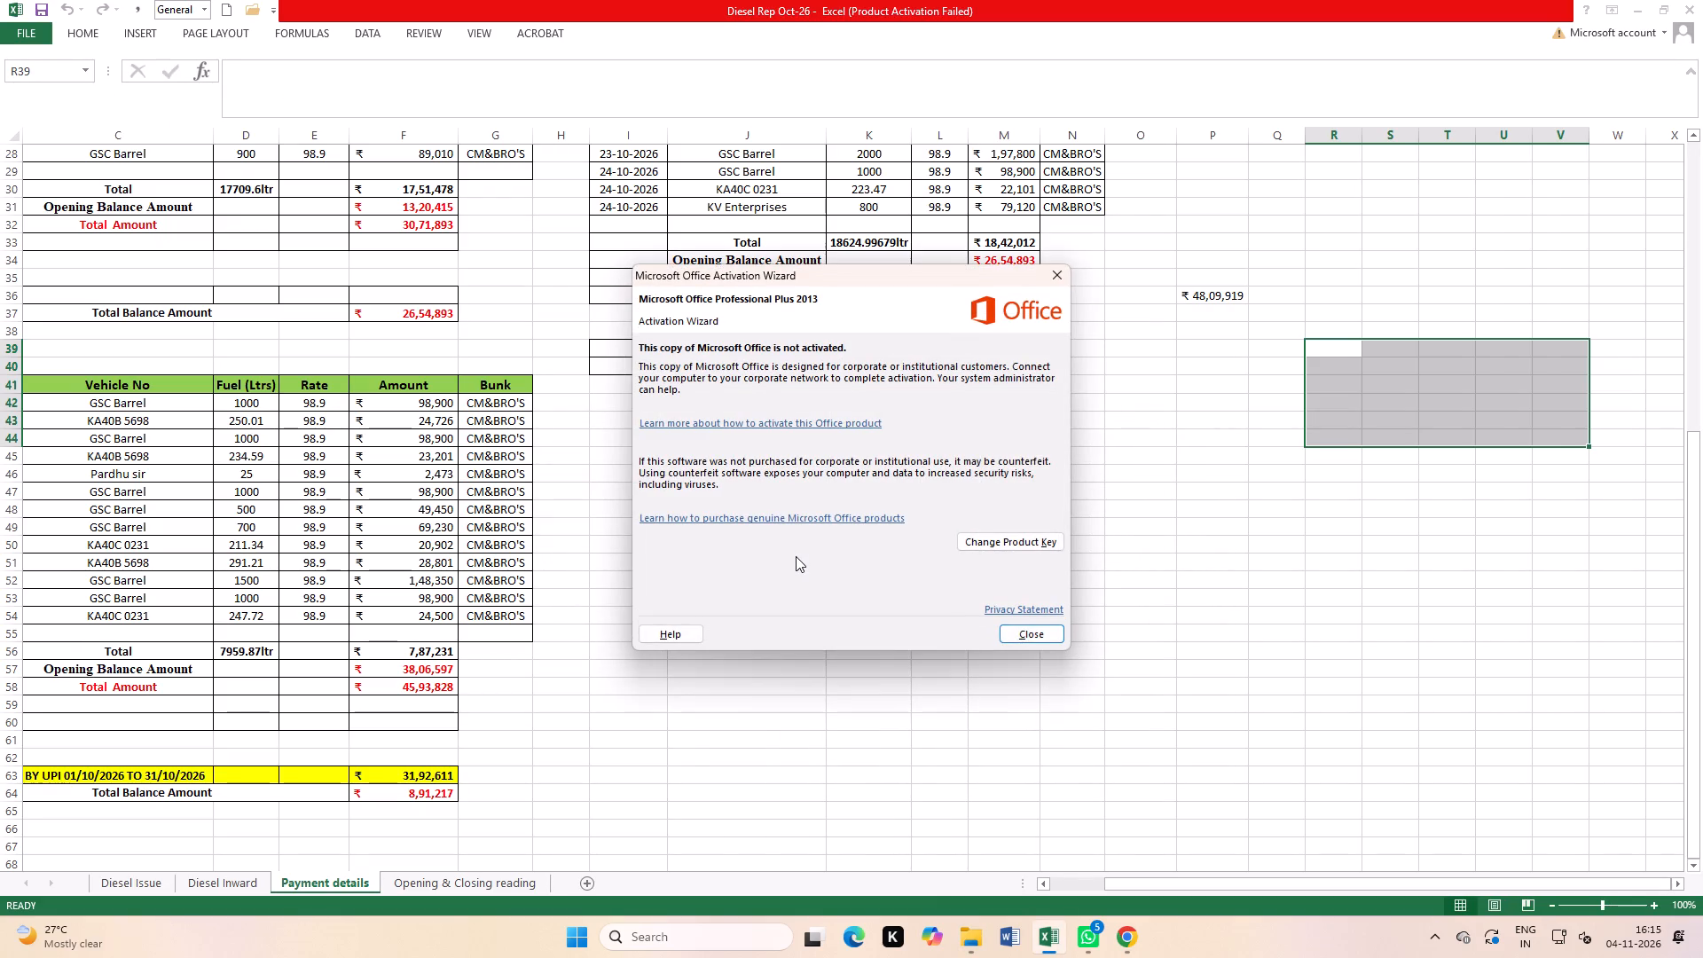